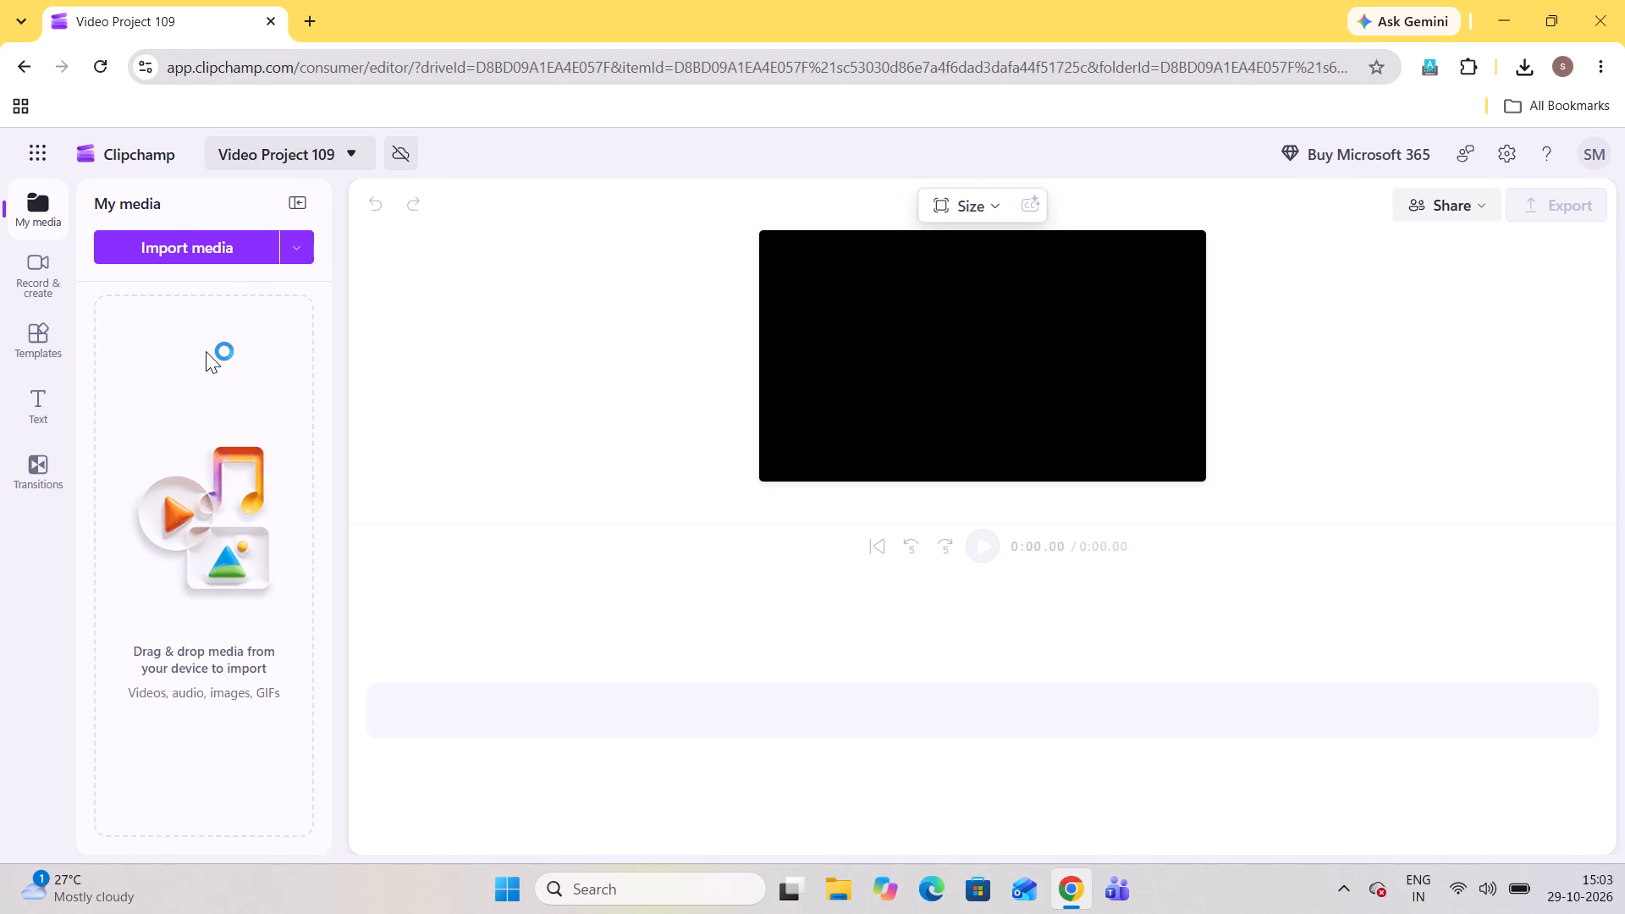
# Import akashvani-almora_20261027_163000.aac, akashvani-almora_20261027_110000_2xMERGED.aac and akashvani-dehradun_20261027_173000.aac from Downloads into the project media.
pyautogui.click(230, 256)
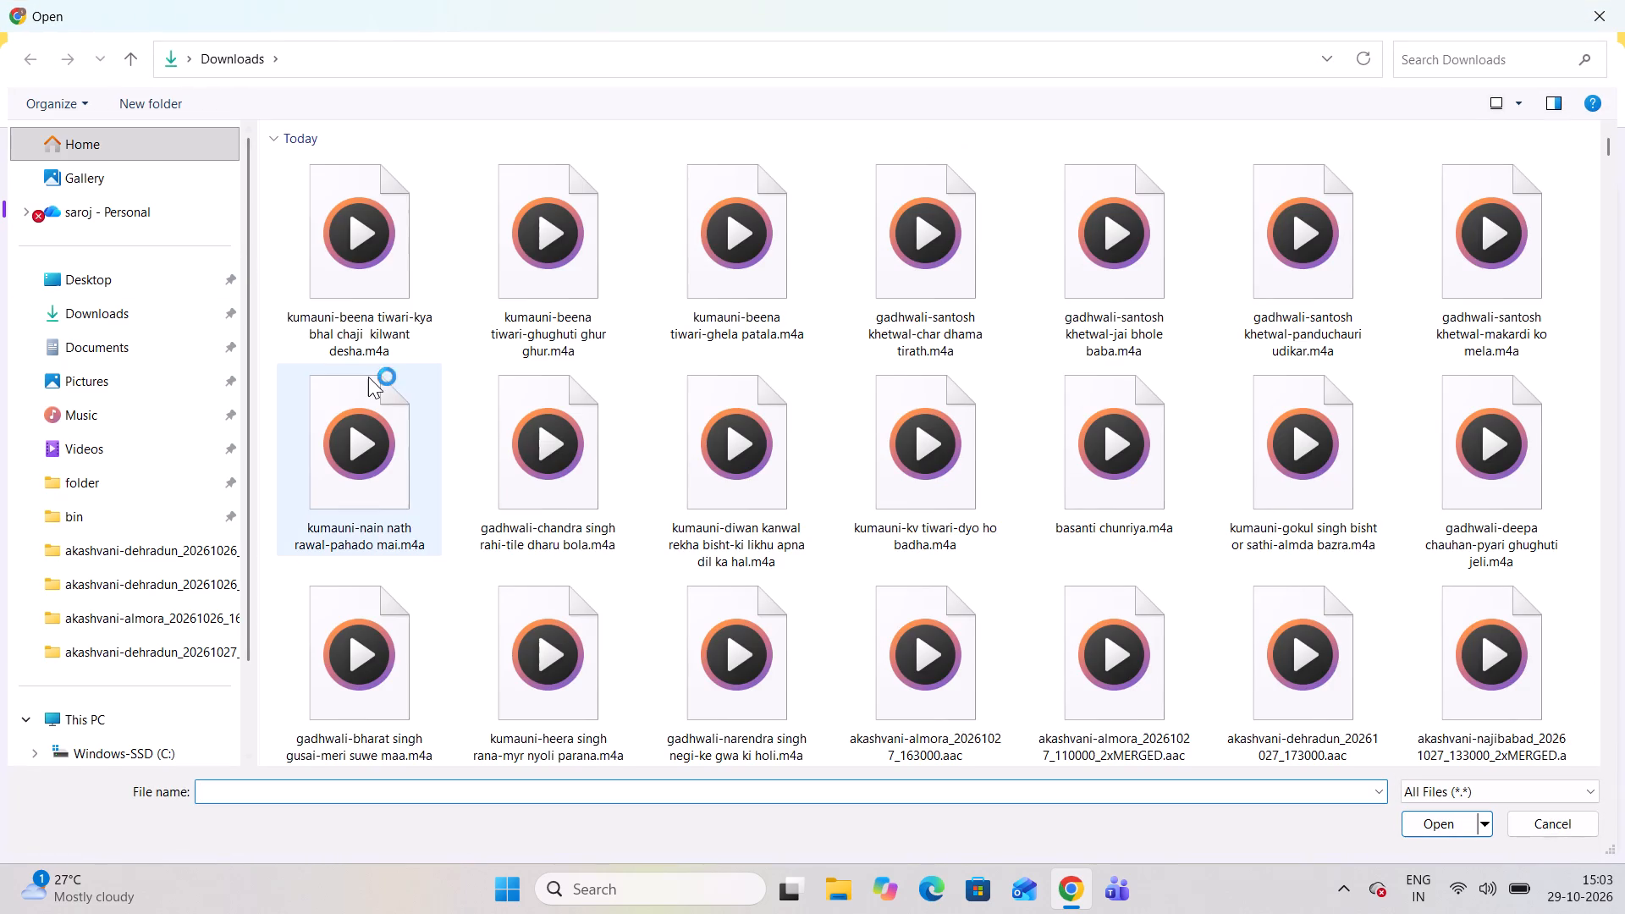
pyautogui.scroll(-1, 615, 384)
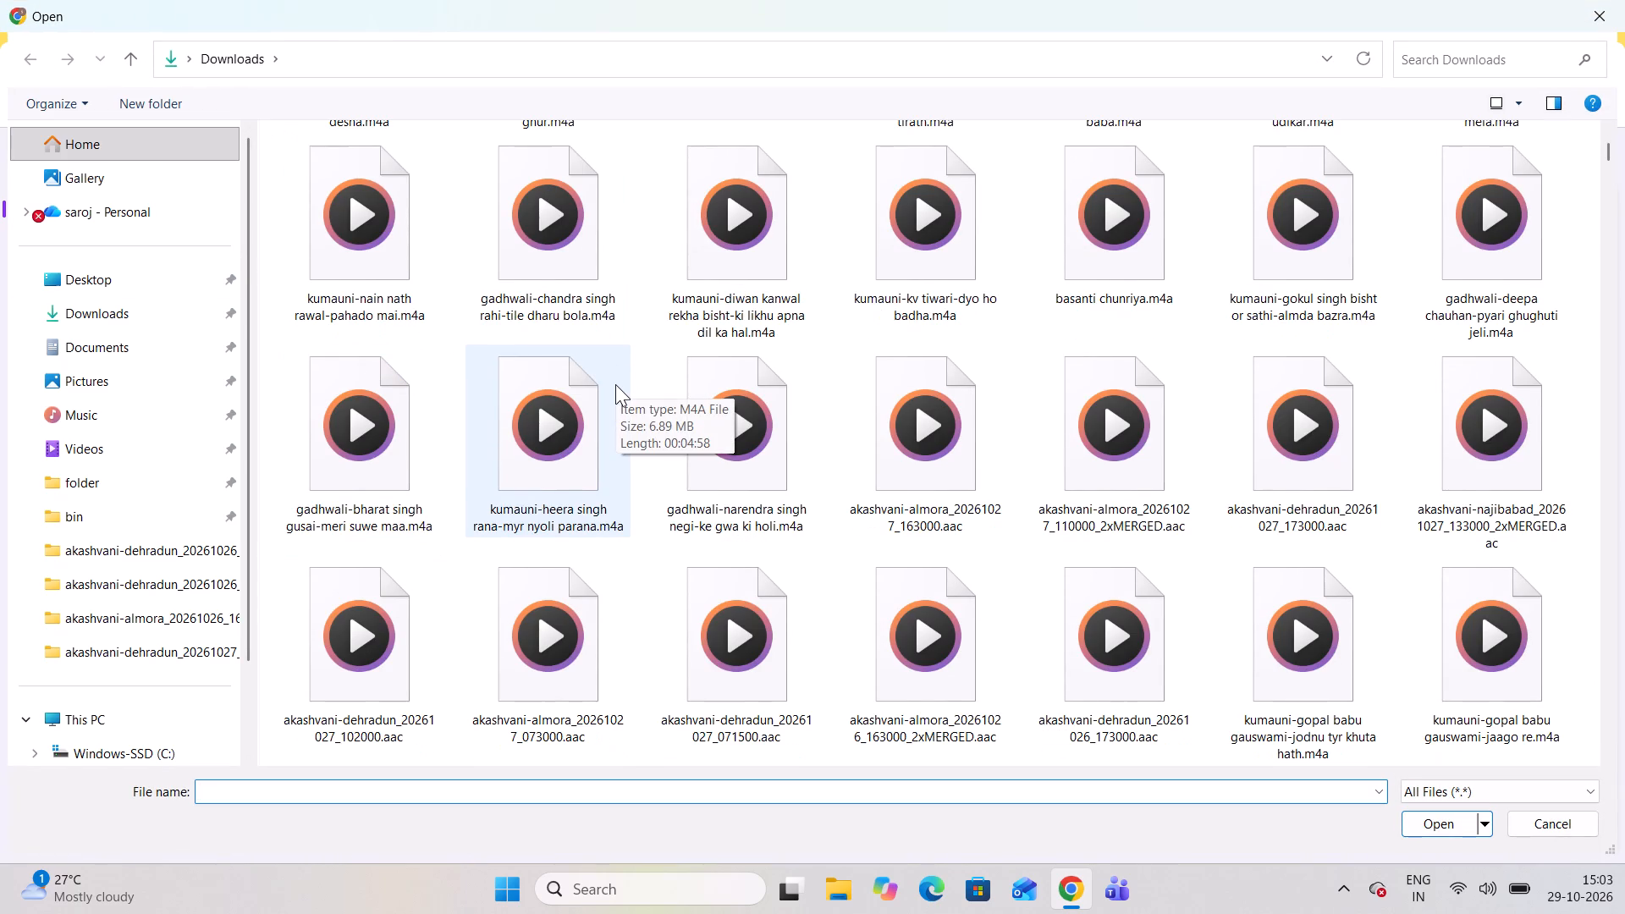
pyautogui.scroll(-2, 615, 384)
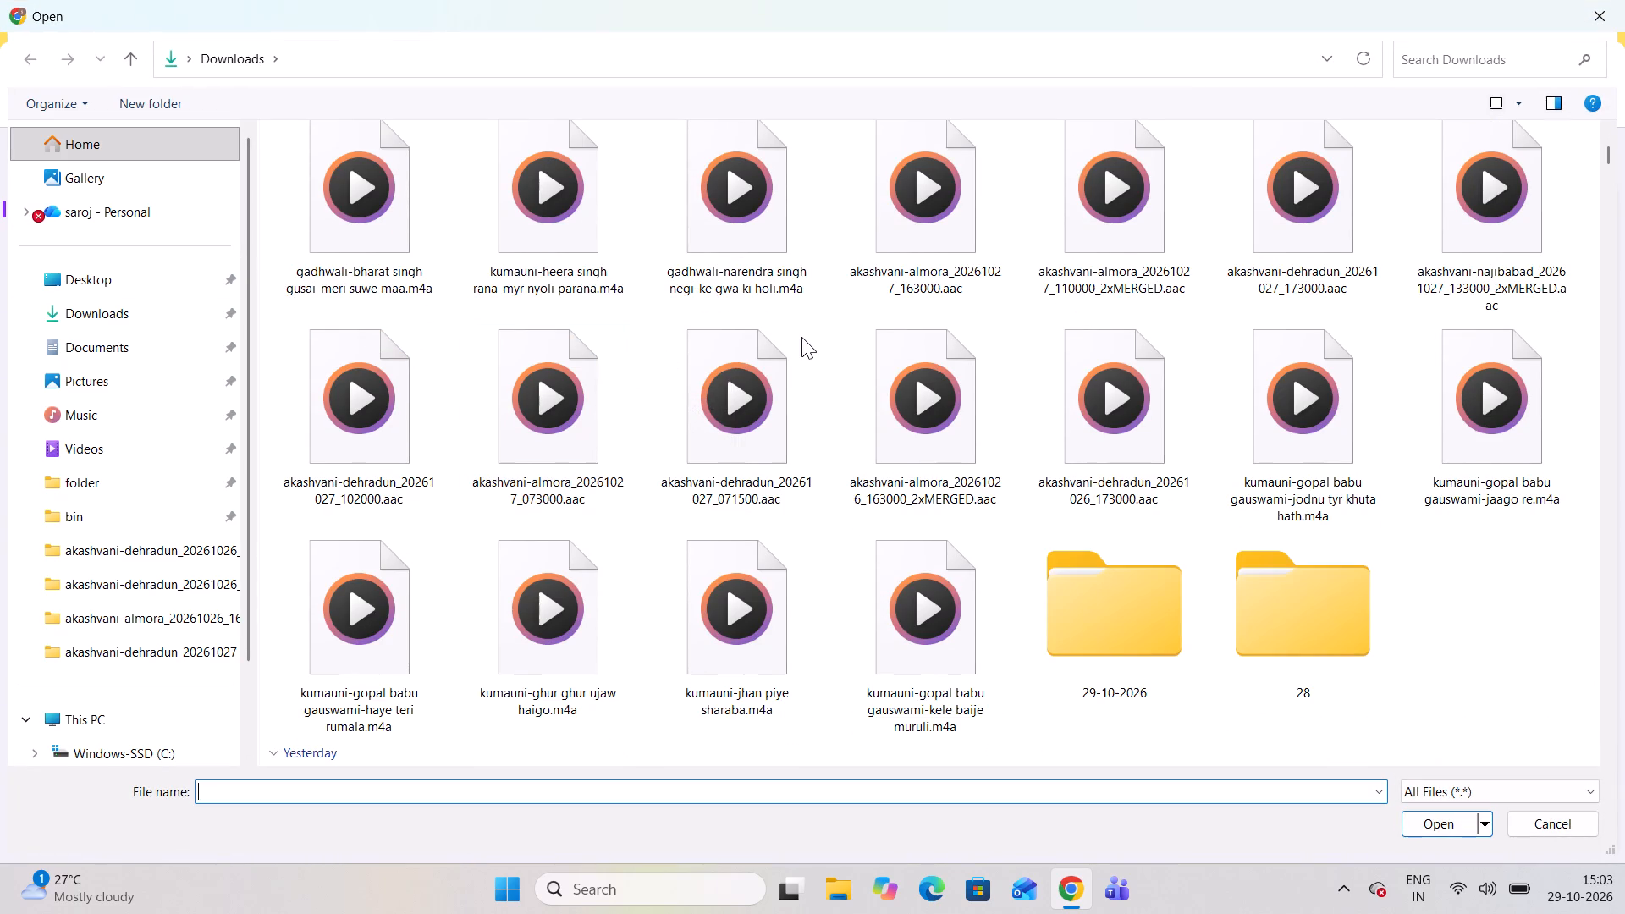
pyautogui.keyDown('ctrl'); pyautogui.click(933, 208); pyautogui.keyUp('ctrl')
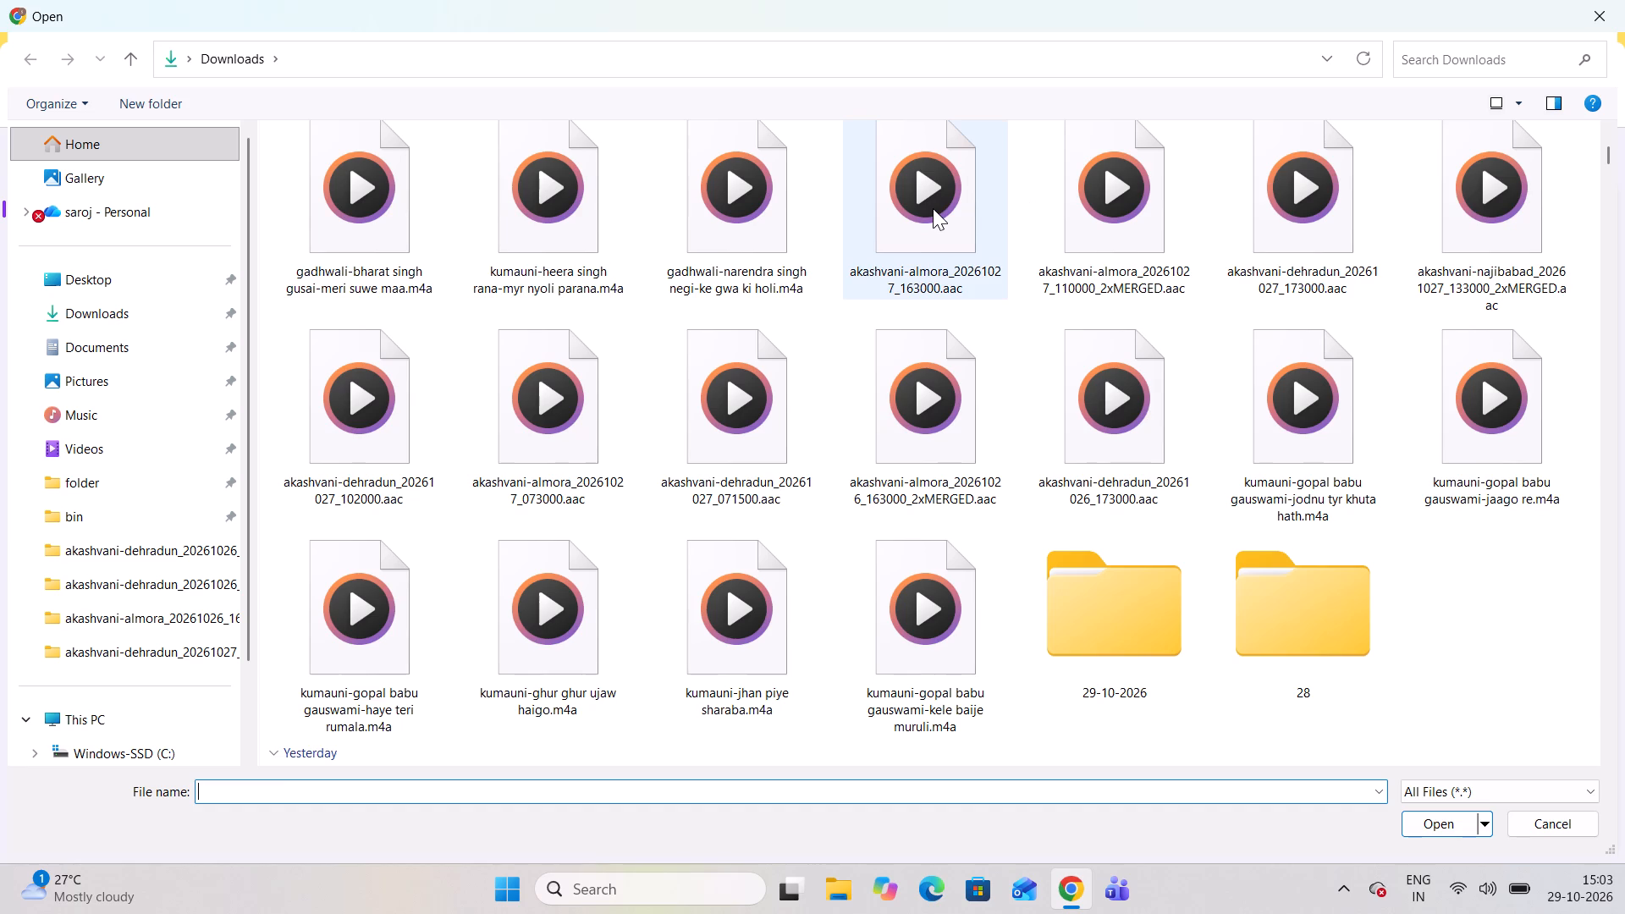
pyautogui.keyDown('ctrl'); pyautogui.click(1135, 259); pyautogui.keyUp('ctrl')
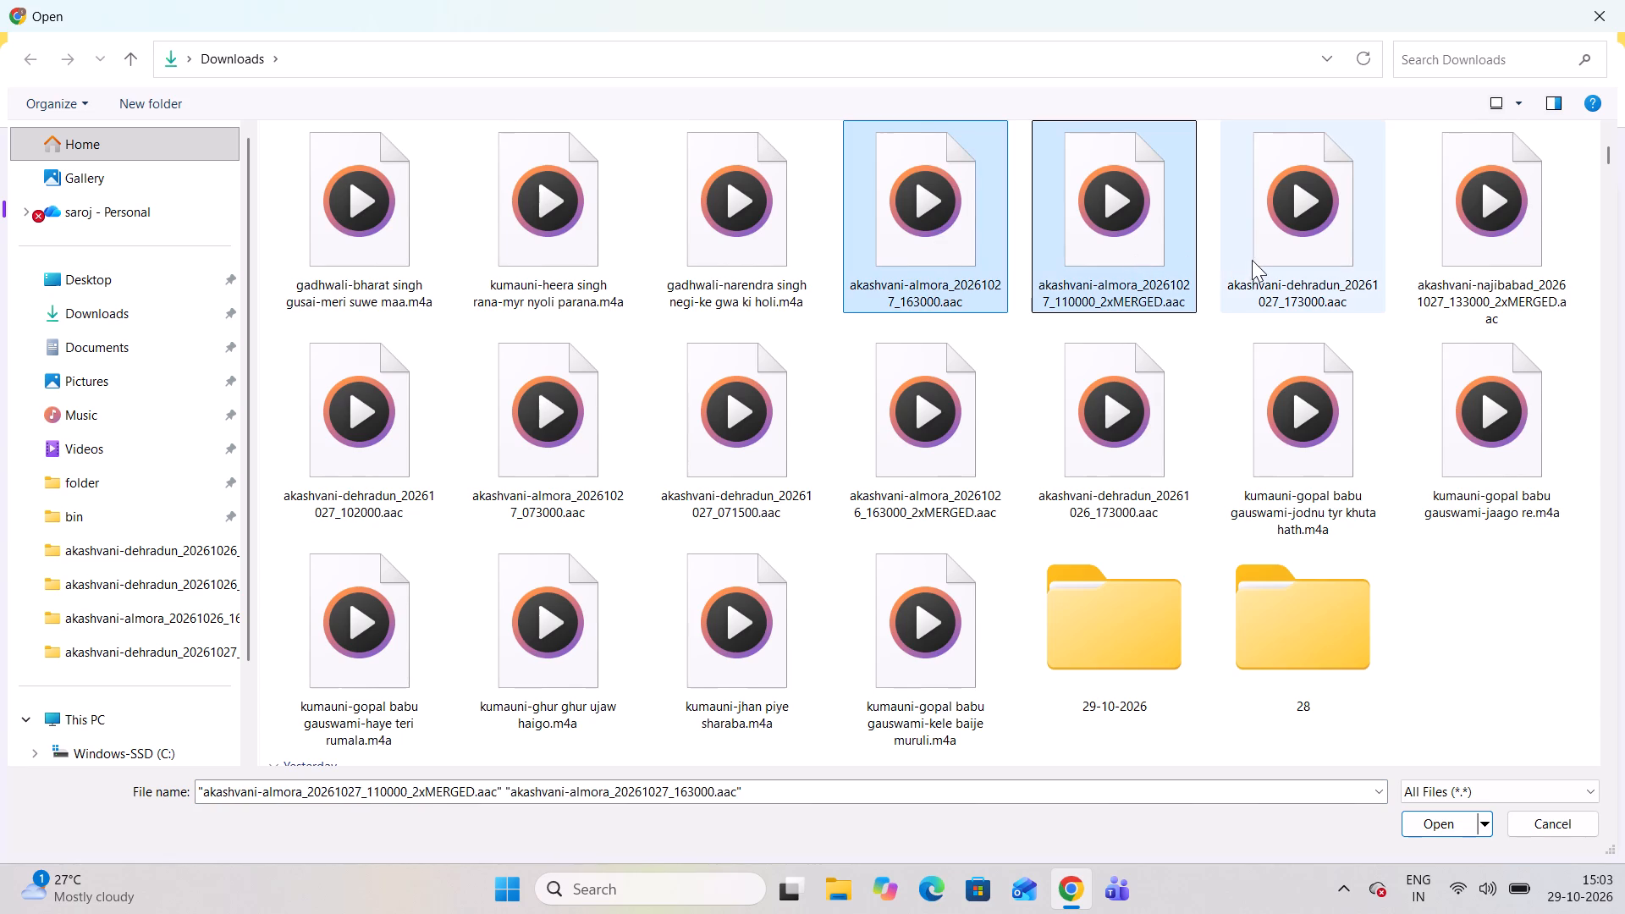
pyautogui.keyDown('ctrl'); pyautogui.click(1254, 260); pyautogui.keyUp('ctrl')
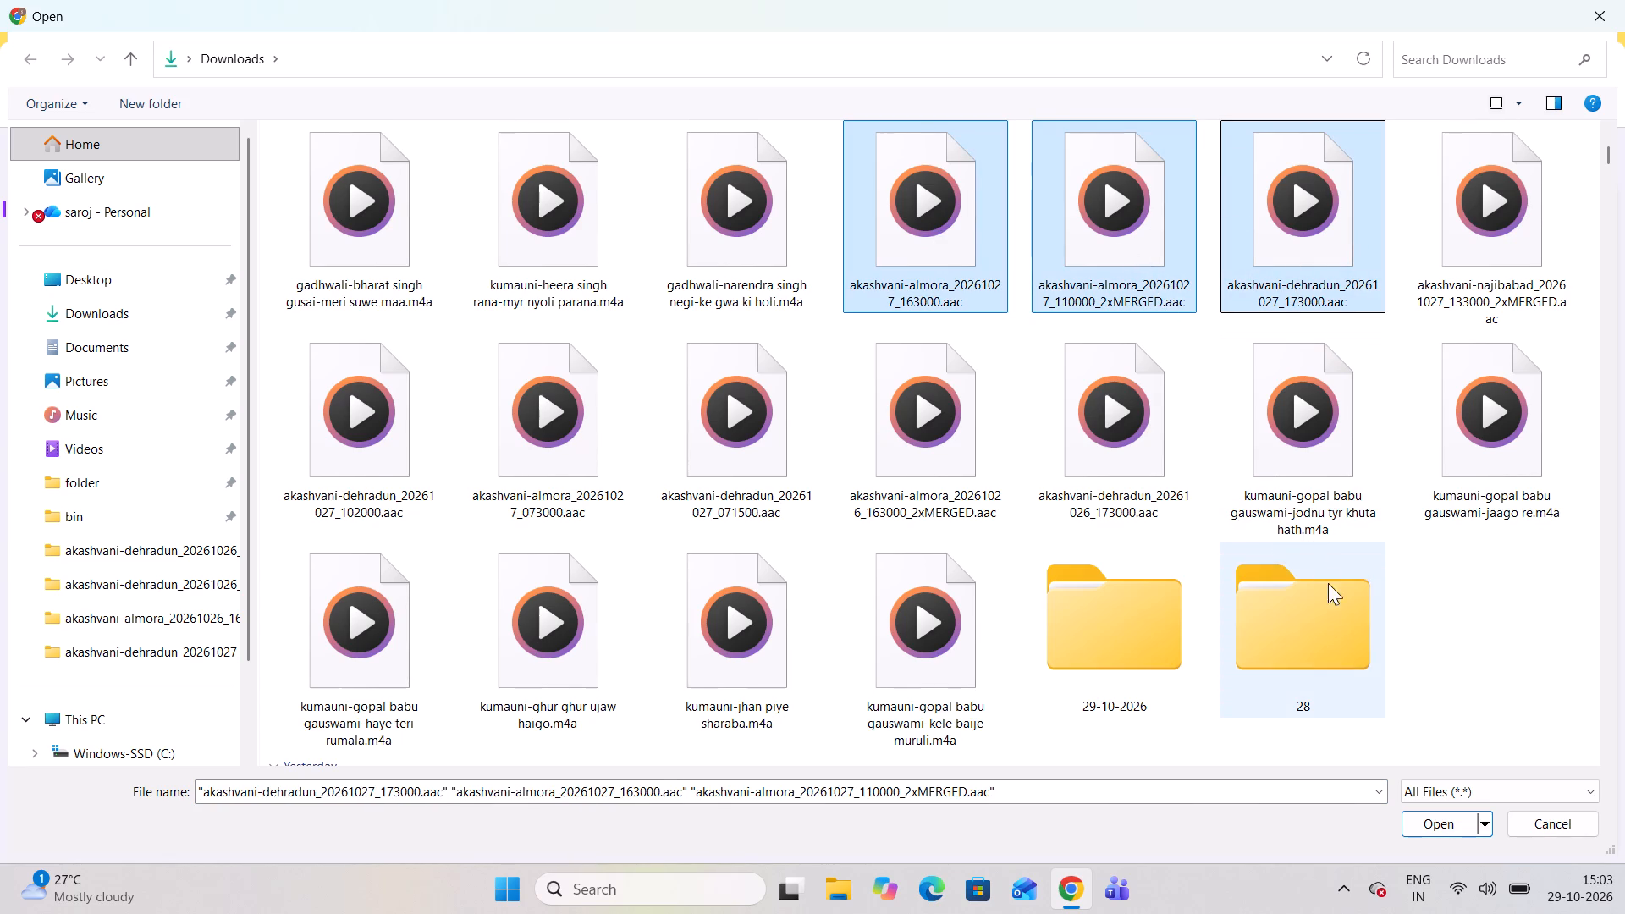
pyautogui.click(1440, 823)
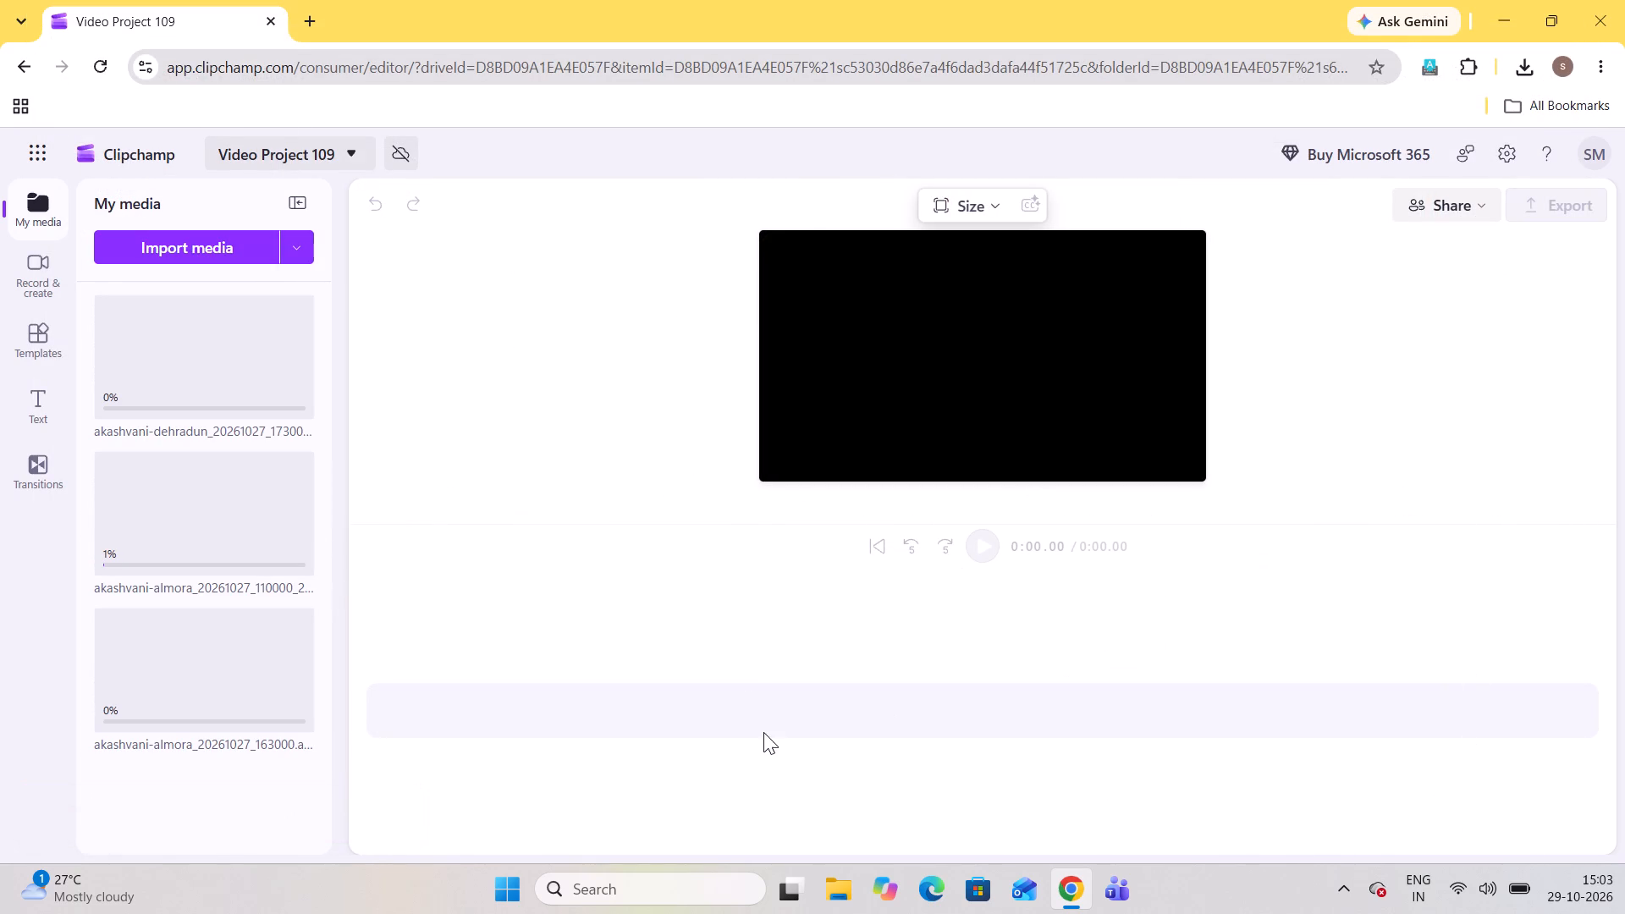
# Search Windows for the Kuro app and launch it.
pyautogui.click(659, 881)
pyautogui.press('l')
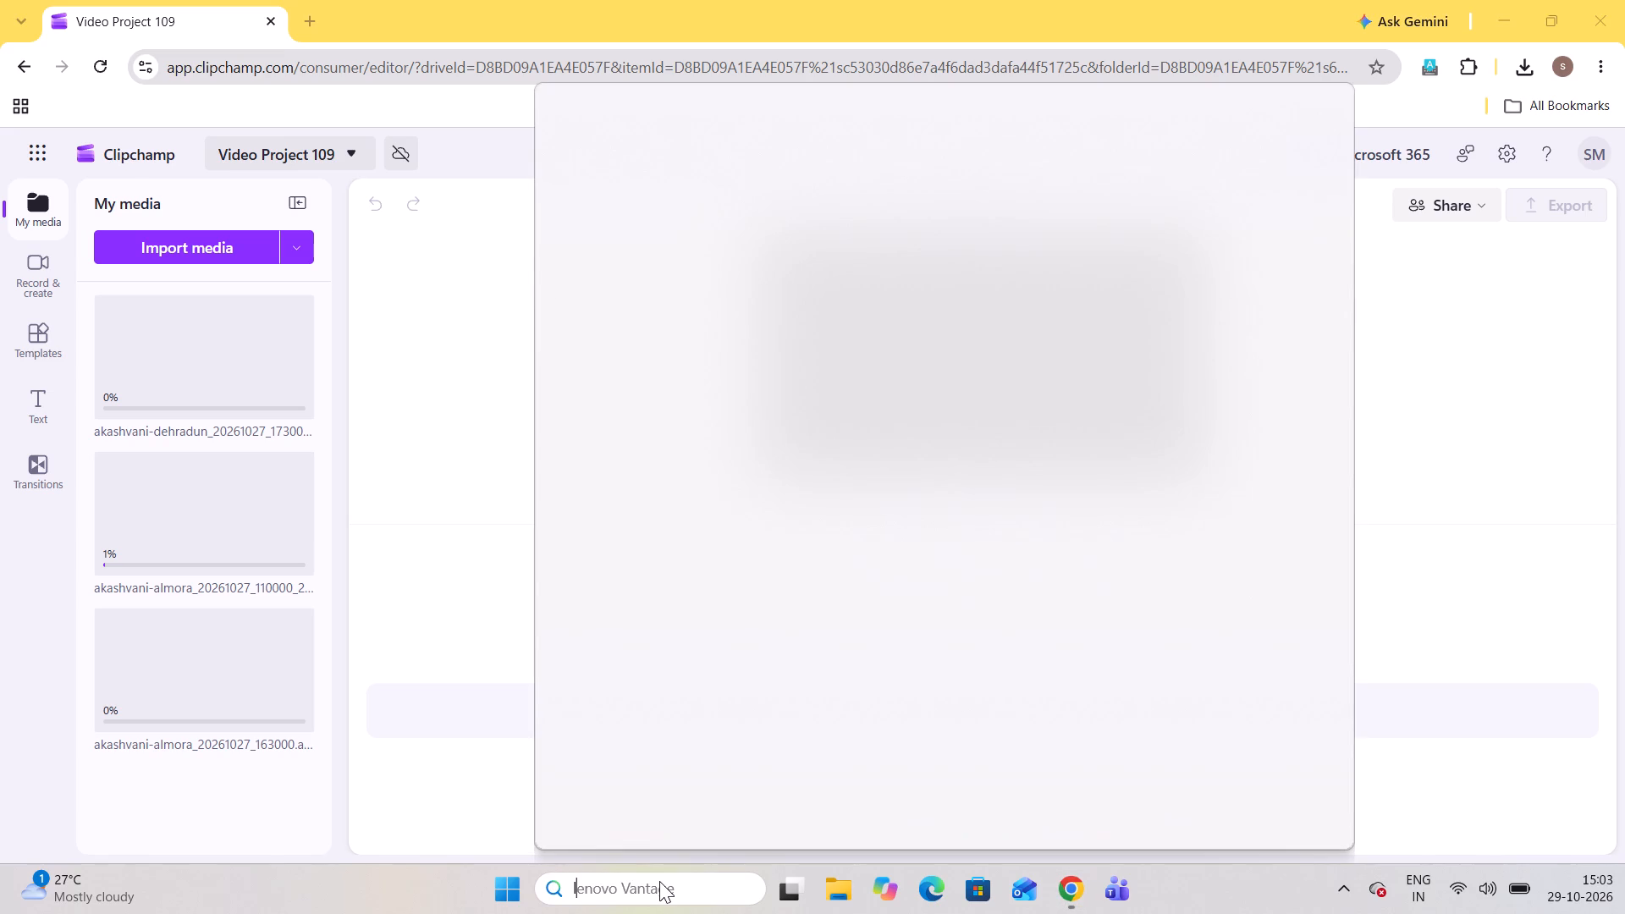
pyautogui.press('BackSpace')
pyautogui.press('k')
pyautogui.press('Tab')
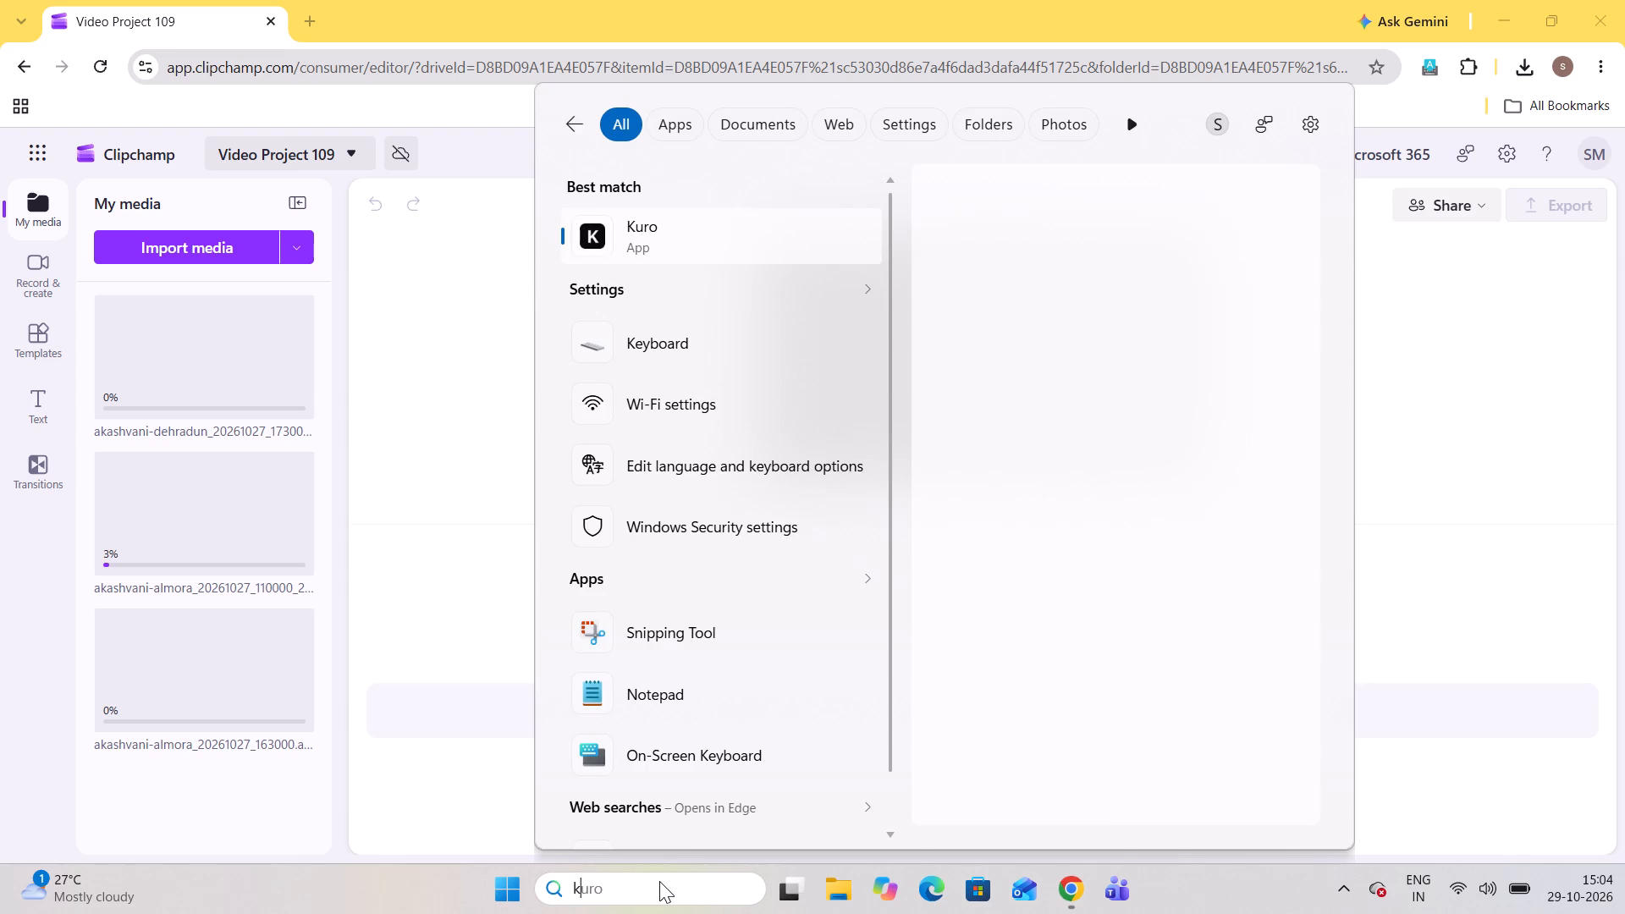
pyautogui.press('Return')
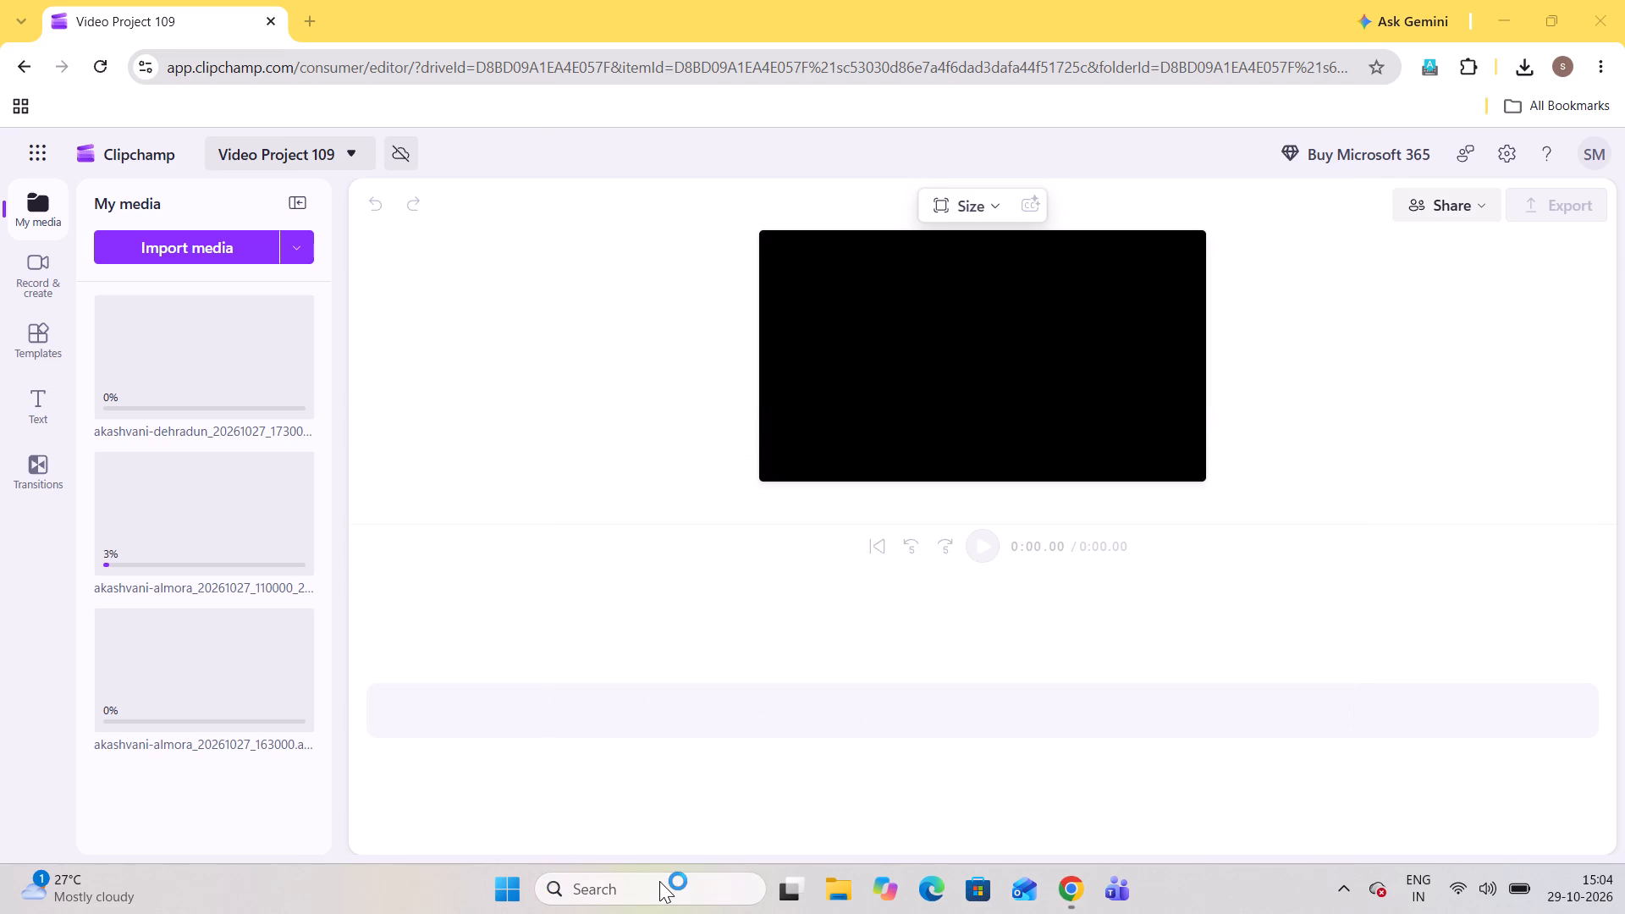
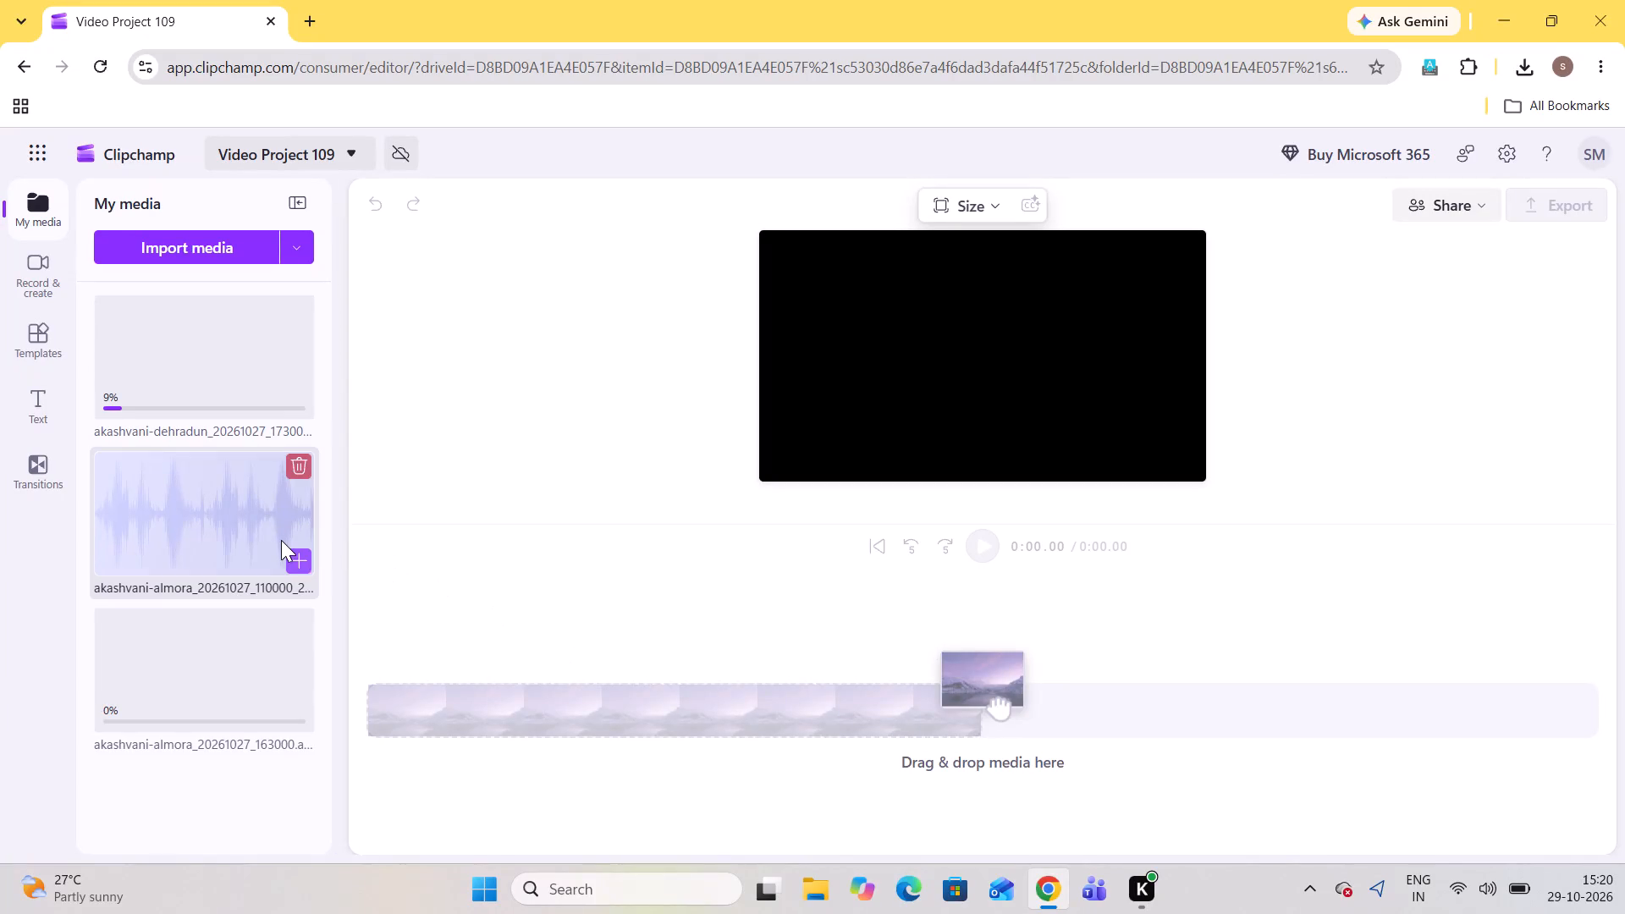
# Add the akashvani-almora_20261027_110000_2xMERGED.aac recording from the project media to the start of the empty timeline.
pyautogui.moveTo(281, 540); pyautogui.dragTo(551, 713)
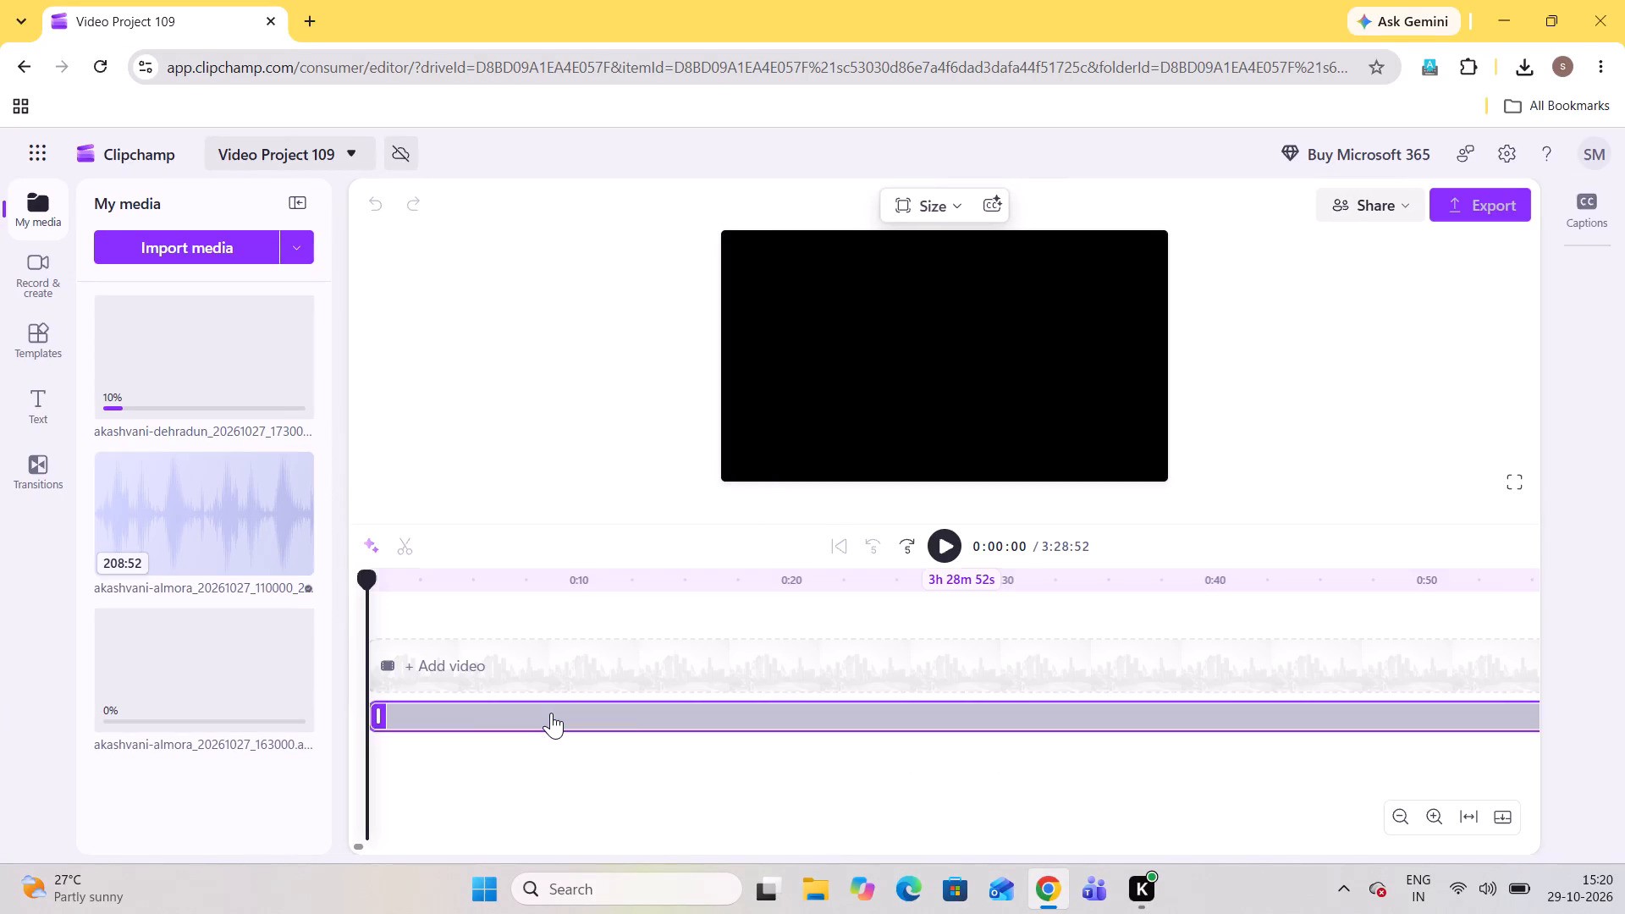
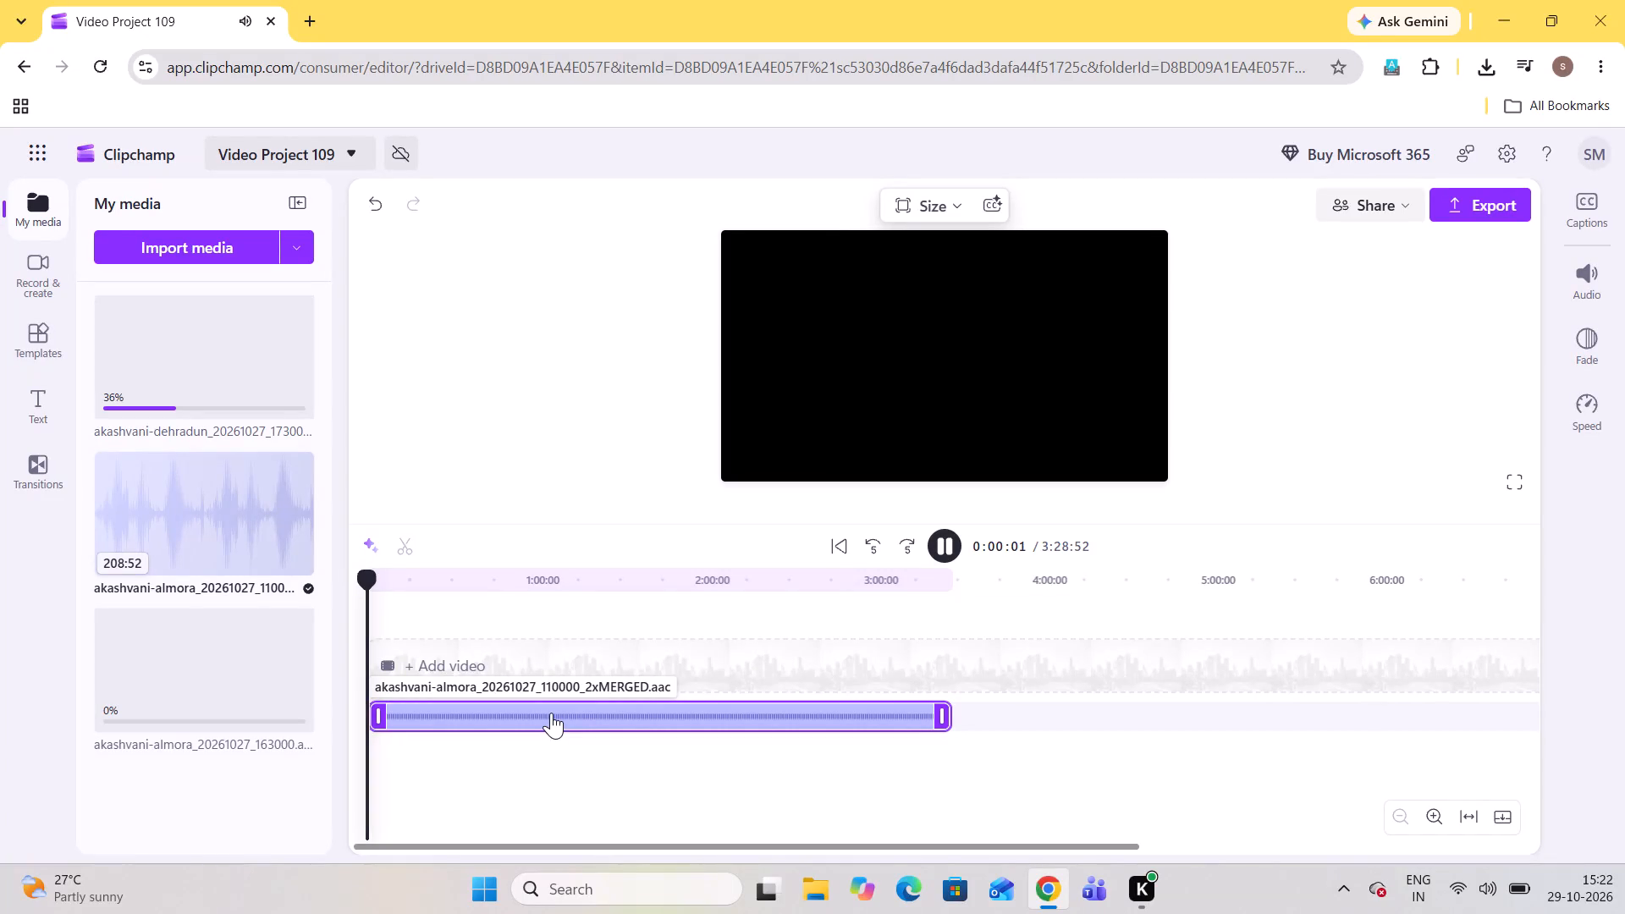
# Listen through the Almora recording on the timeline, skipping ahead in stretches to about 38 minutes and back to about 34 minutes.
pyautogui.press('Right')
pyautogui.press('Right')
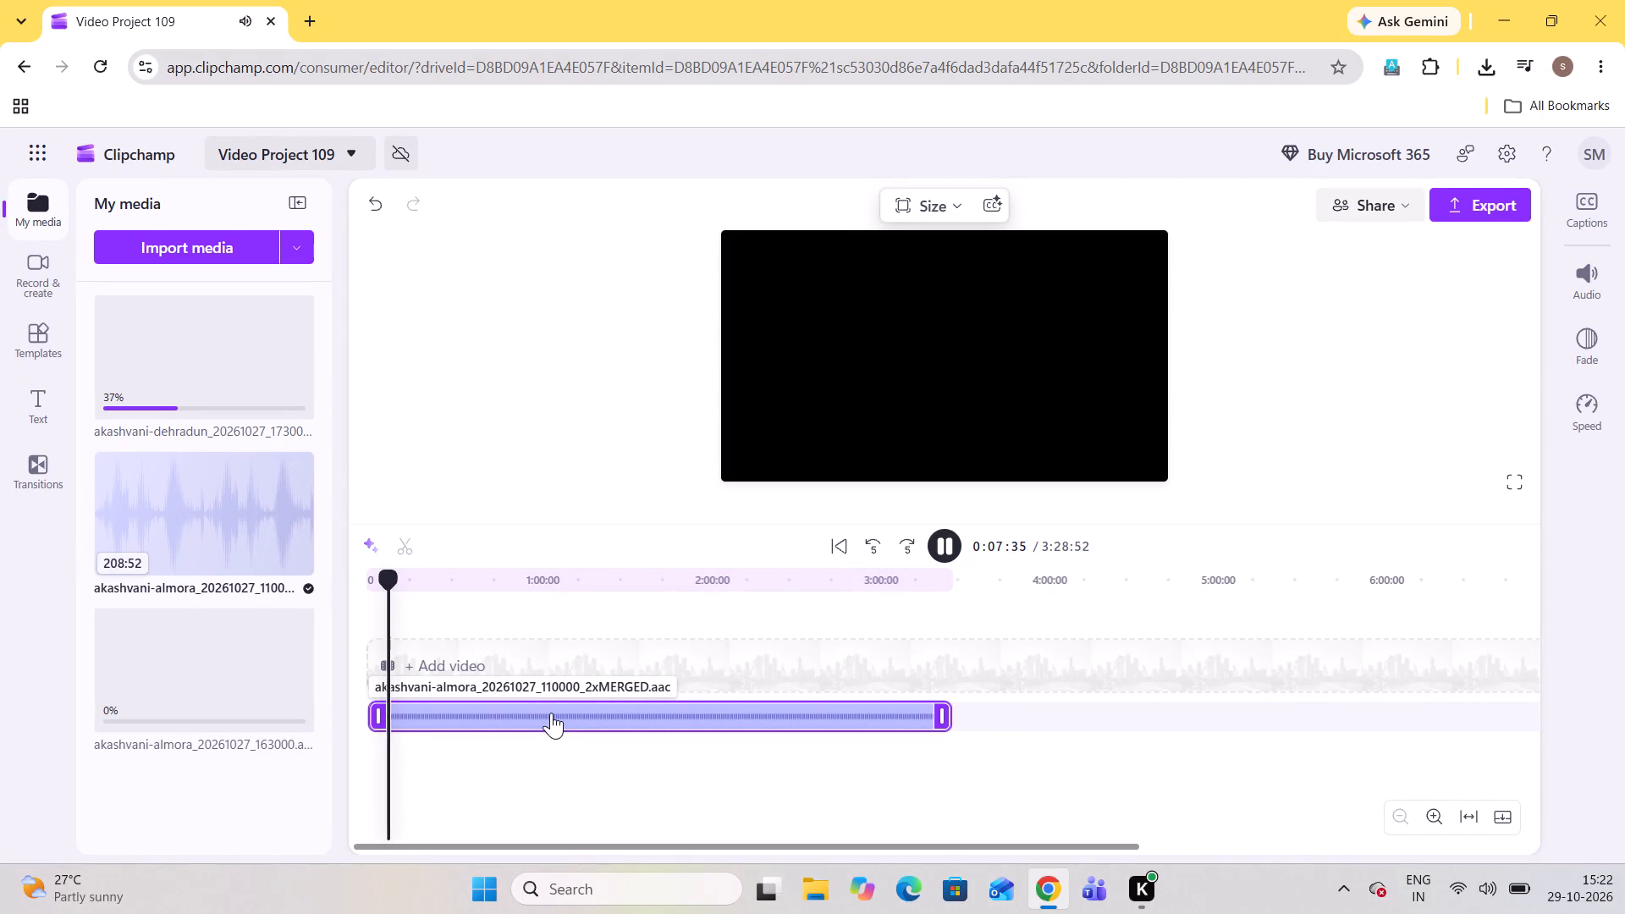
pyautogui.press('Right')
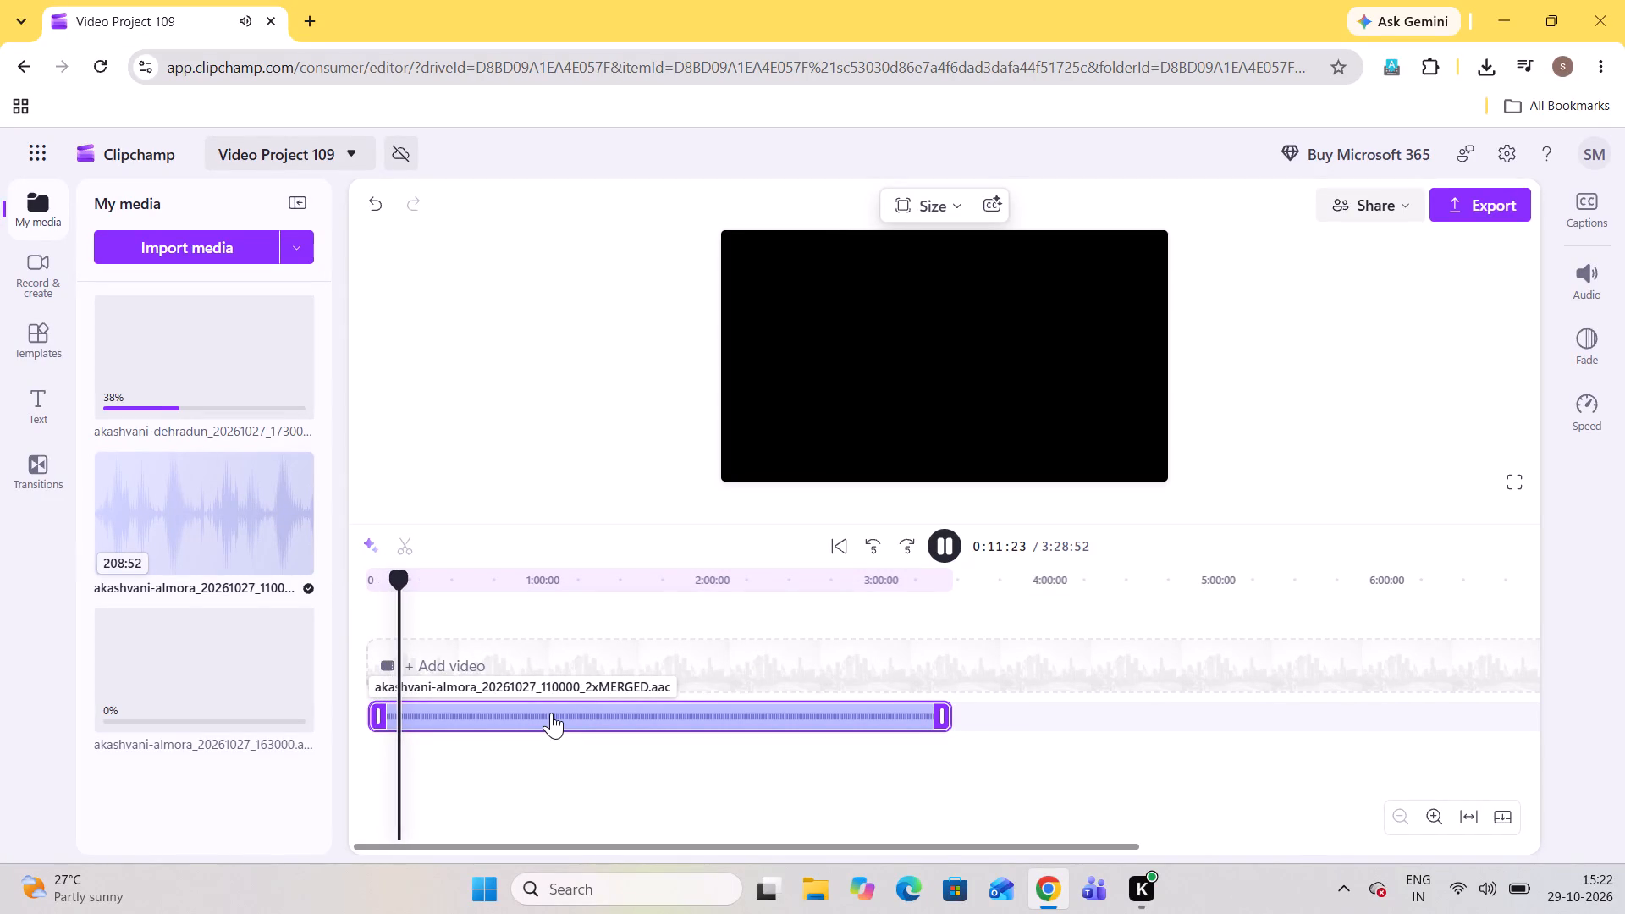
pyautogui.press('Right')
pyautogui.press('Right')
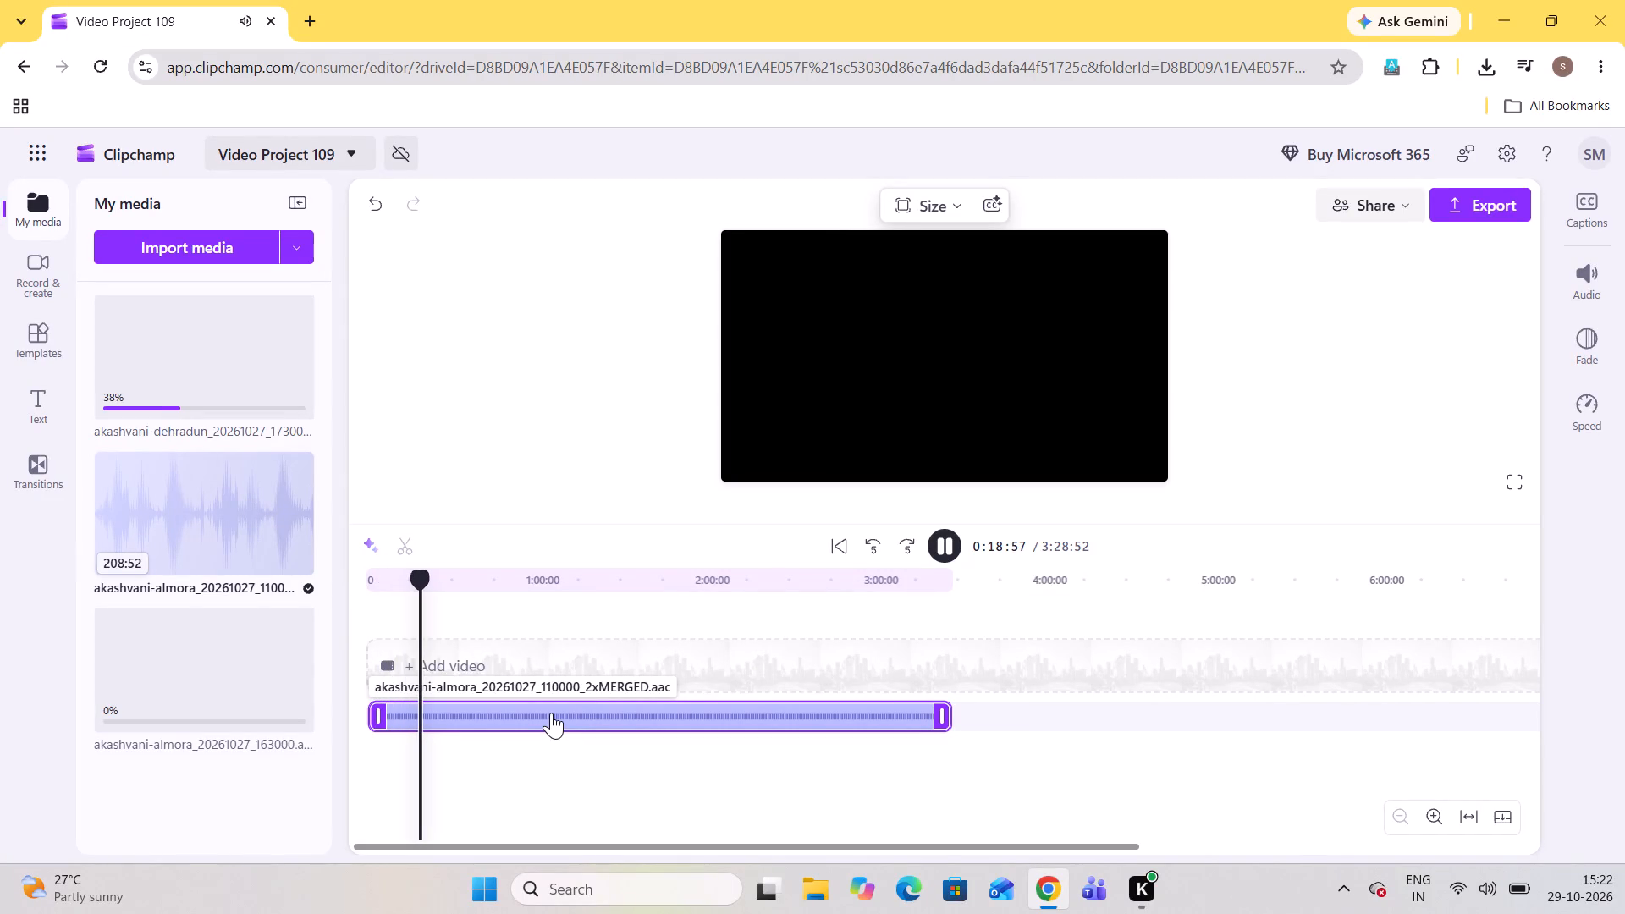
pyautogui.press('Right')
pyautogui.press('Right')
pyautogui.press('Right')
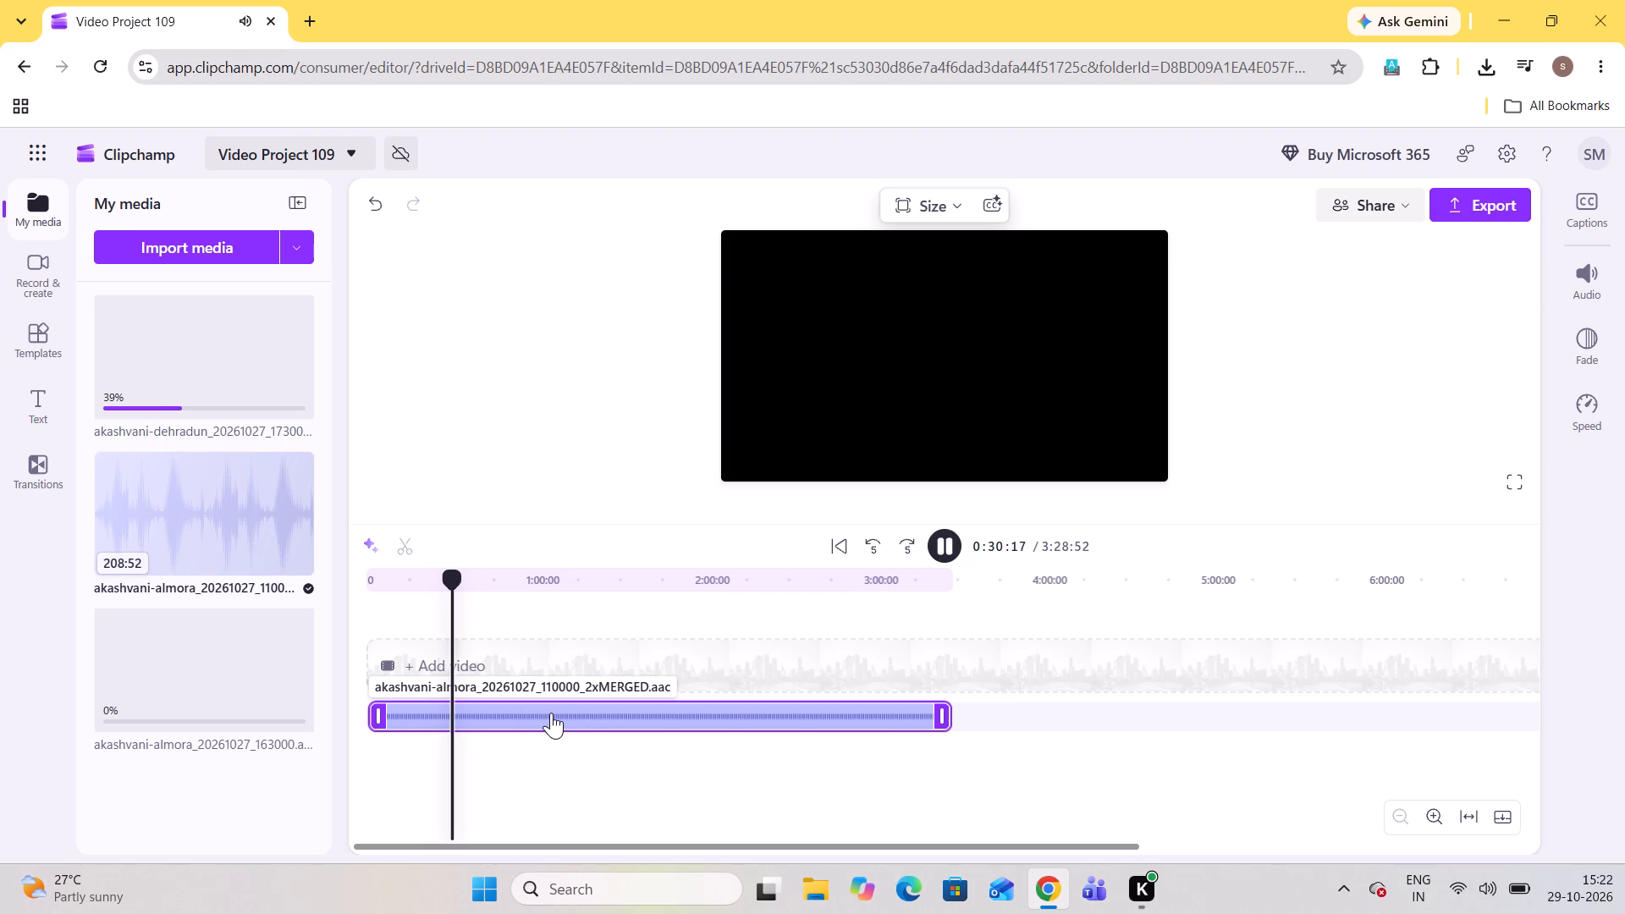
pyautogui.press('Right')
pyautogui.press('Right')
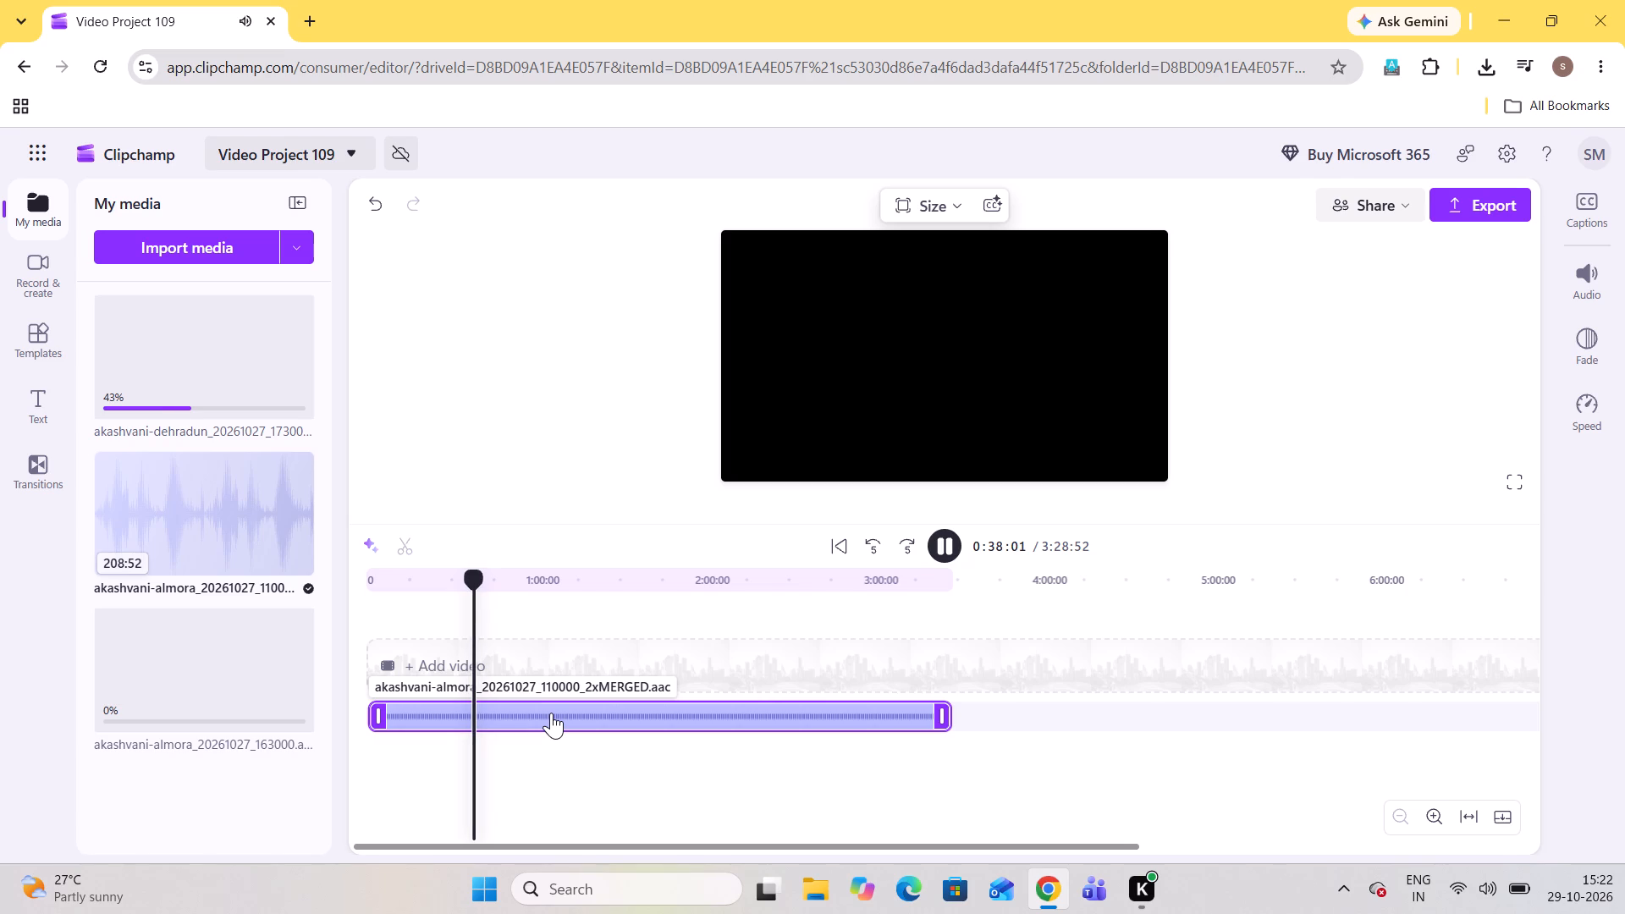
pyautogui.press('Left')
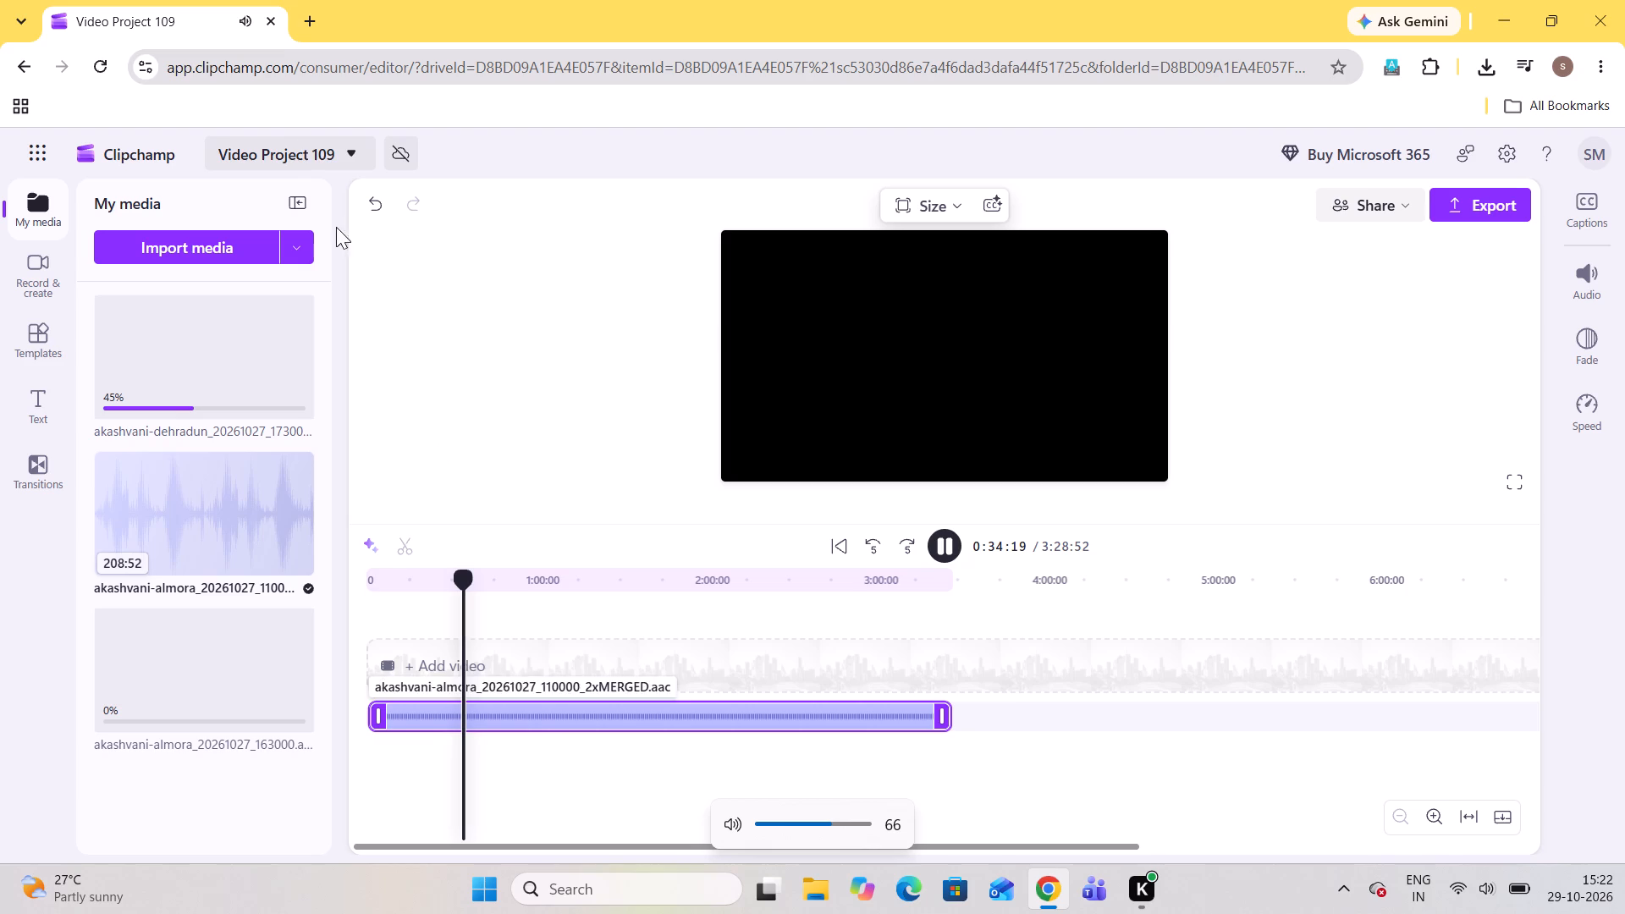
# Open the Akashwani Audios spreadsheet in a new browser tab.
pyautogui.click(320, 11)
pyautogui.write('akas')
pyautogui.press('Return')
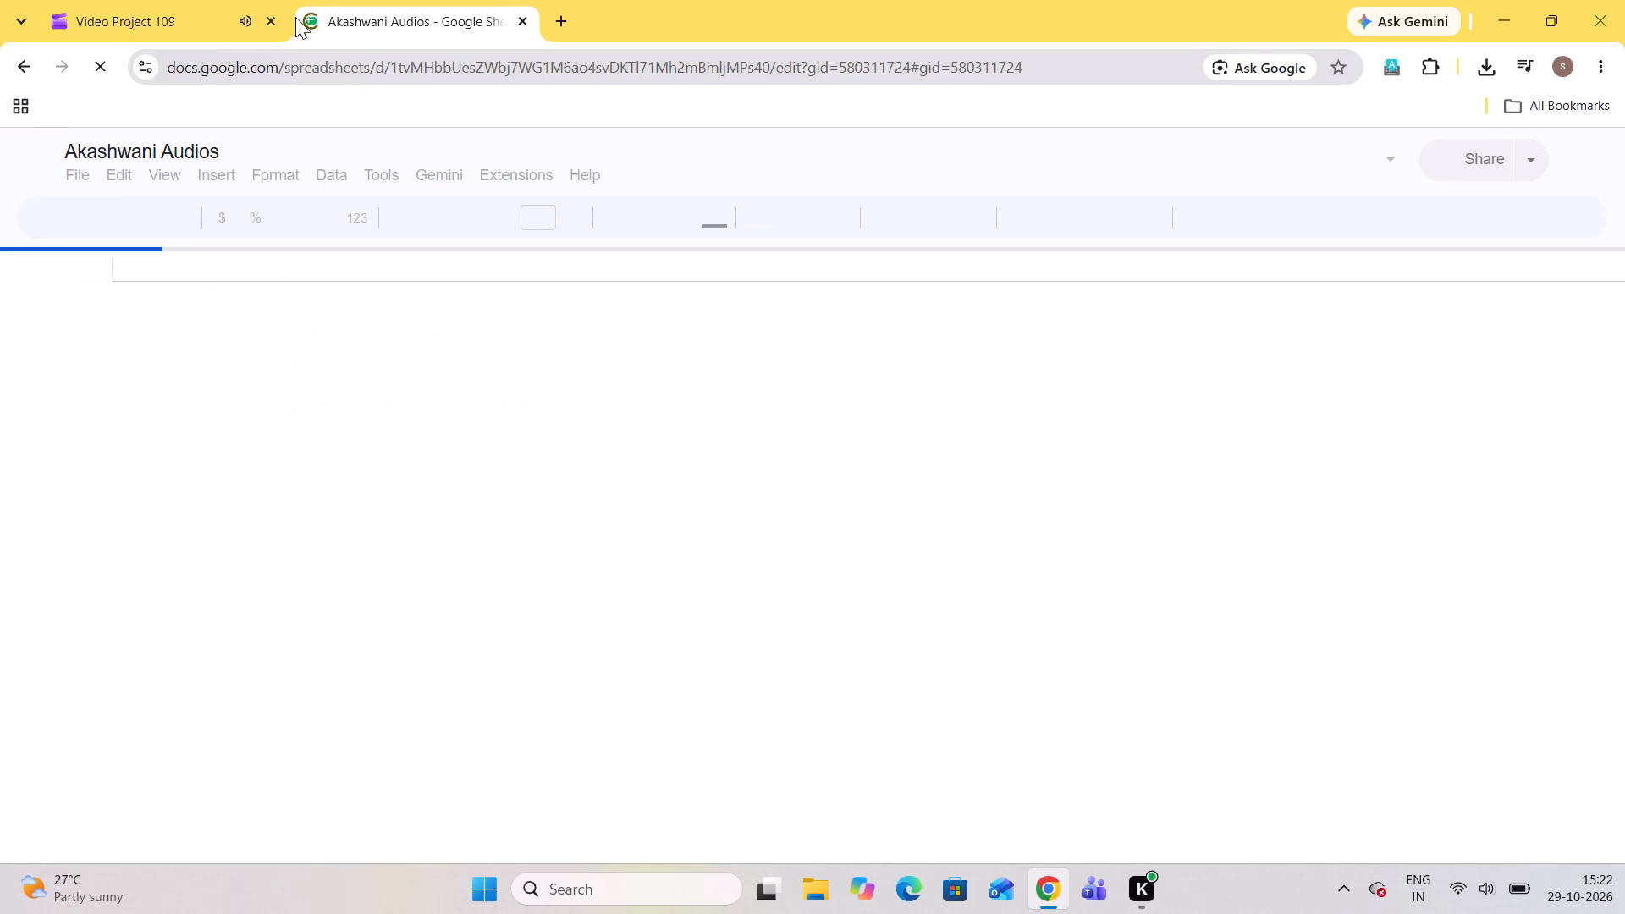
# Return to Clipchamp and sample the Almora recording ahead to about 1:08, skipping back to about 0:46 to identify the song playing.
pyautogui.click(182, 24)
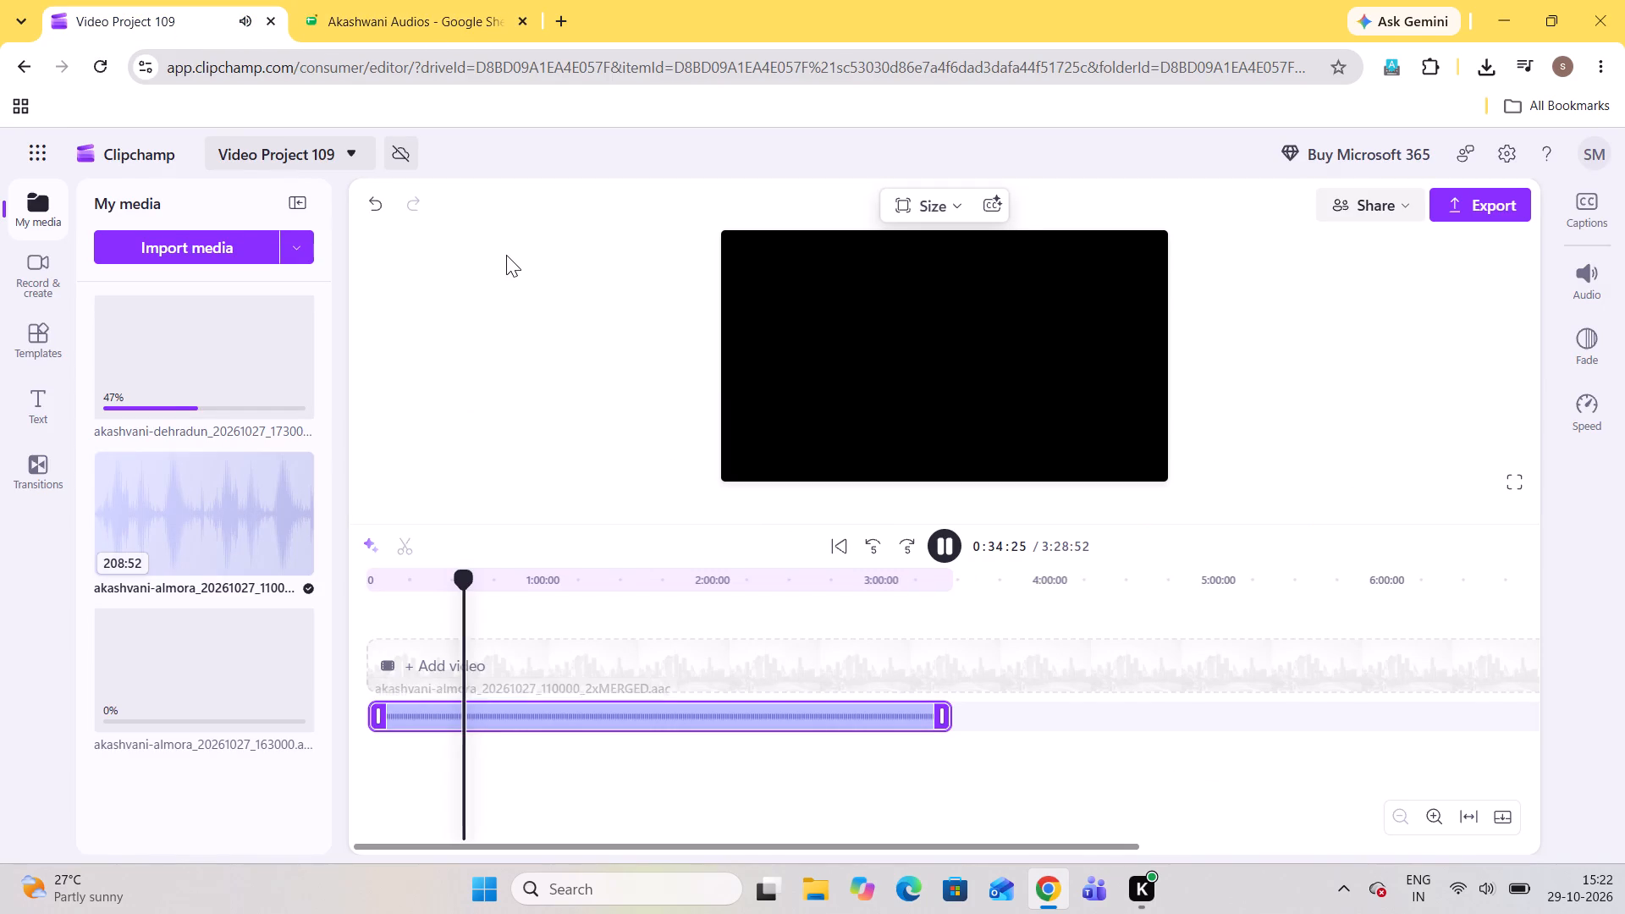
pyautogui.press('Right')
pyautogui.press('Right')
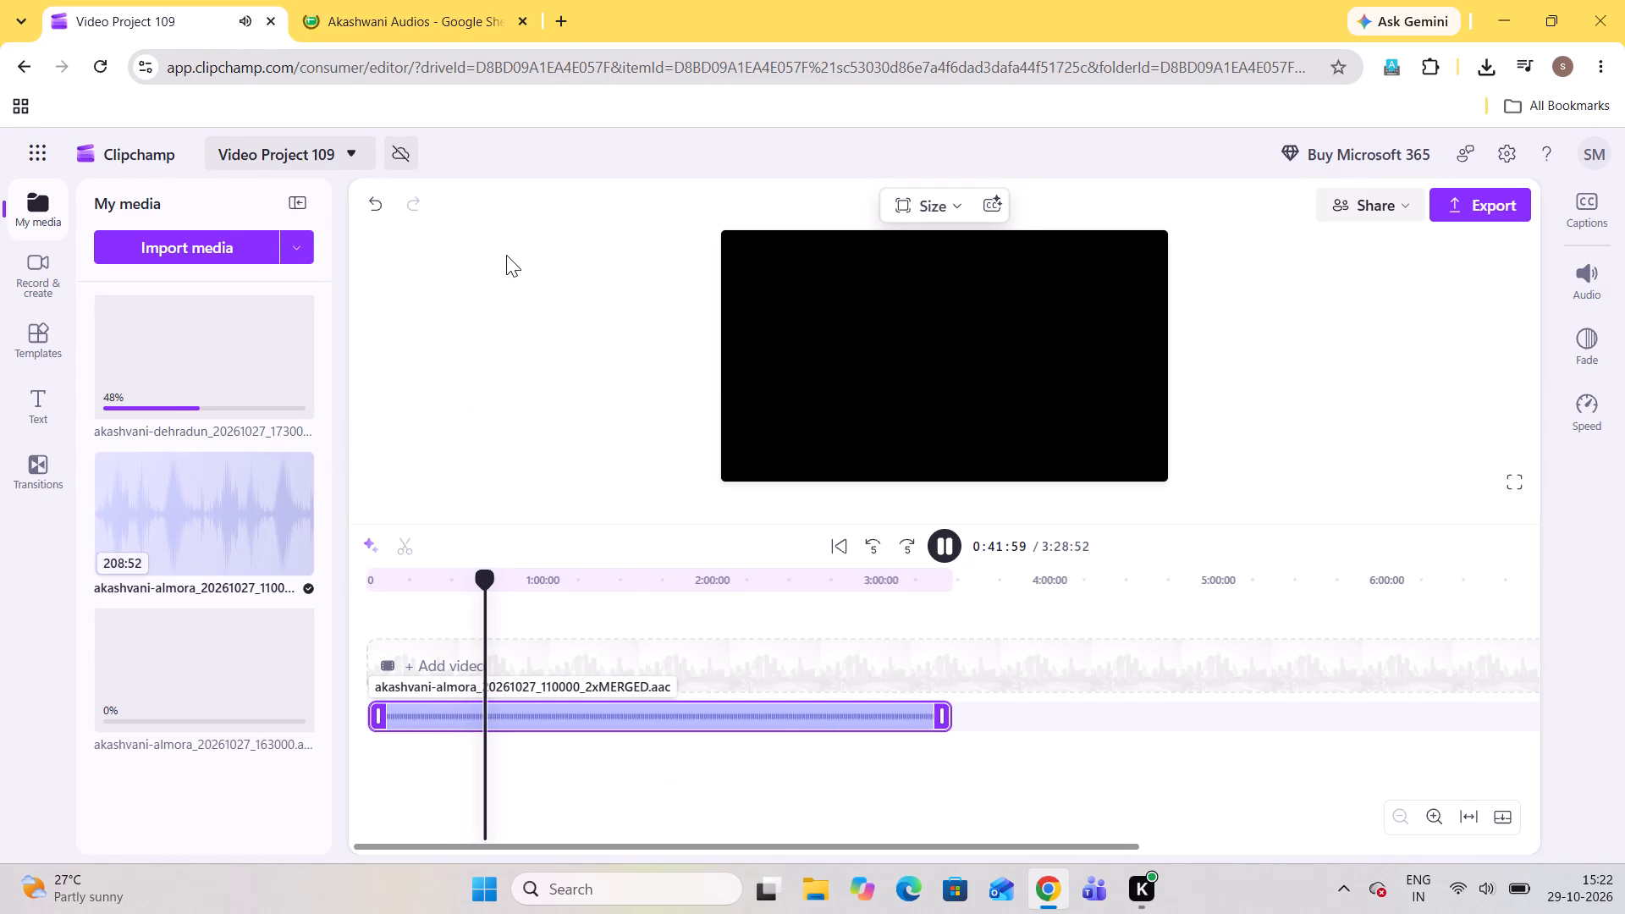
pyautogui.press('Right')
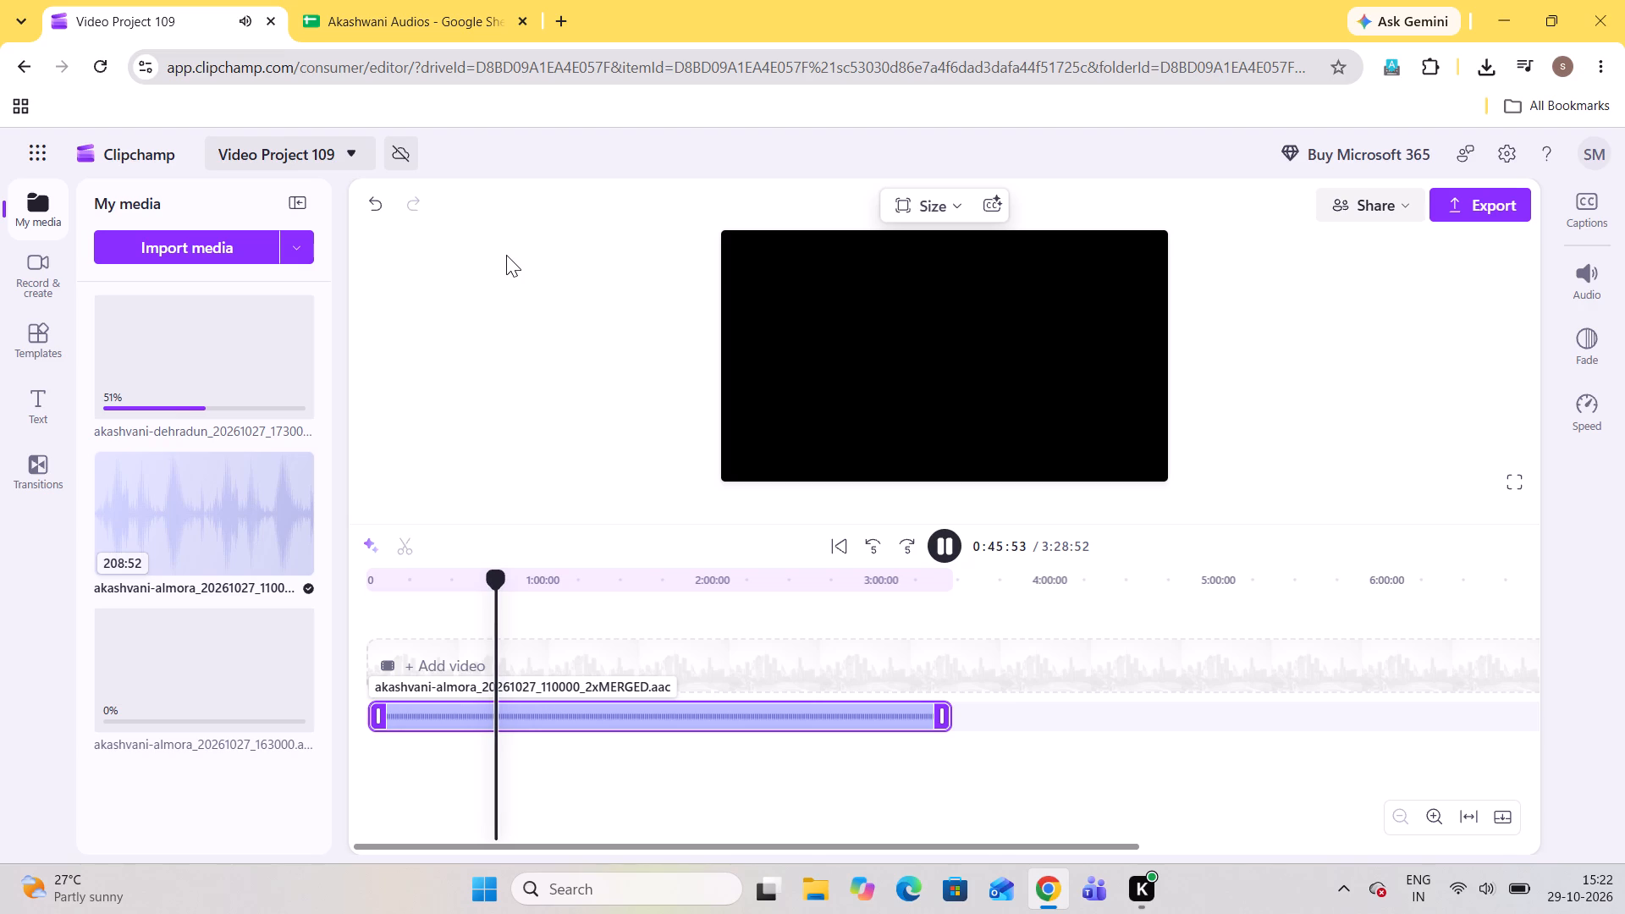
pyautogui.press('Right')
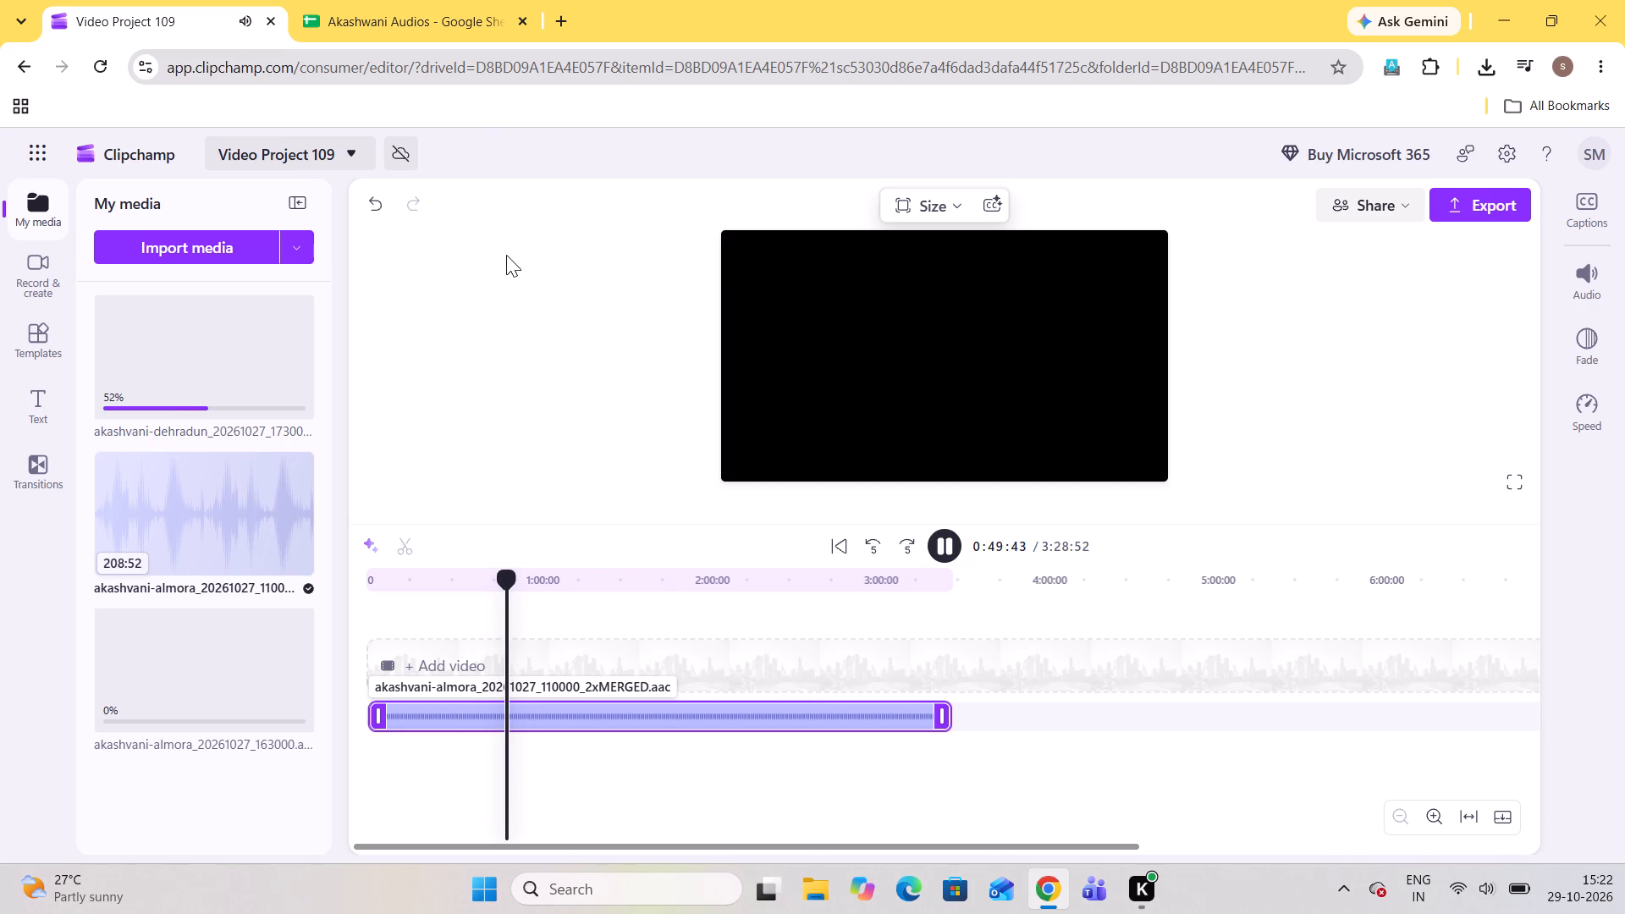
pyautogui.press('Right')
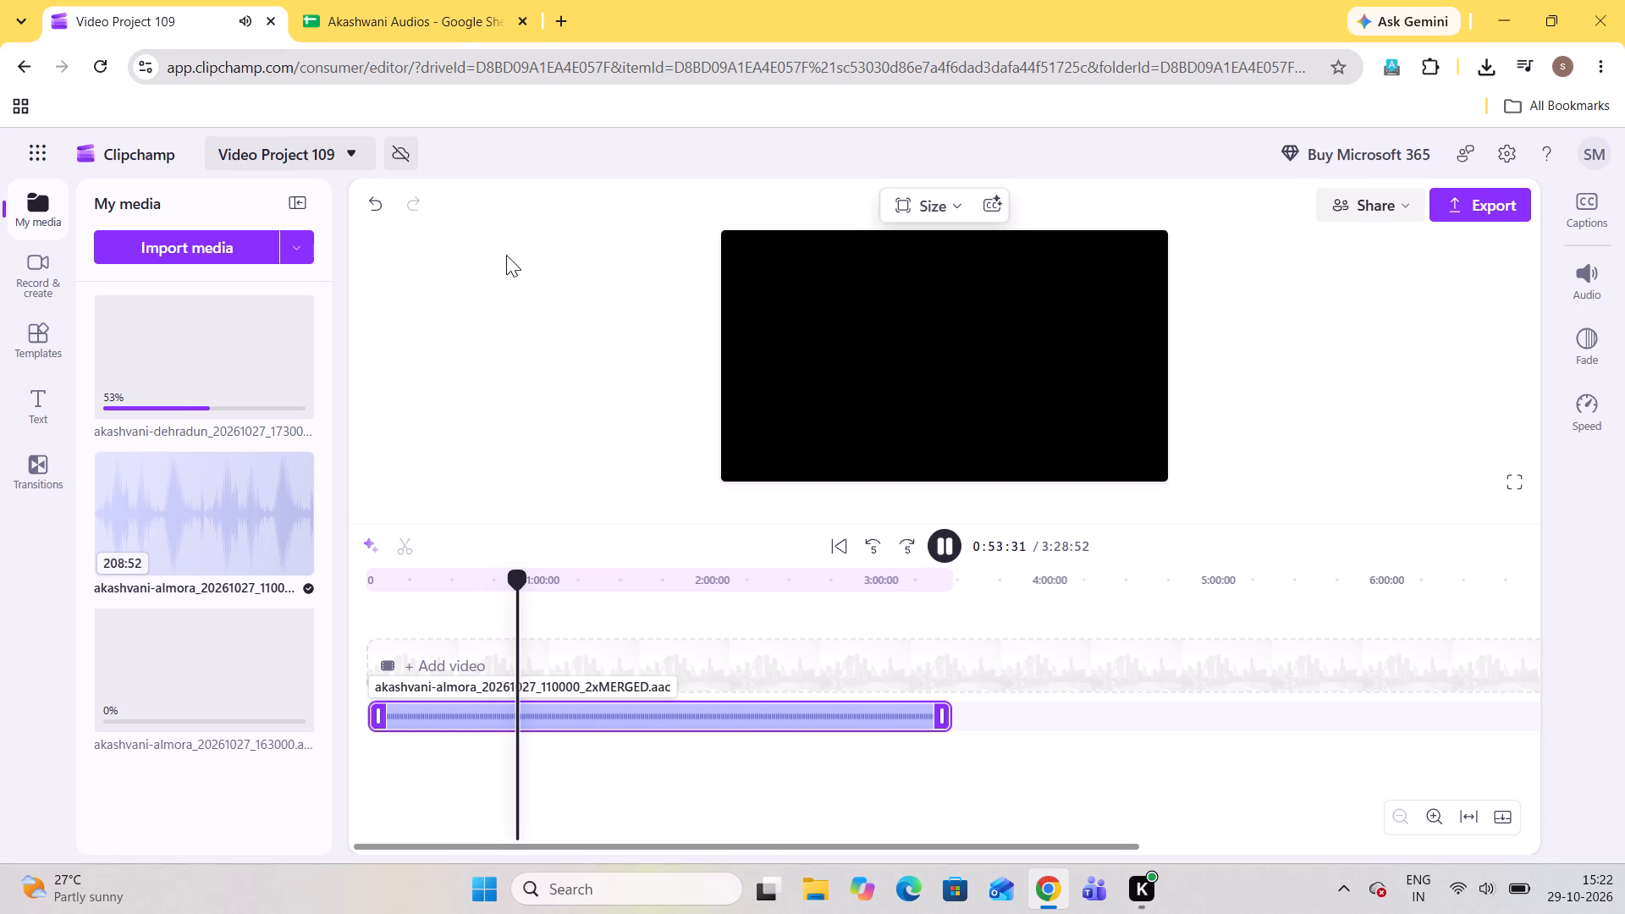
pyautogui.press('Right')
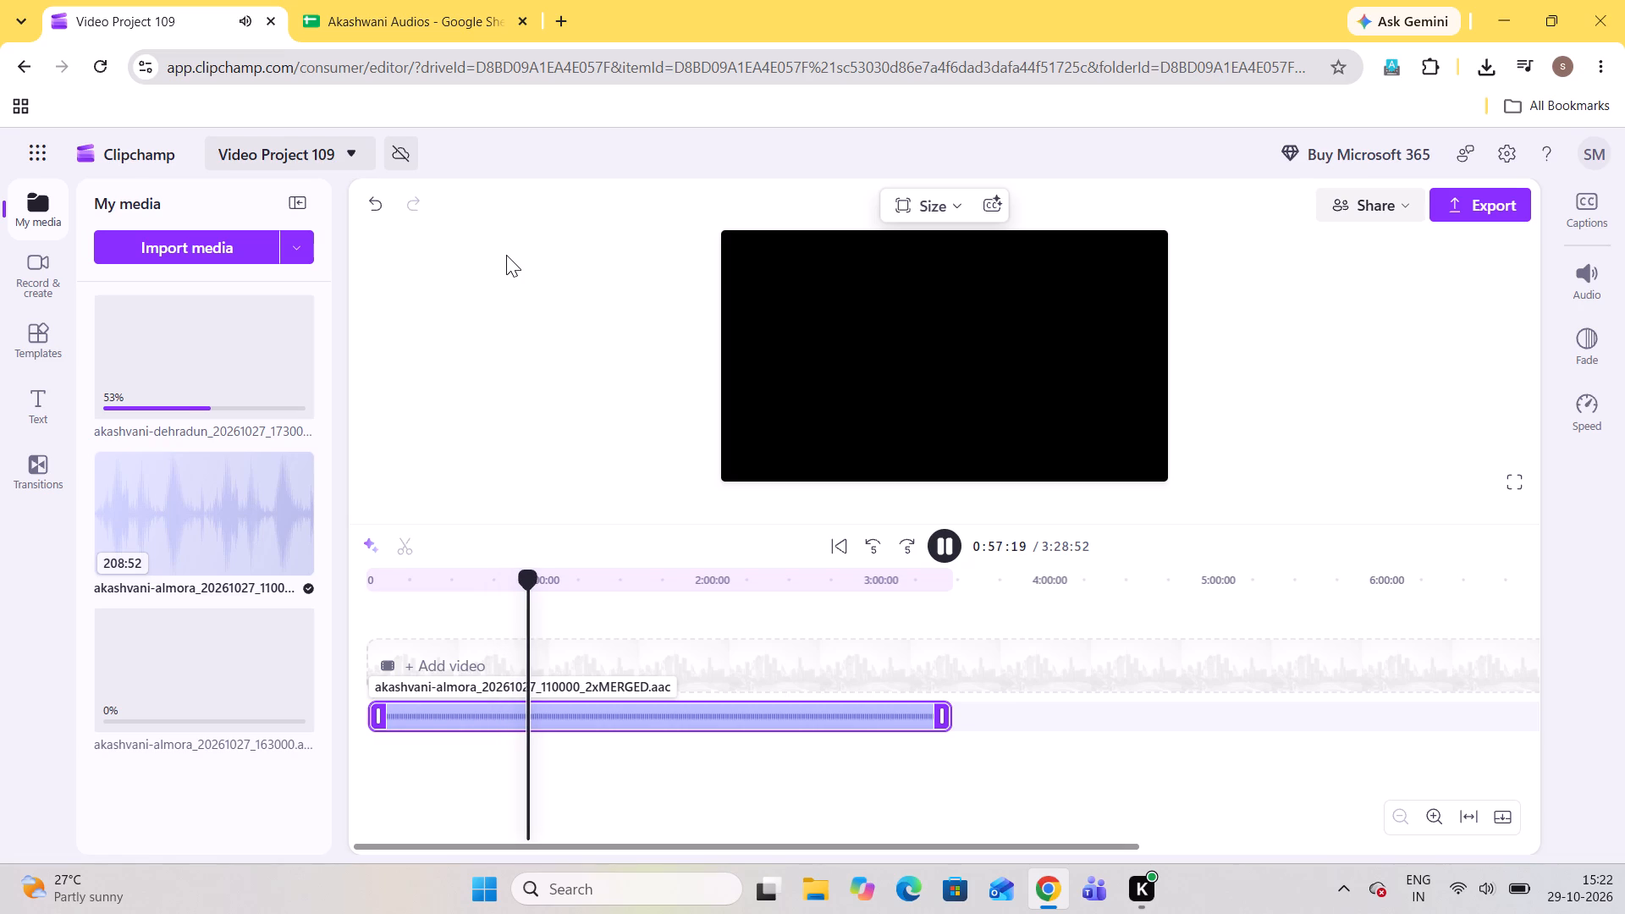
pyautogui.press('Right')
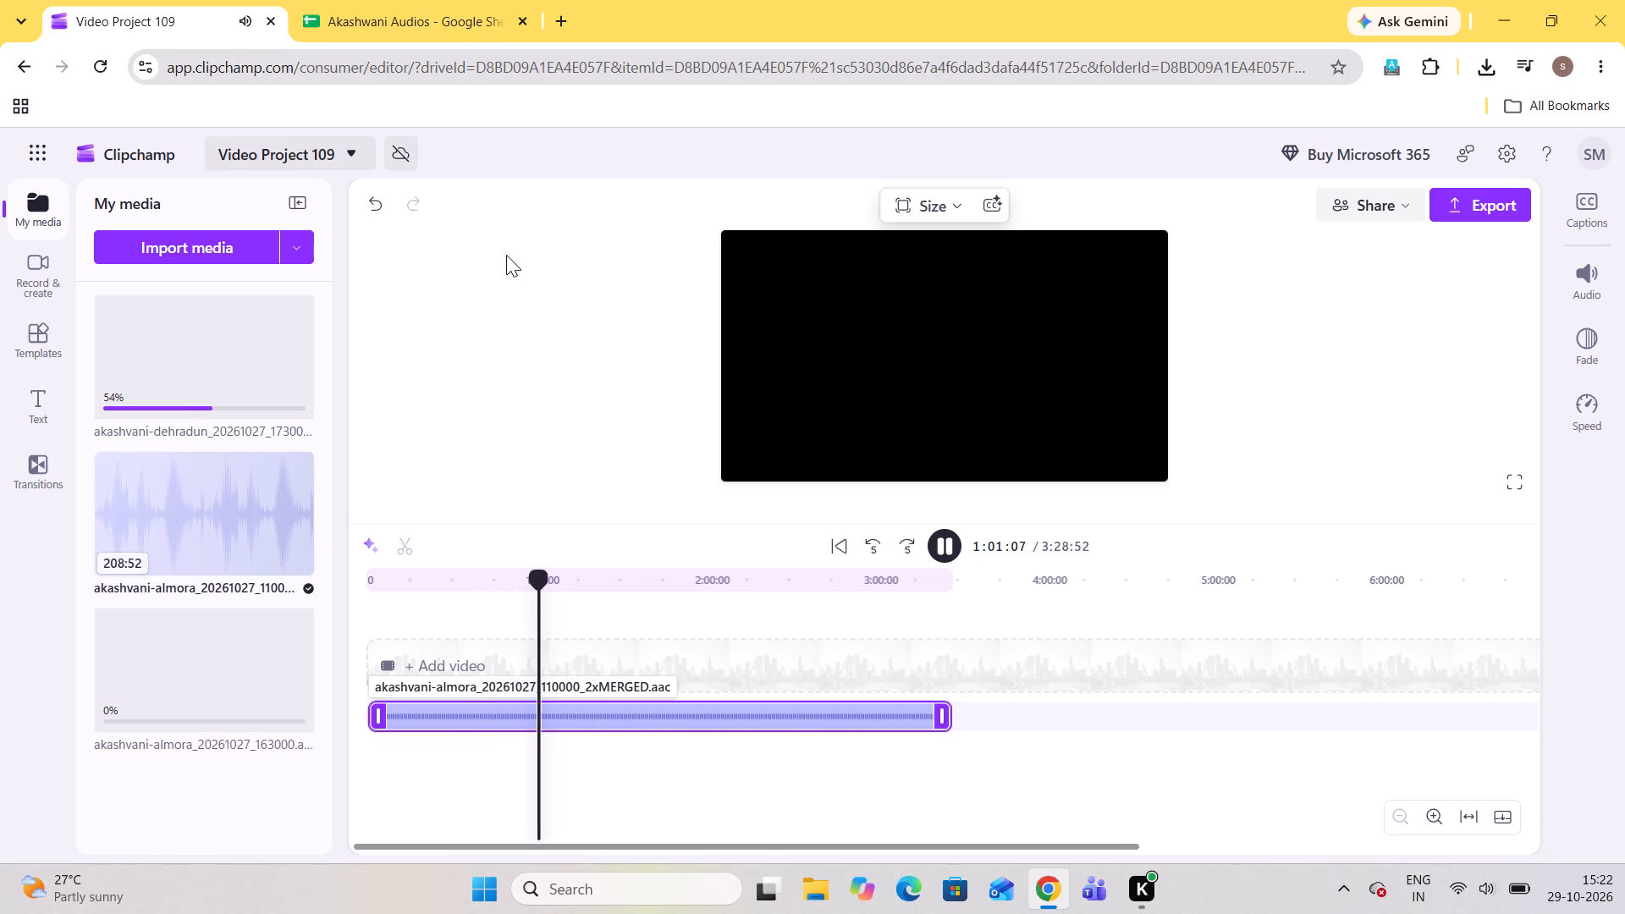
pyautogui.press('Right')
pyautogui.press('Right')
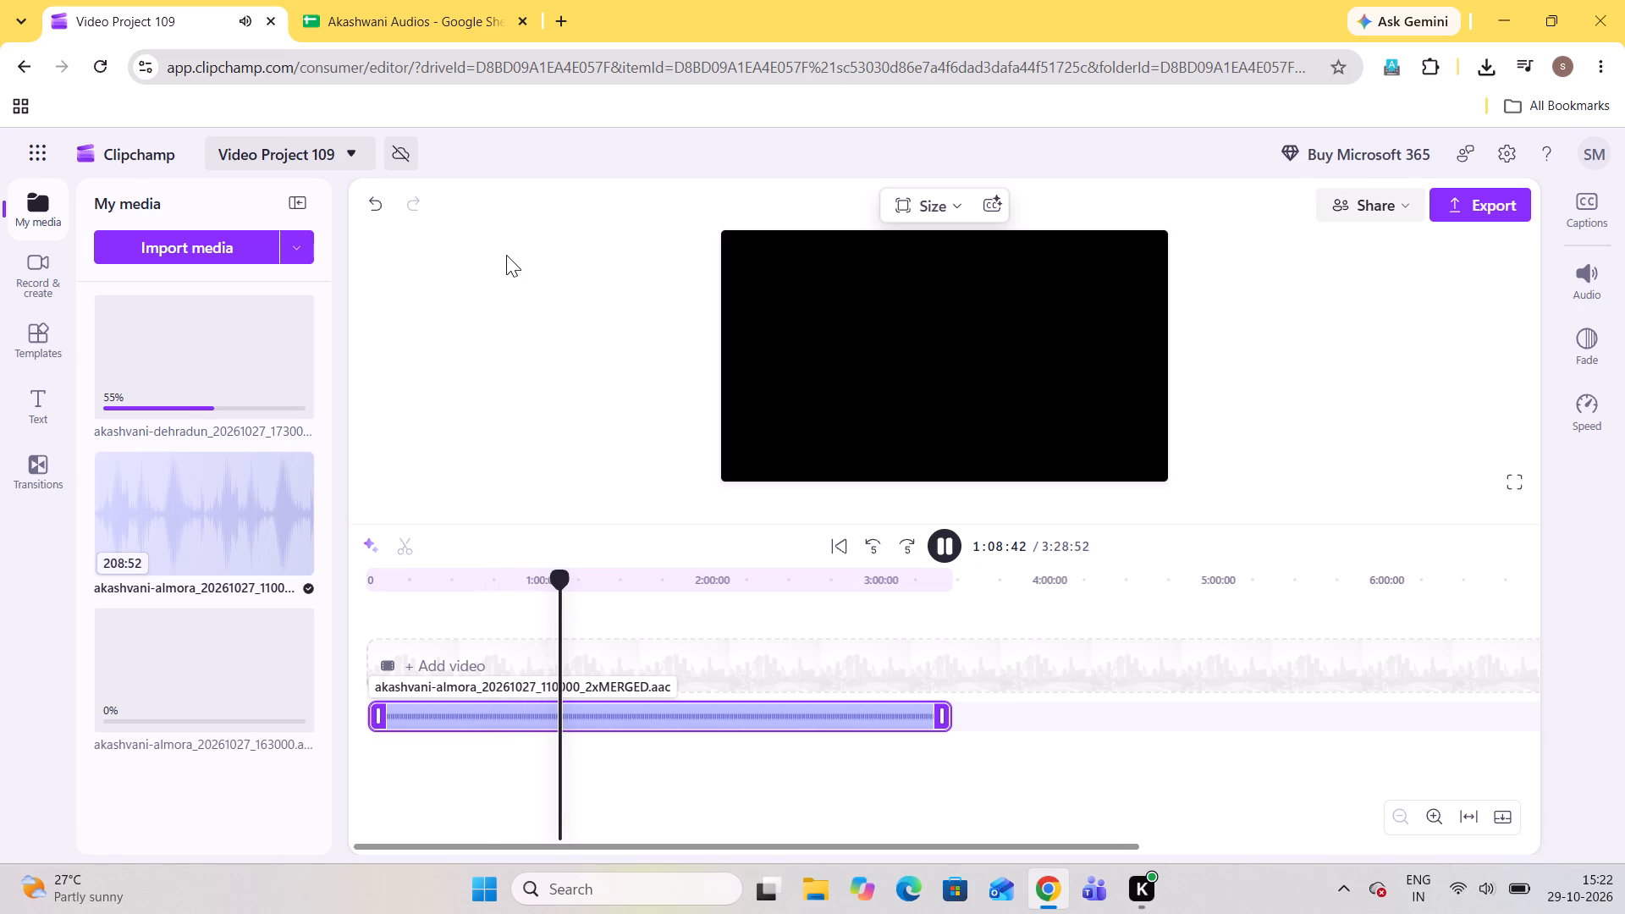
pyautogui.press('Left')
pyautogui.press('Left')
pyautogui.press('Left')
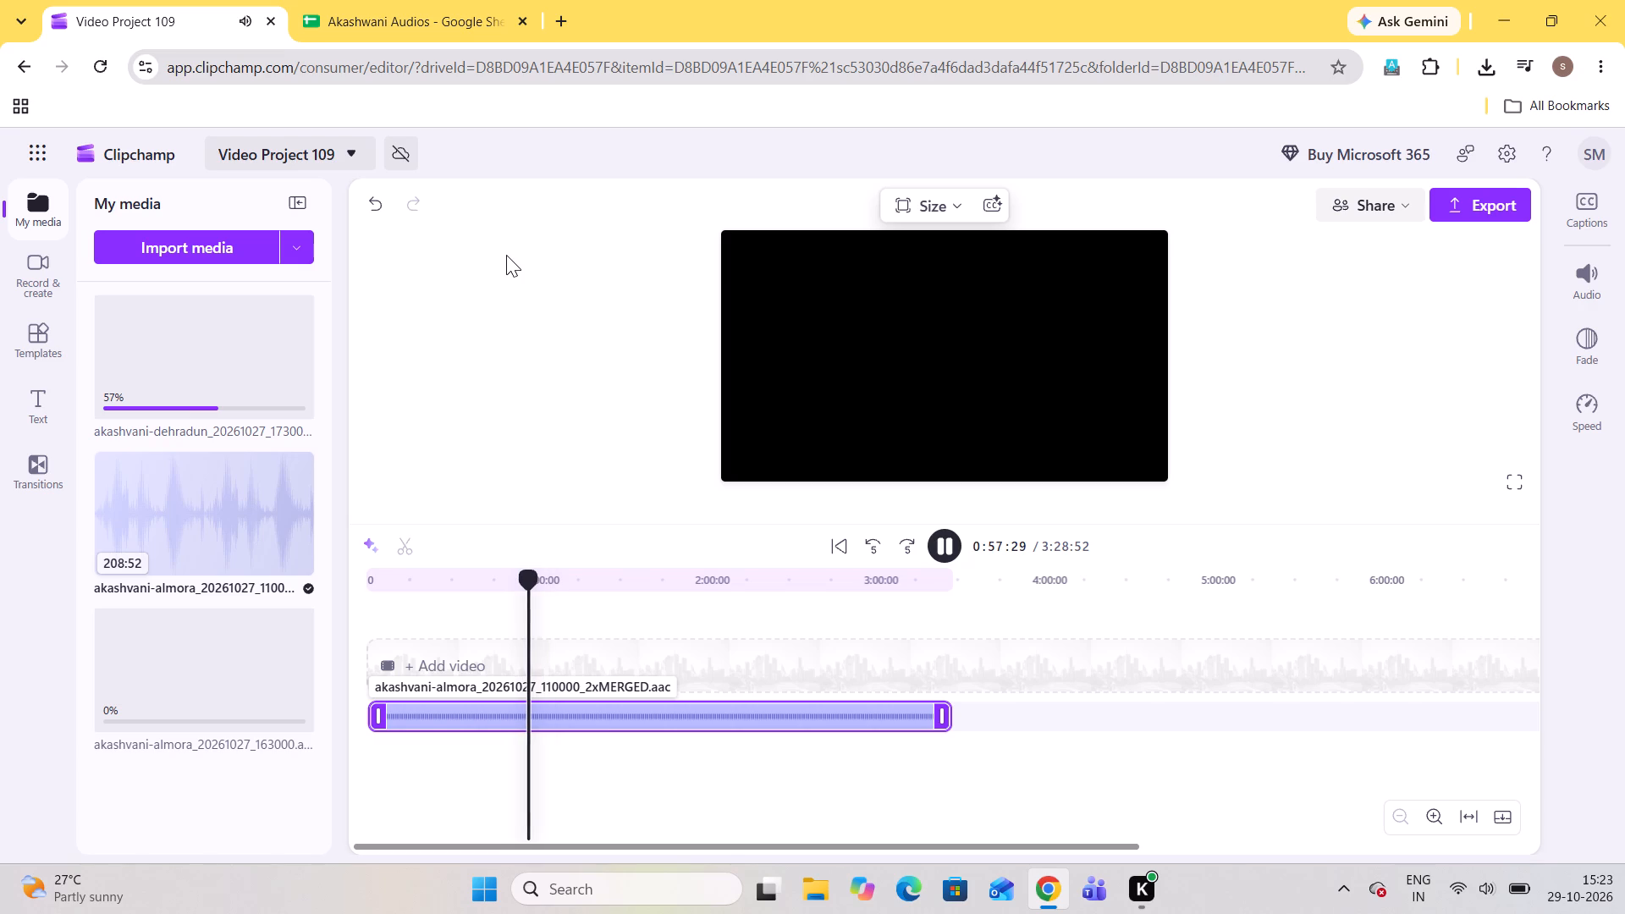
pyautogui.press('Left')
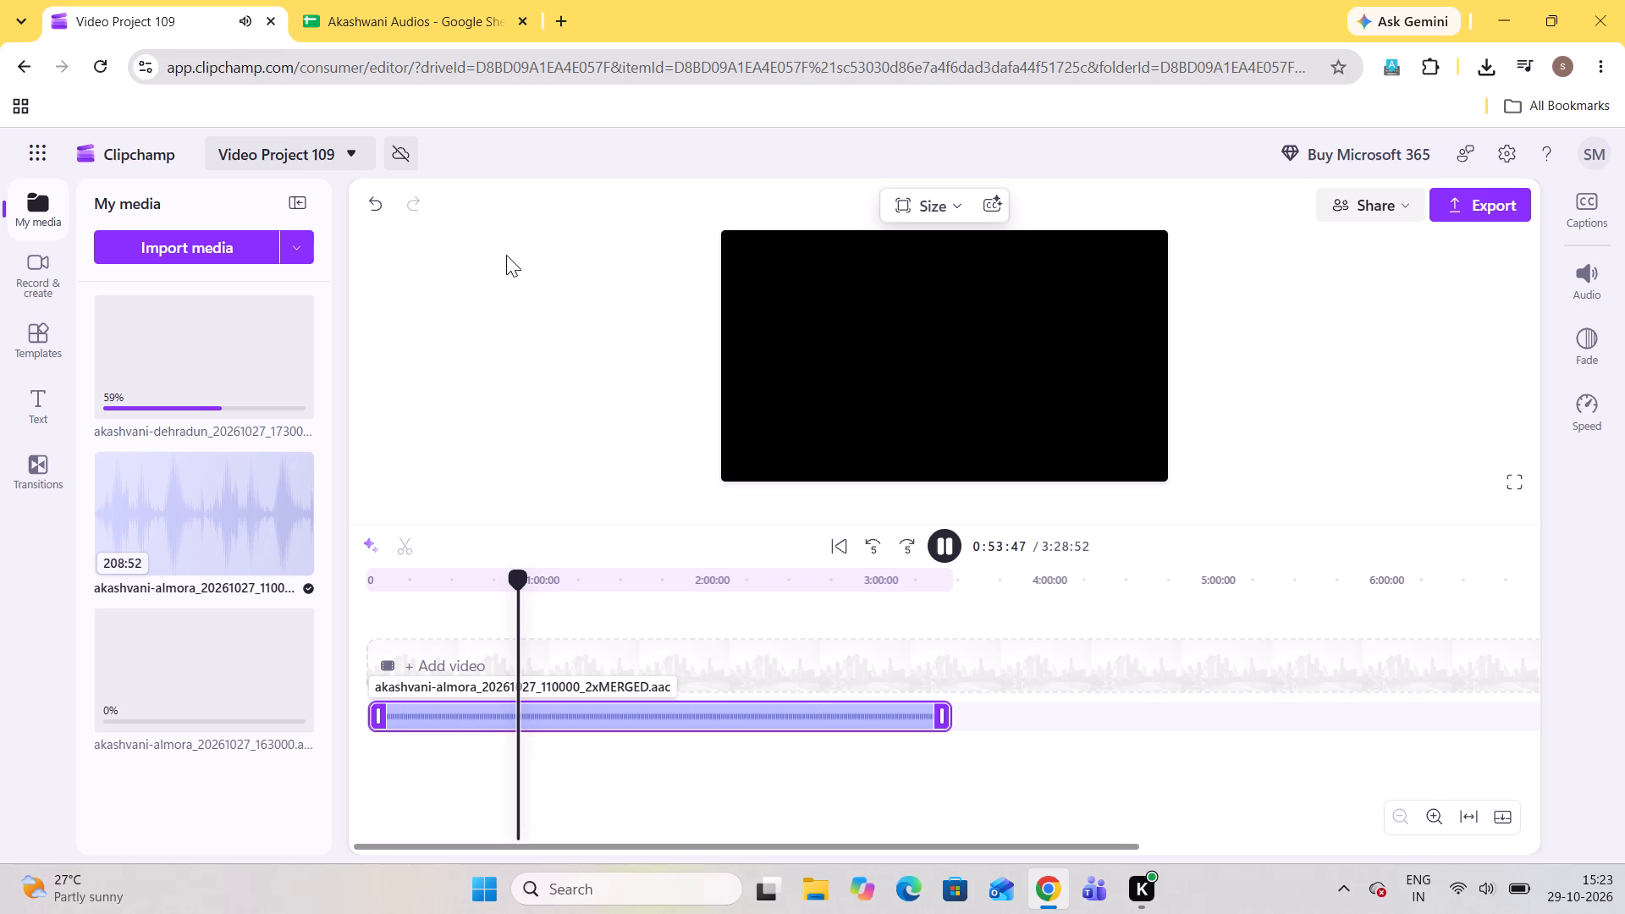
pyautogui.press('Left')
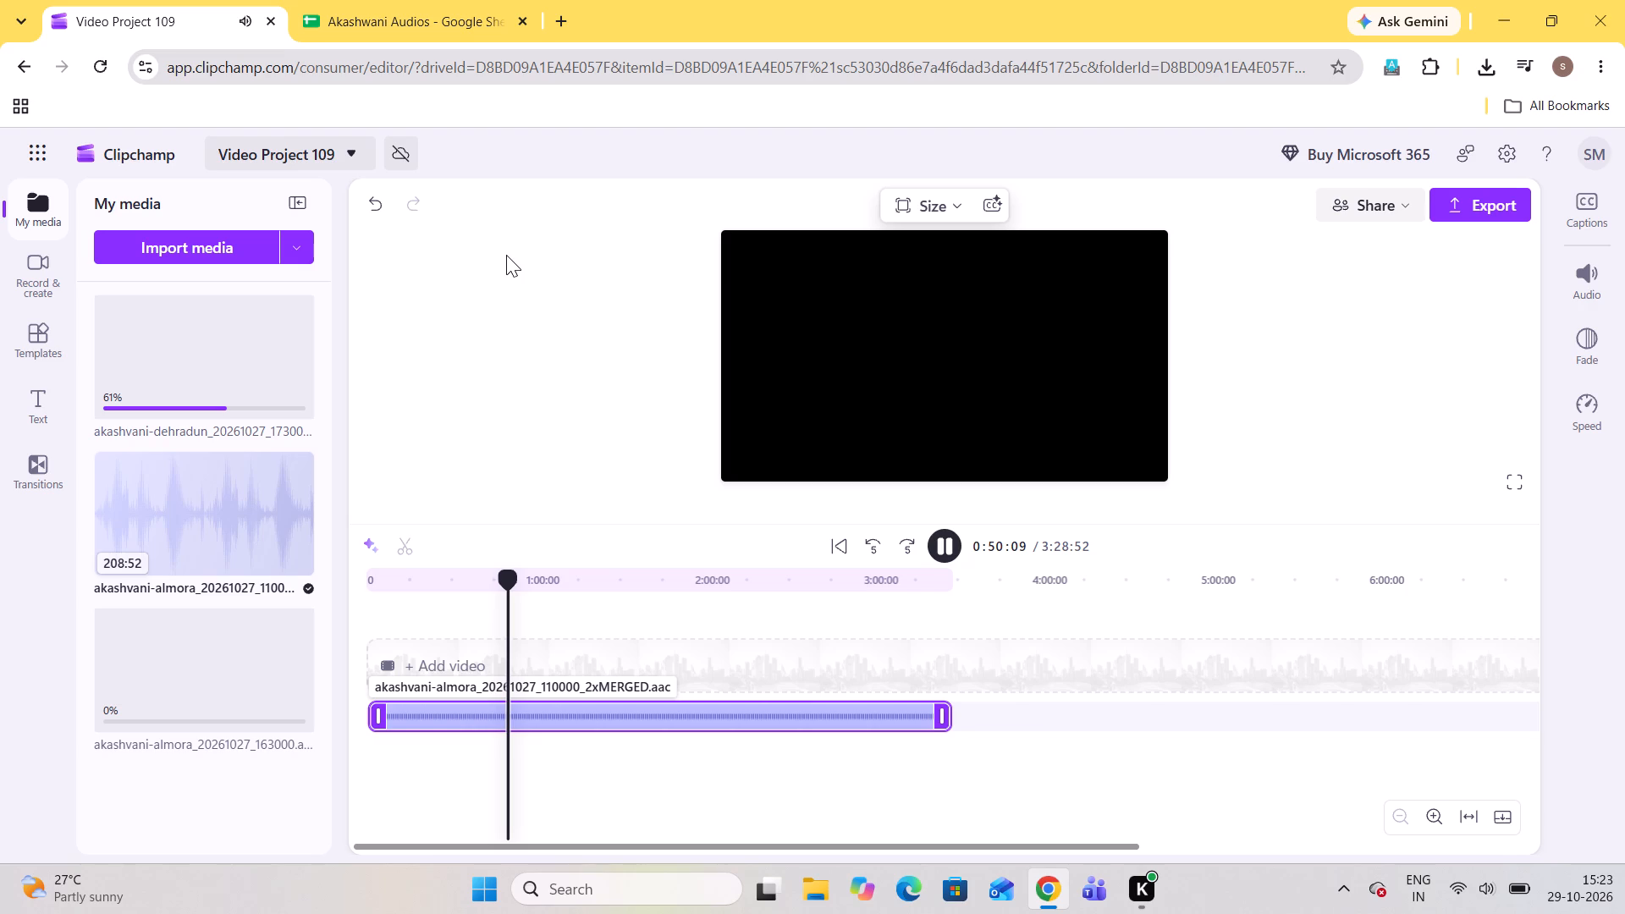
pyautogui.press('Left')
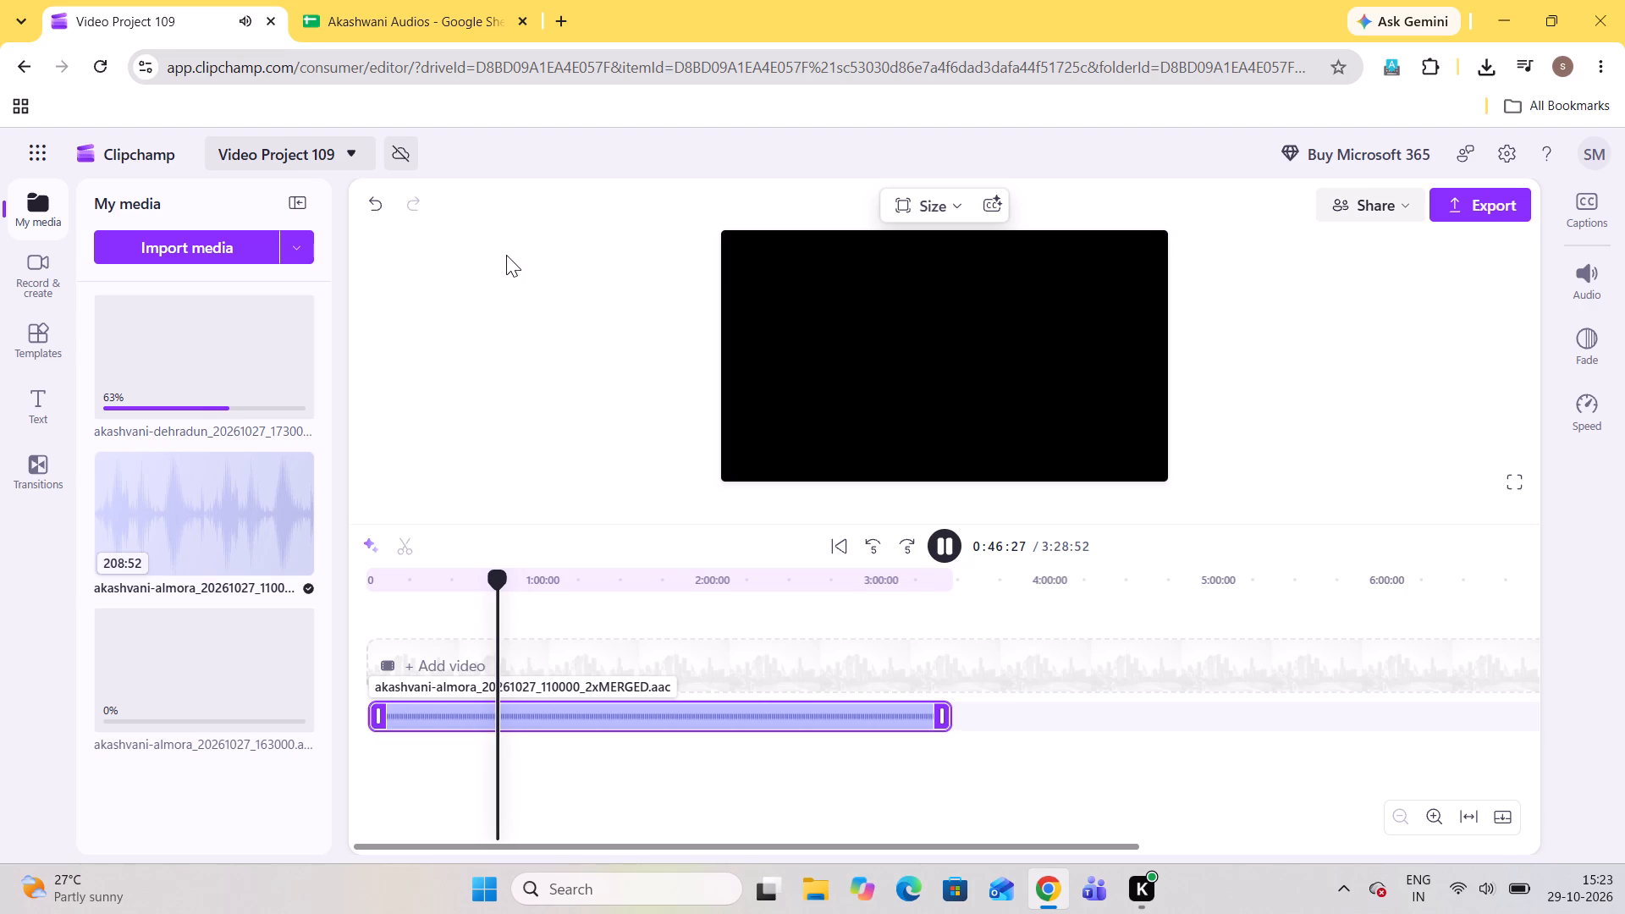
# Switch to the Akashwani Audios spreadsheet, search the Almora sheet for "madhuli" and review each matching song title.
pyautogui.click(448, 15)
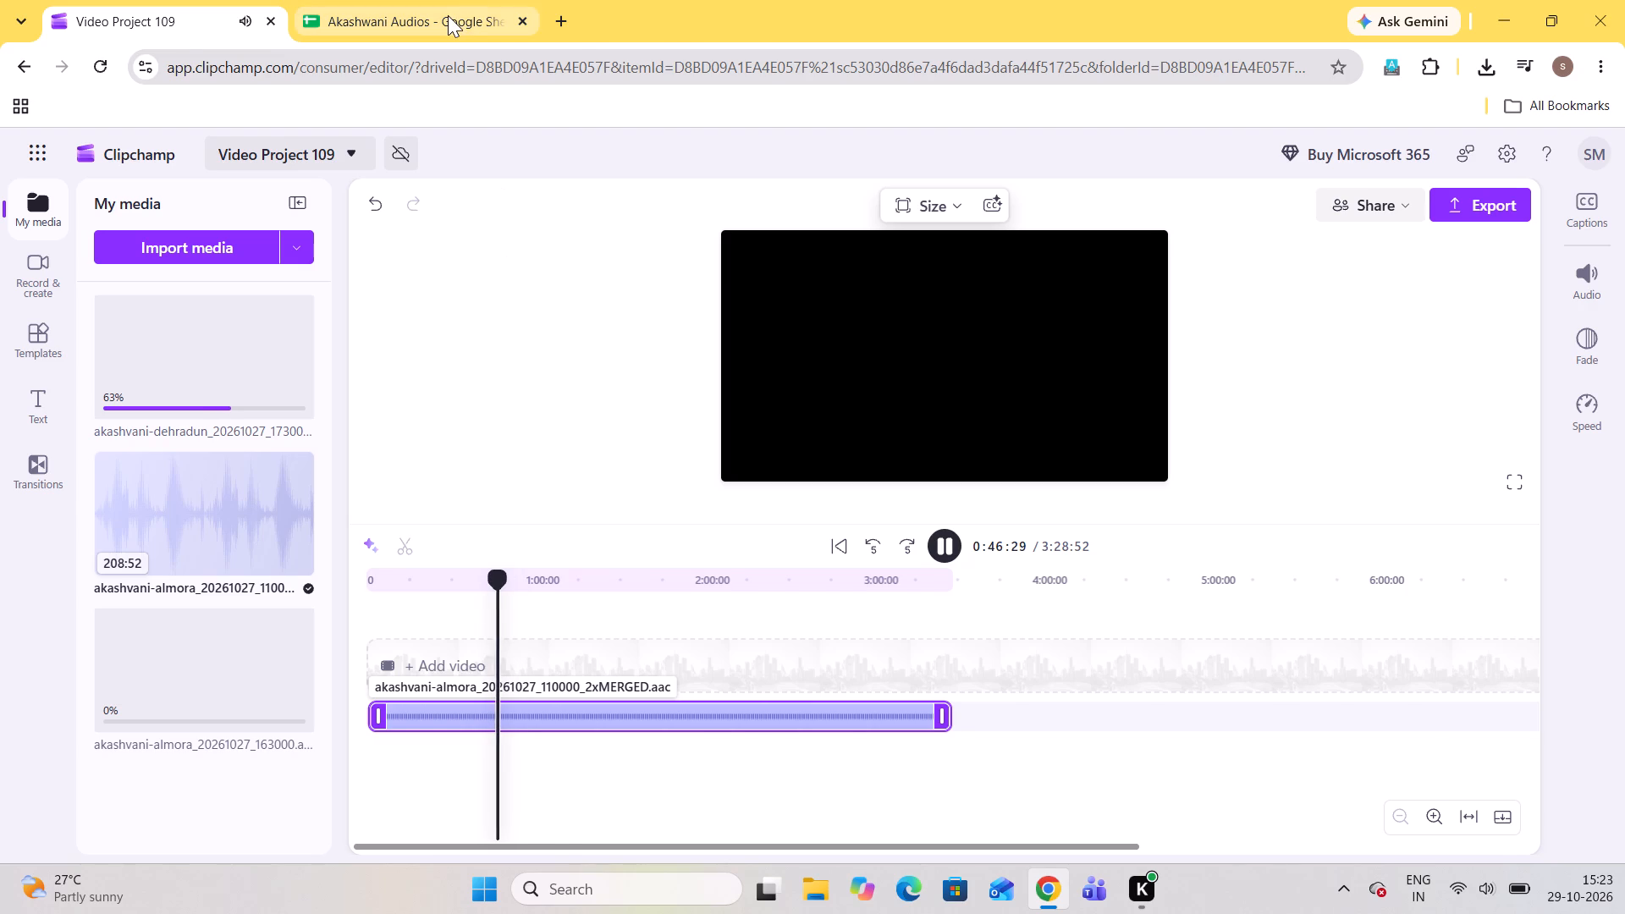
pyautogui.hotkey('ctrl', 'f')
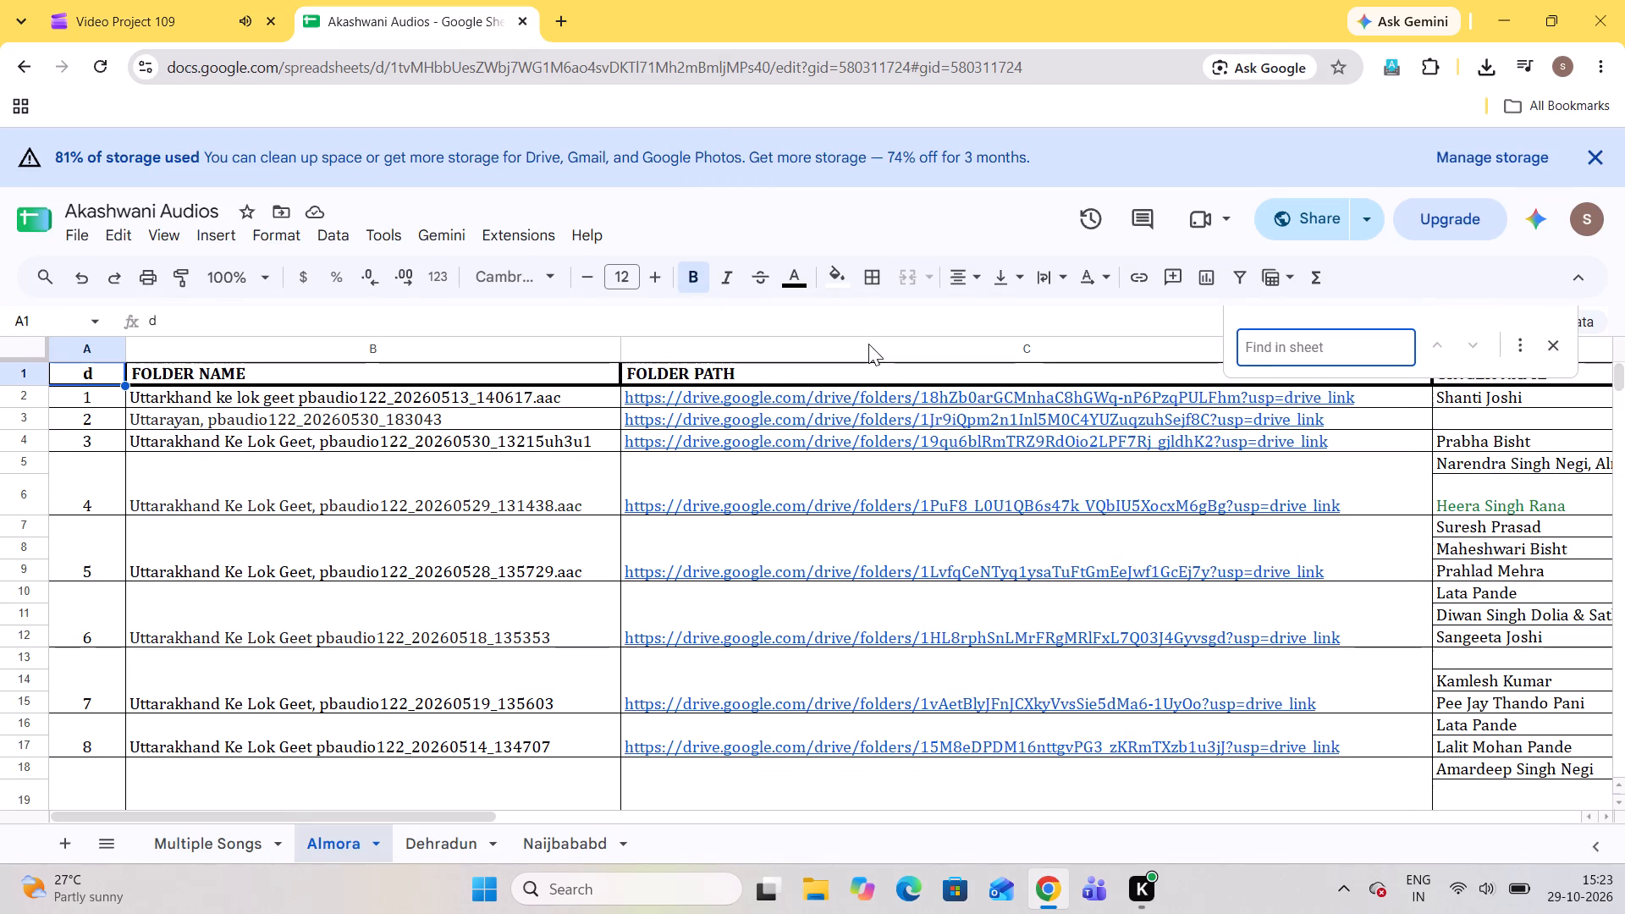
pyautogui.write('madhuli ki')
pyautogui.press('space')
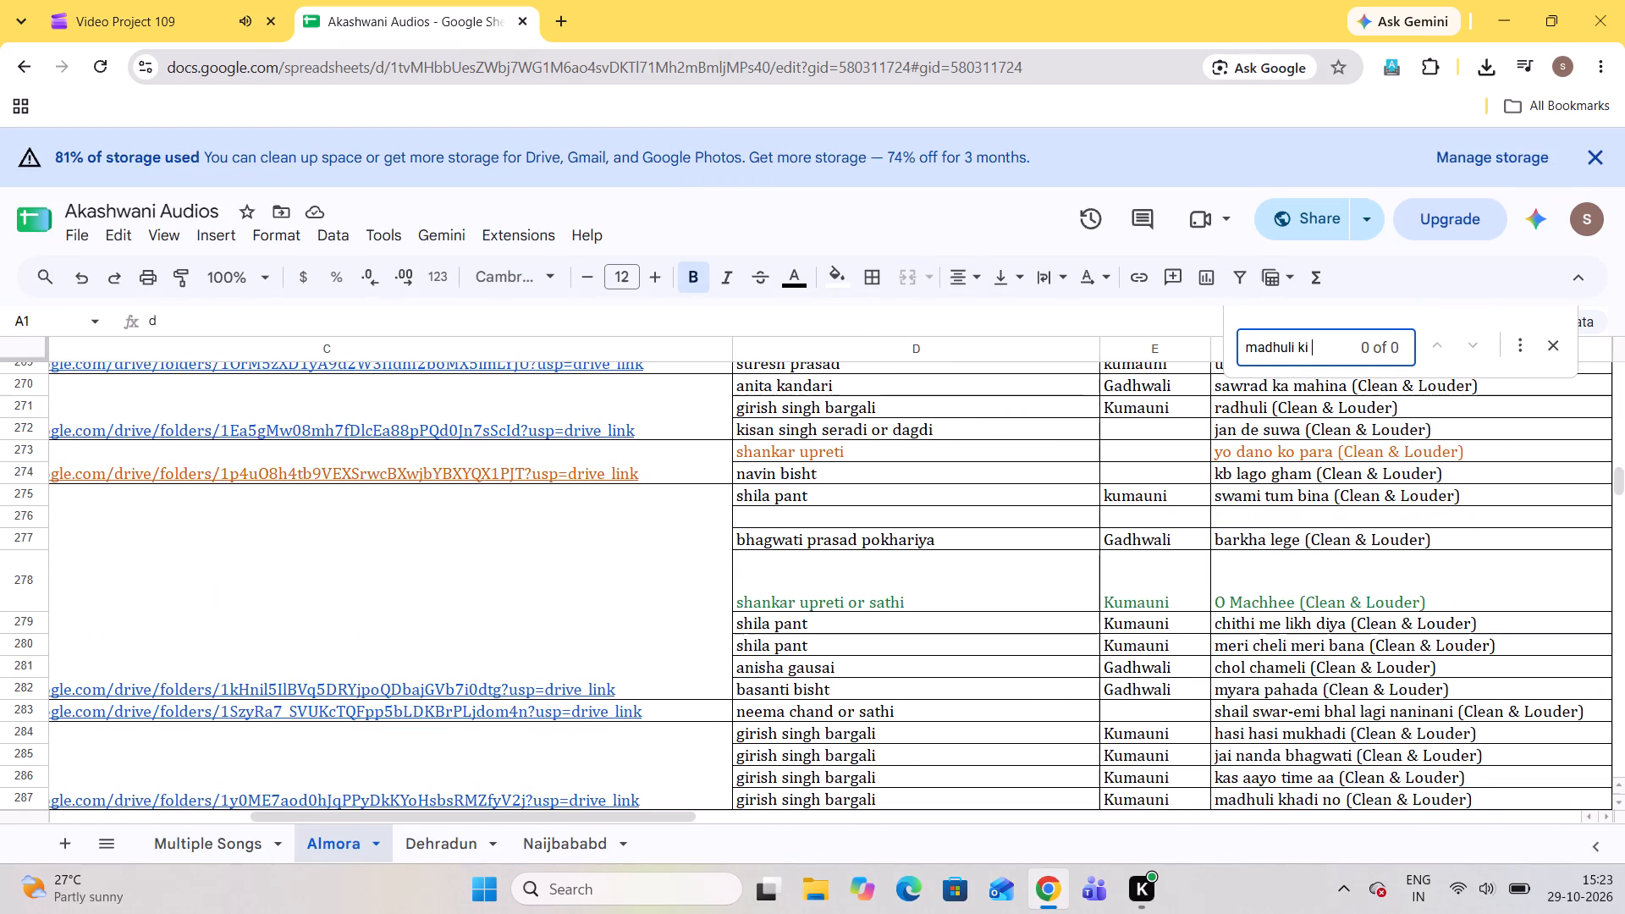
pyautogui.press('BackSpace')
pyautogui.press('BackSpace')
pyautogui.press('BackSpace')
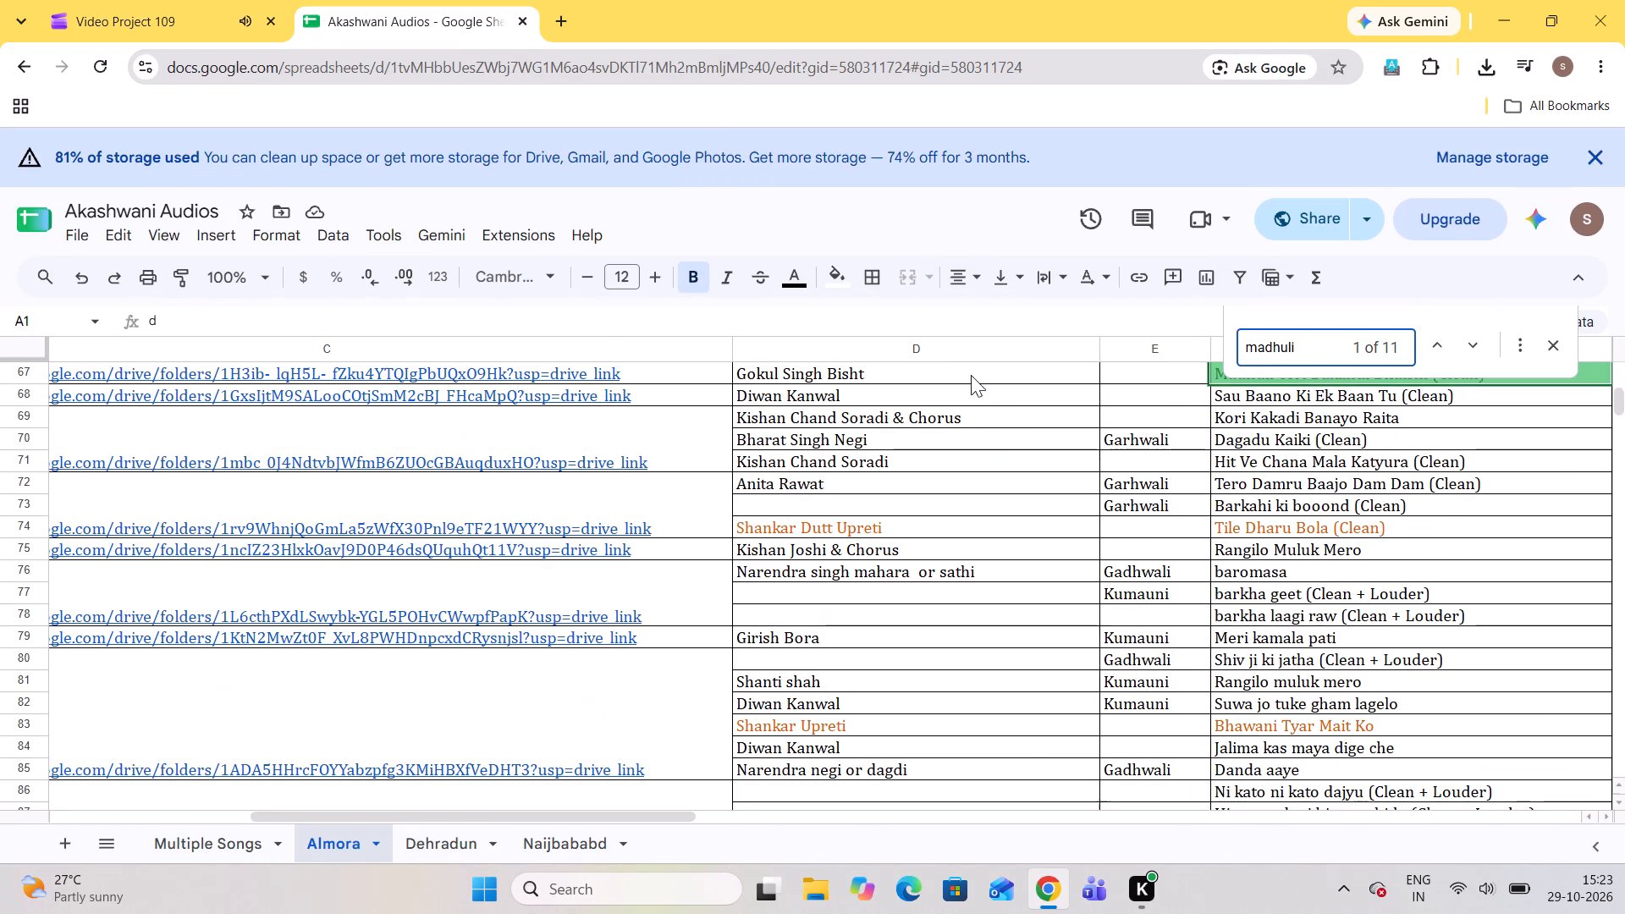
pyautogui.scroll(1, 1272, 564)
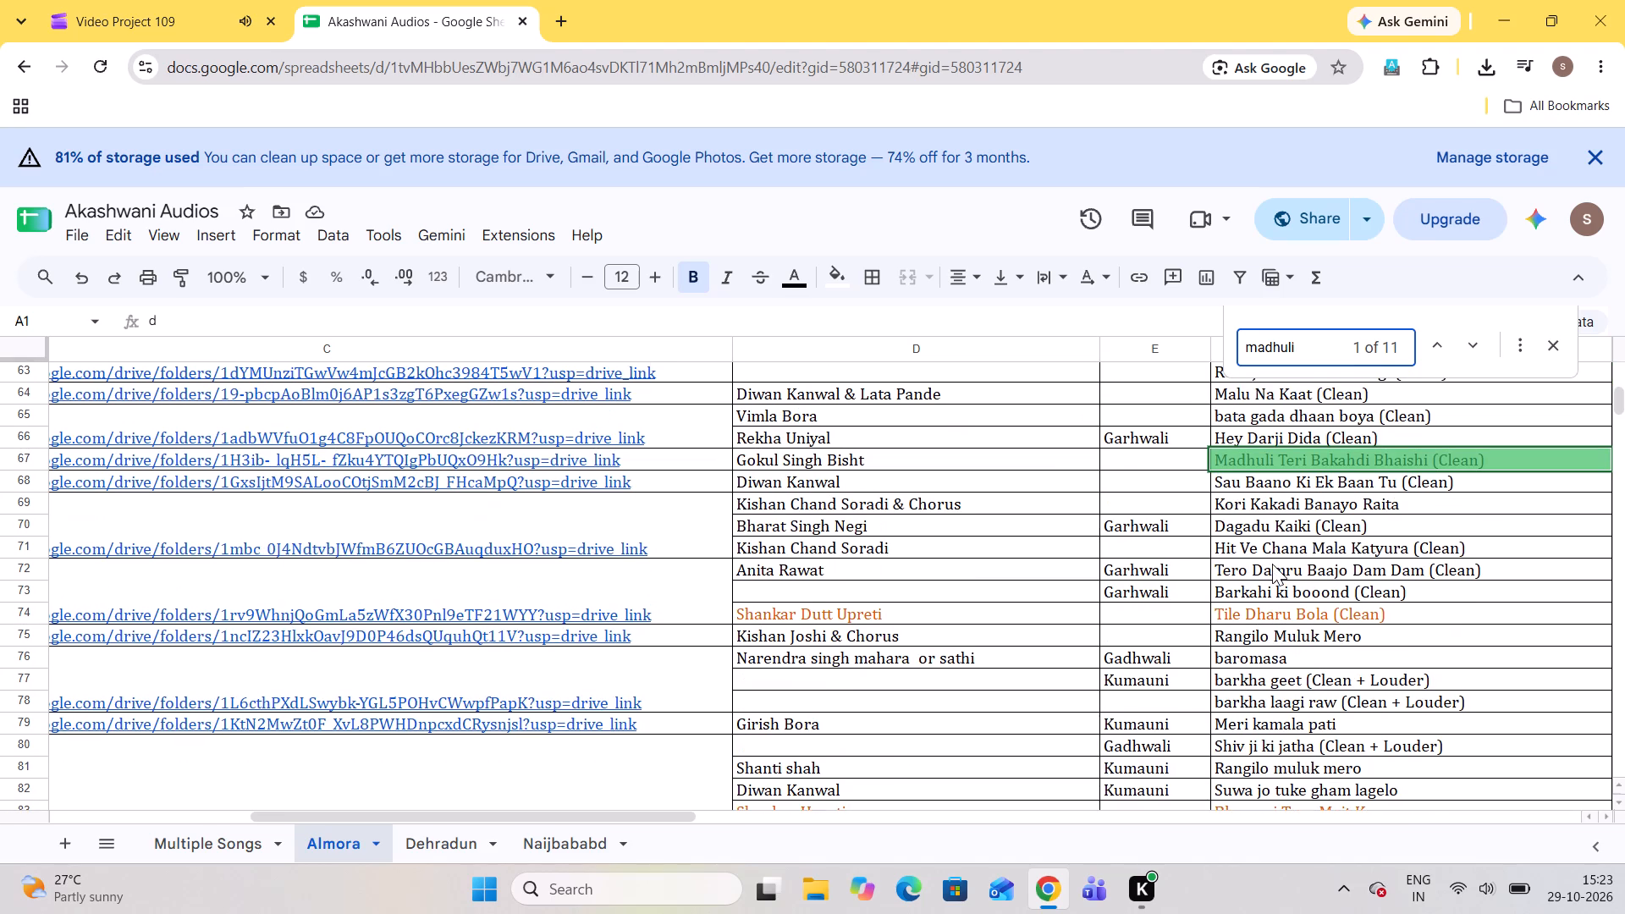
pyautogui.click(1485, 343)
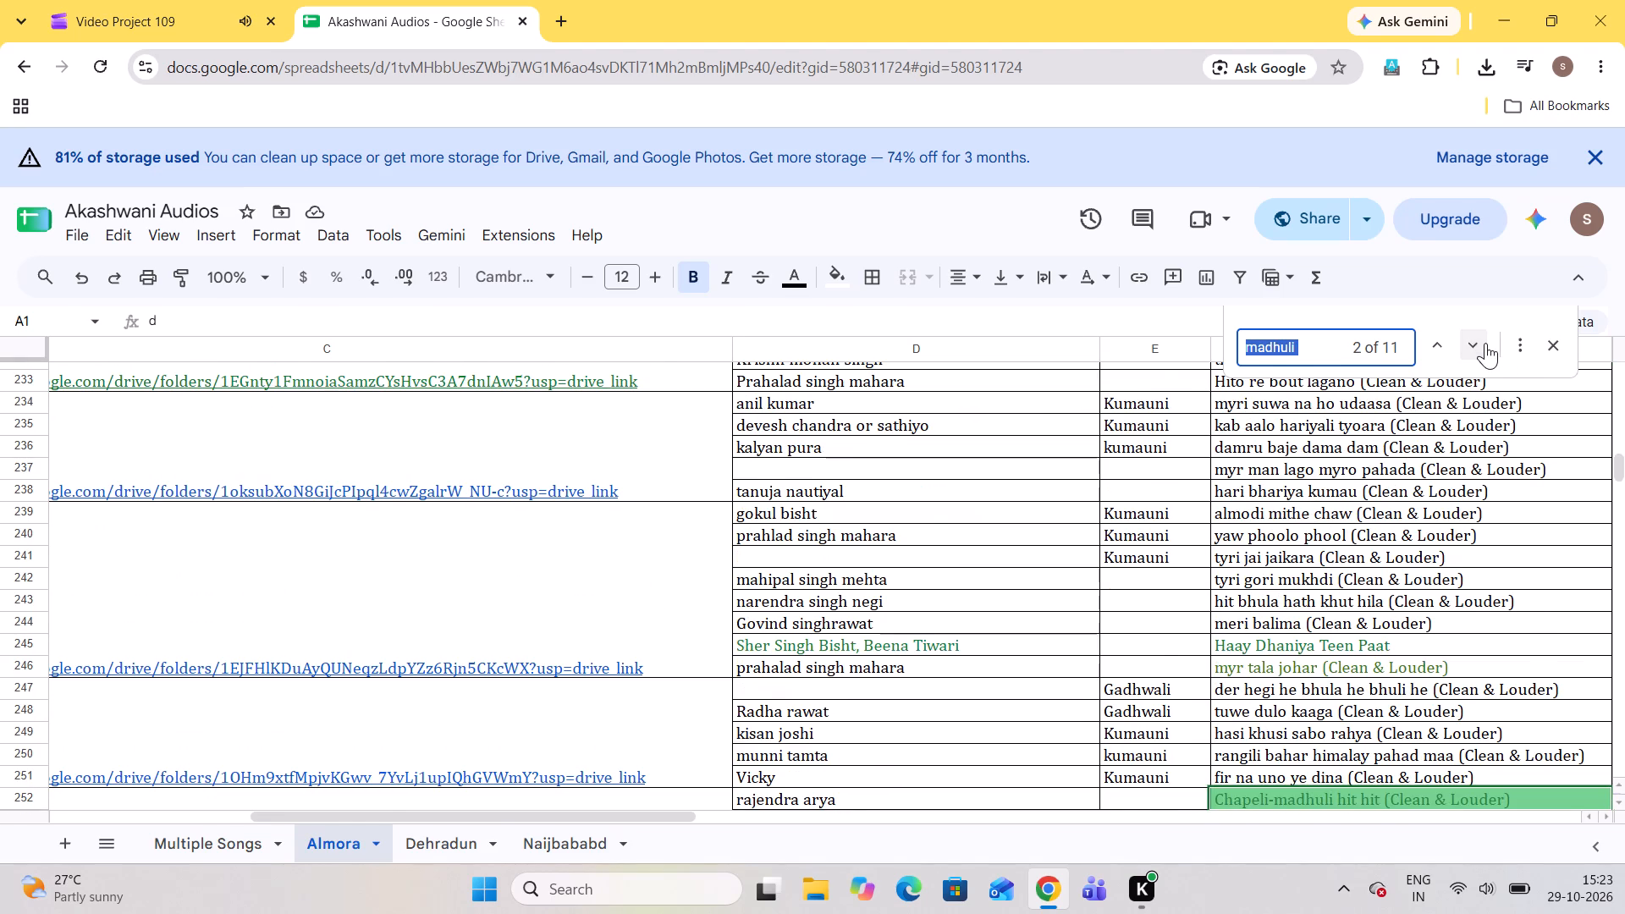
pyautogui.click(1485, 343)
pyautogui.click(1485, 343)
pyautogui.click(1485, 343)
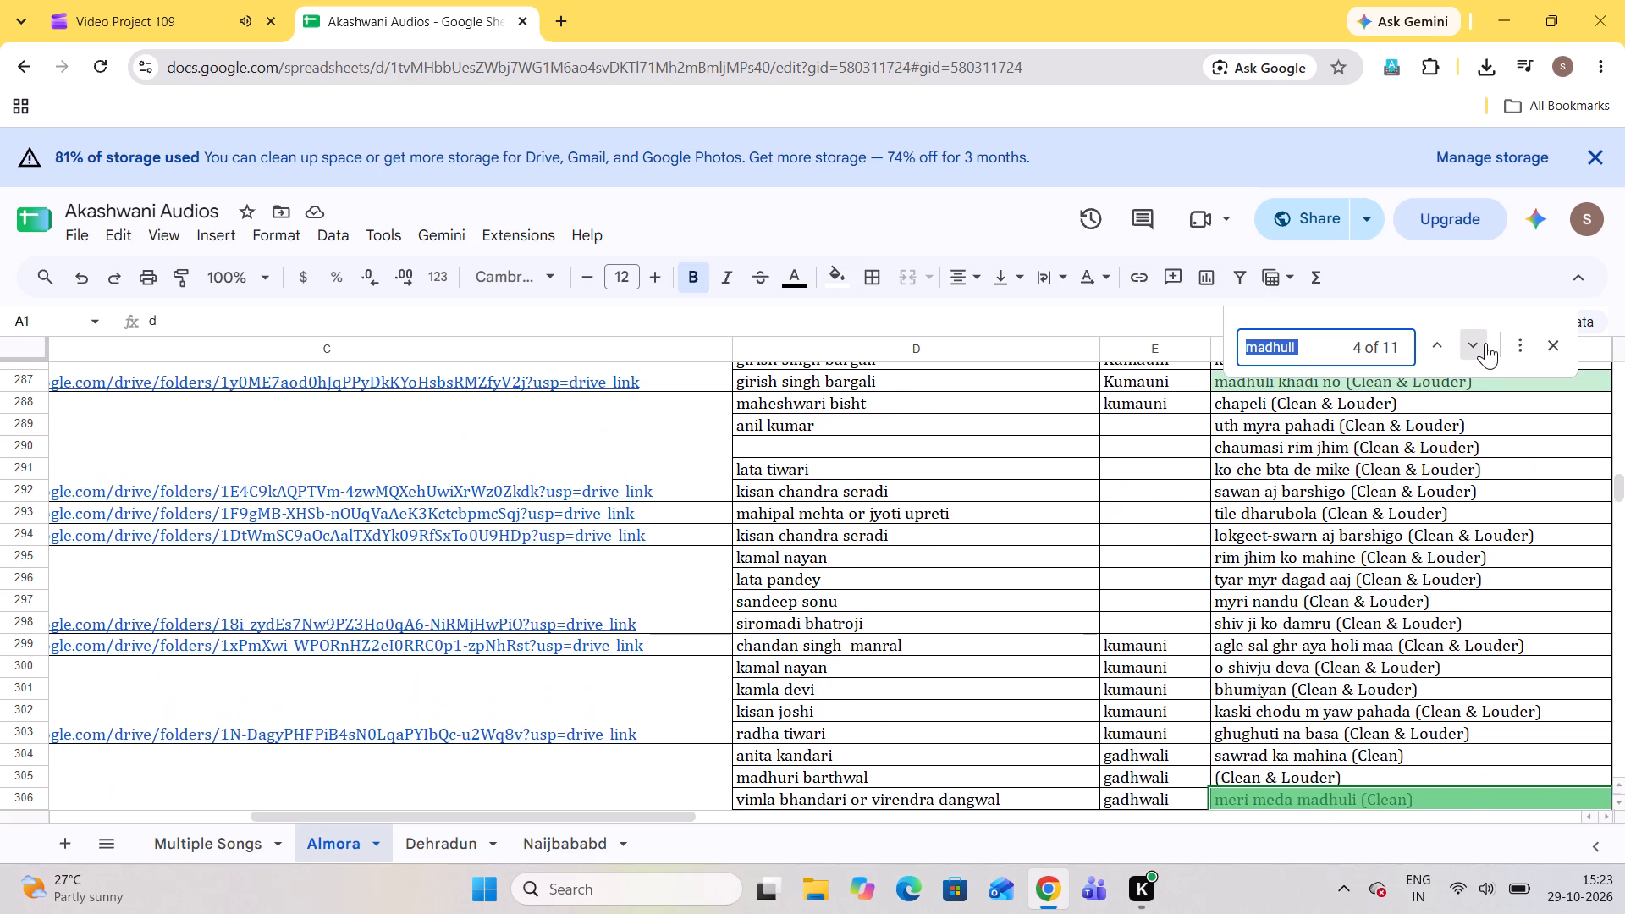
pyautogui.click(1485, 343)
pyautogui.click(1485, 343)
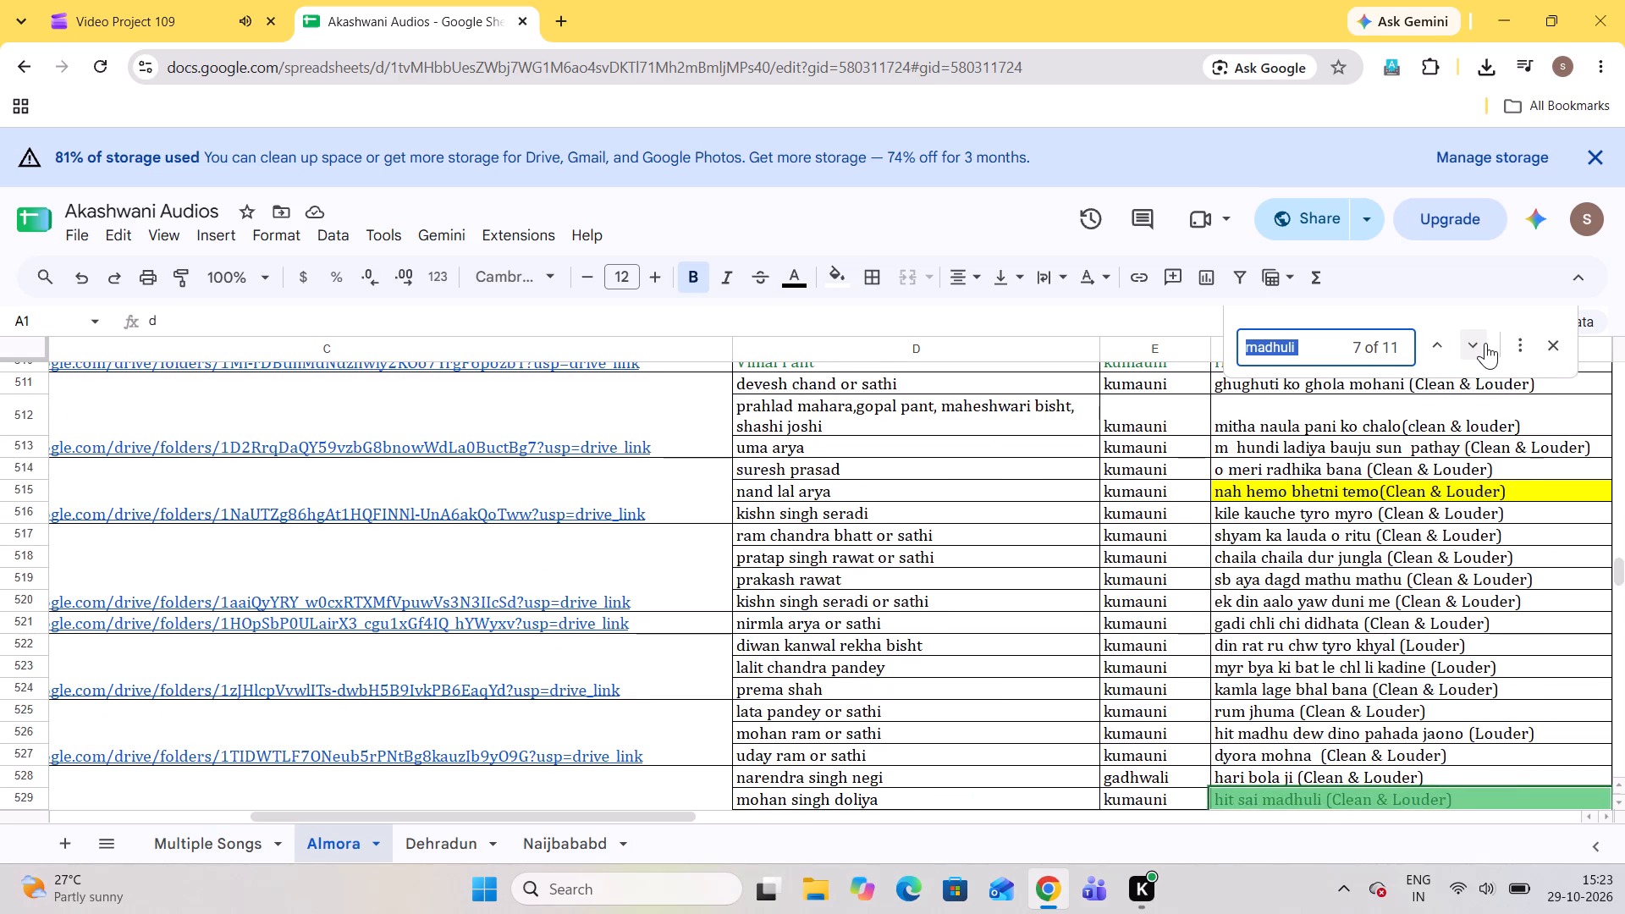
pyautogui.click(1485, 343)
pyautogui.click(1485, 343)
pyautogui.click(1485, 343)
pyautogui.click(1485, 343)
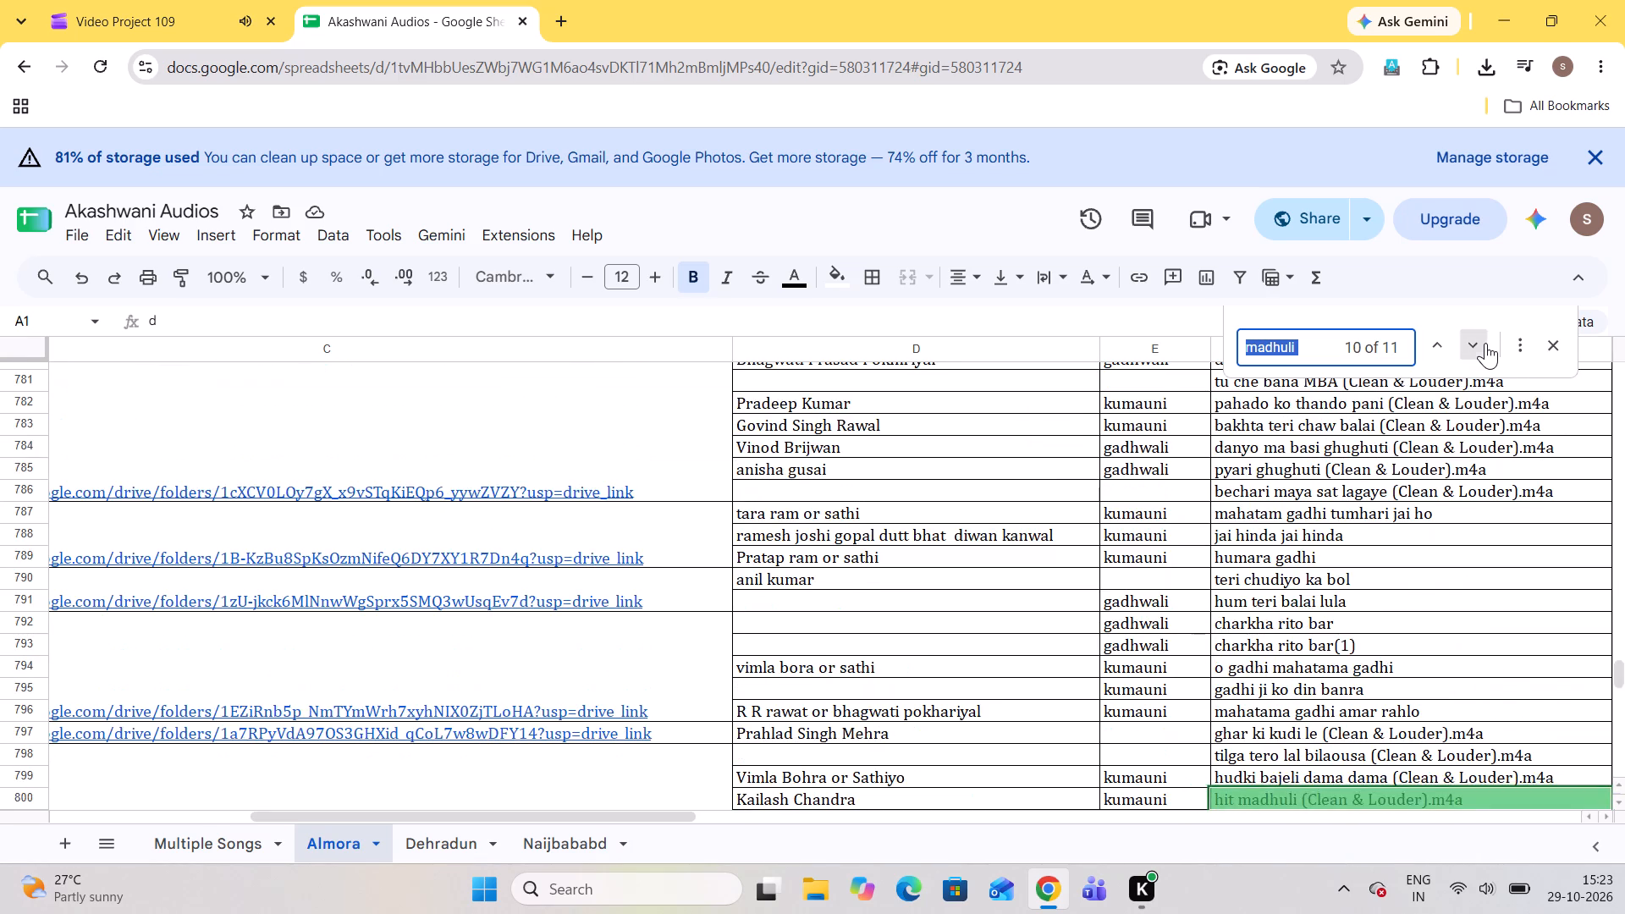
pyautogui.click(1485, 343)
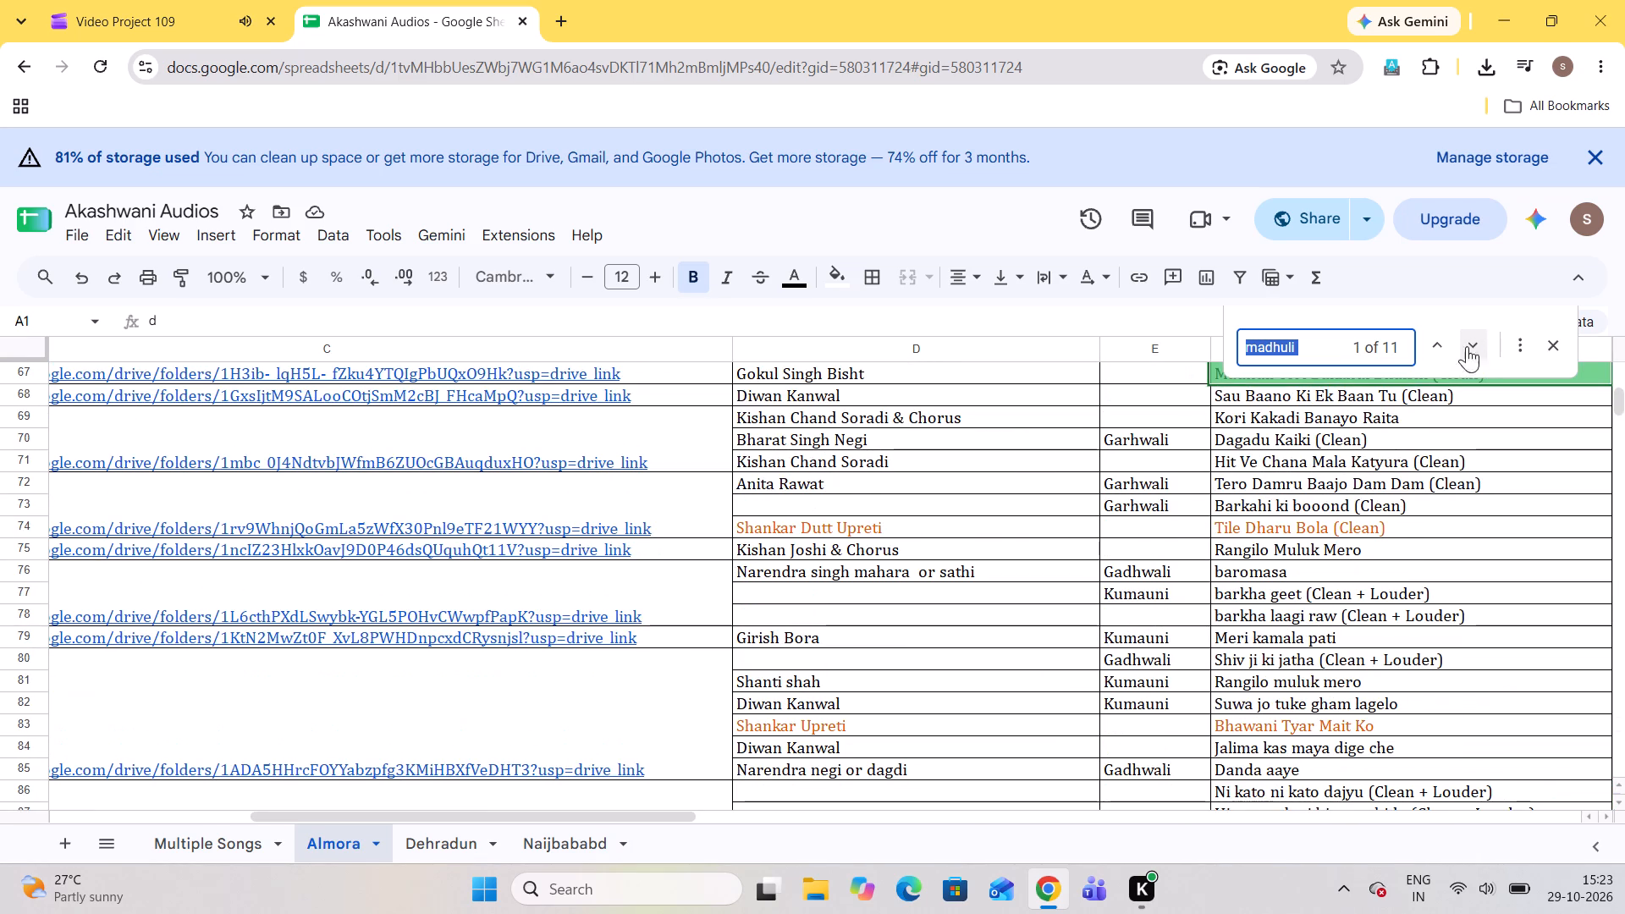
# Return to Clipchamp and listen again to the Almora recording between about 36 and 51 minutes to examine the song there.
pyautogui.click(118, 0)
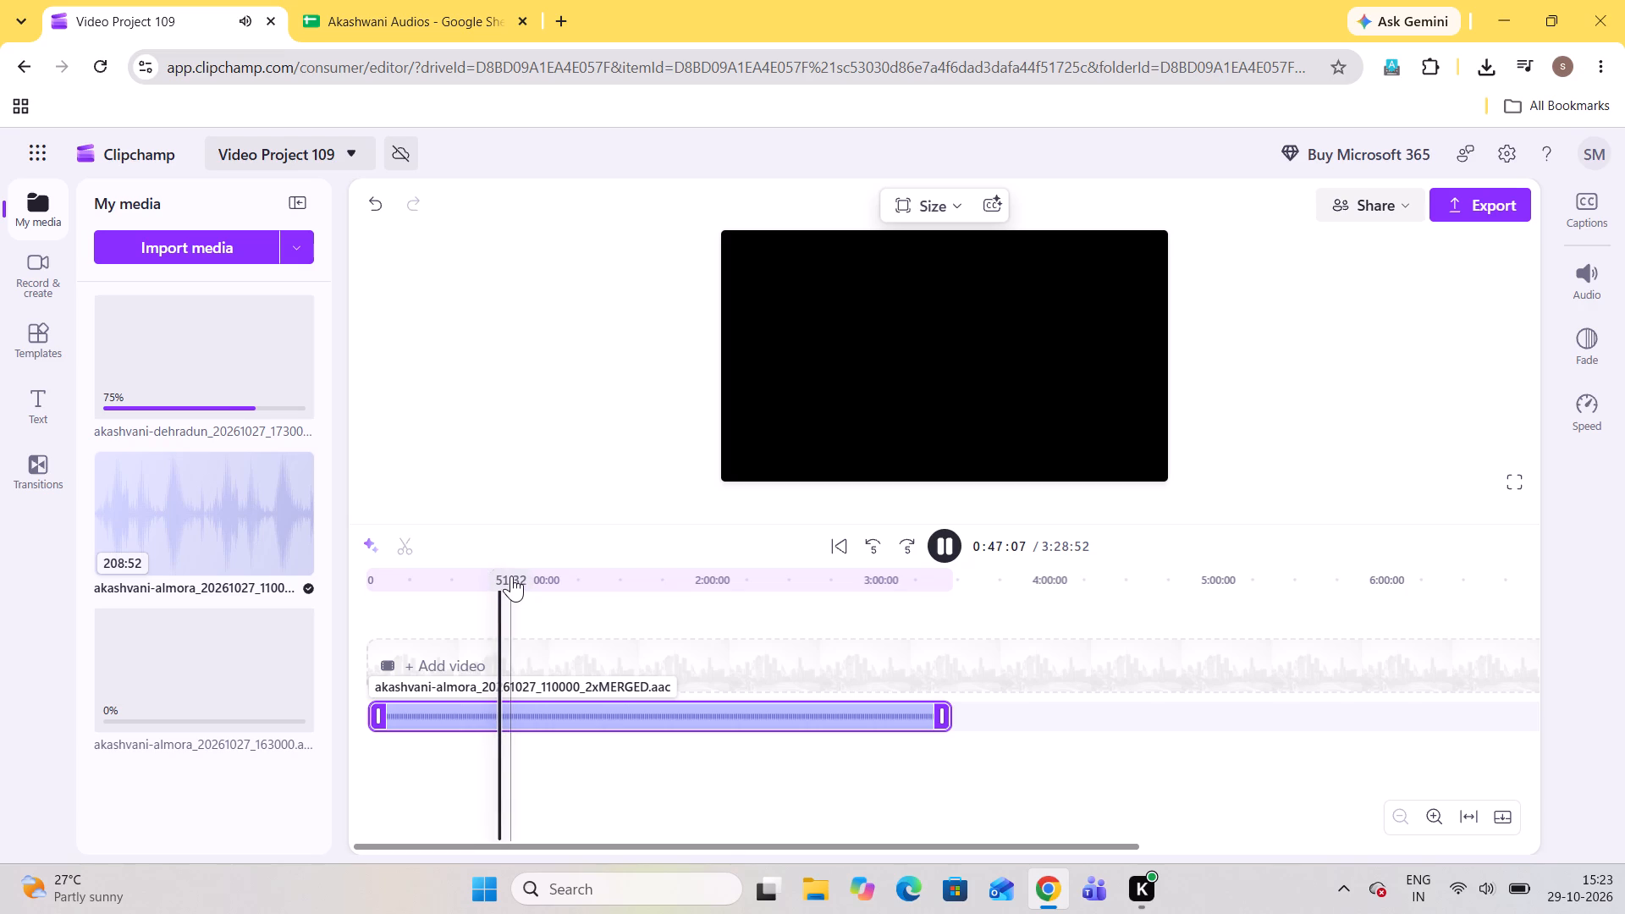
pyautogui.press('Right')
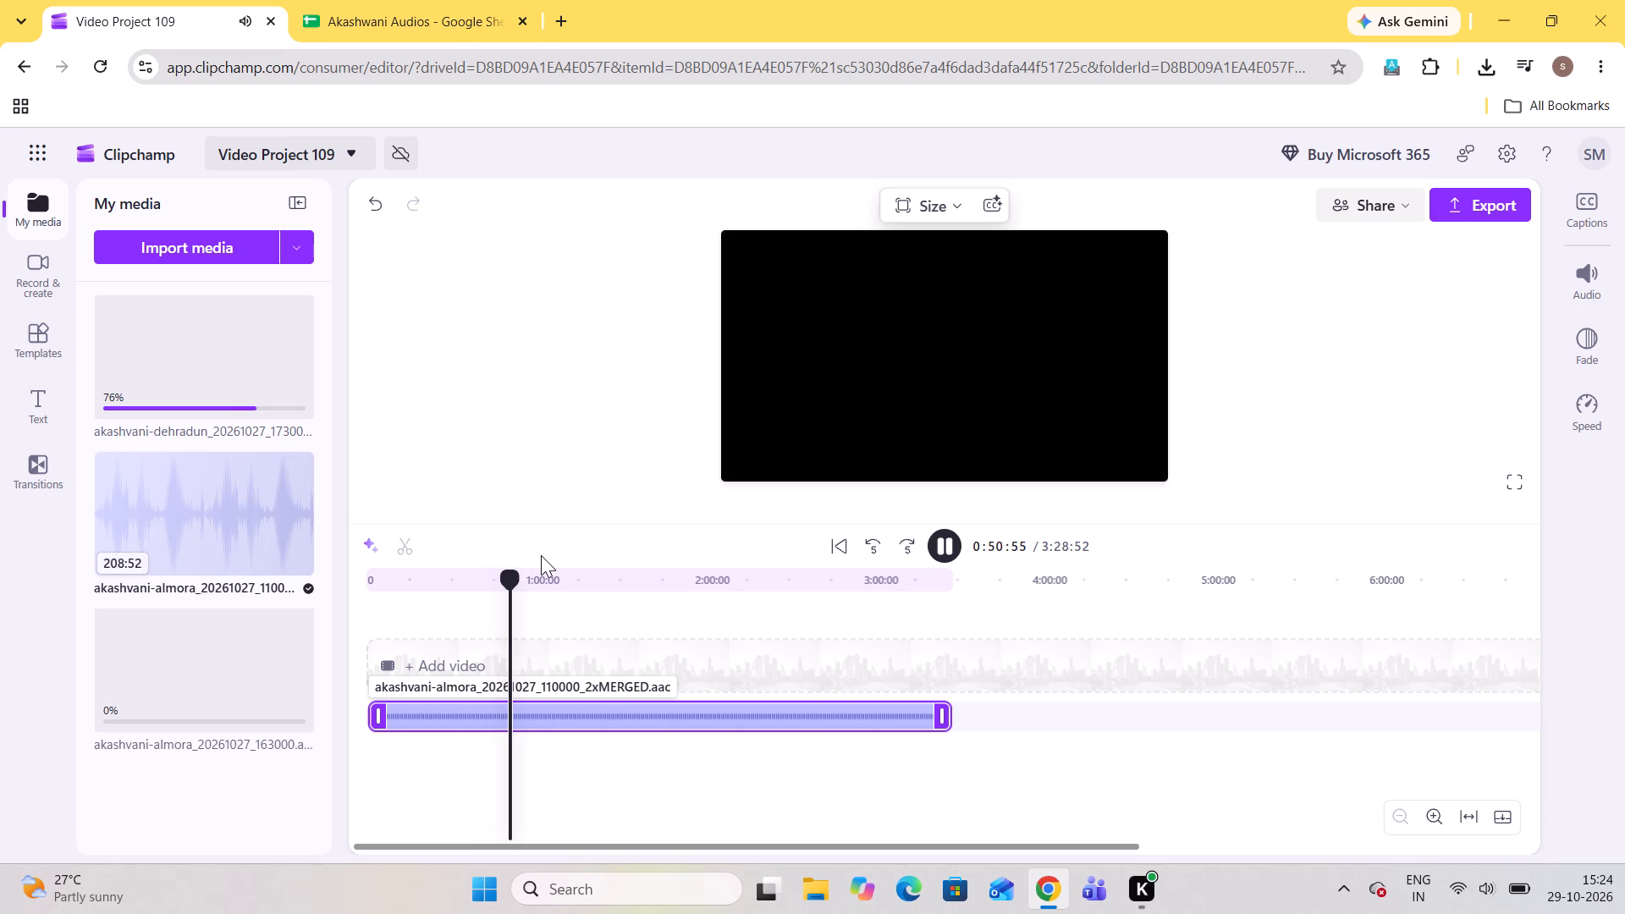
pyautogui.press('Left')
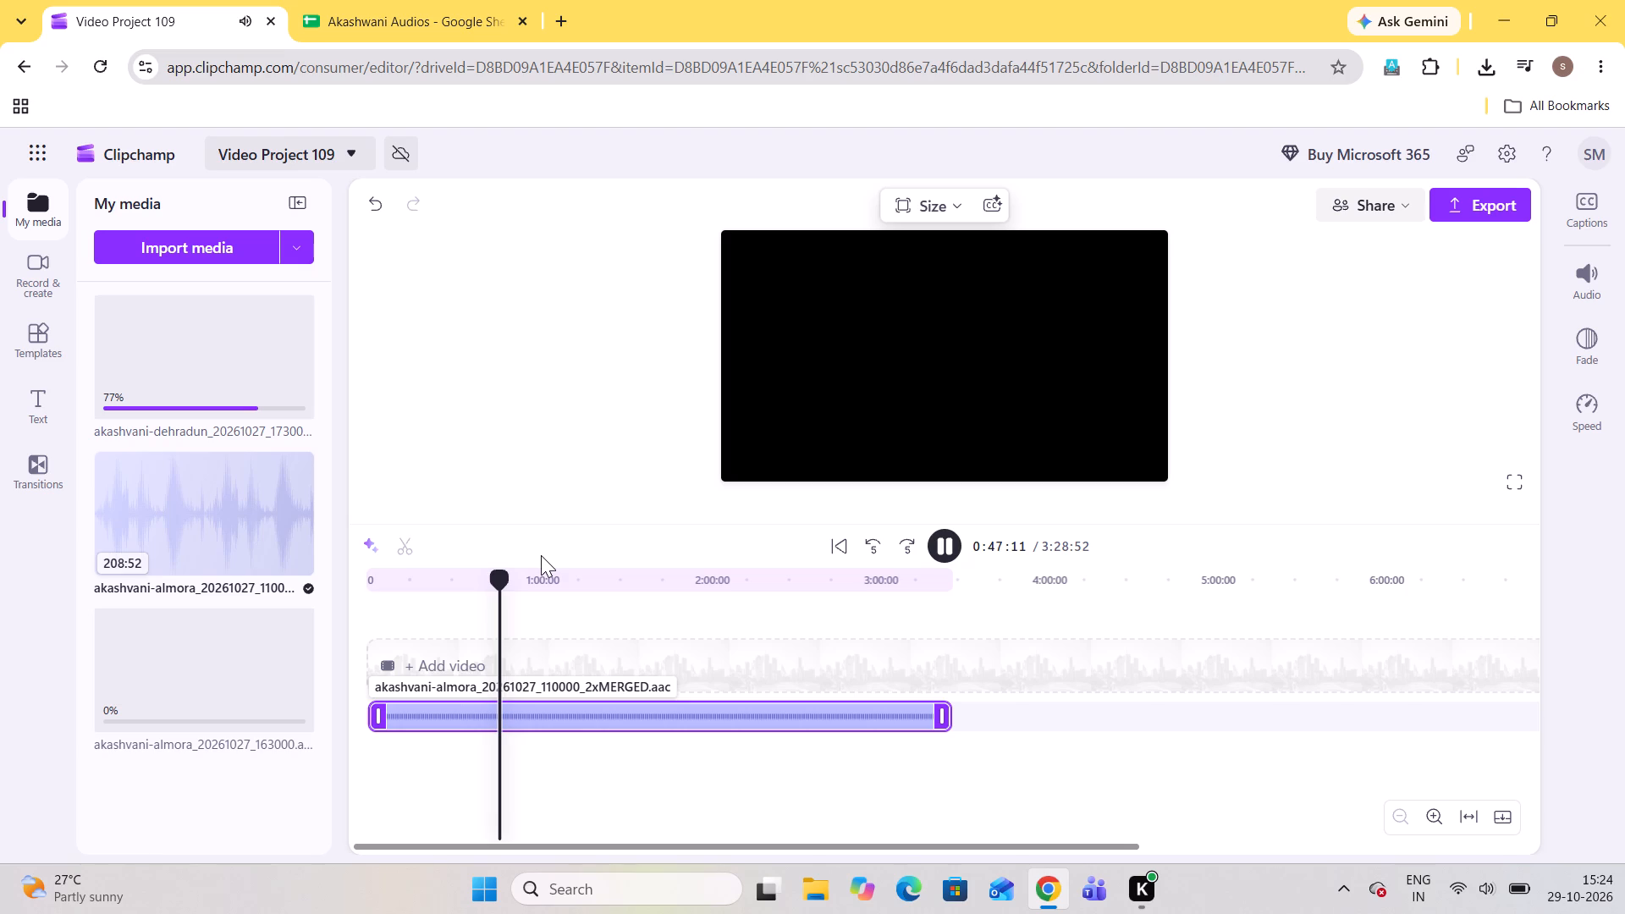
pyautogui.press('Left')
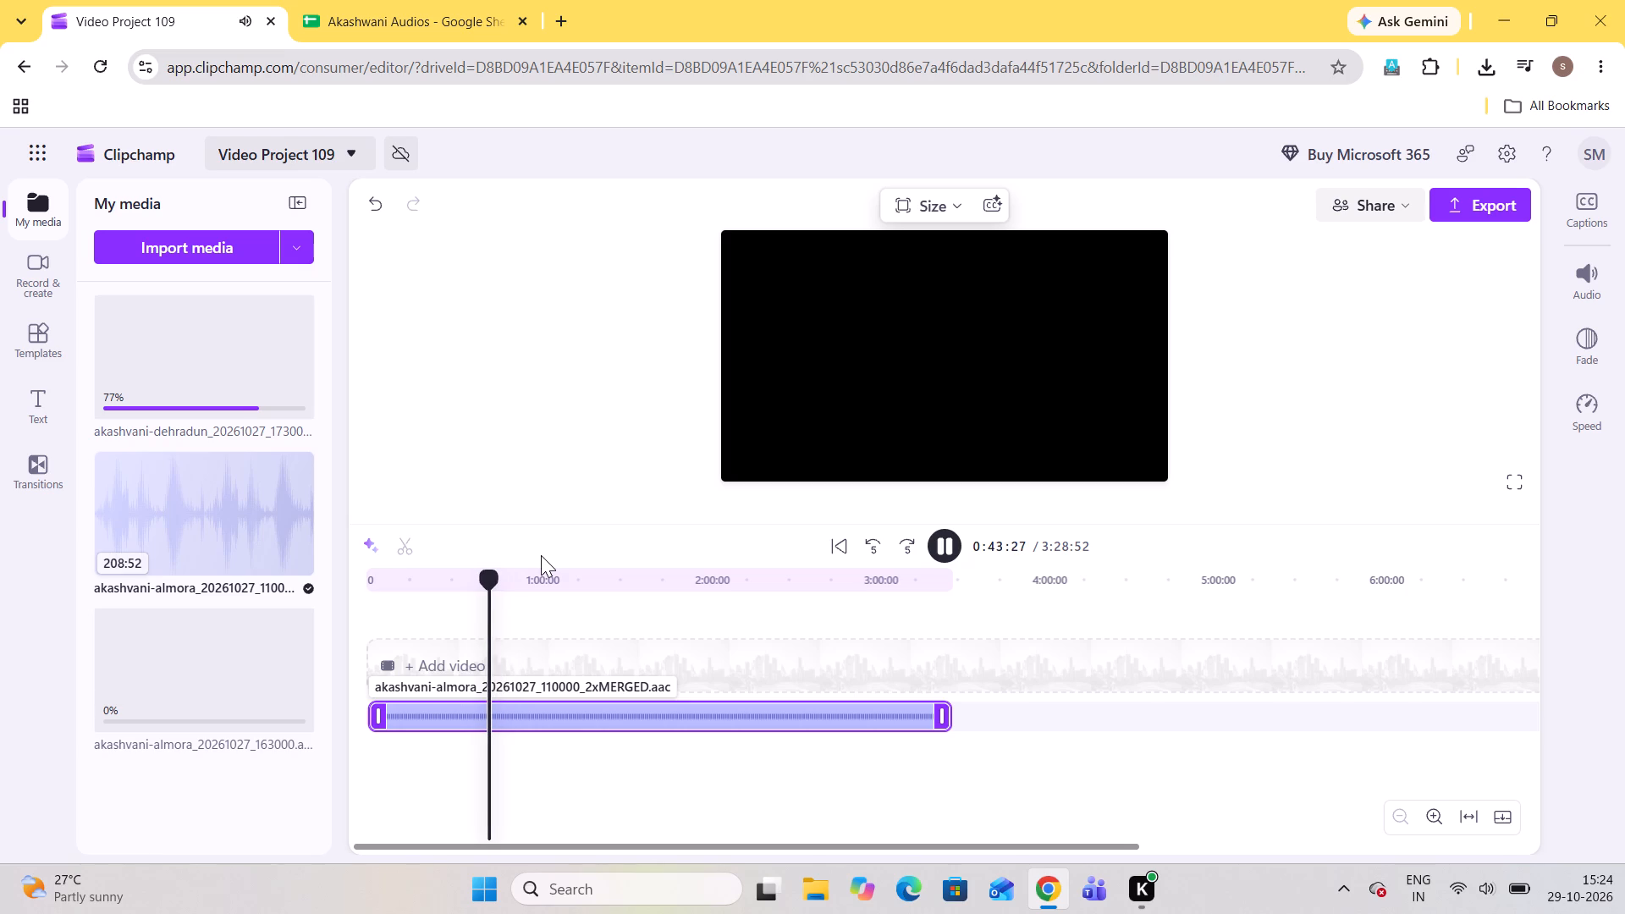
pyautogui.press('Left')
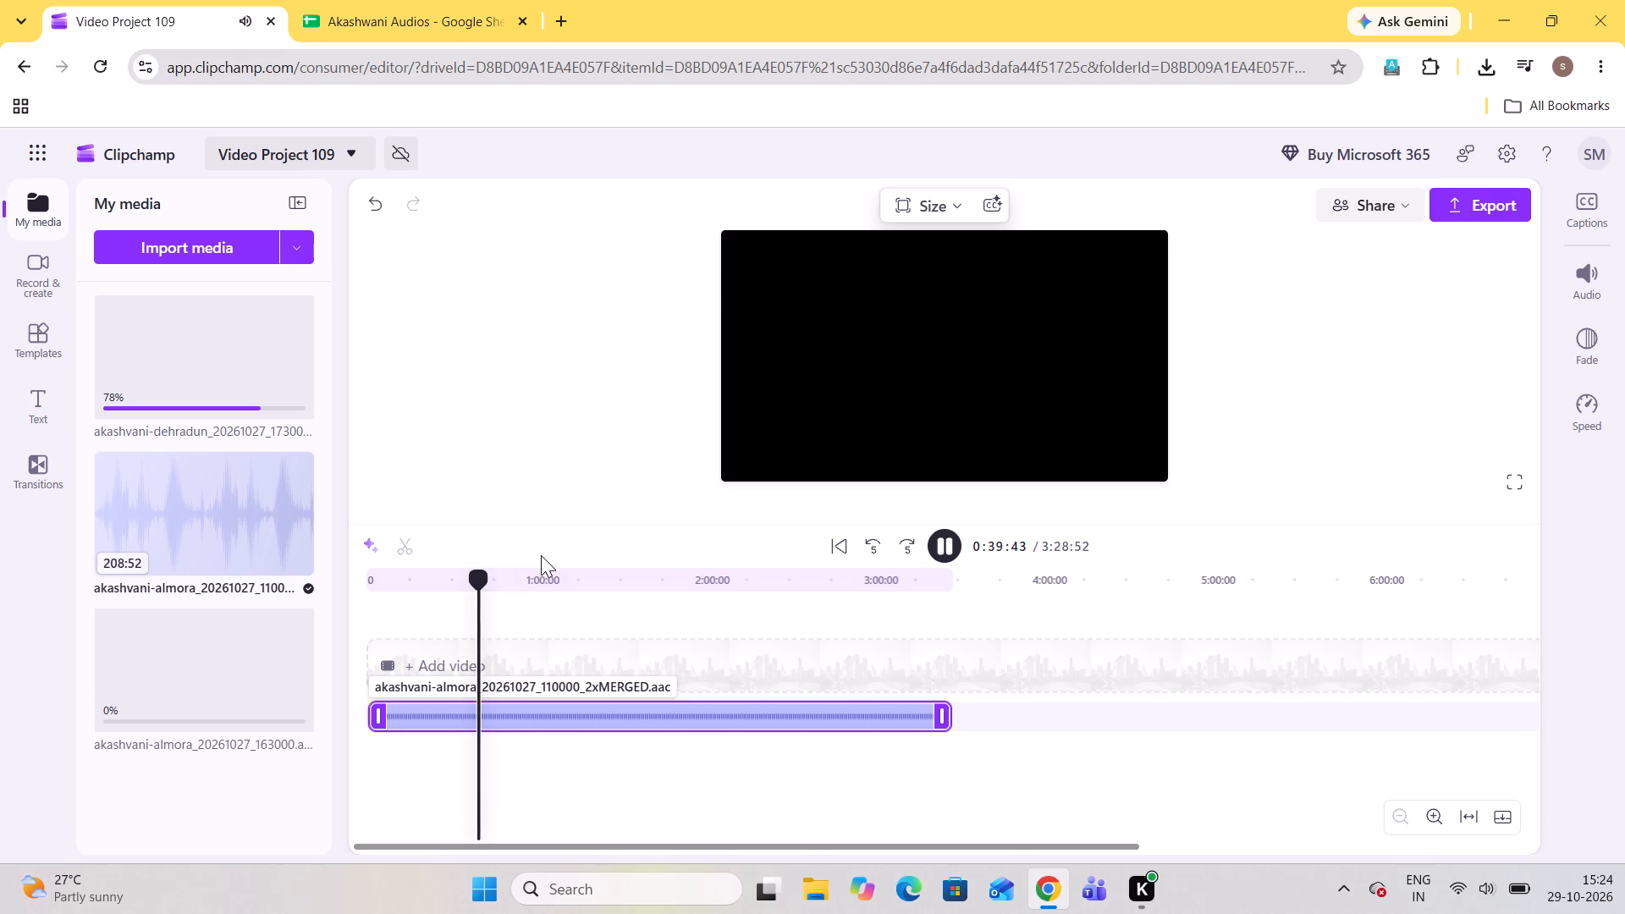
pyautogui.press('Left')
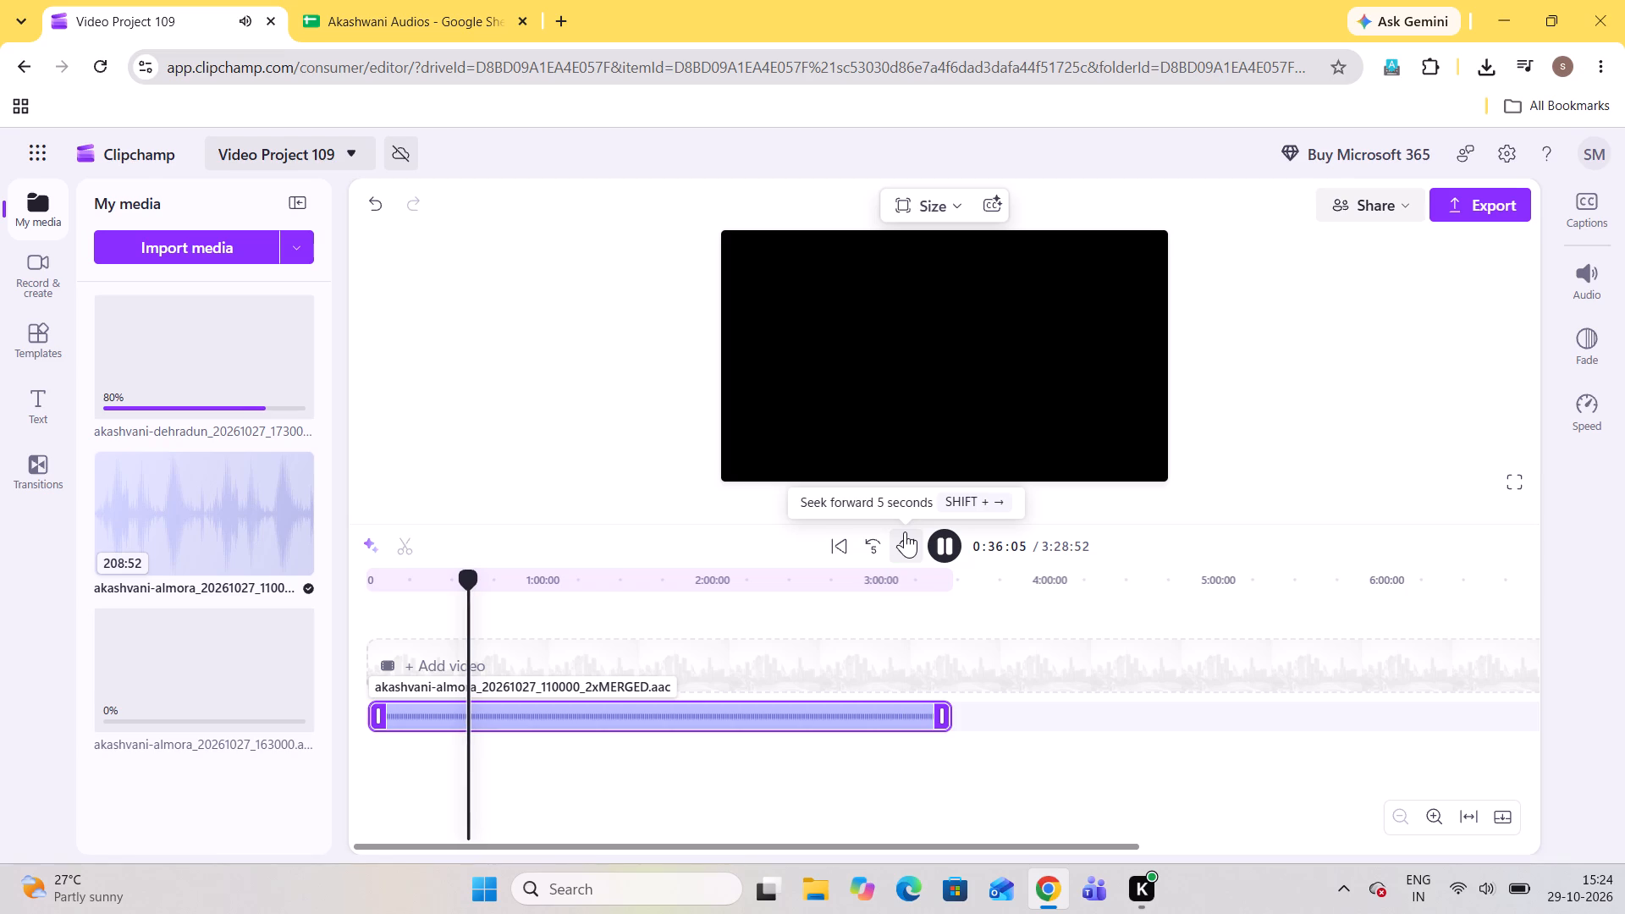
pyautogui.press('Right')
pyautogui.press('Right')
pyautogui.press('Right')
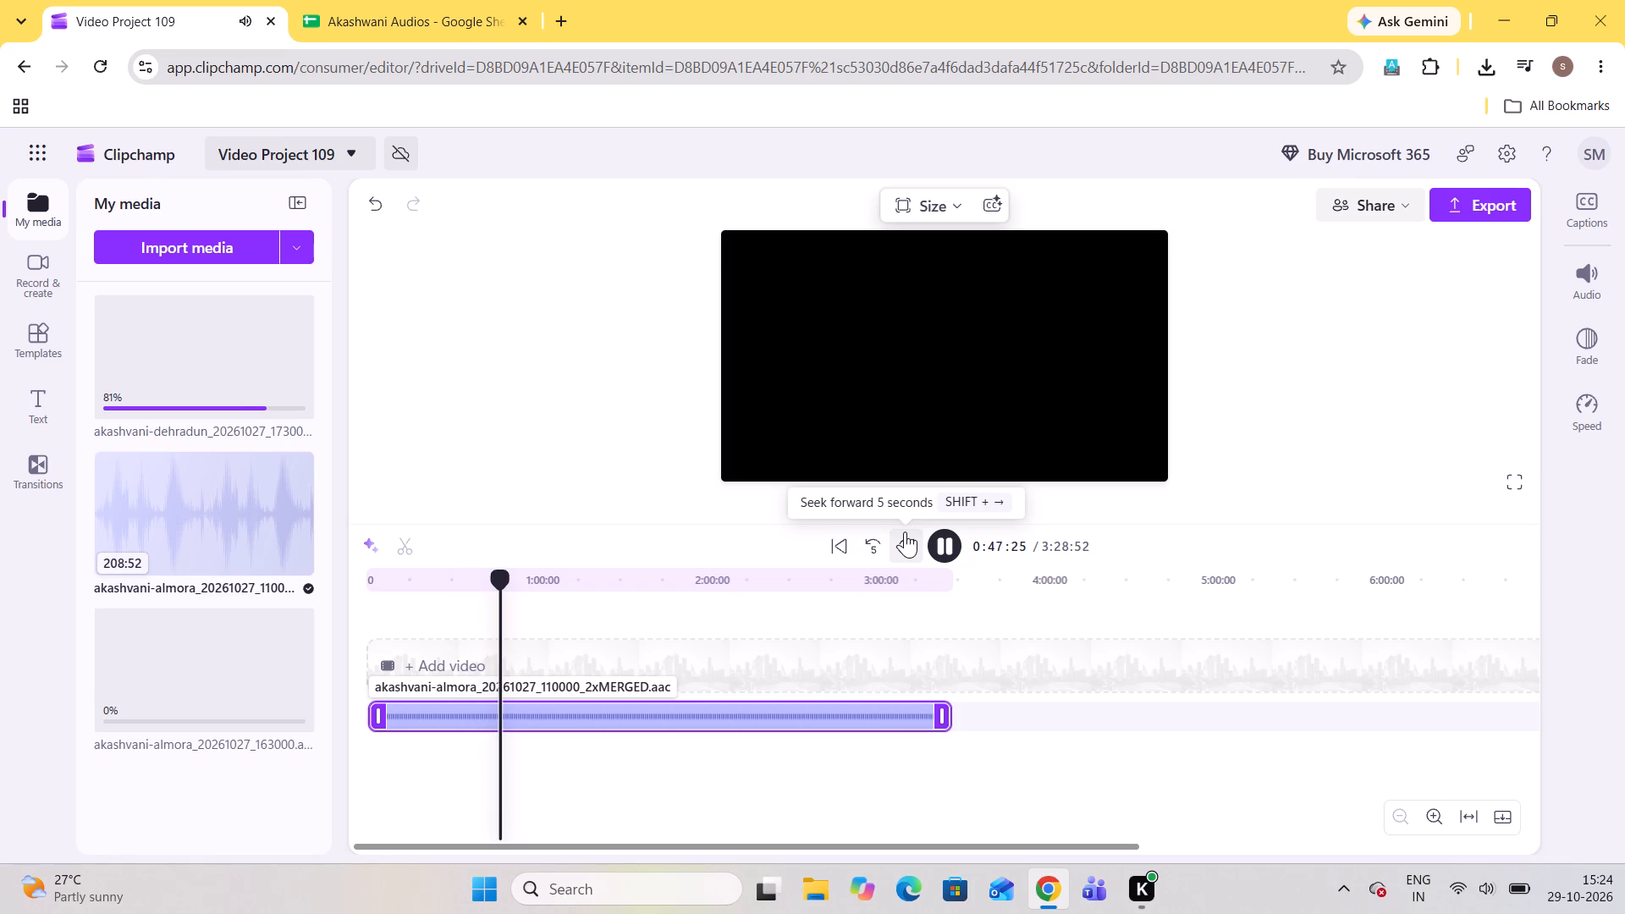
pyautogui.press('Right')
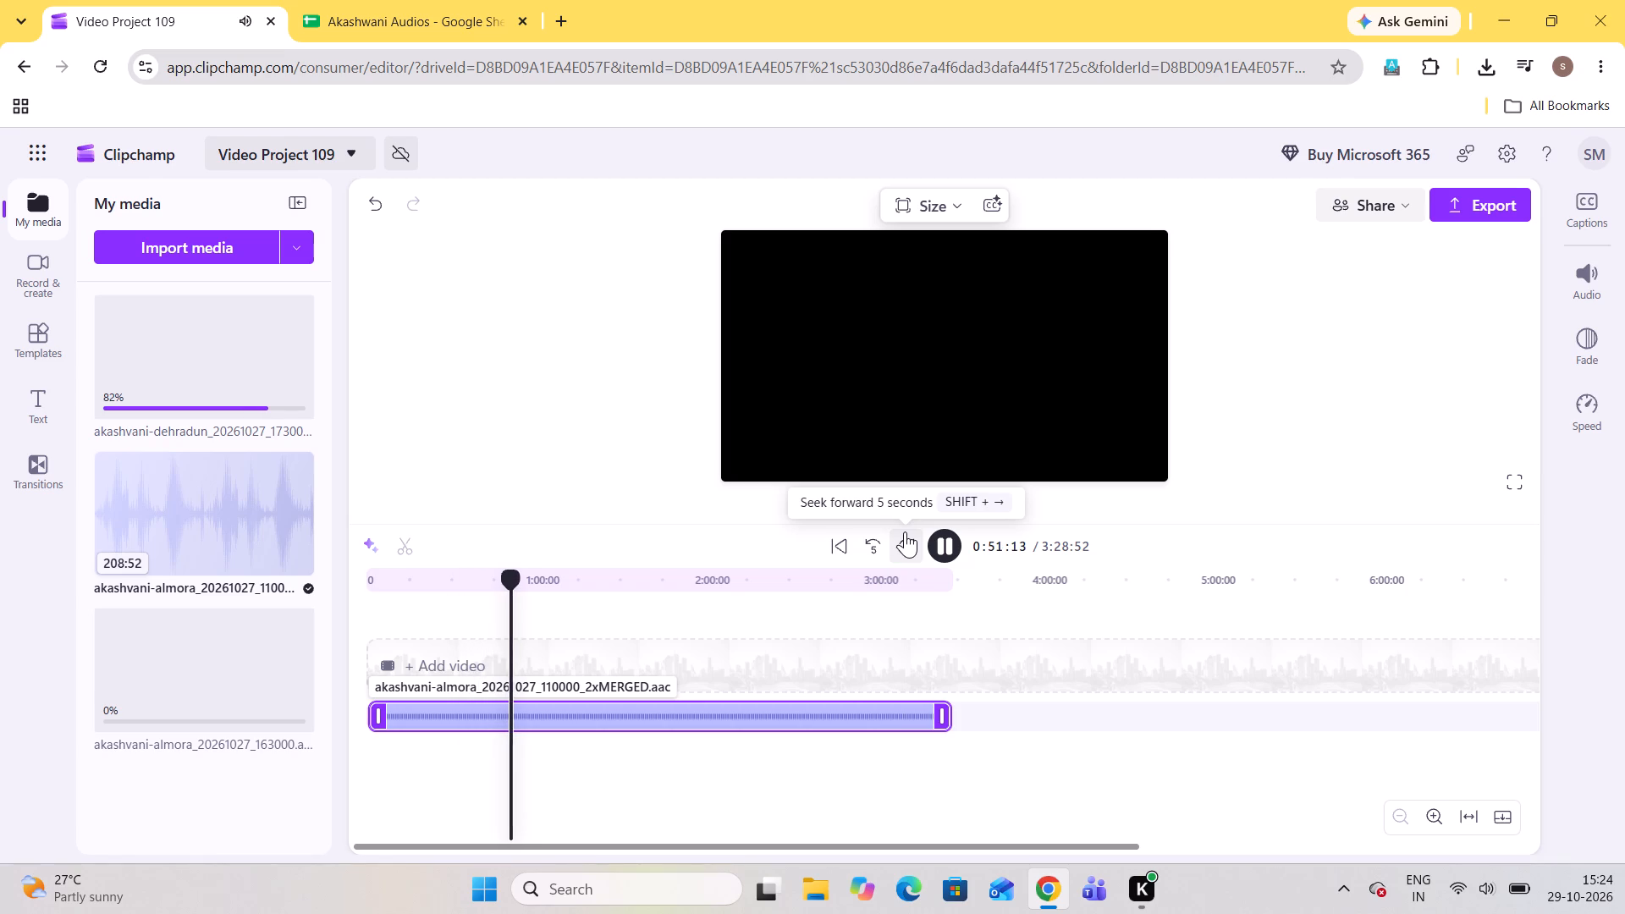
pyautogui.press('Left')
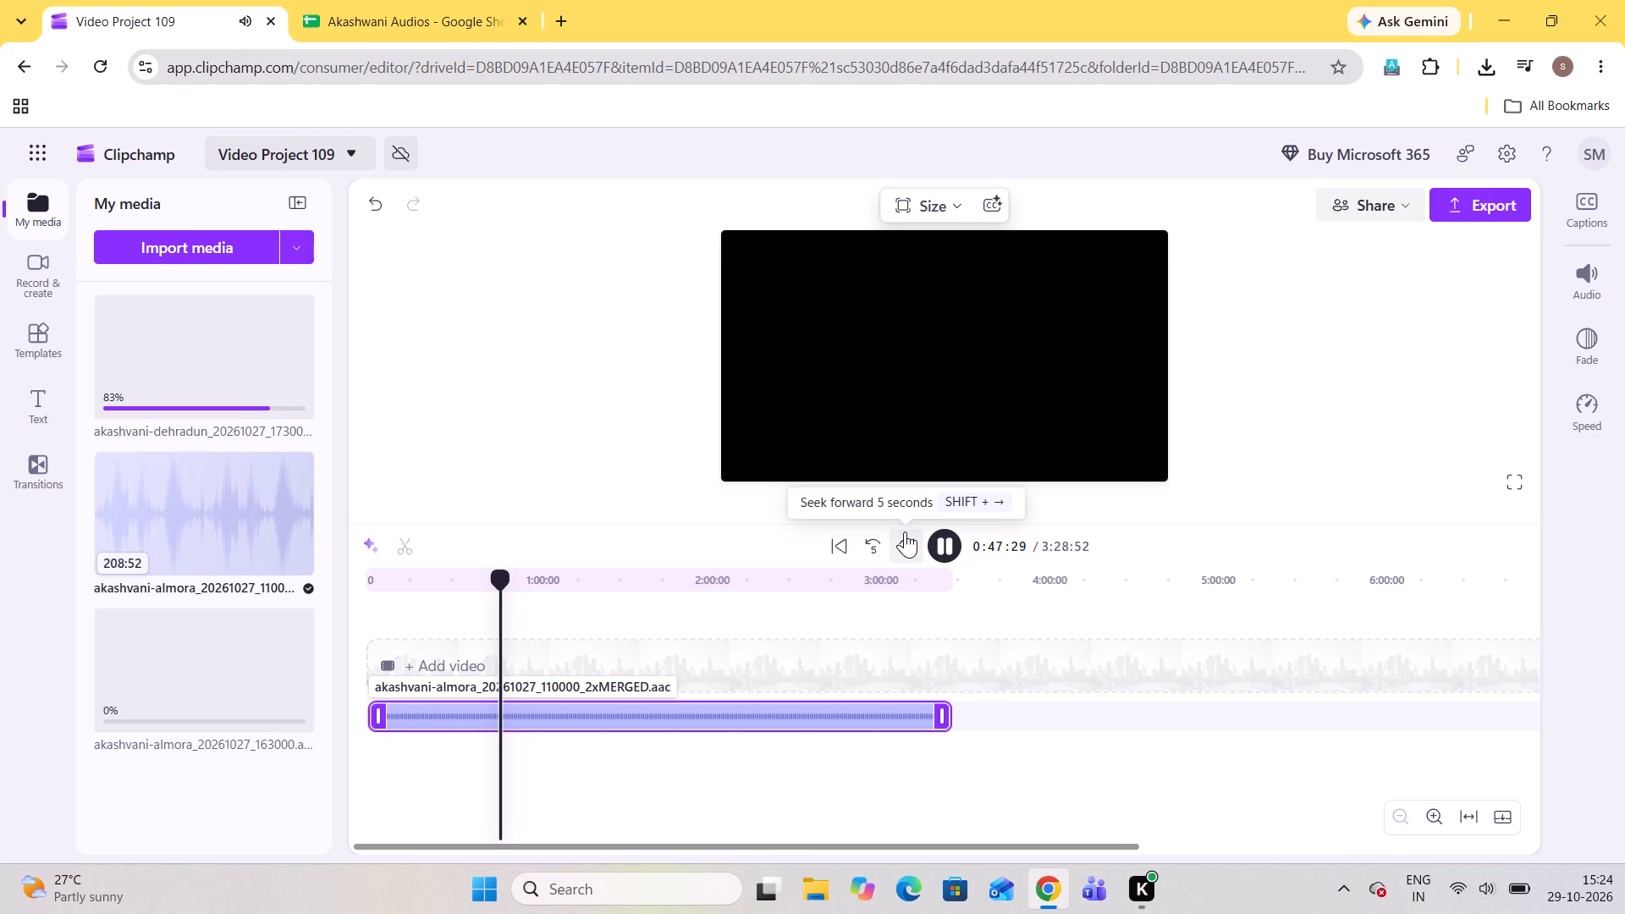
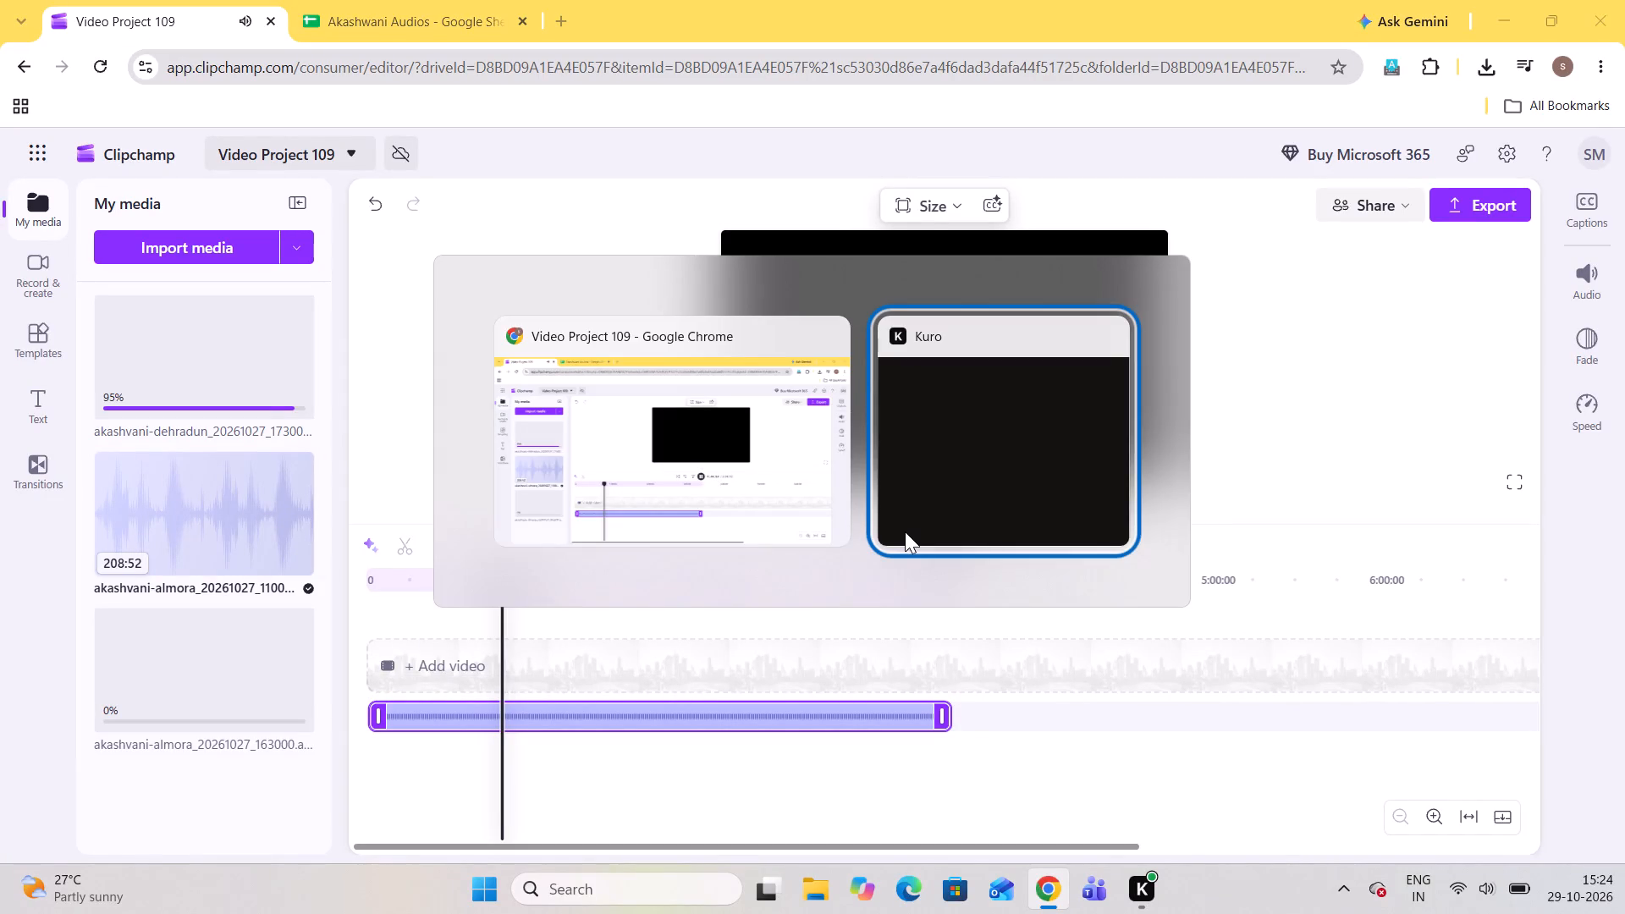
# Pause the Almora recording's playback and open the 29-10-2026 folder inside Downloads in File Explorer.
pyautogui.hotkey('alt', 'Tab')
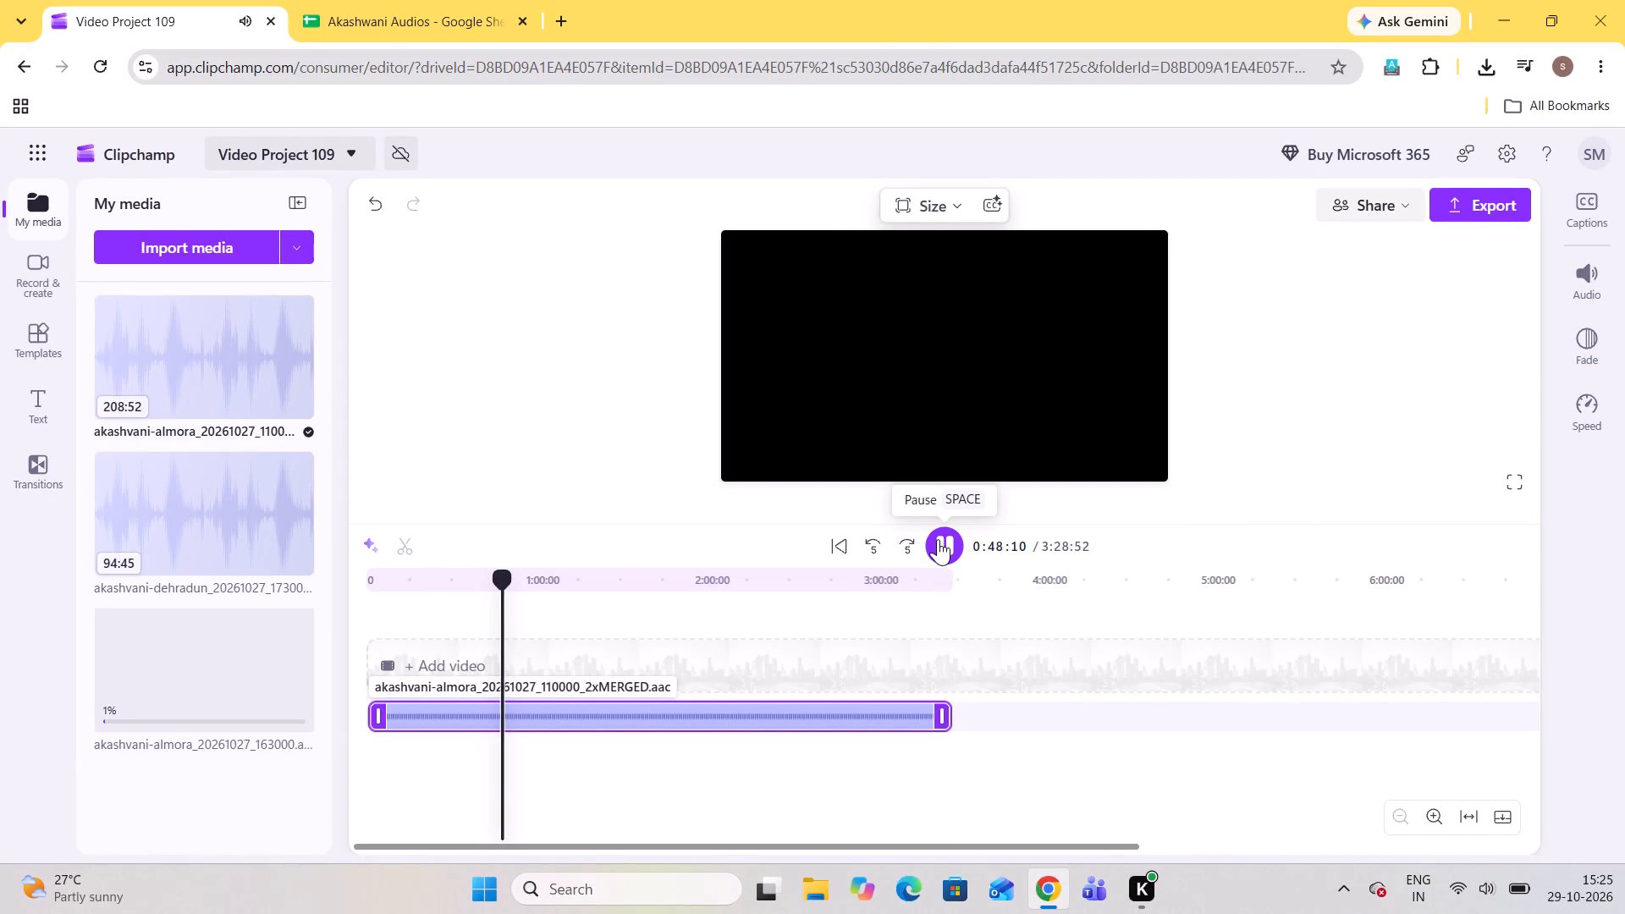
pyautogui.click(938, 539)
pyautogui.click(811, 883)
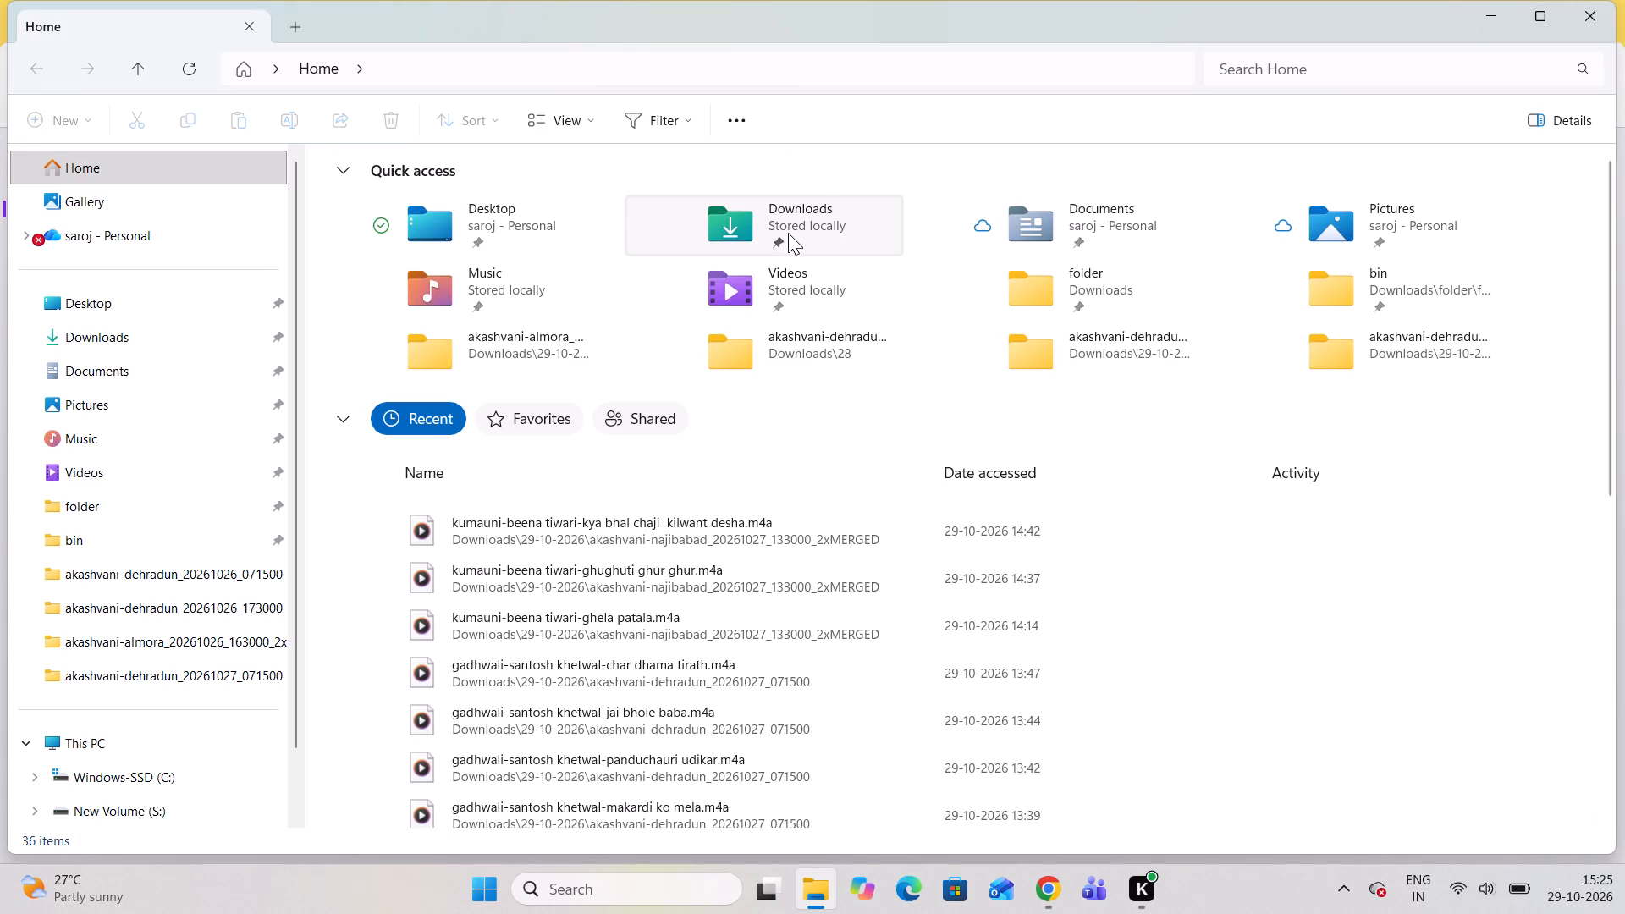
pyautogui.doubleClick(788, 233)
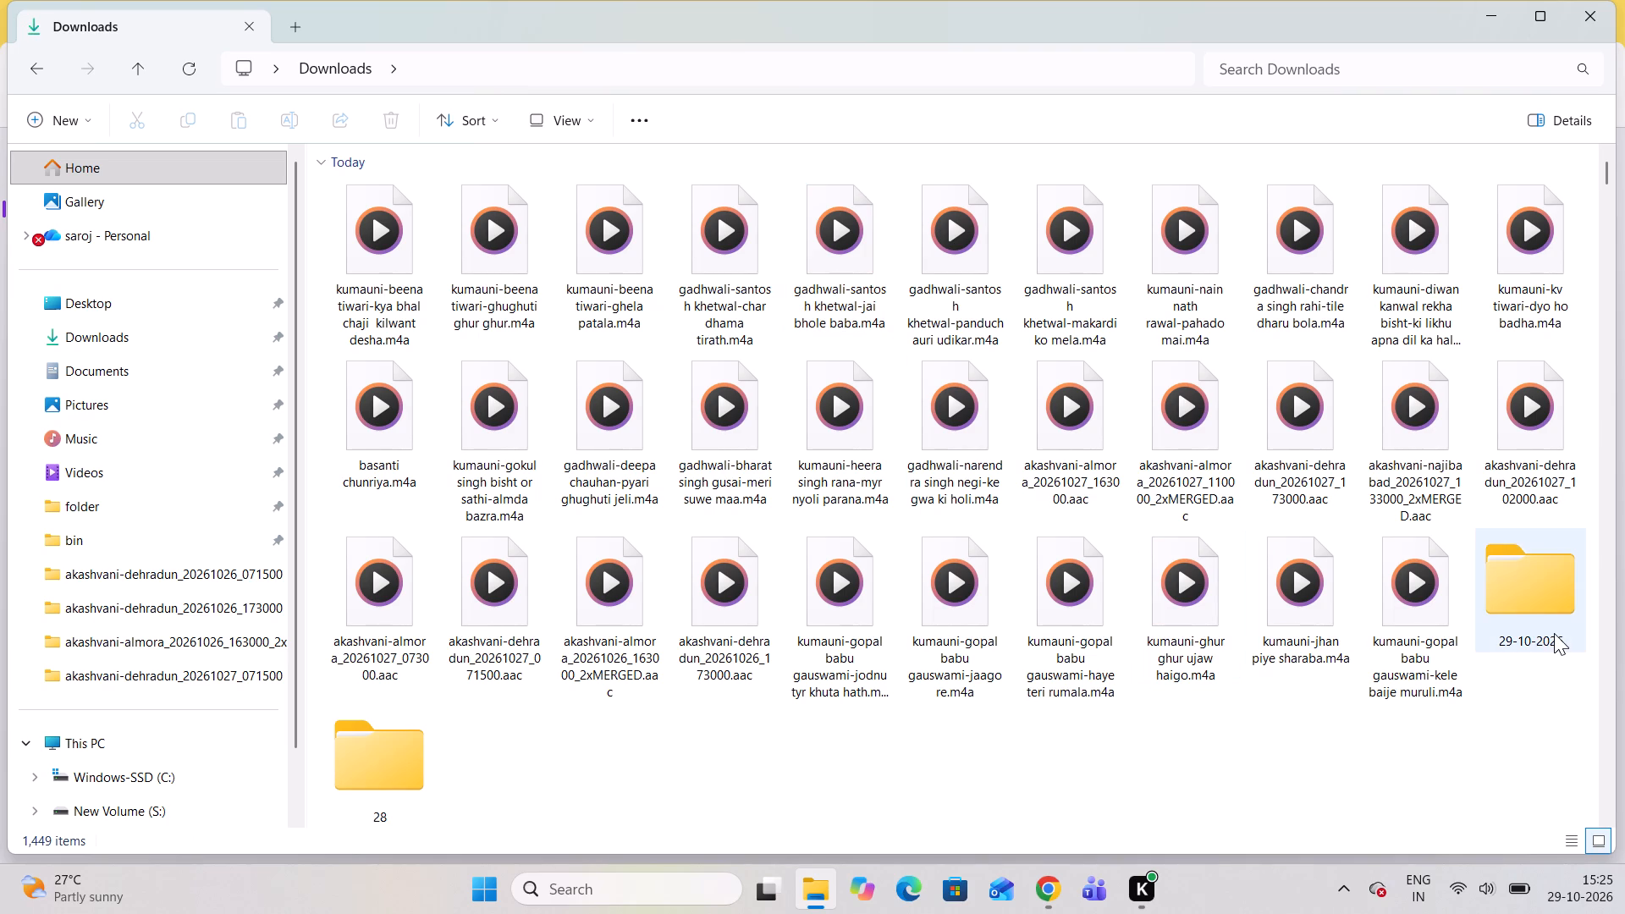
pyautogui.doubleClick(1554, 633)
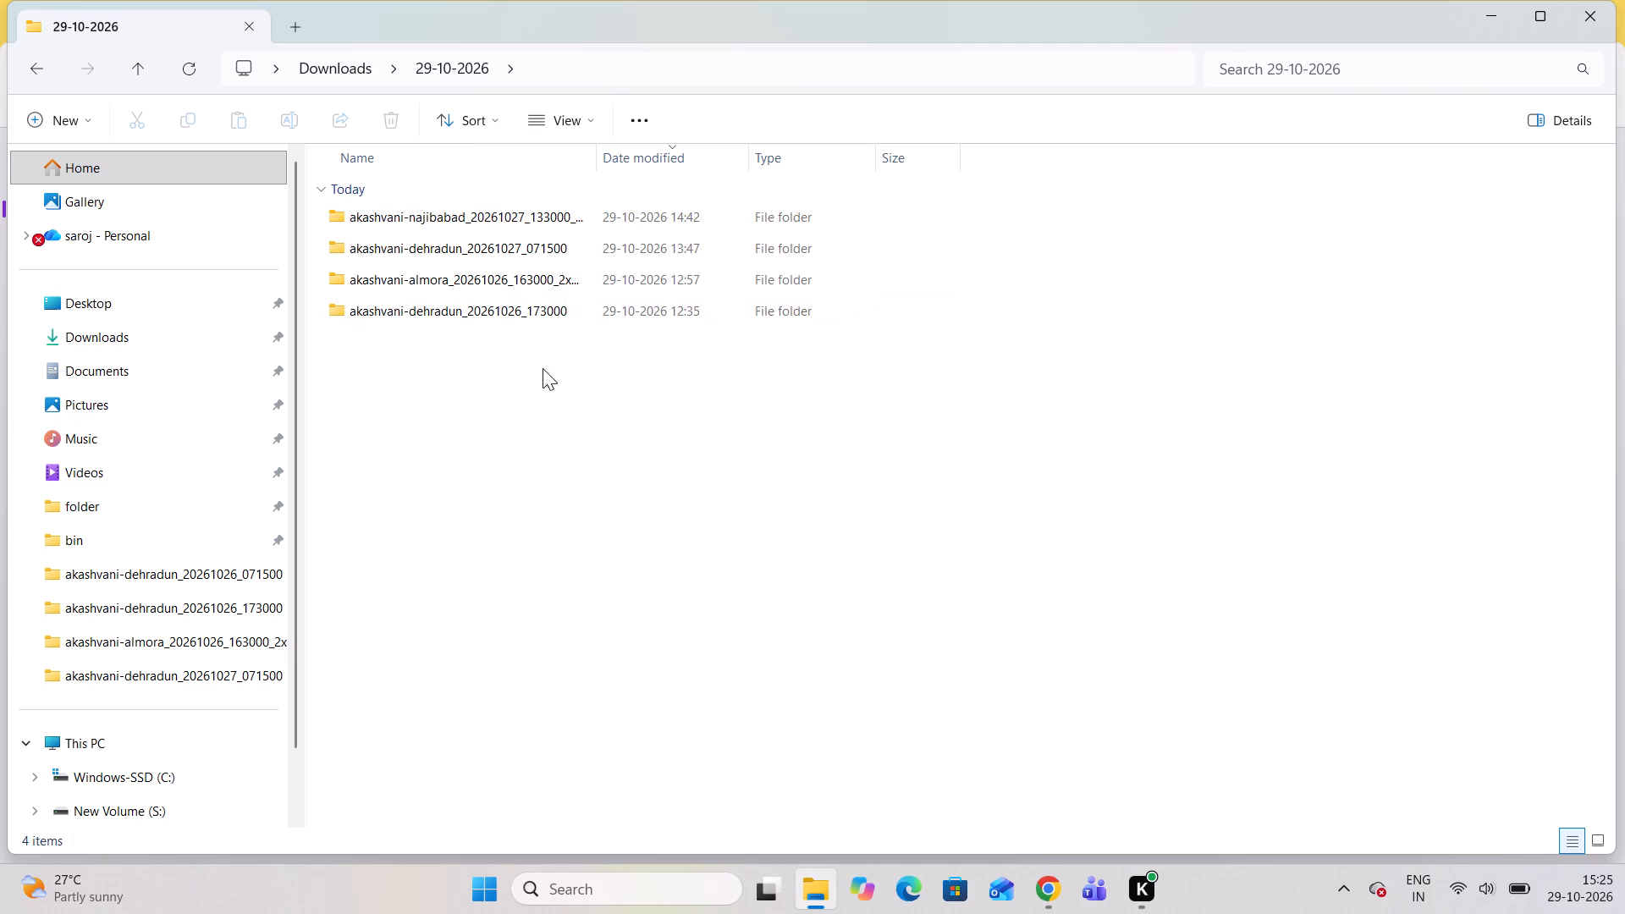
# Switch to the Akashwani Audios spreadsheet and search the Almora sheet for "maya c".
pyautogui.hotkey('alt', 'Tab')
pyautogui.click(481, 17)
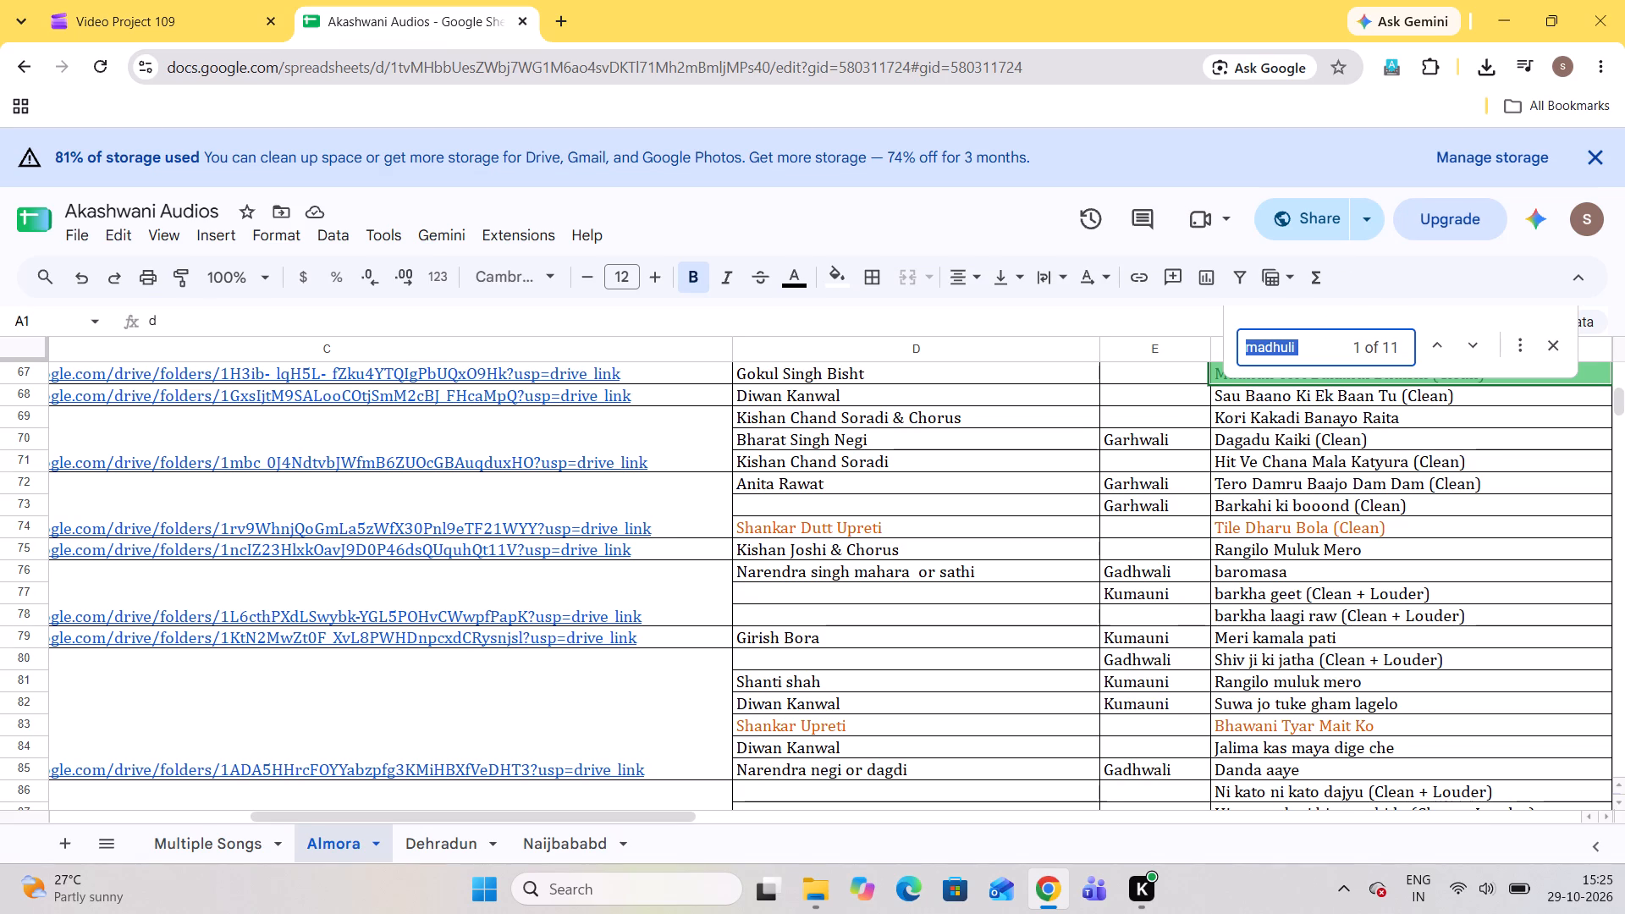
pyautogui.press('BackSpace')
pyautogui.write('maya c')
pyautogui.press('h')
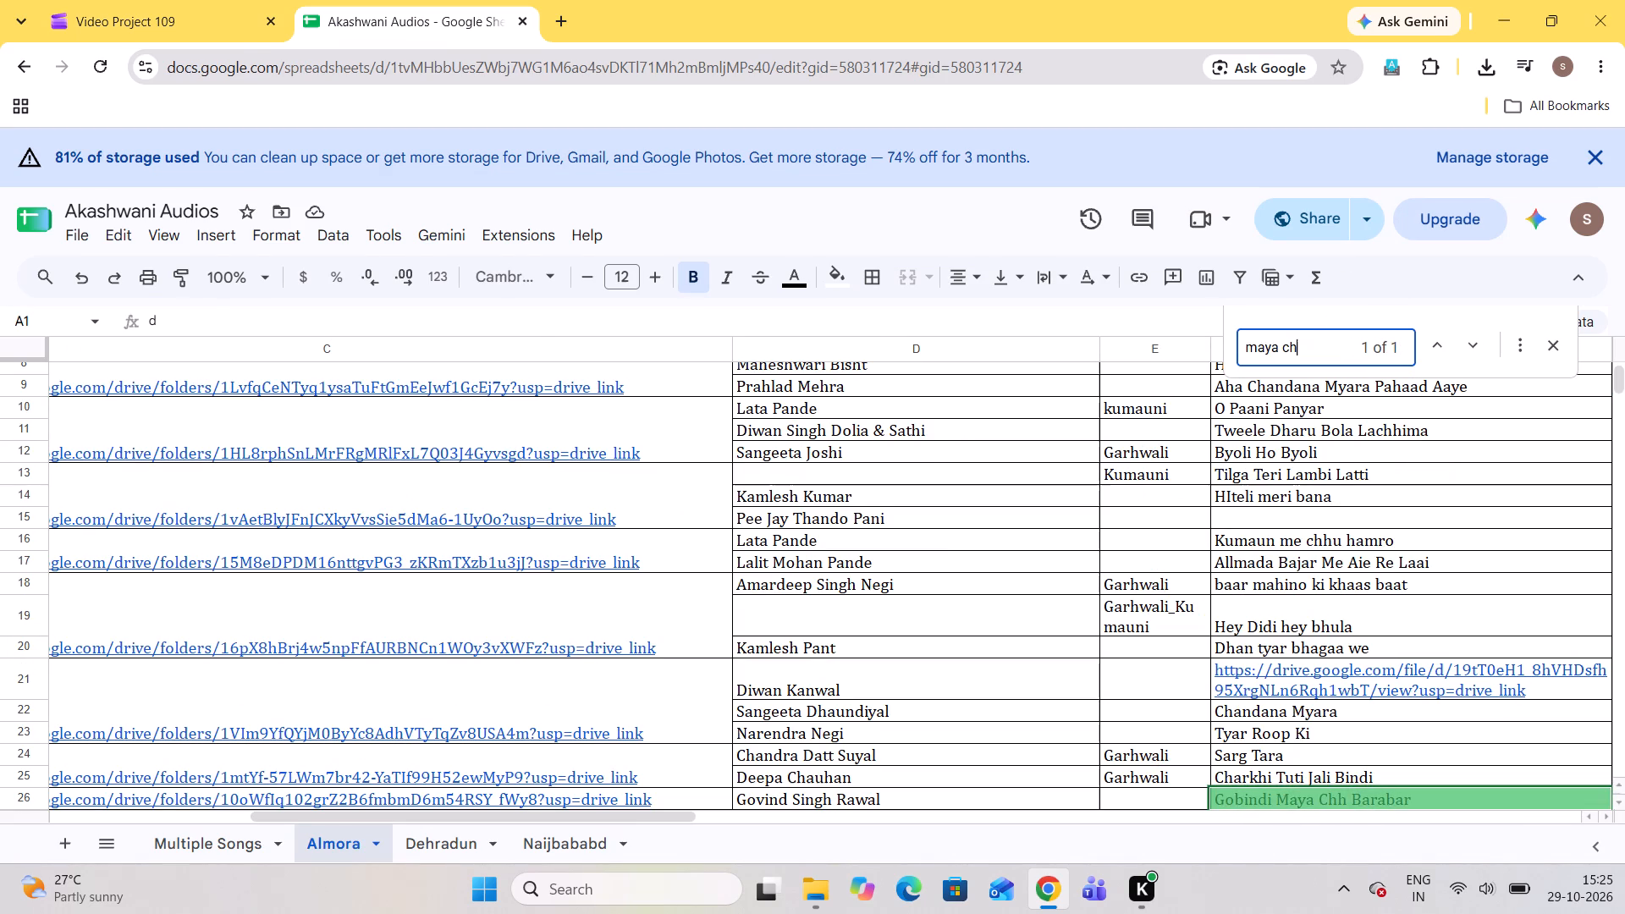
pyautogui.press('BackSpace')
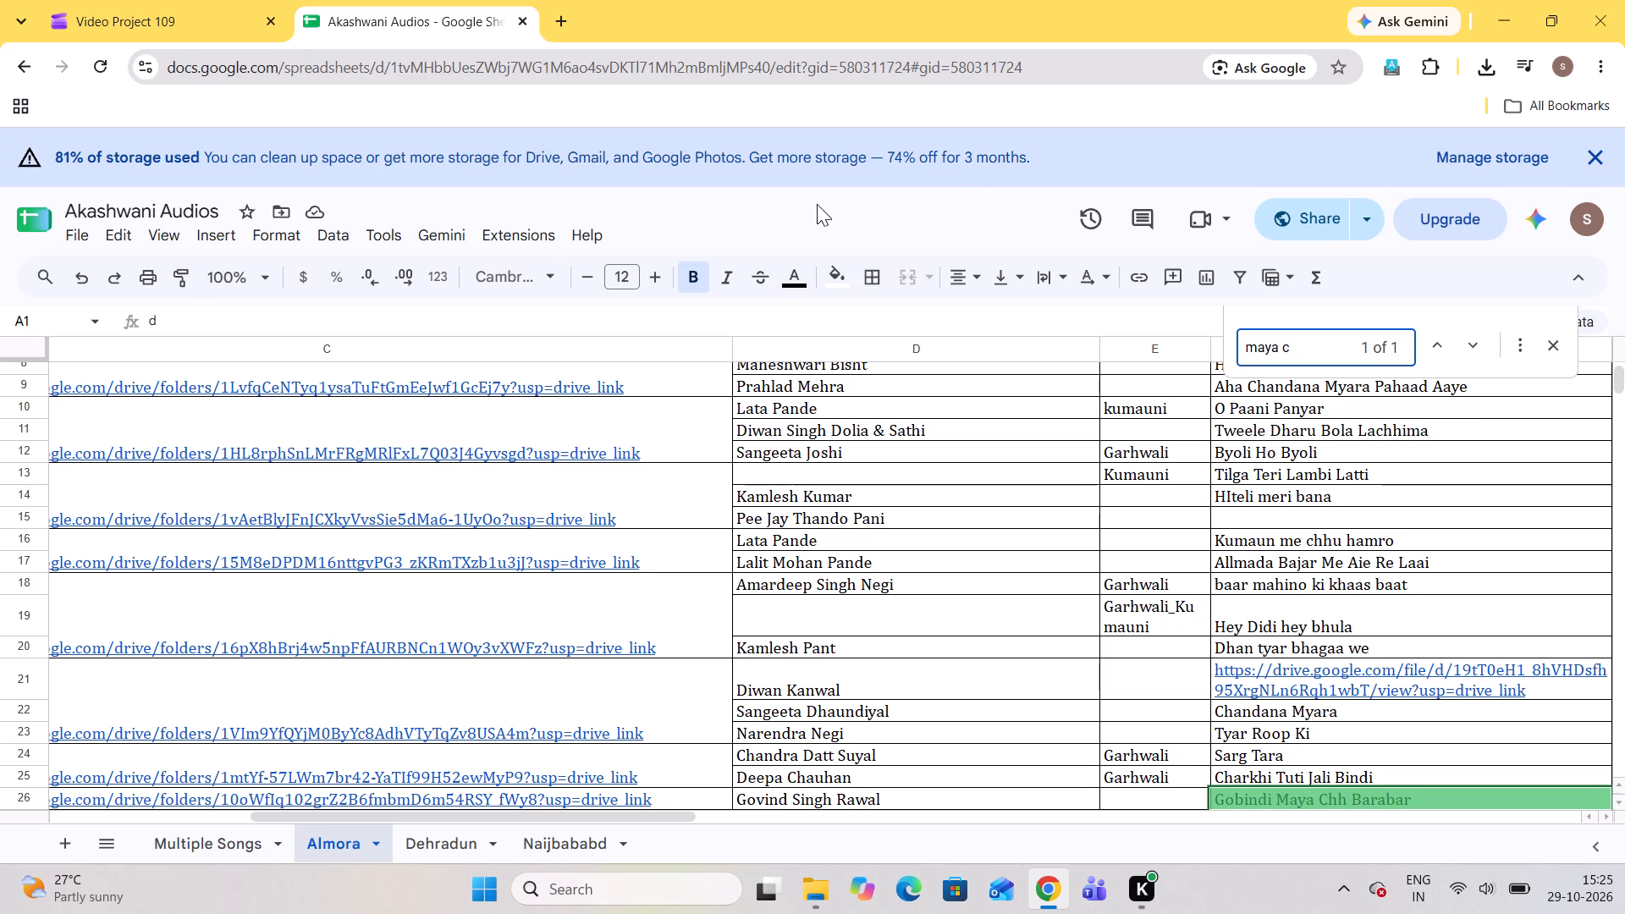
# Return to Clipchamp, rewind the Almora recording to find where the song starts, and split the clip at 0:42:42.
pyautogui.click(135, 0)
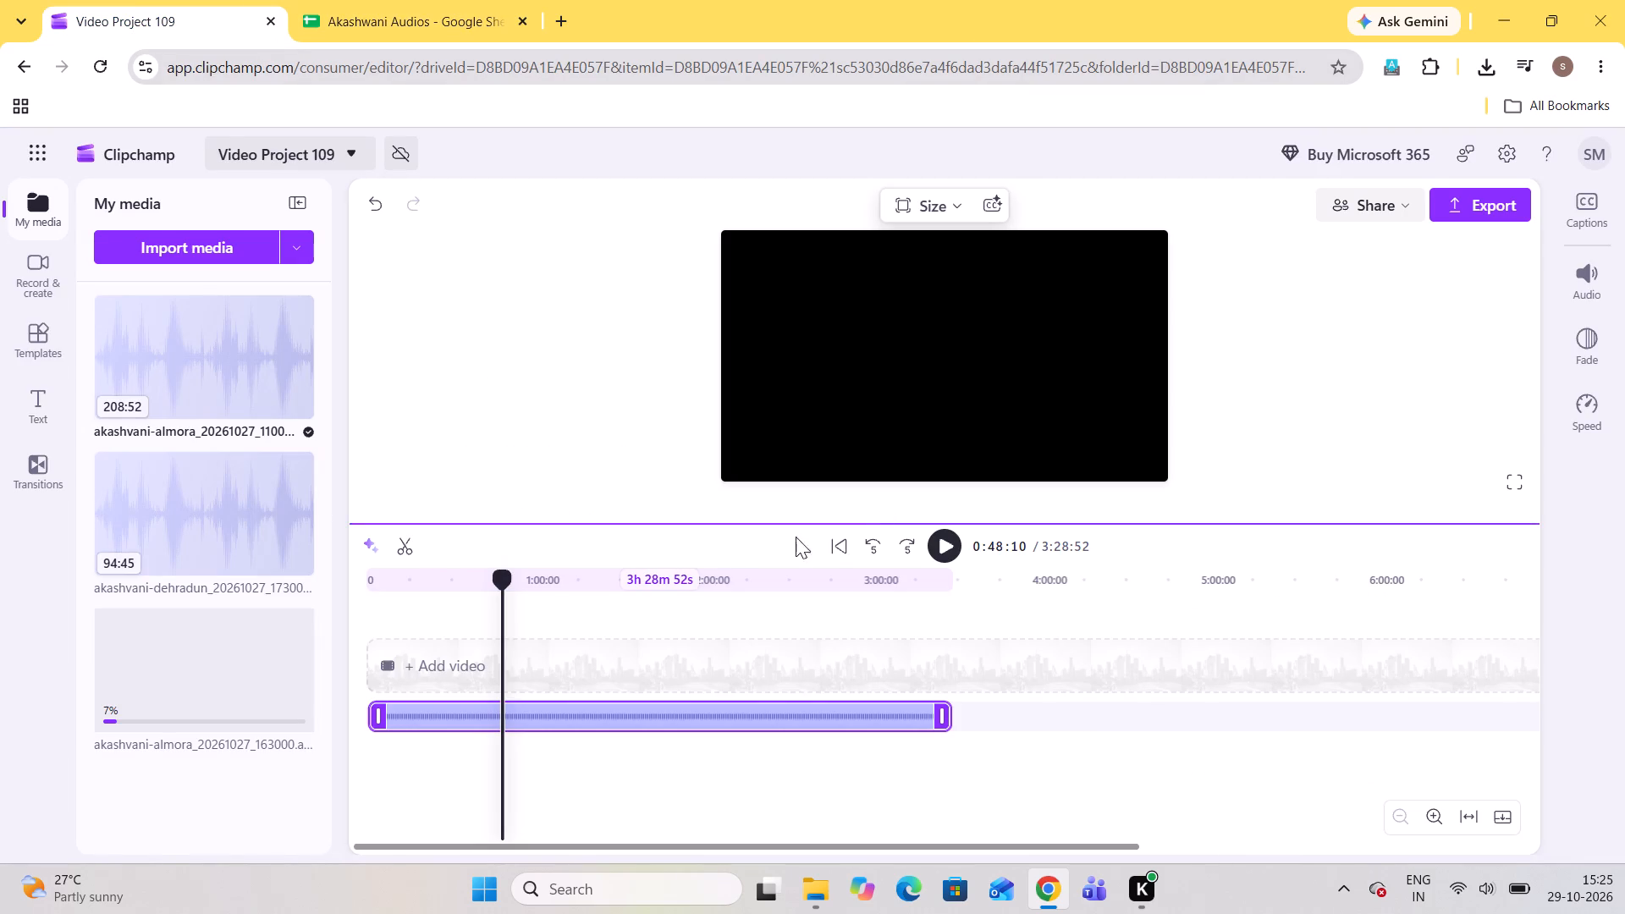
pyautogui.click(495, 575)
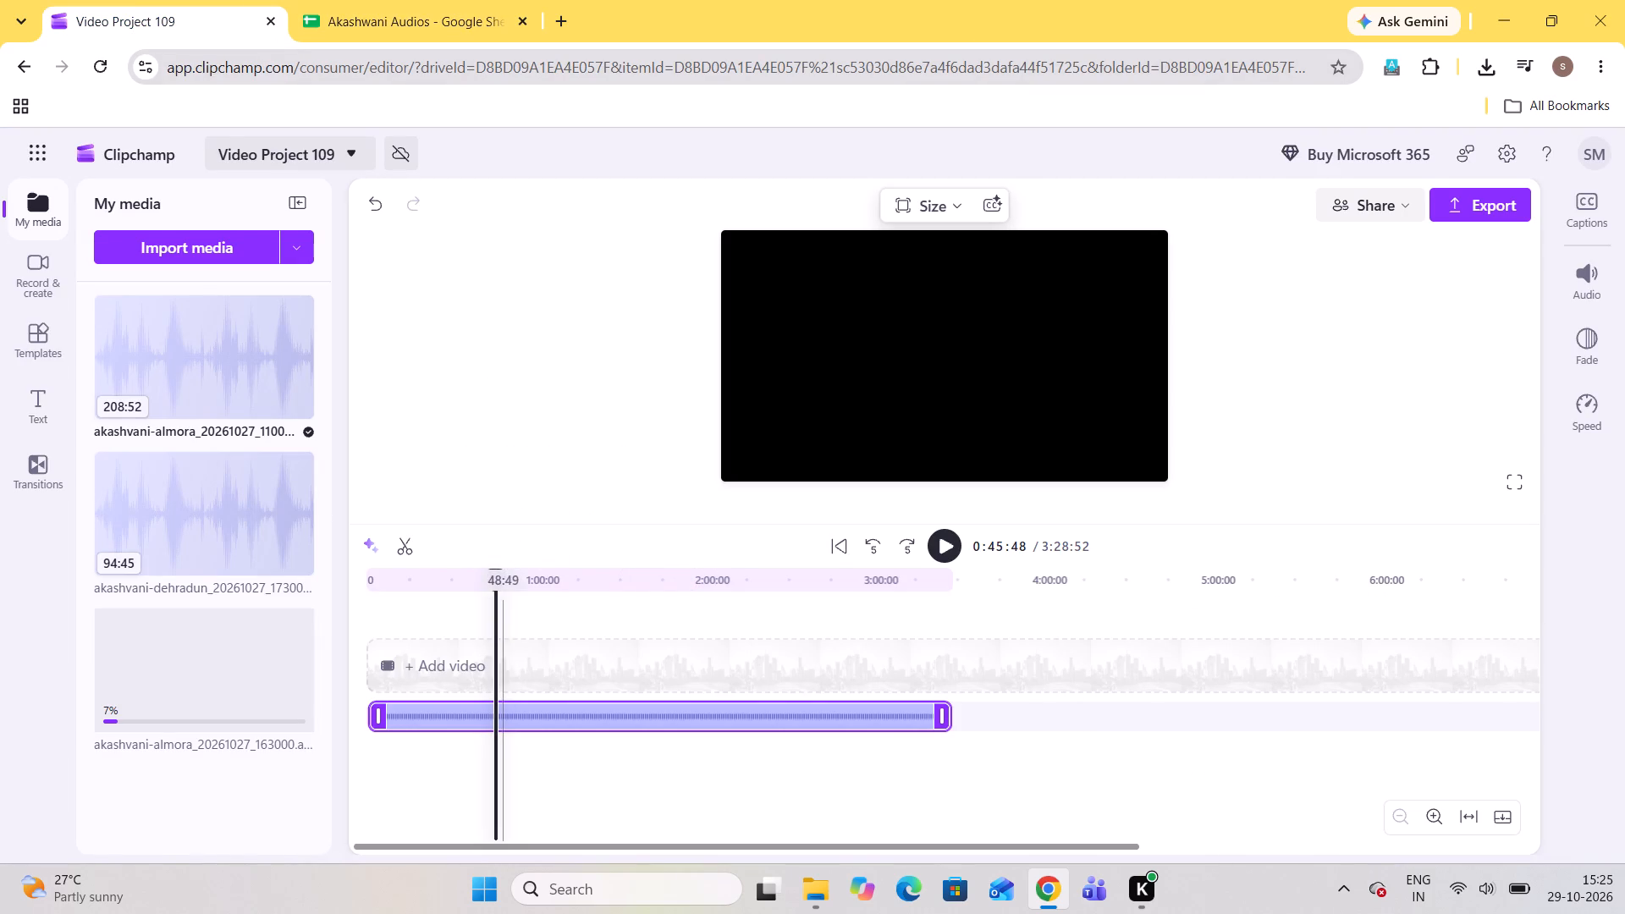
pyautogui.click(945, 548)
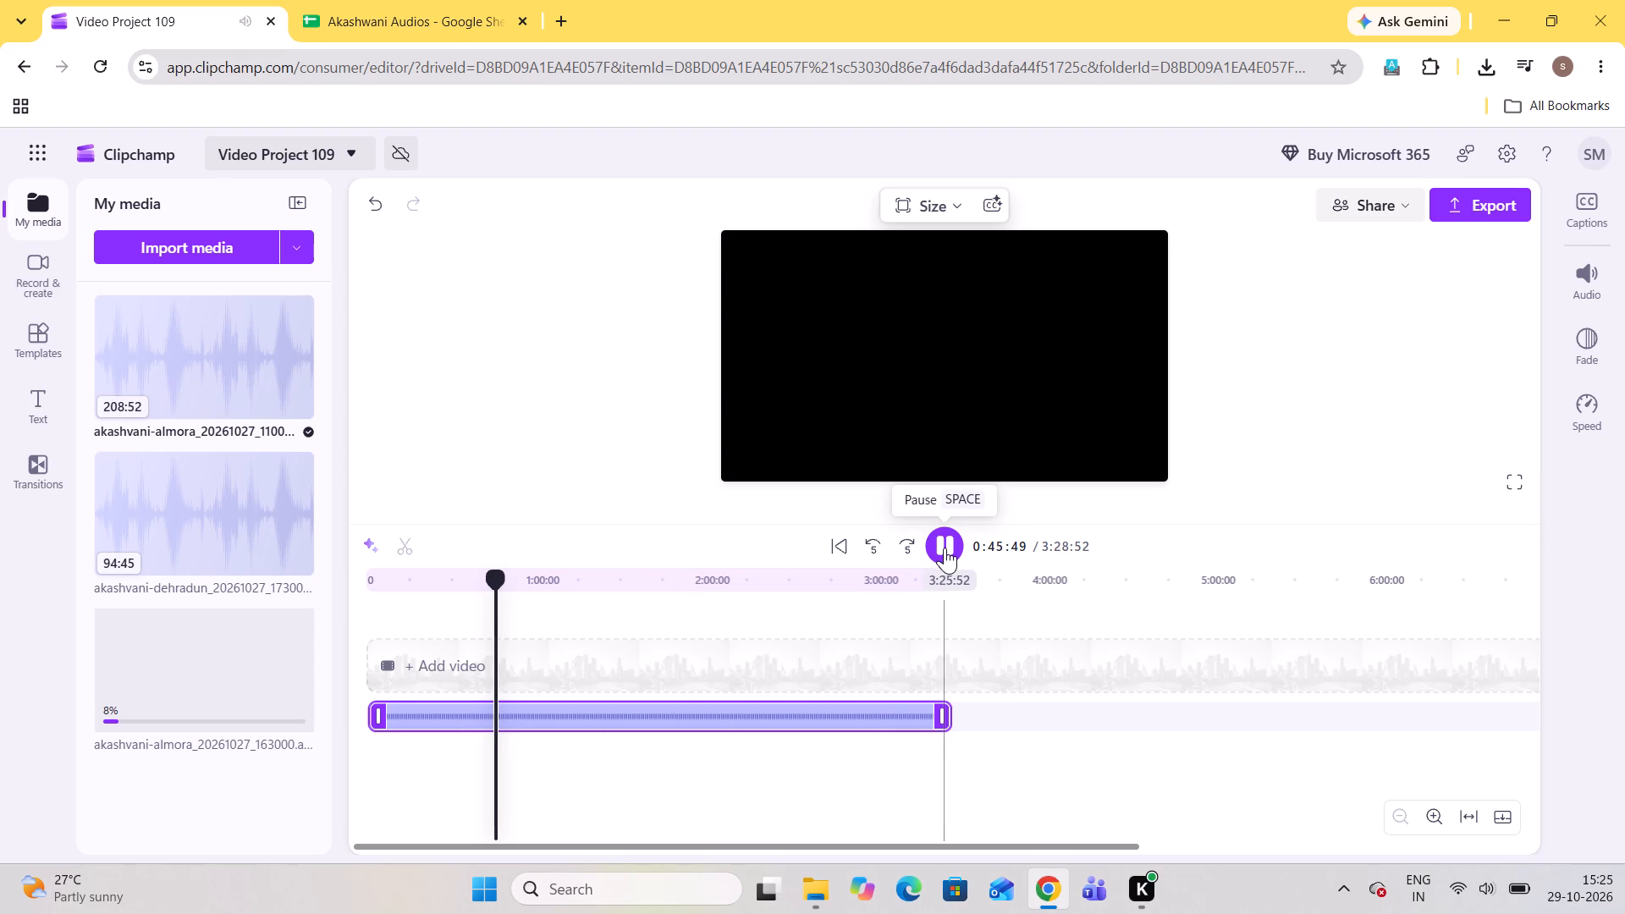
pyautogui.doubleClick(885, 553)
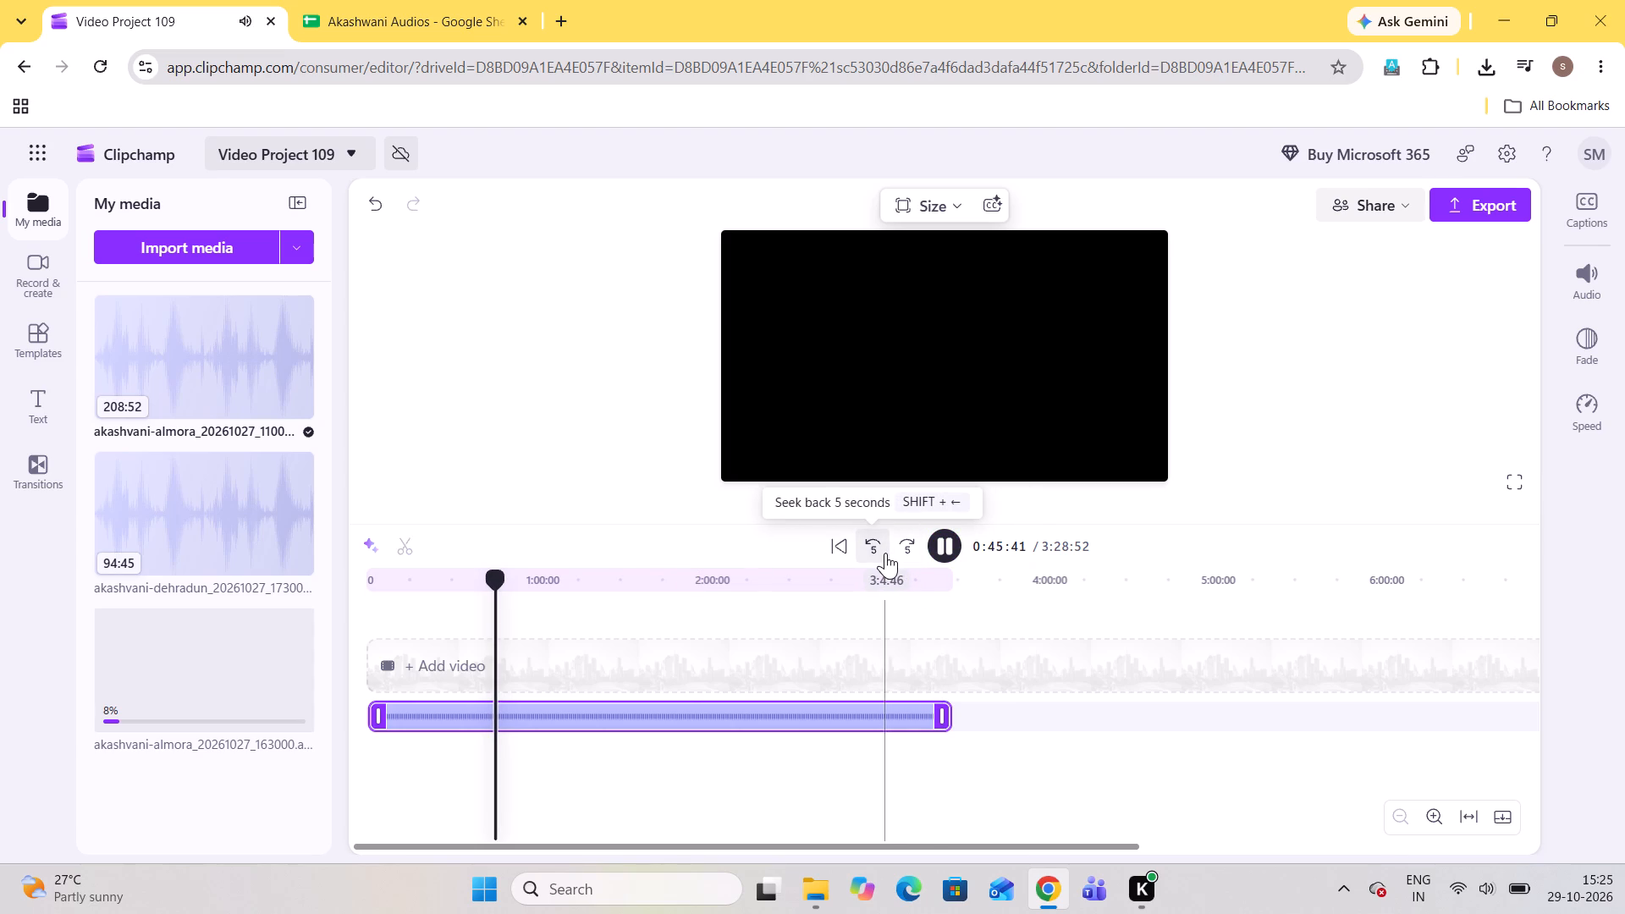
pyautogui.tripleClick(885, 553)
pyautogui.tripleClick(885, 553)
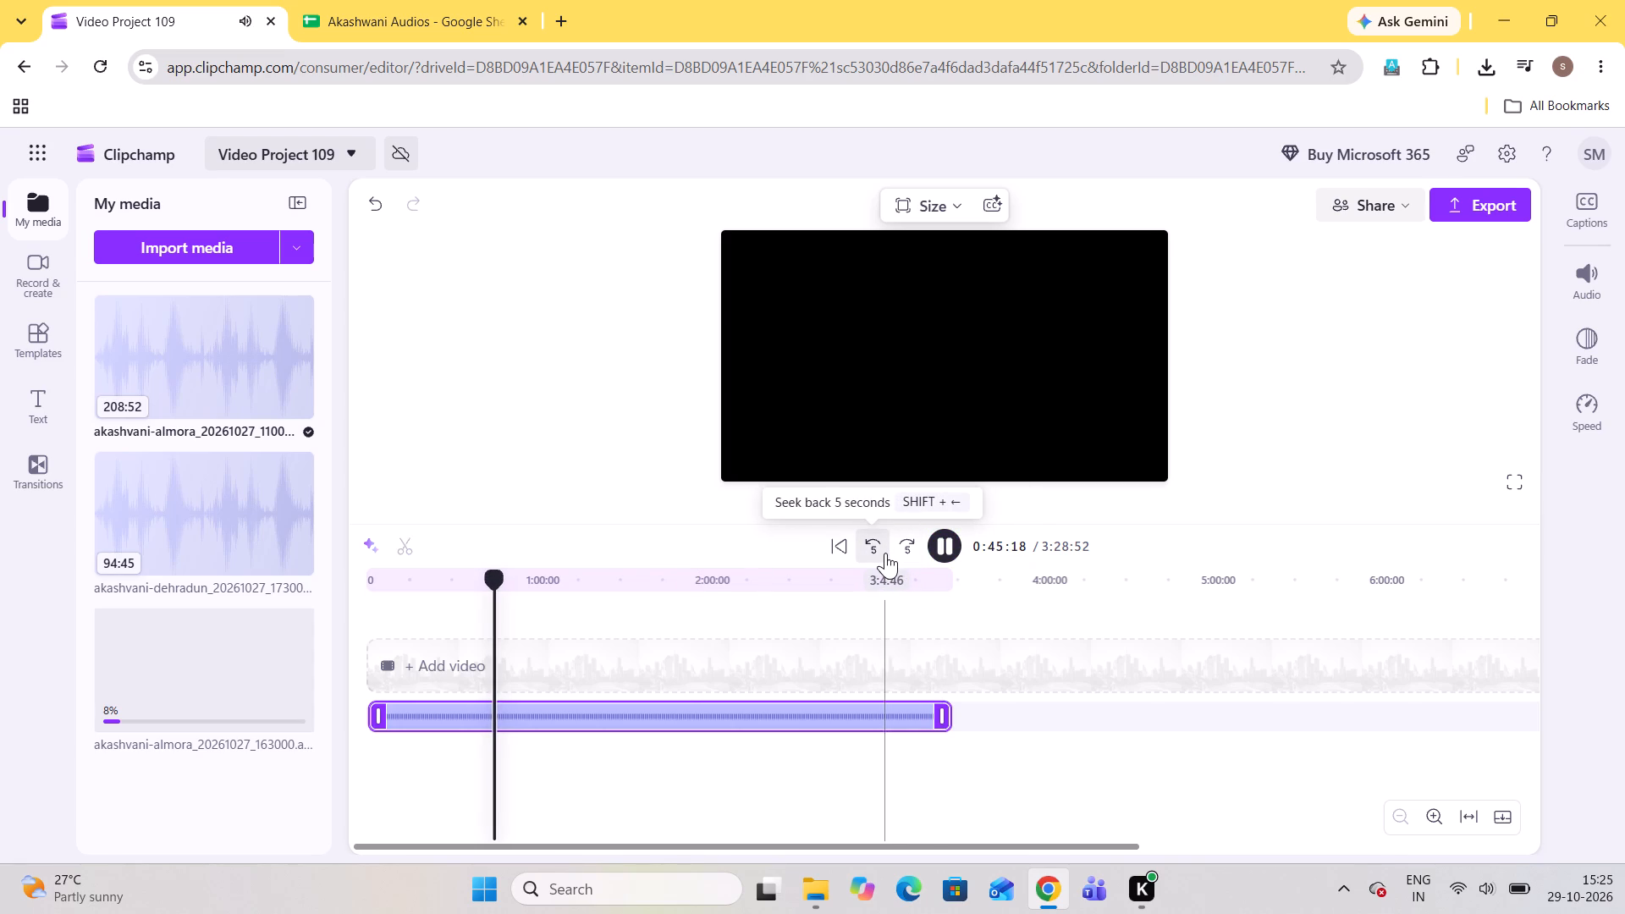
pyautogui.doubleClick(885, 553)
pyautogui.tripleClick(885, 553)
pyautogui.tripleClick(885, 553)
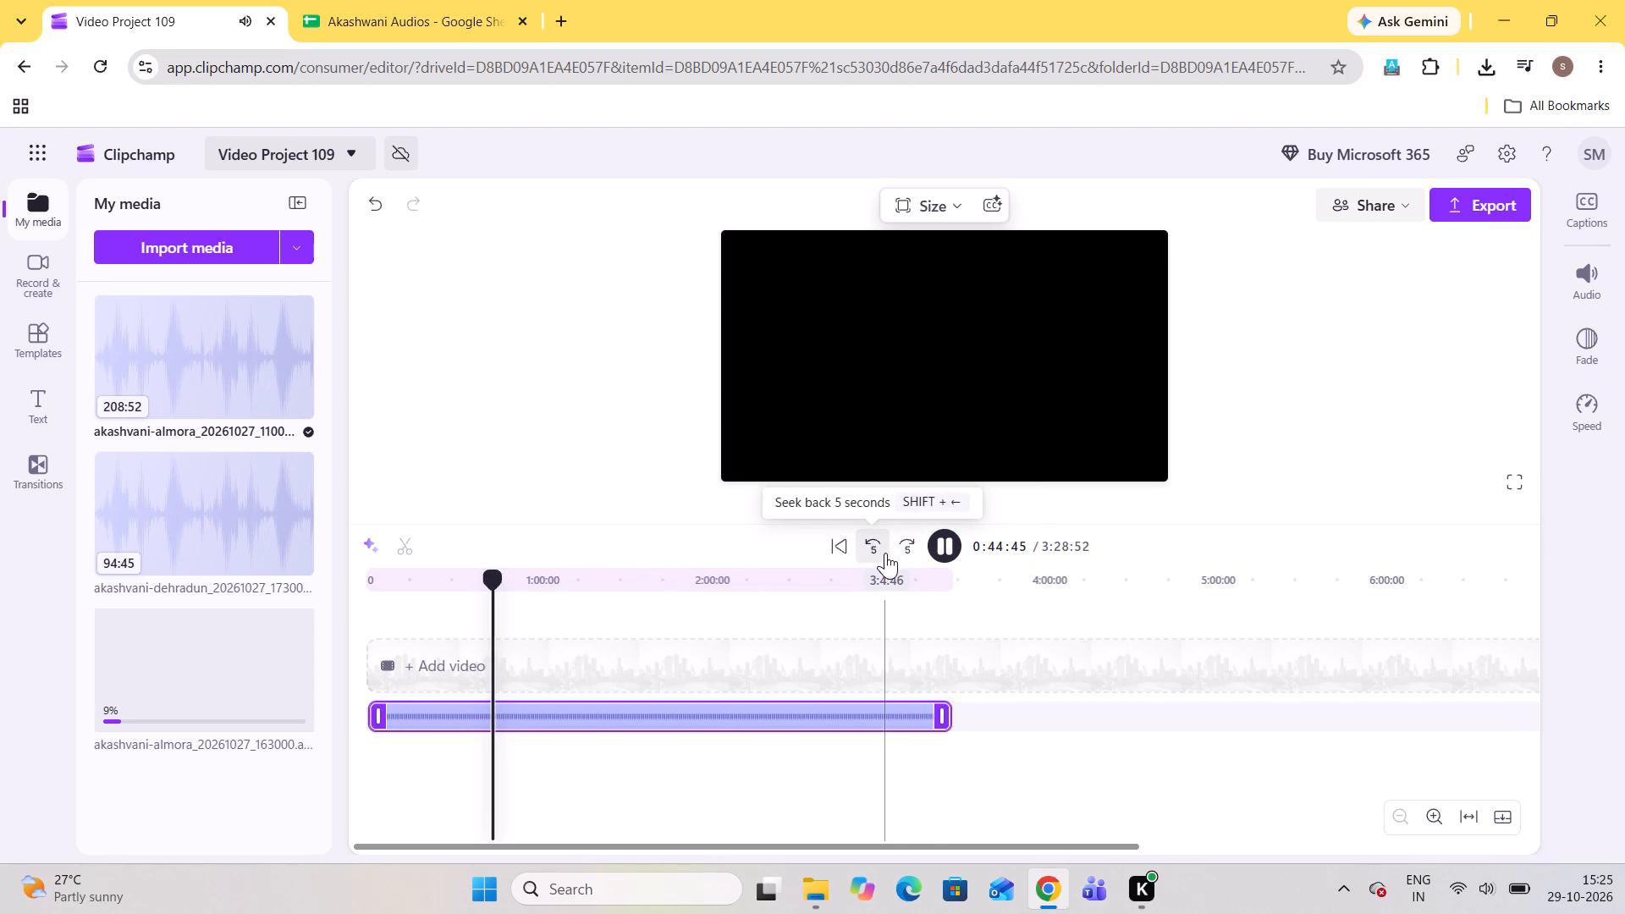
pyautogui.tripleClick(885, 553)
pyautogui.click(885, 553)
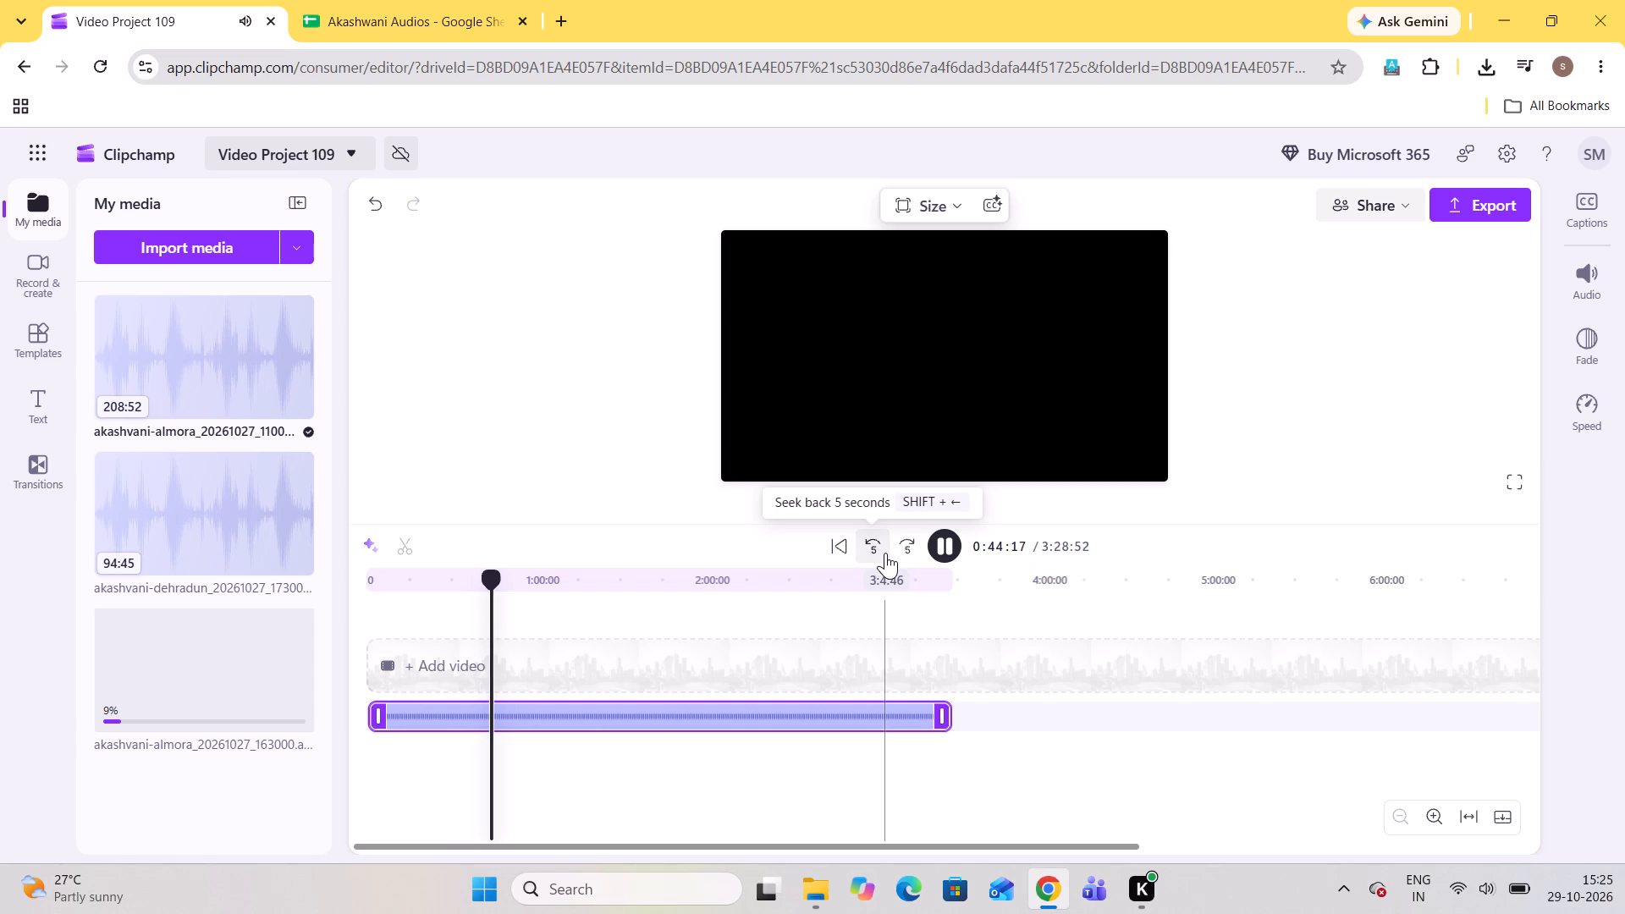
pyautogui.tripleClick(885, 553)
pyautogui.tripleClick(885, 553)
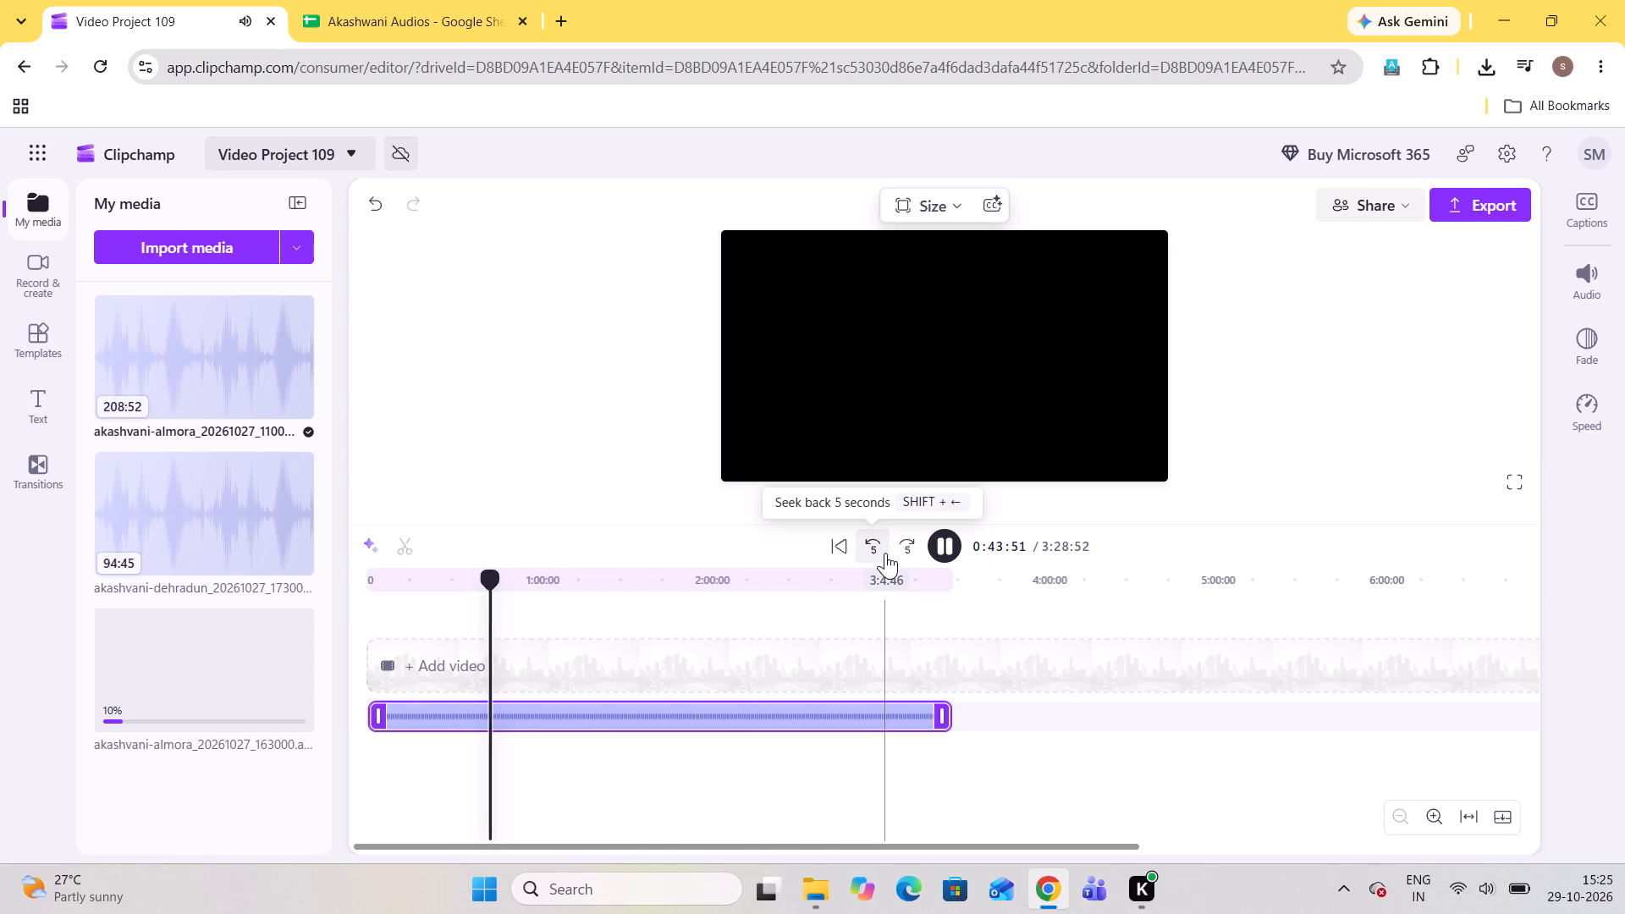
pyautogui.tripleClick(885, 553)
pyautogui.click(885, 553)
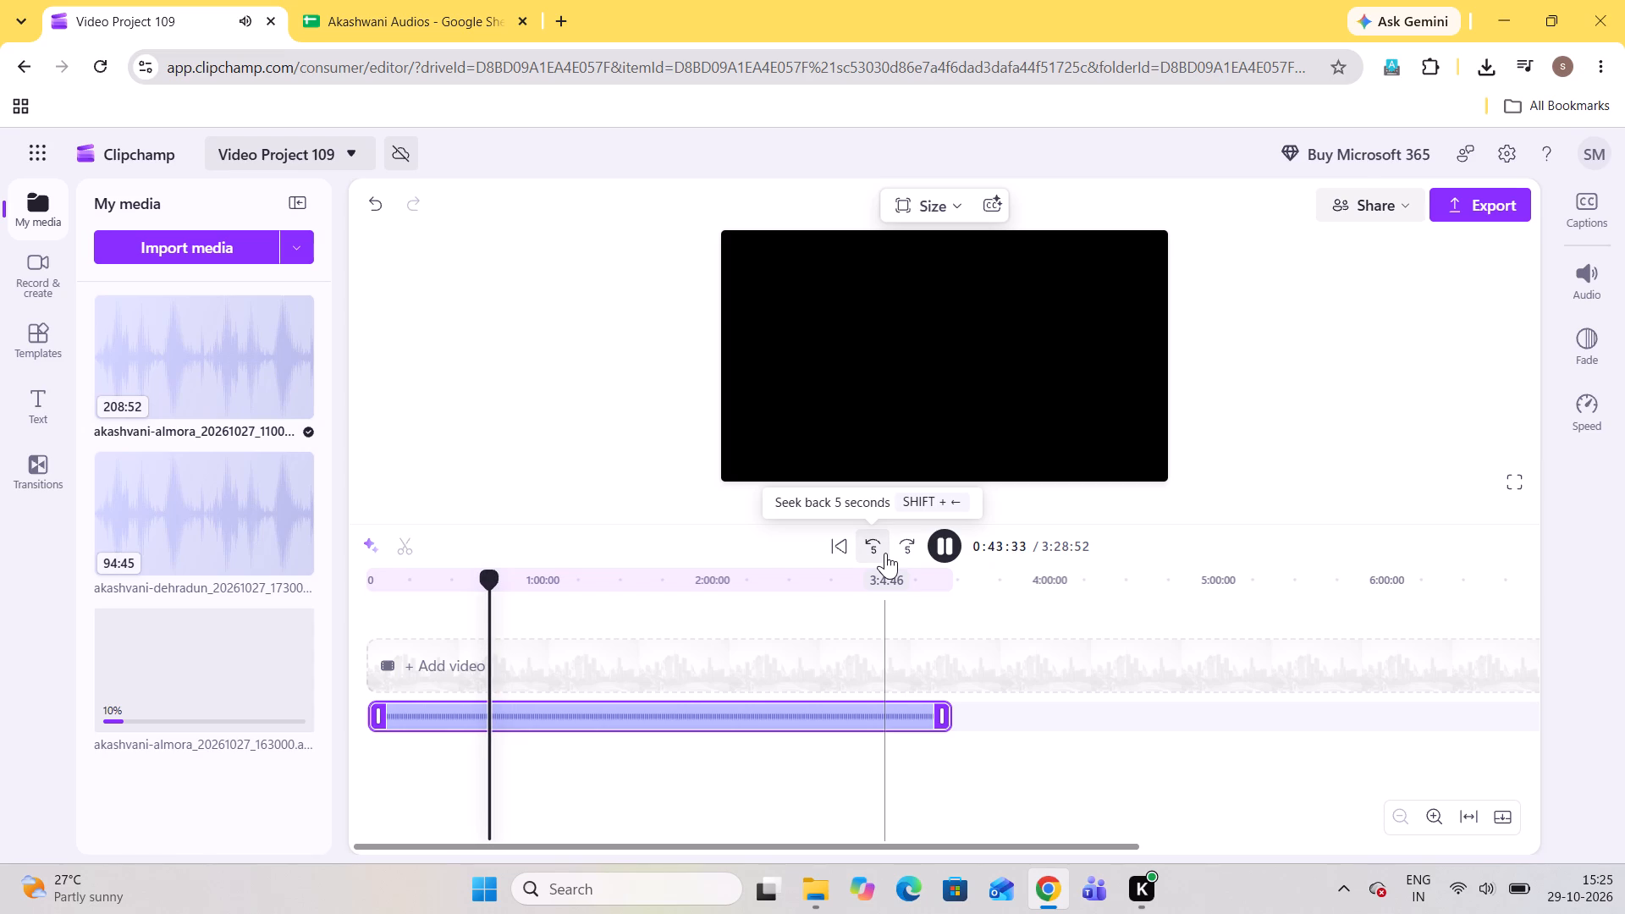
pyautogui.tripleClick(885, 553)
pyautogui.click(885, 553)
pyautogui.tripleClick(885, 553)
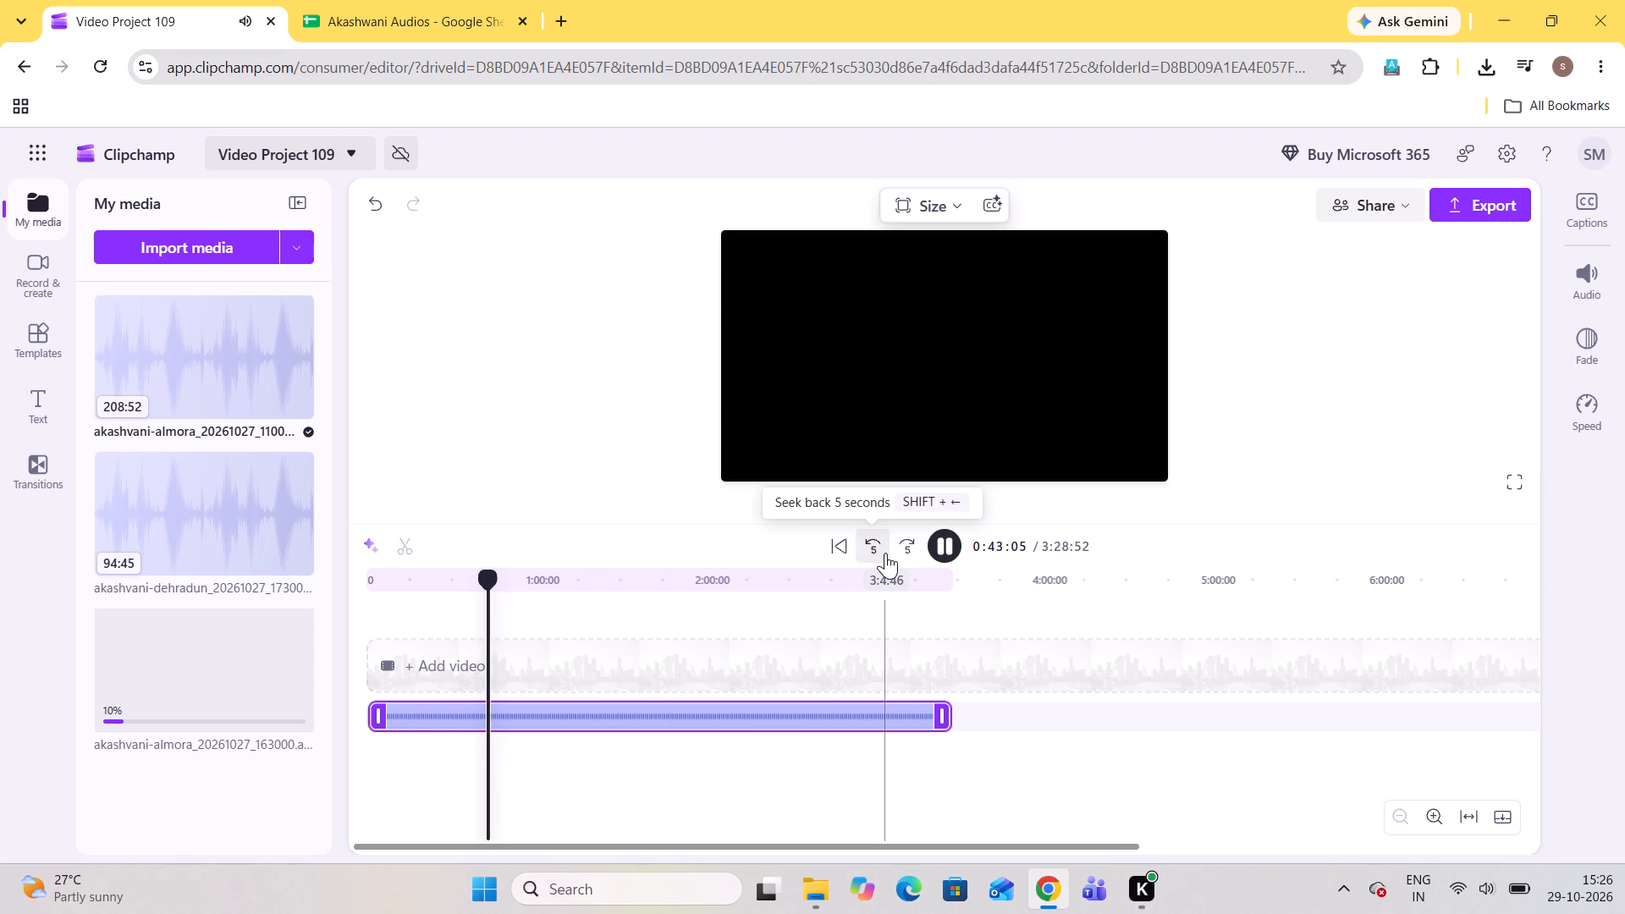
pyautogui.click(885, 553)
pyautogui.tripleClick(885, 553)
pyautogui.tripleClick(885, 553)
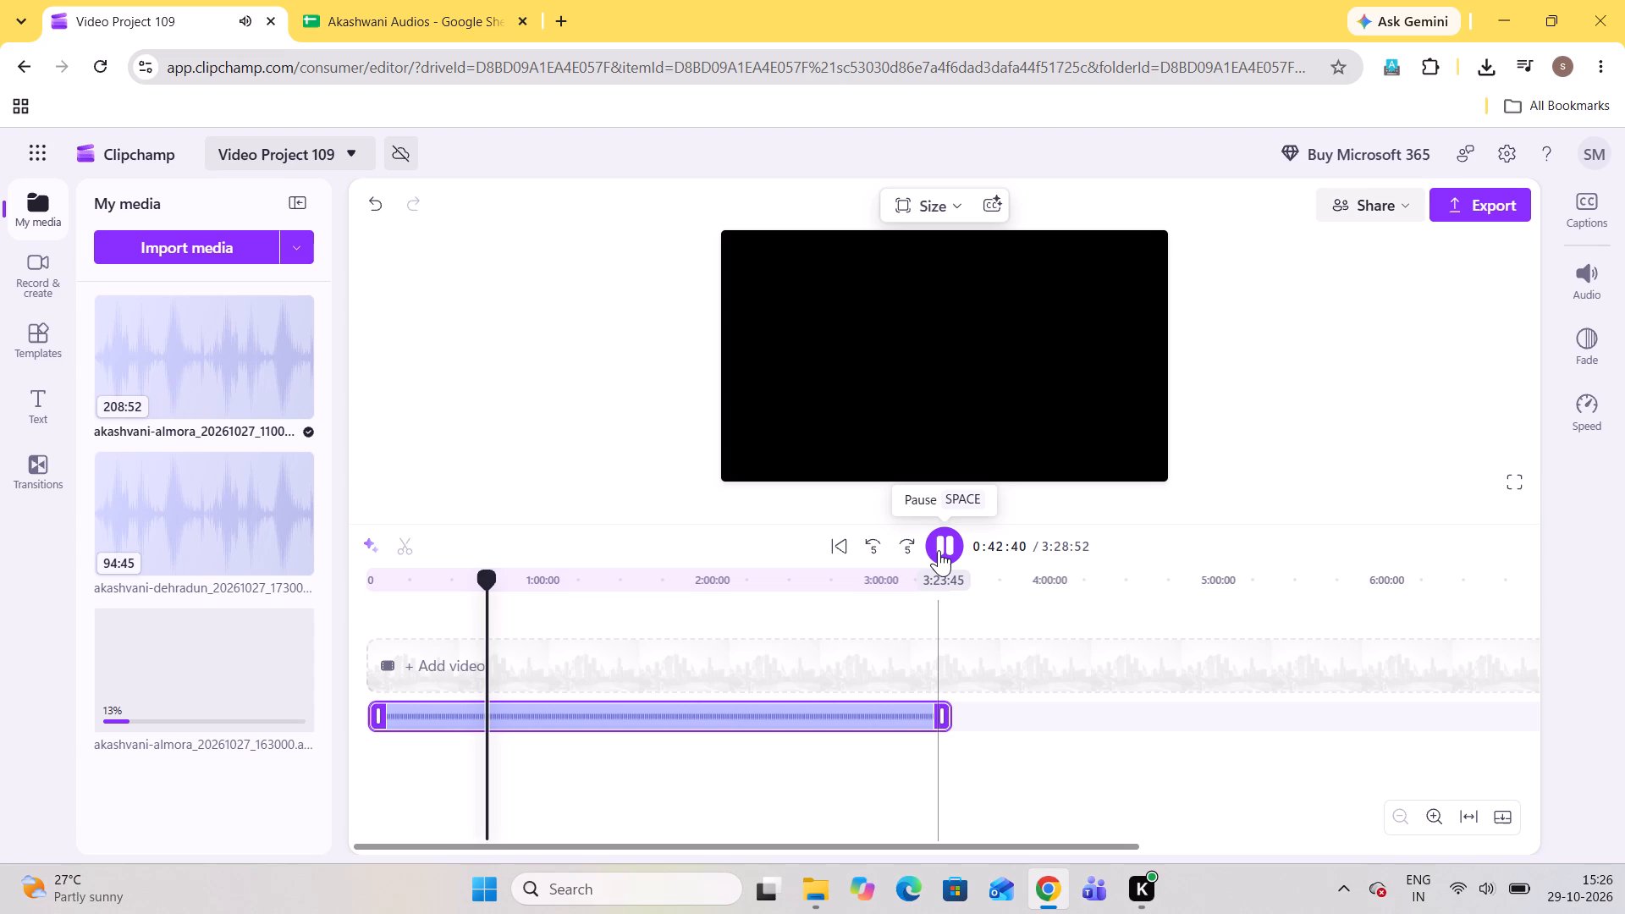
pyautogui.click(939, 550)
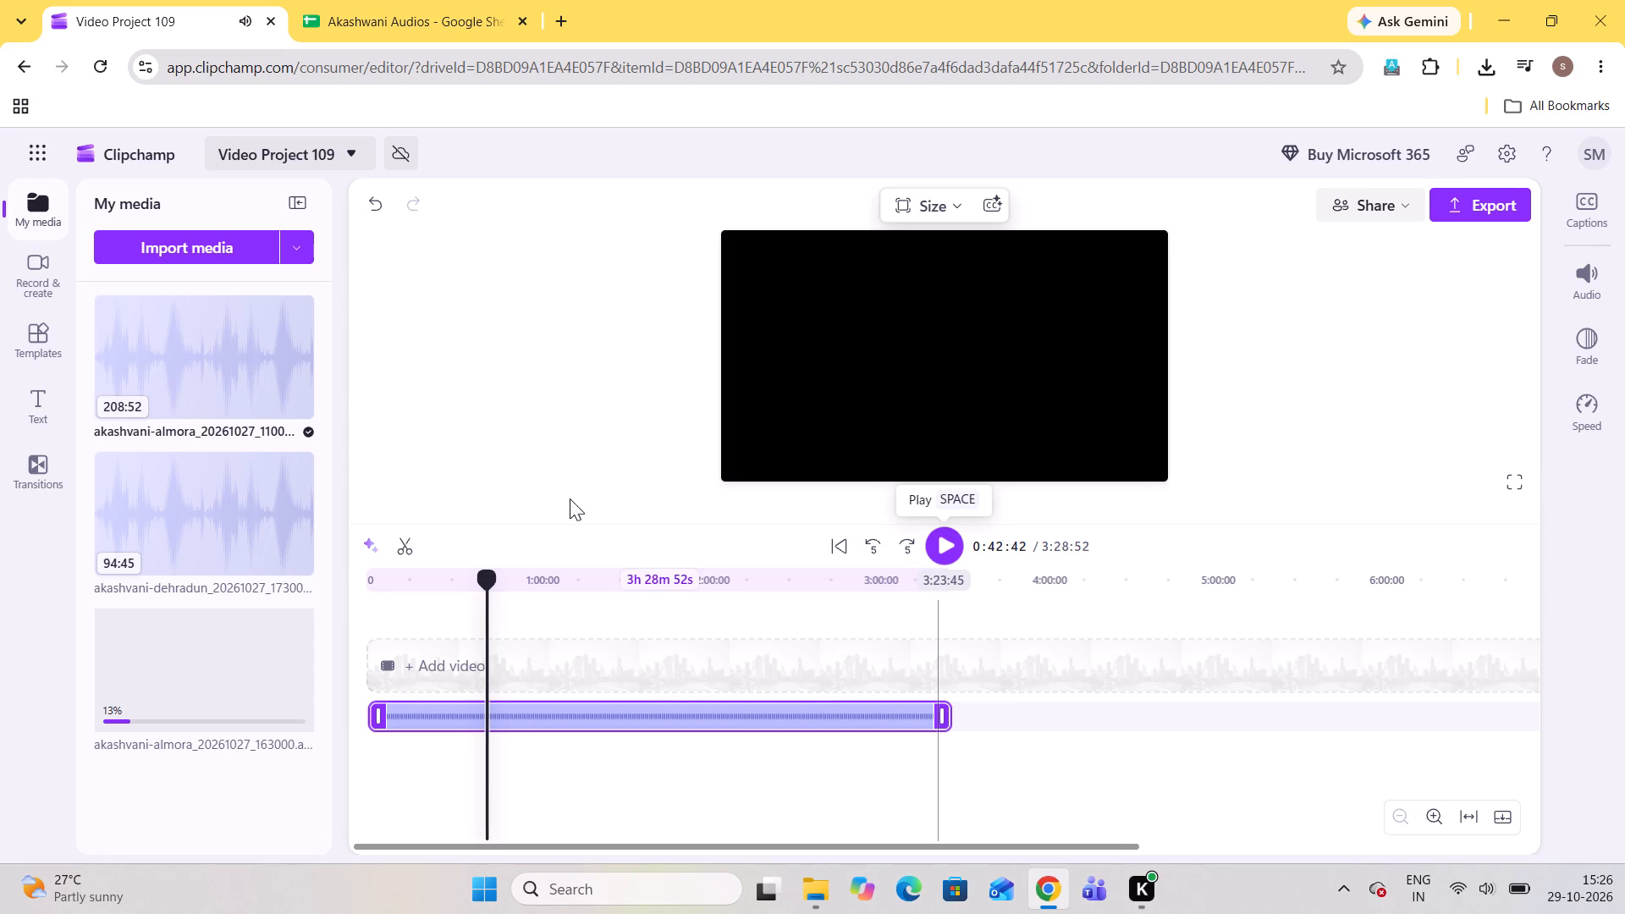
pyautogui.click(400, 535)
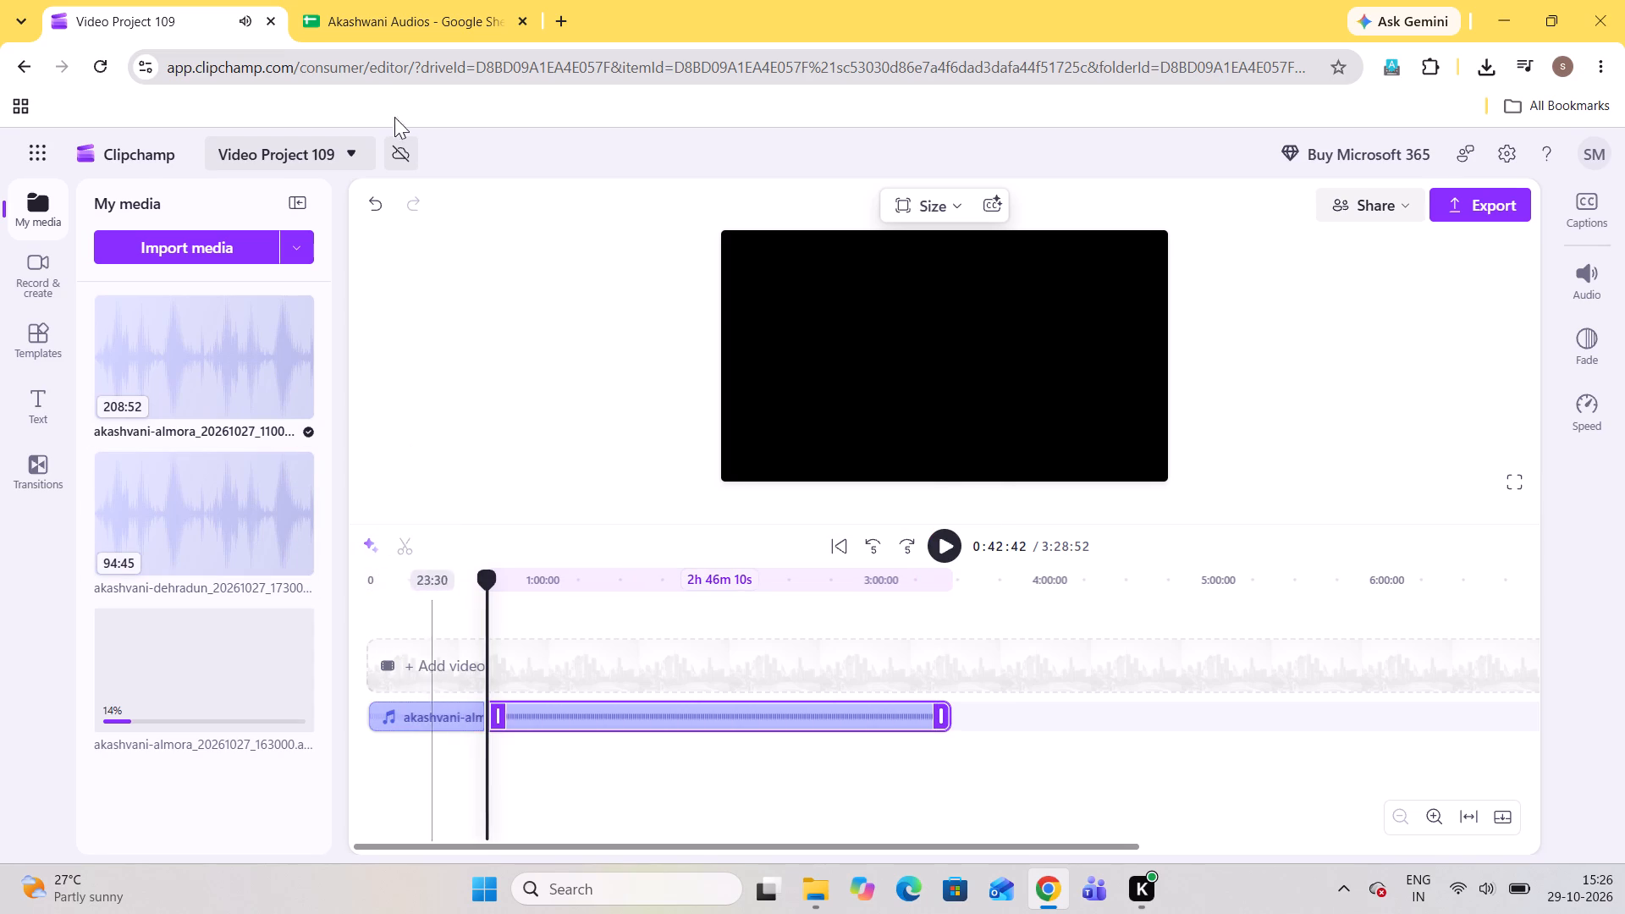
# Play the Almora recording after the split, skipping ahead to about 0:50:20 to examine what is playing there.
pyautogui.click(413, 0)
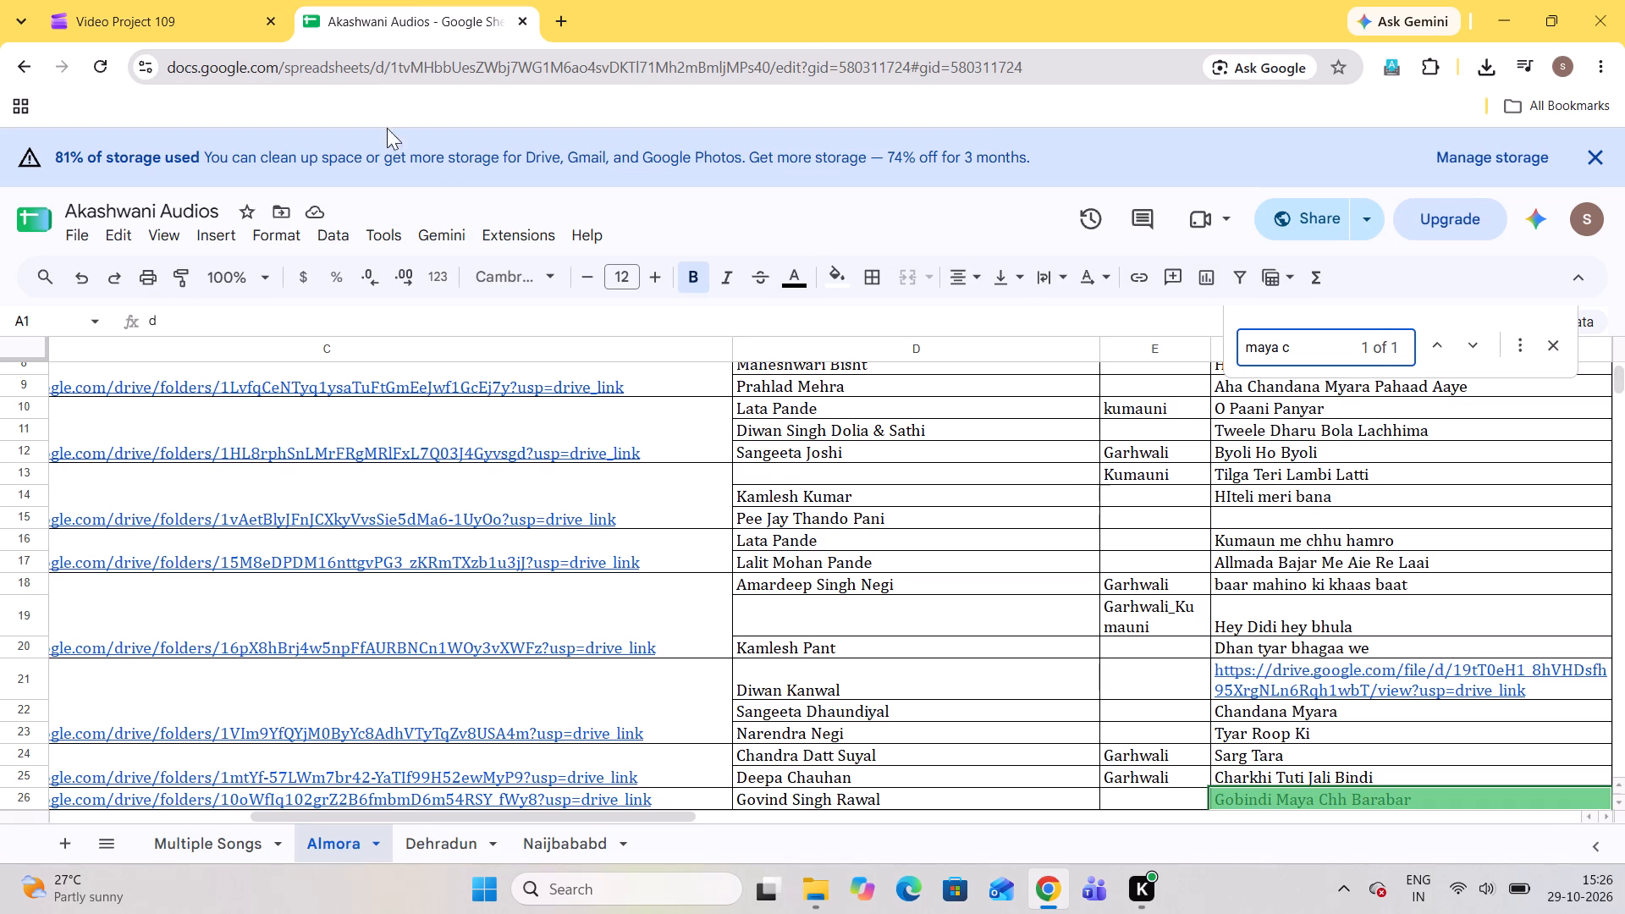
pyautogui.click(240, 8)
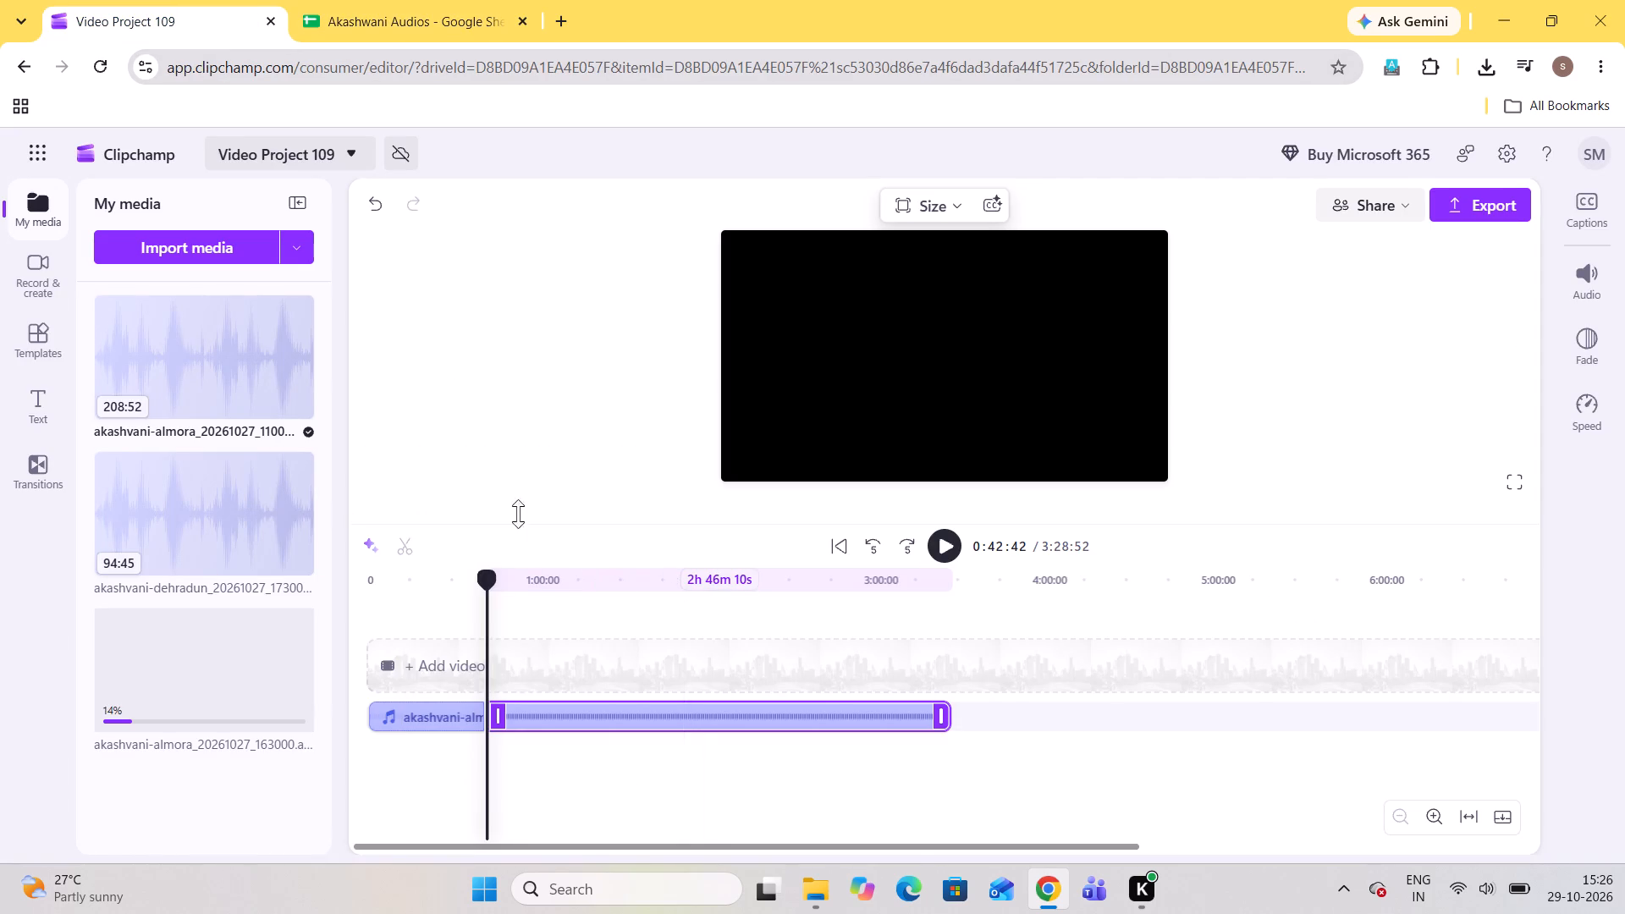
pyautogui.click(950, 536)
pyautogui.press('Right')
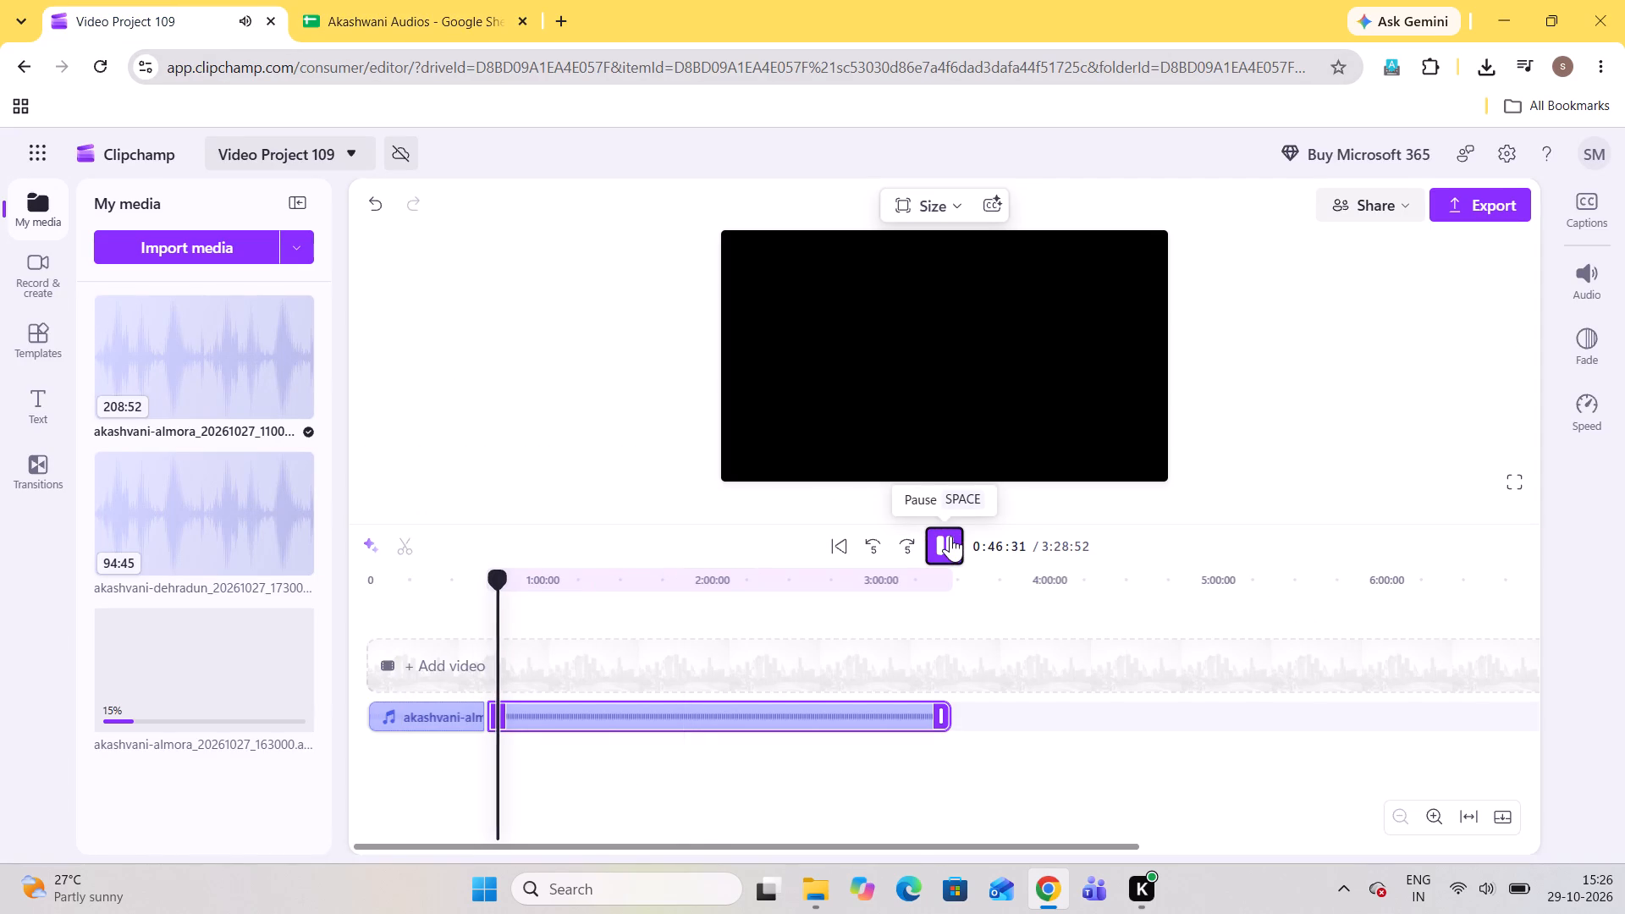
pyautogui.press('Right')
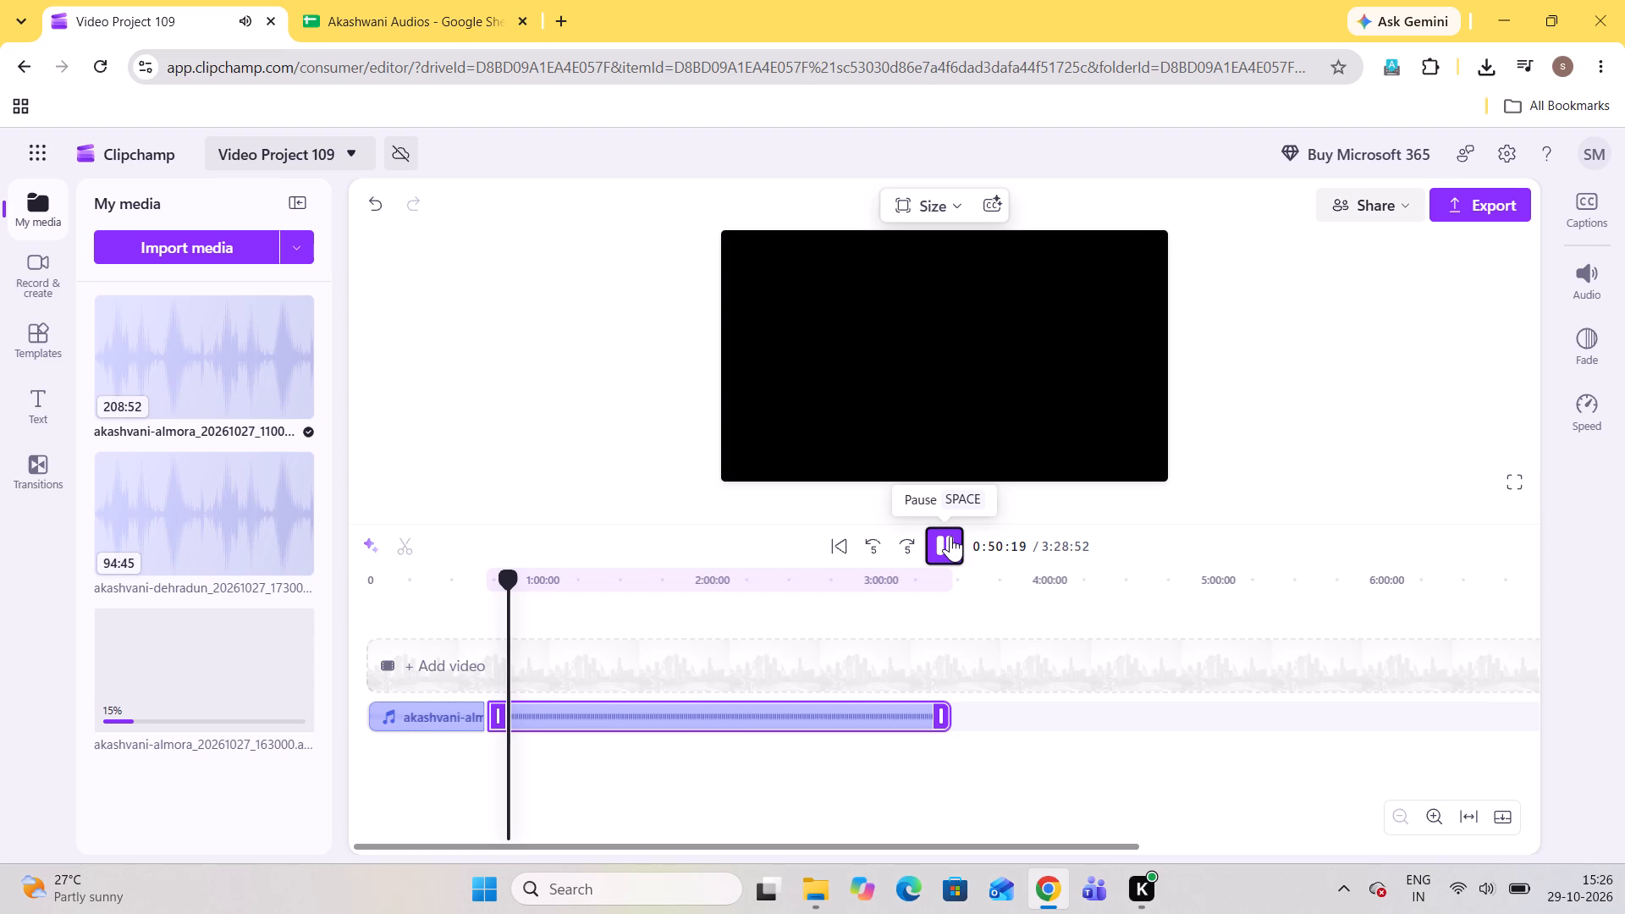
pyautogui.press('Right')
pyautogui.press('Down')
pyautogui.press('Left')
# Switch to the Akashwani Audios spreadsheet and search the Almora sheet for "swarg".
pyautogui.click(474, 3)
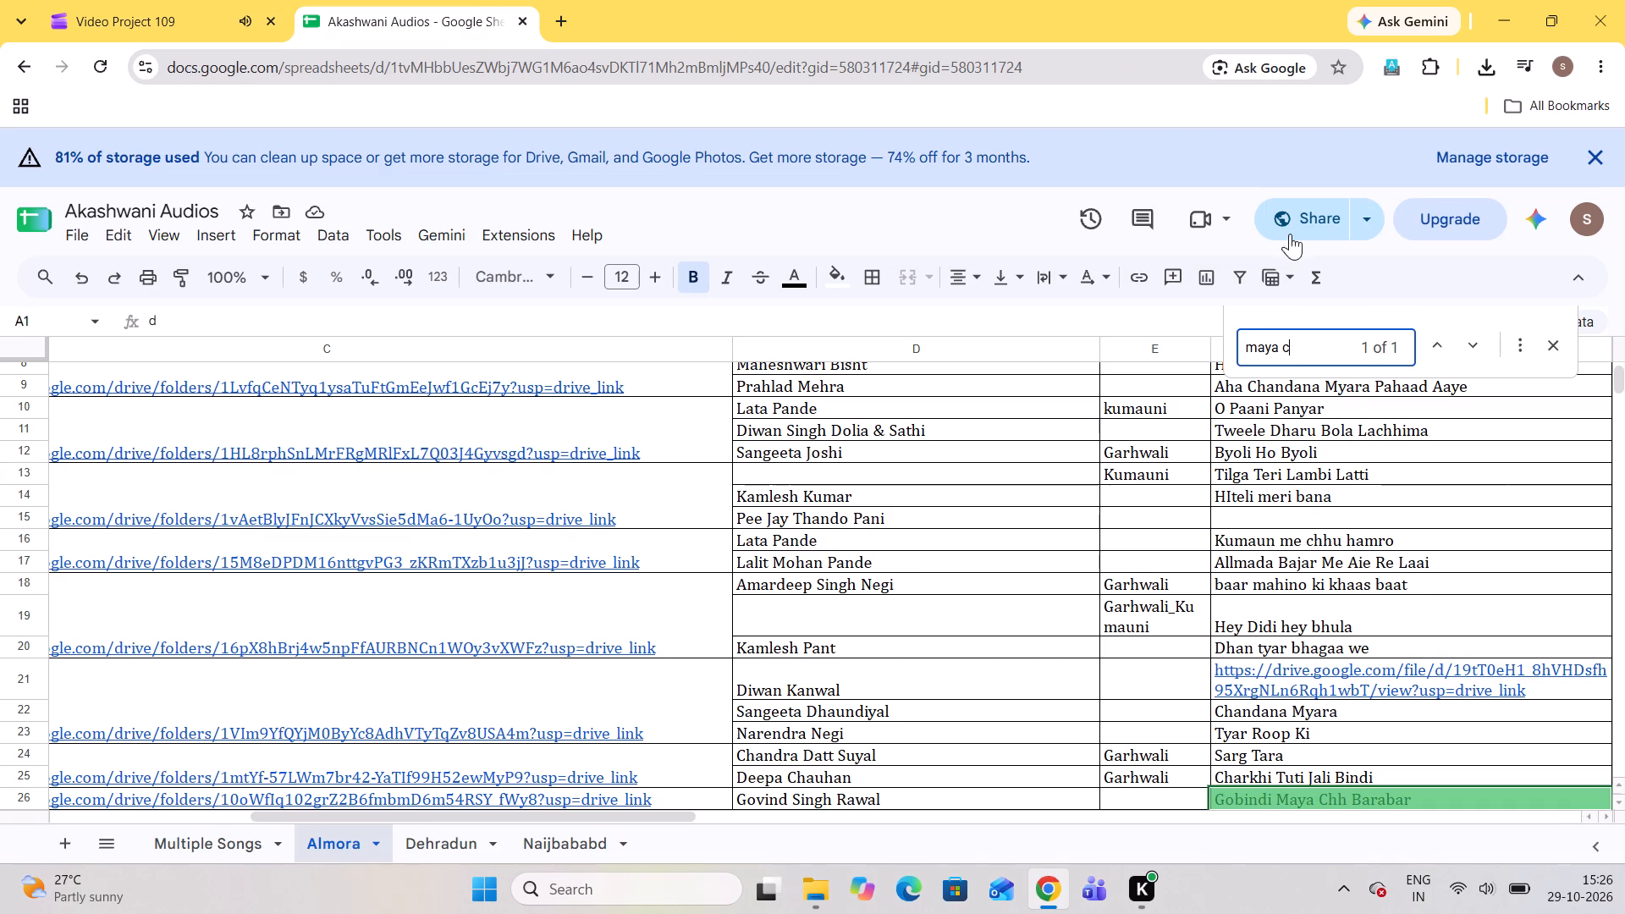
pyautogui.tripleClick(1258, 341)
pyautogui.write('swarg t')
pyautogui.press('BackSpace')
pyautogui.press('BackSpace')
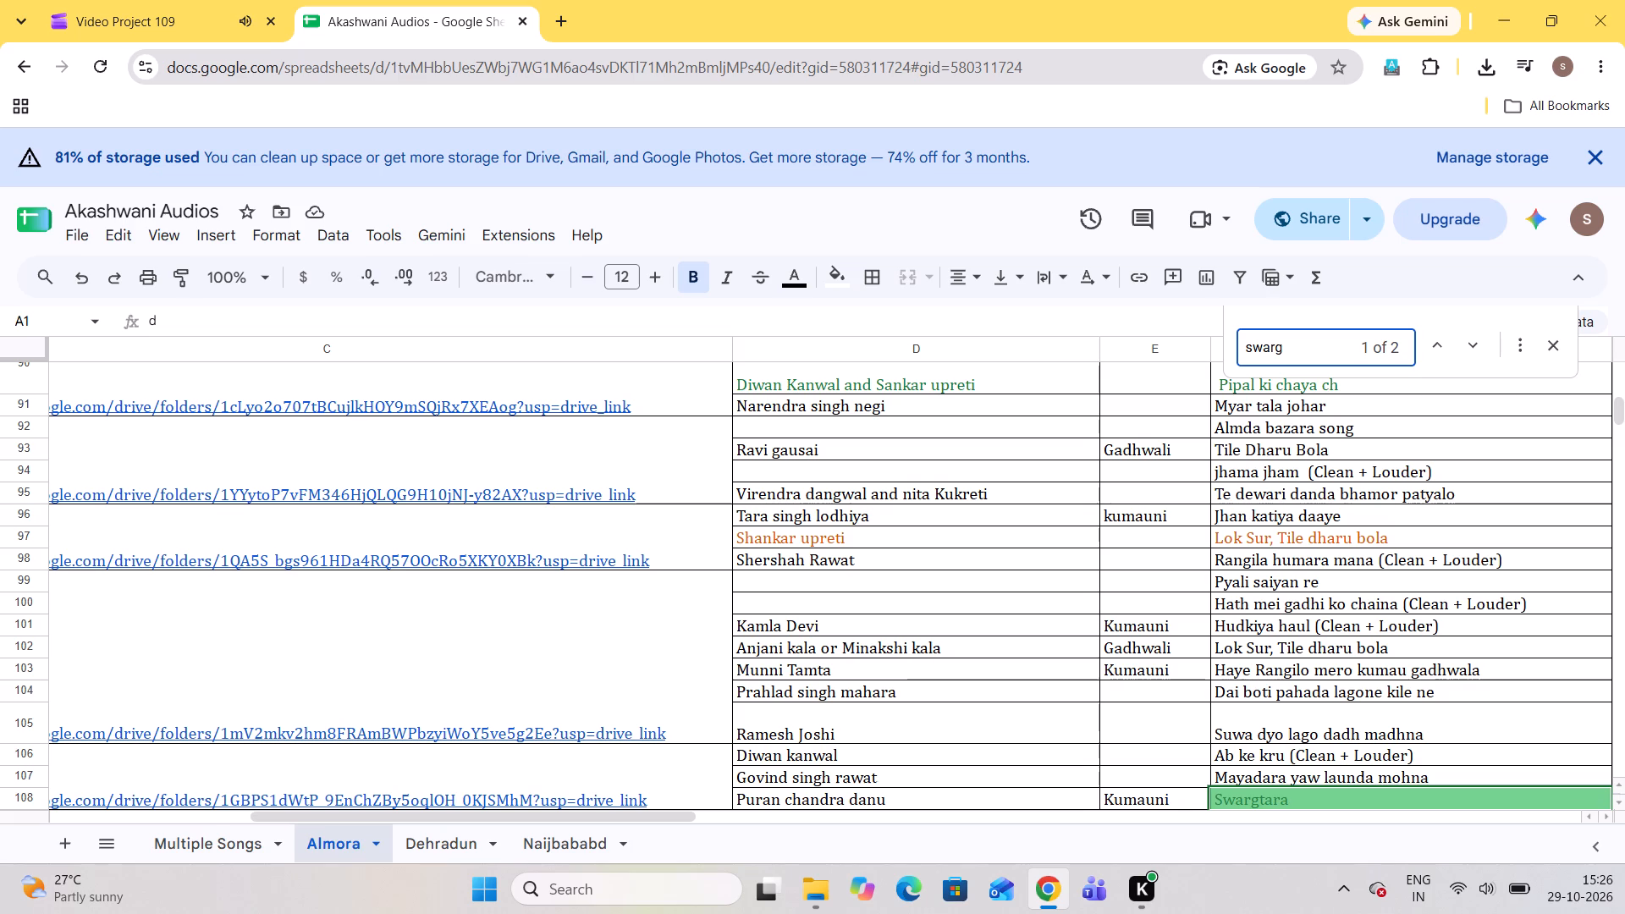
# Change the Almora sheet search to "sawr" and review each matching song title.
pyautogui.press('Left')
pyautogui.press('Left')
pyautogui.press('BackSpace')
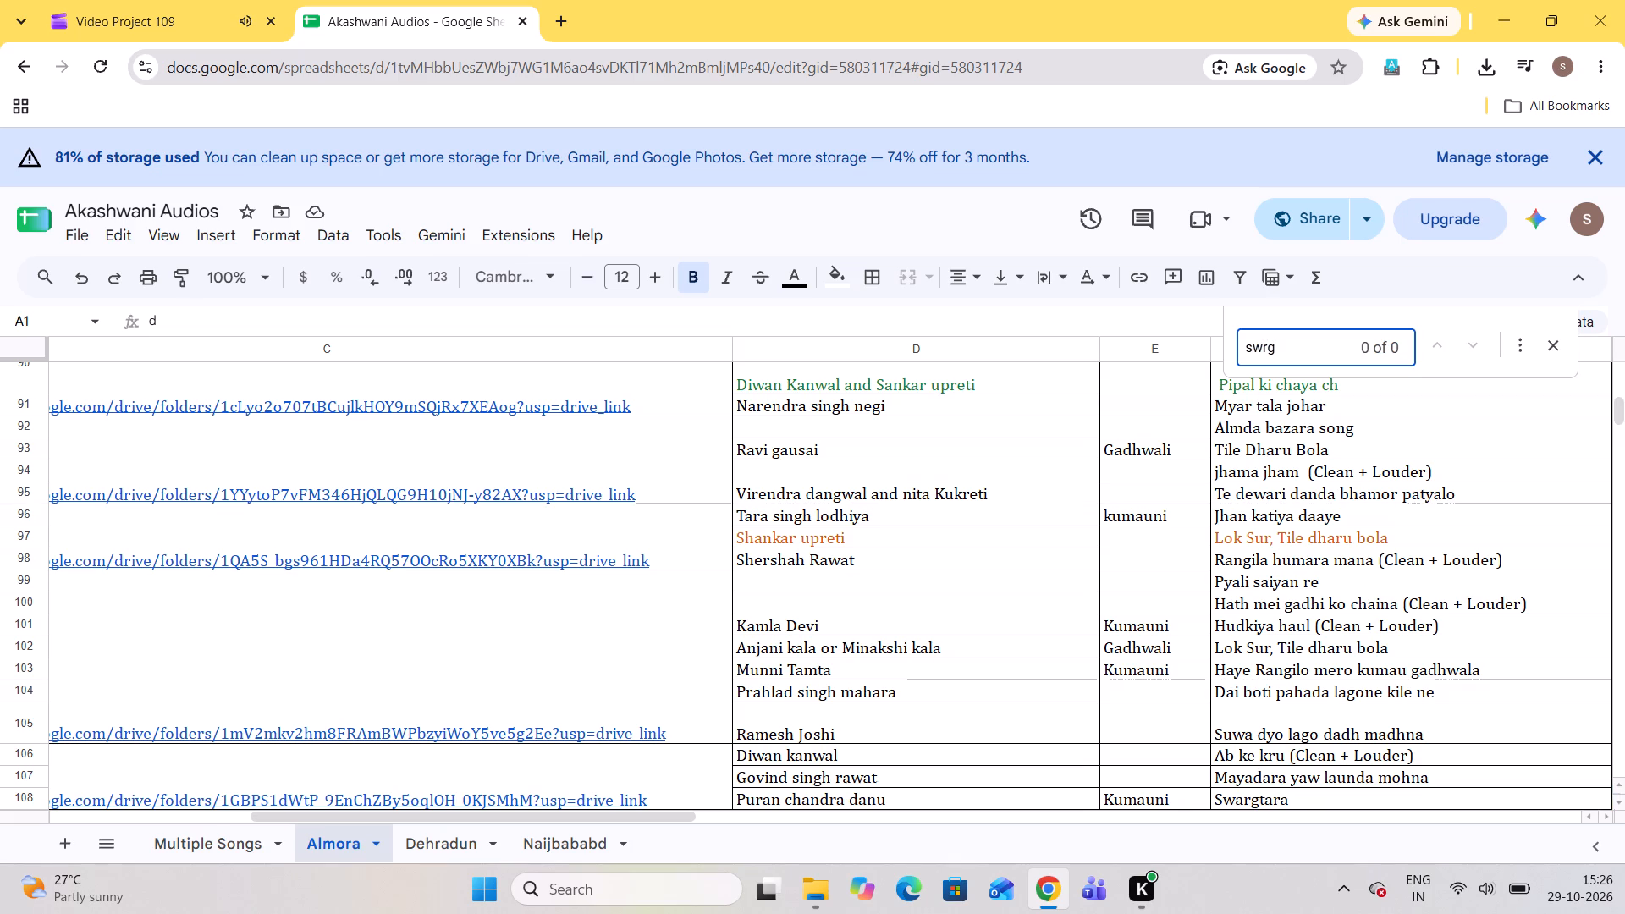
pyautogui.press('Right')
pyautogui.press('BackSpace')
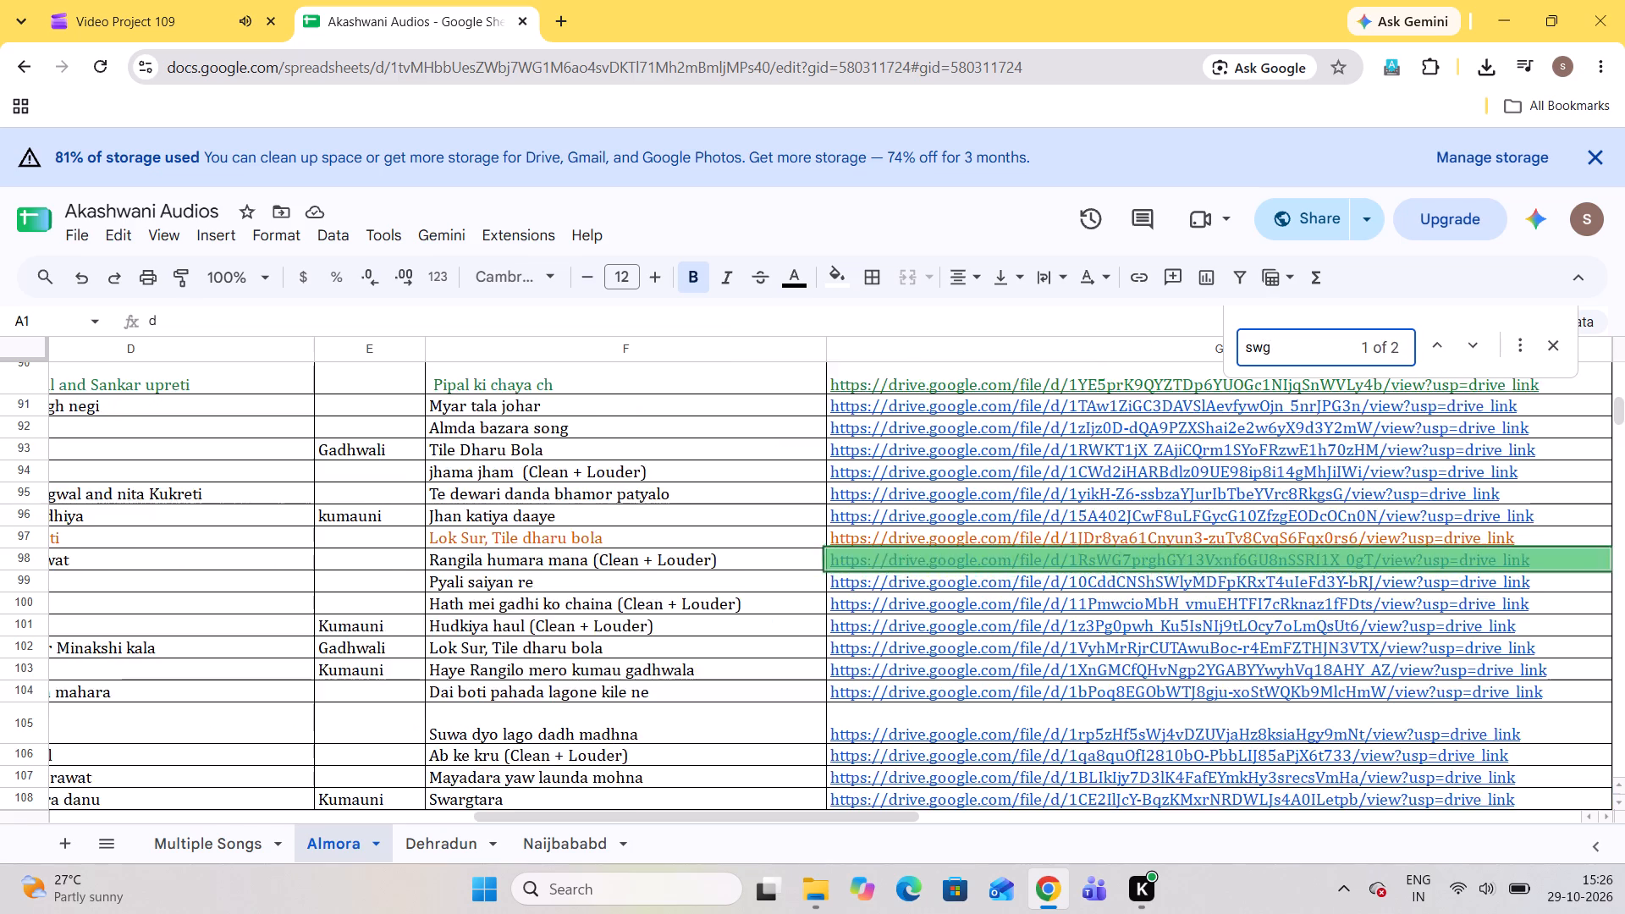
pyautogui.press('BackSpace')
pyautogui.press('Right')
pyautogui.press('BackSpace')
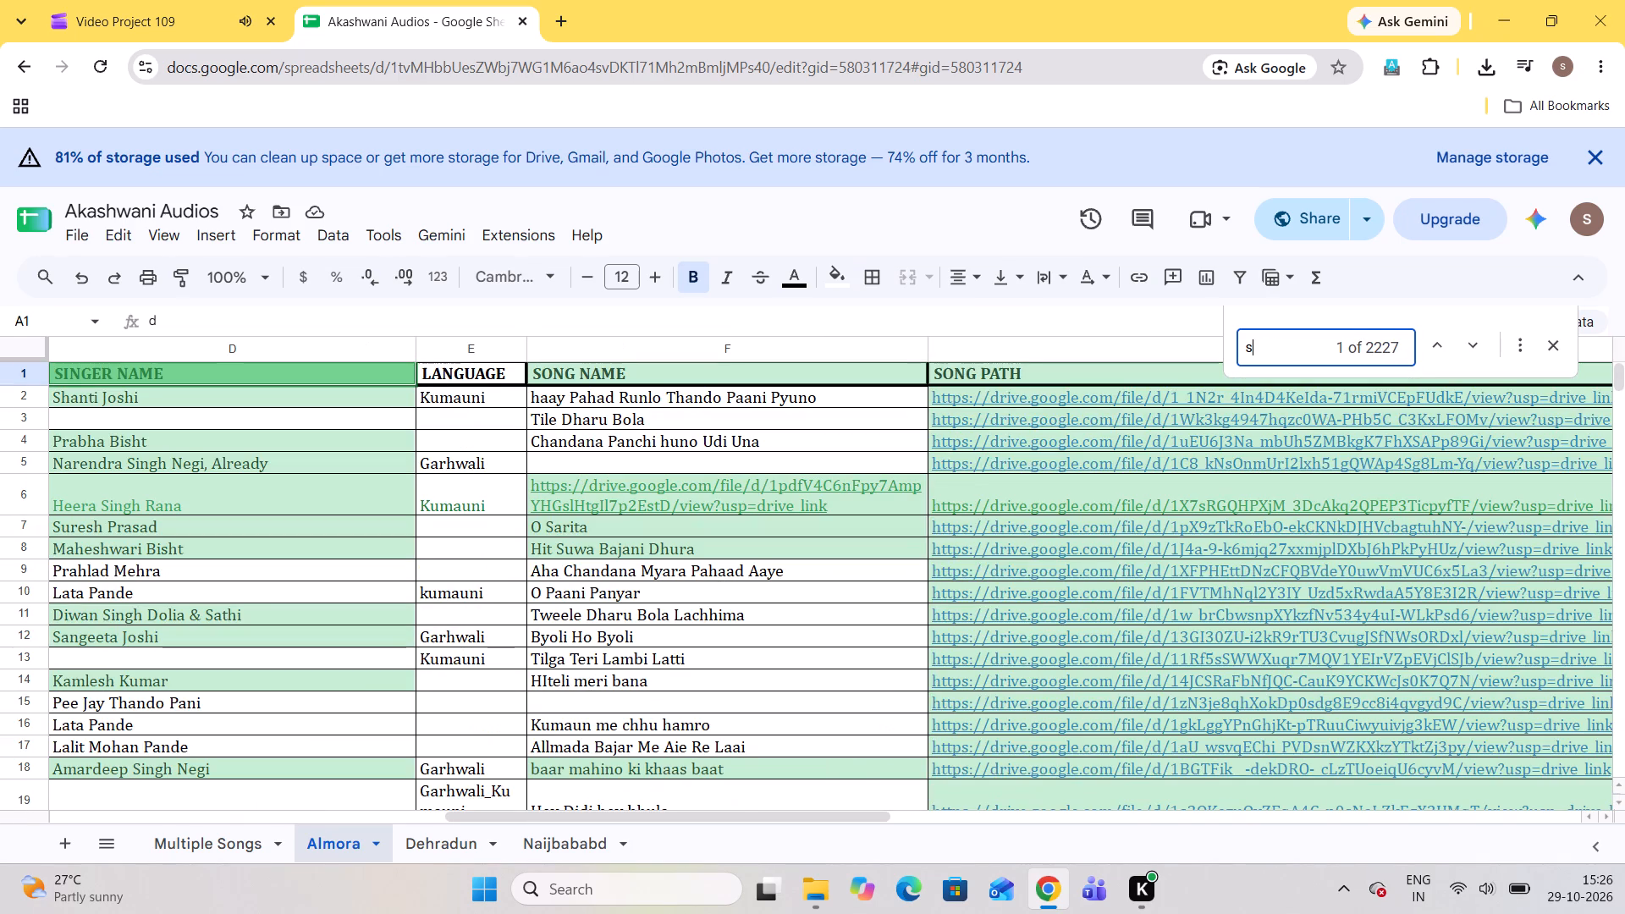
pyautogui.press('a')
pyautogui.press('w')
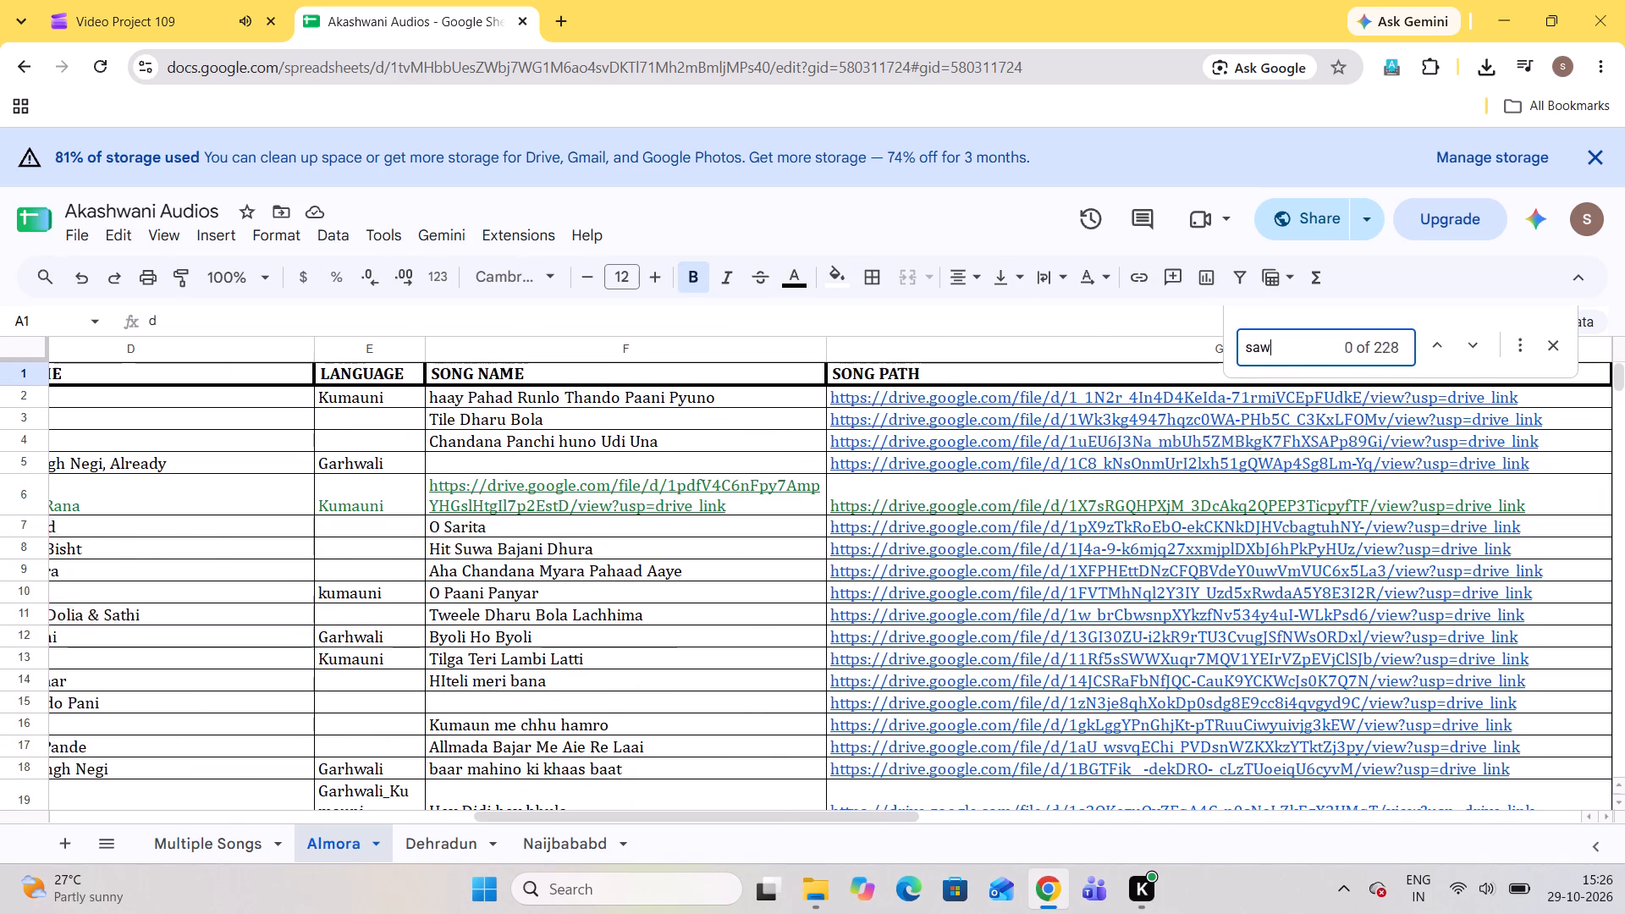
pyautogui.press('r')
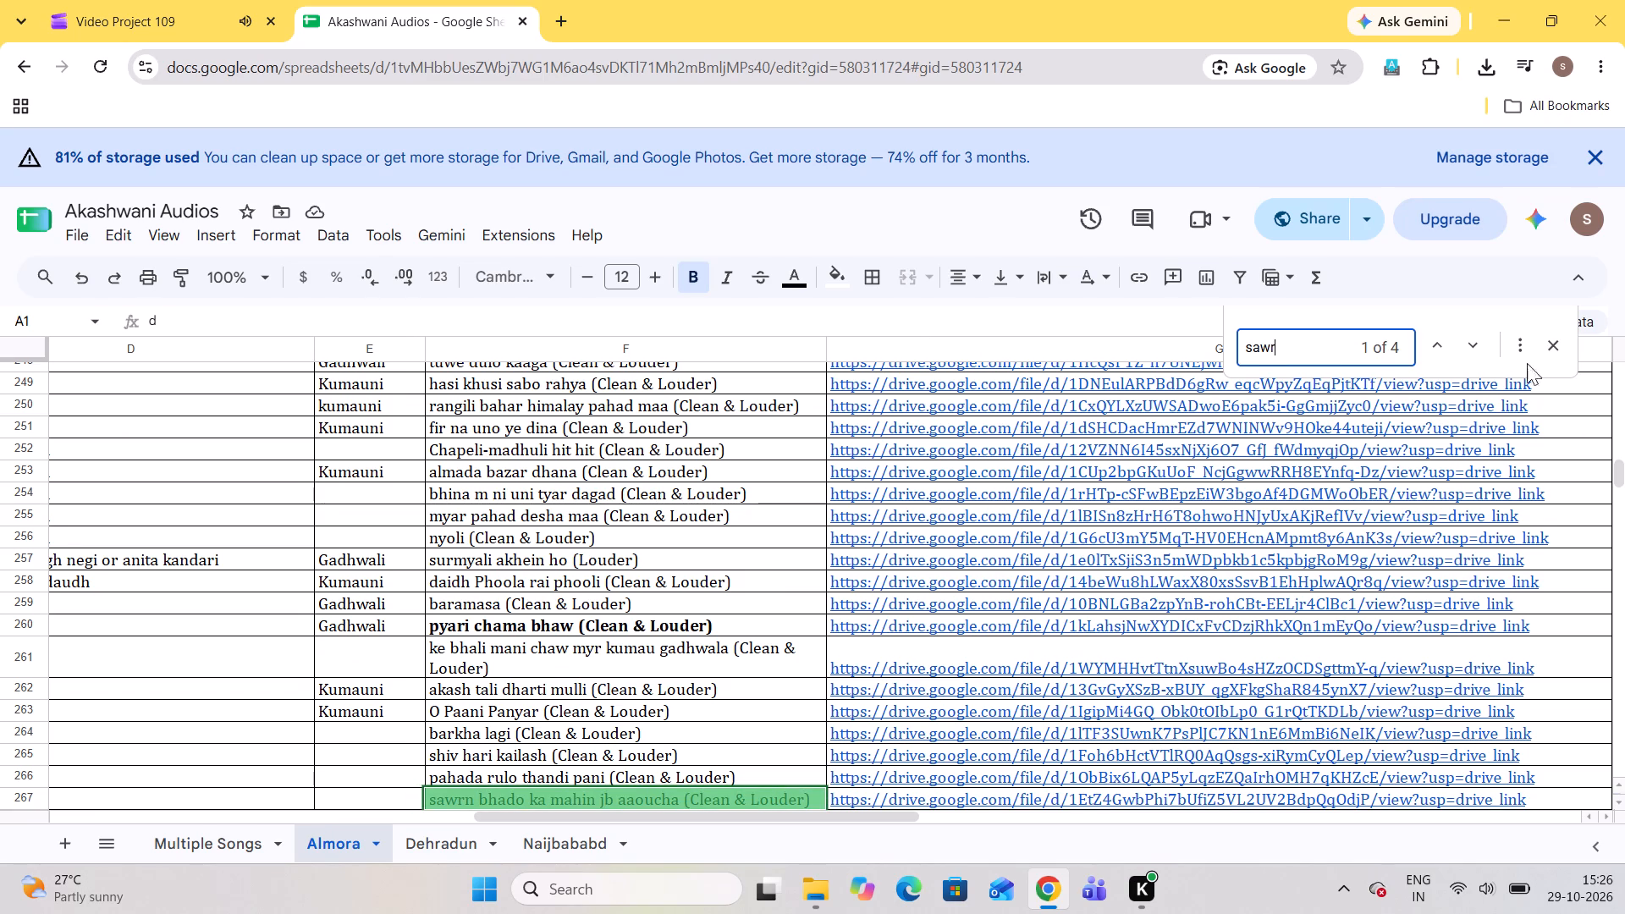
pyautogui.click(1474, 354)
pyautogui.click(1474, 354)
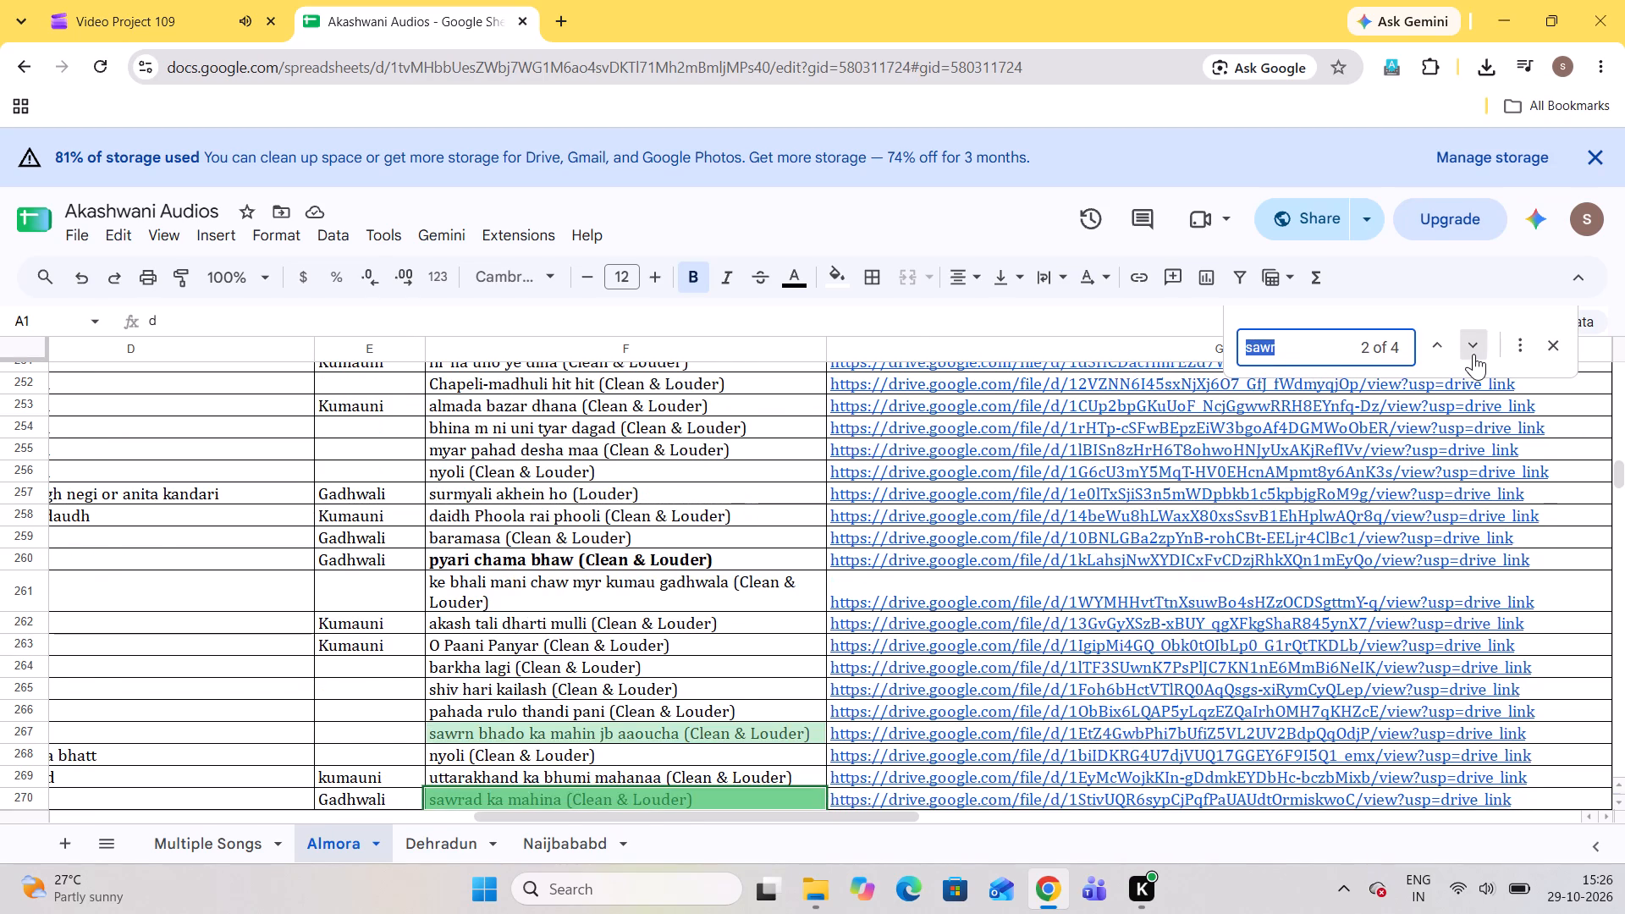
pyautogui.click(1474, 354)
pyautogui.click(1474, 354)
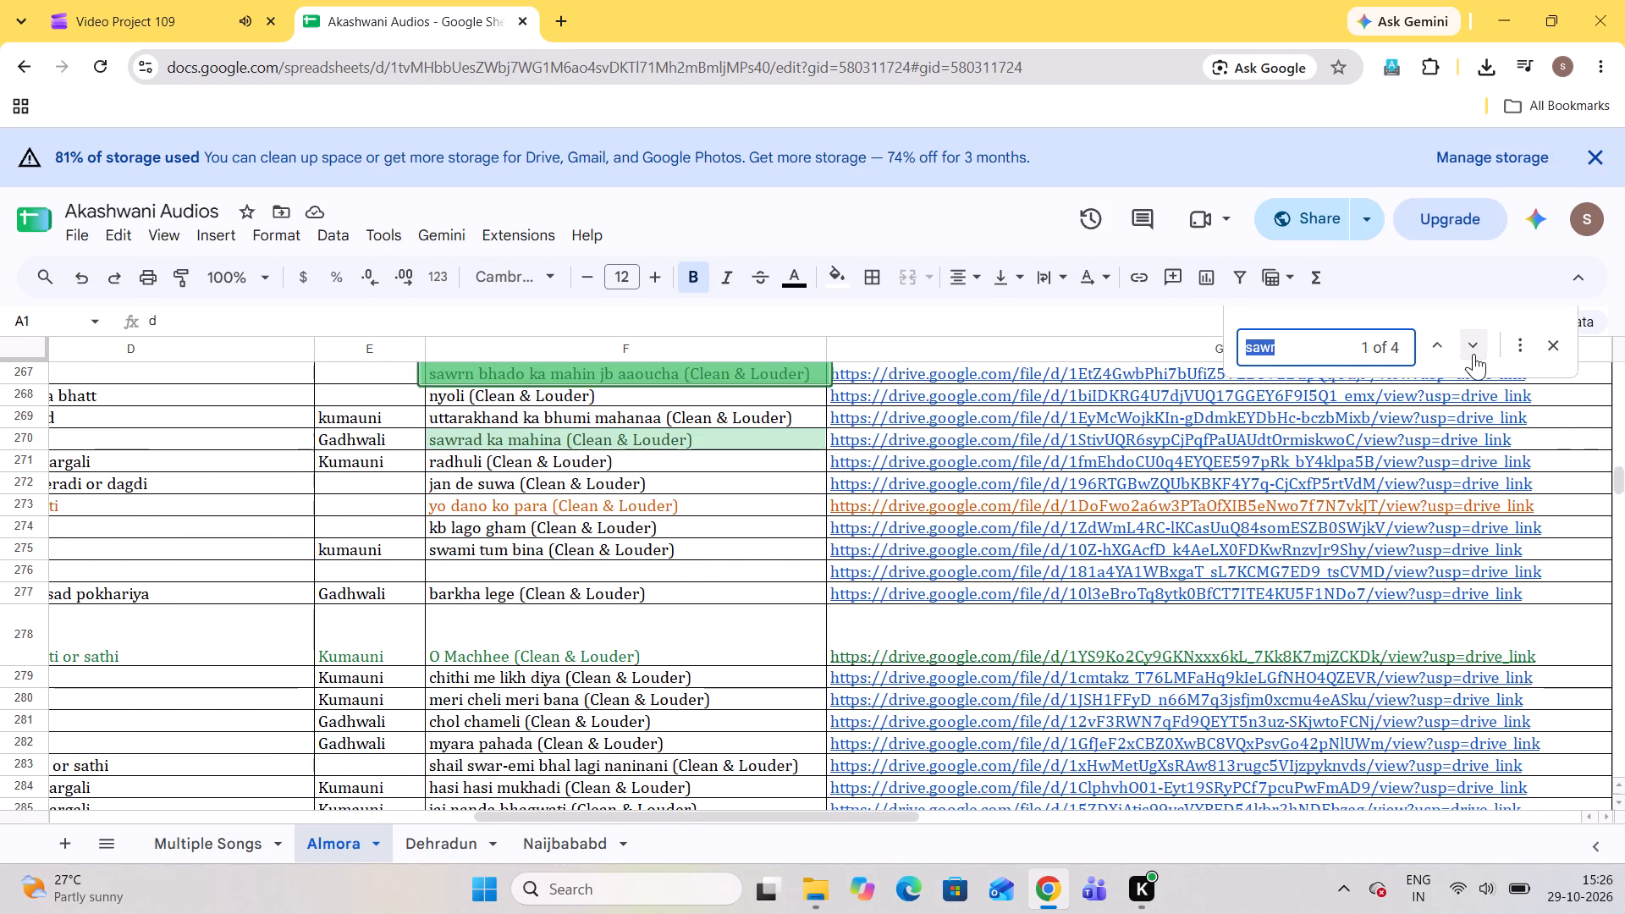
# Return to Clipchamp, rewind the Almora recording to find the song's start, and split the clip at 0:48:30.
pyautogui.click(189, 7)
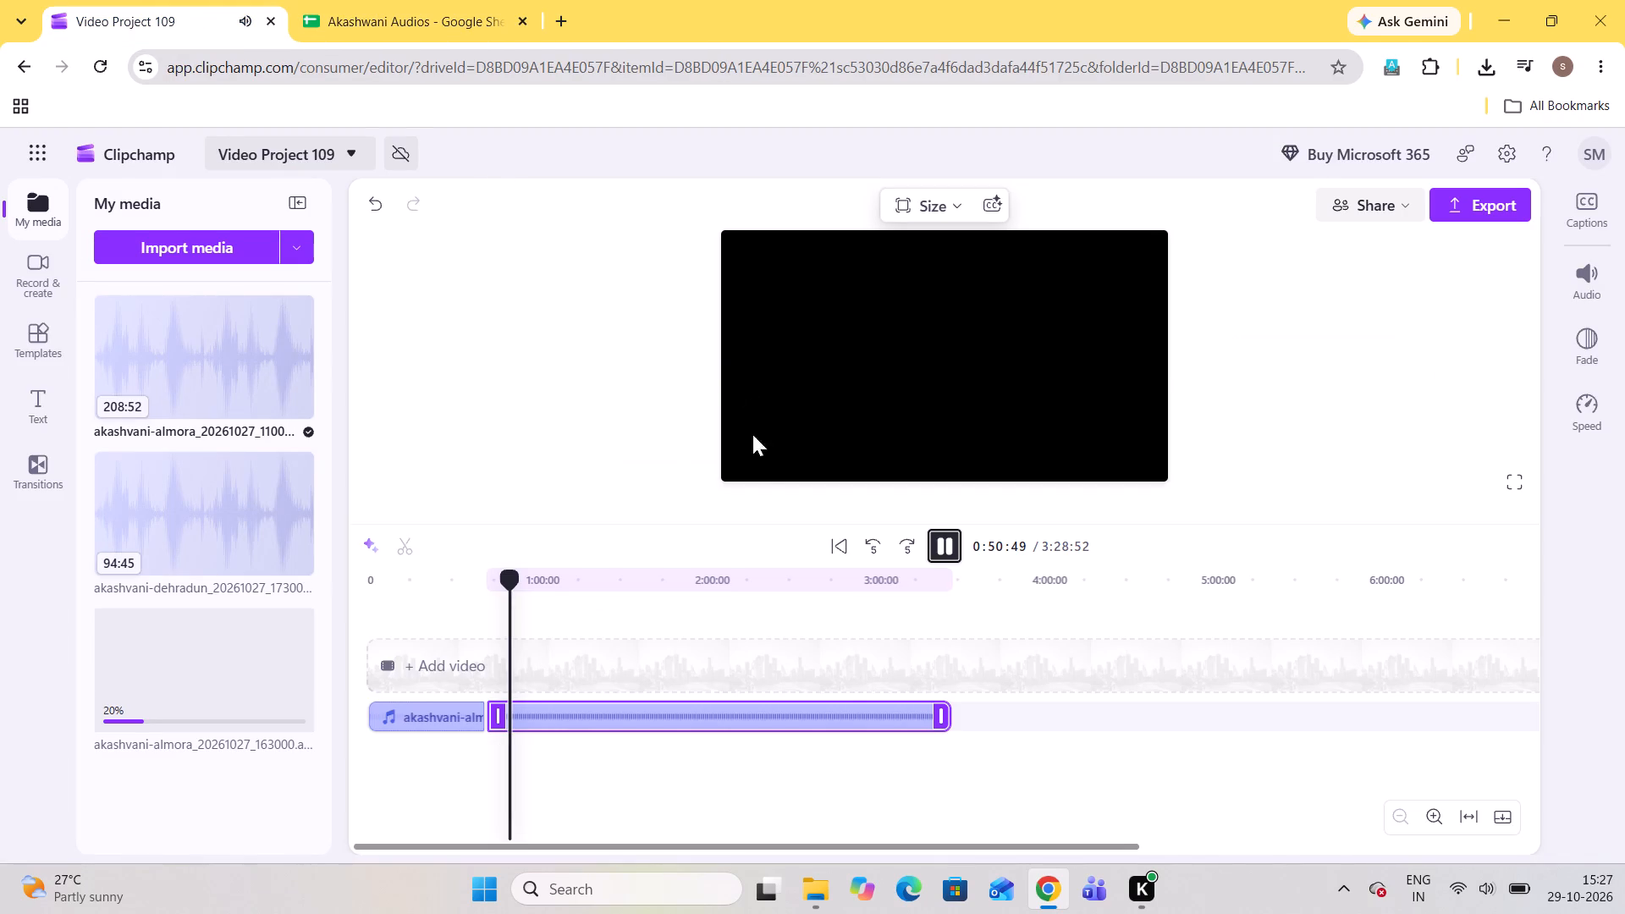
pyautogui.tripleClick(874, 552)
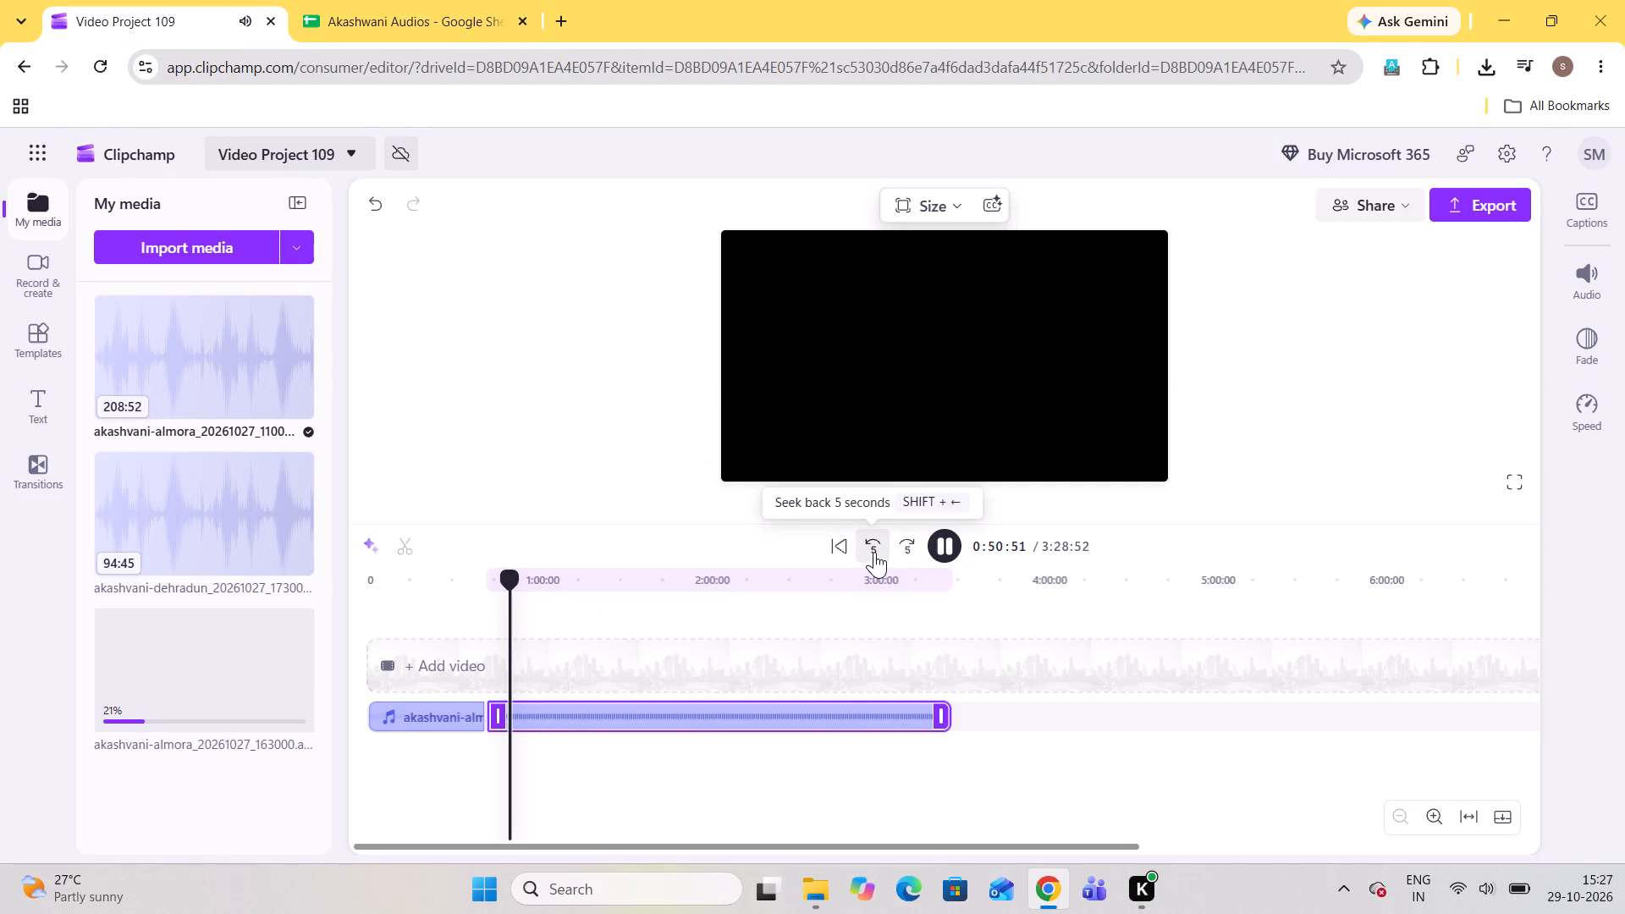
pyautogui.tripleClick(874, 552)
pyautogui.tripleClick(874, 552)
pyautogui.tripleClick(874, 552)
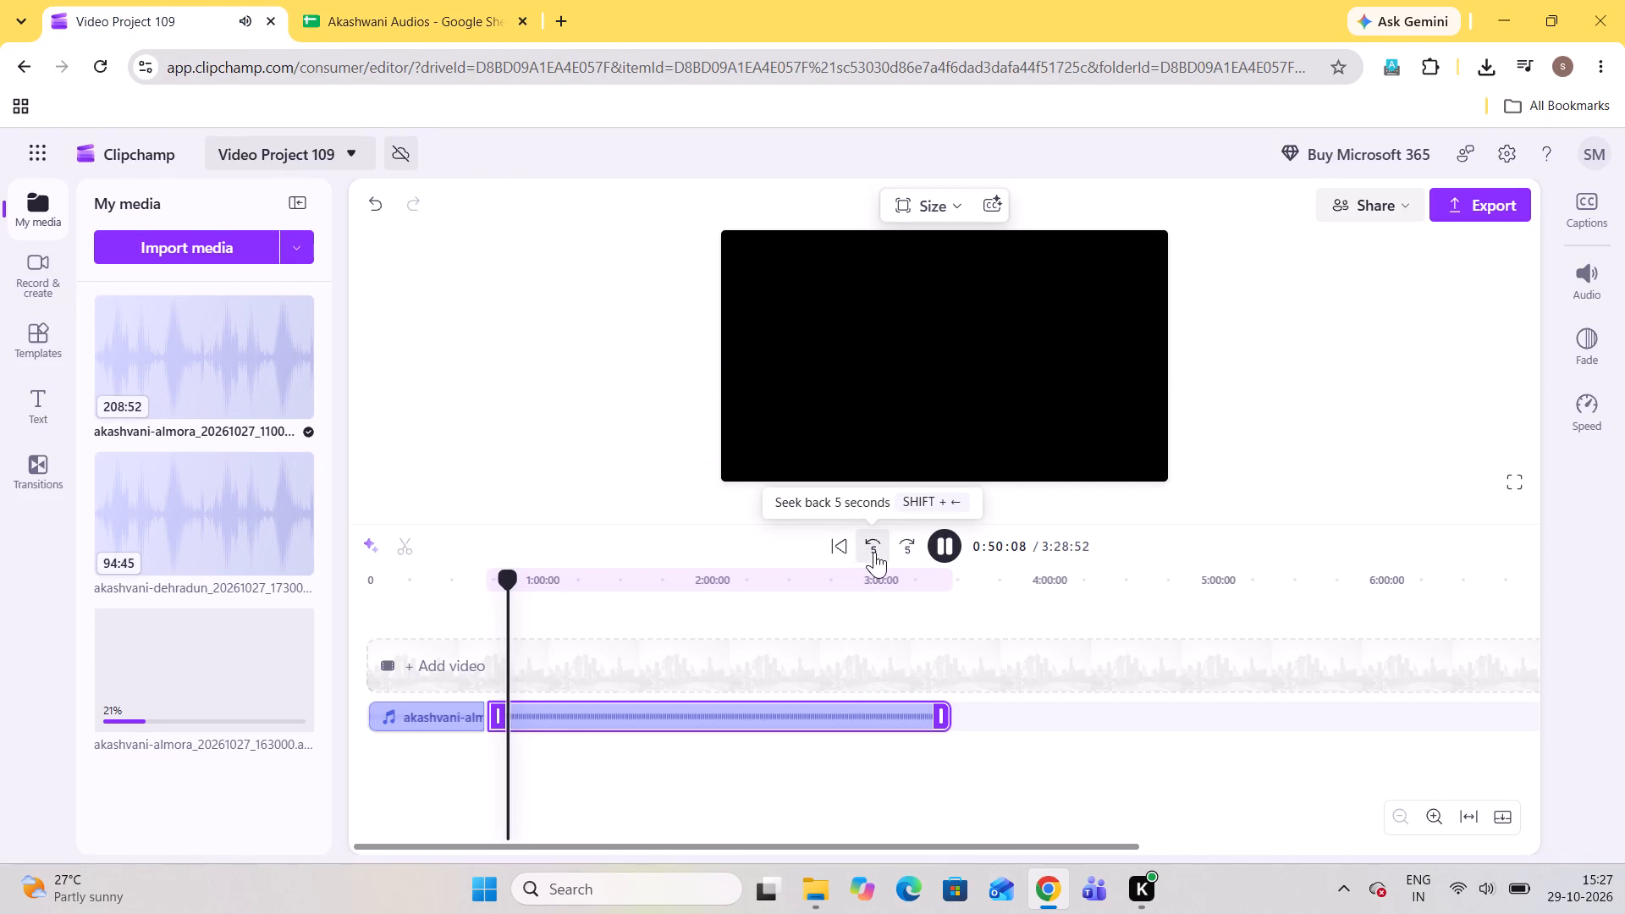
pyautogui.tripleClick(874, 552)
pyautogui.tripleClick(874, 552)
pyautogui.tripleClick(874, 552)
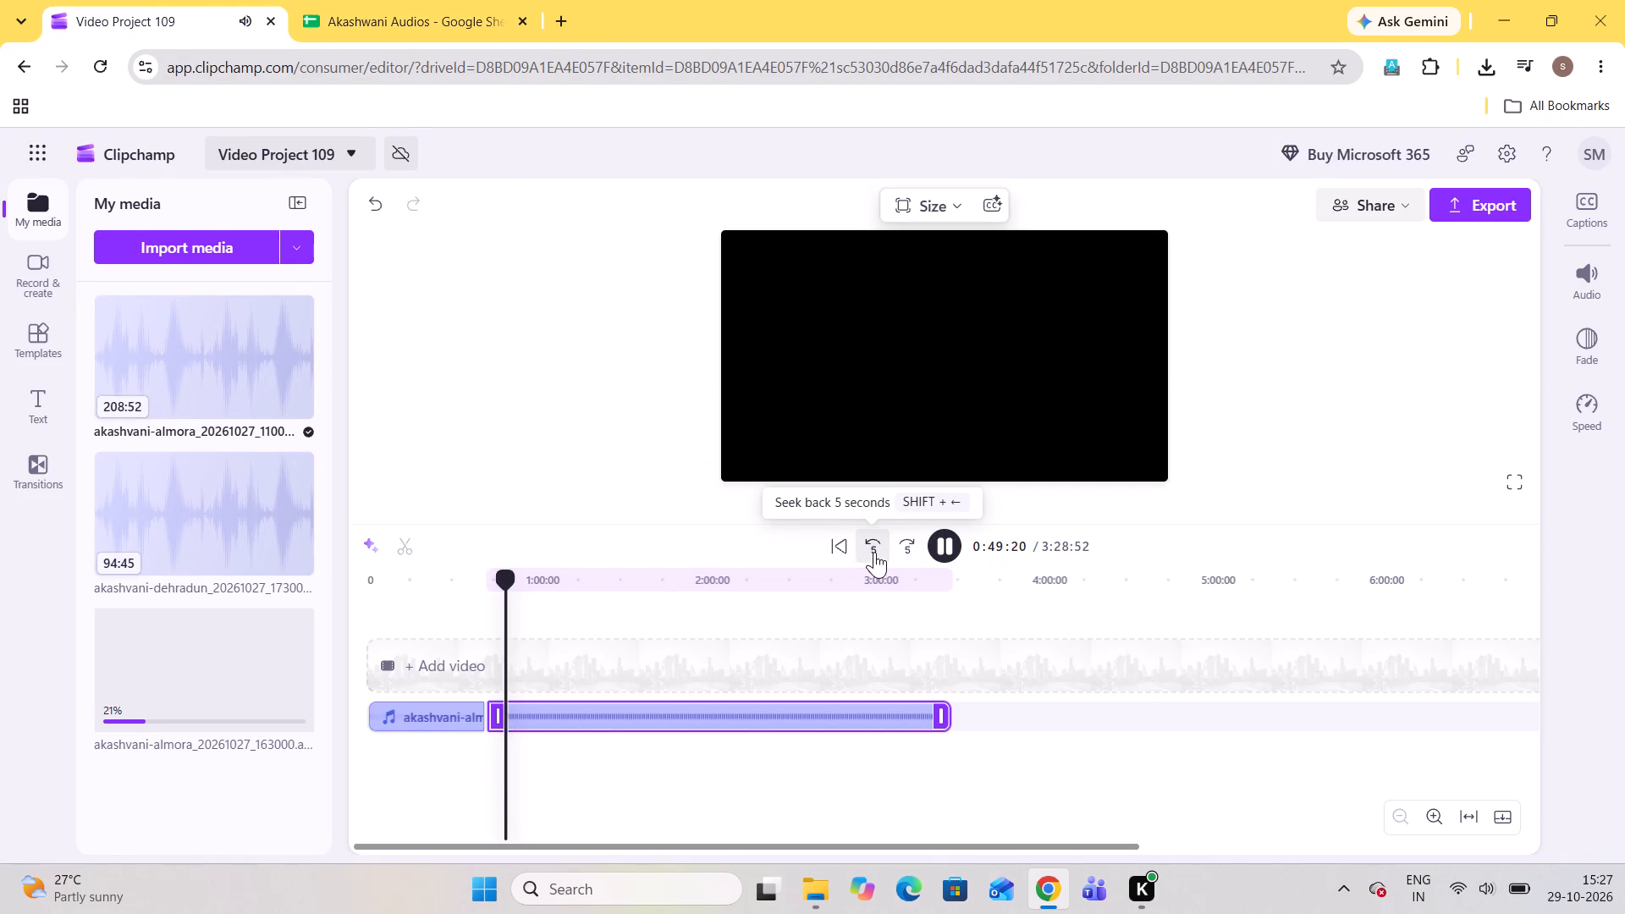
pyautogui.tripleClick(874, 552)
pyautogui.tripleClick(874, 552)
pyautogui.tripleClick(874, 552)
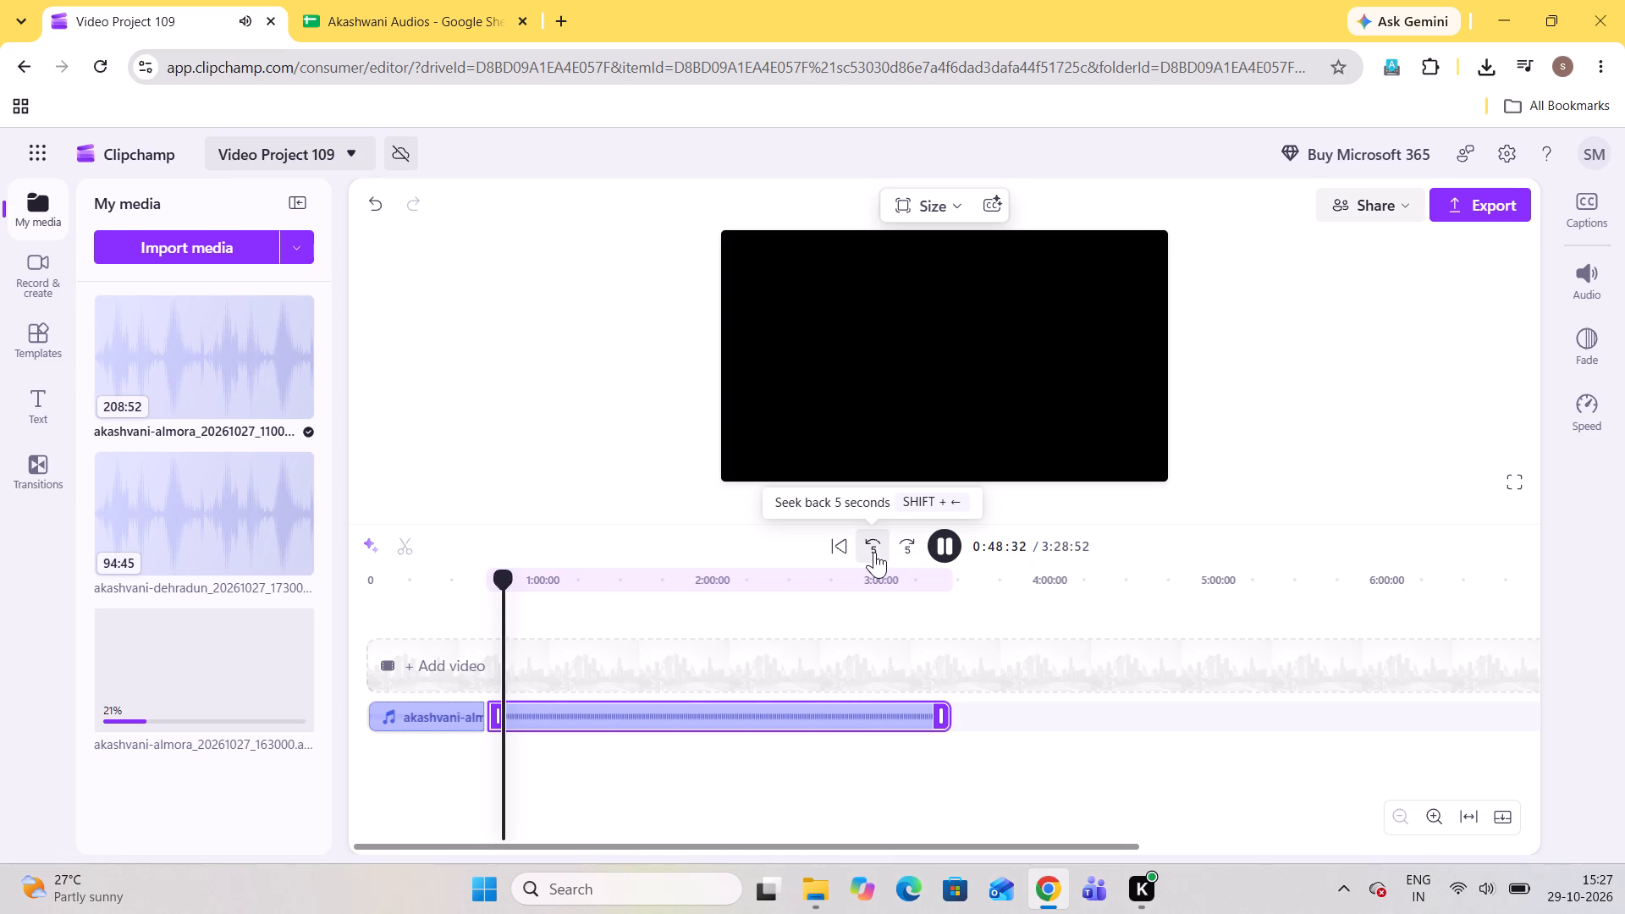
pyautogui.click(874, 552)
pyautogui.click(874, 552)
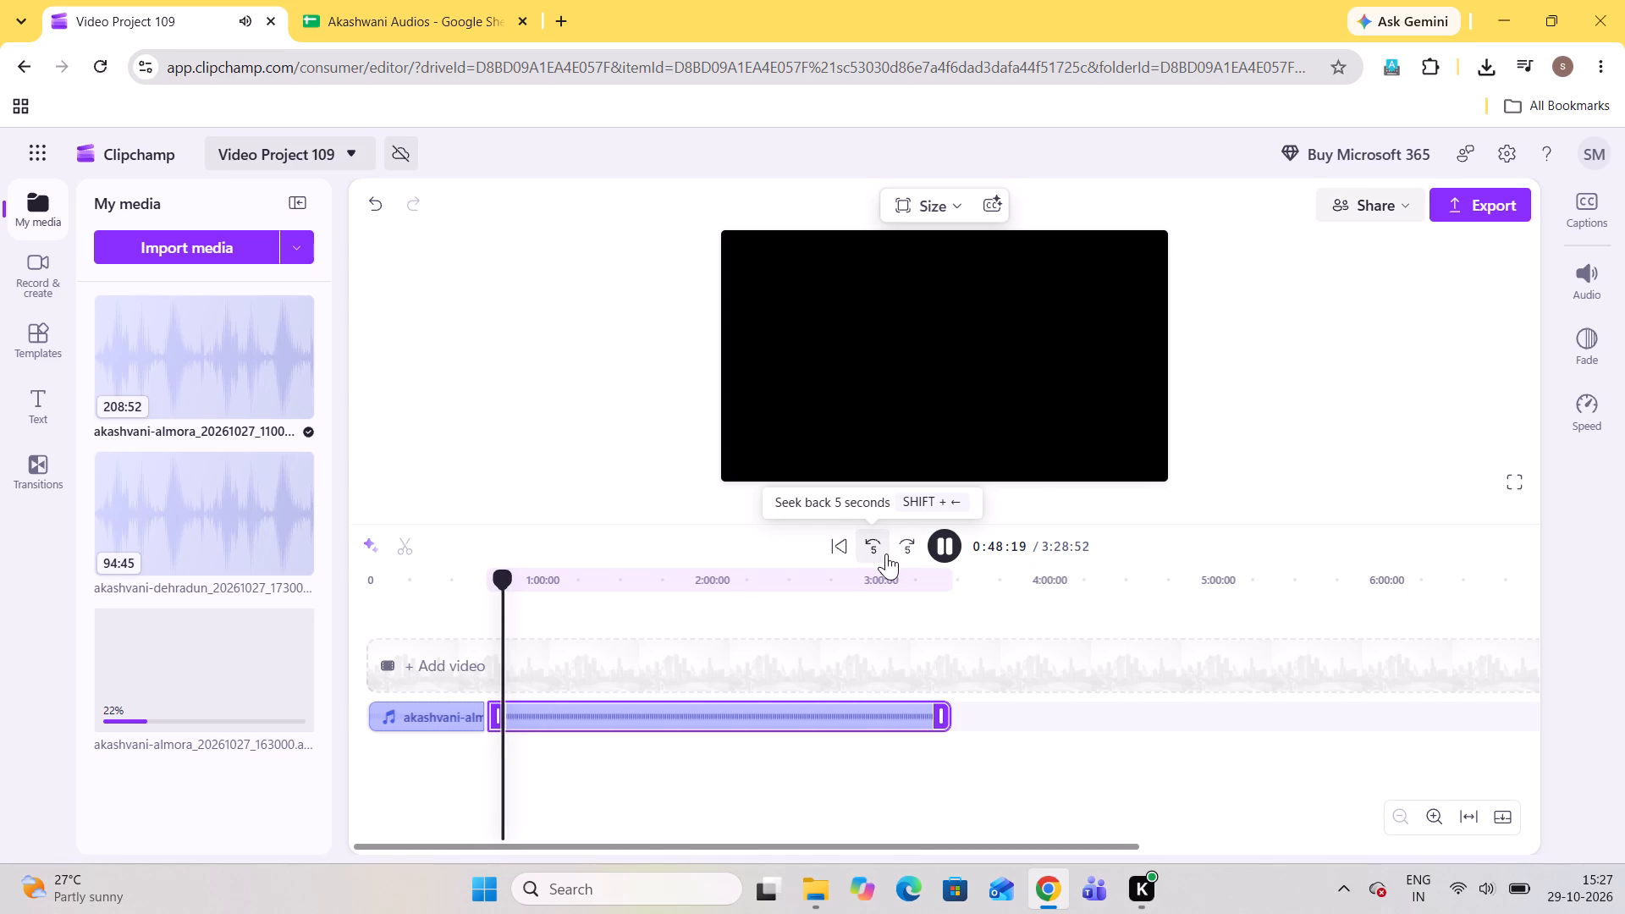
pyautogui.click(897, 556)
pyautogui.click(897, 556)
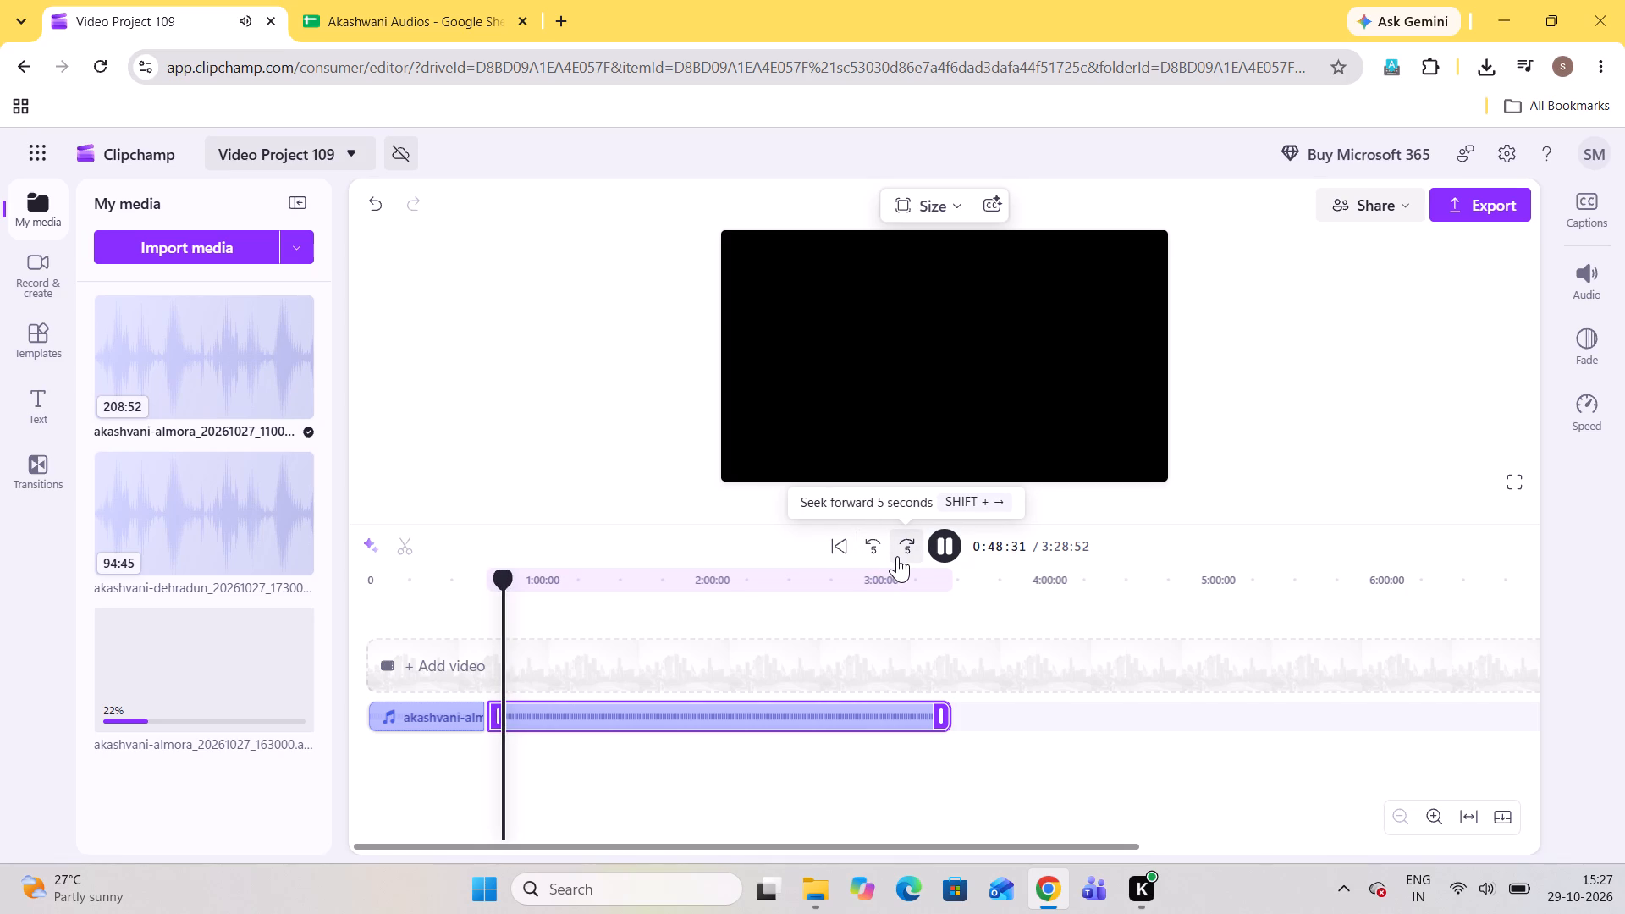
pyautogui.click(876, 549)
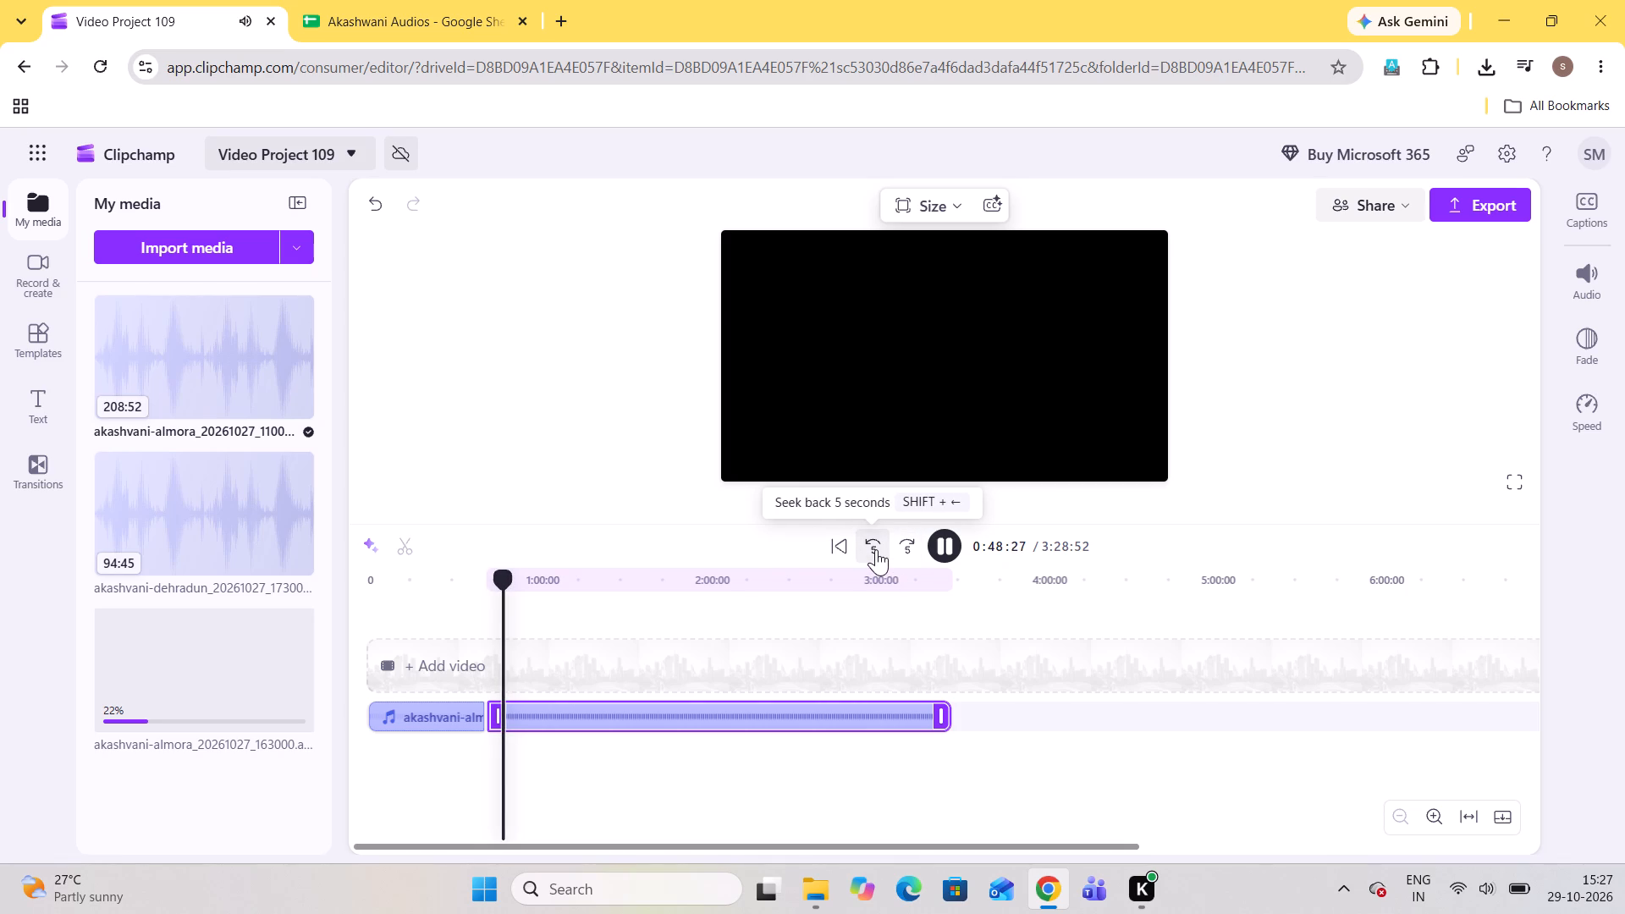
pyautogui.click(944, 554)
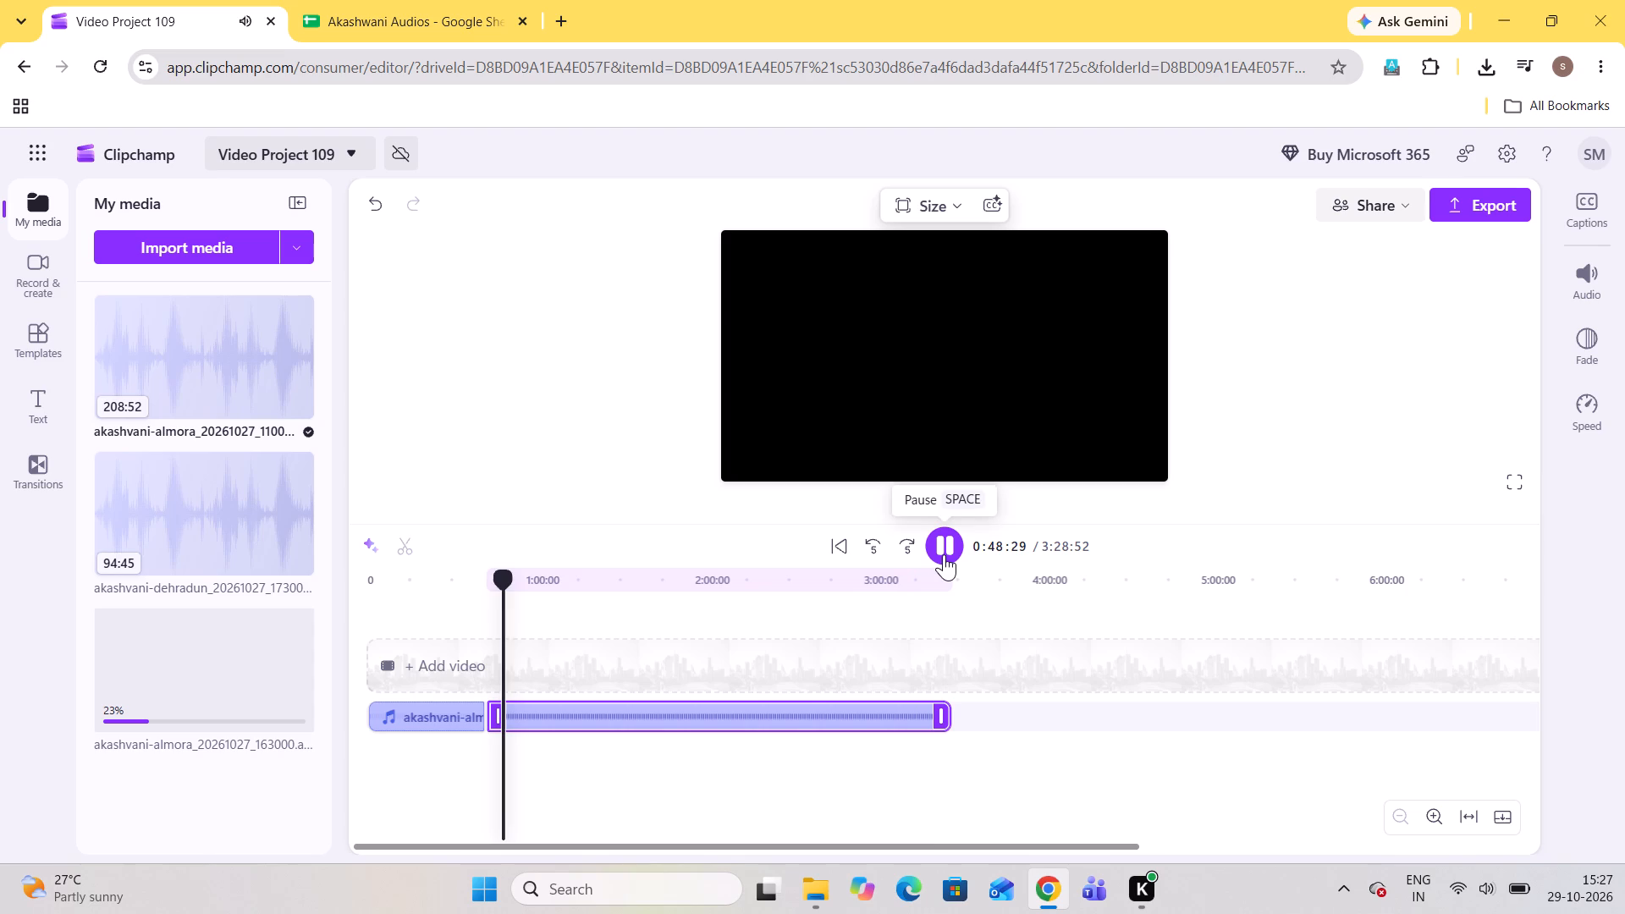
pyautogui.click(412, 549)
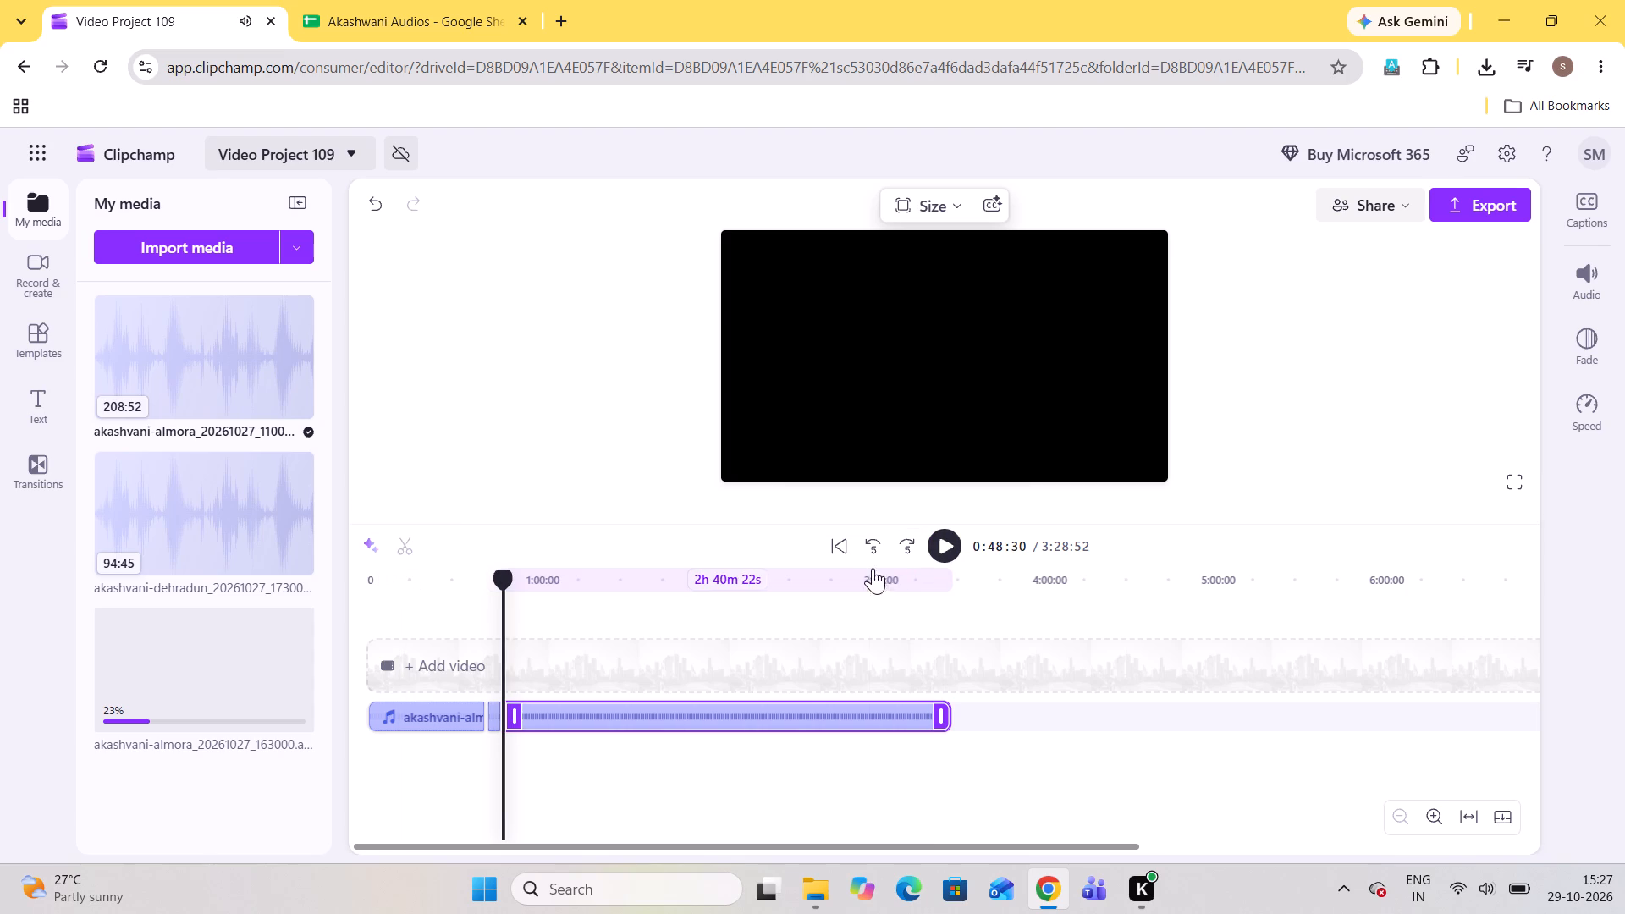
# Play on from the split, skip ahead to about 0:56:04, rewind to find the song's end, and split the clip at 0:52:52.
pyautogui.click(939, 551)
pyautogui.press('Right')
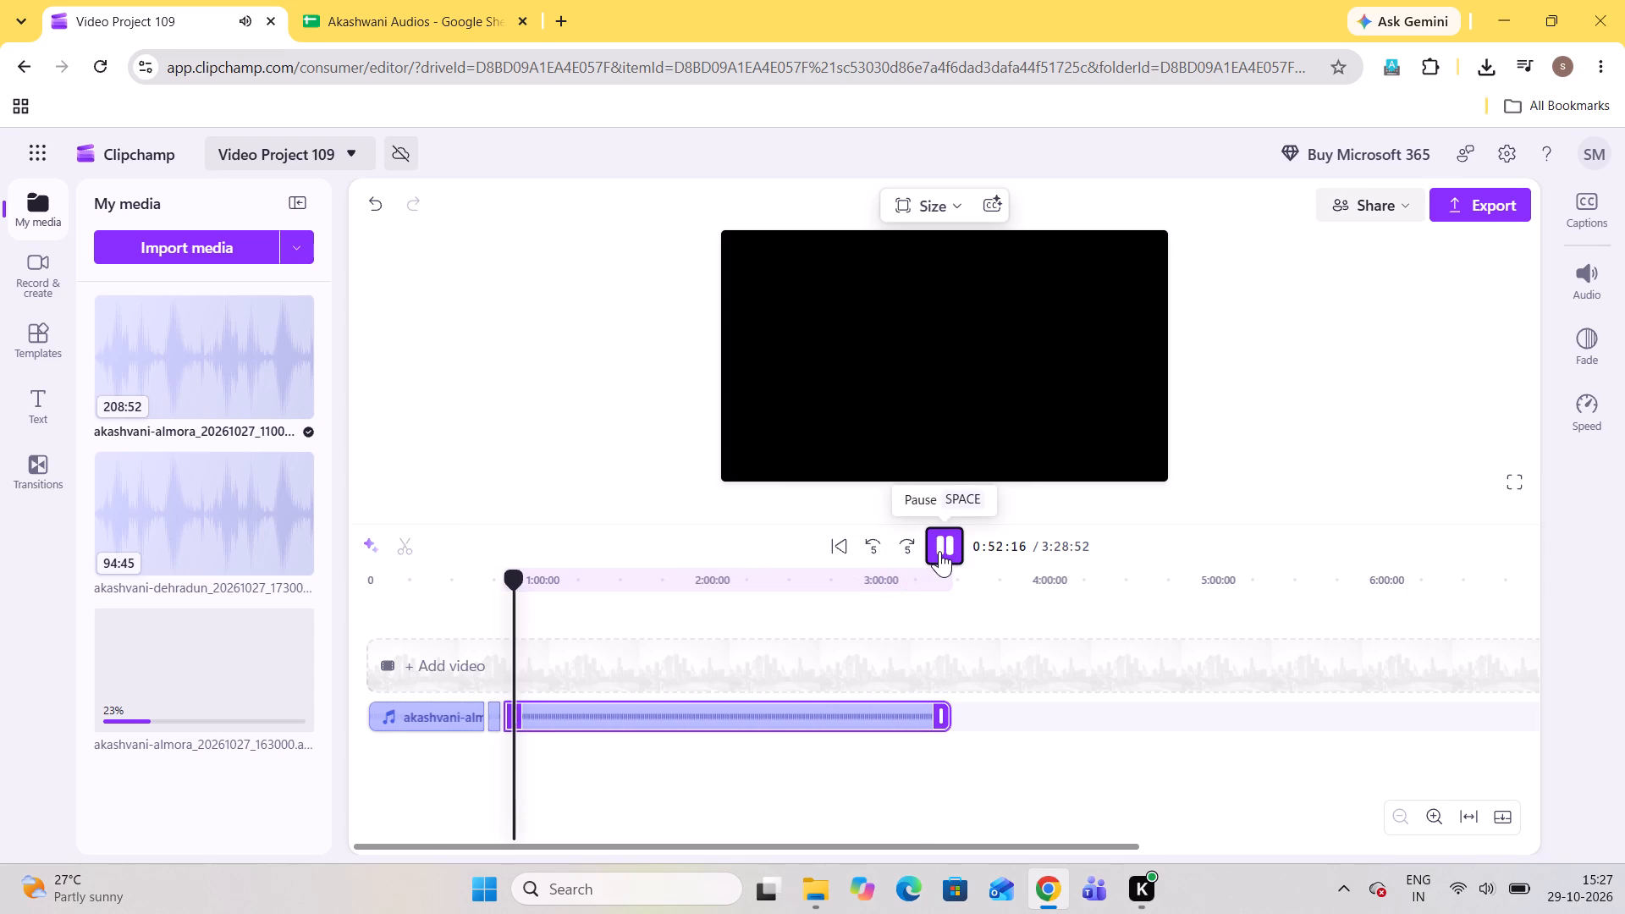
pyautogui.press('Right')
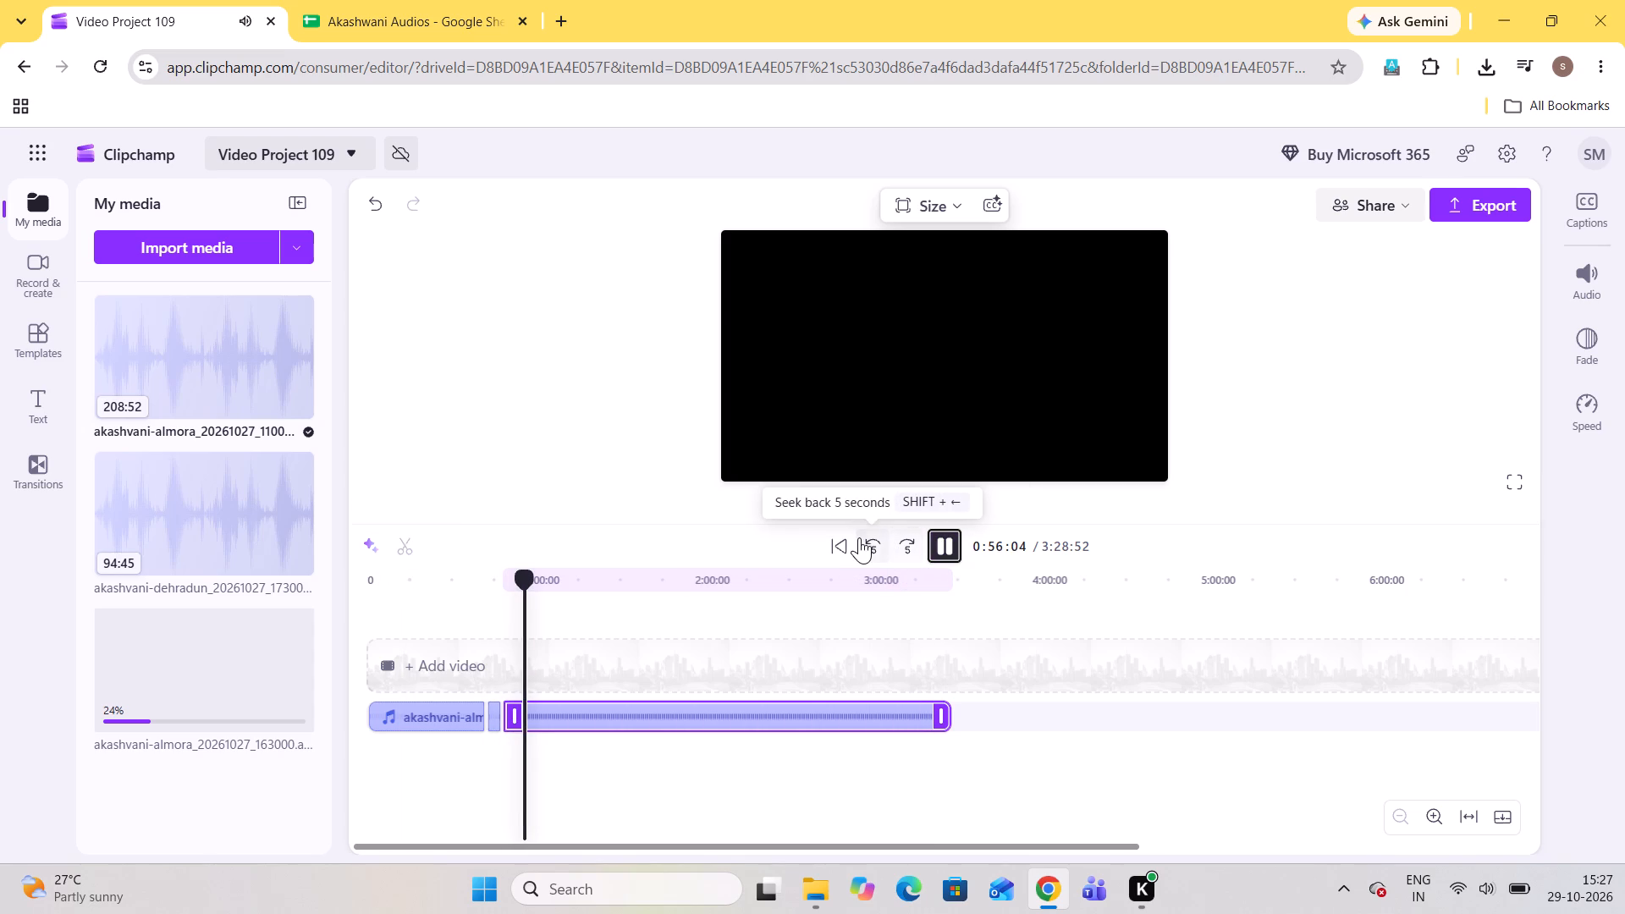
pyautogui.tripleClick(858, 537)
pyautogui.click(858, 537)
pyautogui.tripleClick(858, 537)
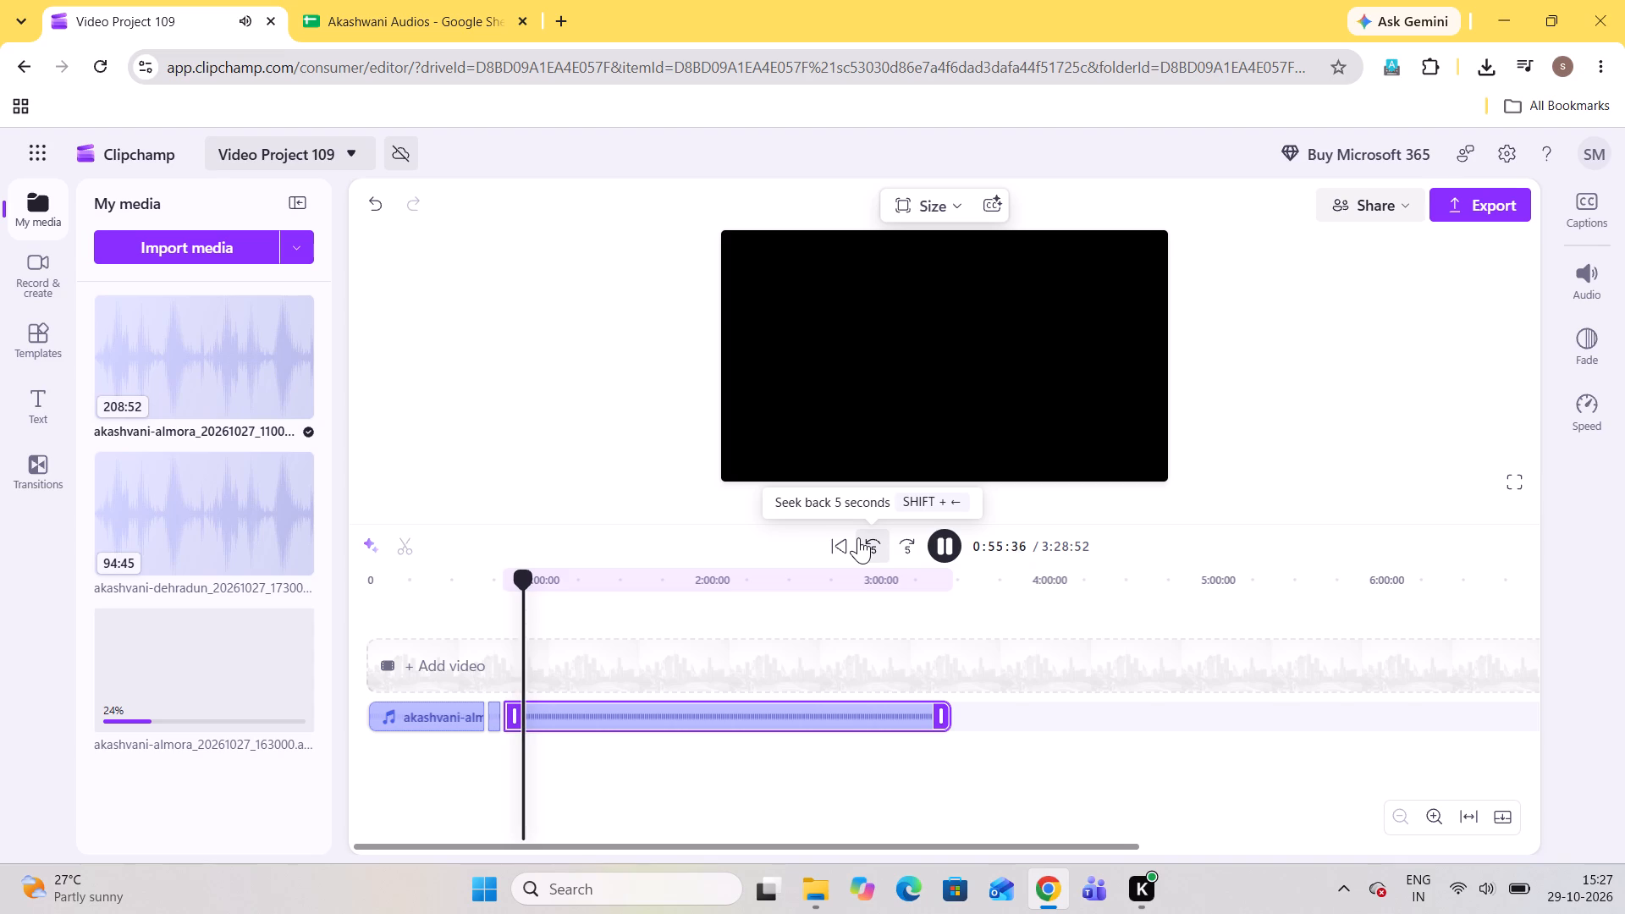
pyautogui.tripleClick(858, 537)
pyautogui.tripleClick(858, 537)
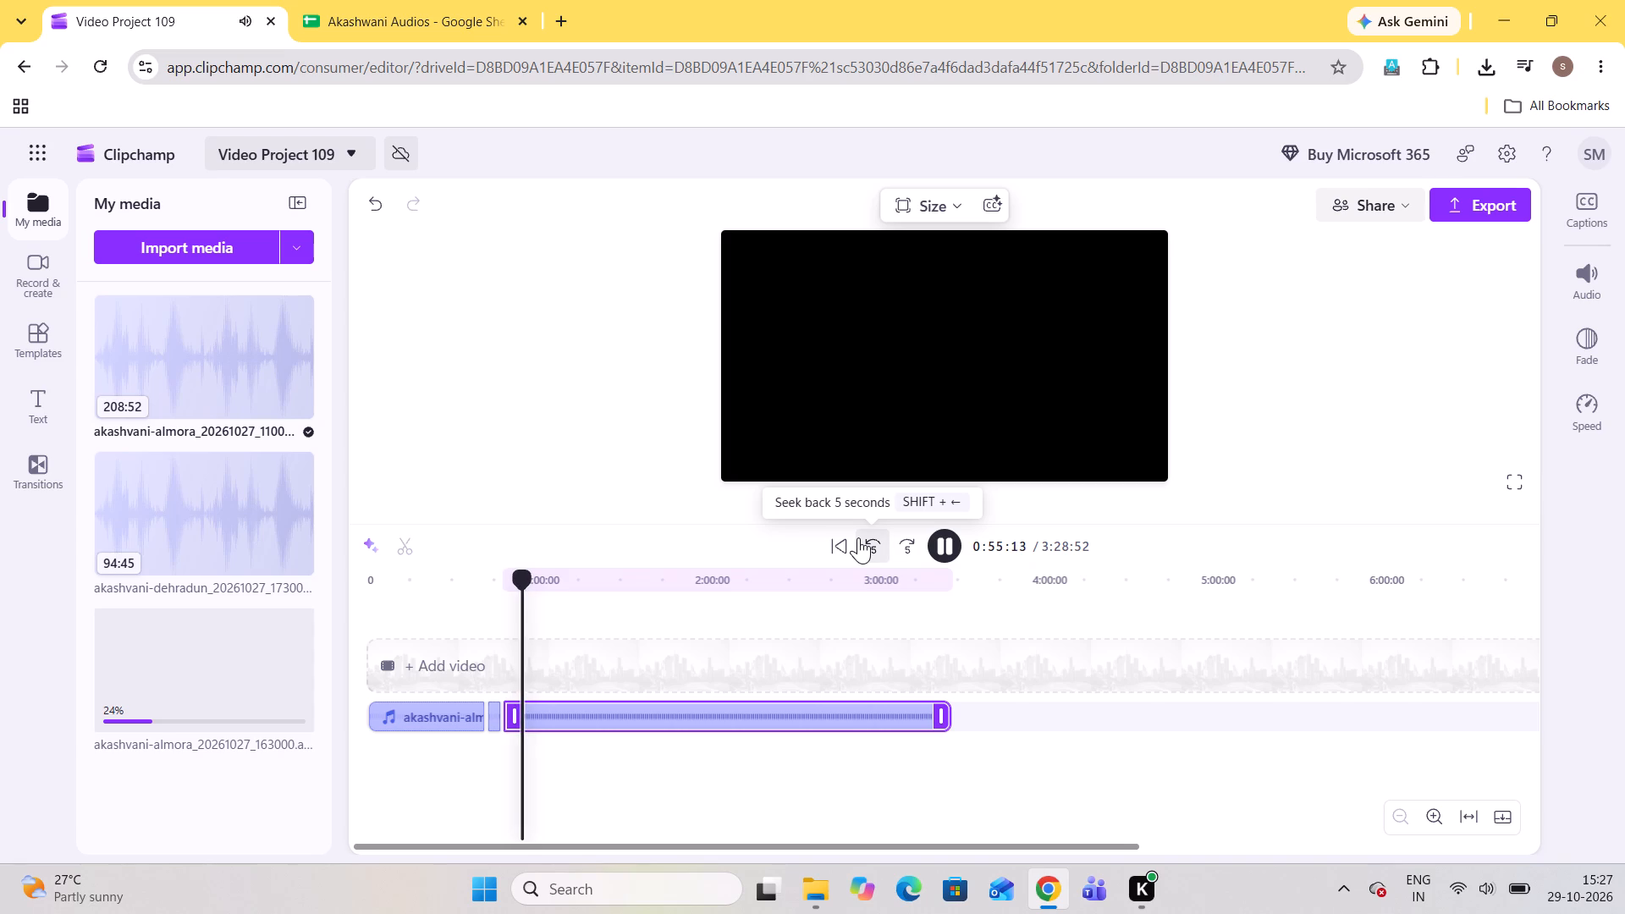
pyautogui.tripleClick(858, 537)
pyautogui.tripleClick(858, 537)
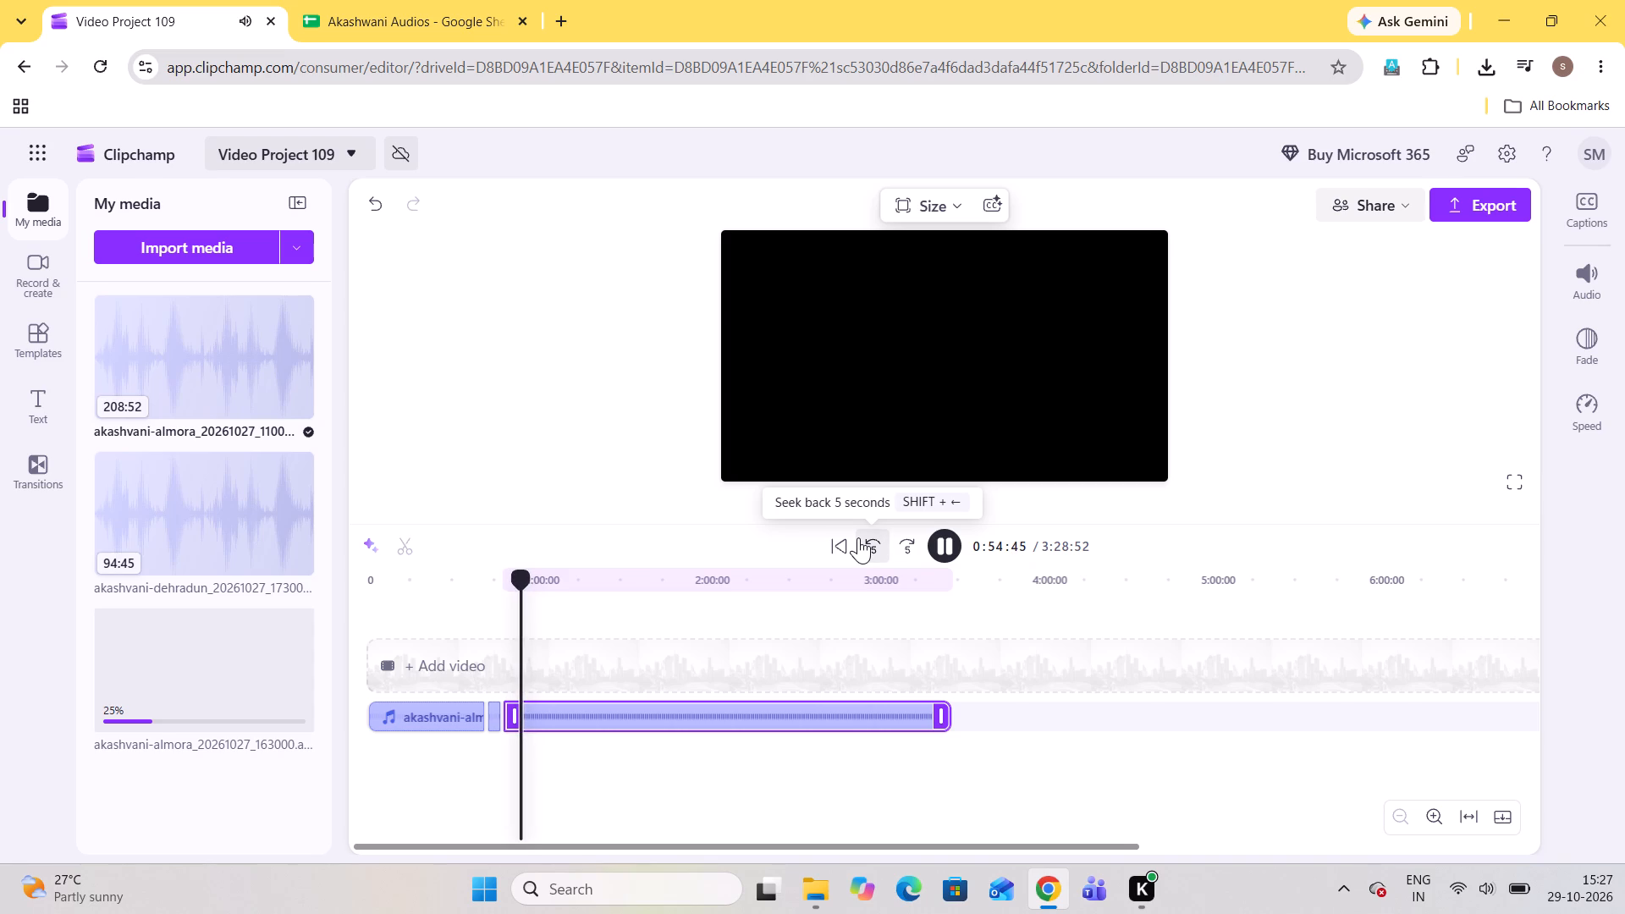
pyautogui.click(858, 537)
pyautogui.tripleClick(858, 537)
pyautogui.click(858, 537)
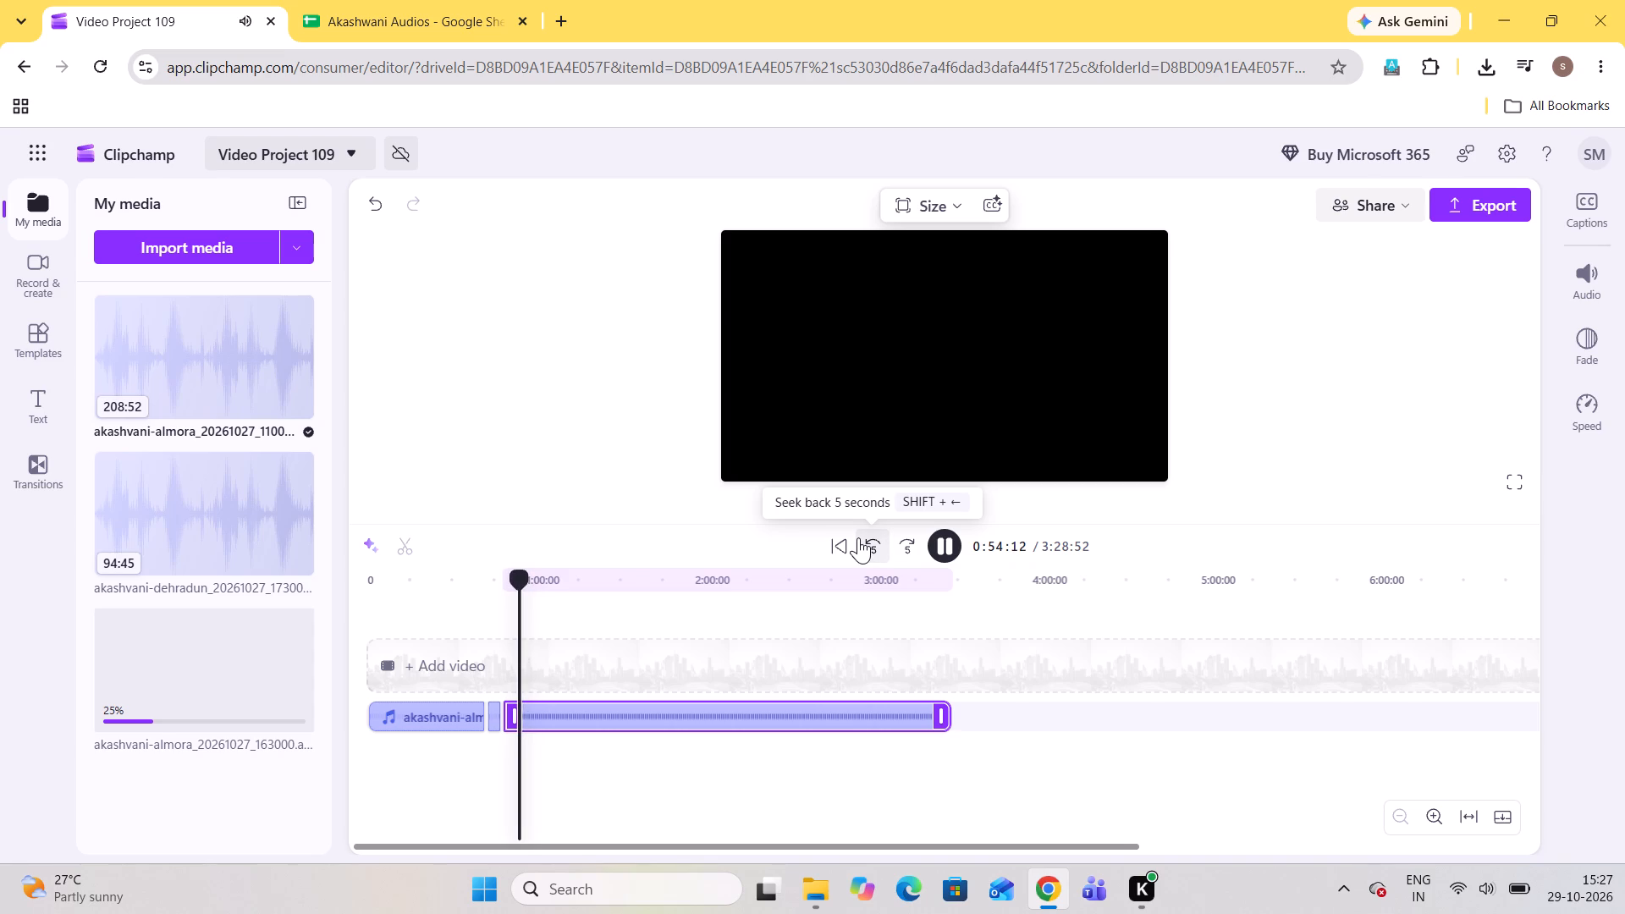
pyautogui.tripleClick(858, 537)
pyautogui.tripleClick(858, 537)
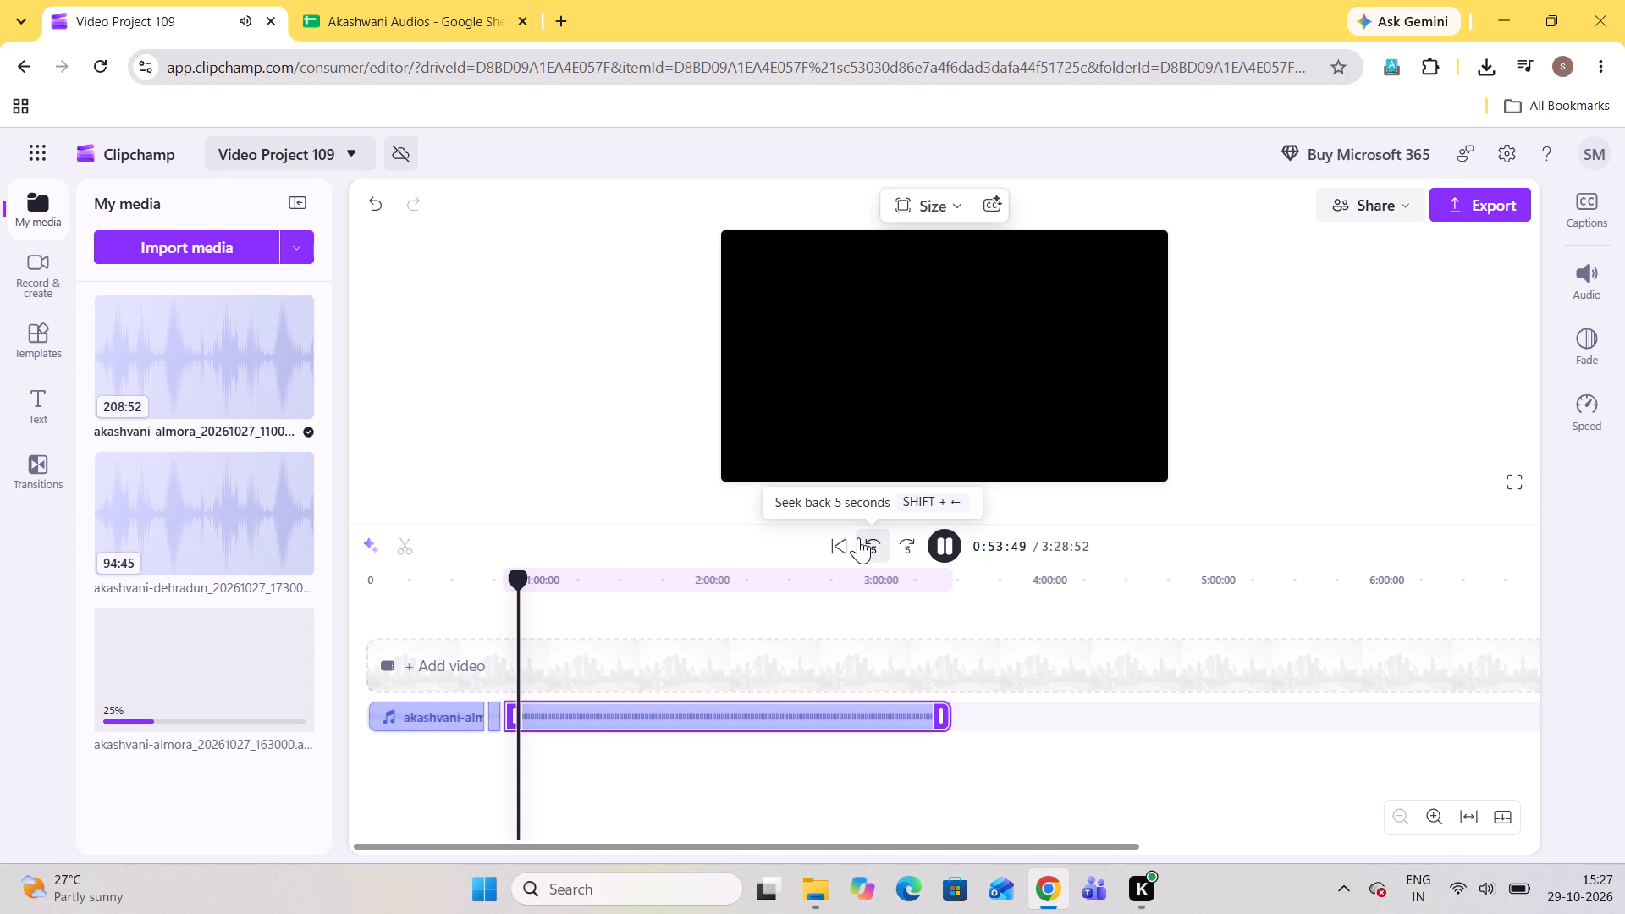
pyautogui.doubleClick(858, 537)
pyautogui.tripleClick(858, 537)
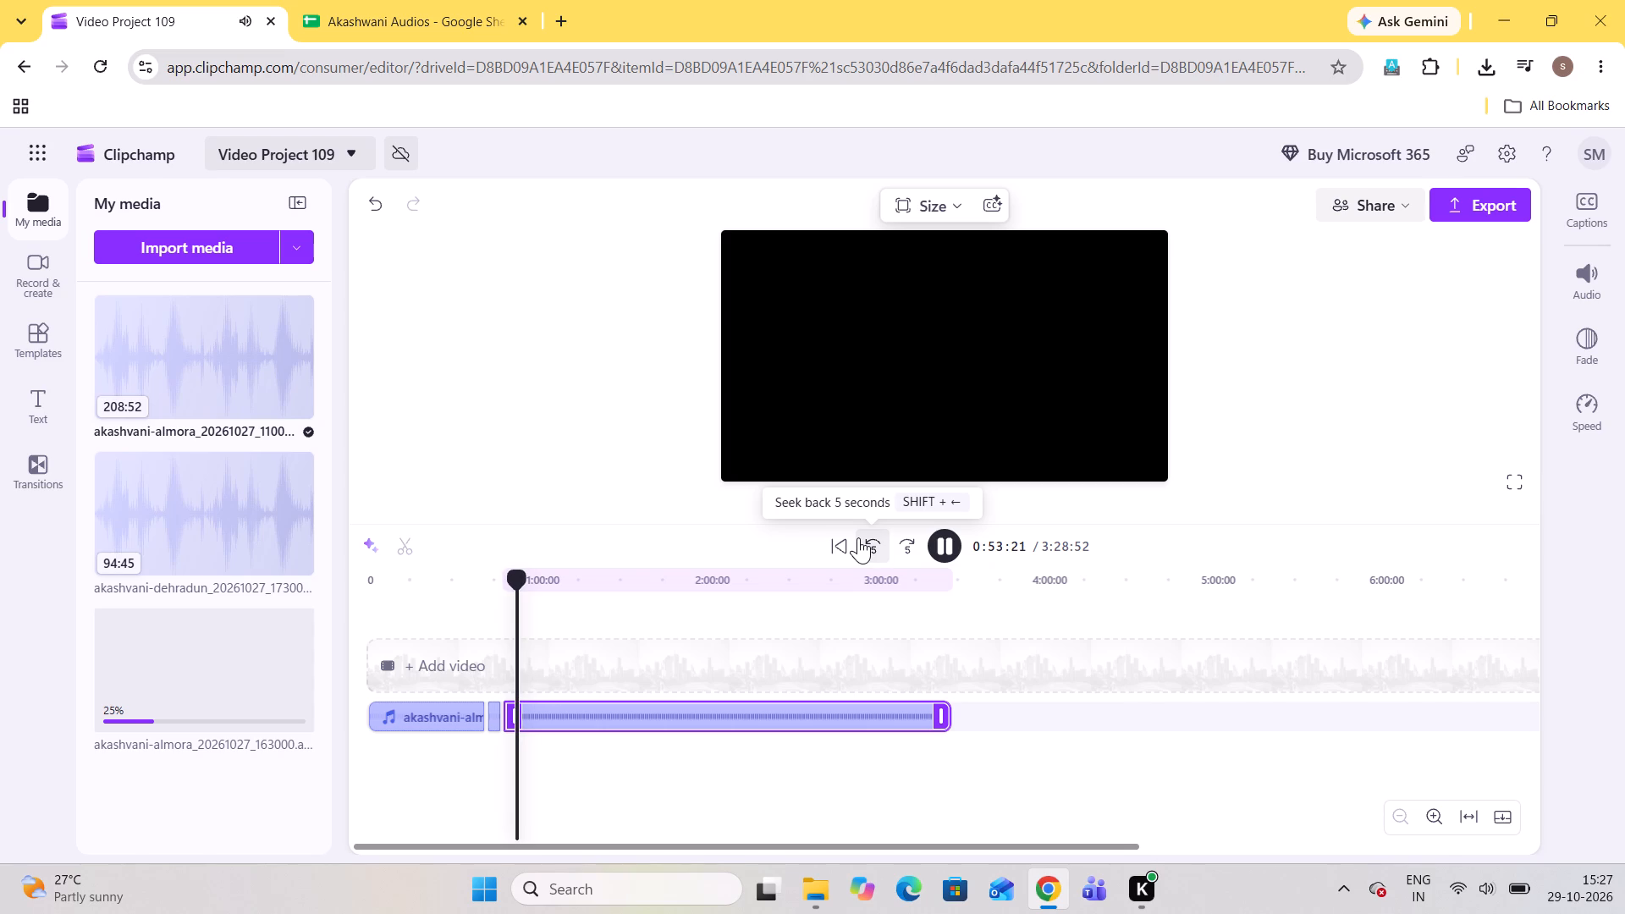
pyautogui.doubleClick(858, 537)
pyautogui.doubleClick(858, 537)
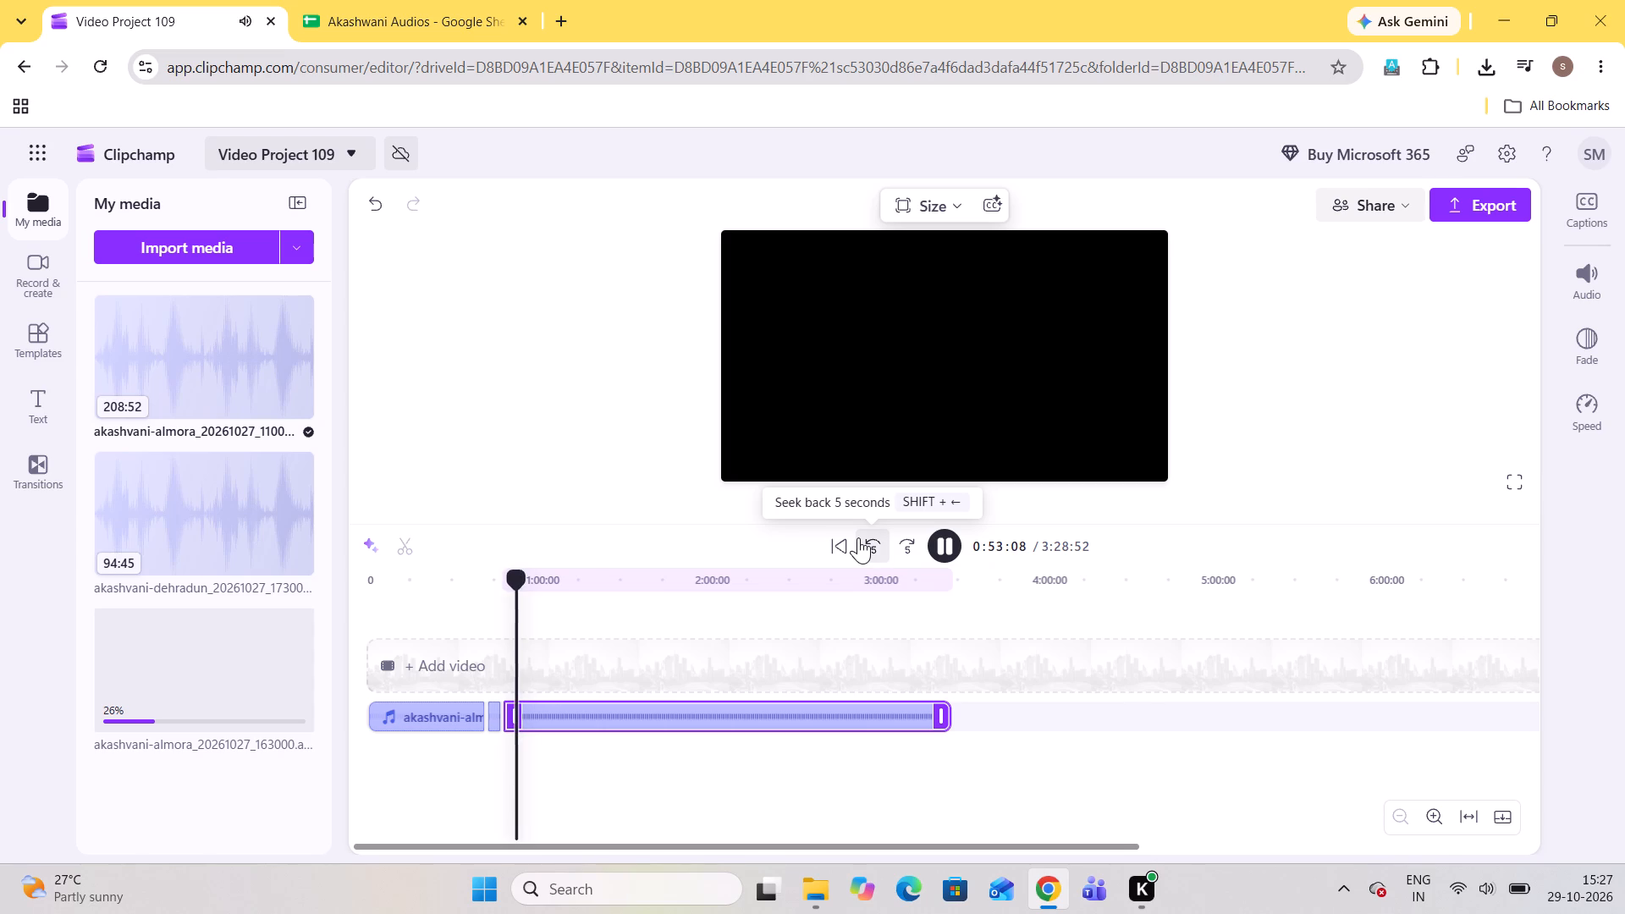
pyautogui.doubleClick(858, 537)
pyautogui.tripleClick(858, 537)
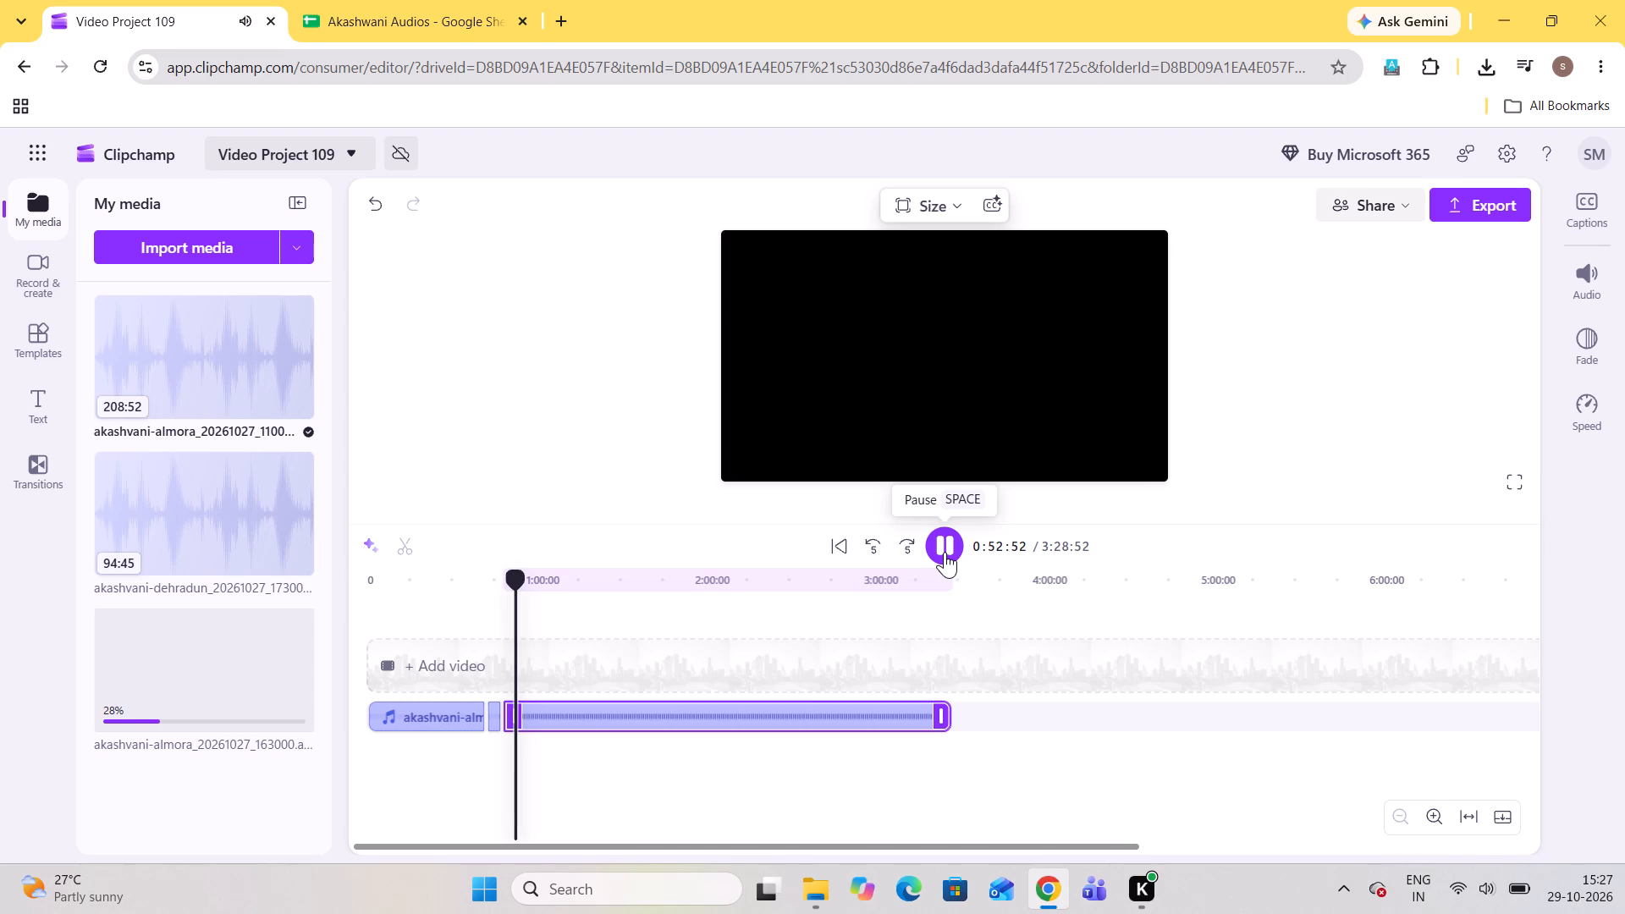
pyautogui.click(945, 552)
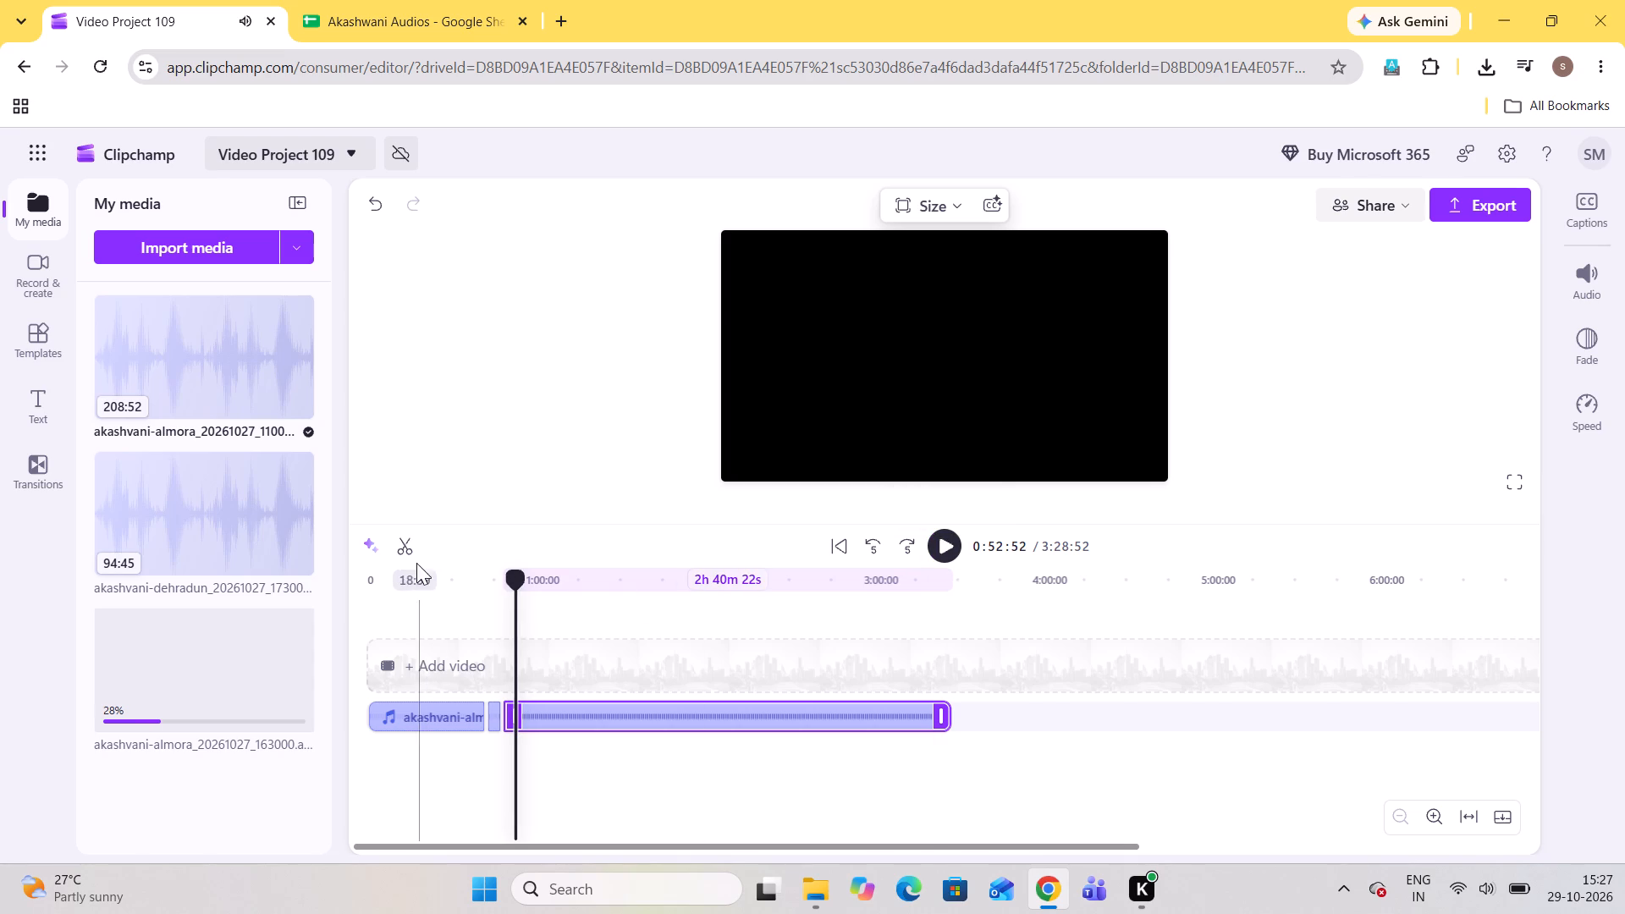
pyautogui.click(410, 550)
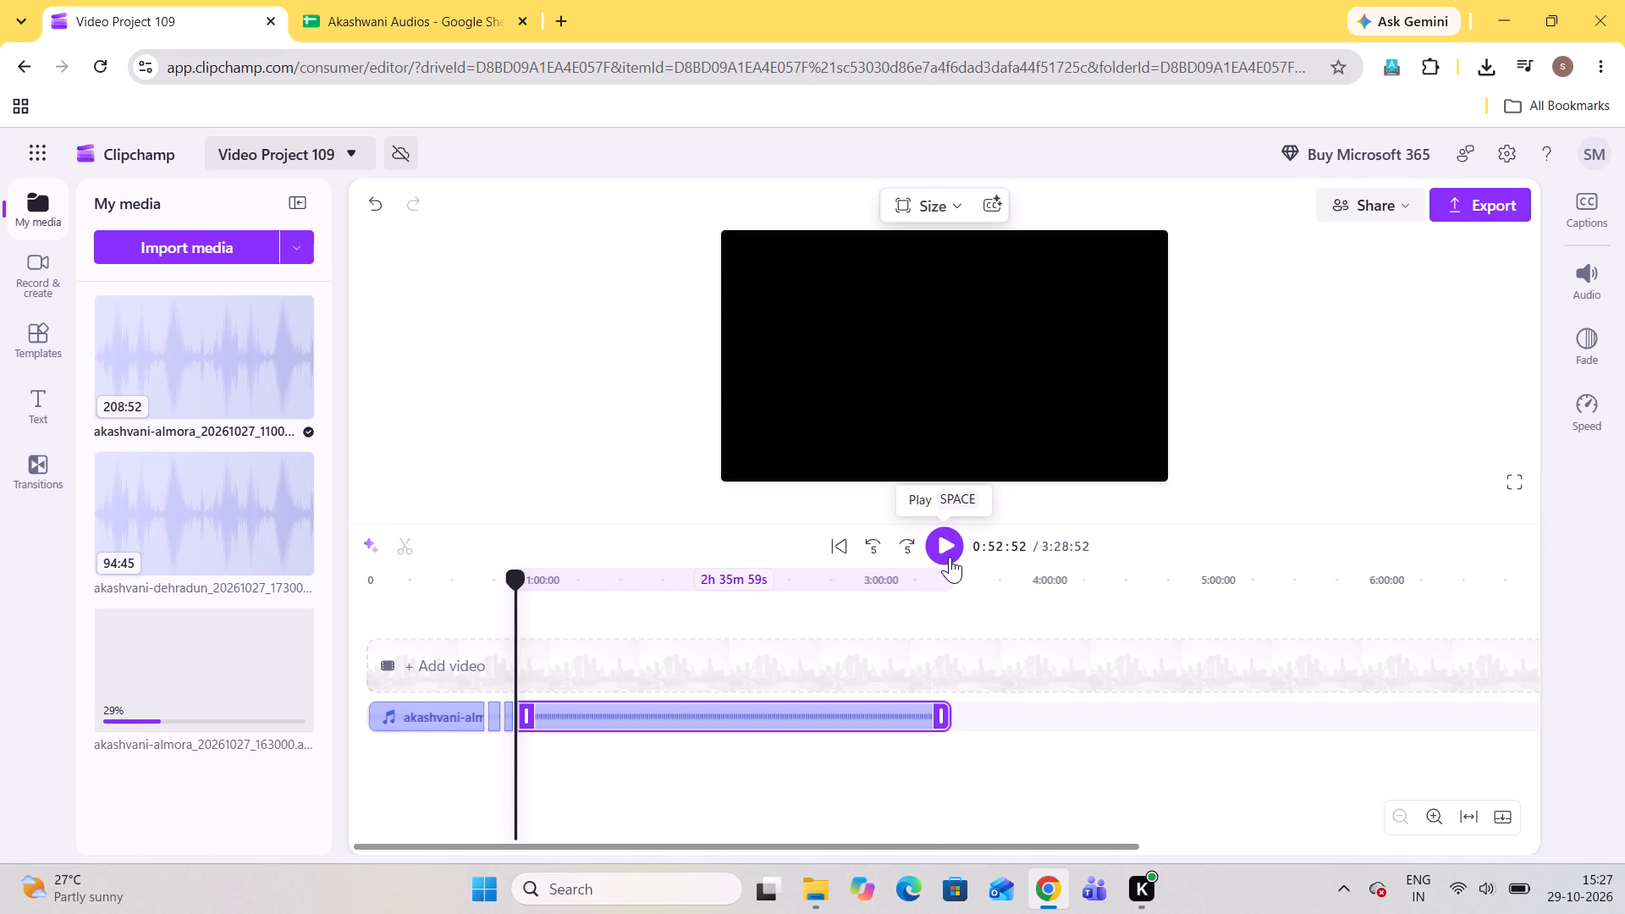
# Play the Almora recording past the 0:52:52 split to examine what follows the song.
pyautogui.click(950, 557)
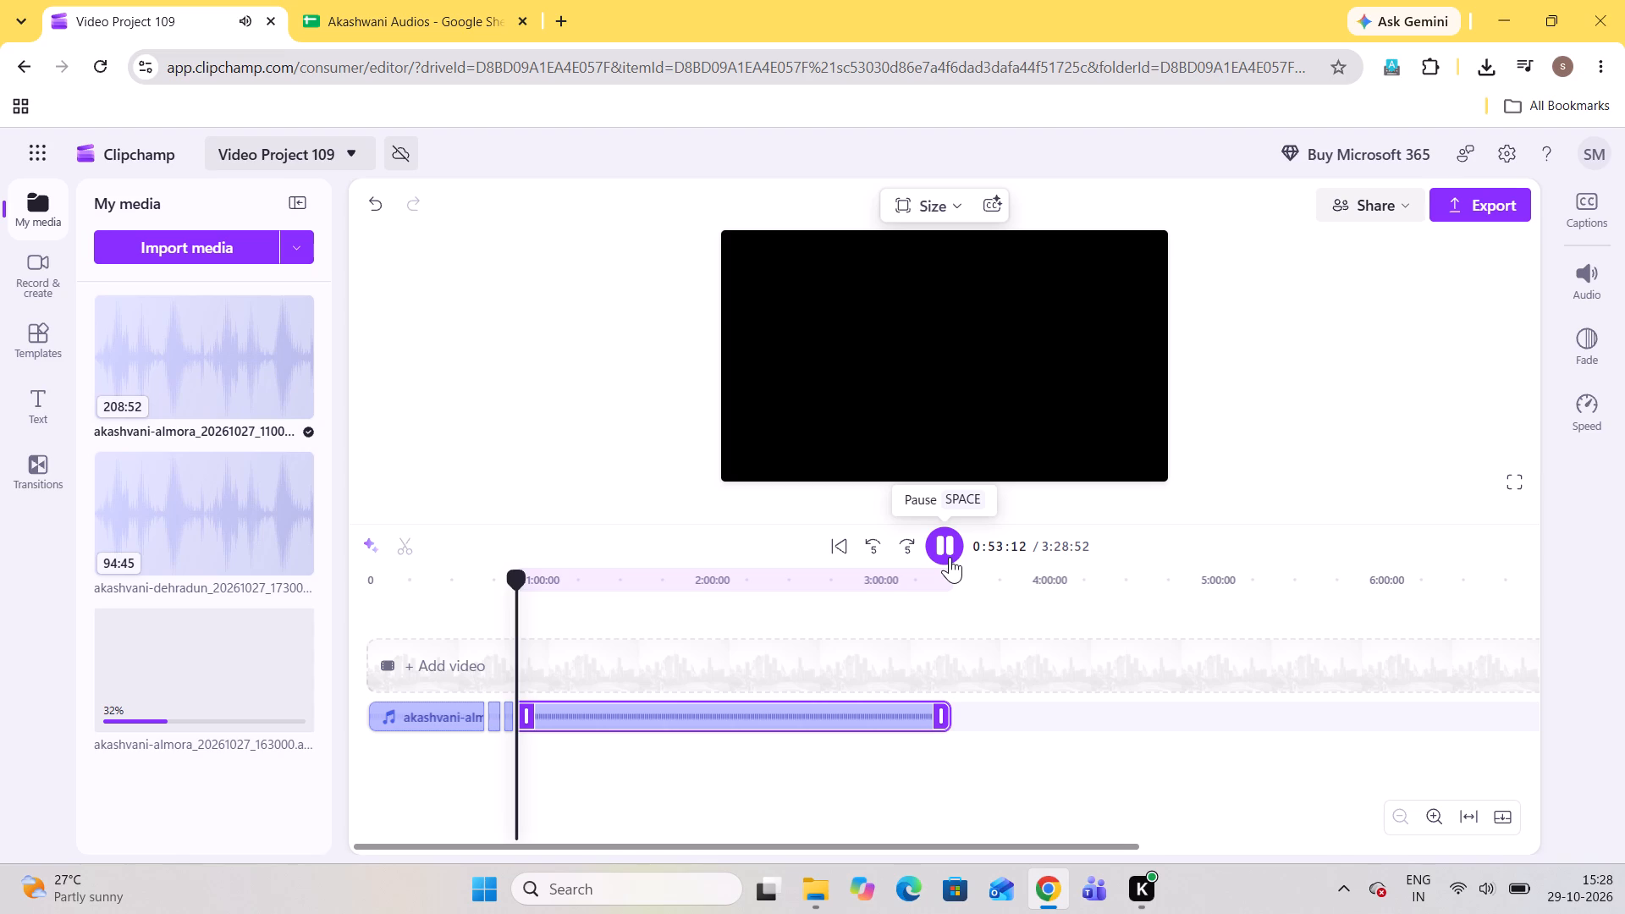
pyautogui.tripleClick(898, 538)
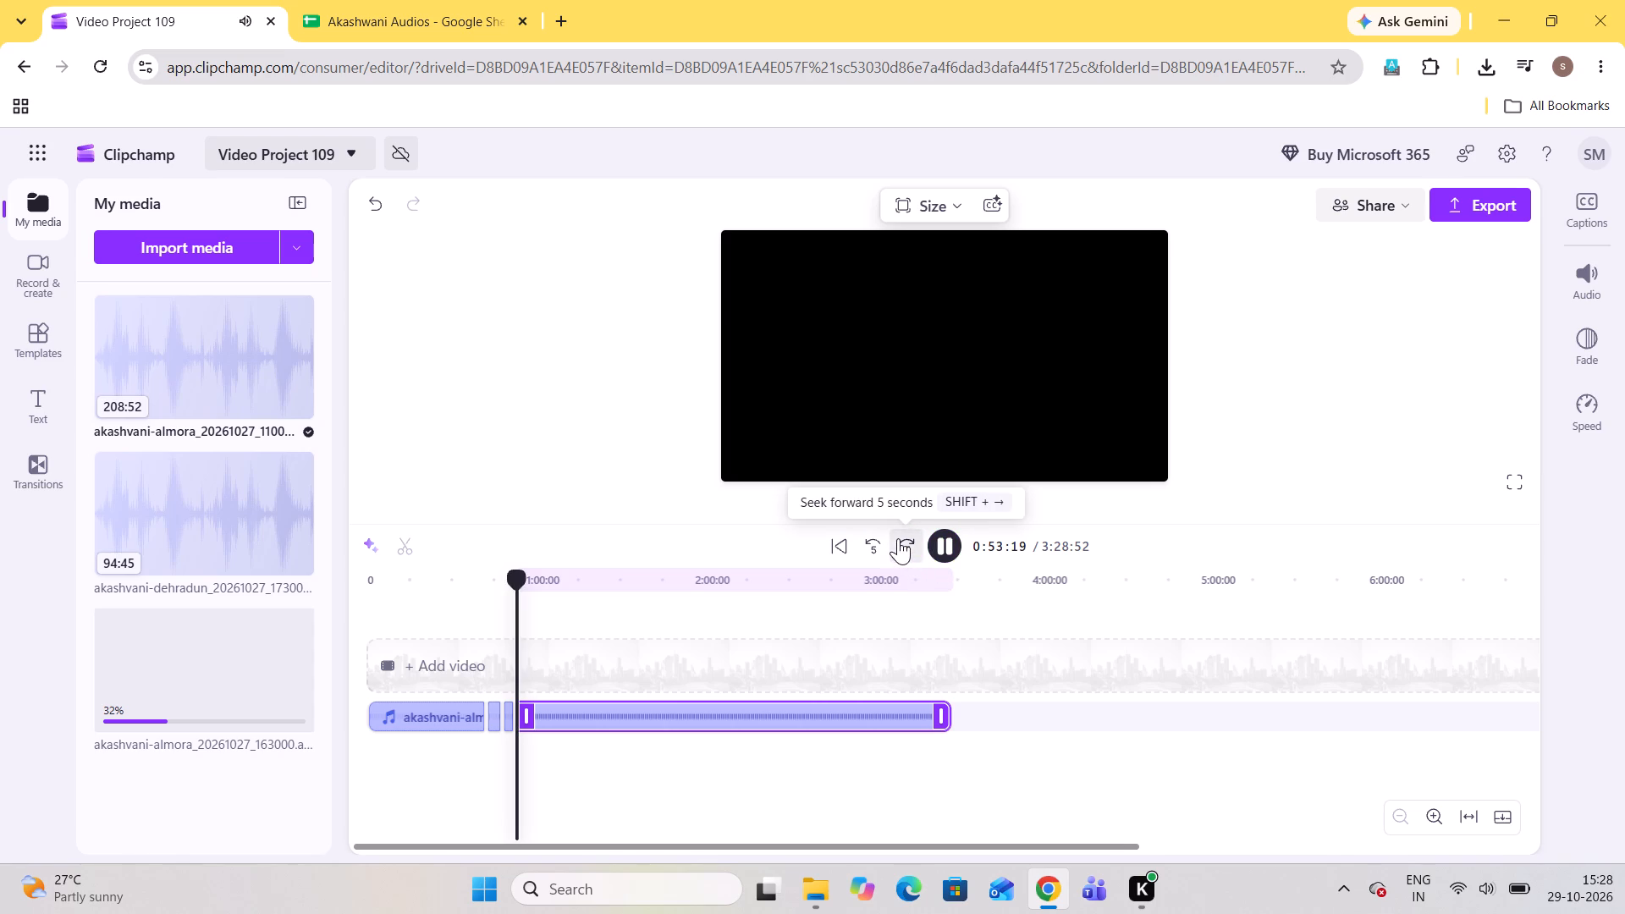
pyautogui.doubleClick(876, 542)
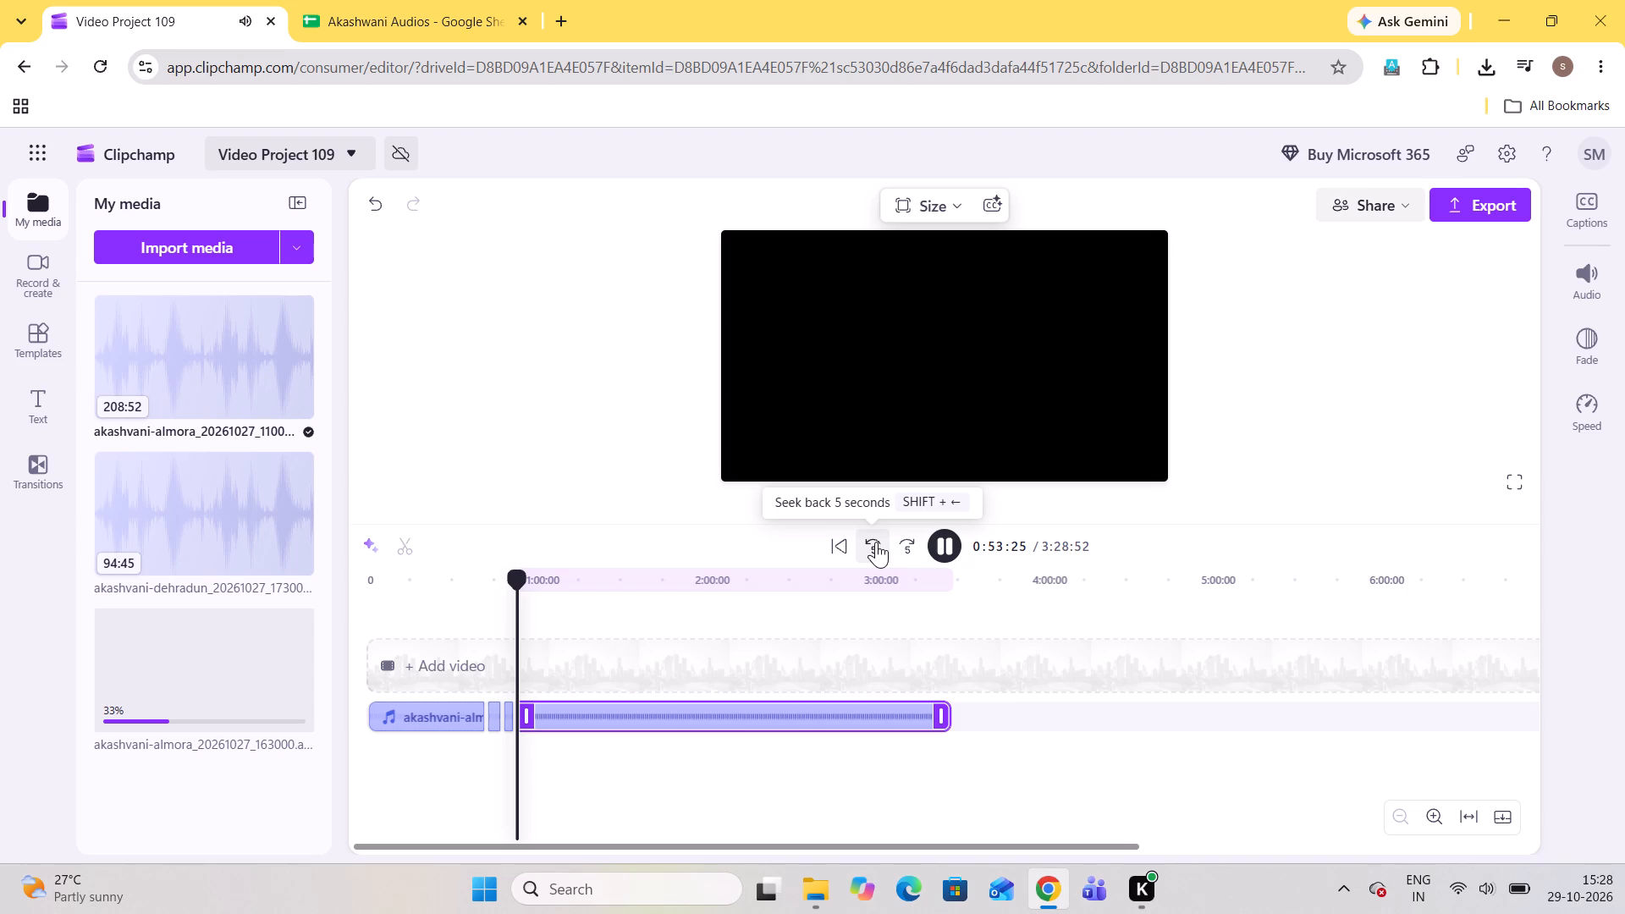
# Delete all Almora clips except the 0:48:30 to 0:52:52 song segment and remove the empty gap before it.
pyautogui.press('Delete')
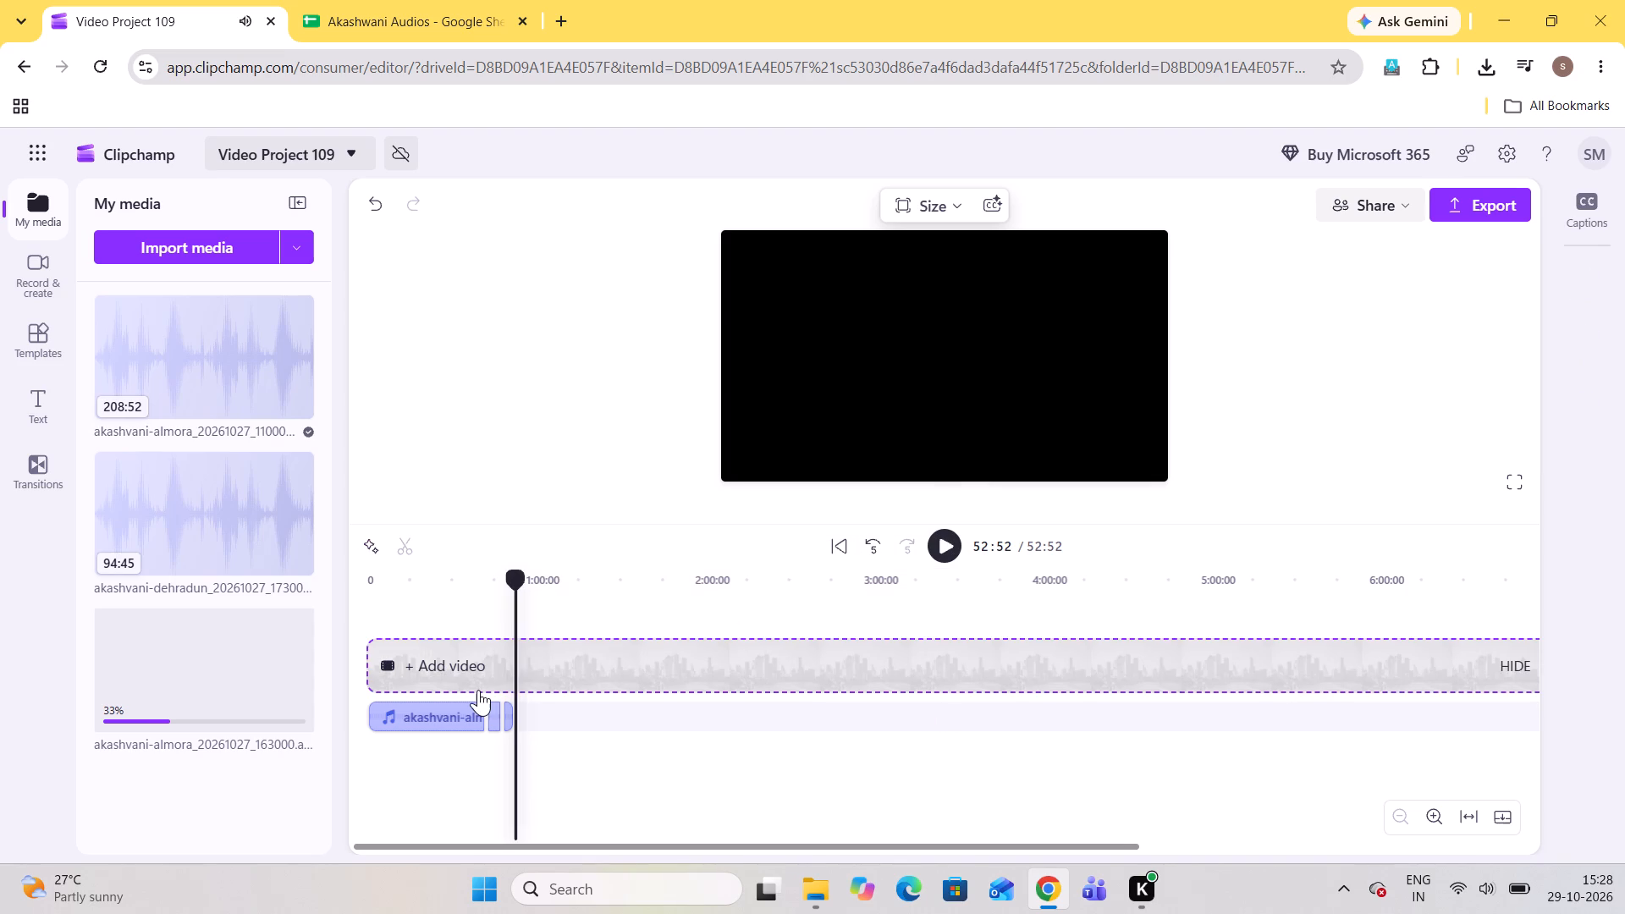
pyautogui.click(446, 721)
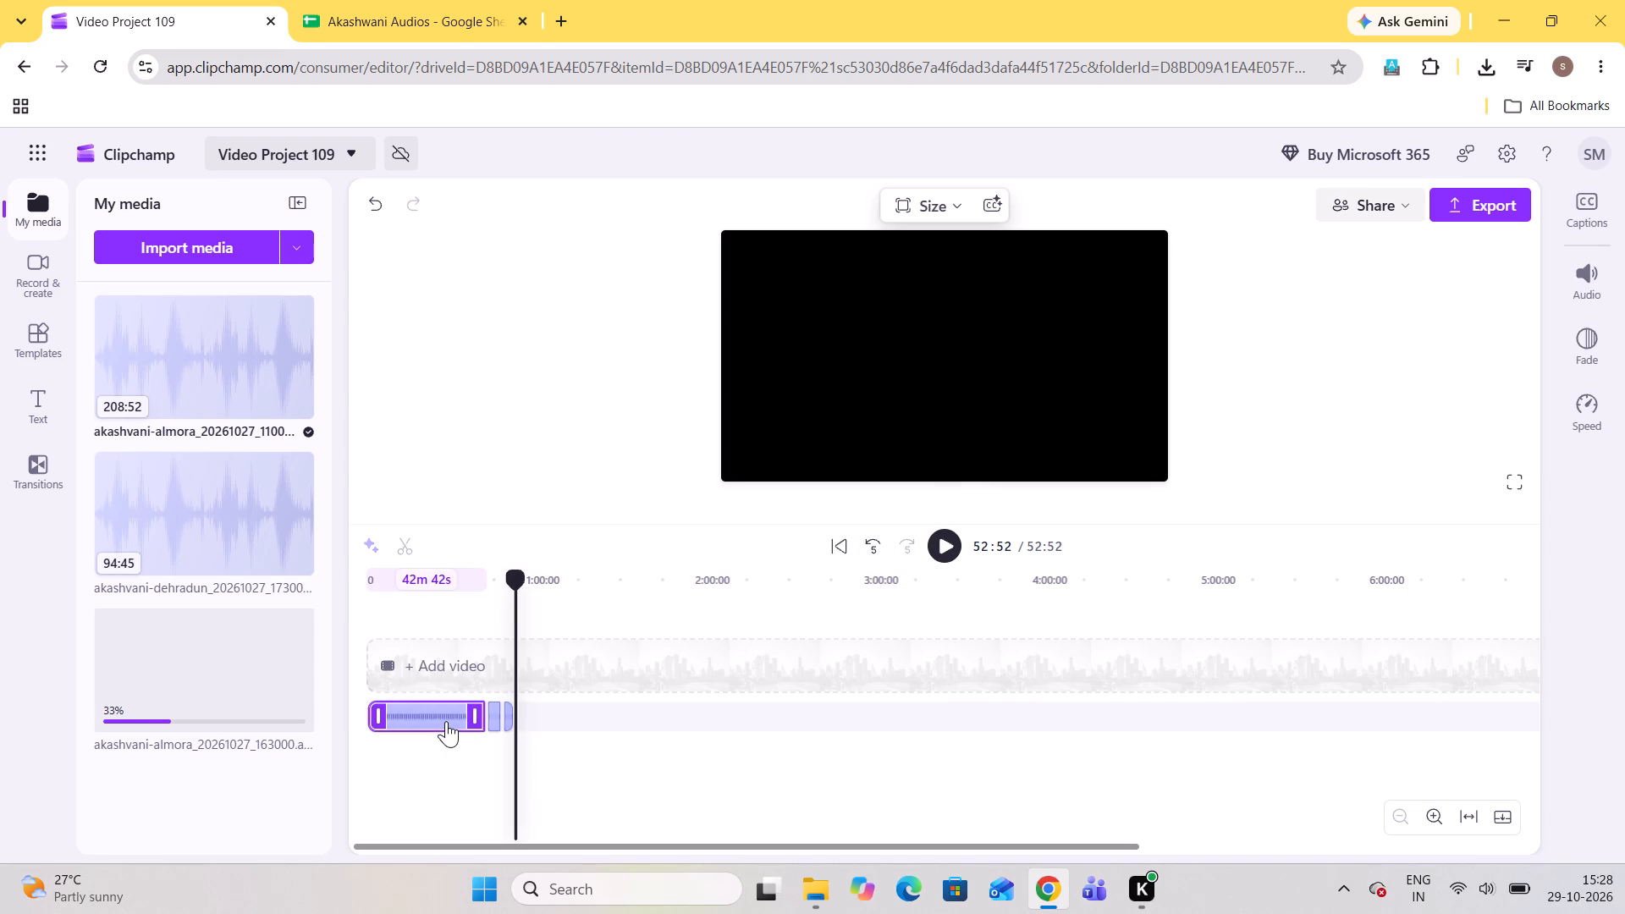
pyautogui.press('Delete')
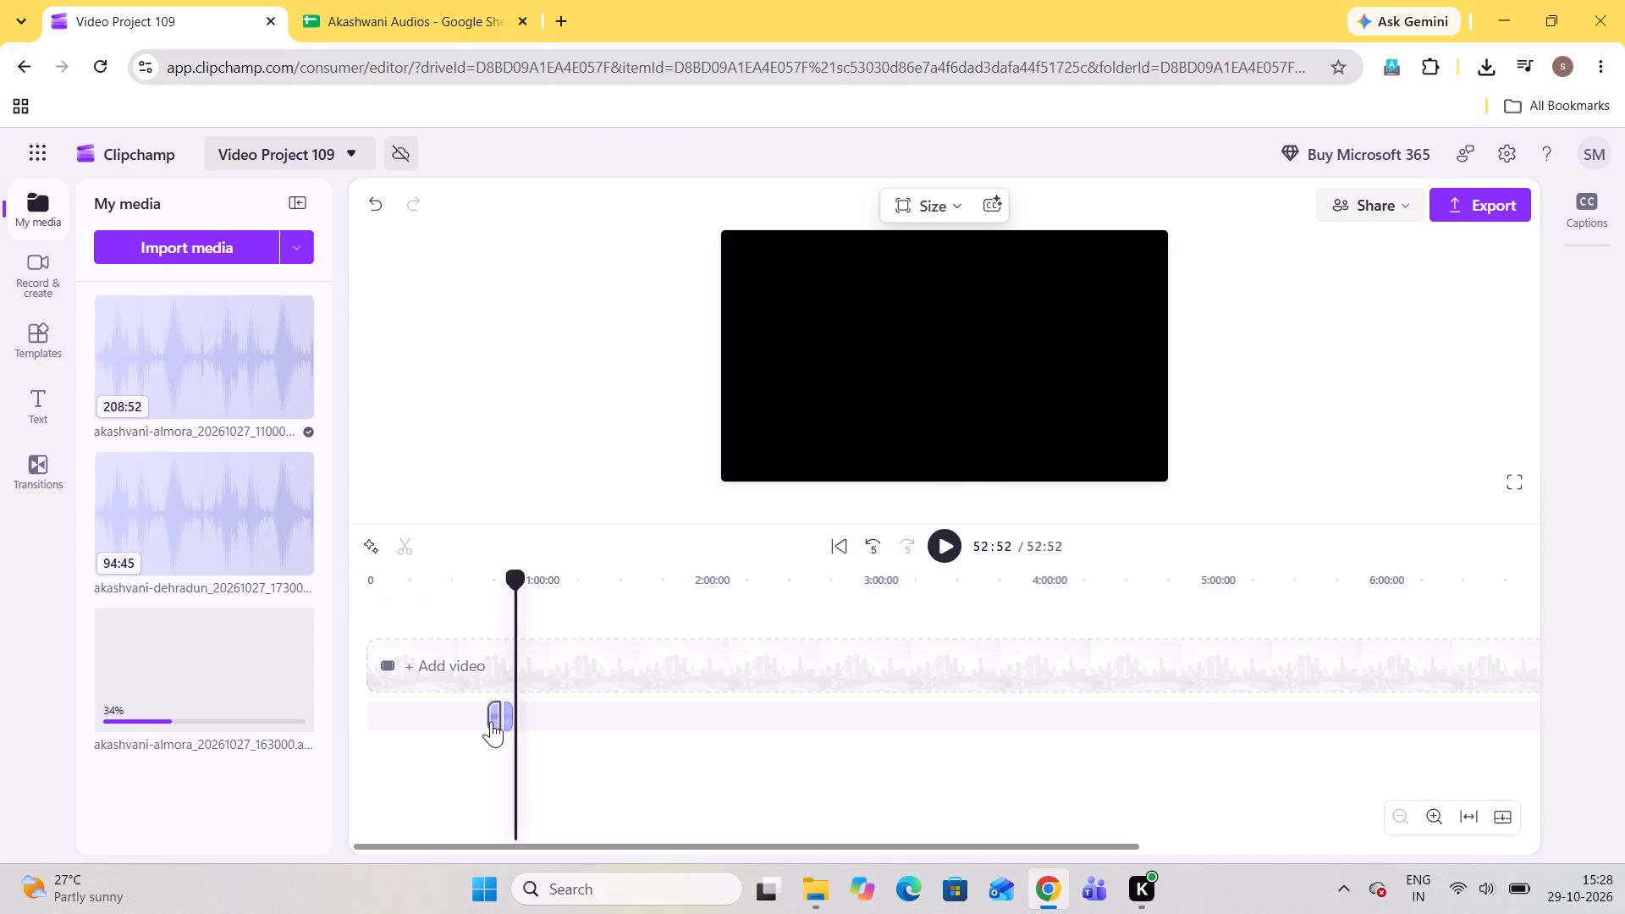
pyautogui.click(491, 721)
pyautogui.press('Delete')
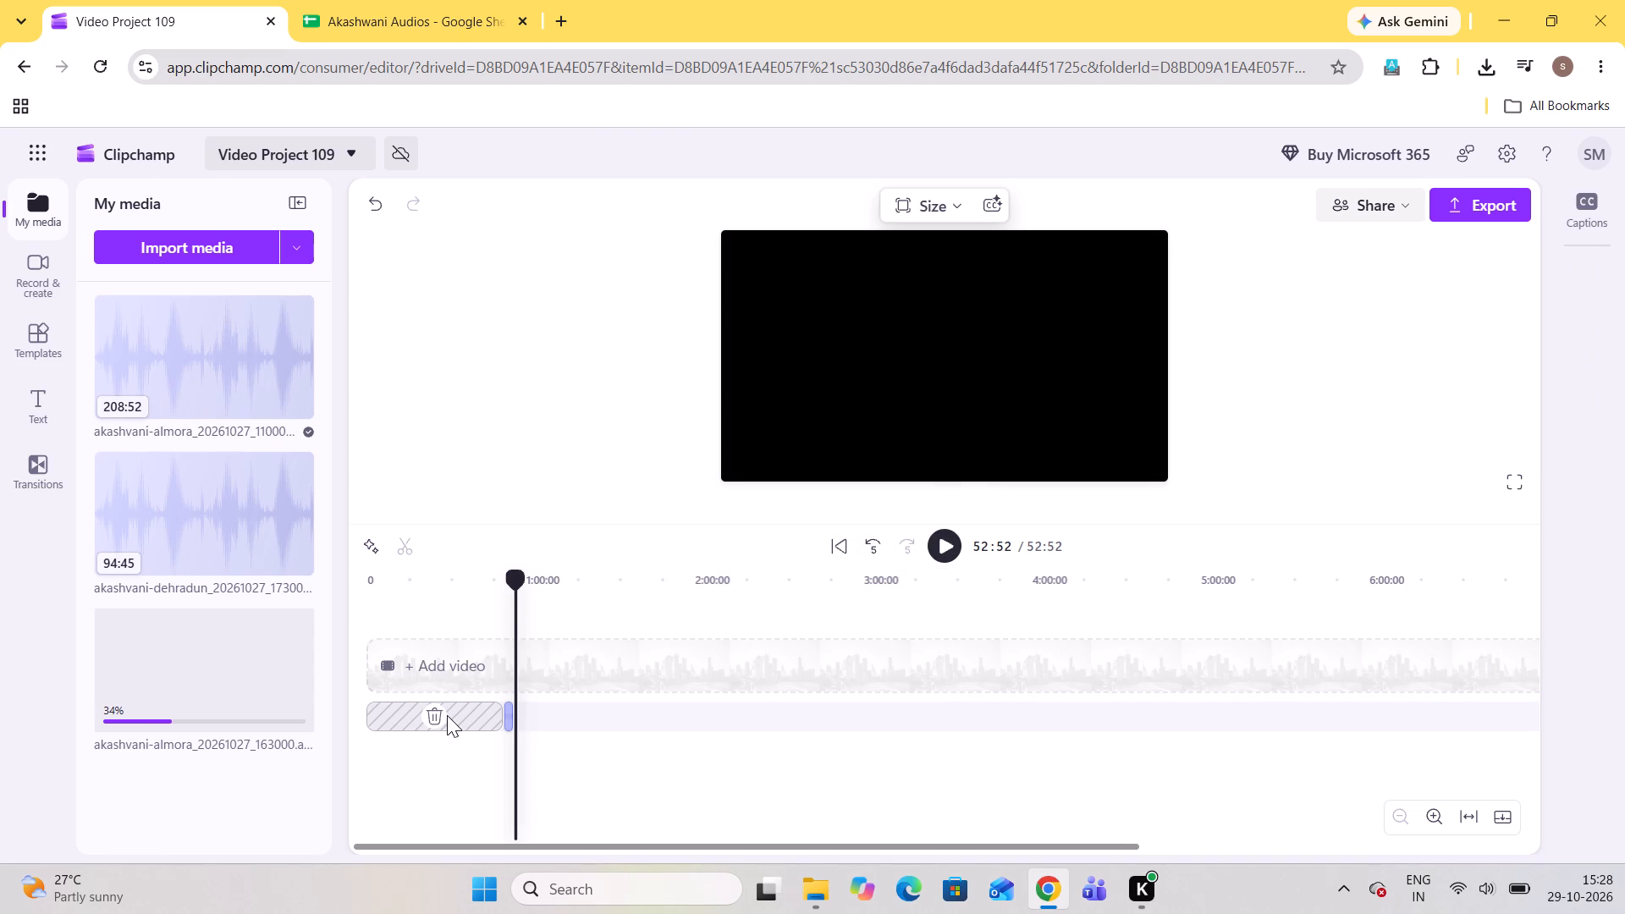
pyautogui.click(436, 717)
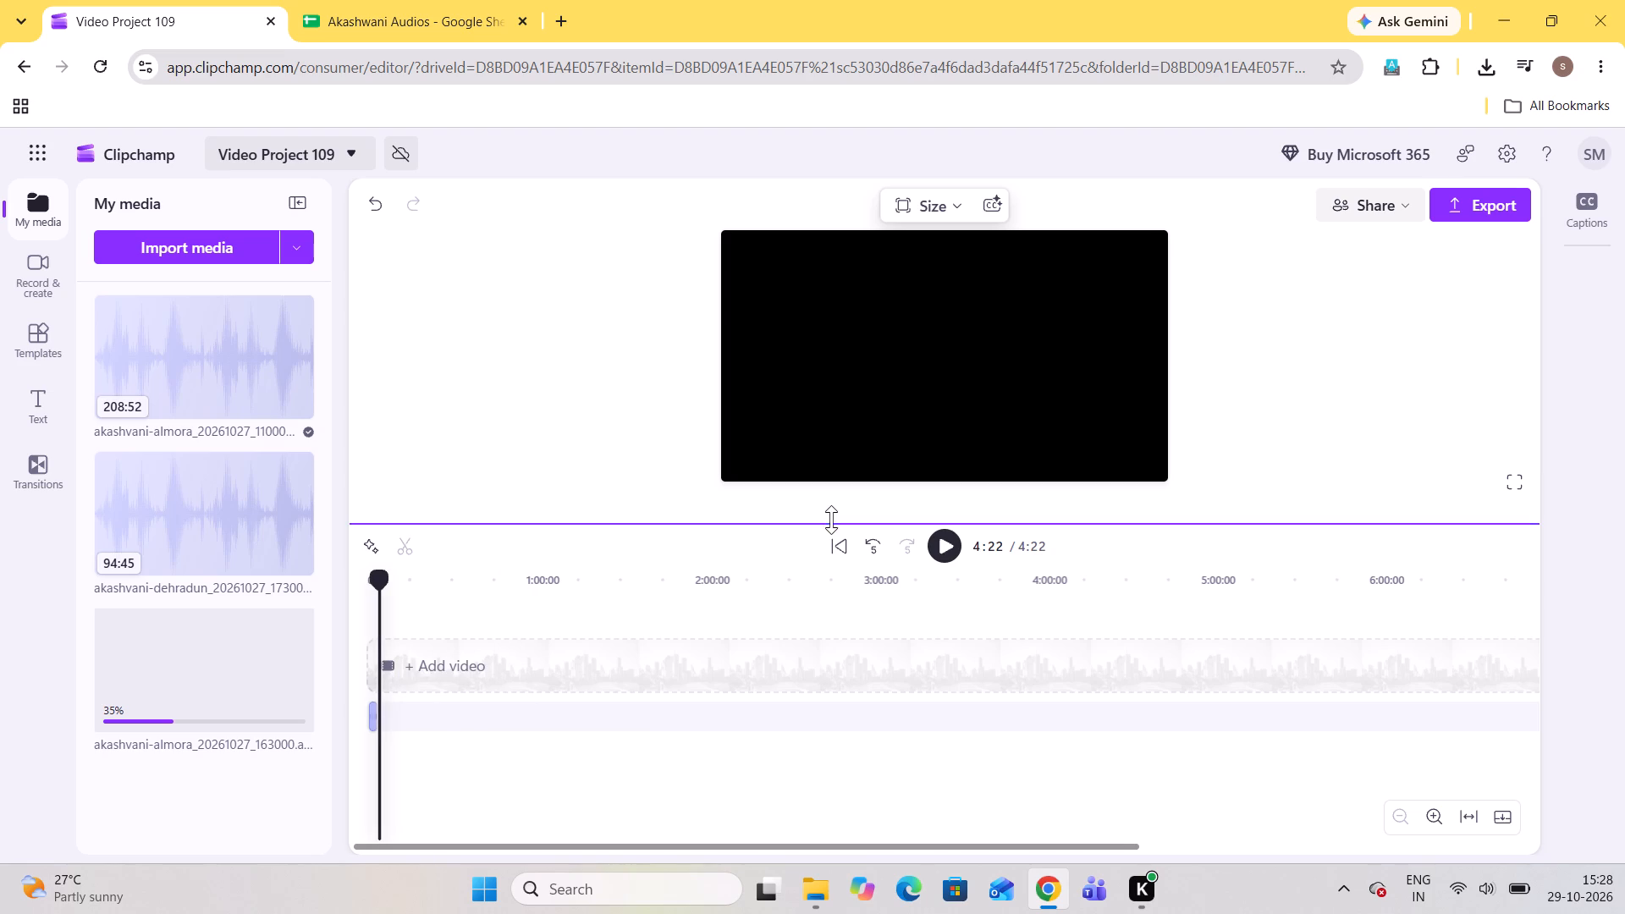
# In File Explorer, copy the Dehradun recording's name from Downloads and create a folder named akashvani-dehradun_20261027_173000 inside 29-10-2026.
pyautogui.click(811, 881)
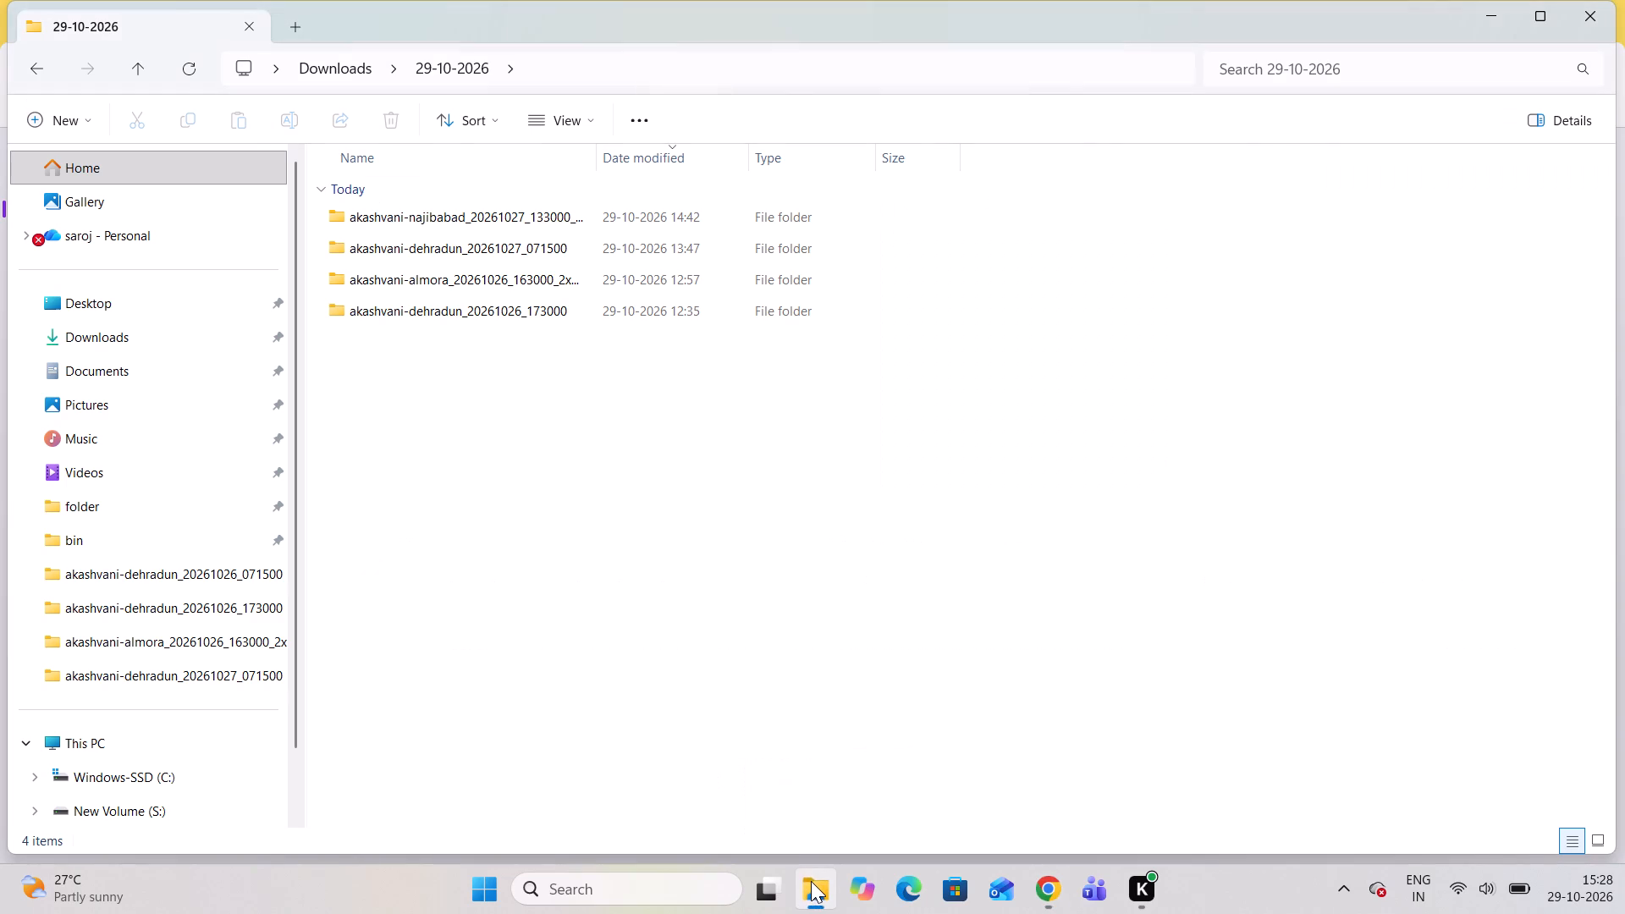
pyautogui.click(302, 25)
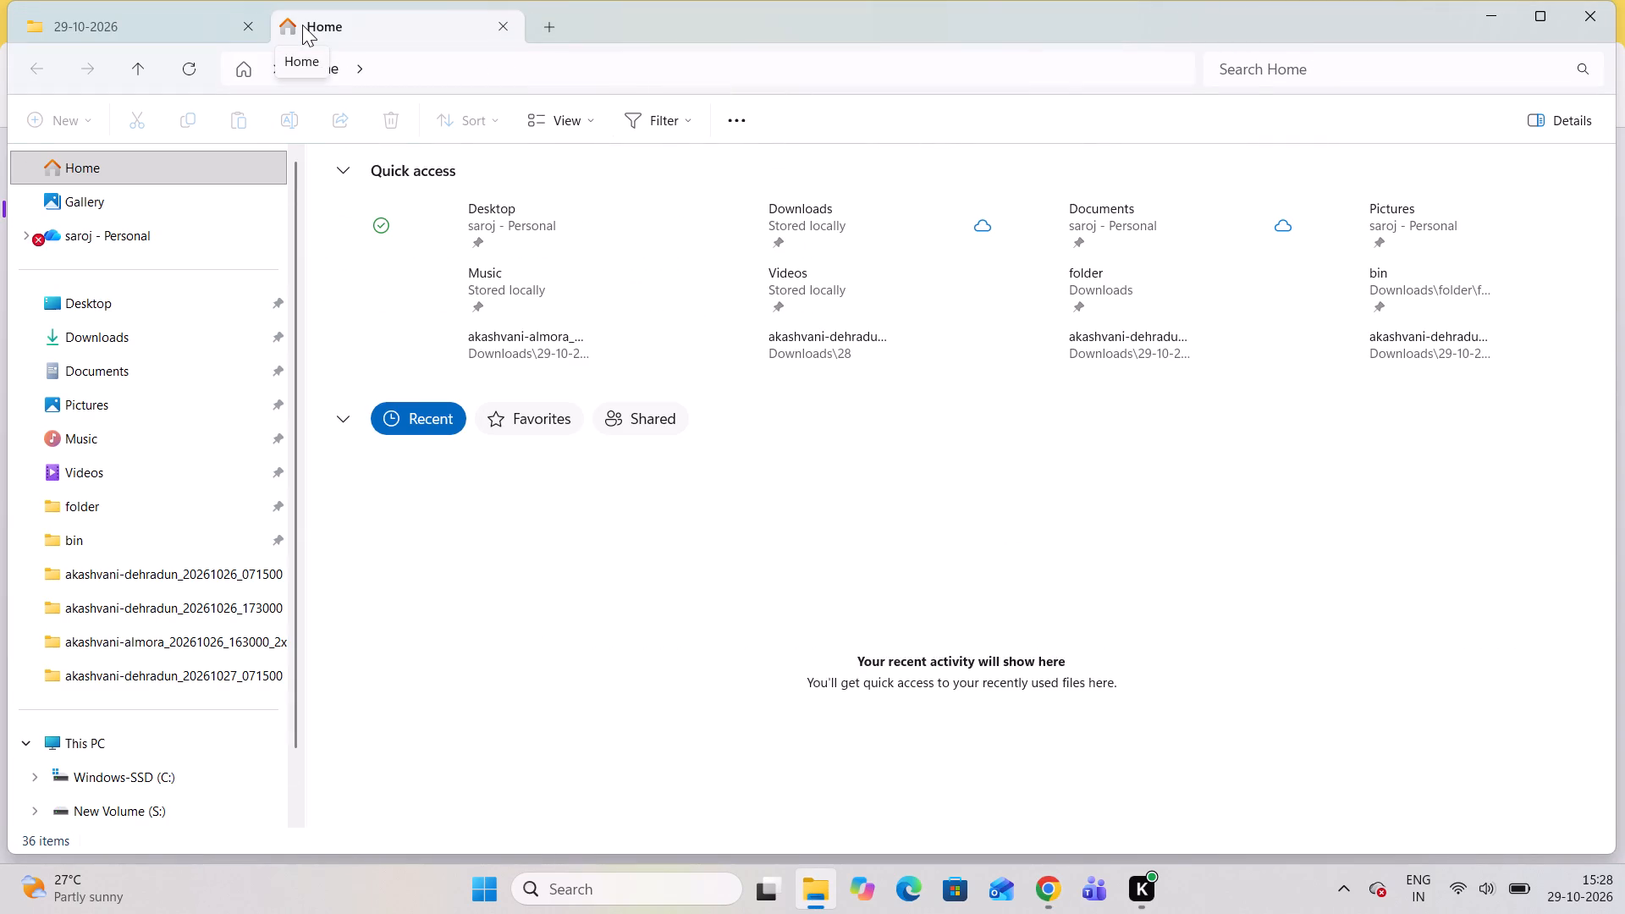
pyautogui.doubleClick(831, 201)
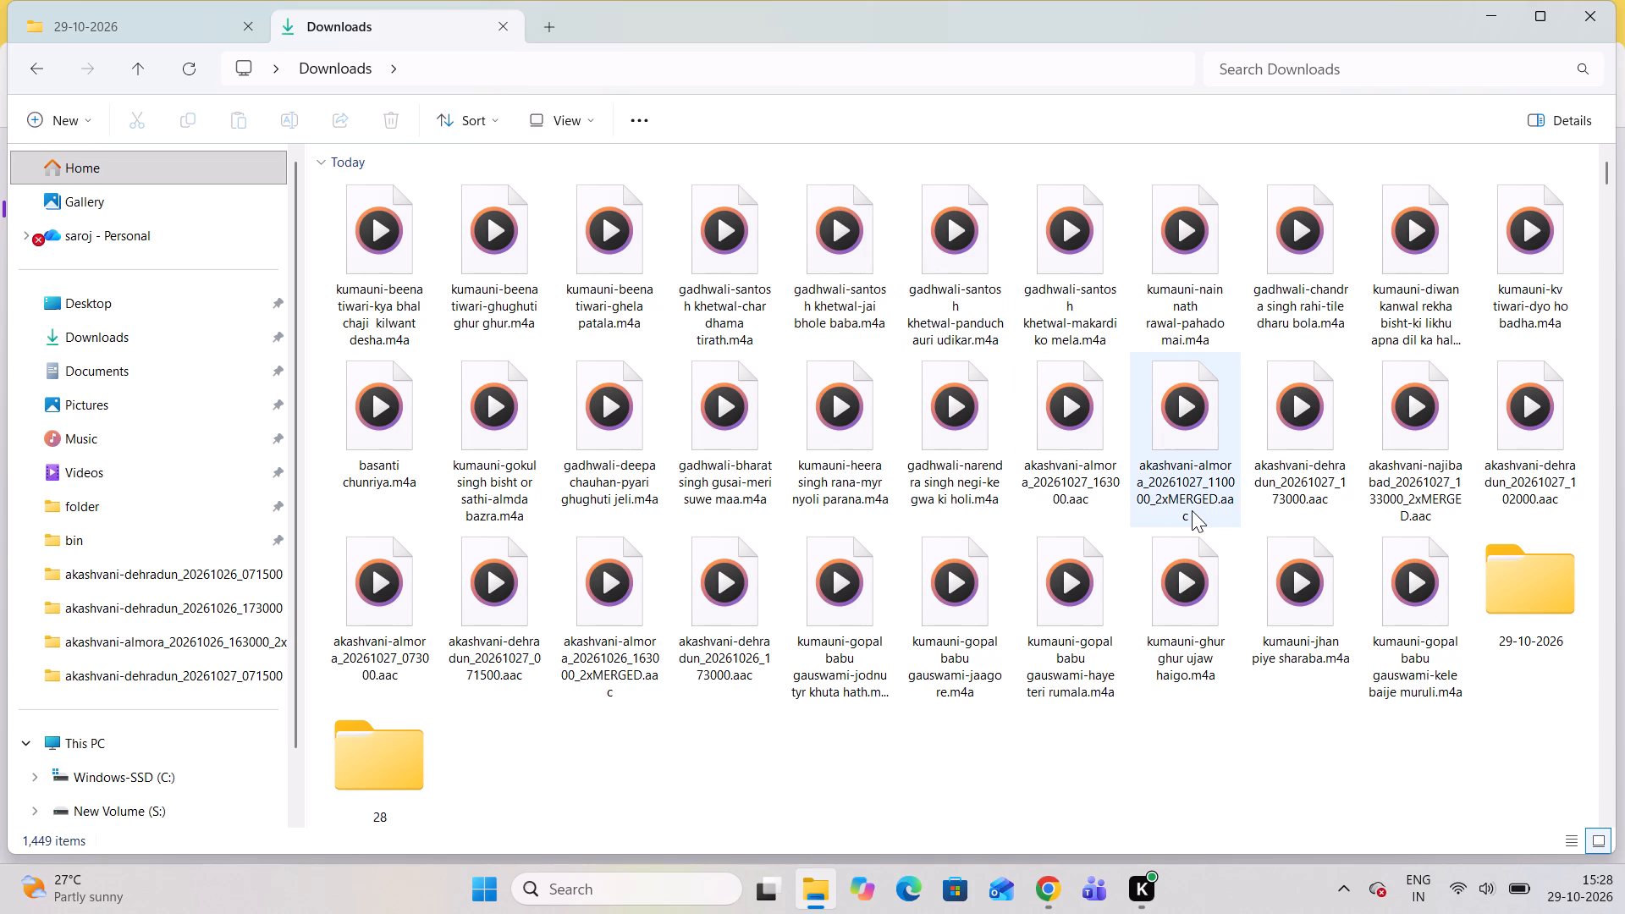
pyautogui.click(1281, 497)
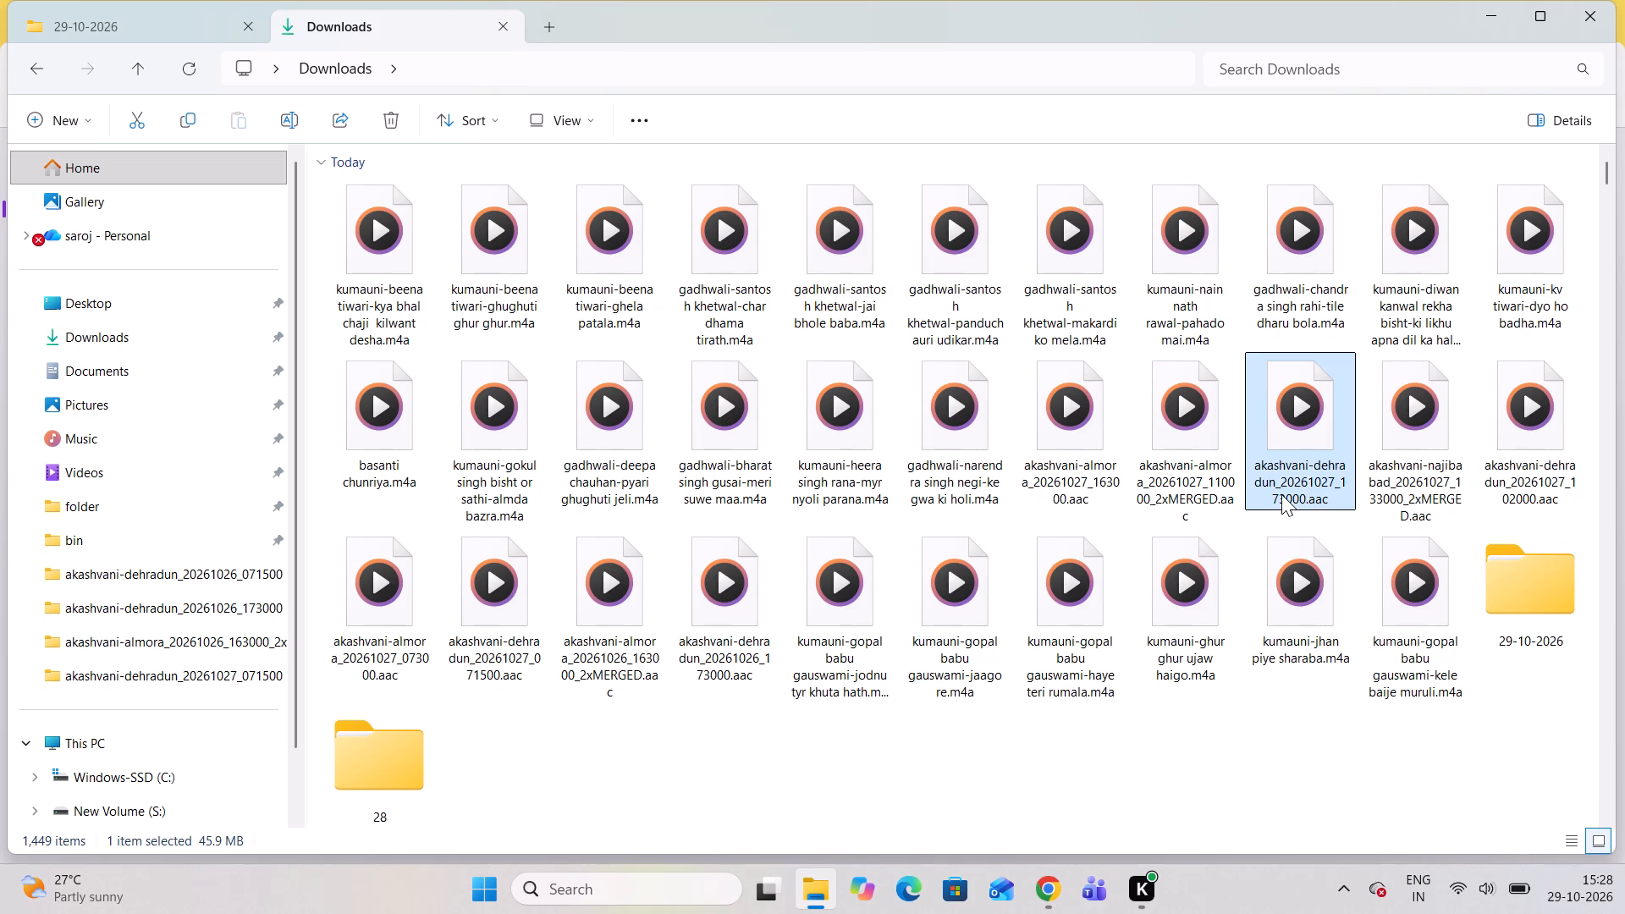
pyautogui.click(1281, 494)
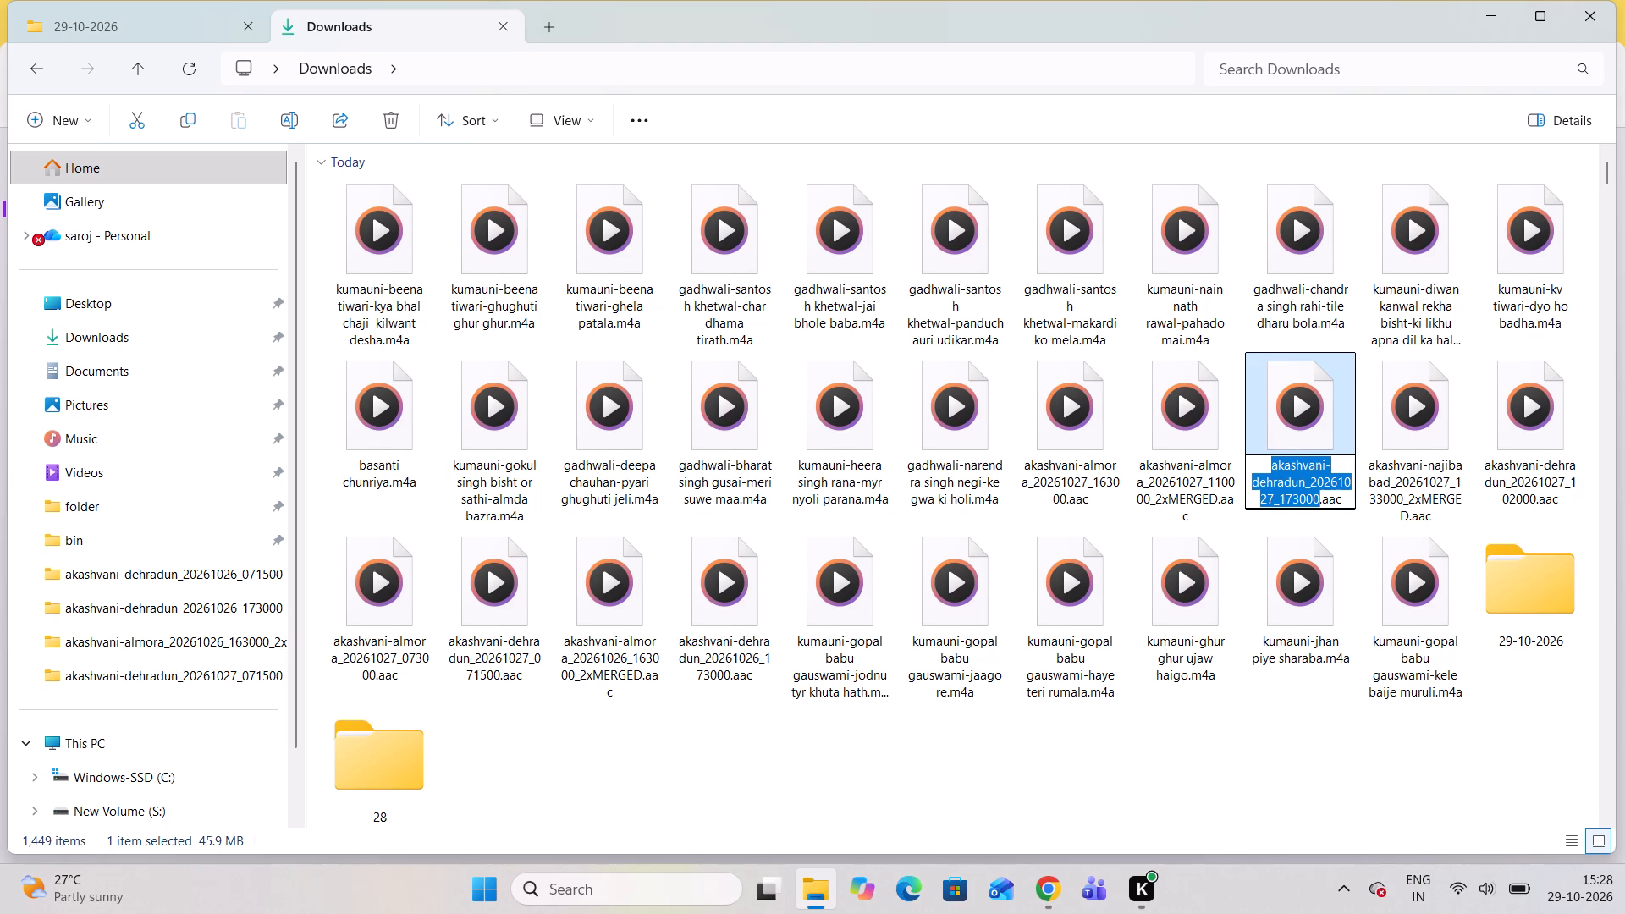
pyautogui.hotkey('ctrl', 'c')
pyautogui.doubleClick(1512, 595)
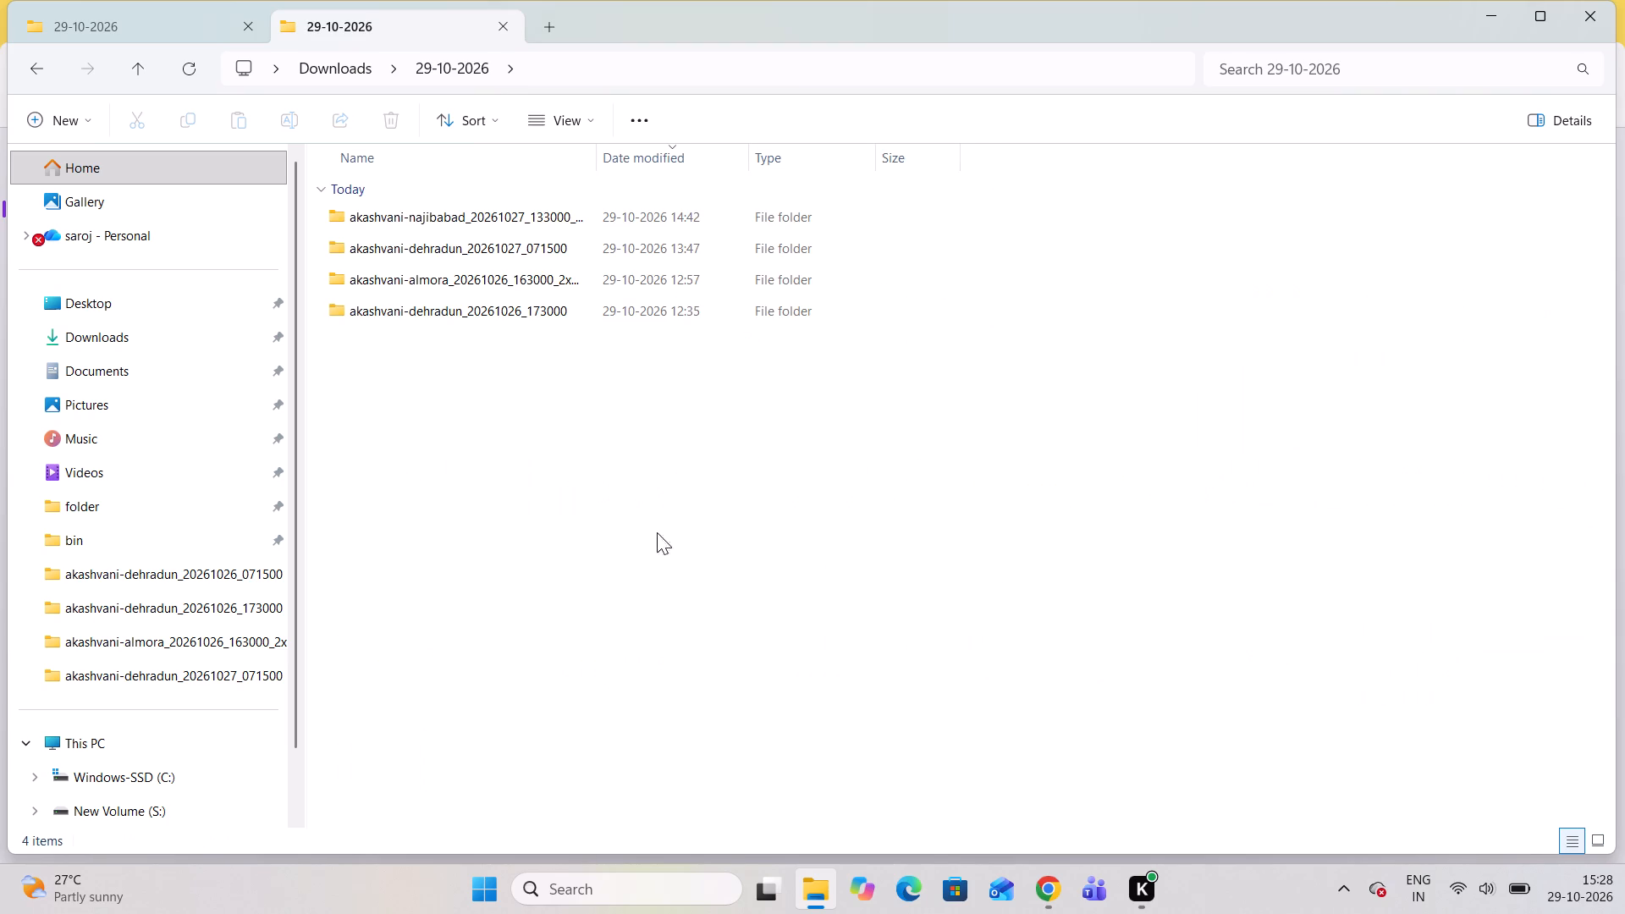
pyautogui.click(513, 400)
pyautogui.hotkey('ctrl', 'v')
pyautogui.click(34, 120)
pyautogui.click(85, 172)
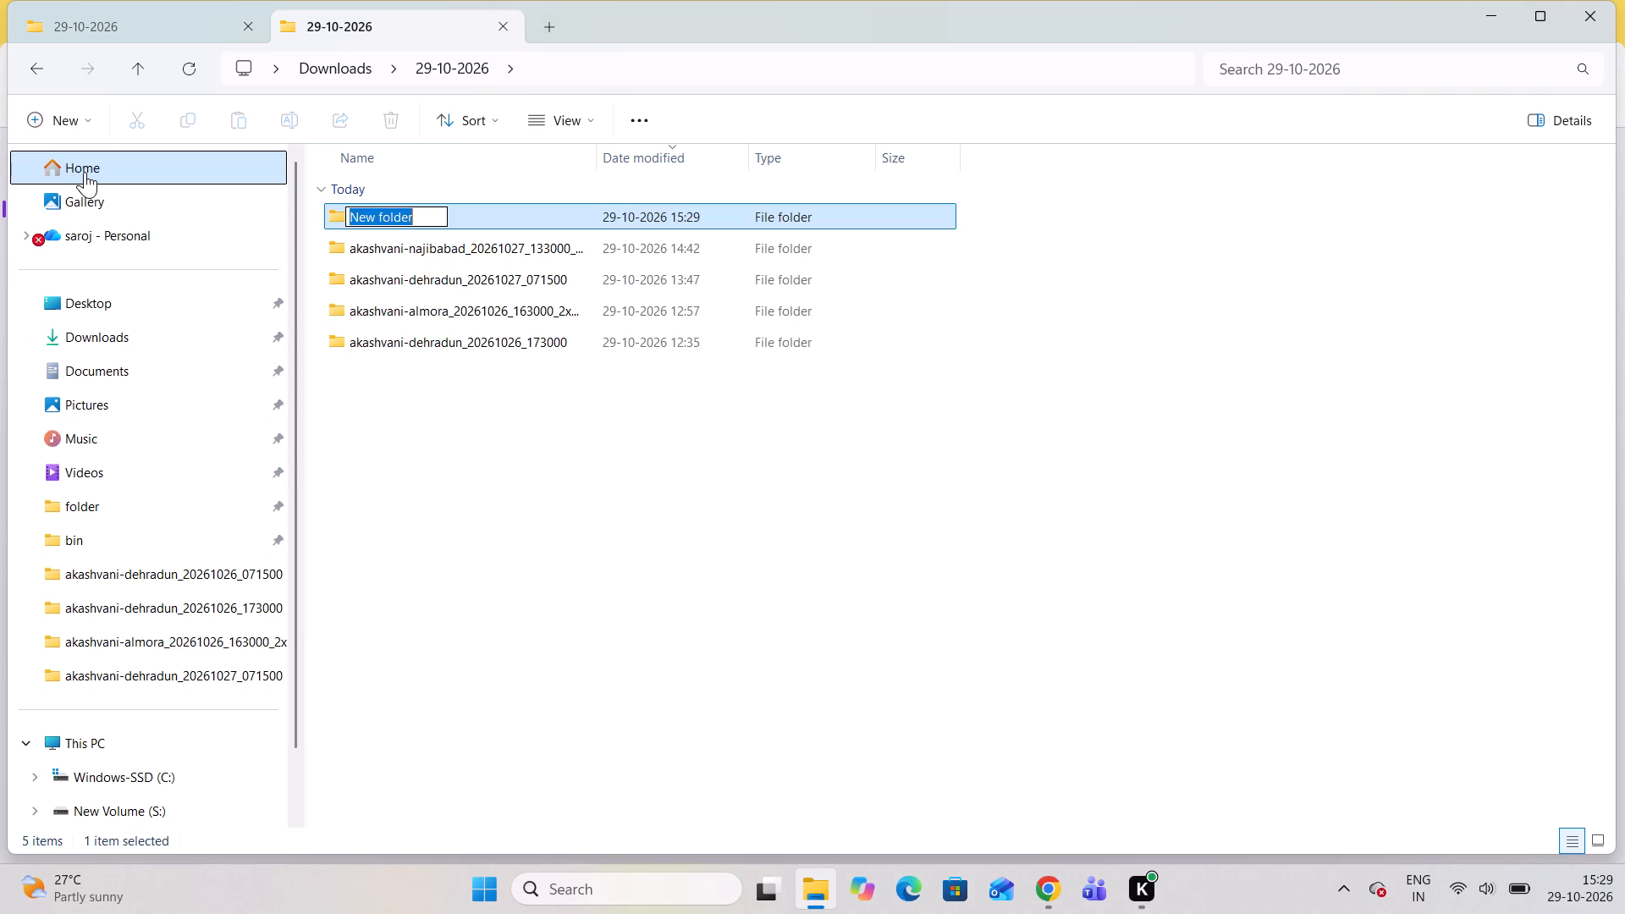
pyautogui.hotkey('ctrl', 'v')
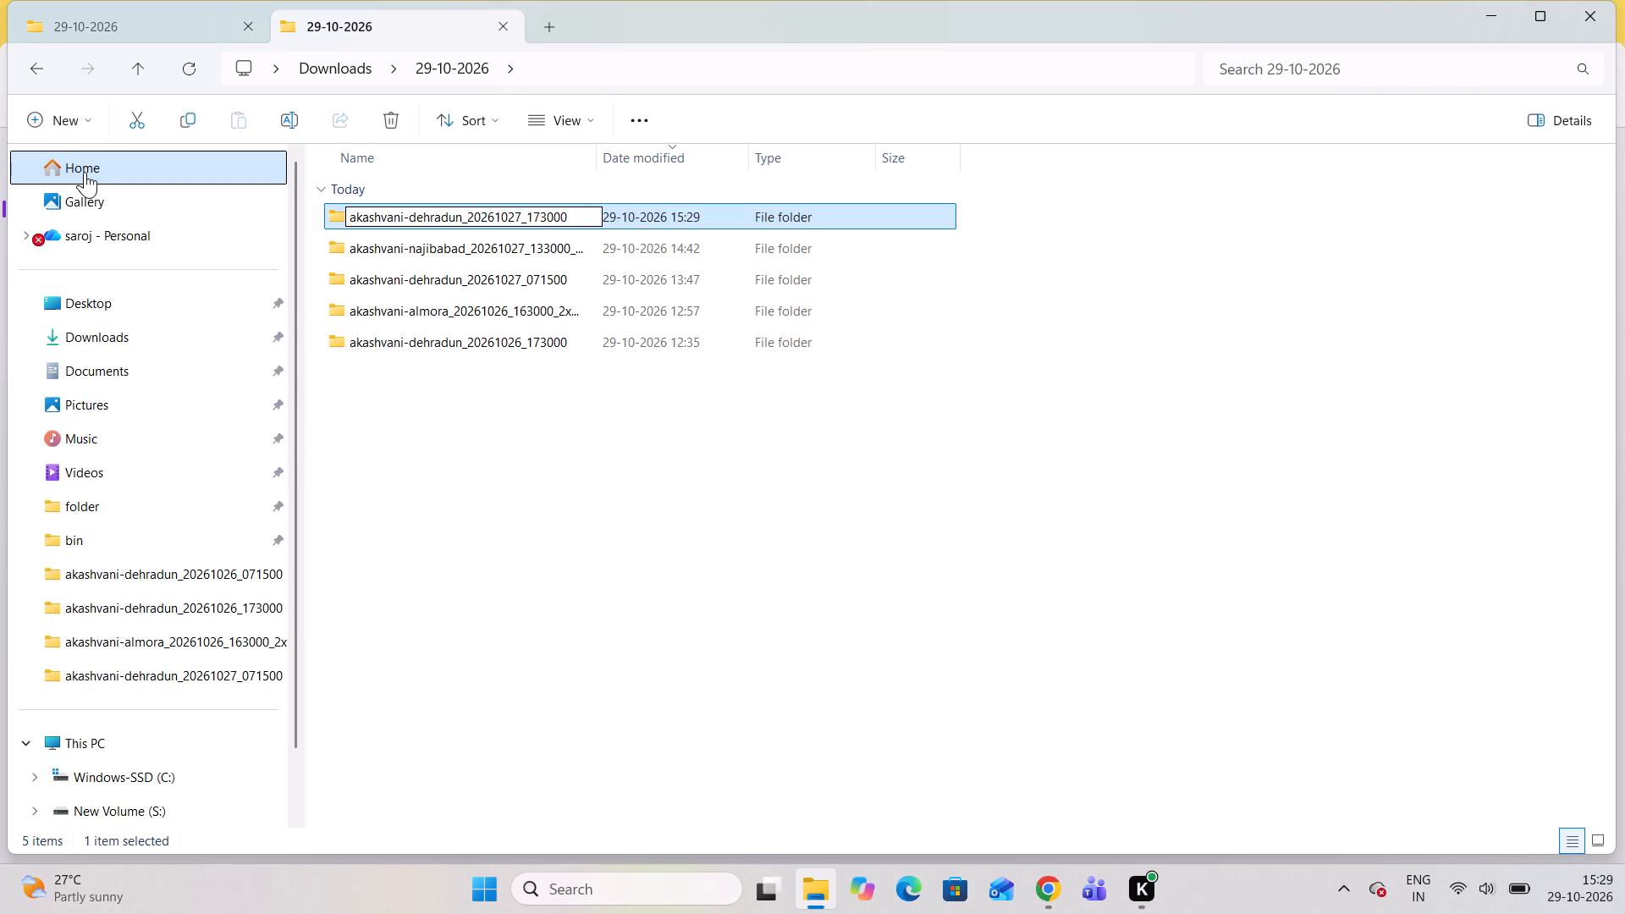
pyautogui.press('Return')
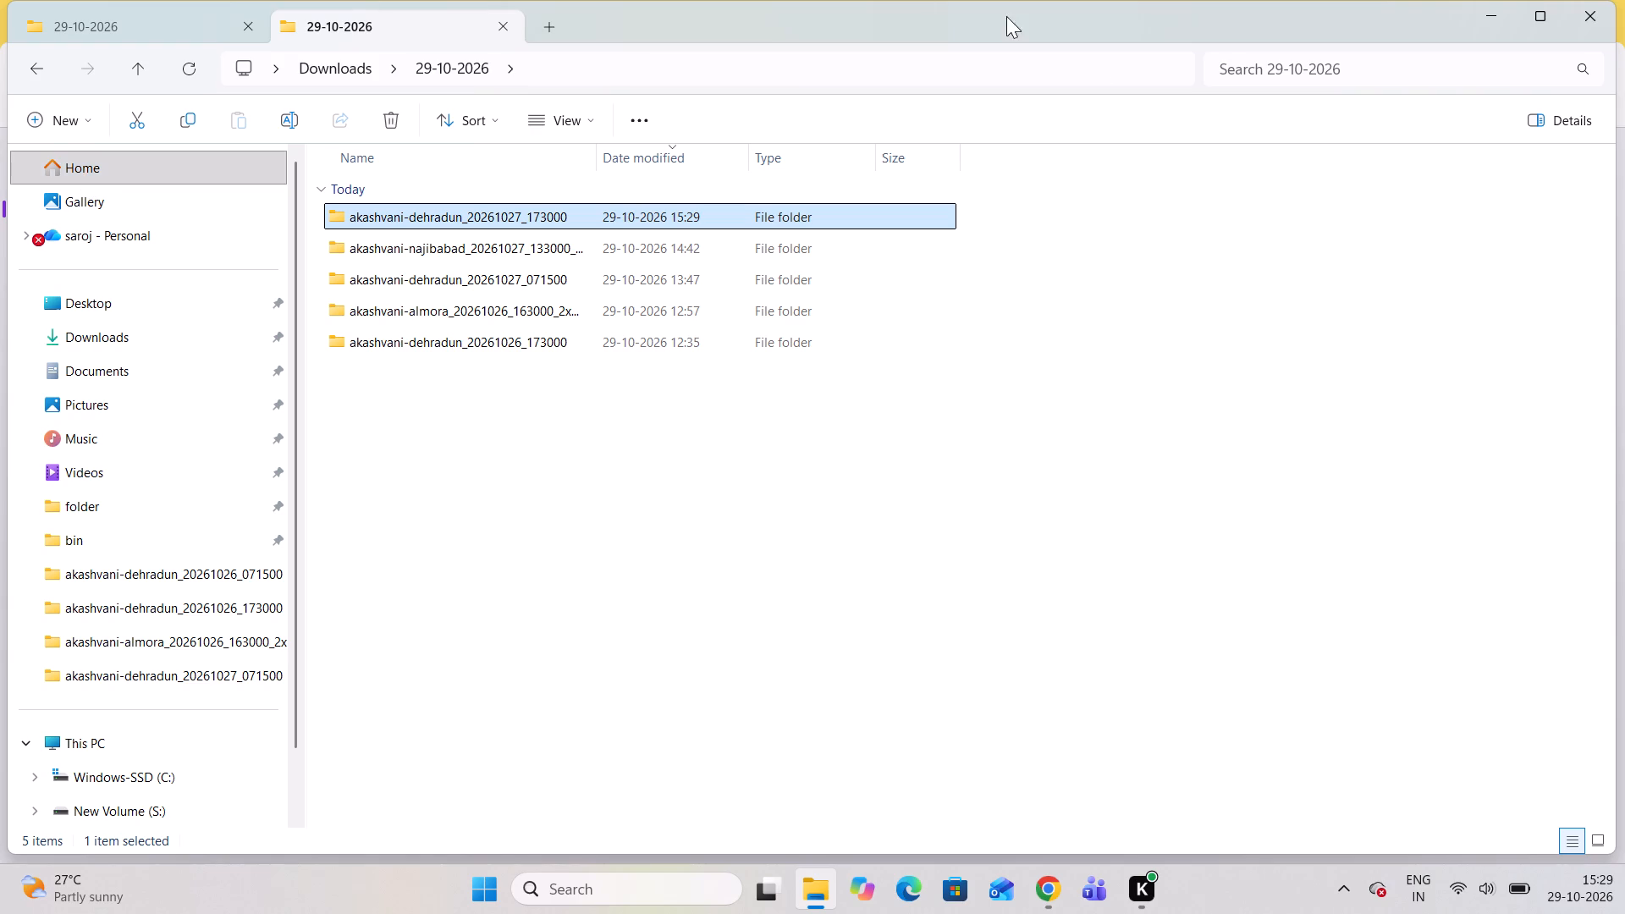
pyautogui.click(1485, 19)
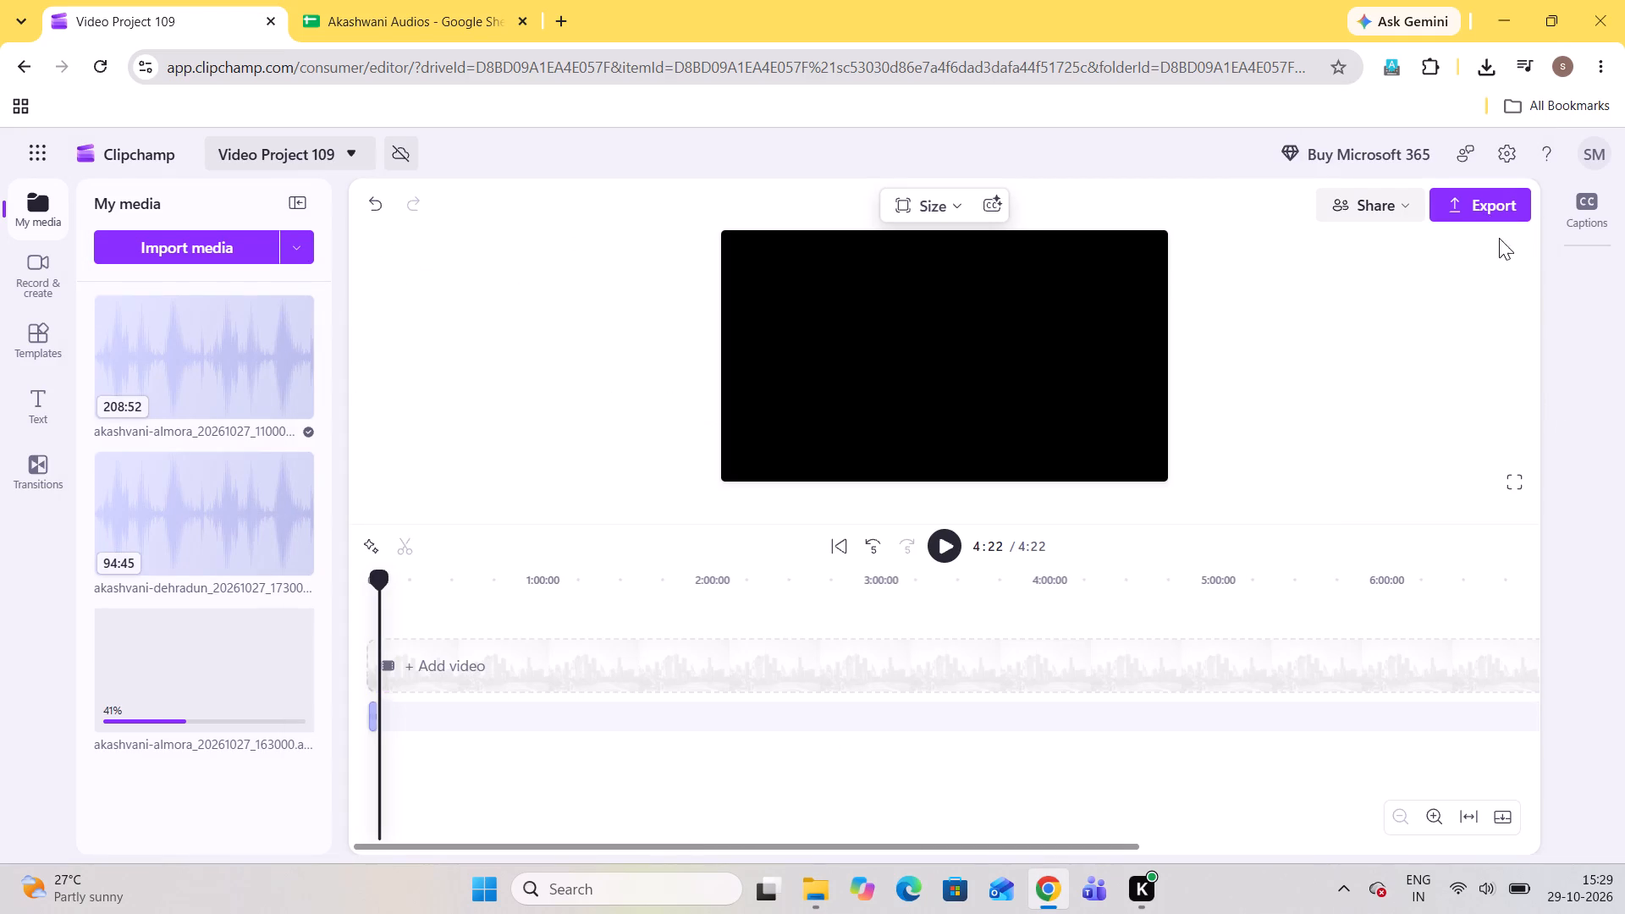
# Return to Clipchamp and export the isolated song as an audio-only file named swarg tara.
pyautogui.click(1488, 209)
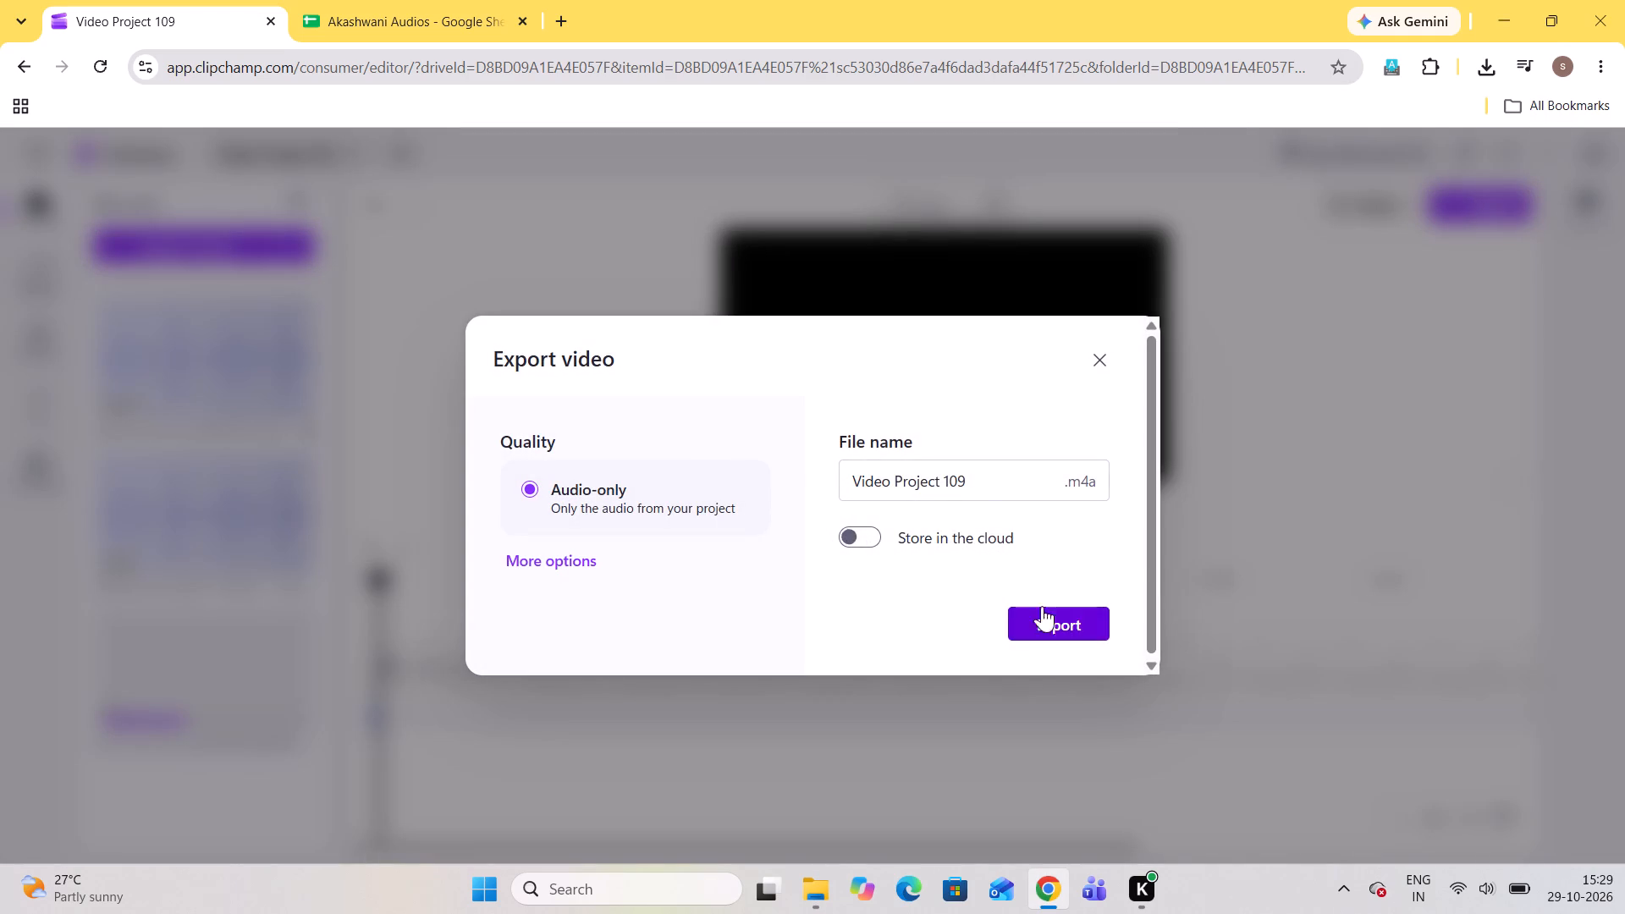
pyautogui.moveTo(997, 481); pyautogui.dragTo(757, 448)
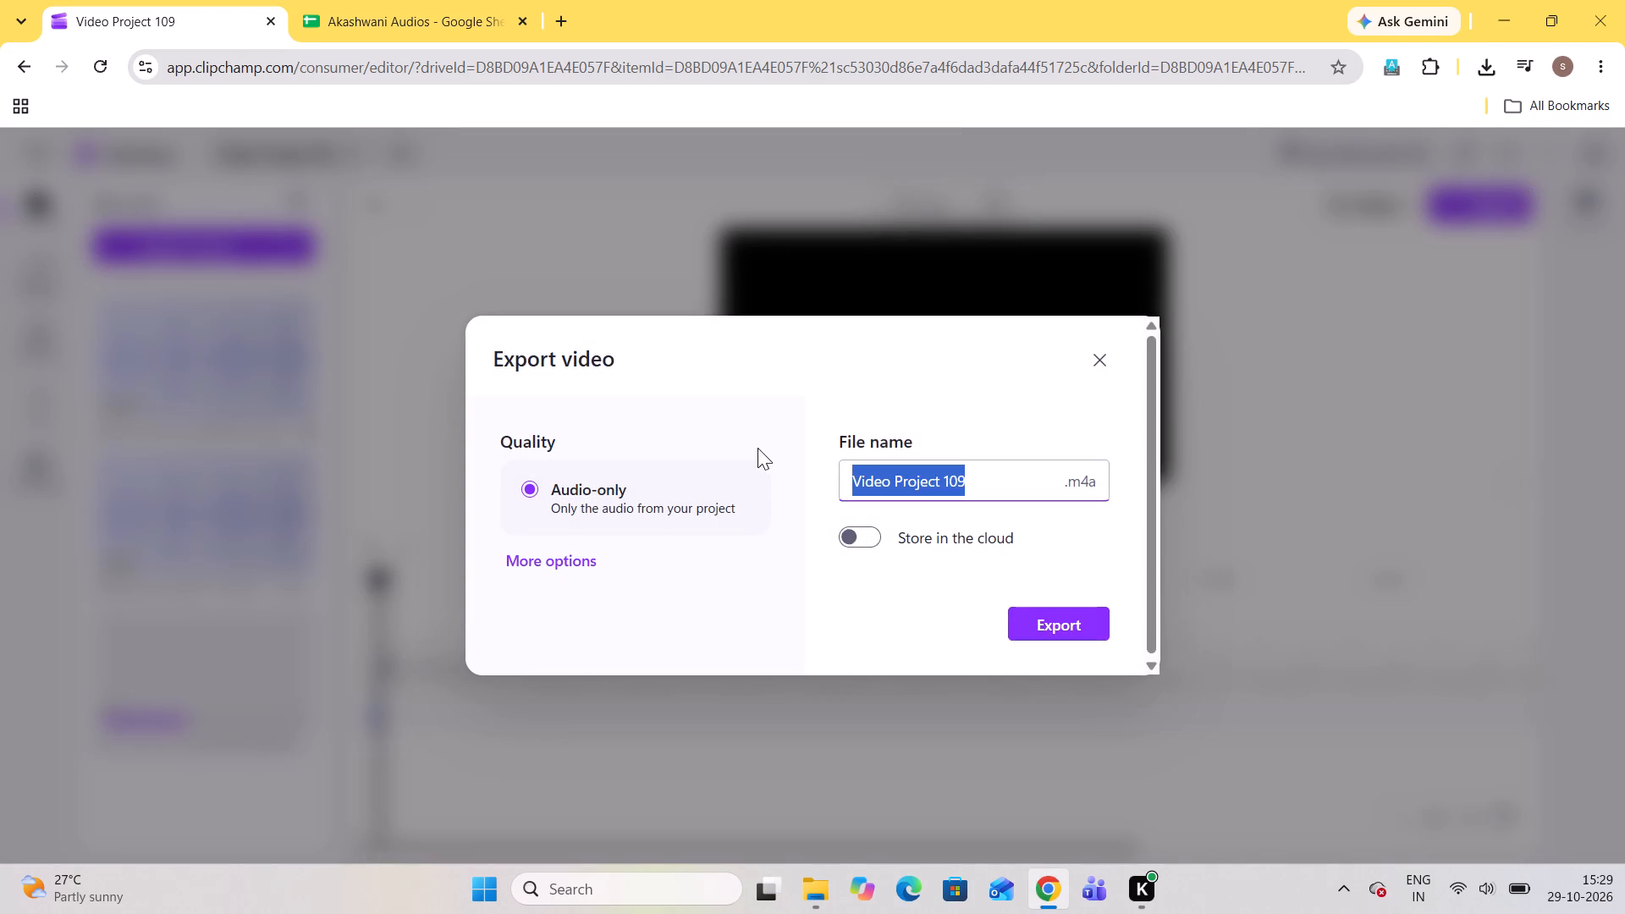
pyautogui.write('swarg')
pyautogui.press('space')
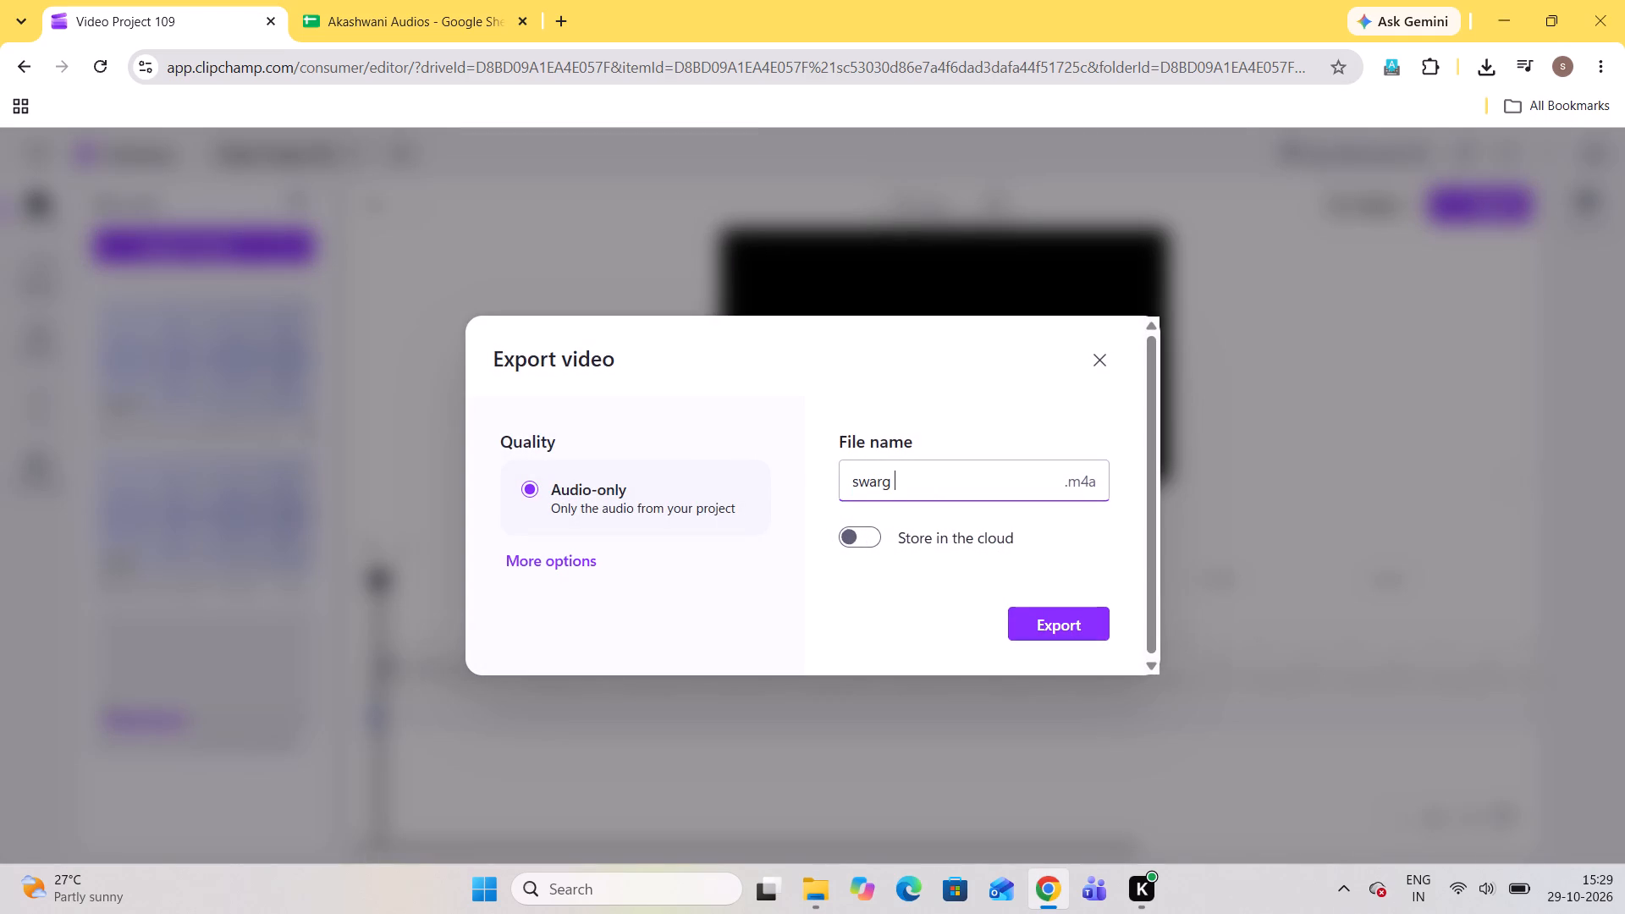
pyautogui.write('tara')
pyautogui.click(1051, 631)
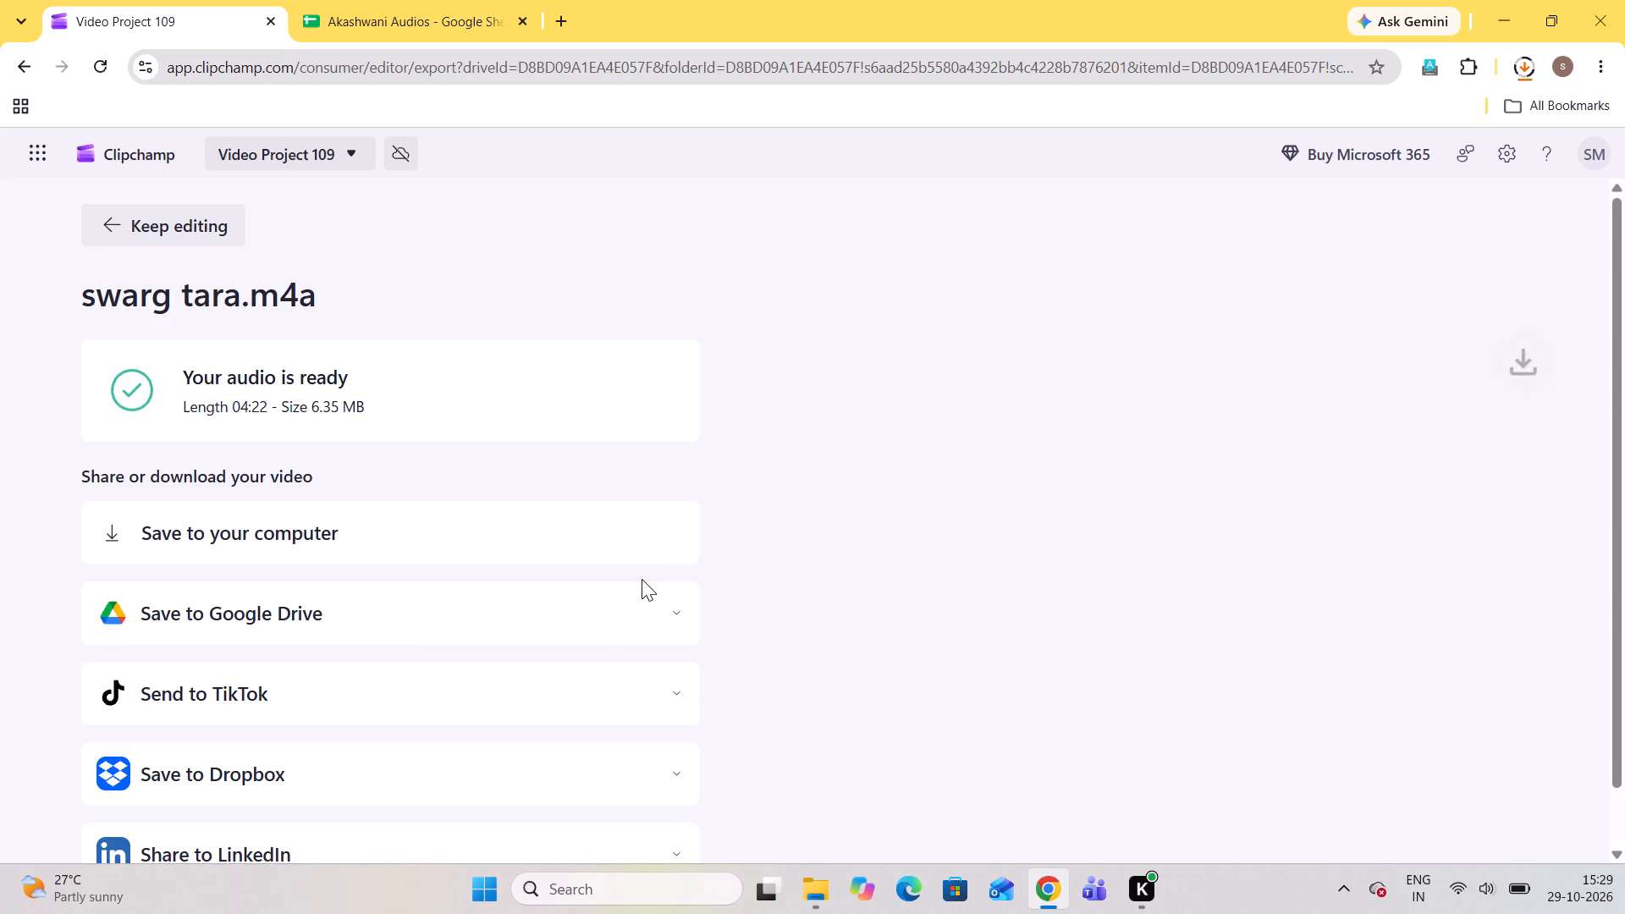
# Save swarg tara.m4a to the computer in the akashvani-dehradun_20261027_173000 folder under Downloads, 29-10-2026.
pyautogui.click(642, 559)
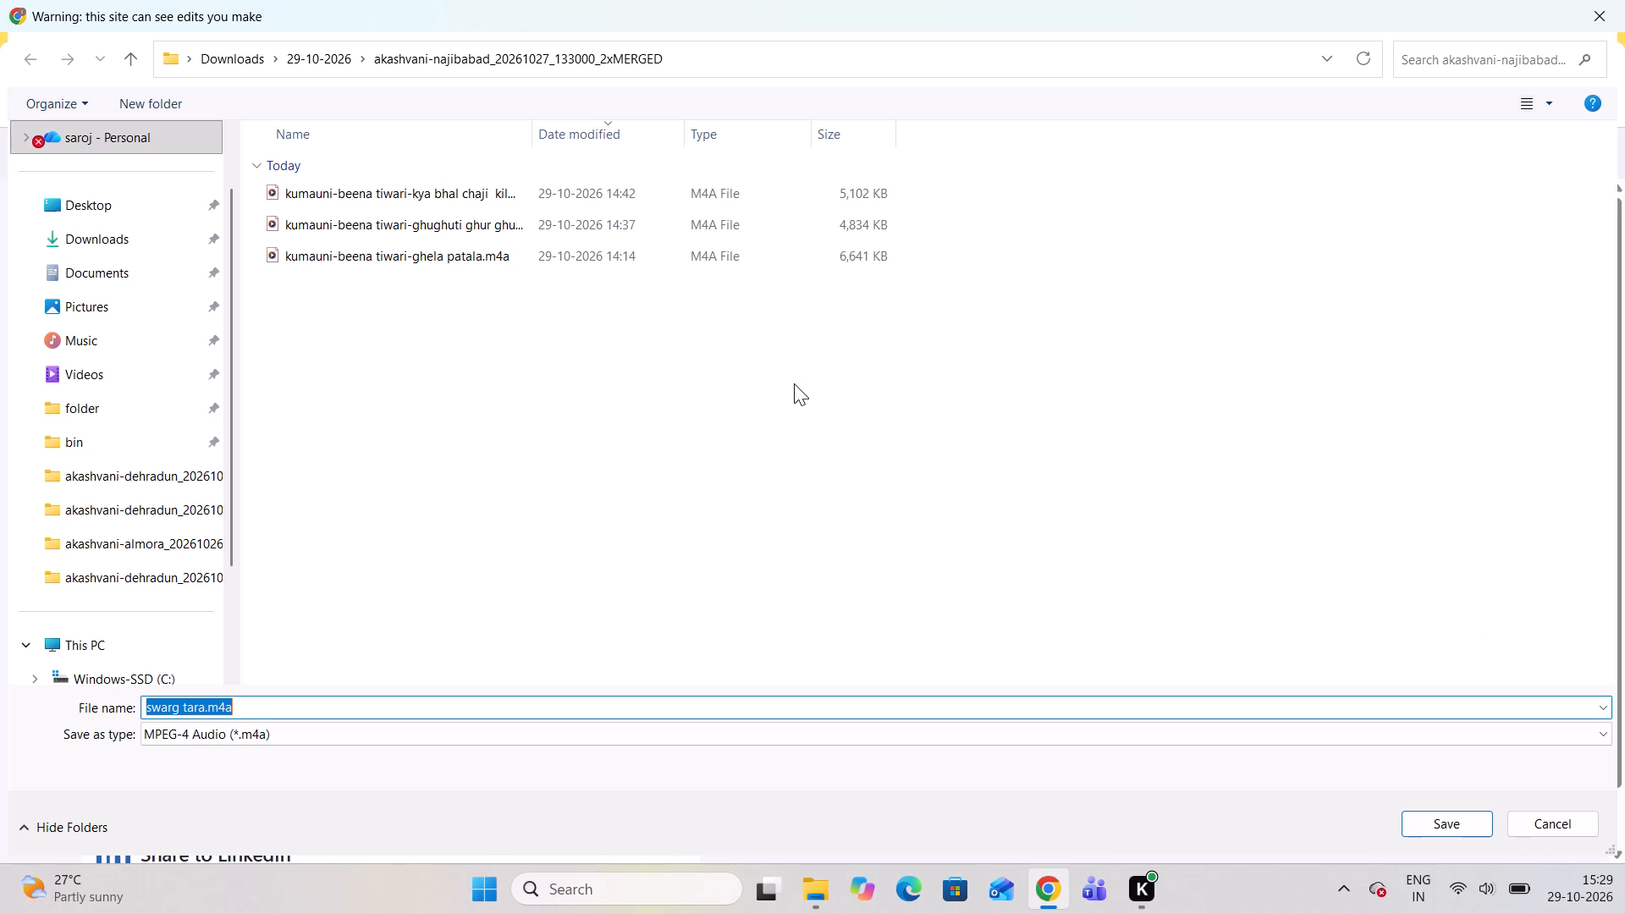
pyautogui.click(310, 64)
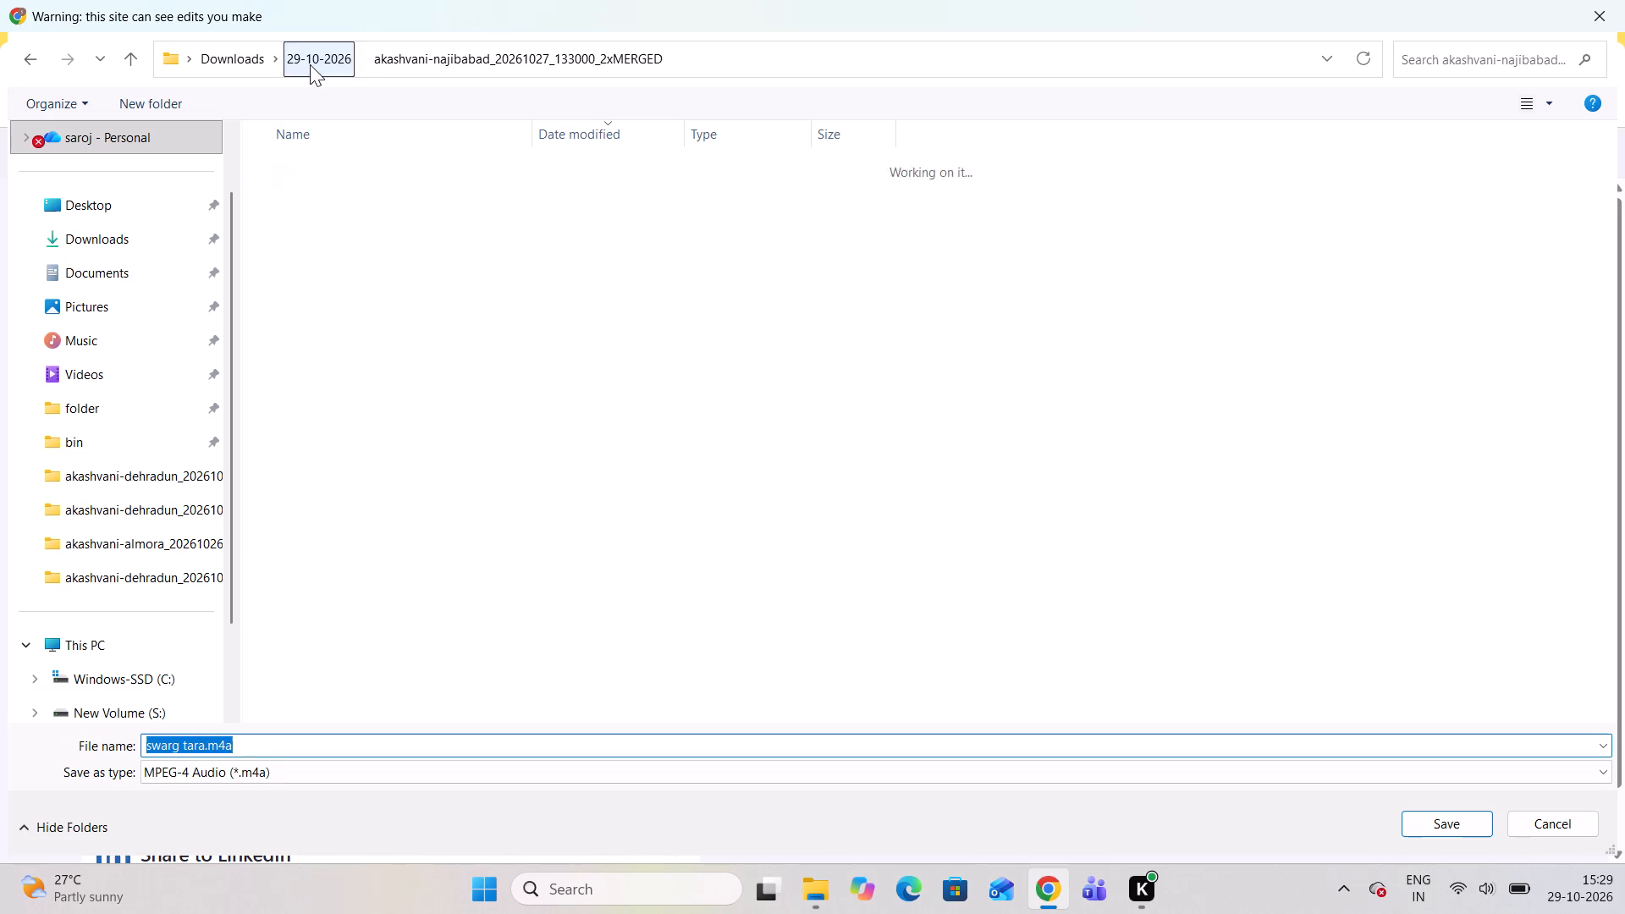
pyautogui.doubleClick(368, 196)
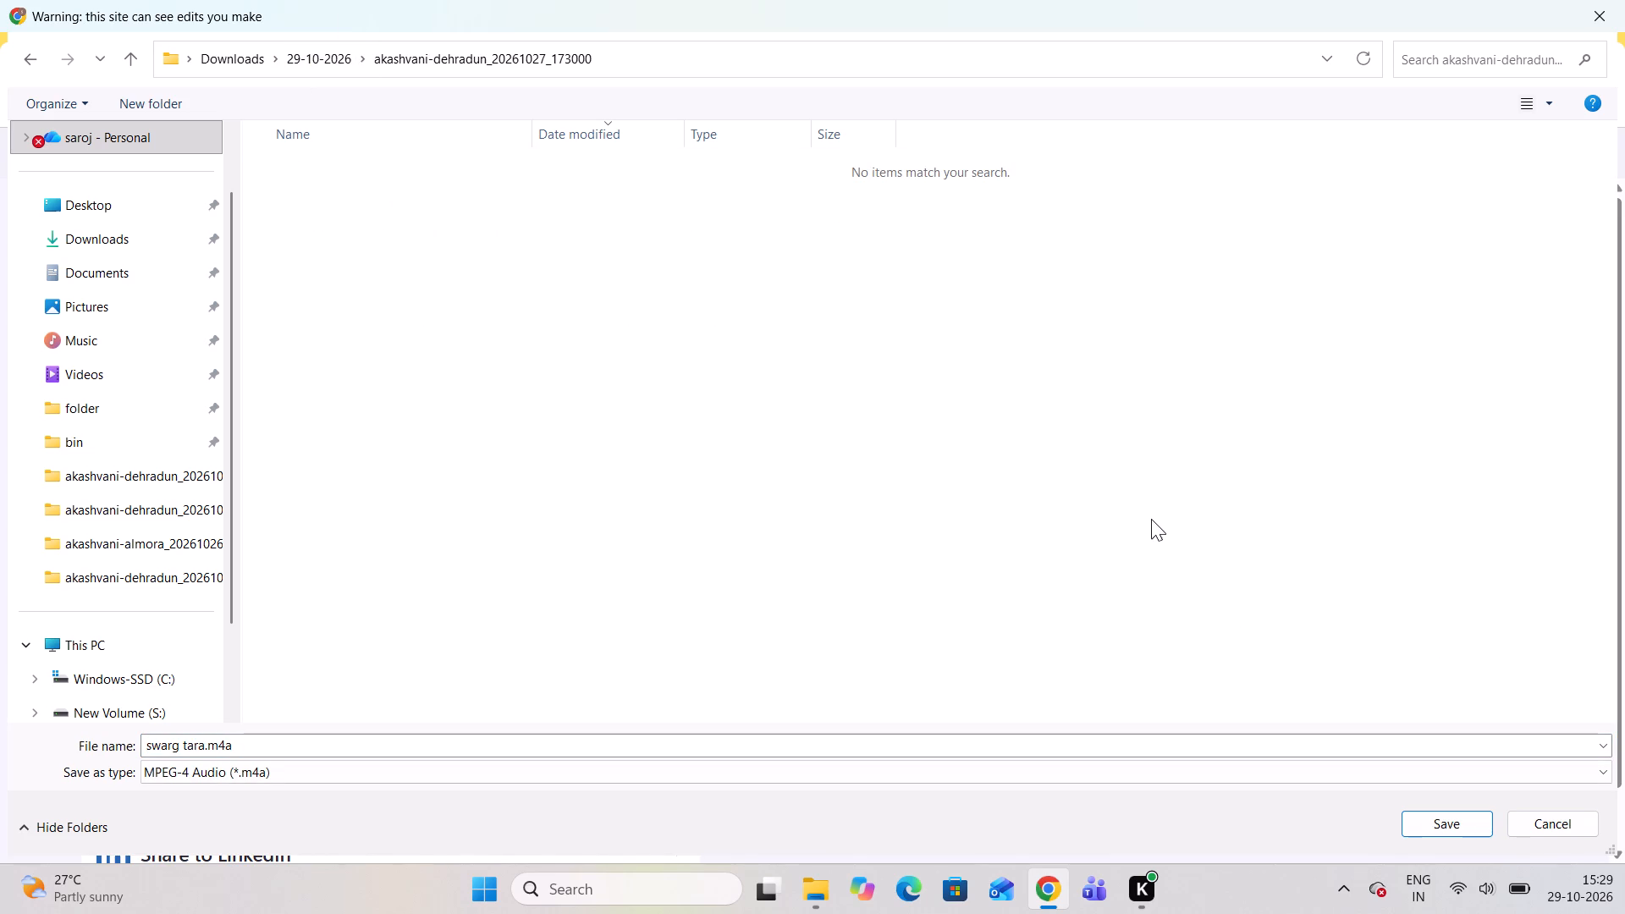
pyautogui.click(1411, 819)
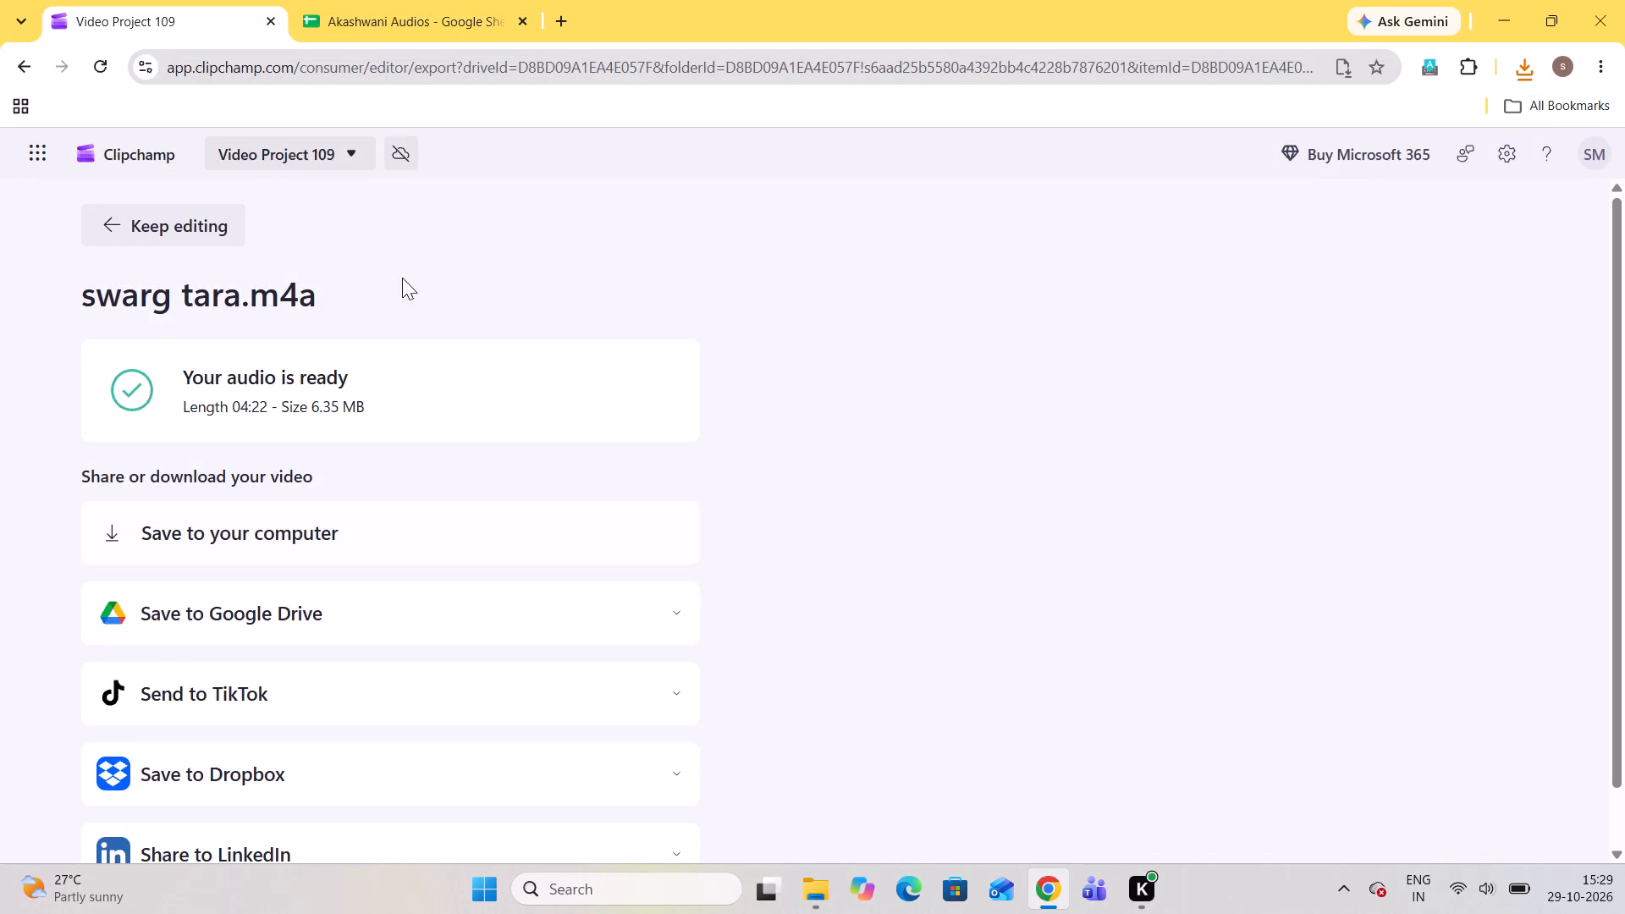
# Go back to editing and replace the Almora clip on the timeline with the akashvani-dehradun_20261027_173000 recording.
pyautogui.click(125, 213)
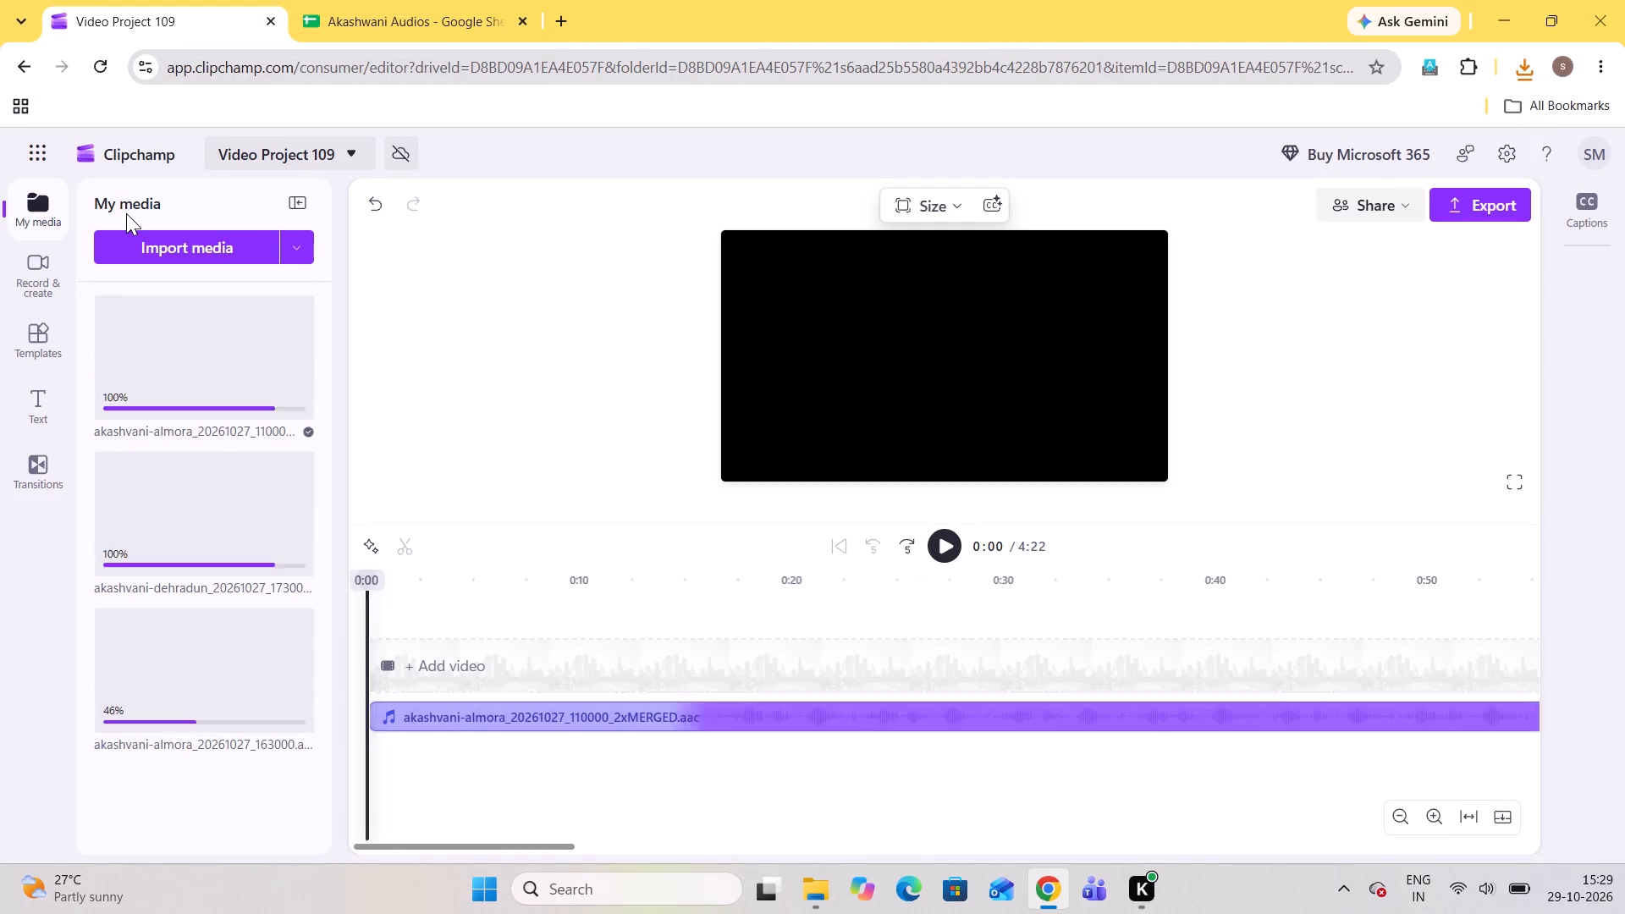
pyautogui.click(741, 713)
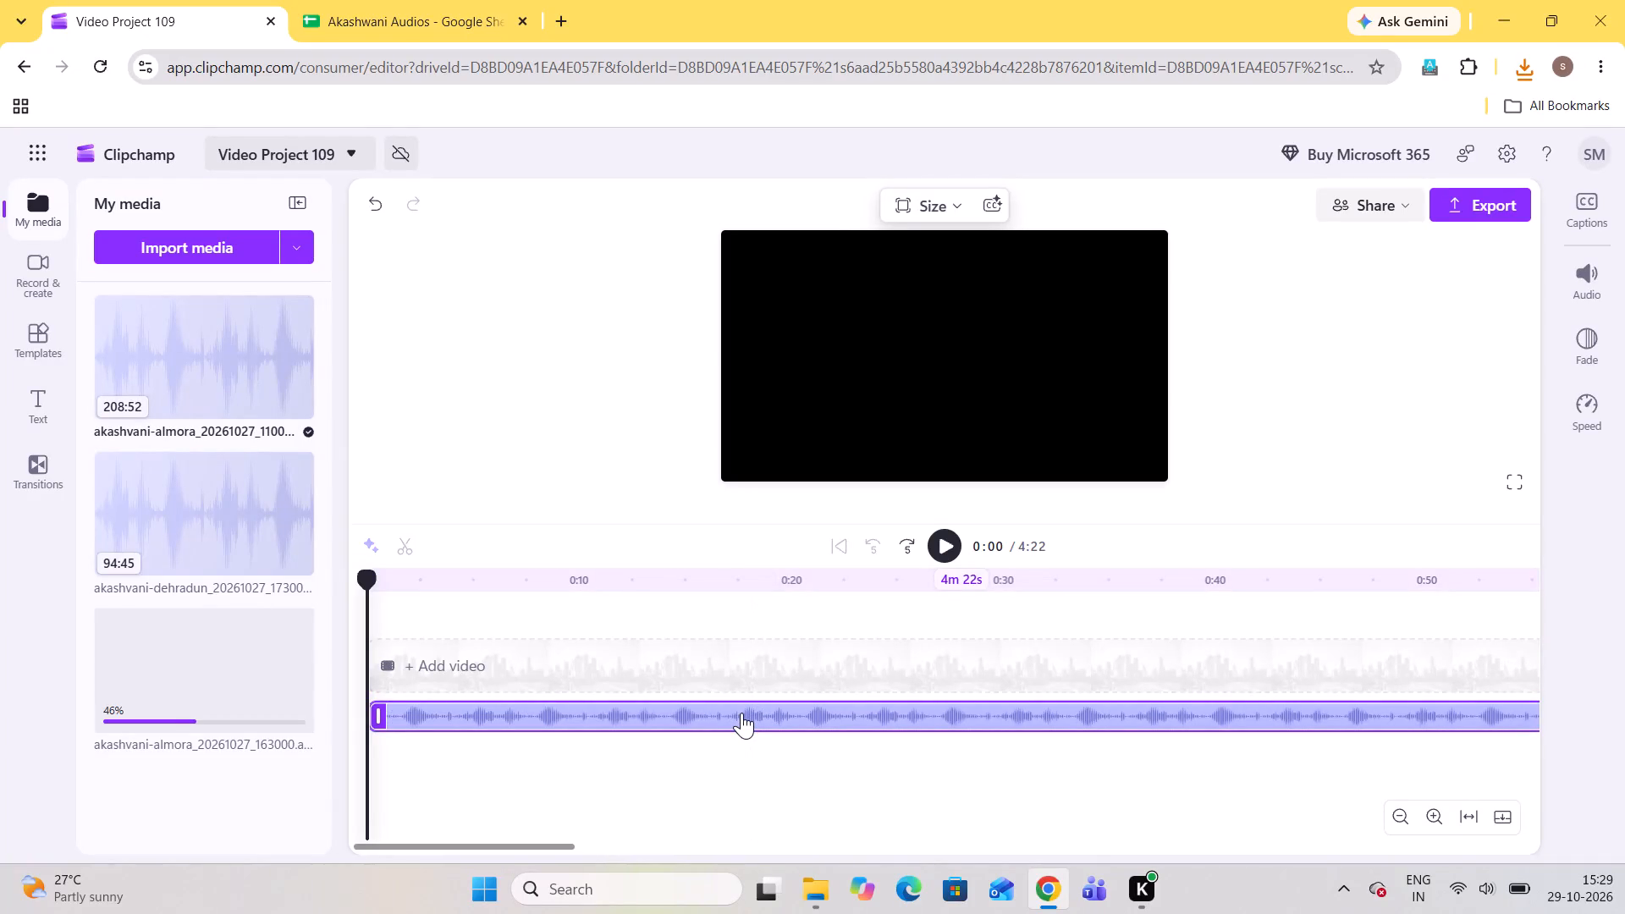
pyautogui.press('Delete')
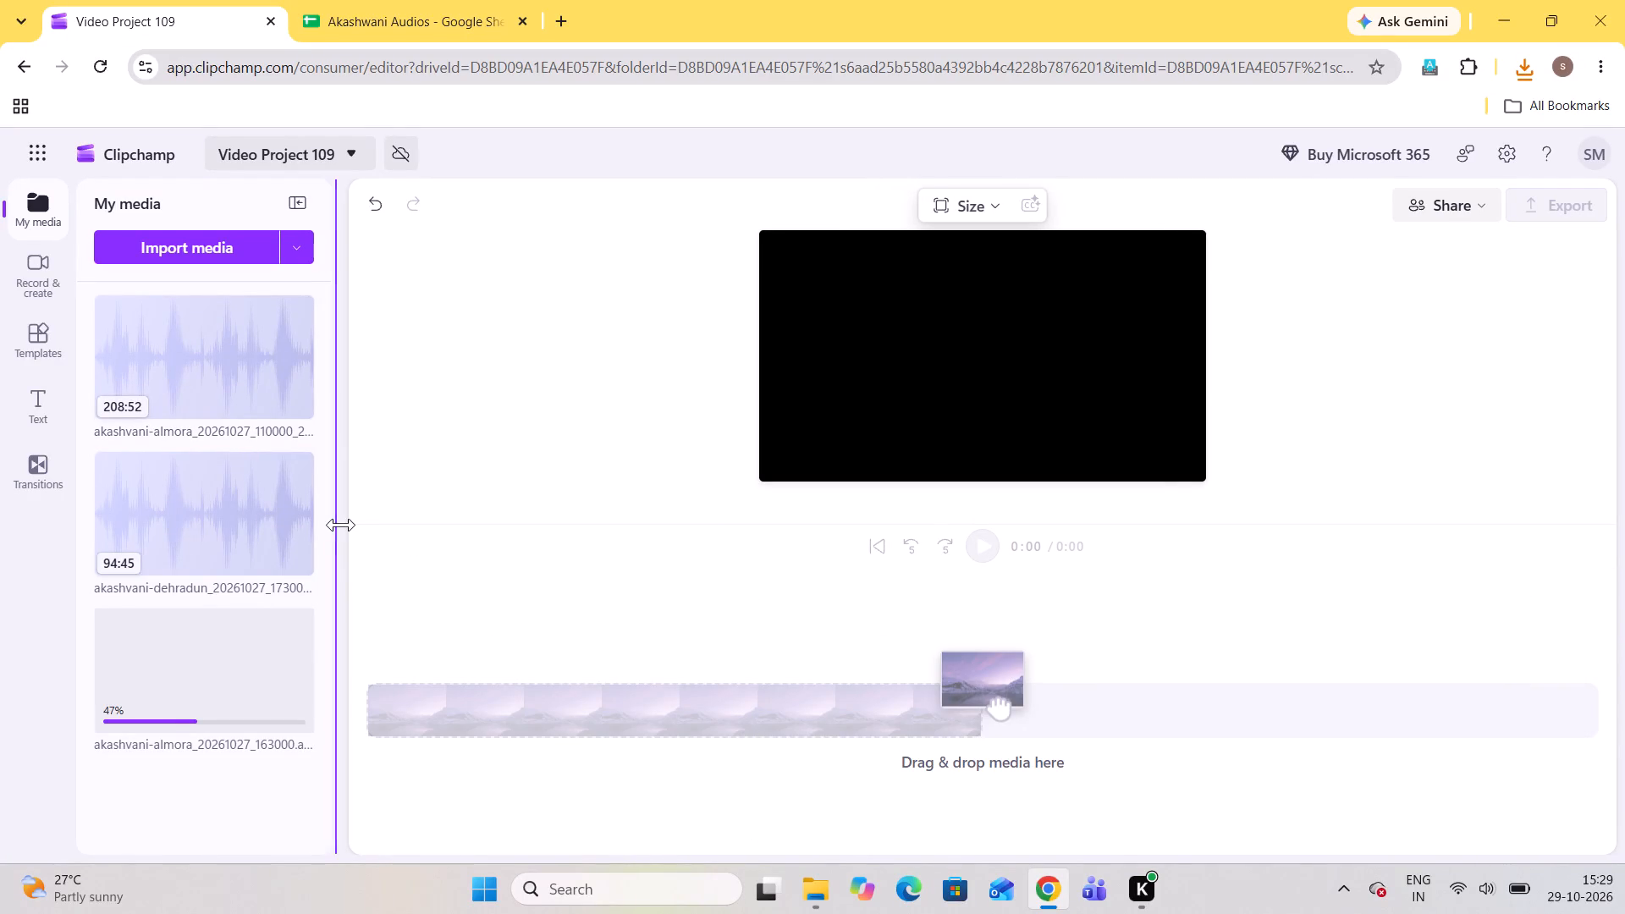
pyautogui.moveTo(256, 517); pyautogui.dragTo(523, 636)
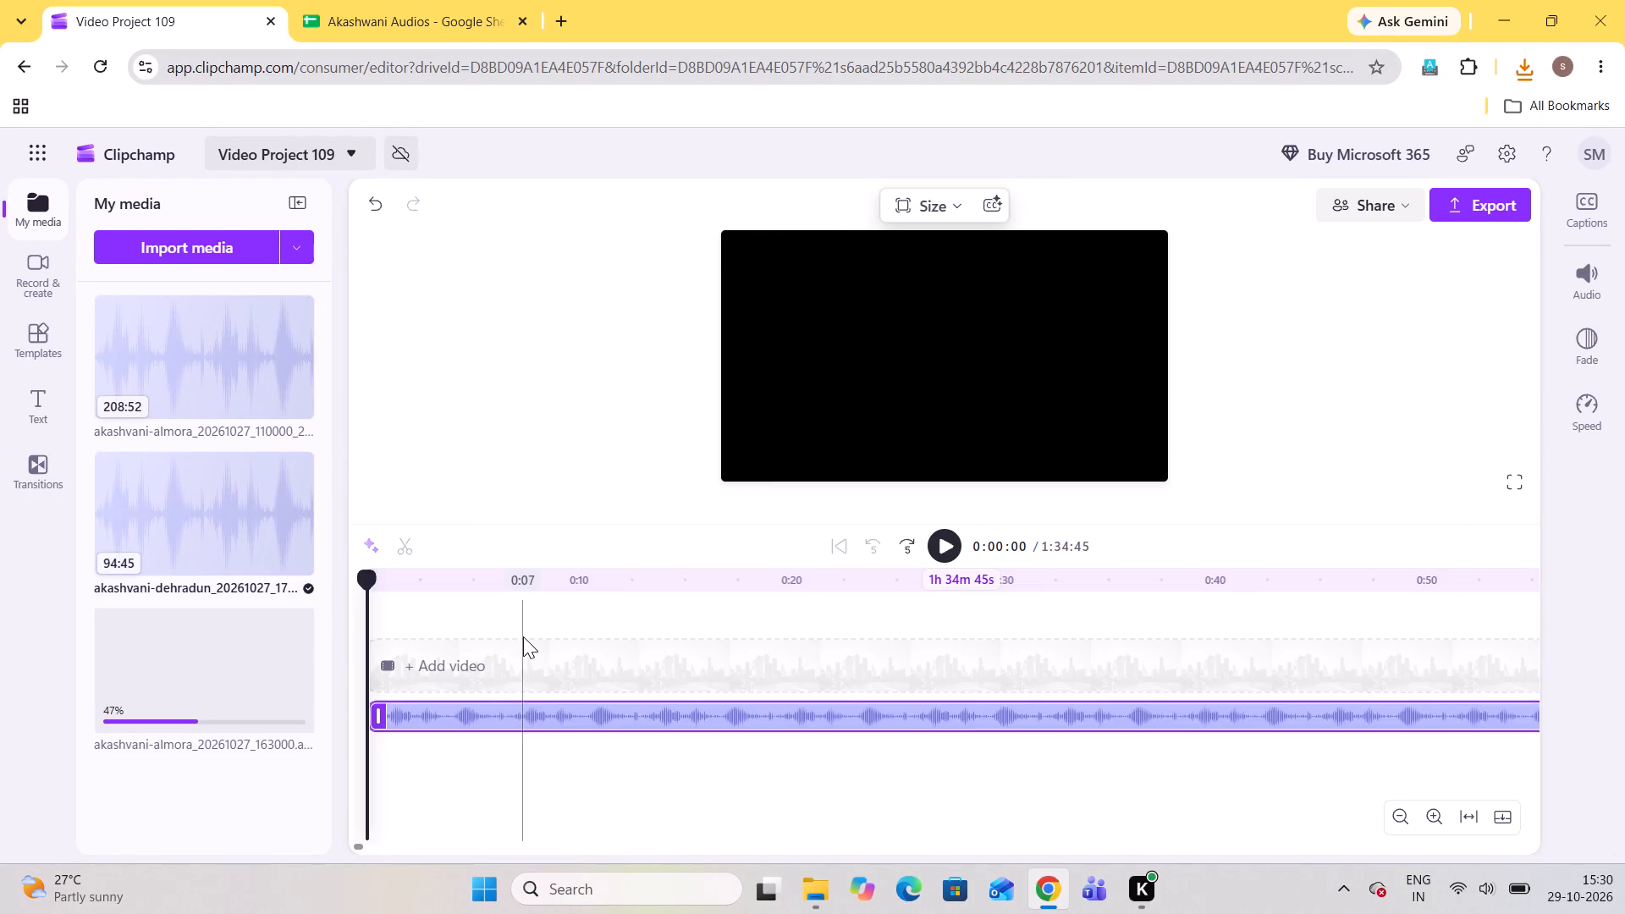
# Play the akashvani-dehradun_20261027_173000 recording and sample points across its first 24 minutes to listen for songs.
pyautogui.scroll(-1, 523, 636)
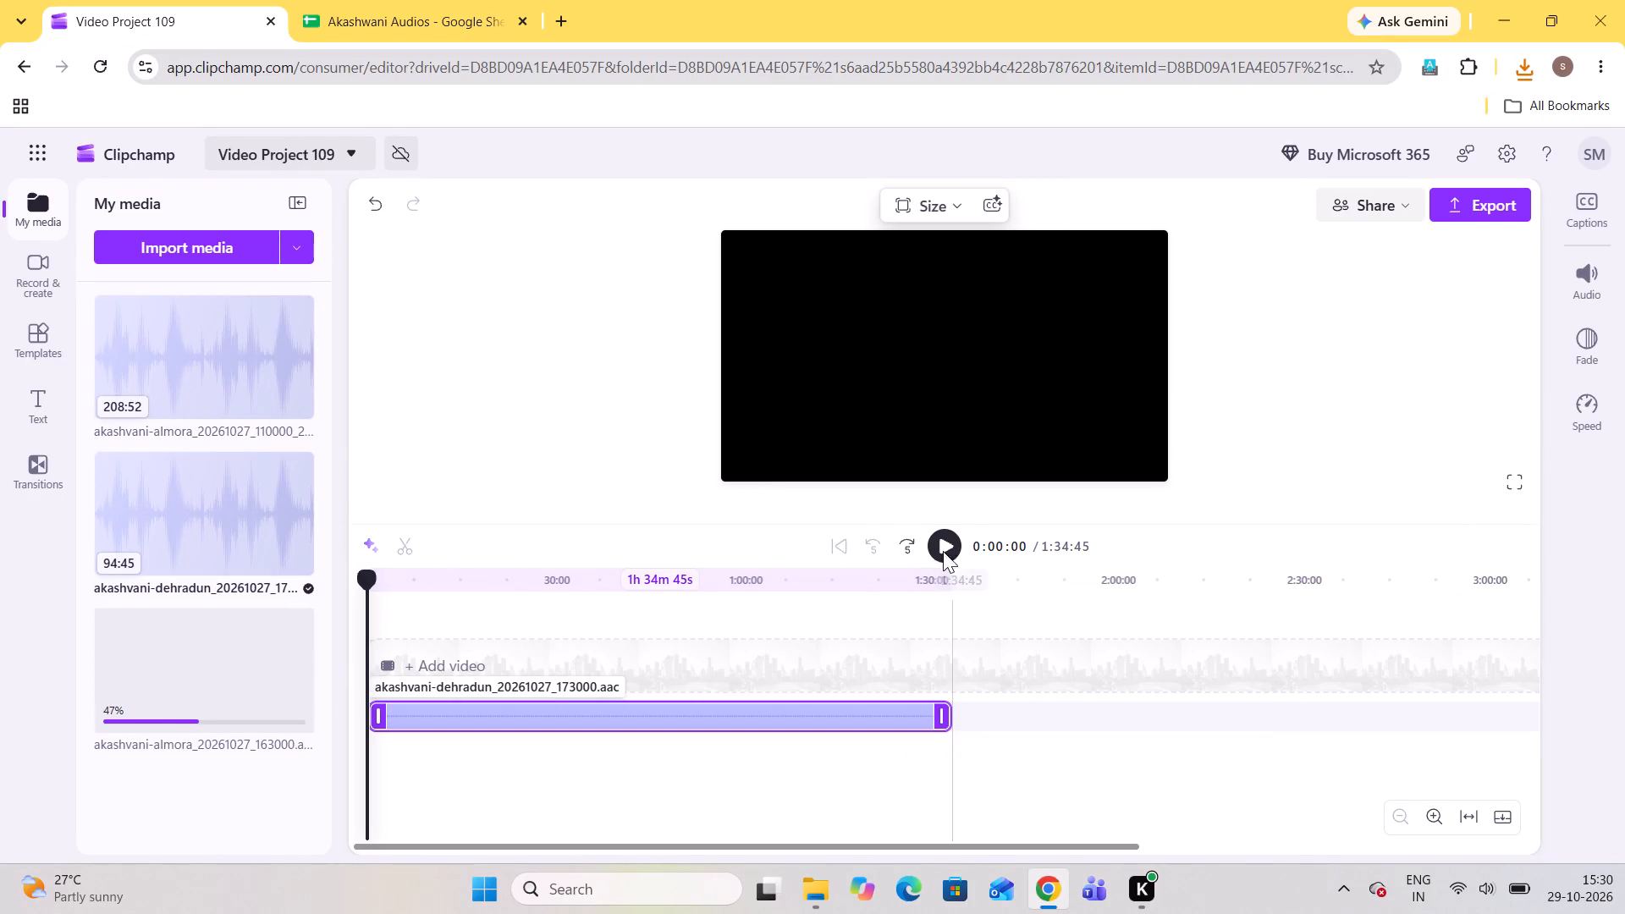
pyautogui.click(936, 546)
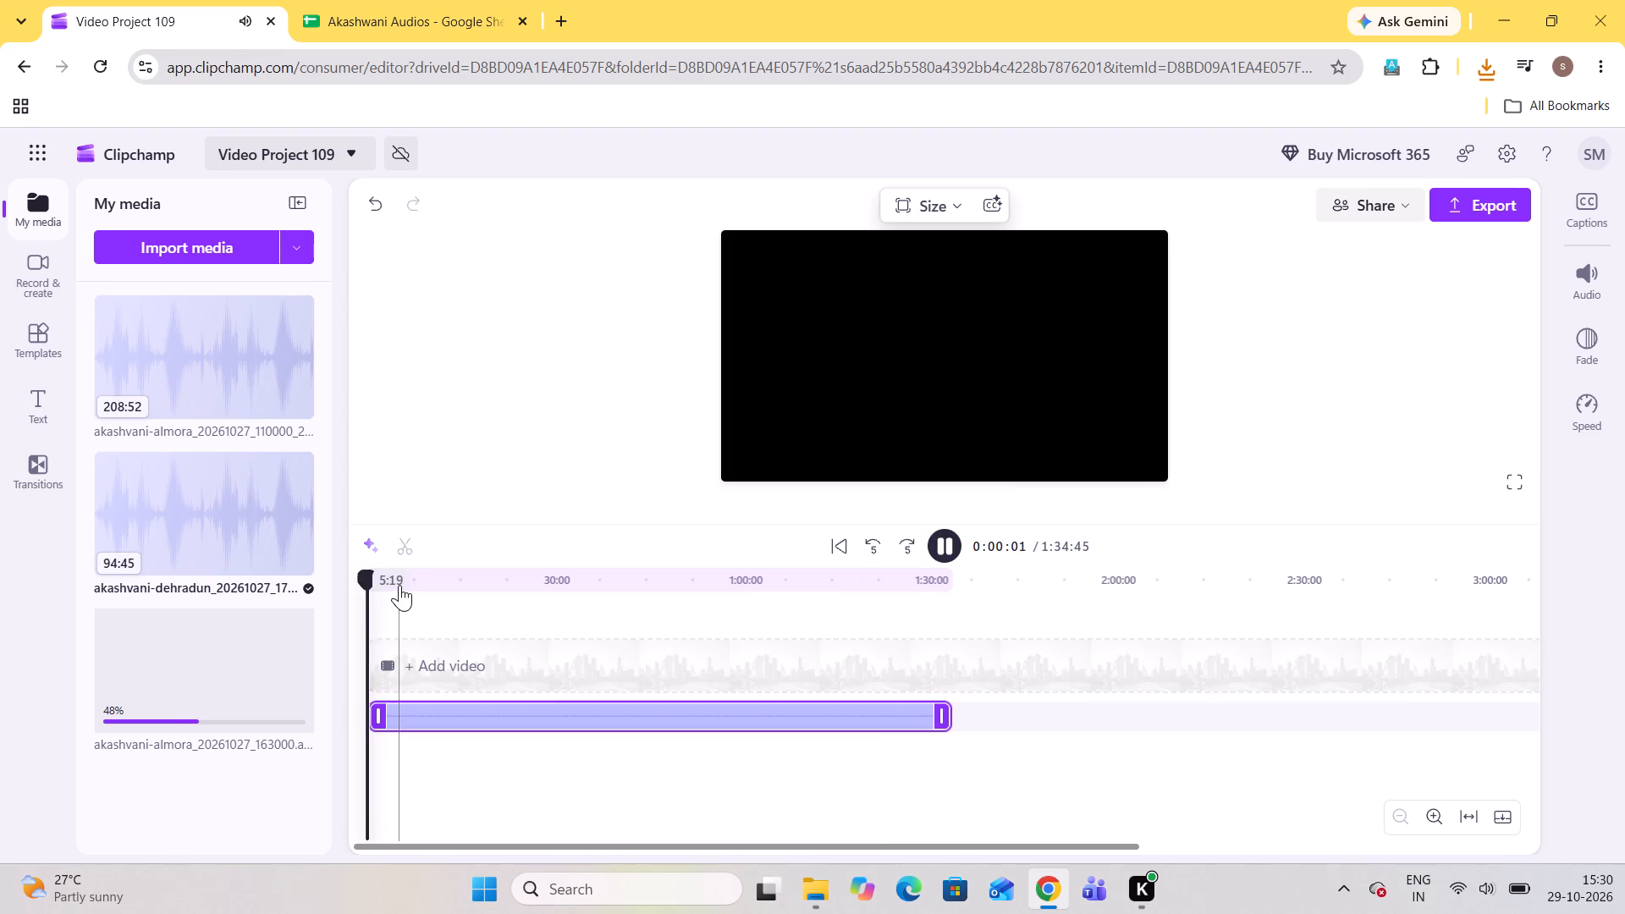
pyautogui.click(399, 585)
pyautogui.click(438, 586)
pyautogui.click(514, 585)
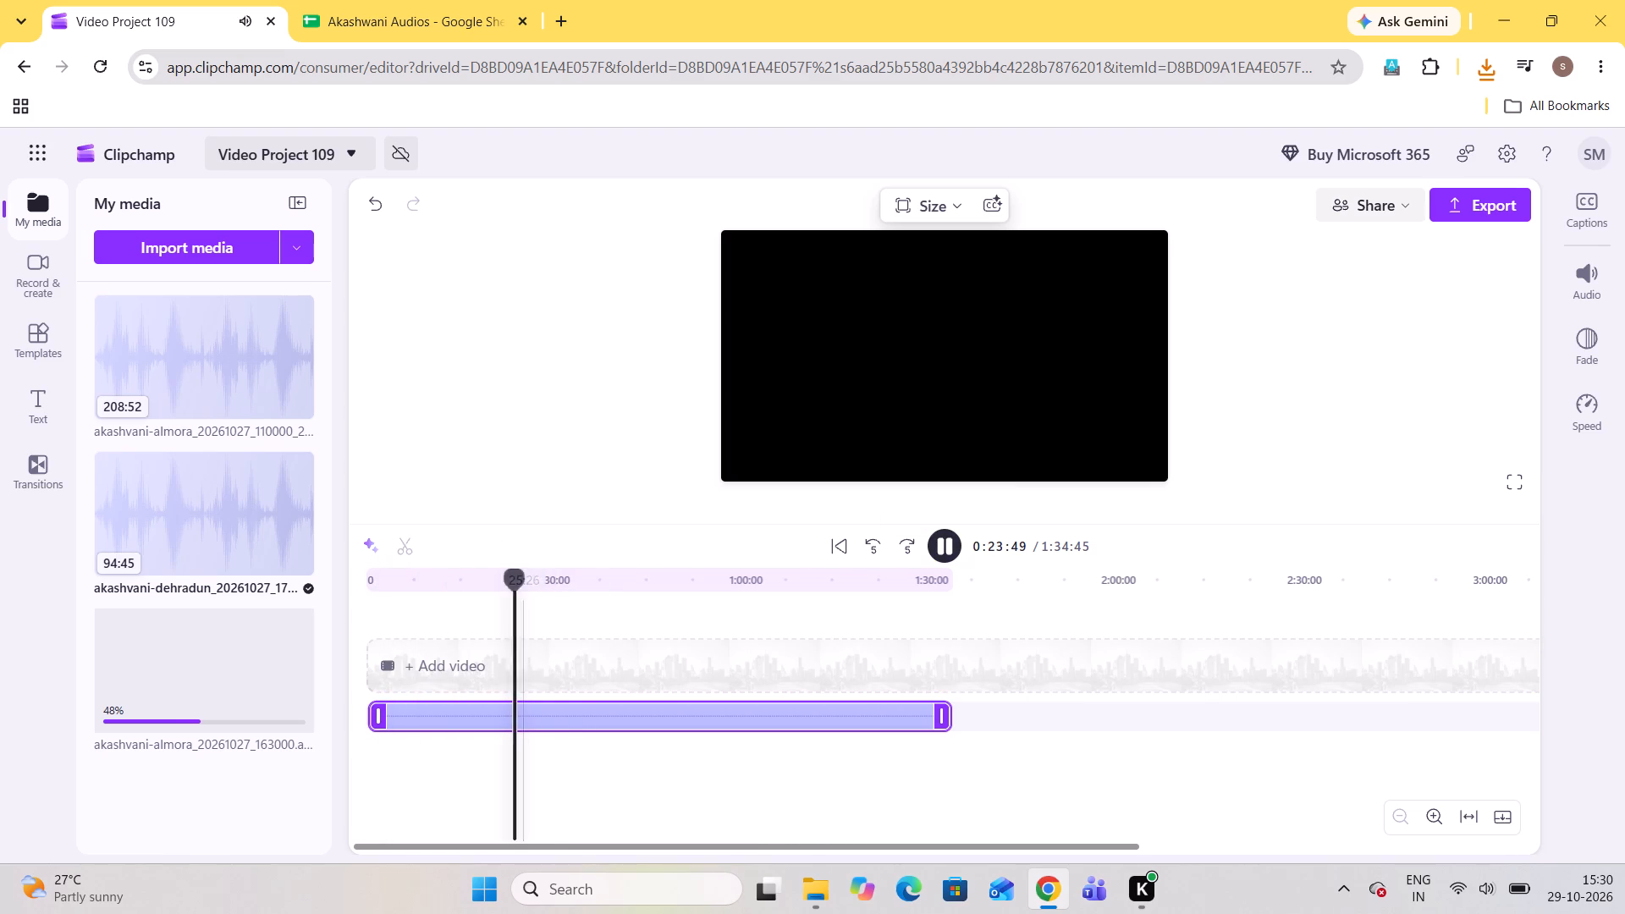
pyautogui.click(510, 577)
pyautogui.click(498, 576)
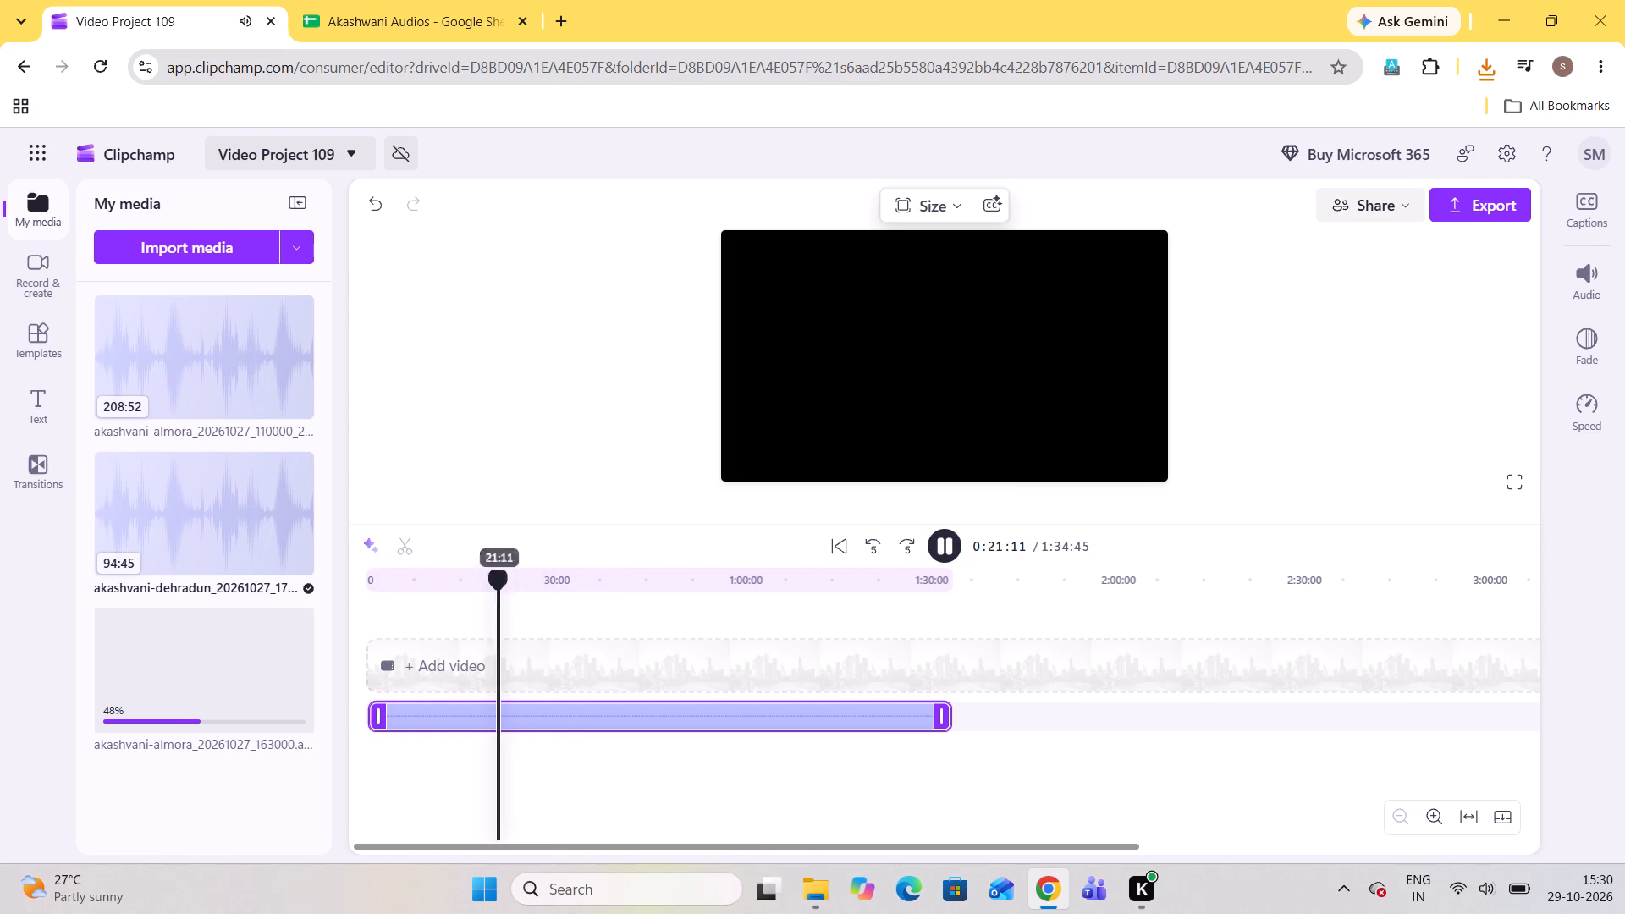
pyautogui.click(488, 575)
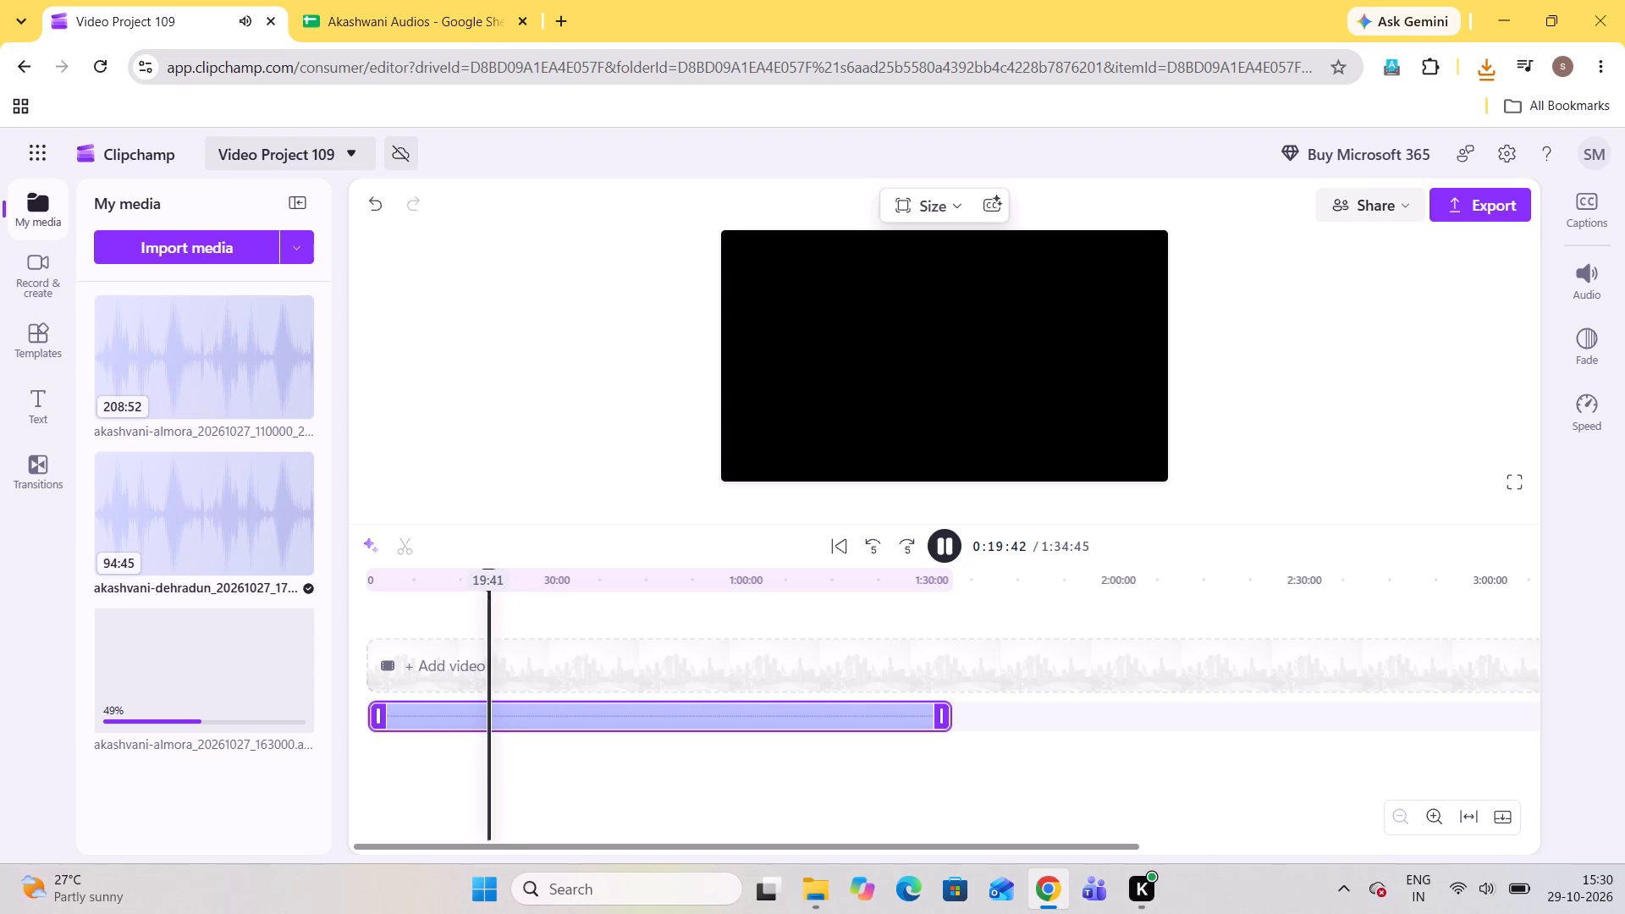
pyautogui.click(499, 571)
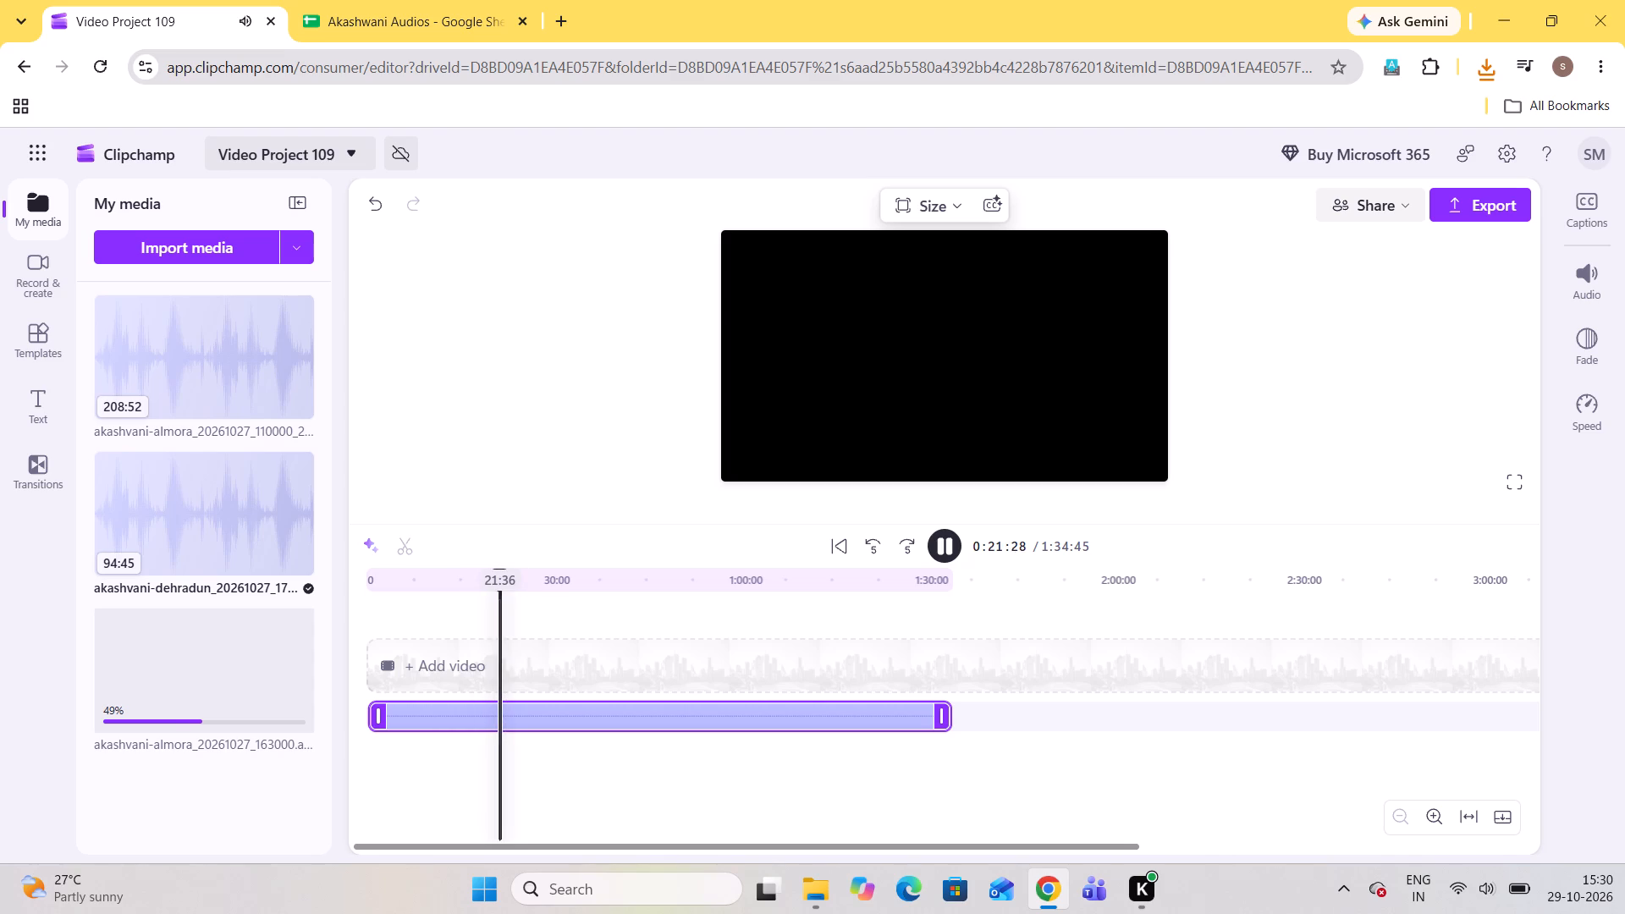
pyautogui.click(510, 570)
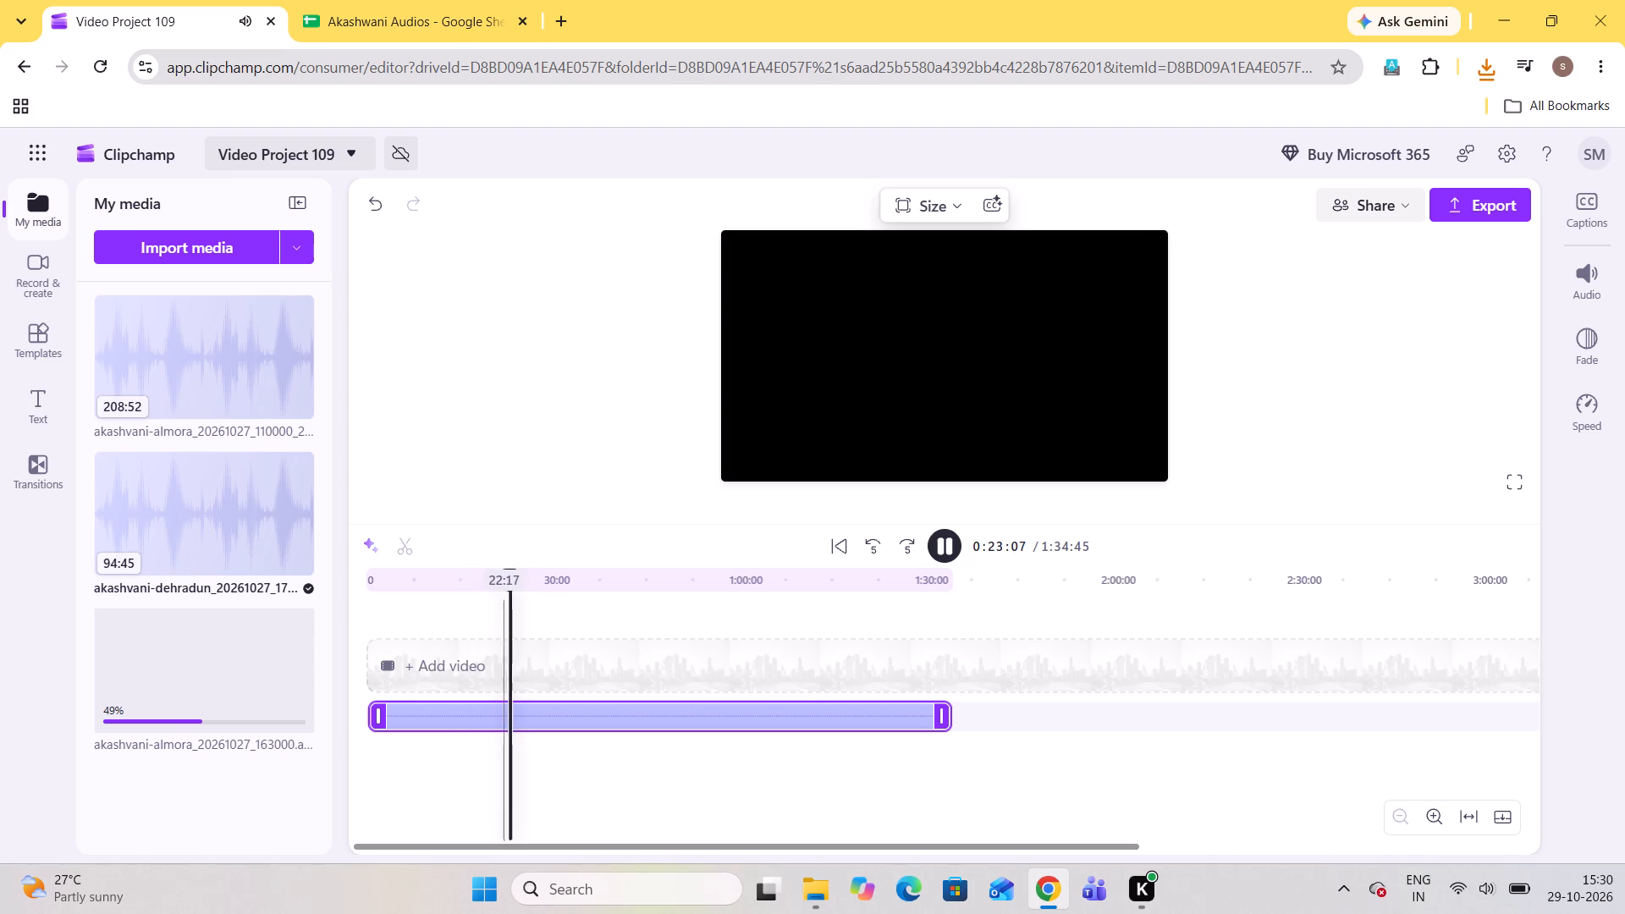
pyautogui.click(438, 564)
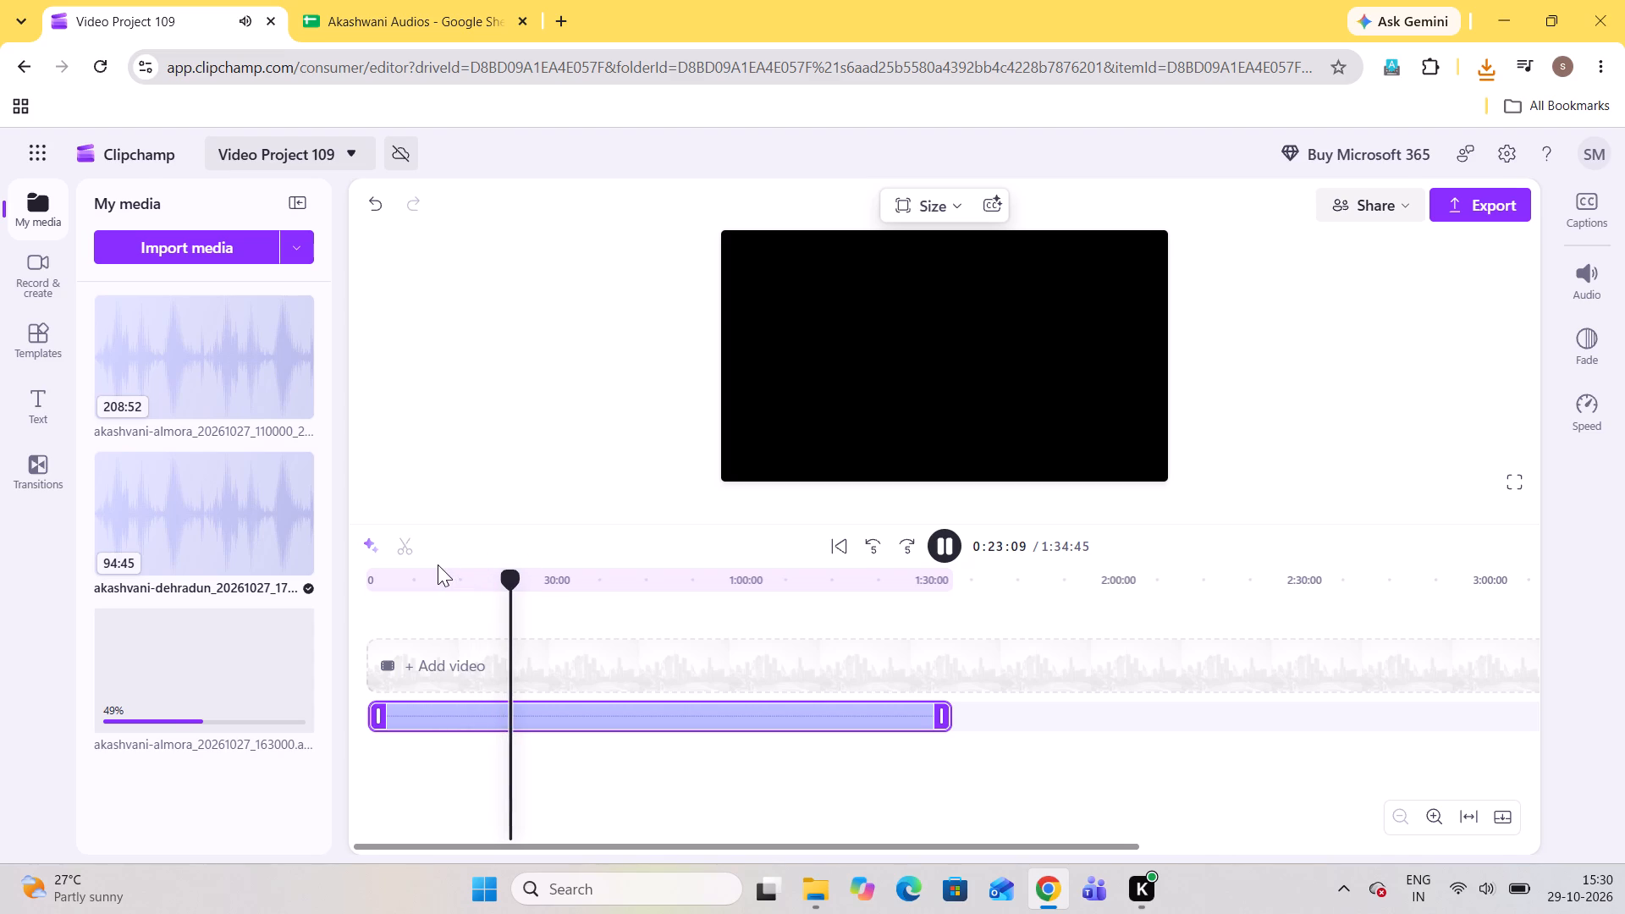
pyautogui.click(443, 581)
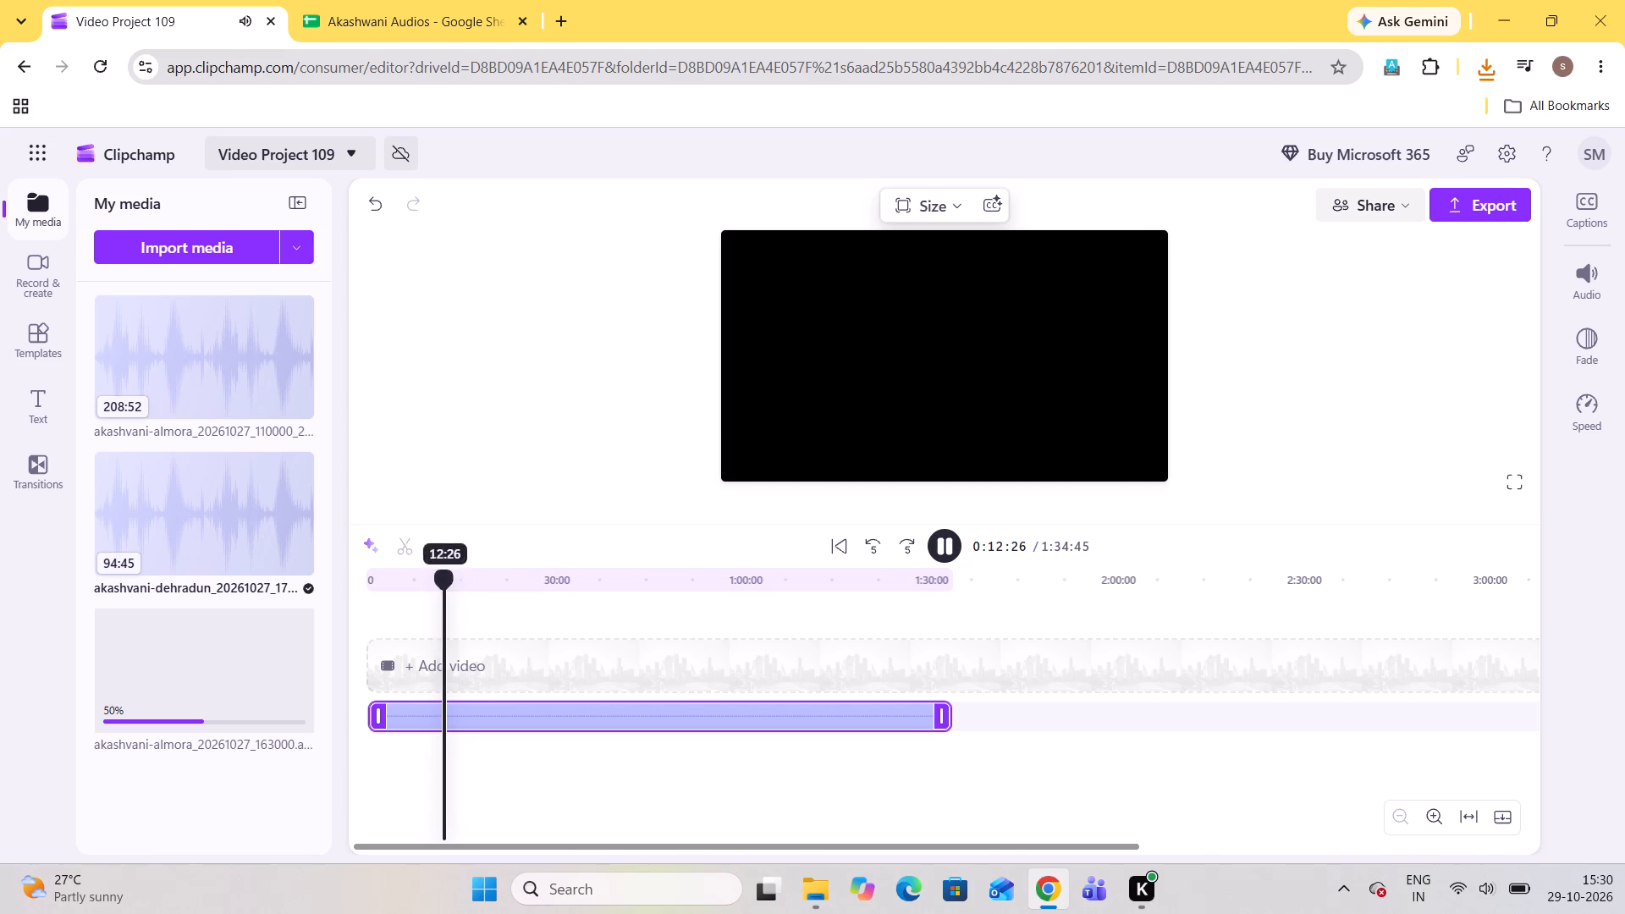
pyautogui.click(454, 581)
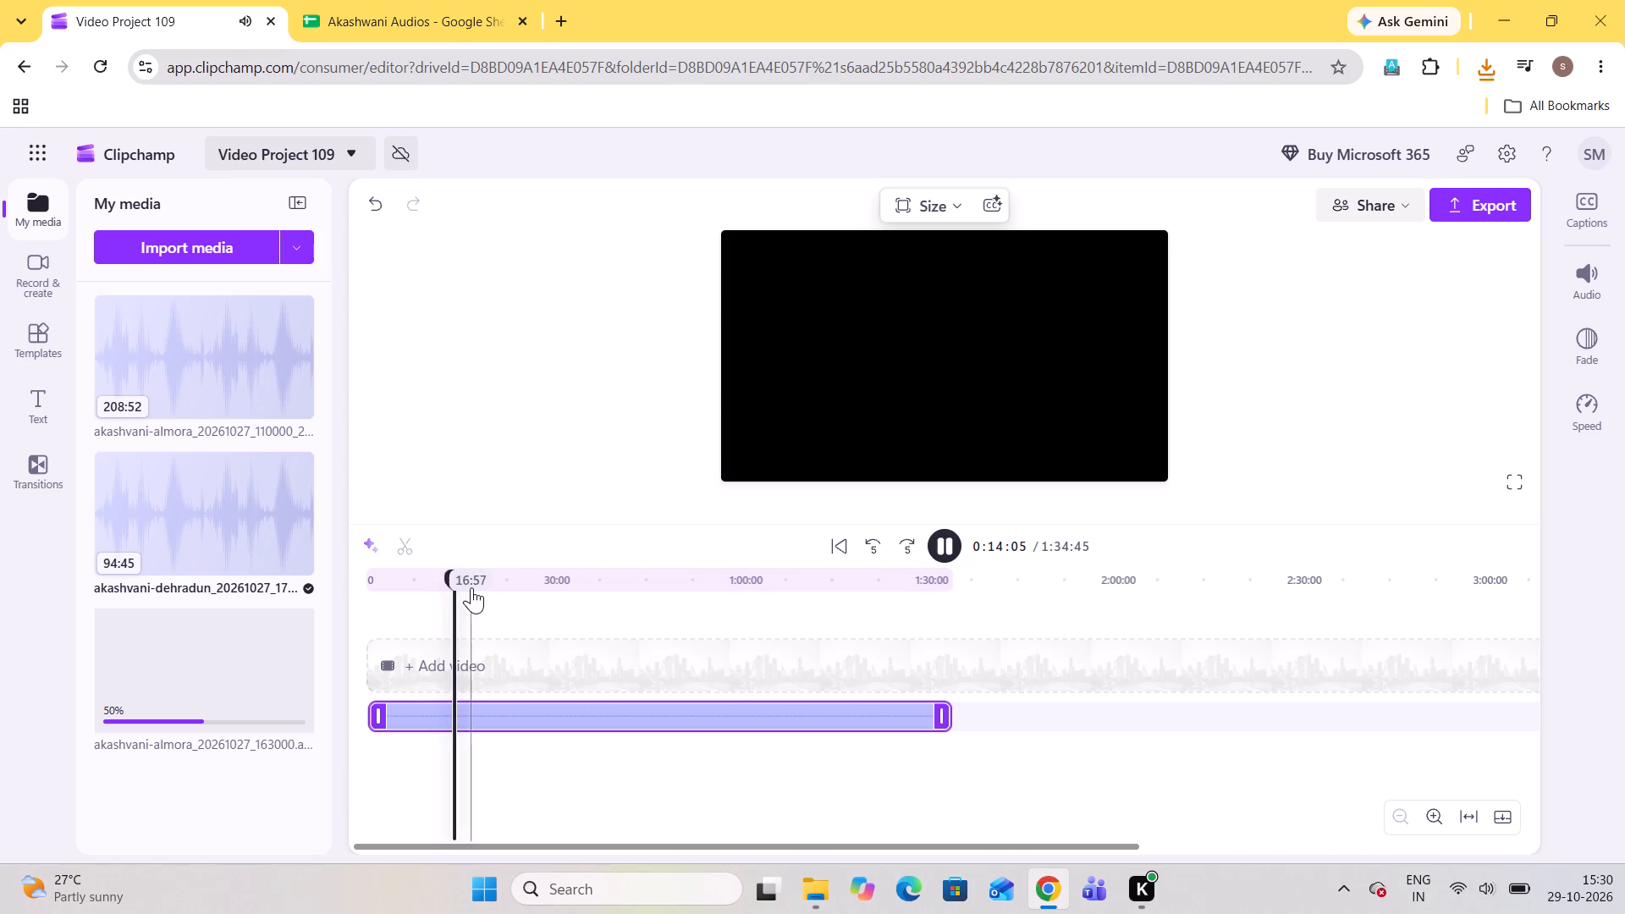
pyautogui.click(471, 587)
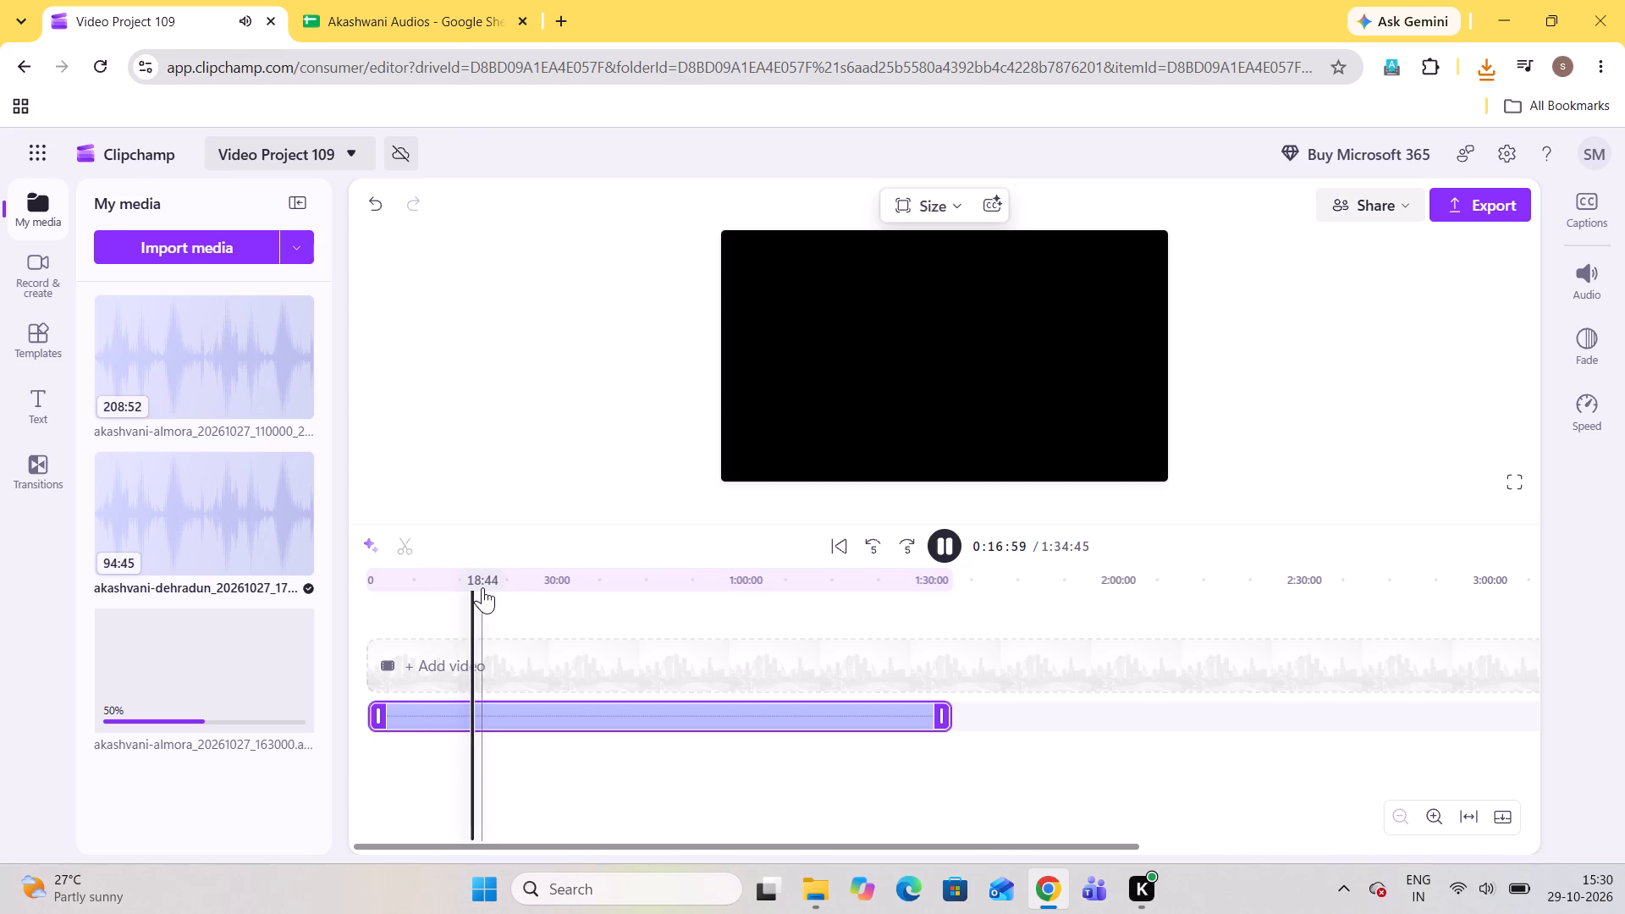
pyautogui.click(482, 587)
pyautogui.click(492, 587)
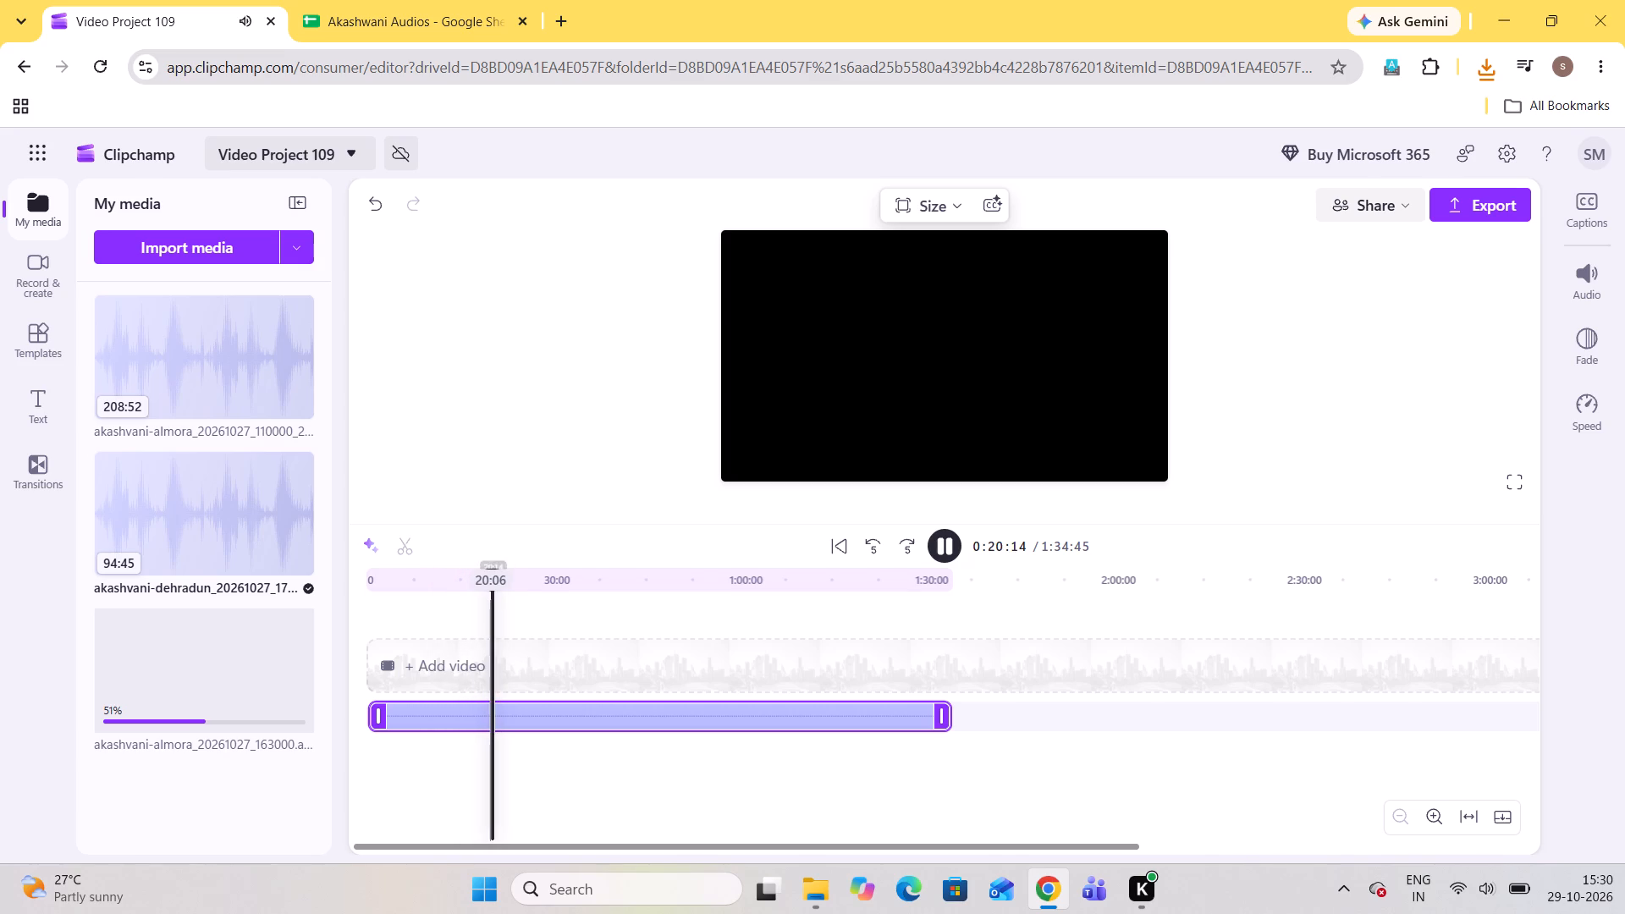
# Listen at intervals between about 20 and 29 minutes of the Dehradun recording, going back to recheck around 24 minutes.
pyautogui.press('Right')
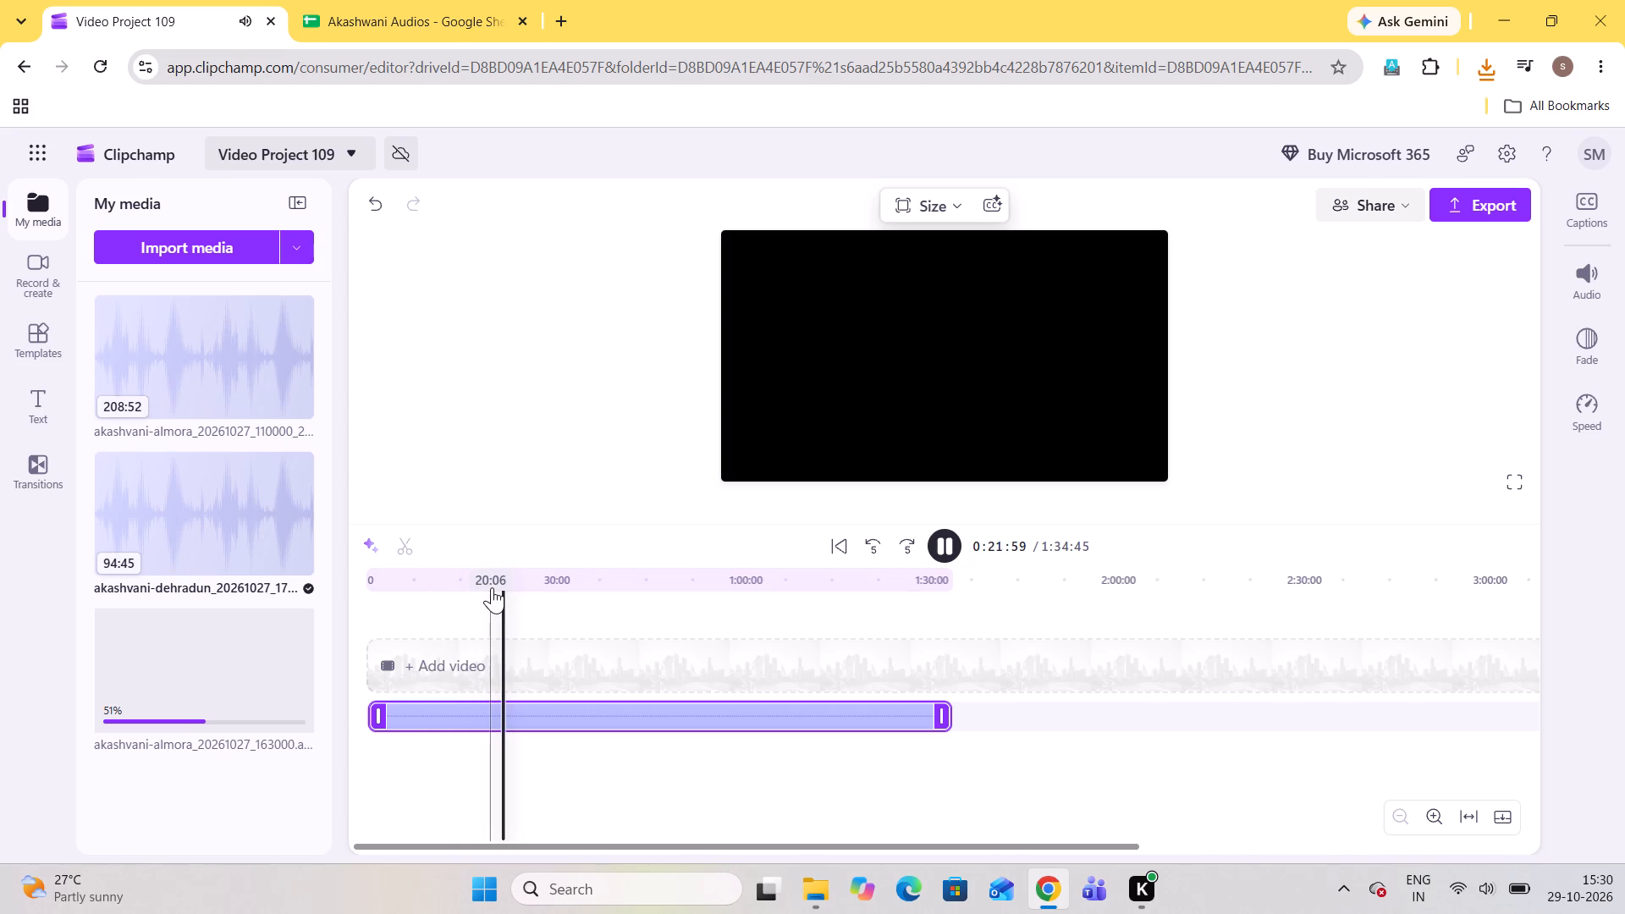
pyautogui.press('Right')
pyautogui.press('Right')
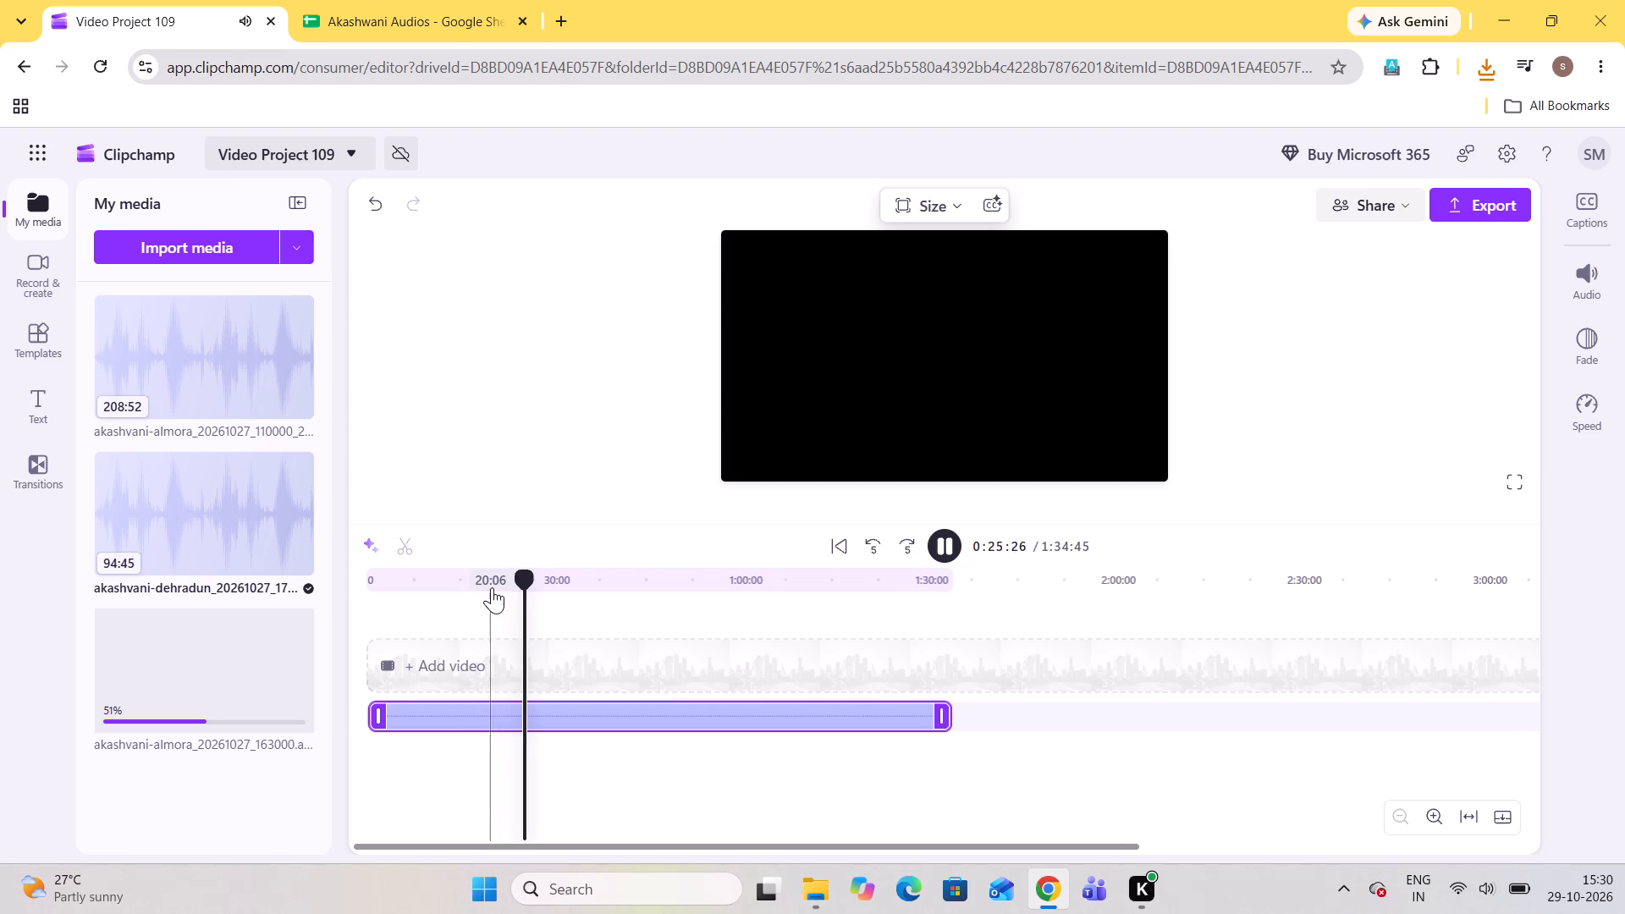
pyautogui.press('Right')
pyautogui.press('Right')
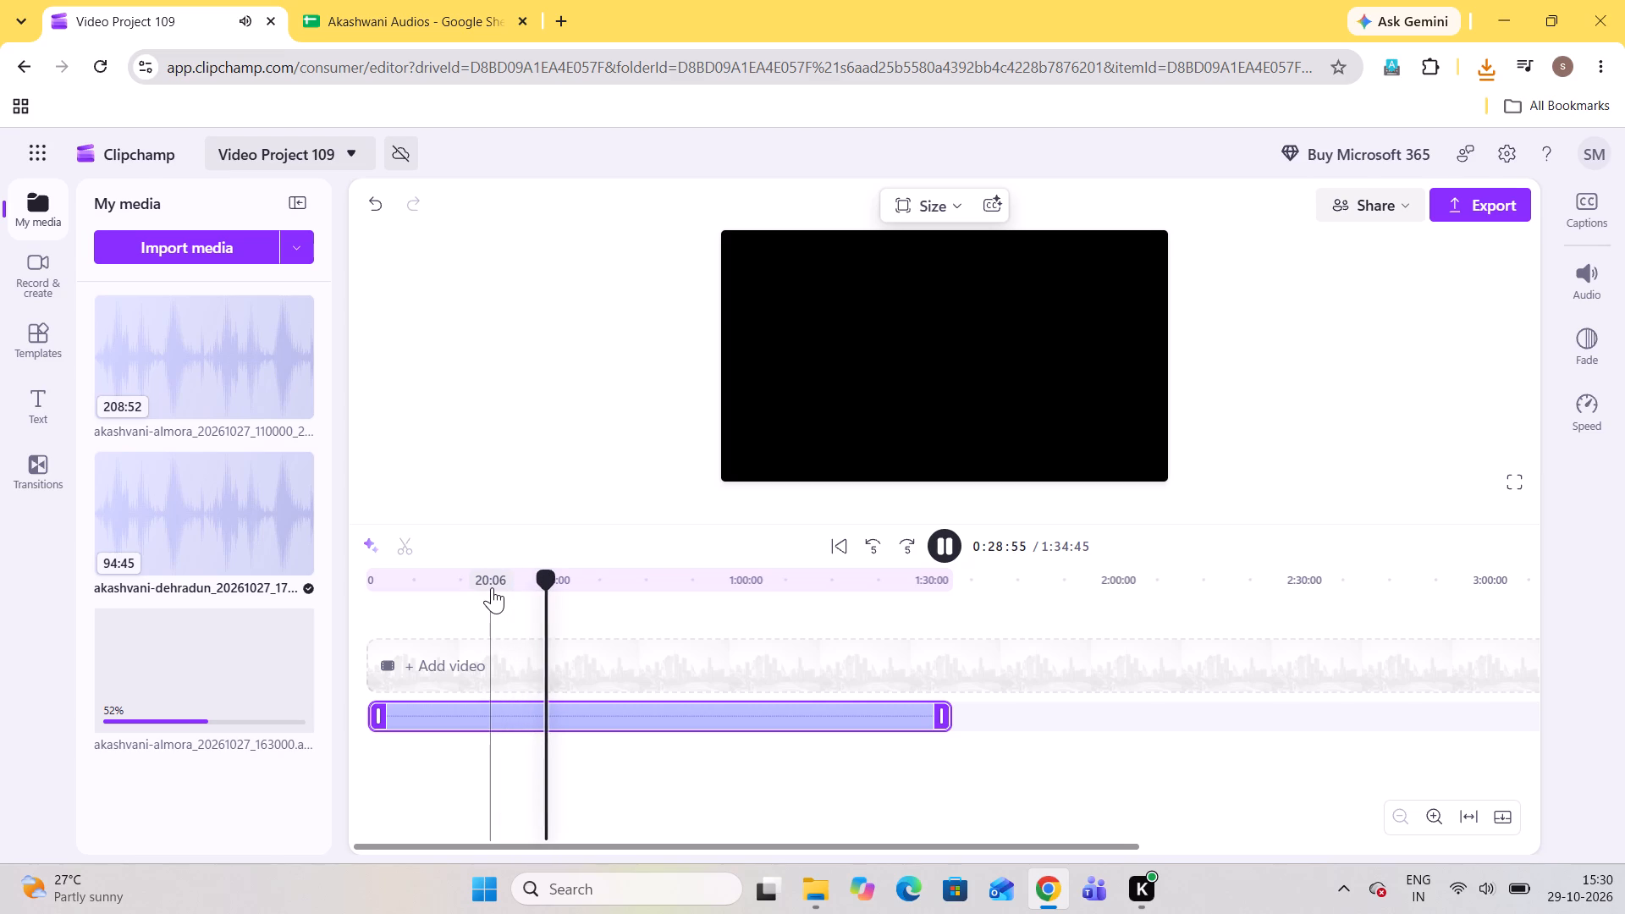
pyautogui.press('Left')
pyautogui.press('Left')
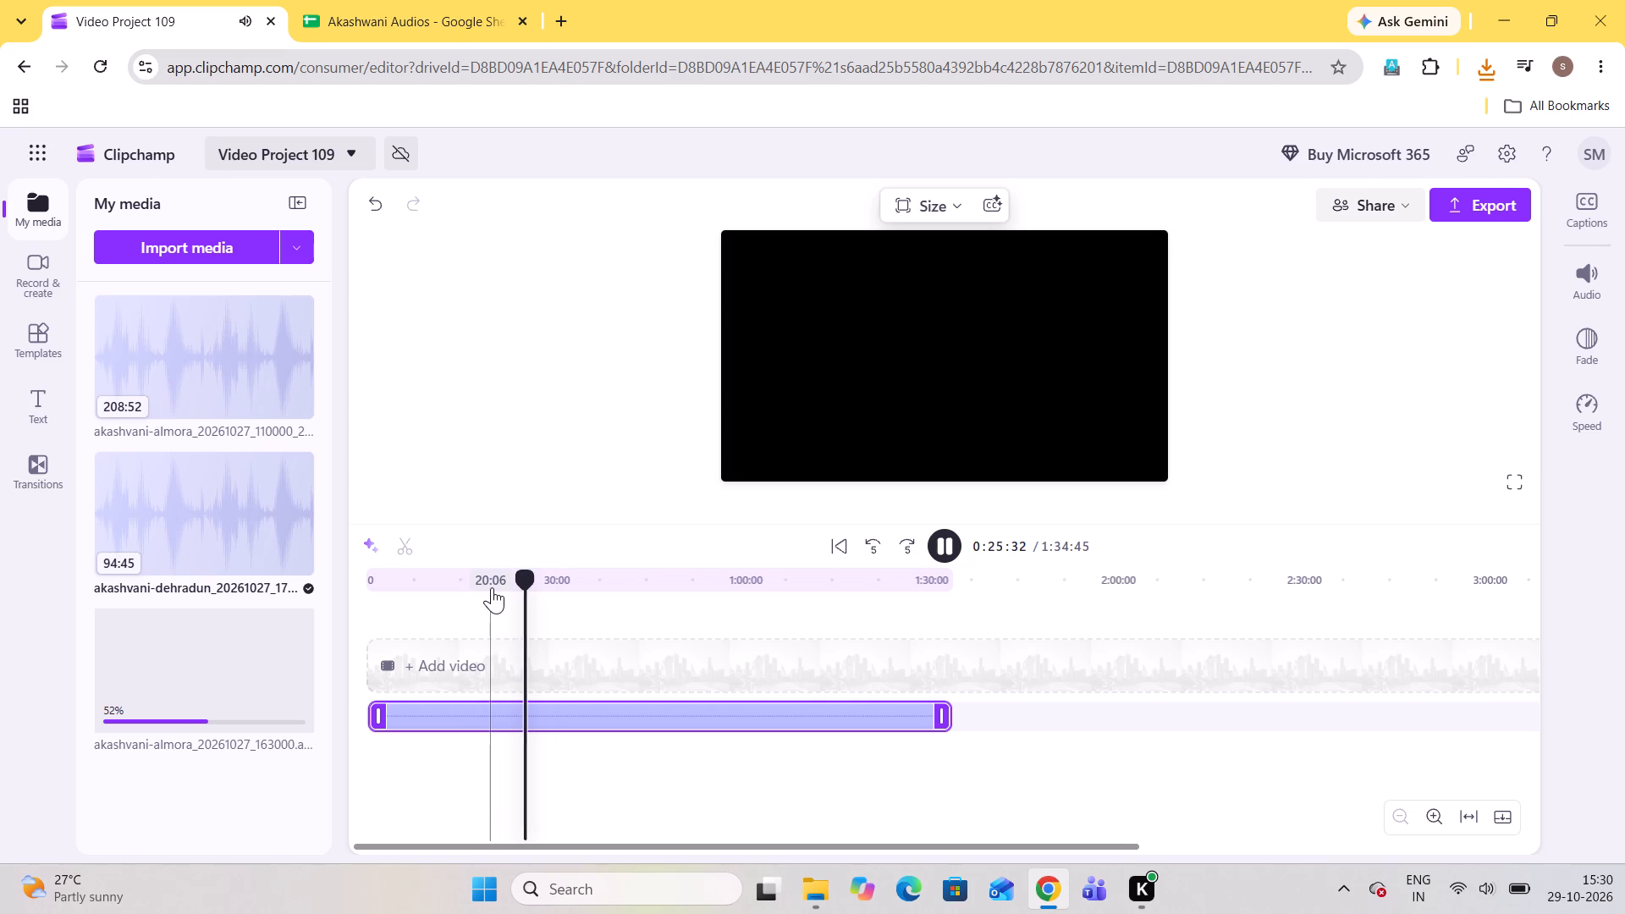
pyautogui.press('0')
pyautogui.press('Left')
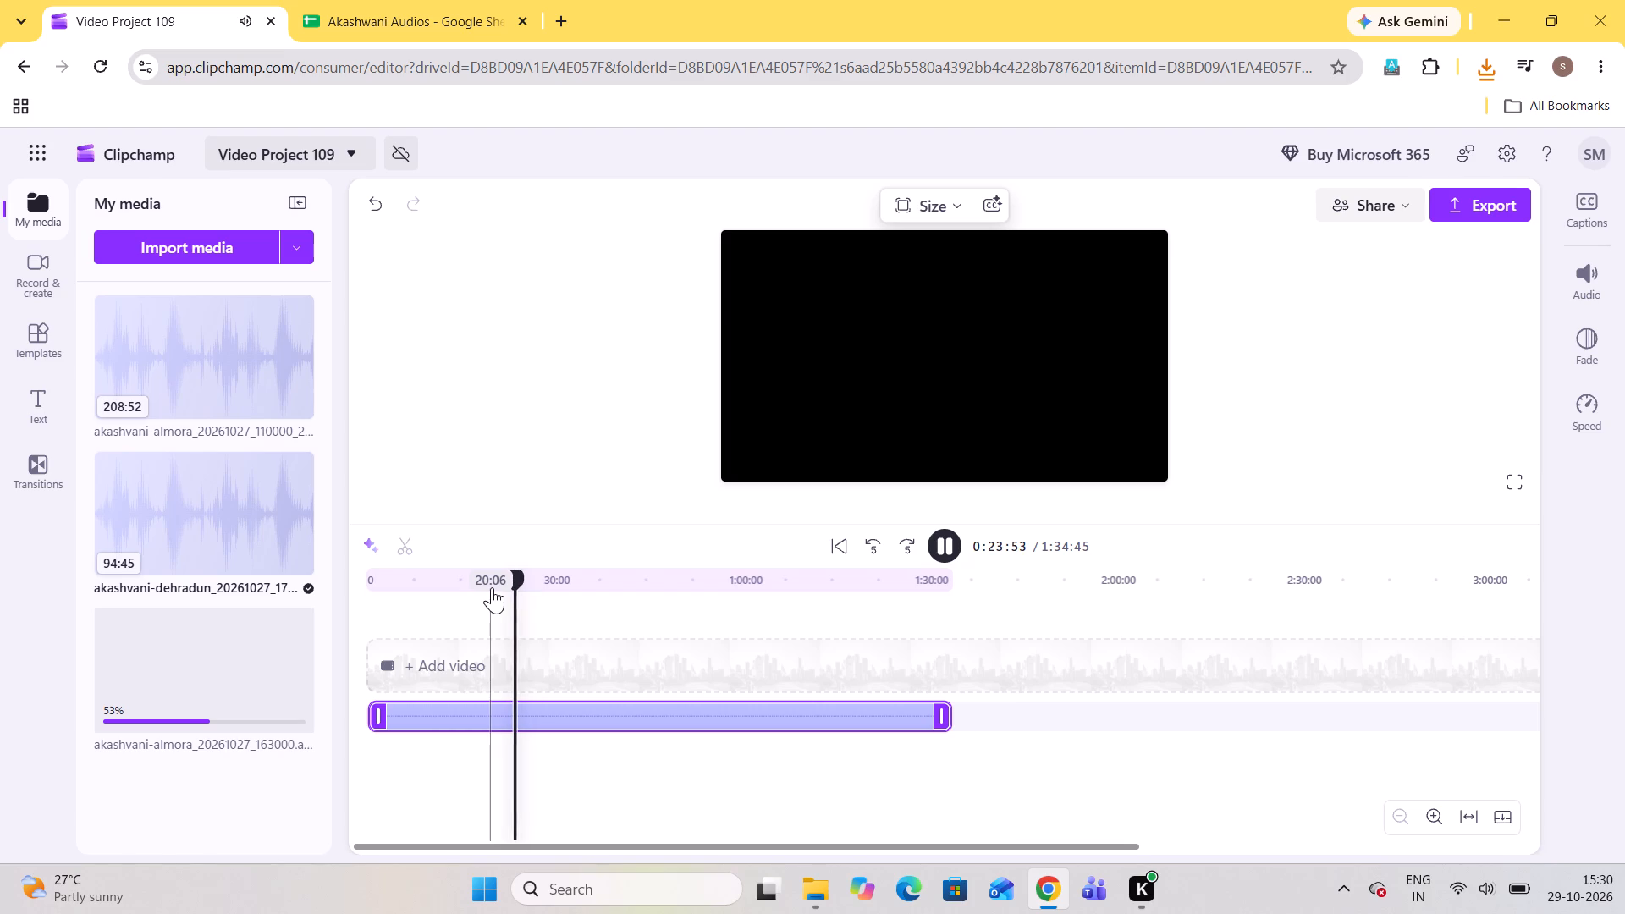
pyautogui.press('0')
pyautogui.press('0')
# Skim through the rest of the Dehradun recording at short intervals, from about 24 minutes to near its end, listening for songs.
pyautogui.press('Right')
pyautogui.press('Right')
pyautogui.press('Right')
pyautogui.press('Right')
pyautogui.press('Right')
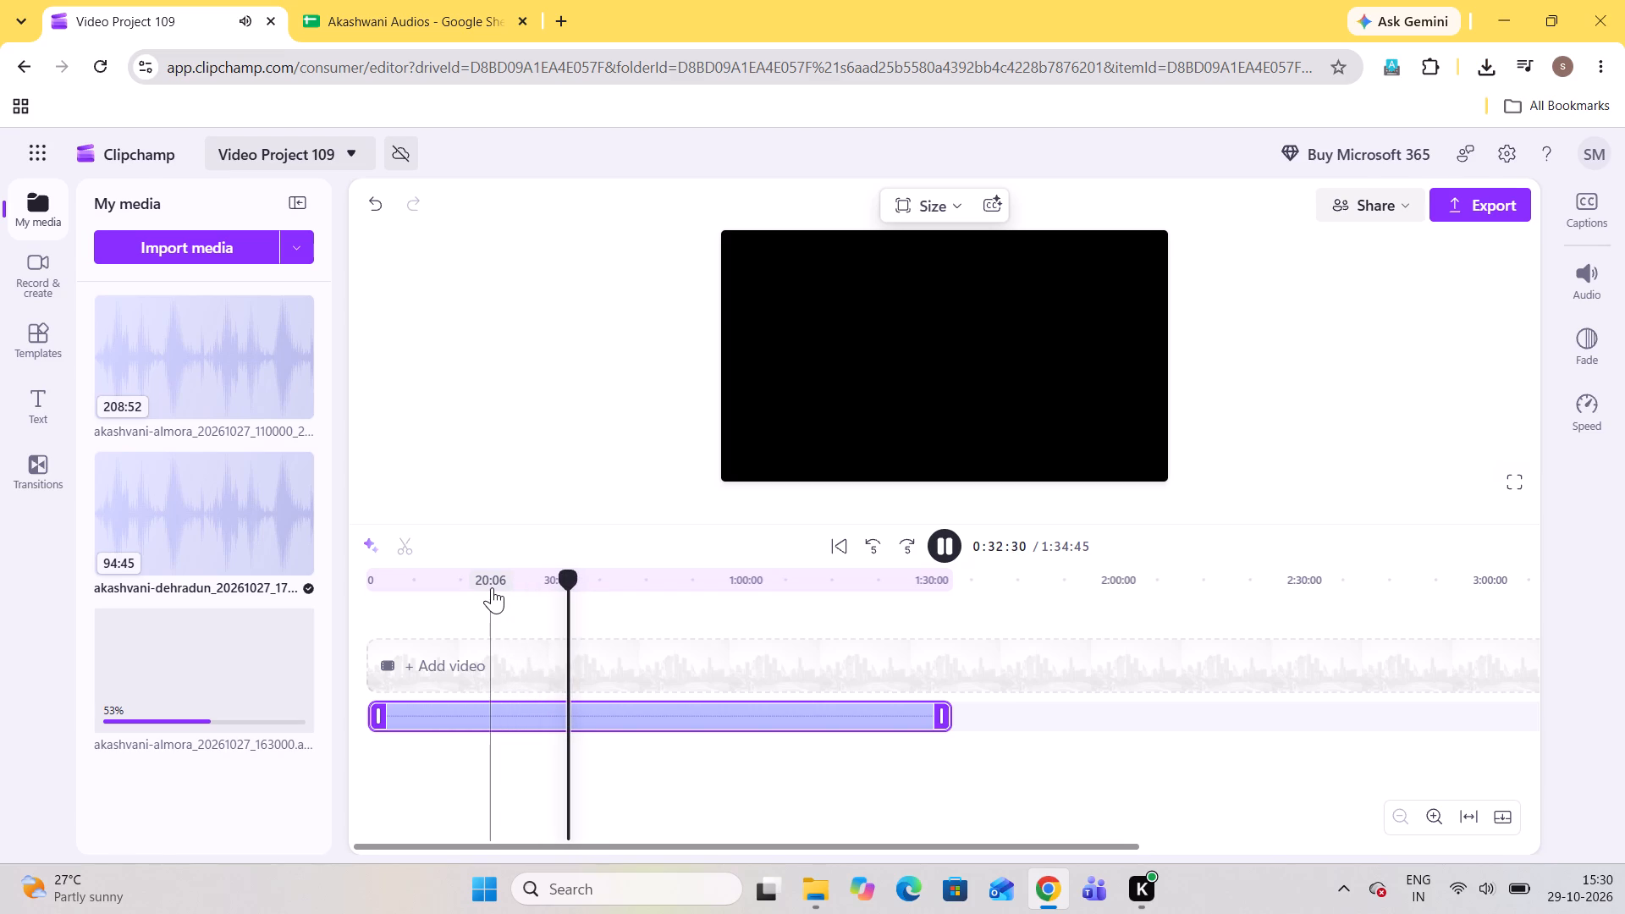
pyautogui.press('Right')
pyautogui.press('Right')
pyautogui.press('Right')
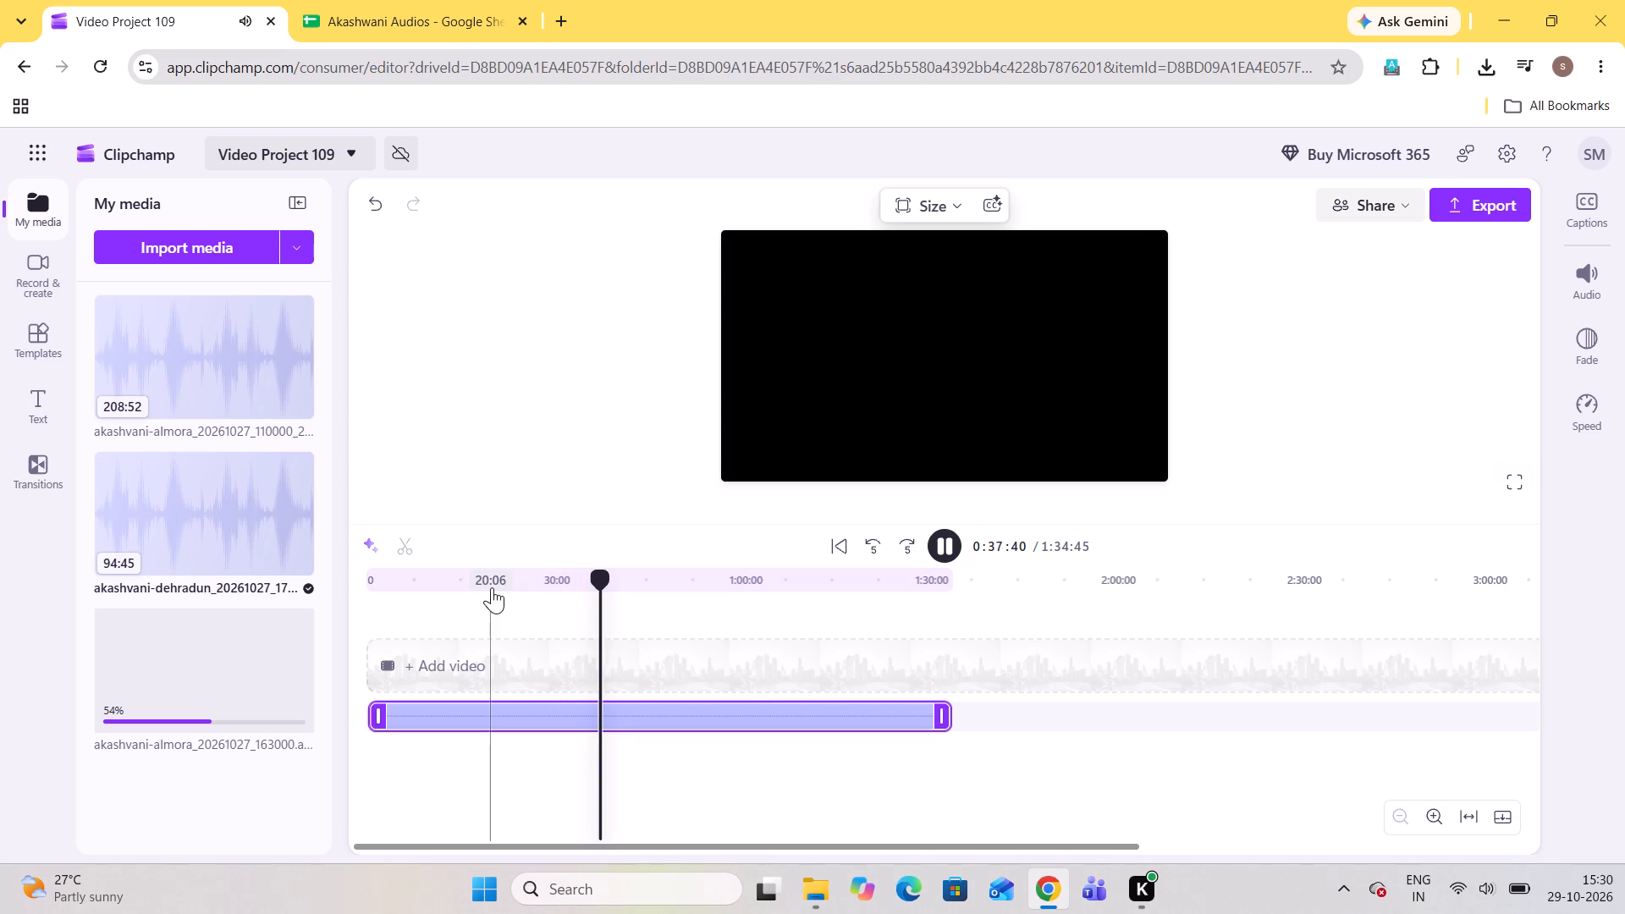
pyautogui.press('Right')
pyautogui.press('Right')
pyautogui.press('Right')
pyautogui.press('Right')
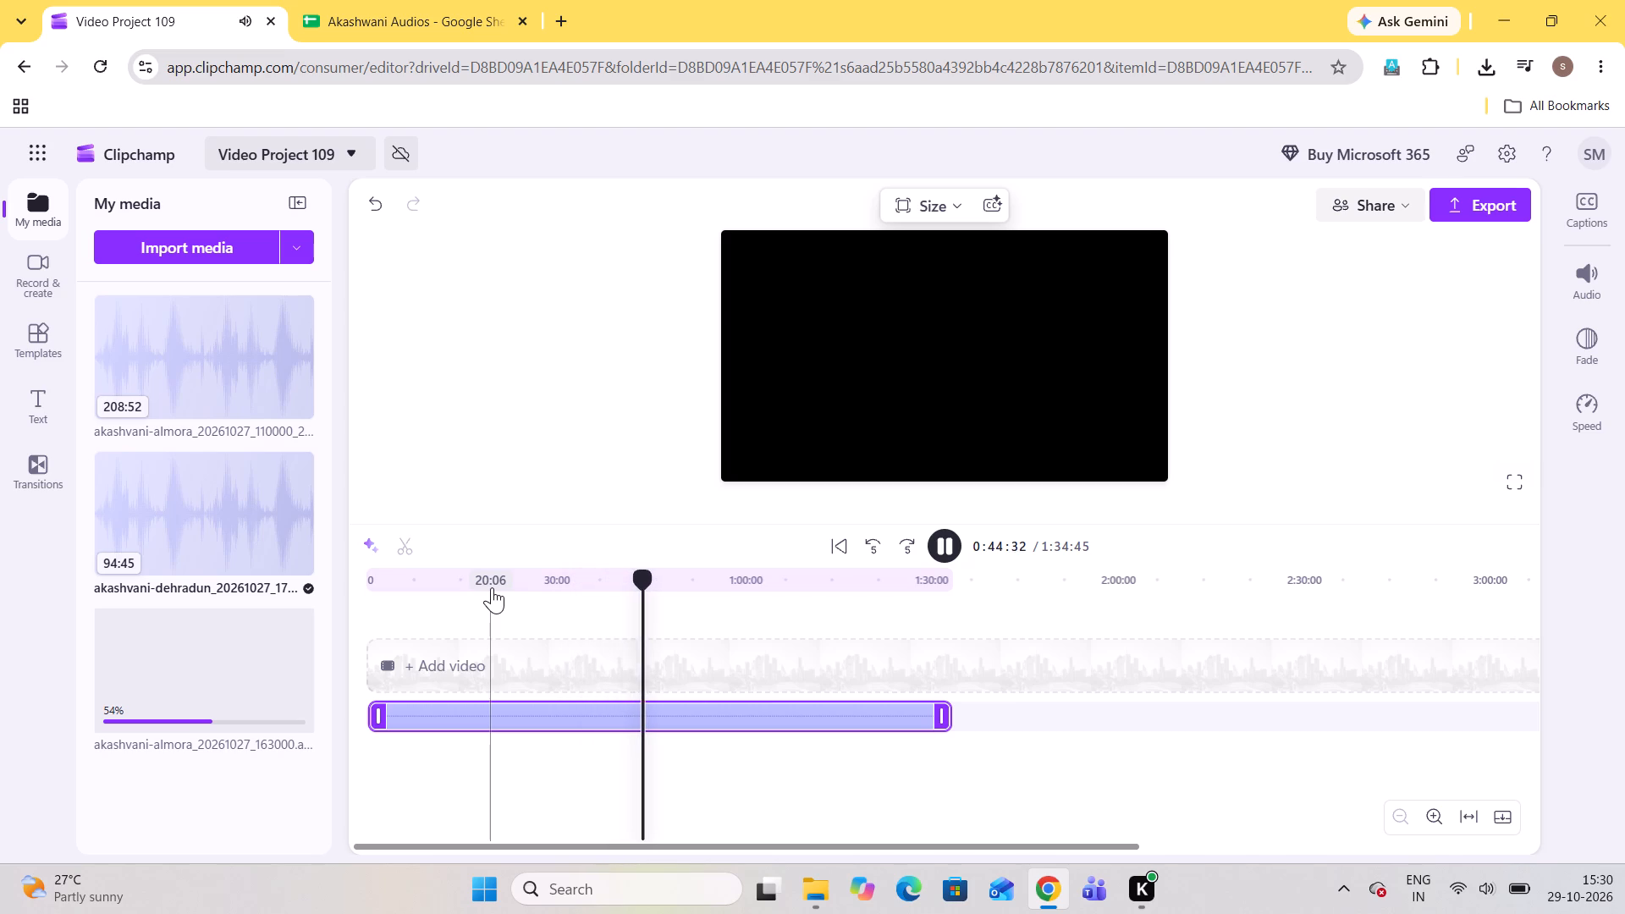
pyautogui.press('Right')
pyautogui.press('Right')
pyautogui.press('Right')
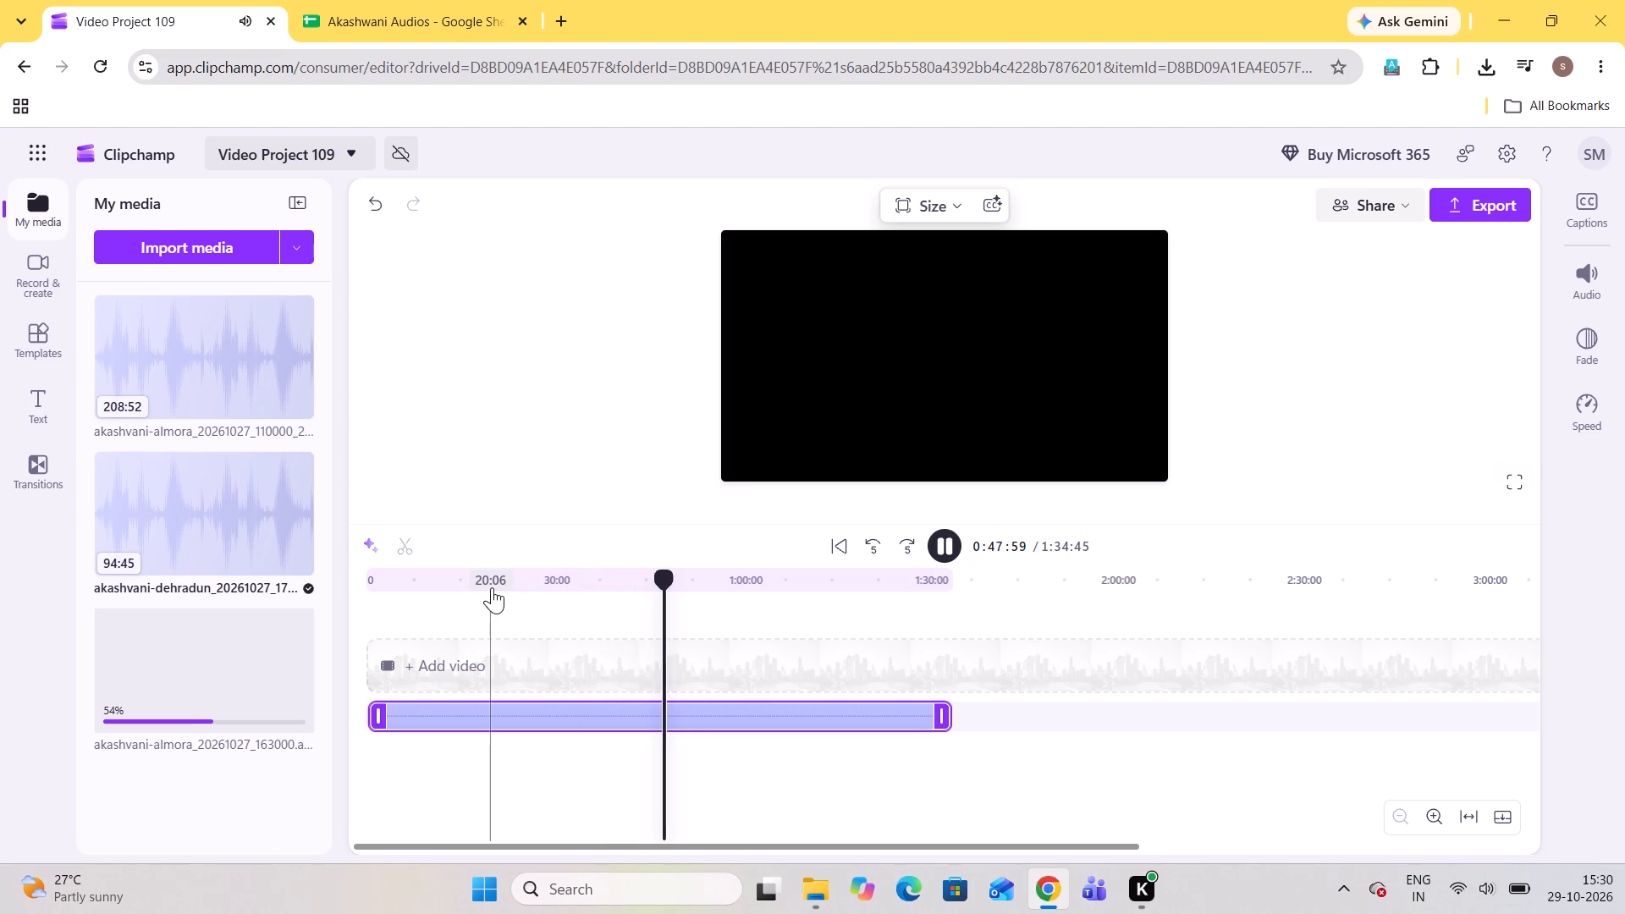
pyautogui.press('Right')
pyautogui.press('Right')
pyautogui.press('Right')
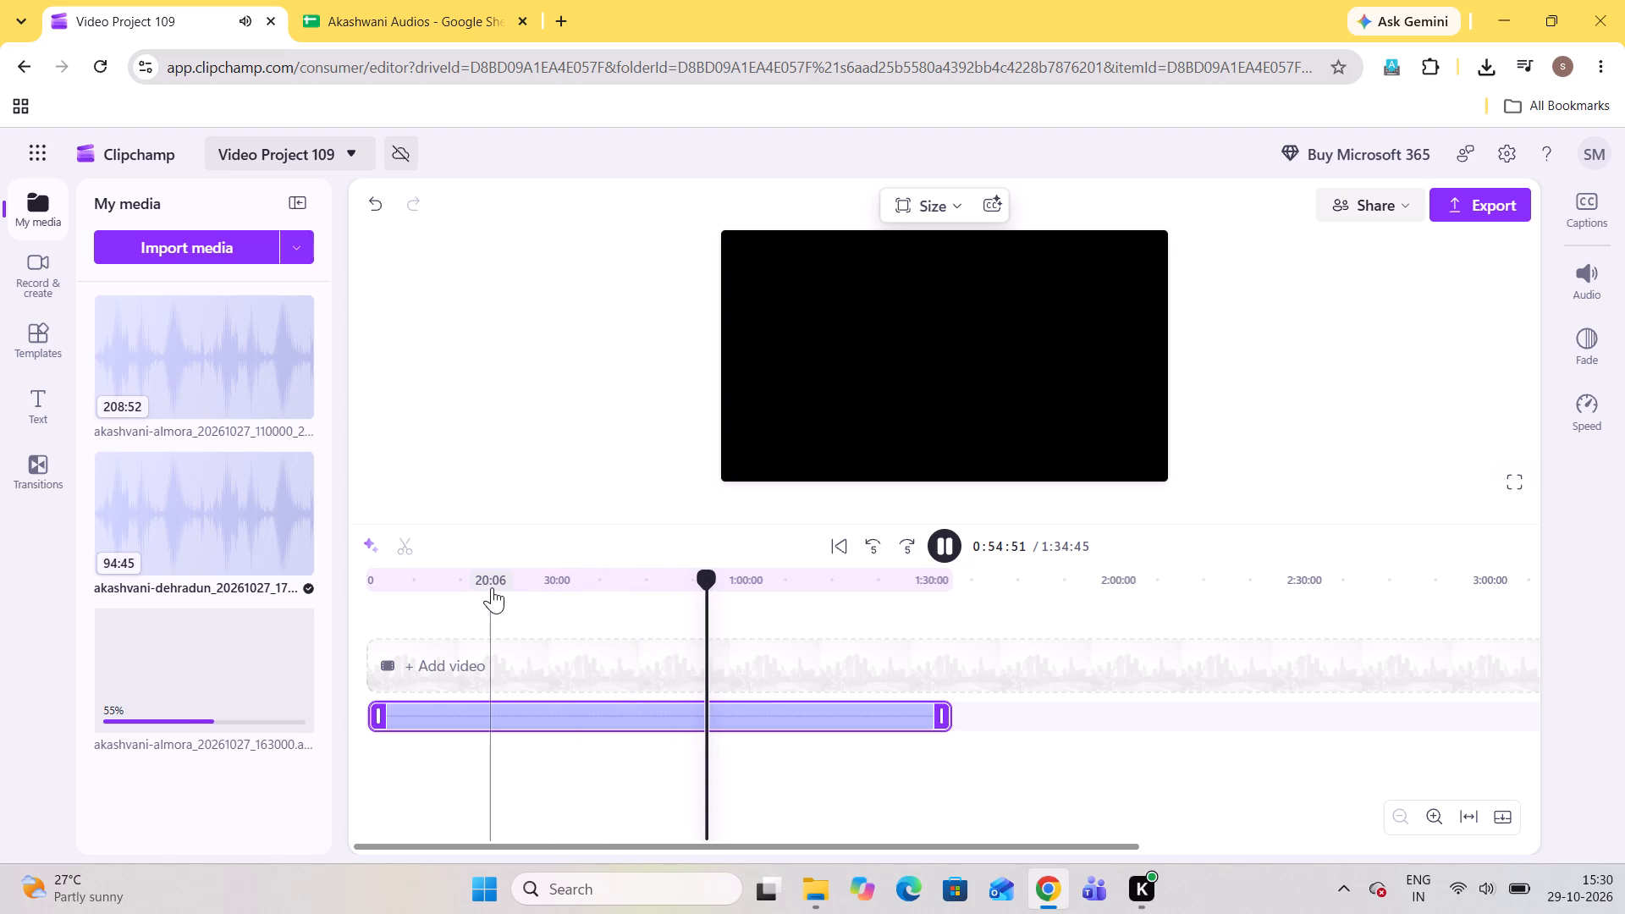
pyautogui.press('Right')
pyautogui.press('Right')
pyautogui.press('Right')
pyautogui.press('Right')
pyautogui.press('Right')
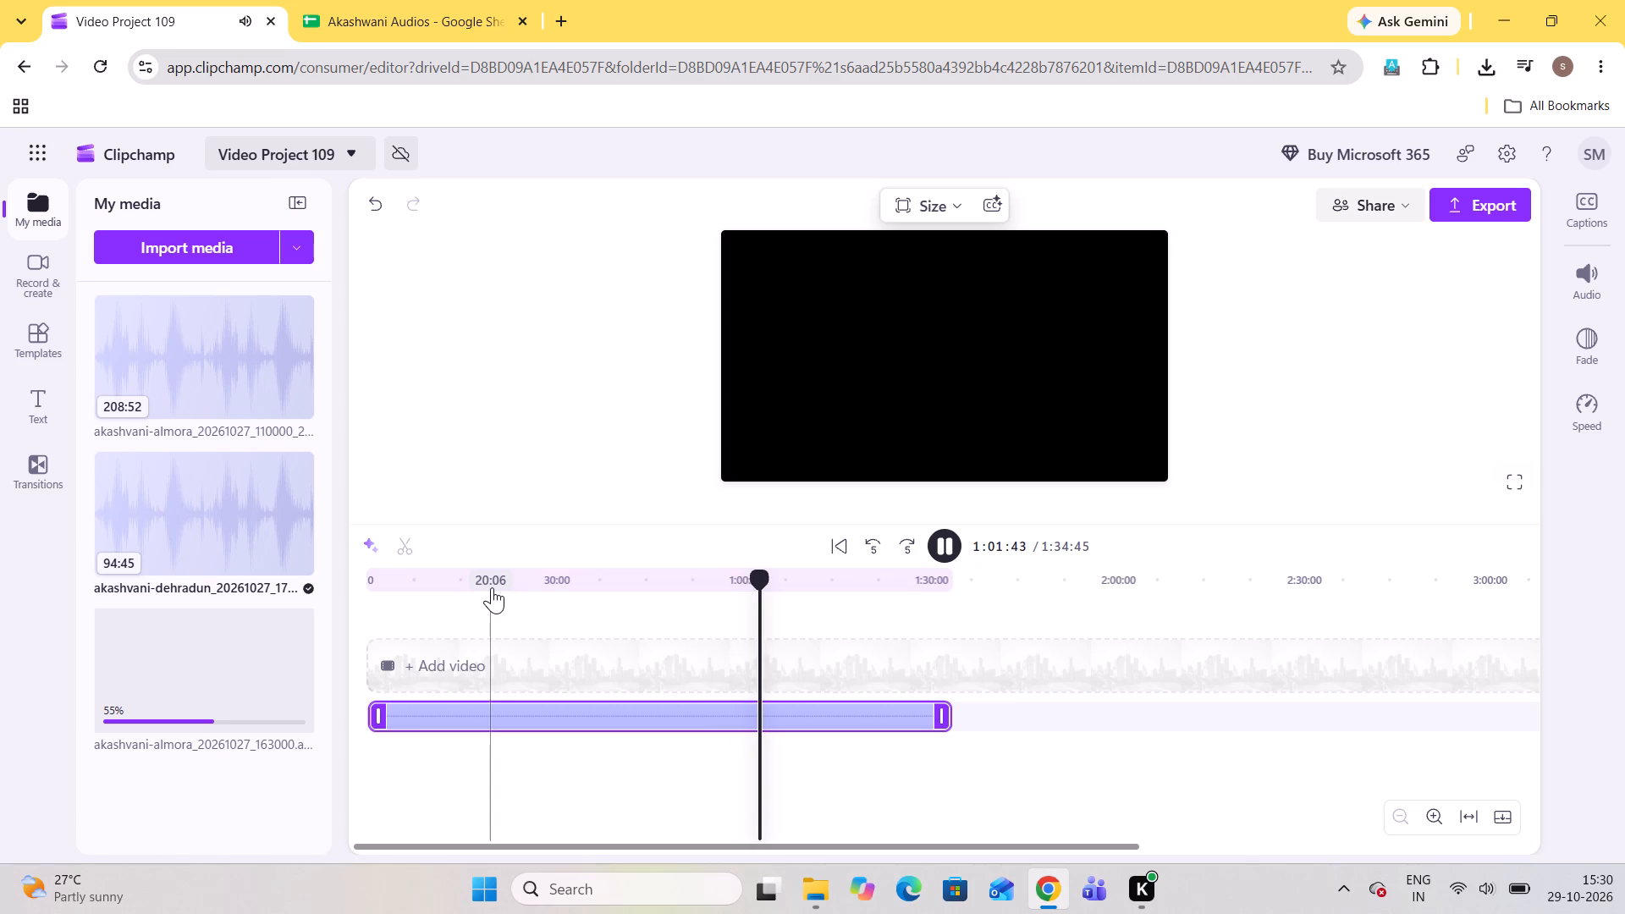
pyautogui.press('Right')
pyautogui.press('Right')
pyautogui.press('Right')
pyautogui.press('Right')
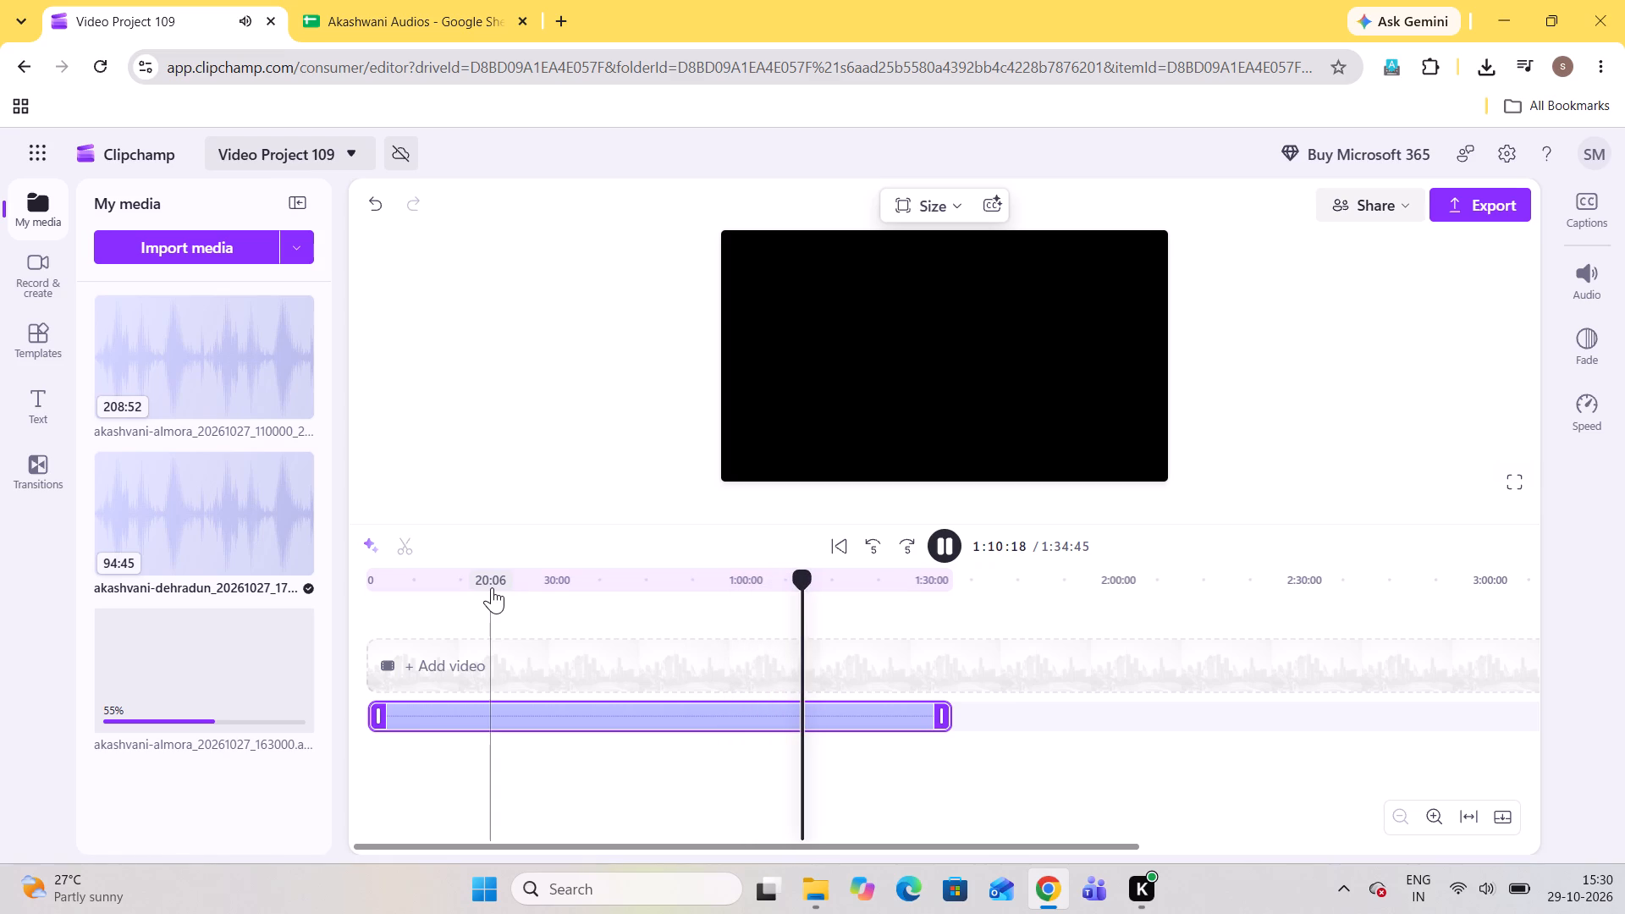
pyautogui.press('Right')
pyautogui.press('Right')
pyautogui.press('Right')
pyautogui.press('Right')
pyautogui.press('Right')
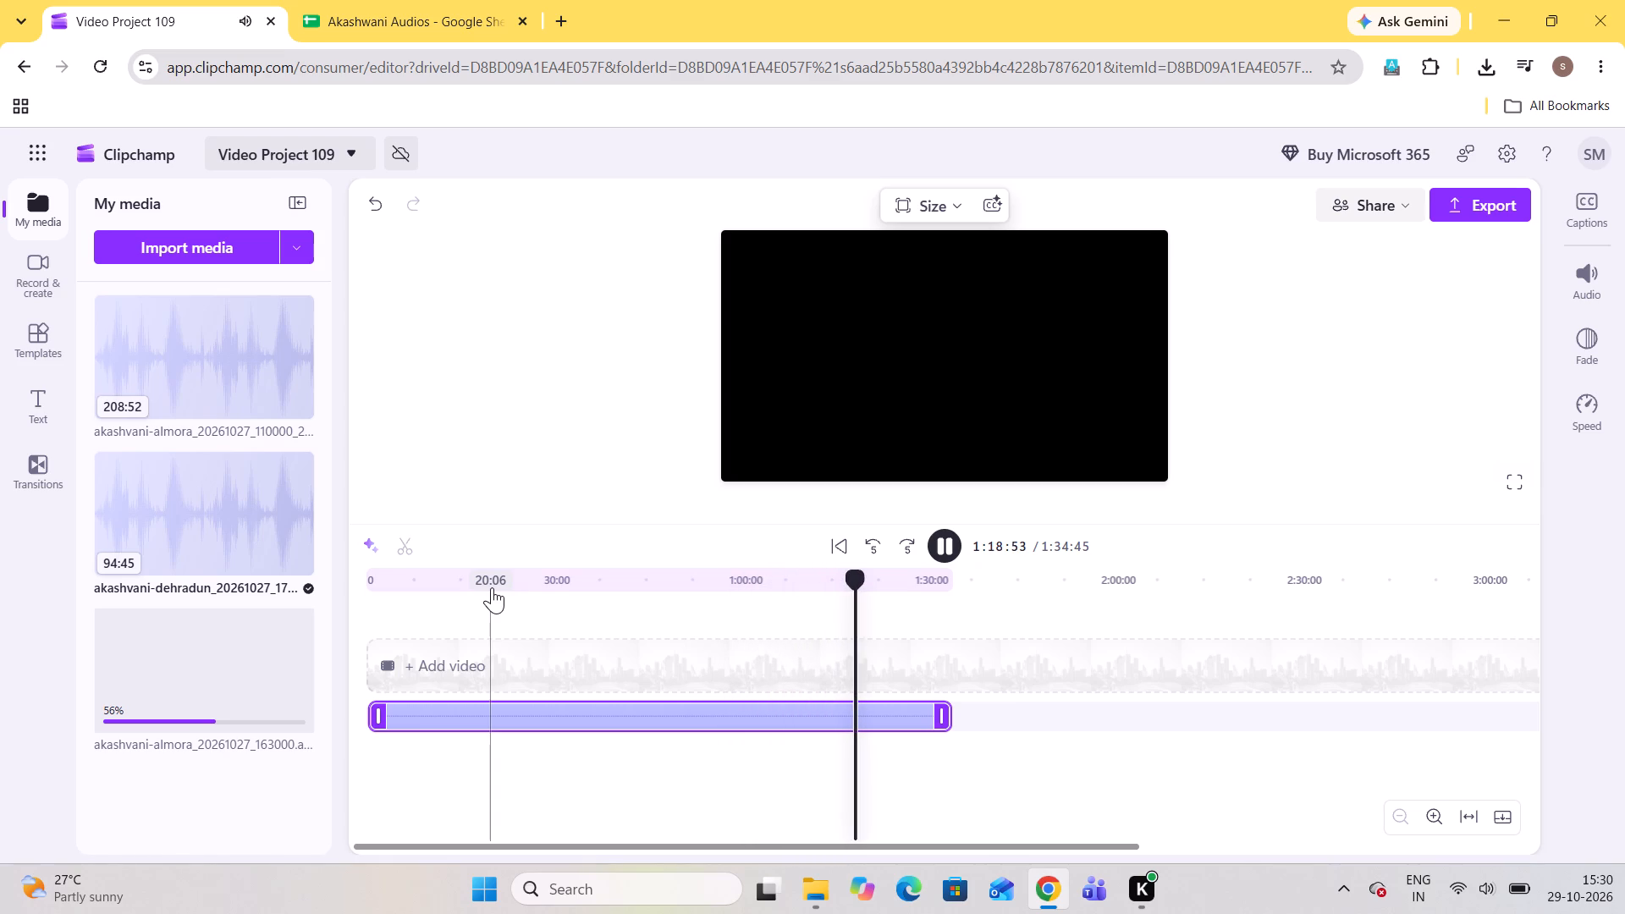
pyautogui.press('Right')
pyautogui.press('Right')
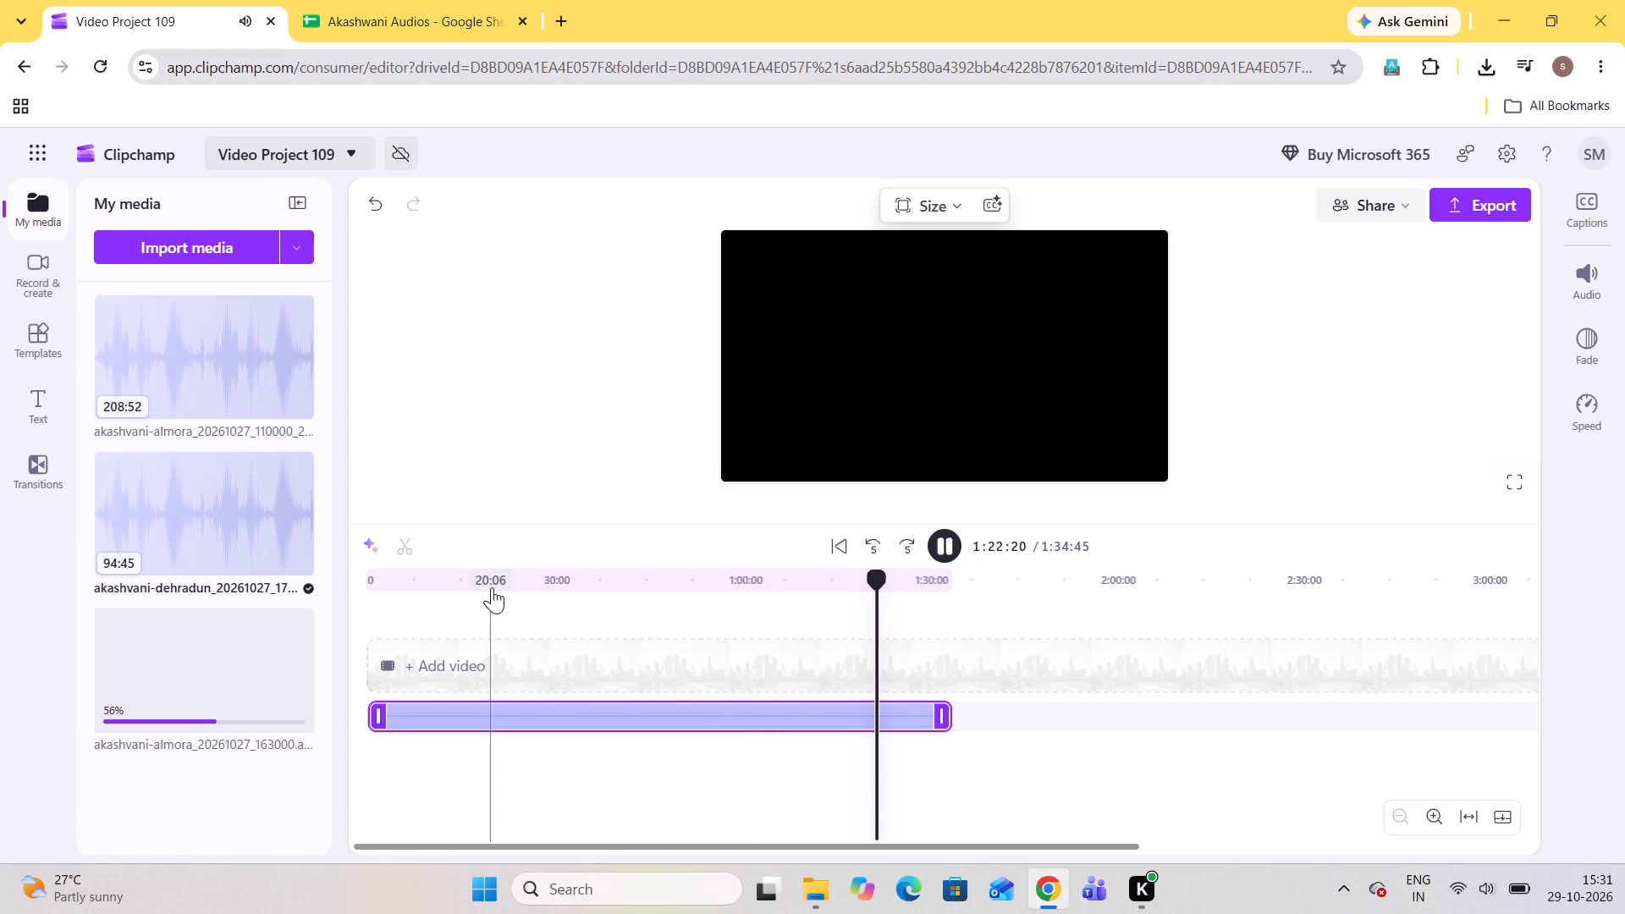
pyautogui.press('Right')
pyautogui.press('Right')
pyautogui.press('Right')
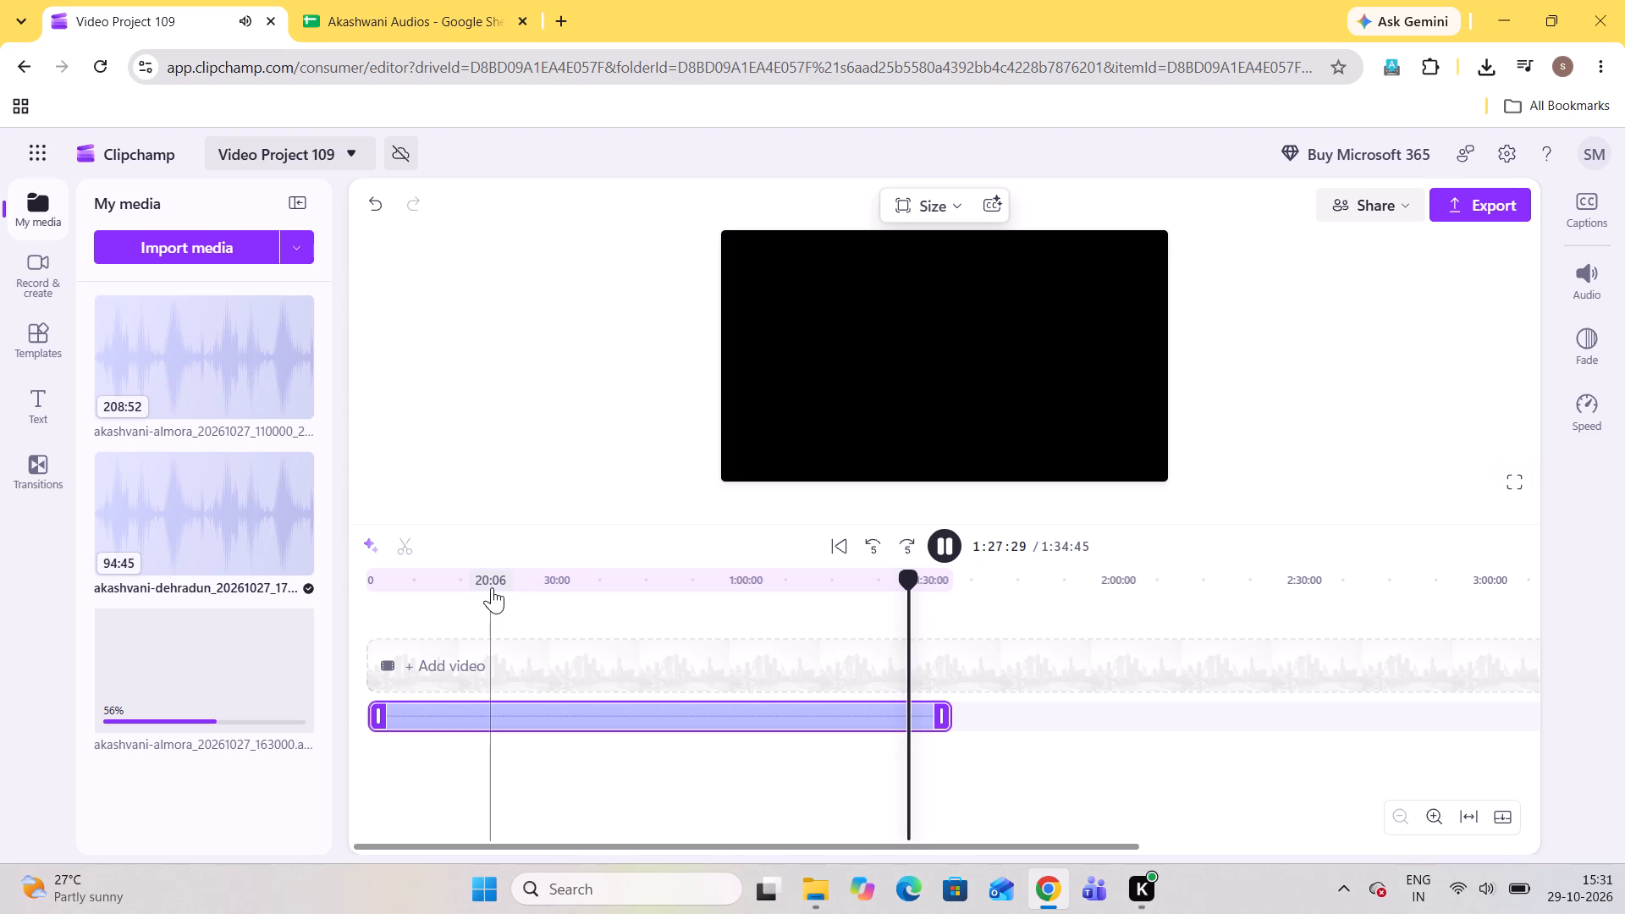
pyautogui.press('Right')
pyautogui.press('Right')
pyautogui.press('Right')
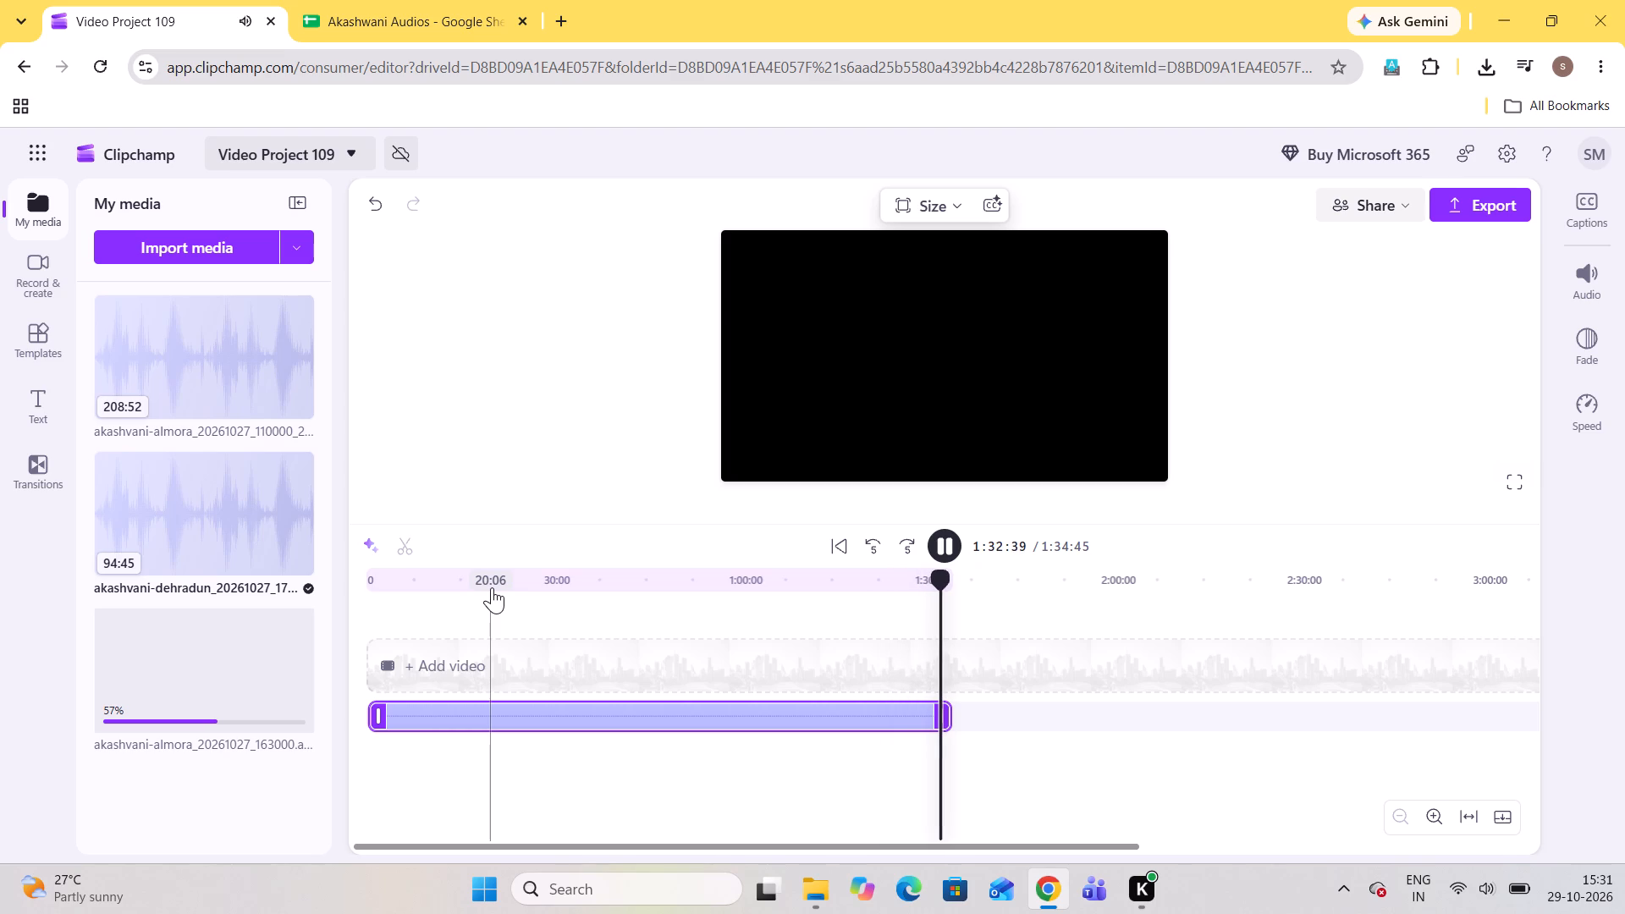
# Go back to the start of the Dehradun recording and listen again at intervals through about its first 22 minutes.
pyautogui.press('Left')
pyautogui.press('Left')
pyautogui.press('Left')
pyautogui.press('Left')
pyautogui.press('Left')
pyautogui.press('Left')
pyautogui.press('Left')
pyautogui.press('Left')
pyautogui.press('Left')
pyautogui.press('Left')
pyautogui.press('Left')
pyautogui.press('Left')
pyautogui.press('Left')
pyautogui.press('Left')
pyautogui.press('Left')
pyautogui.press('Left')
pyautogui.press('Left')
pyautogui.press('Left')
pyautogui.press('Left')
pyautogui.press('Left')
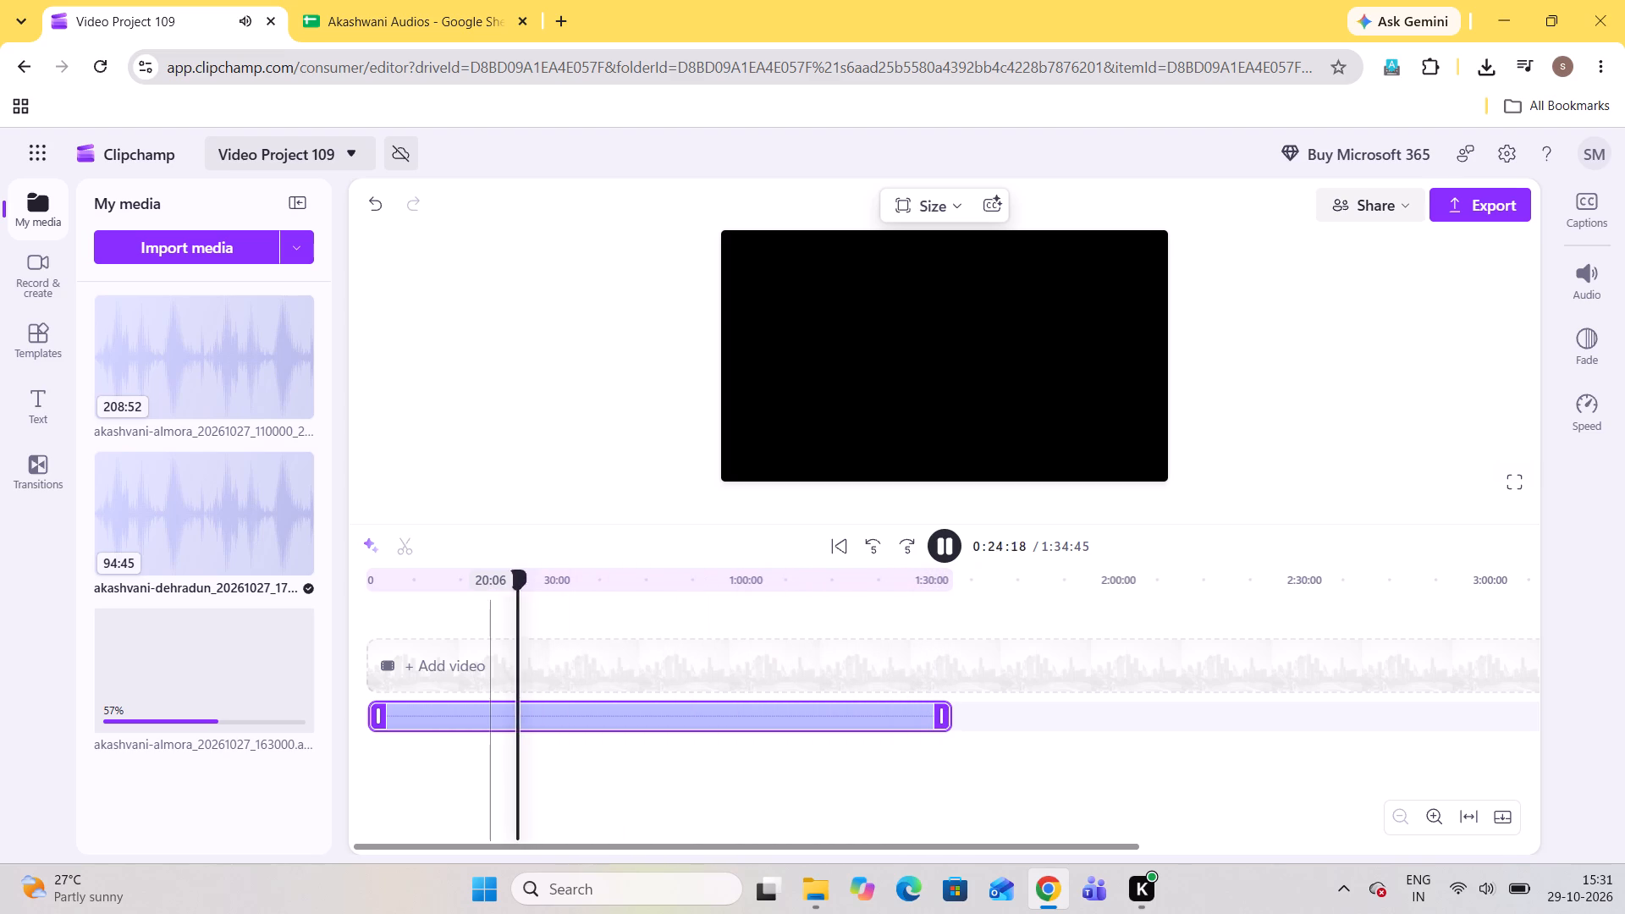
pyautogui.press('Right')
pyautogui.press('Right')
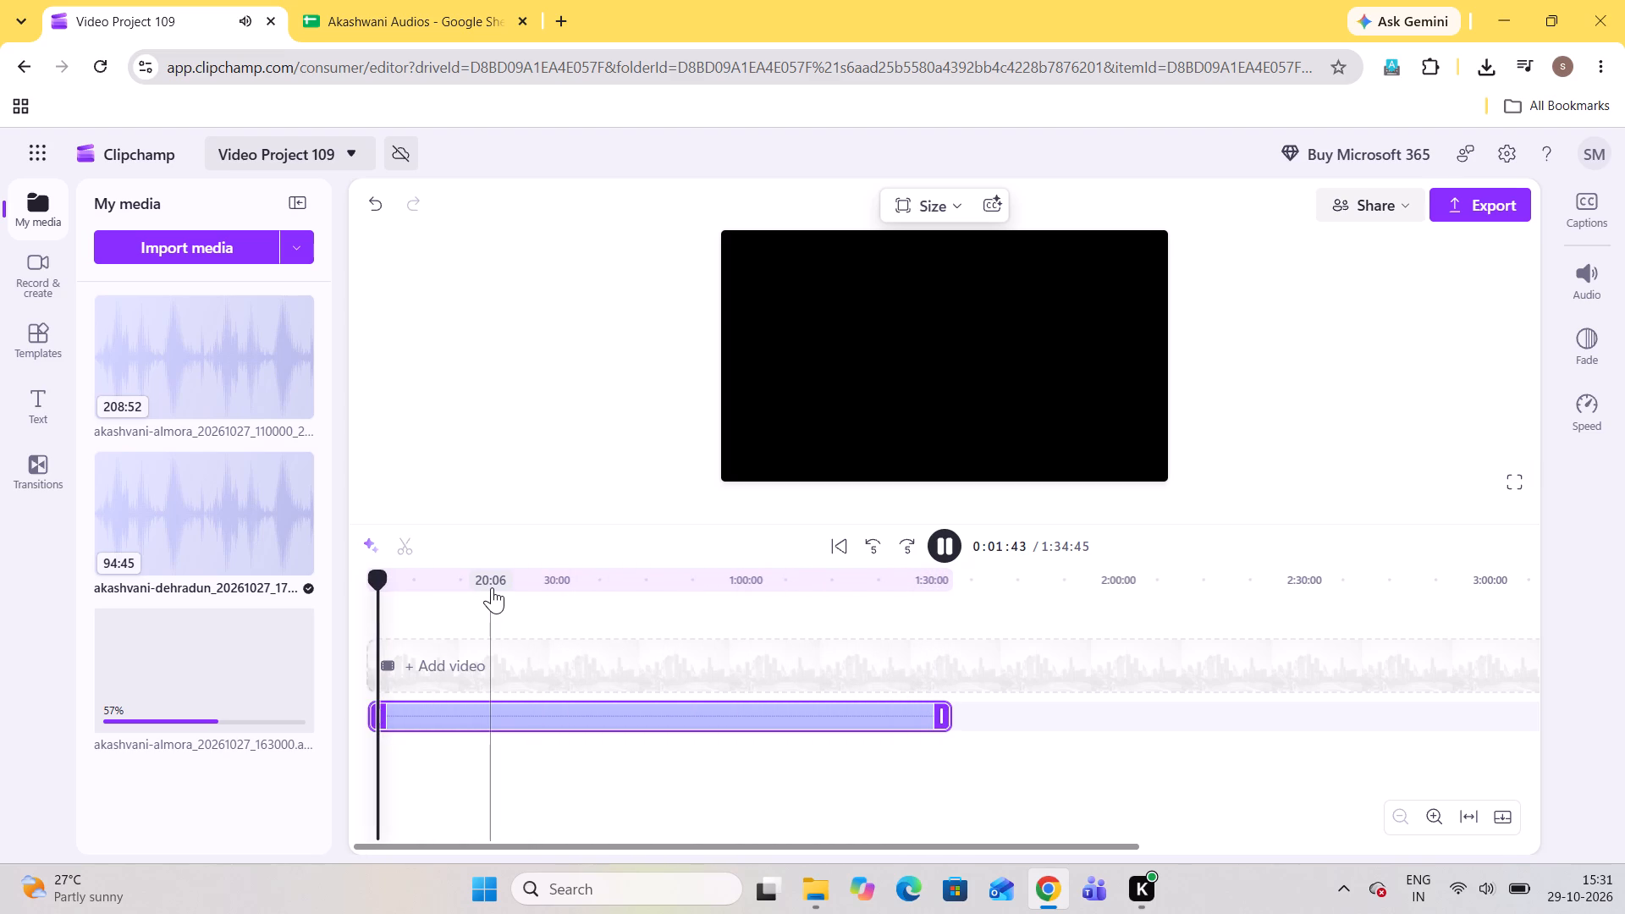
pyautogui.press('Right')
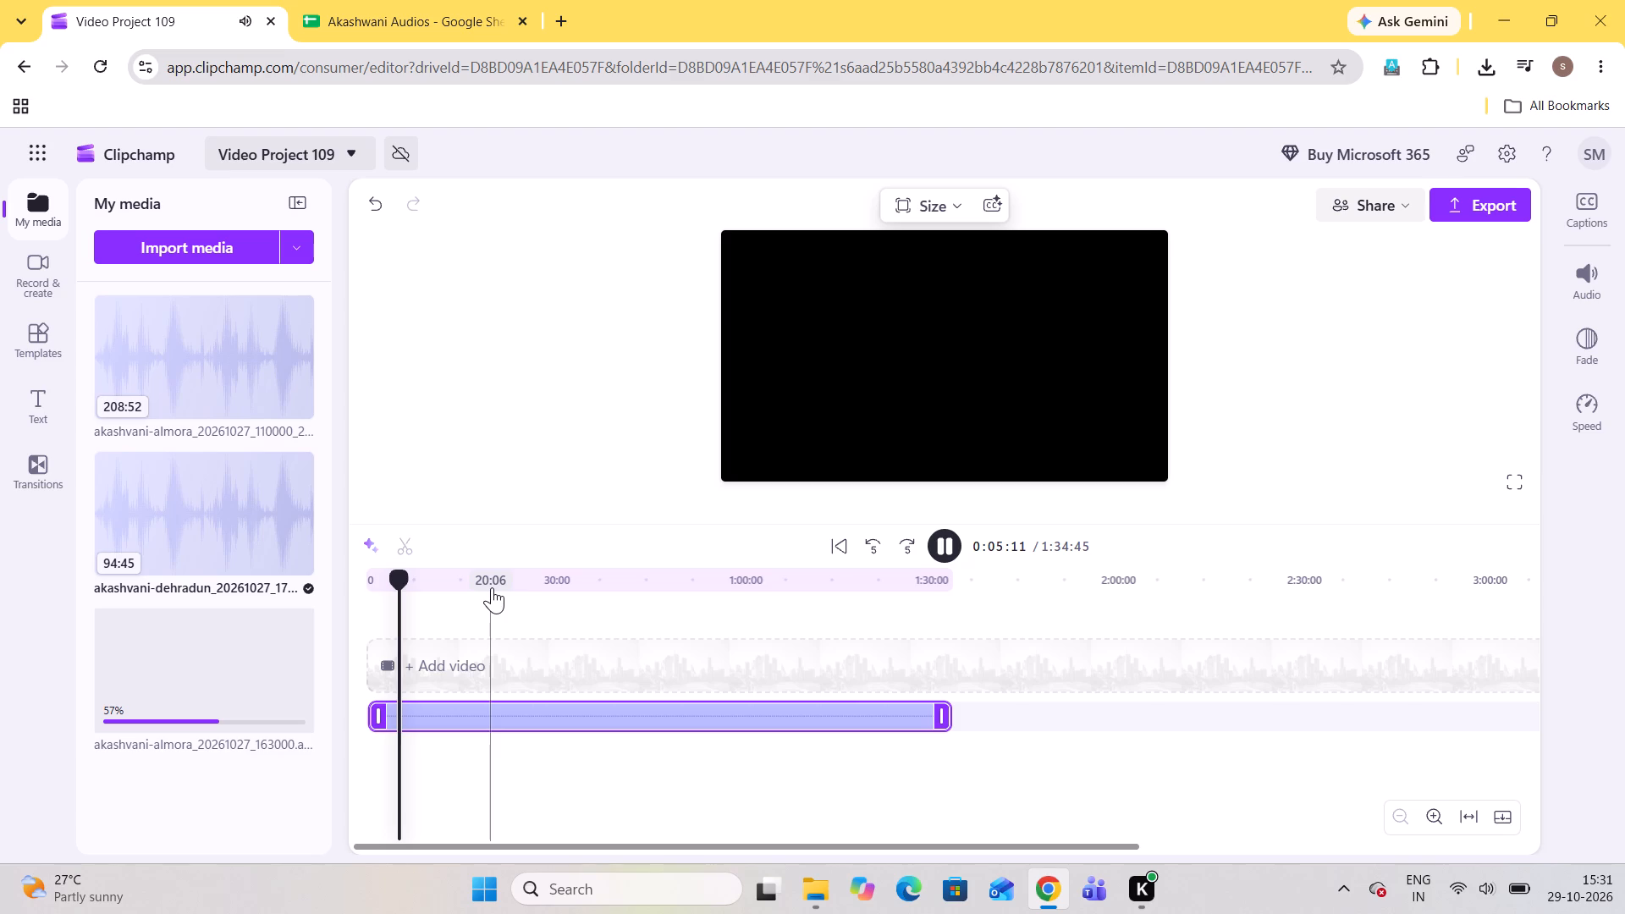
pyautogui.press('Right')
pyautogui.press('Right')
pyautogui.press('Right')
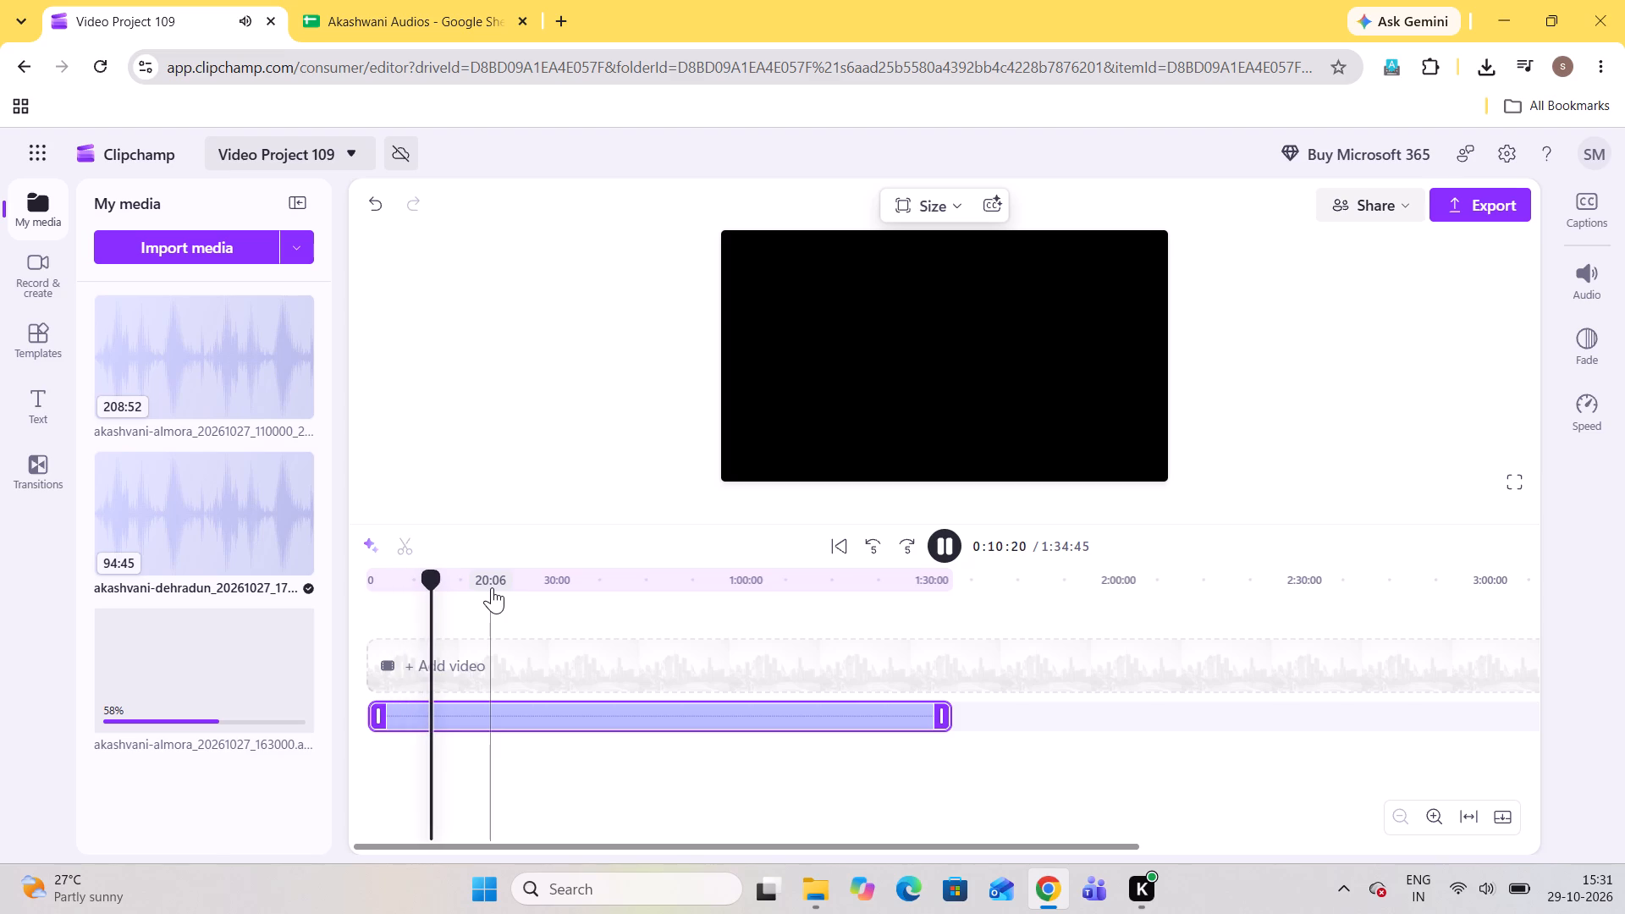
pyautogui.press('Right')
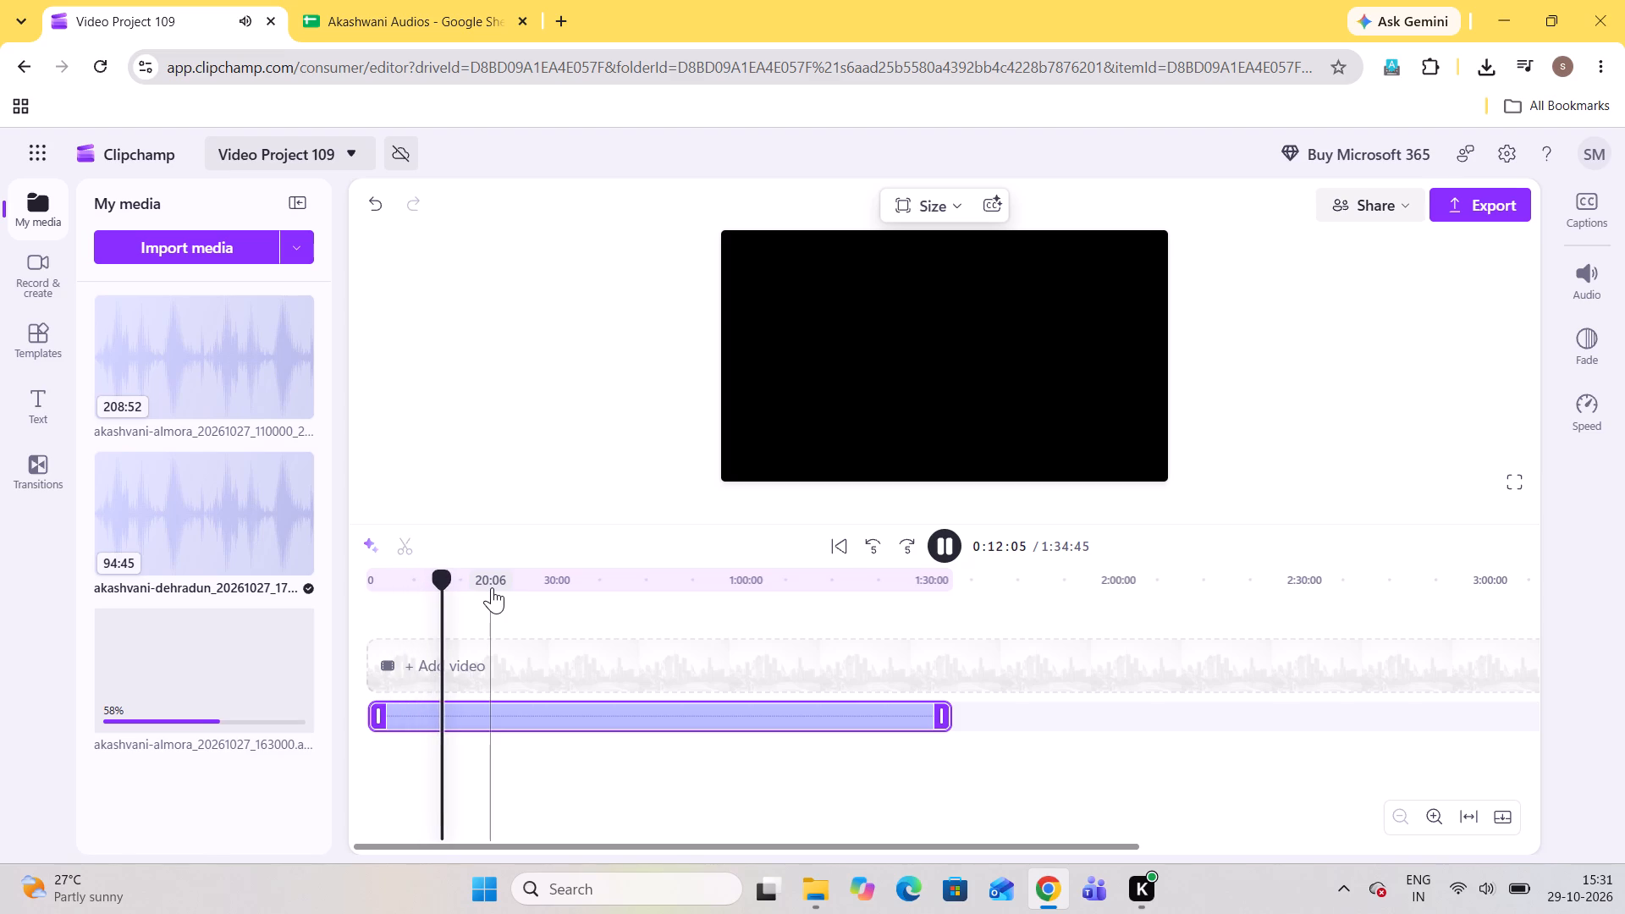
pyautogui.press('Right')
pyautogui.press('Right')
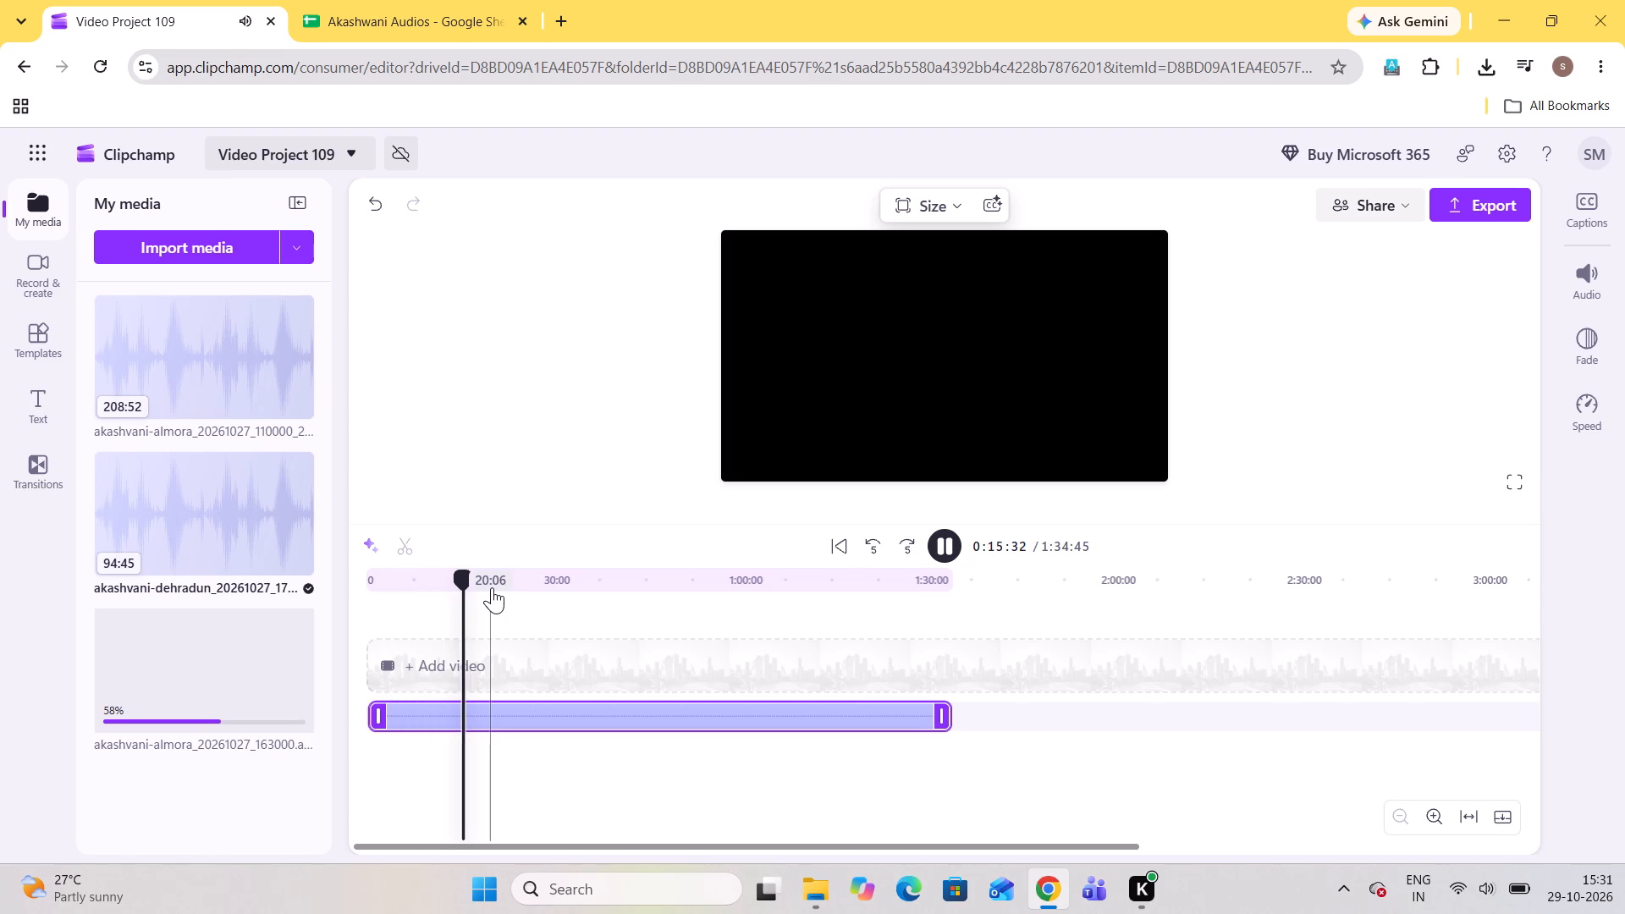
pyautogui.press('Right')
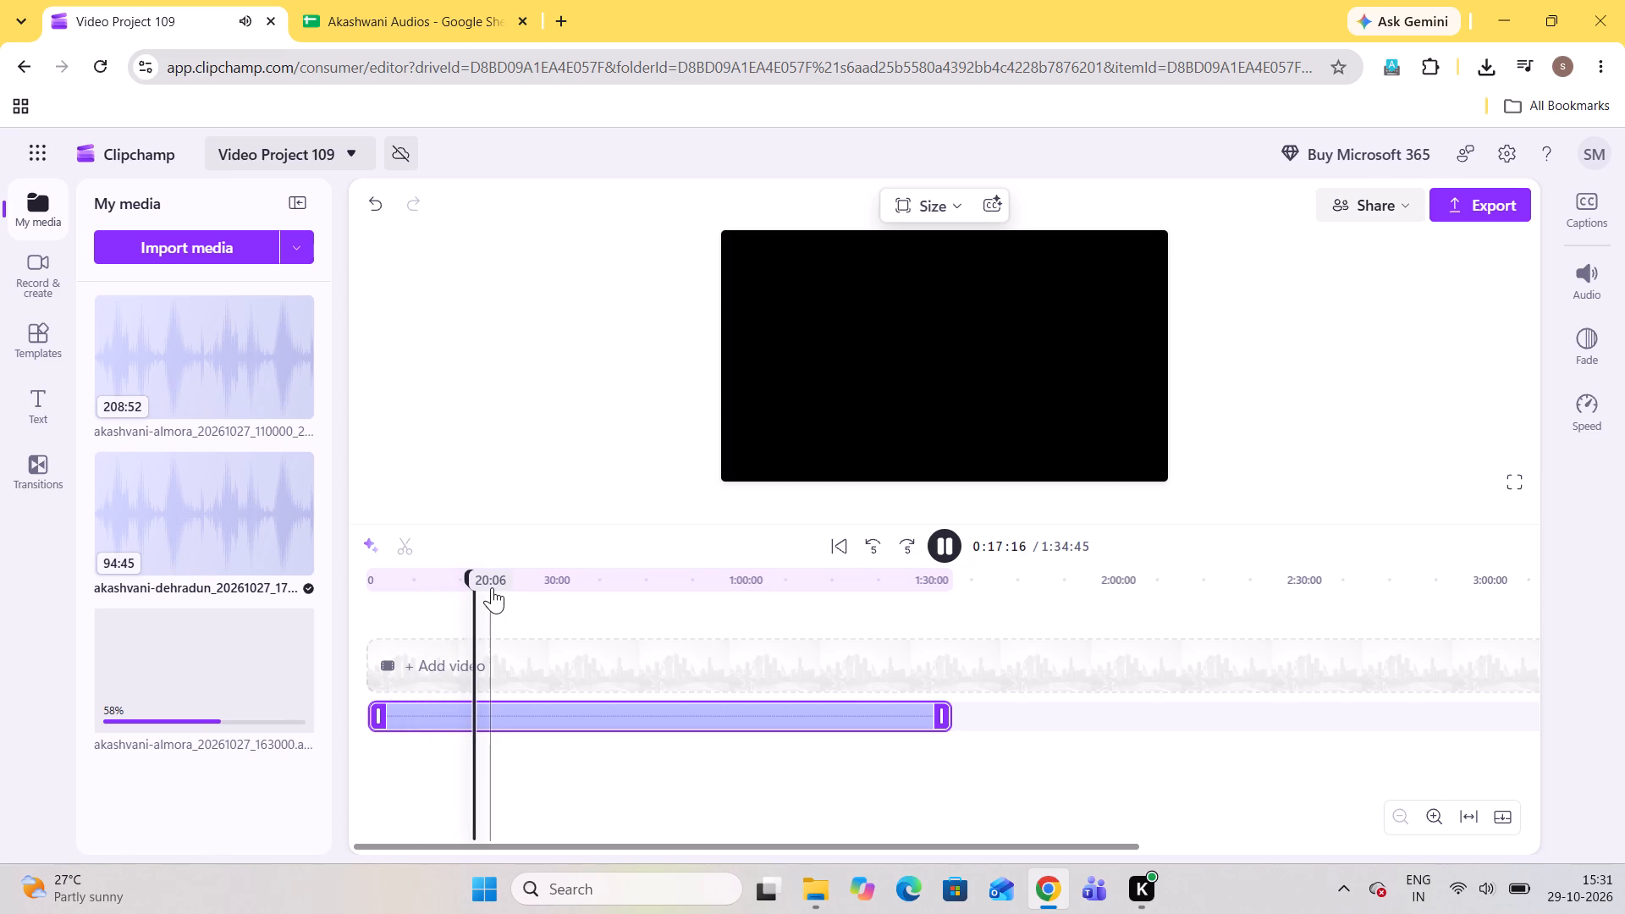
pyautogui.press('Right')
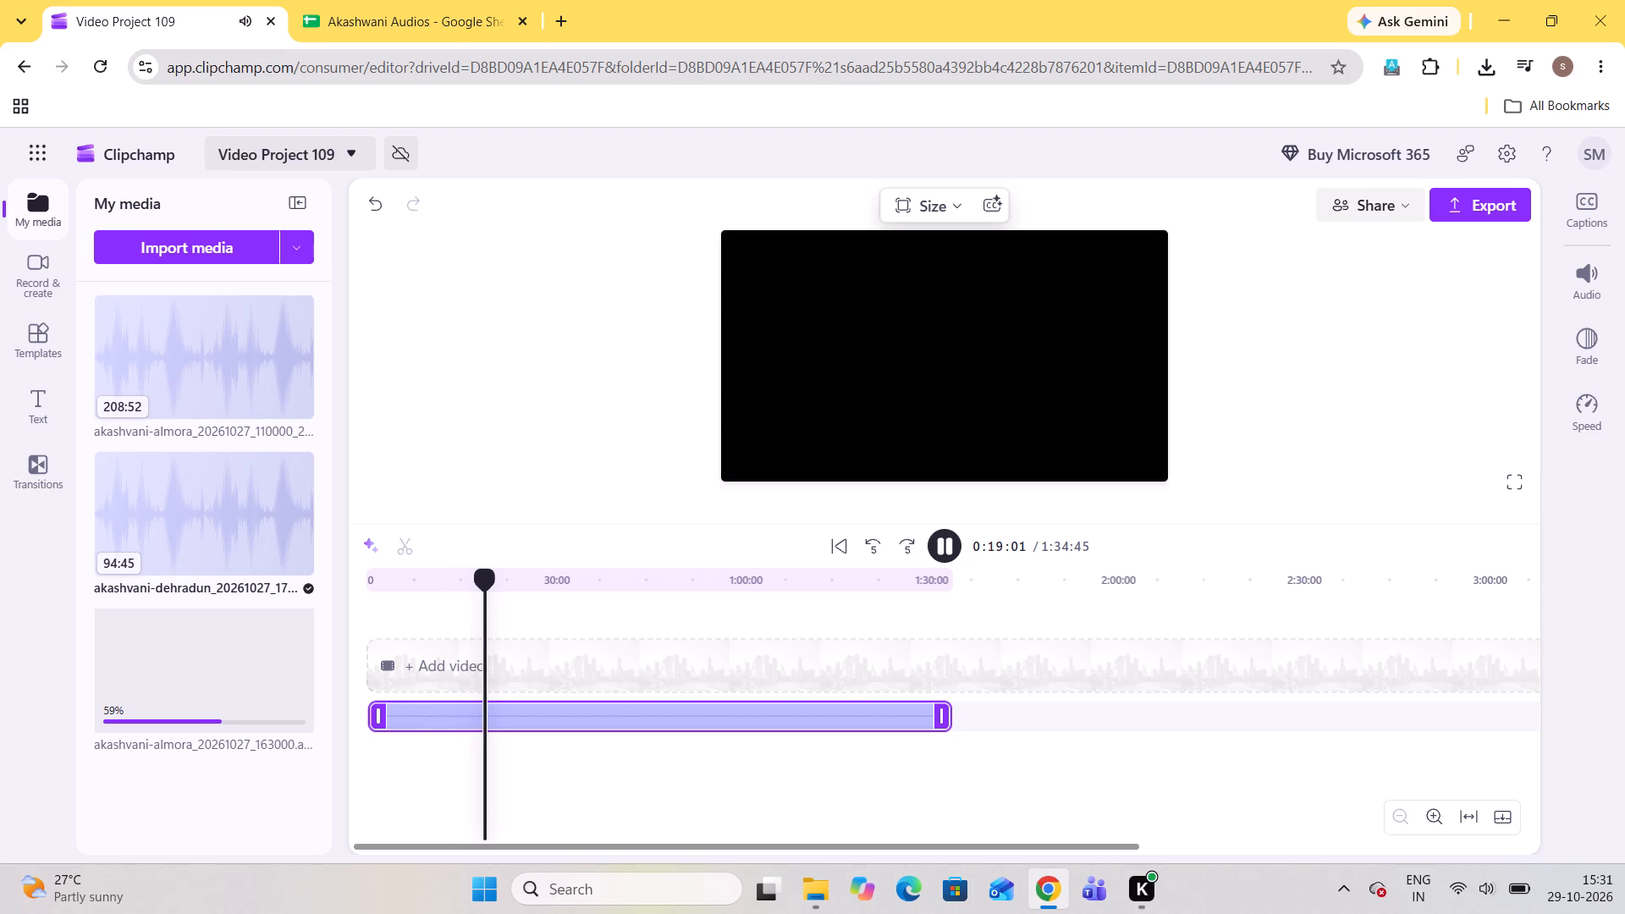
pyautogui.press('Right')
pyautogui.press('Right')
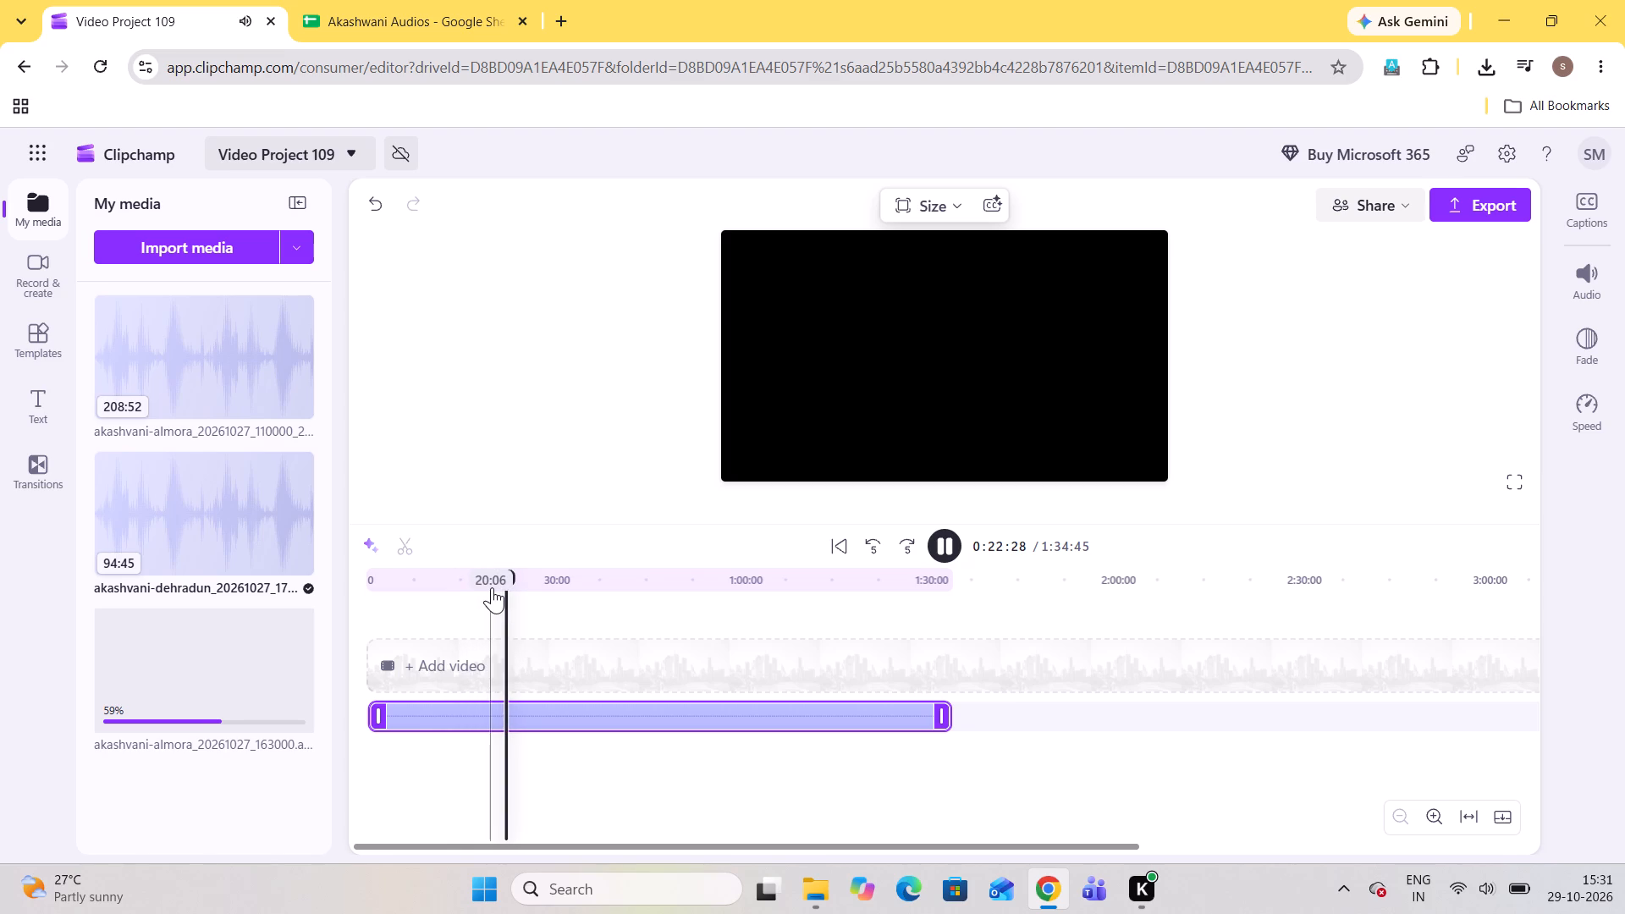
pyautogui.press('Left')
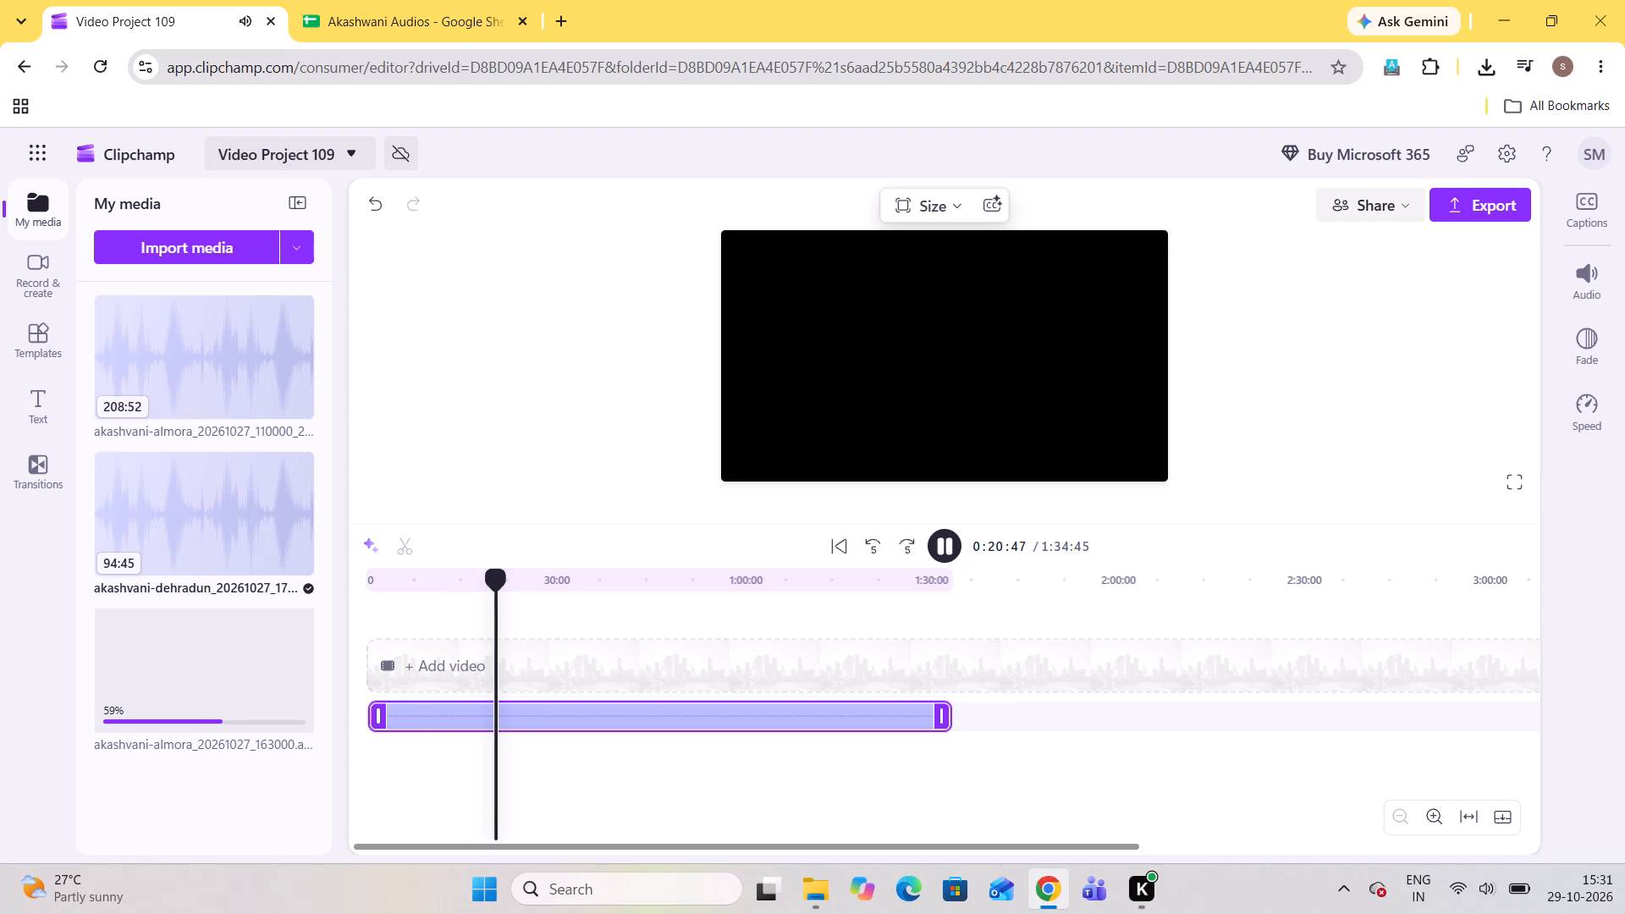
pyautogui.press('Right')
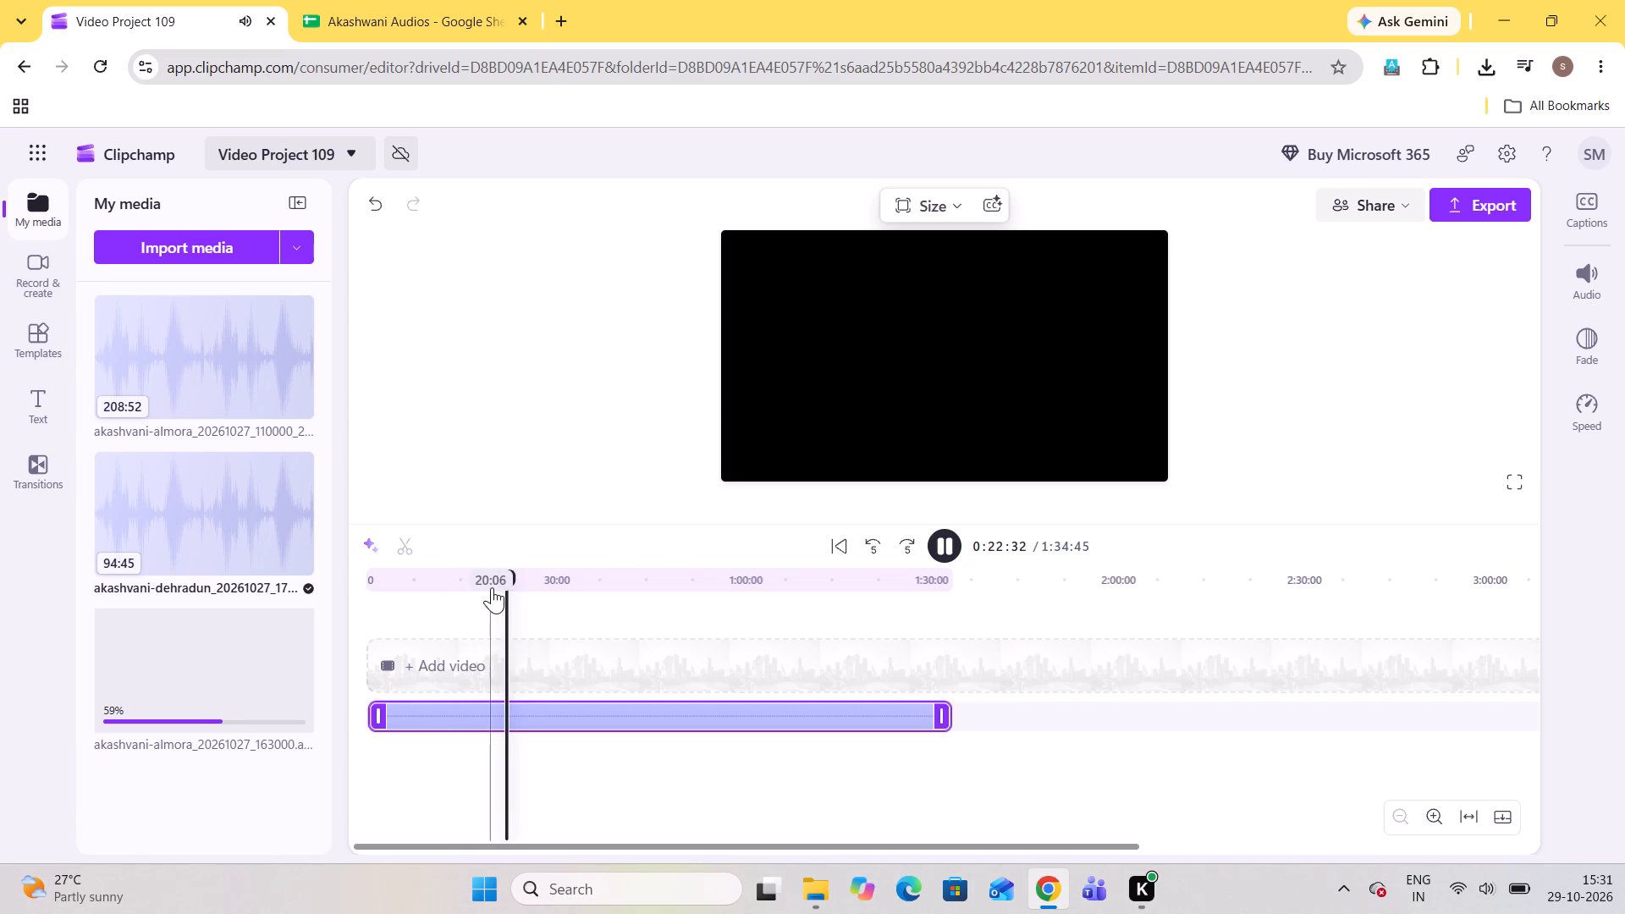
# Skim the Dehradun recording again from about 22 minutes to about 1 hour 33 minutes, listening for songs.
pyautogui.press('Right')
pyautogui.press('Right')
pyautogui.press('Right')
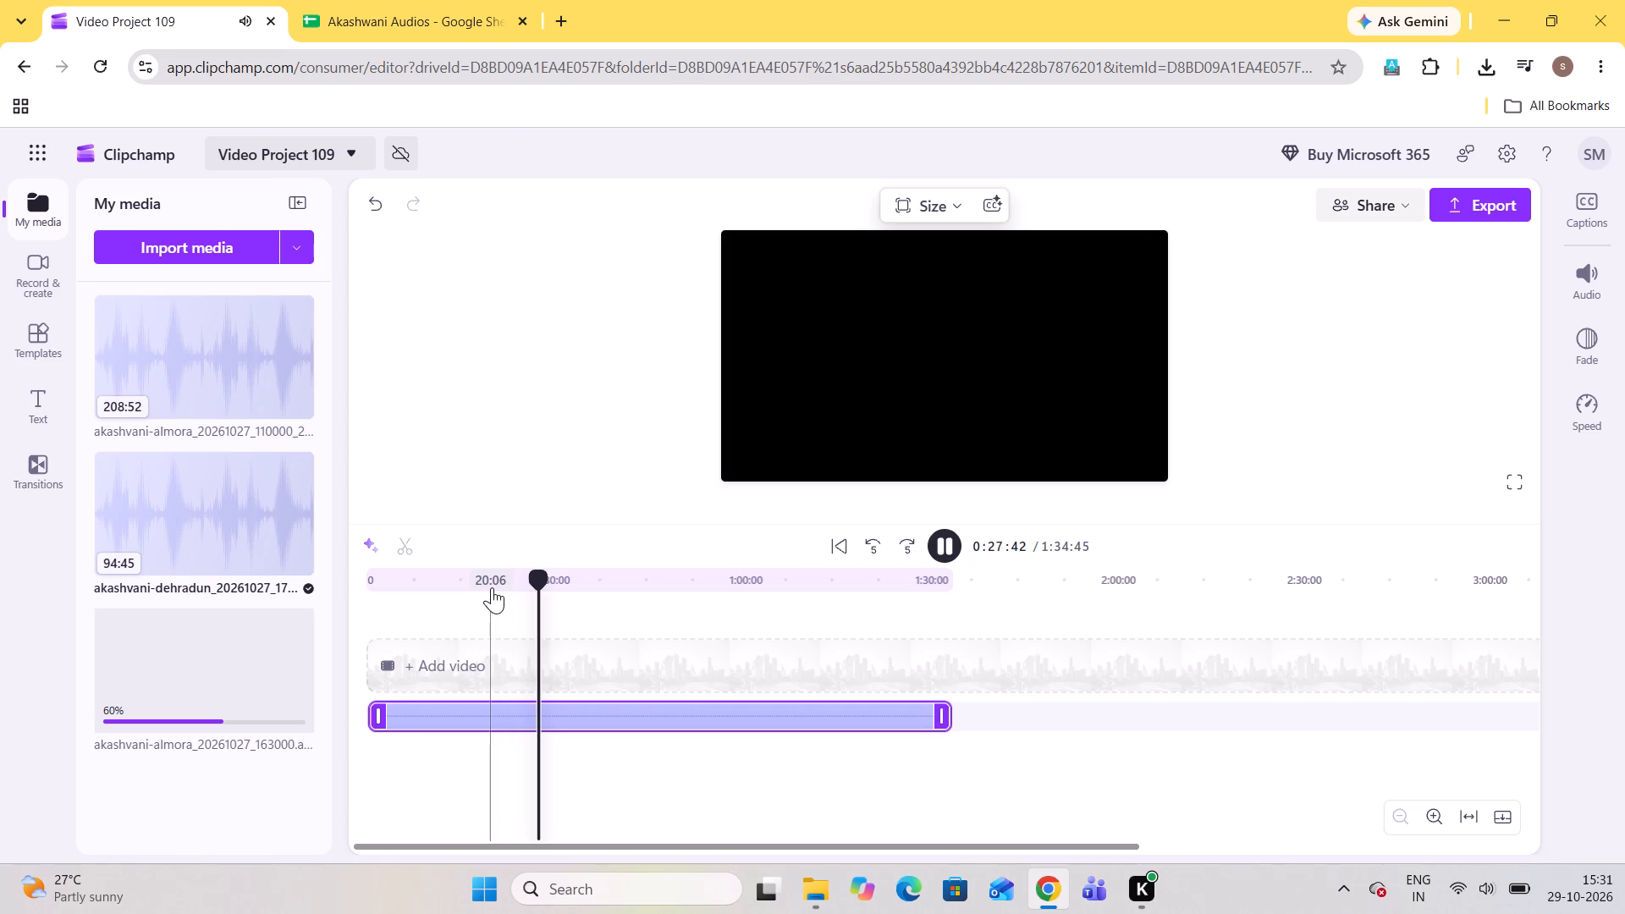
pyautogui.press('Right')
pyautogui.press('Right')
pyautogui.press('Right')
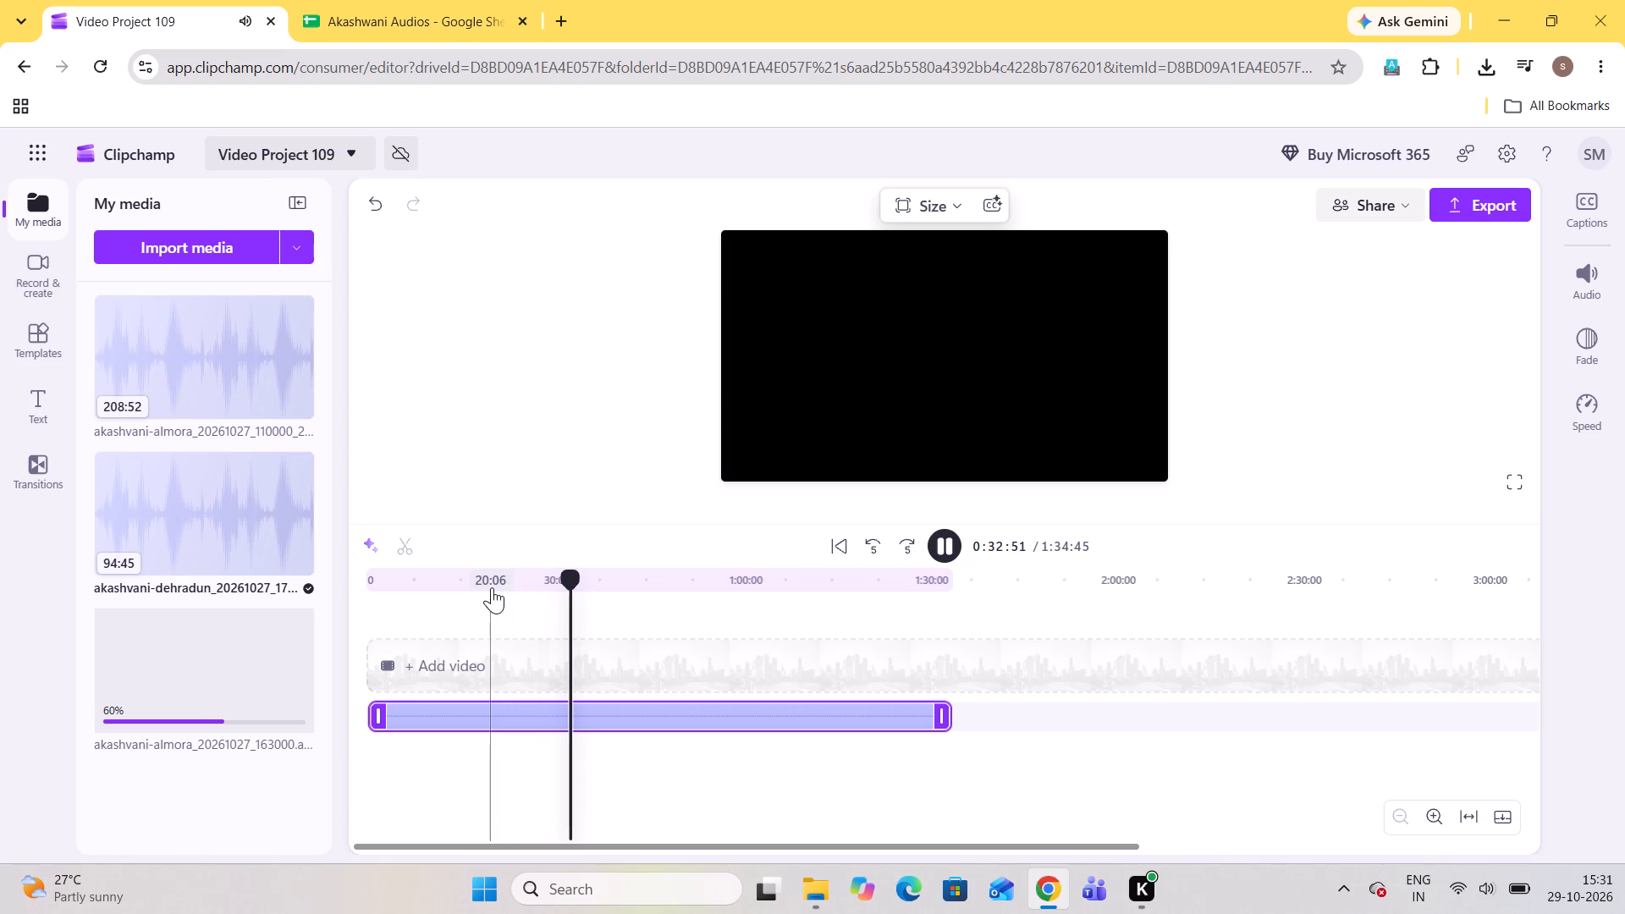
pyautogui.press('Right')
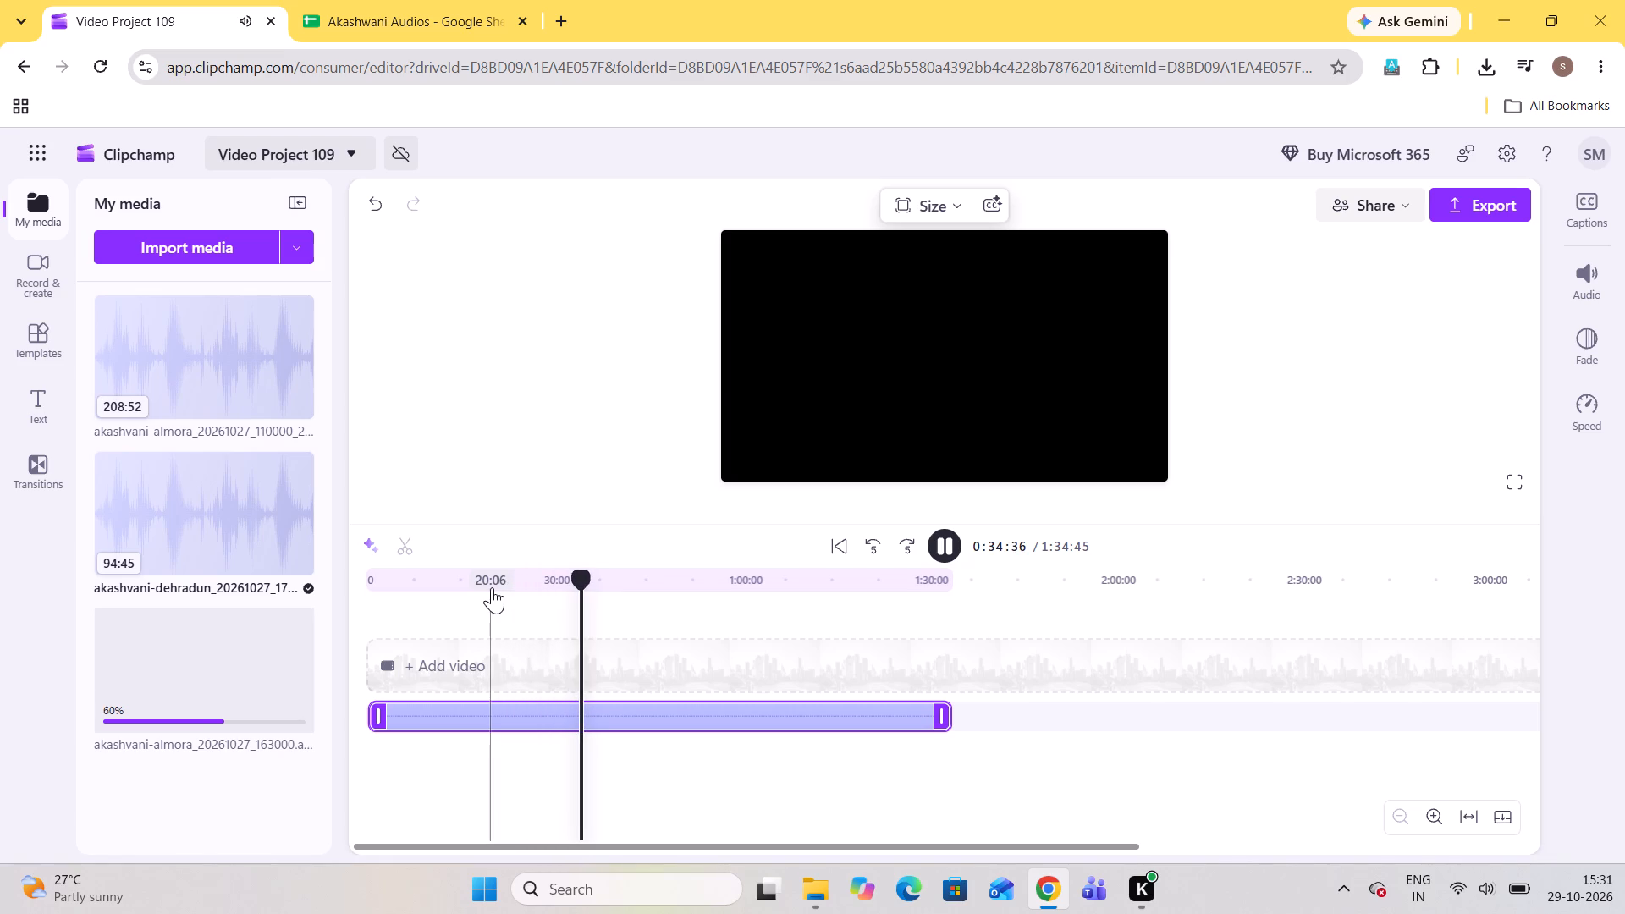
pyautogui.press('Right')
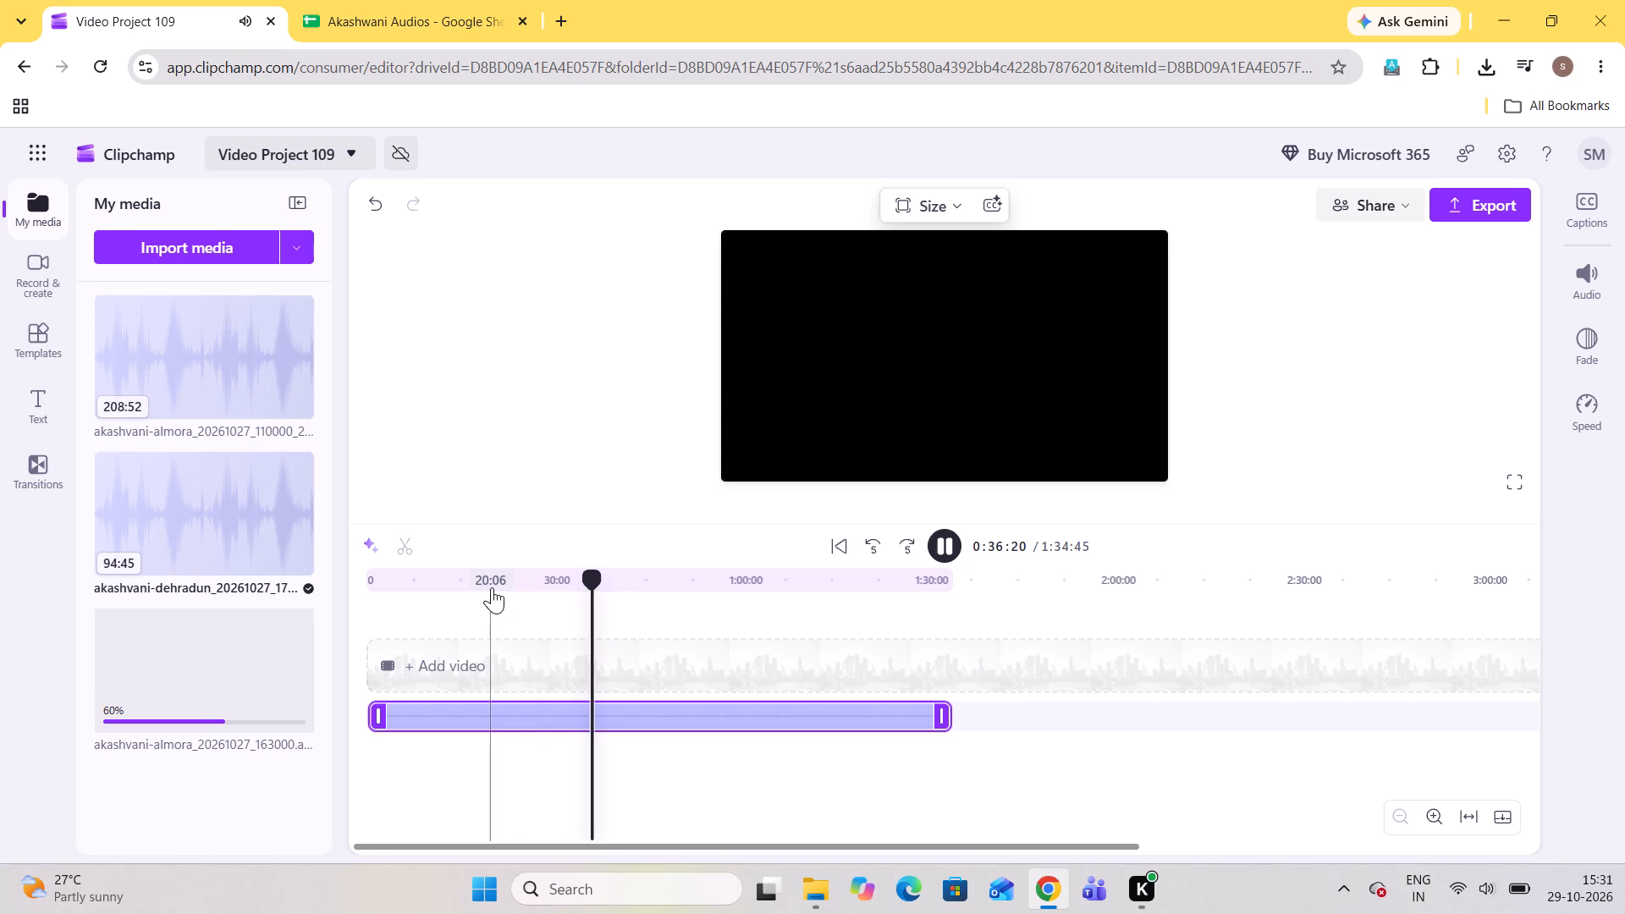
pyautogui.press('Right')
pyautogui.press('Right')
pyautogui.press('Right')
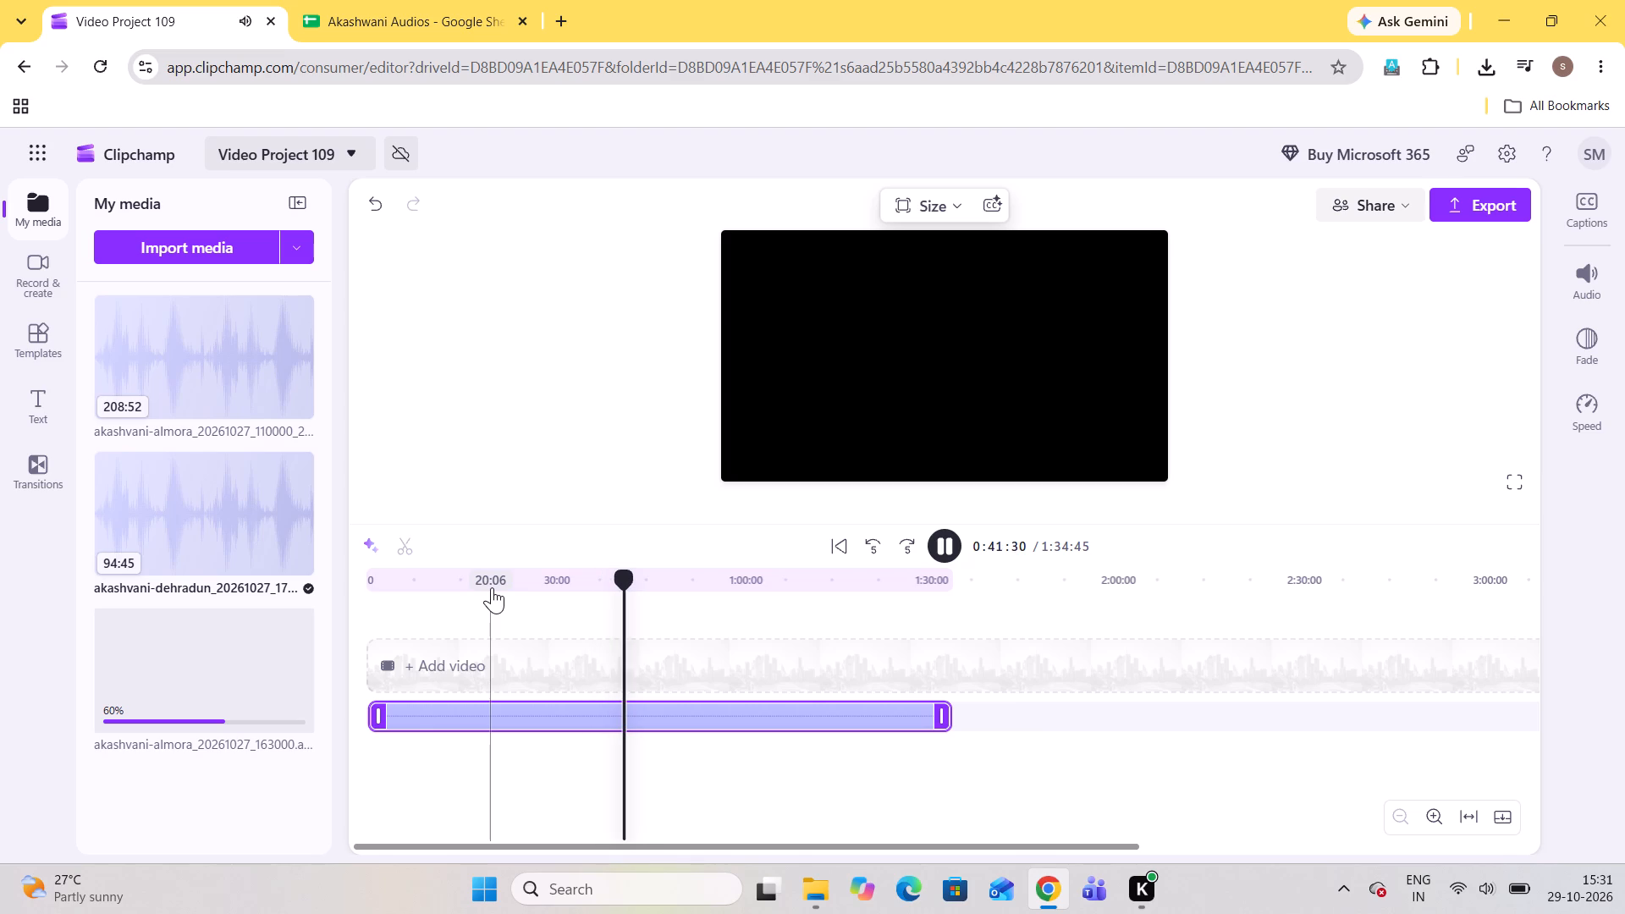
pyautogui.press('Right')
pyautogui.press('Right')
pyautogui.press('Right')
pyautogui.press('Right')
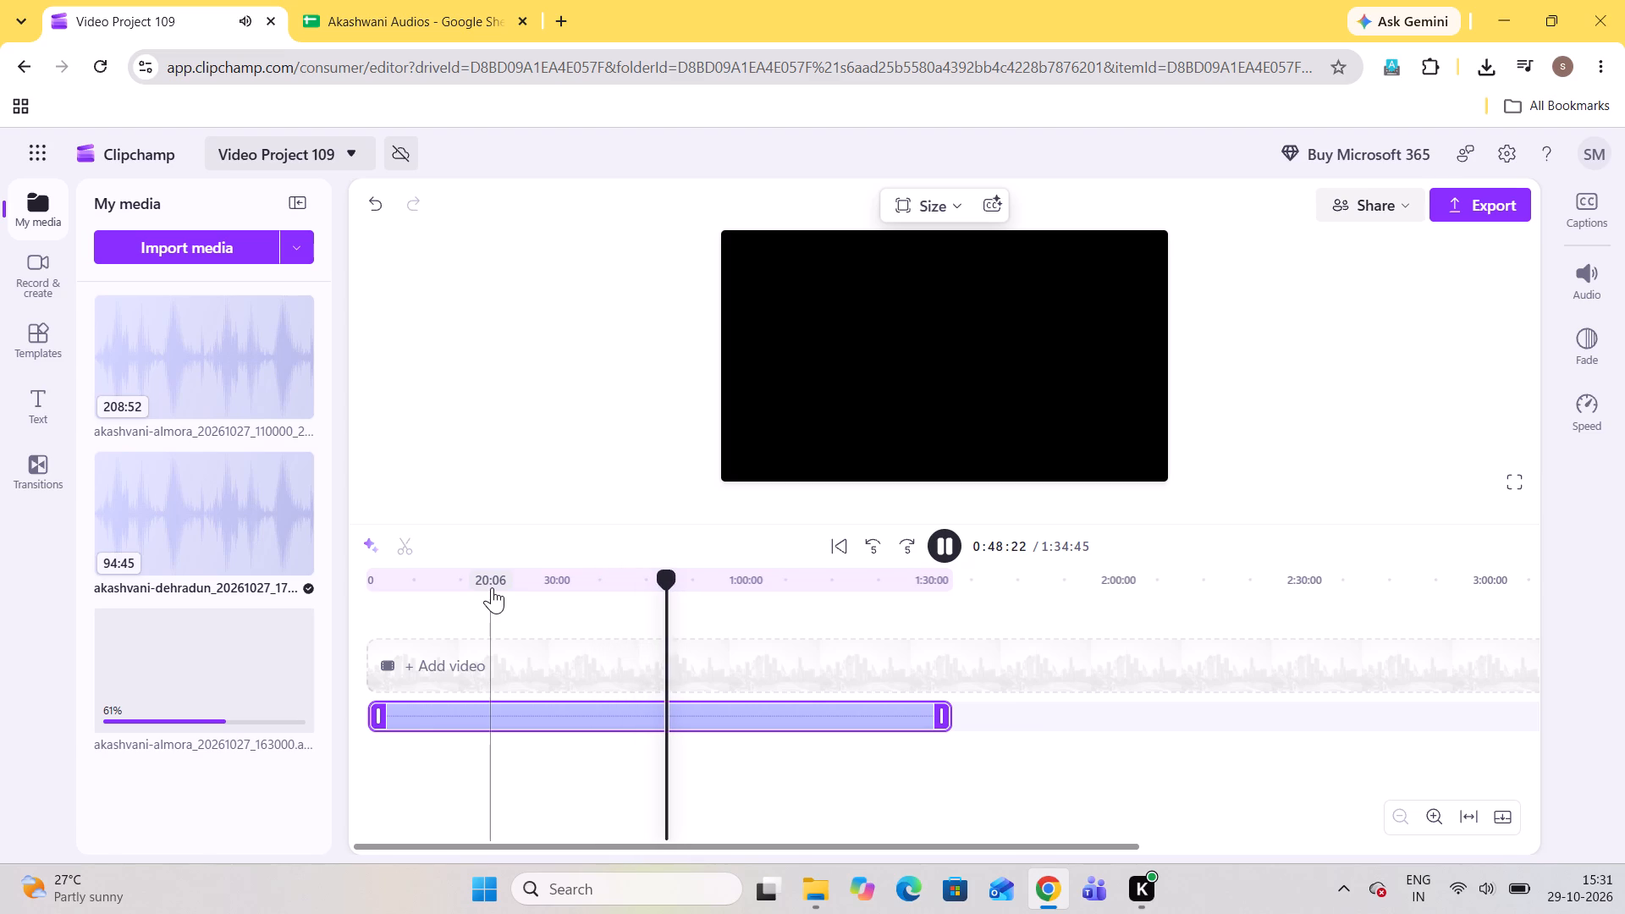
pyautogui.press('Right')
pyautogui.press('Right')
pyautogui.press('Right')
pyautogui.press('Right')
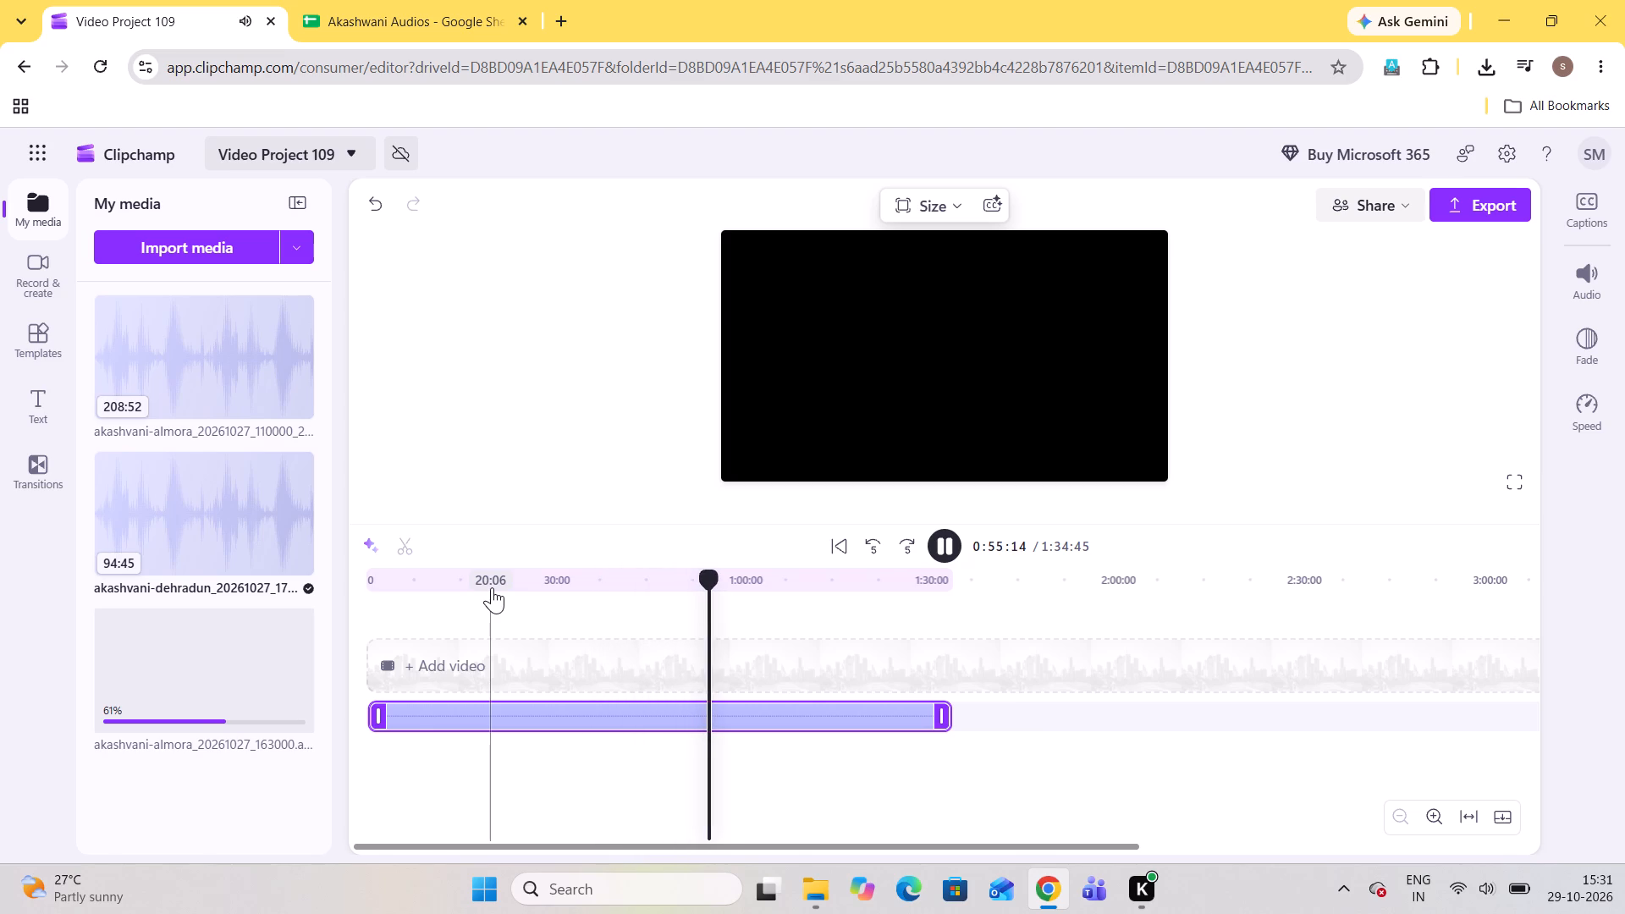
pyautogui.press('Right')
pyautogui.press('Right')
pyautogui.press('Right')
pyautogui.press('Right')
pyautogui.press('Right')
pyautogui.press('Right')
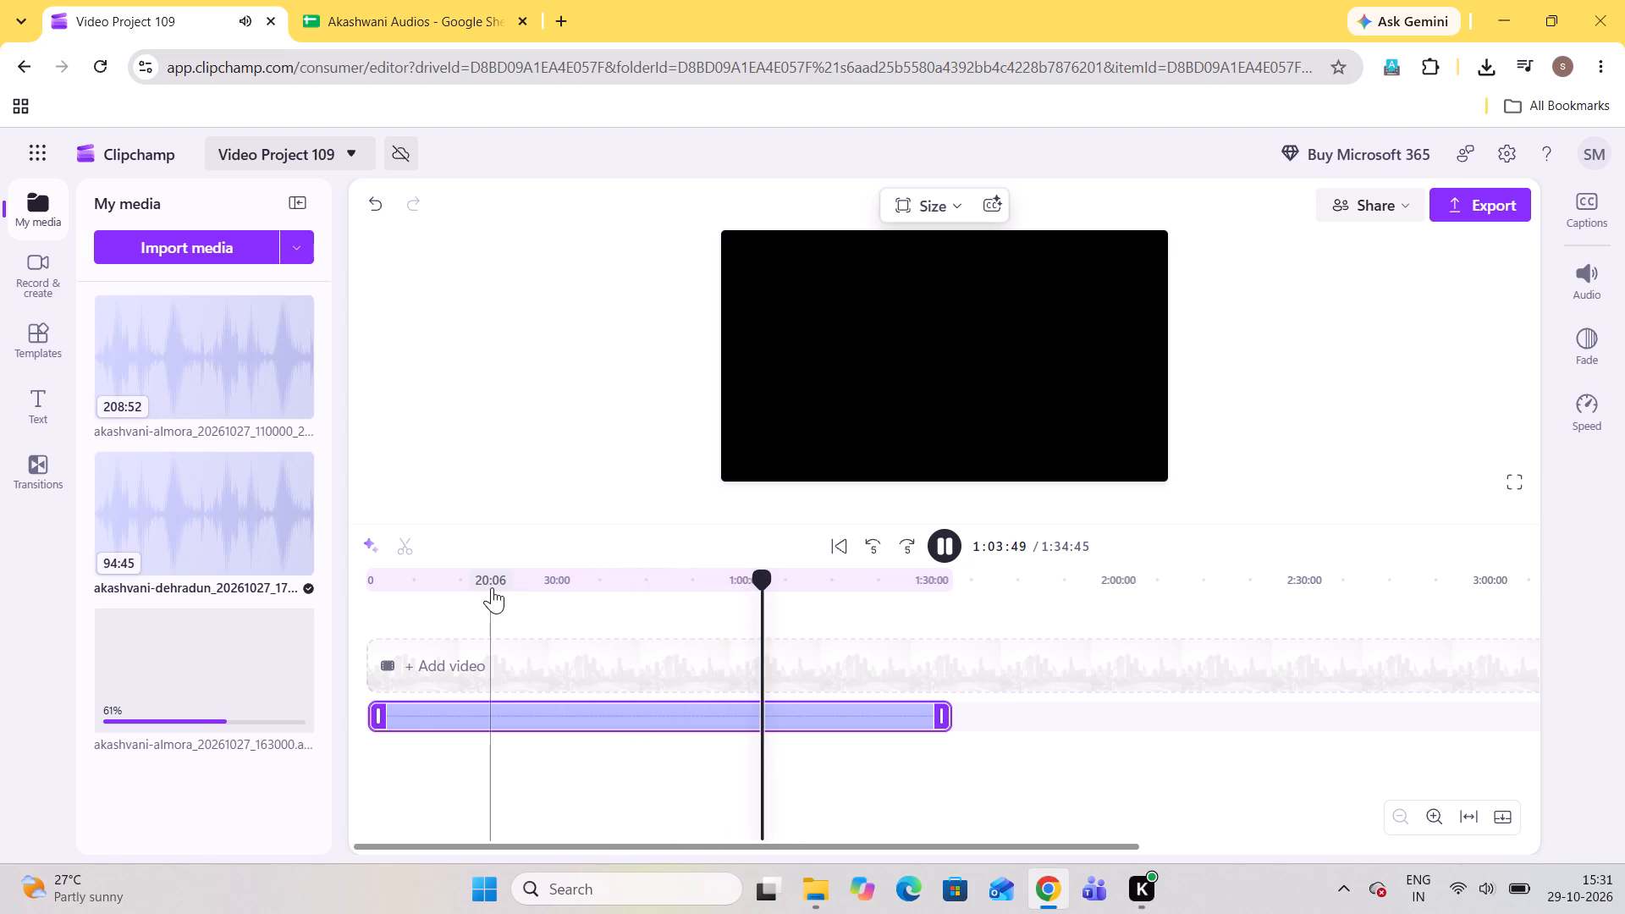
pyautogui.press('Right')
pyautogui.press('Right')
pyautogui.press('Right')
pyautogui.press('Right')
pyautogui.press('Right')
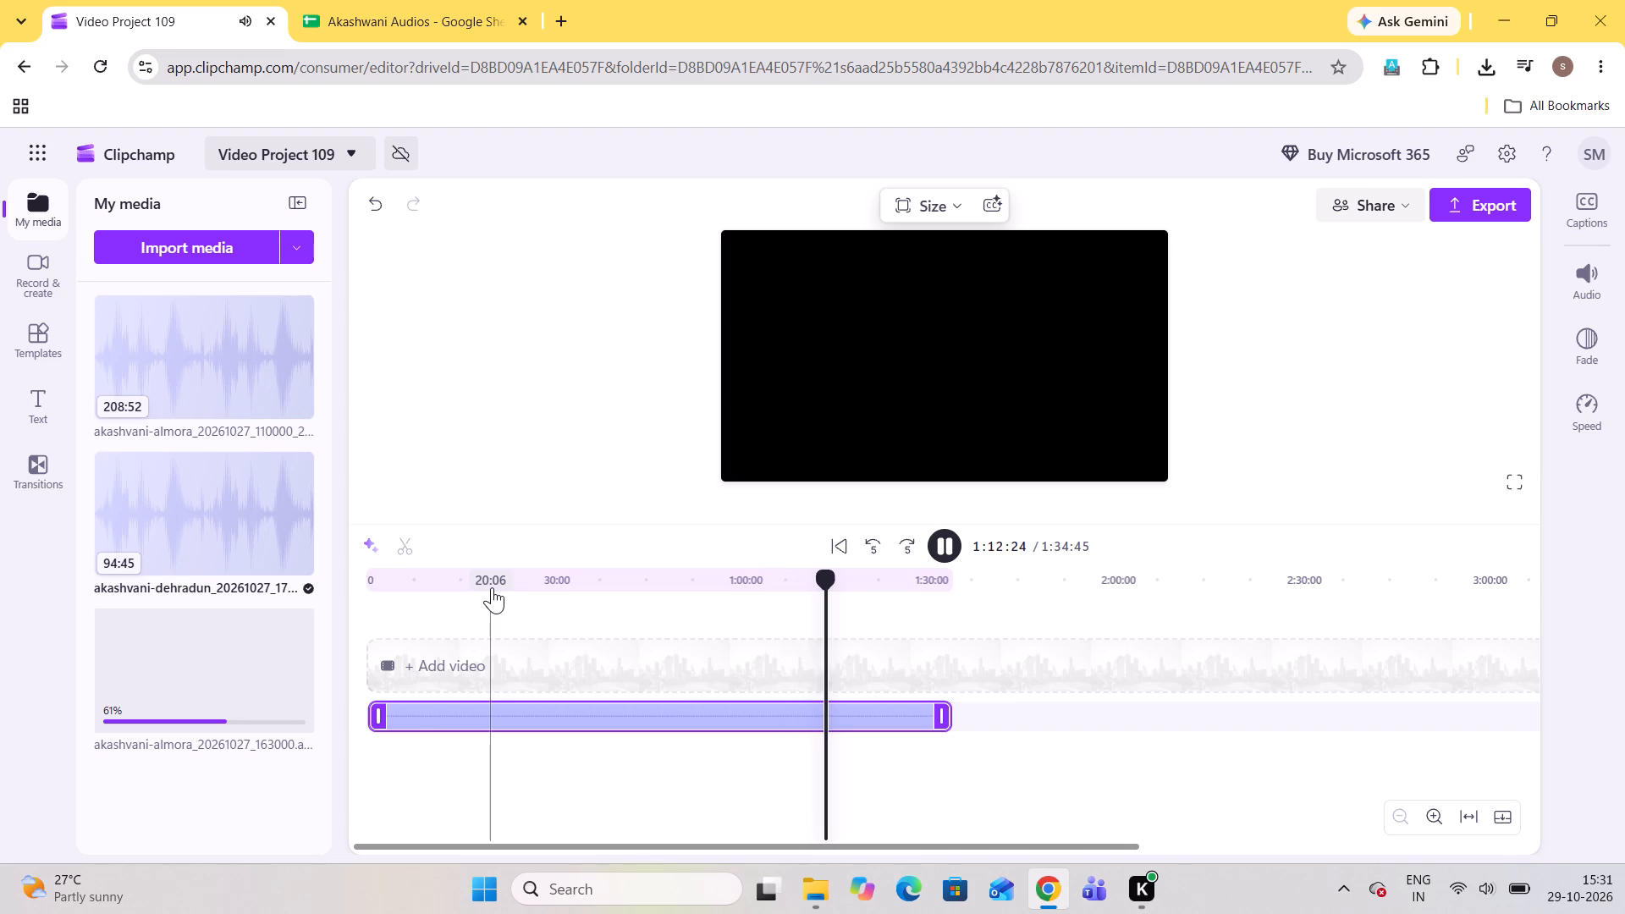
pyautogui.press('Right')
pyautogui.press('Right')
pyautogui.press('Right')
pyautogui.press('Right')
pyautogui.press('Right')
pyautogui.press('Right')
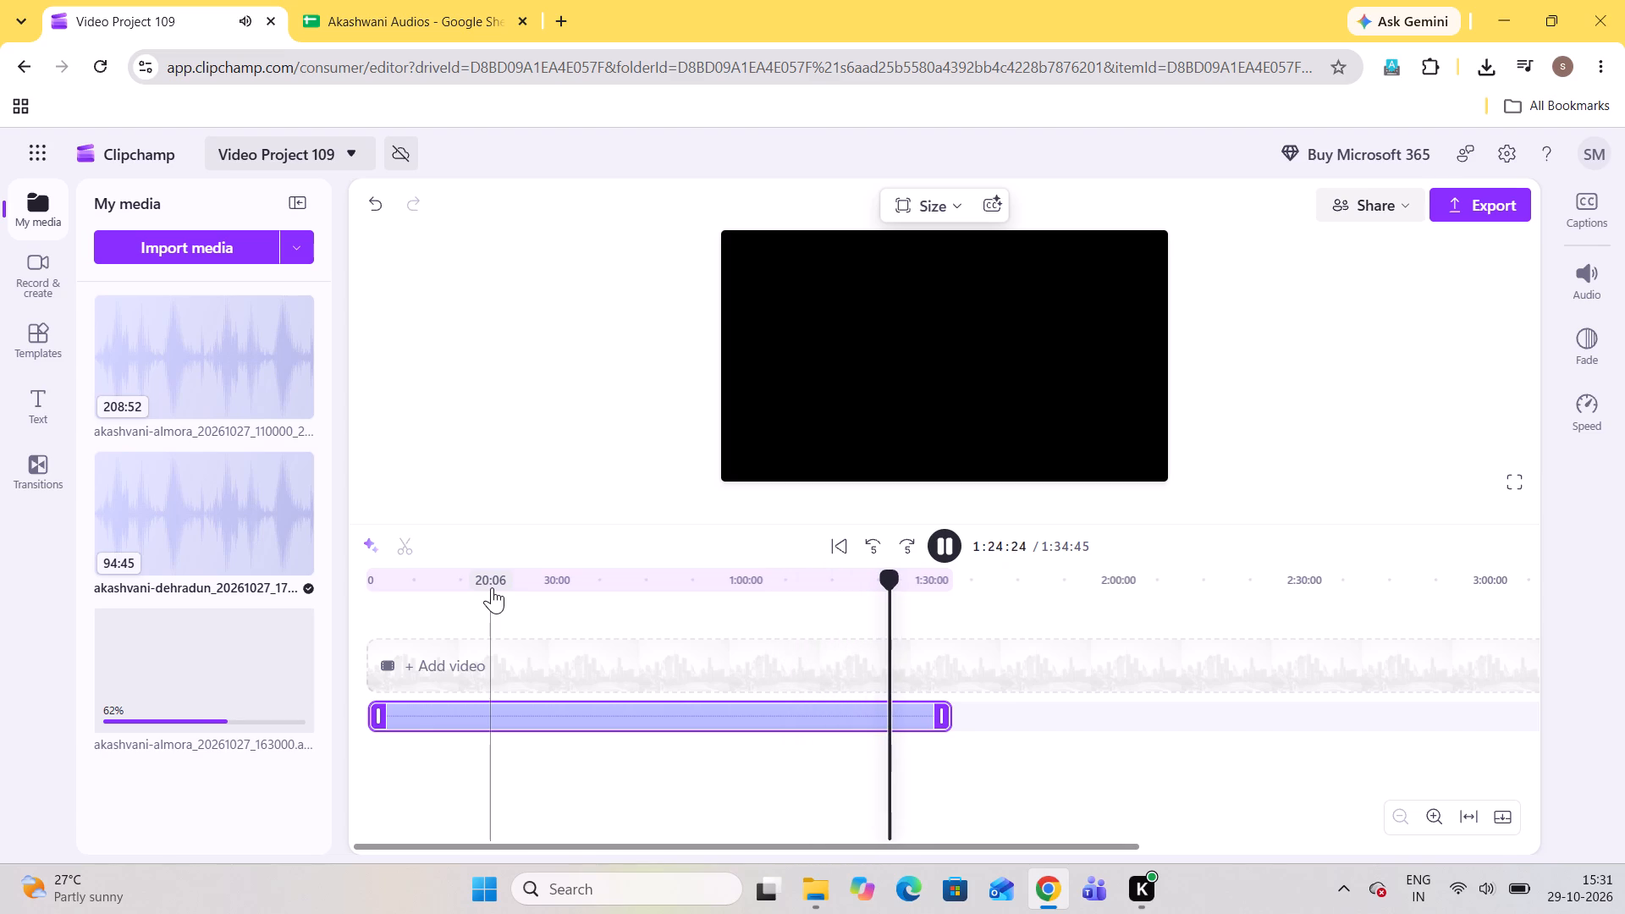
pyautogui.press('Right')
pyautogui.press('Right')
pyautogui.press('Right')
pyautogui.press('Right')
pyautogui.press('Right')
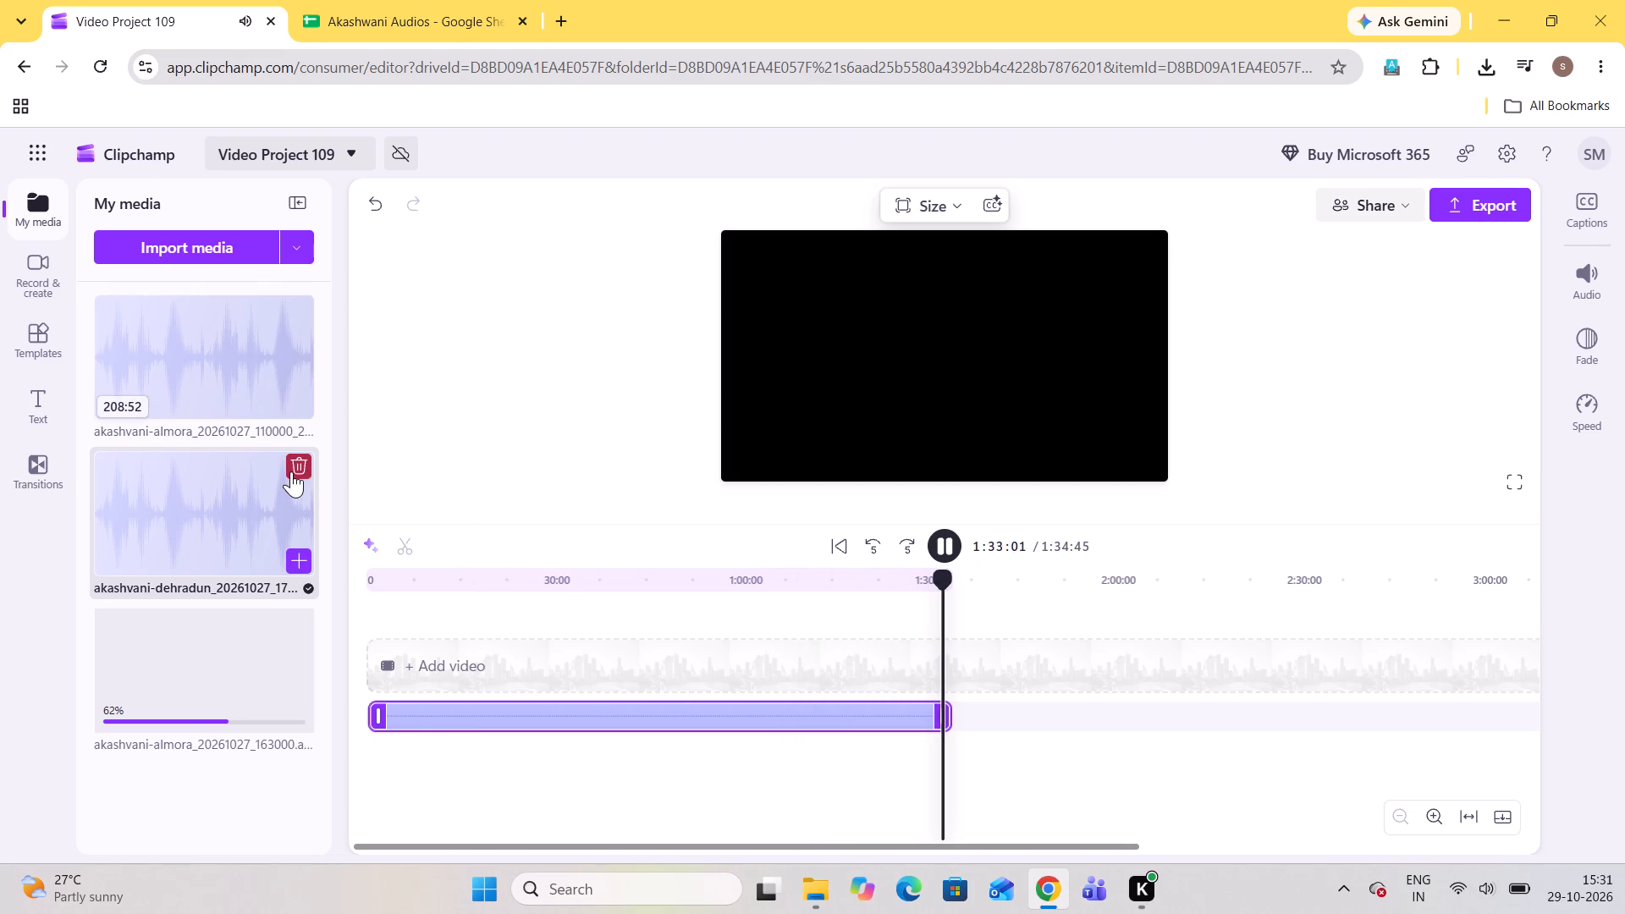
# Delete the akashvani-dehradun_20261027_173000 recording from the project media, removing it from the timeline as well.
pyautogui.click(297, 471)
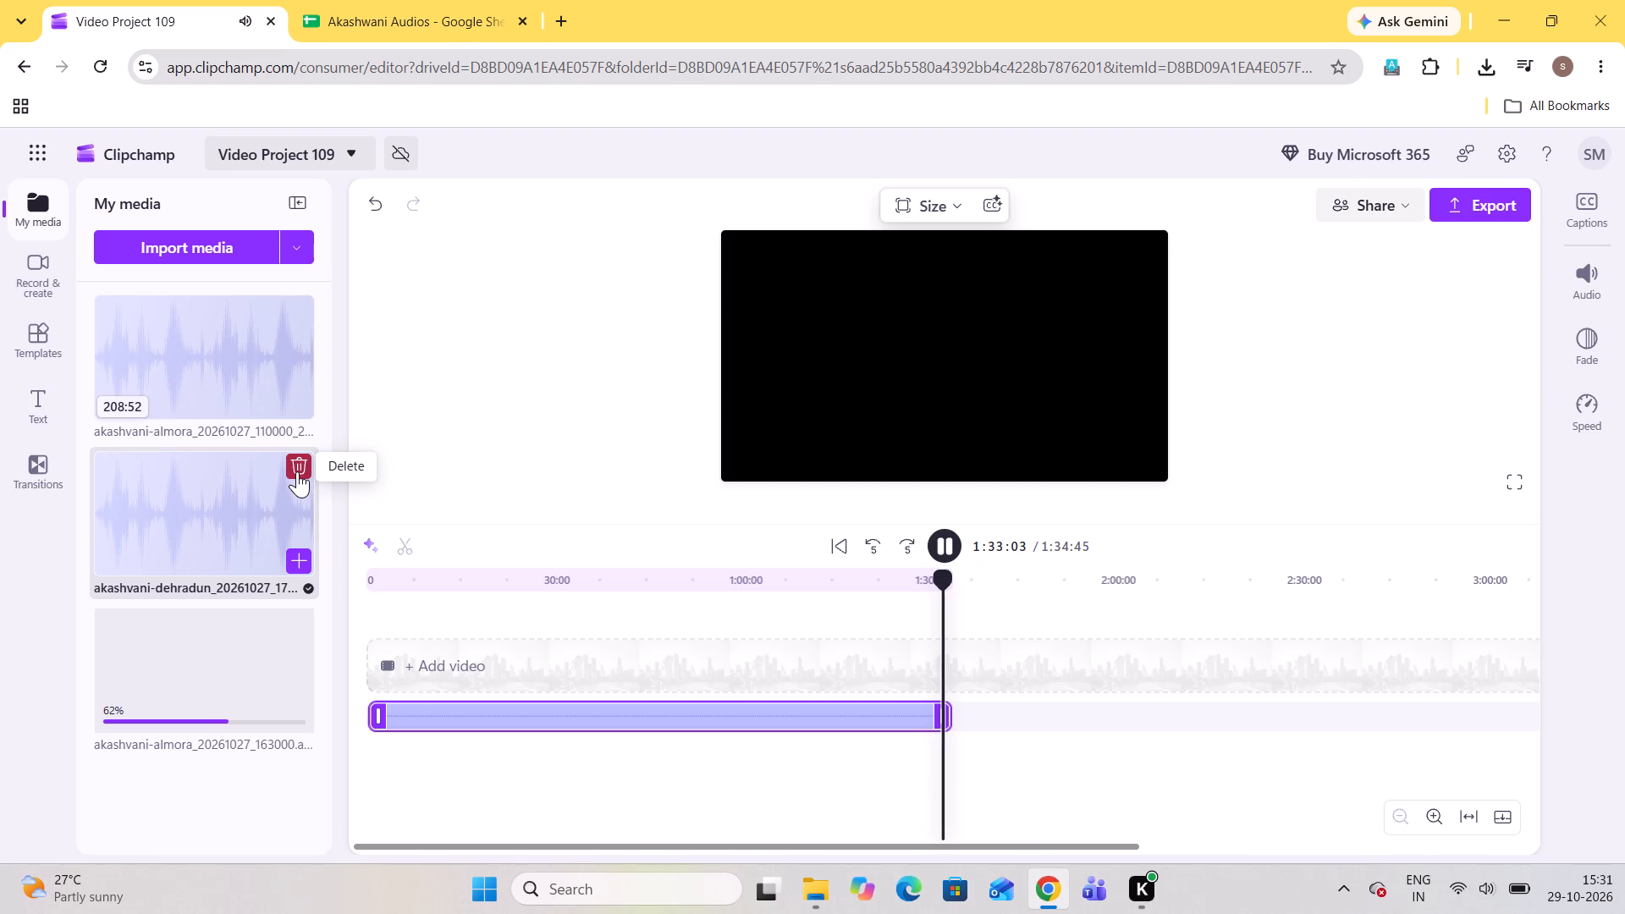
pyautogui.click(835, 560)
pyautogui.click(892, 559)
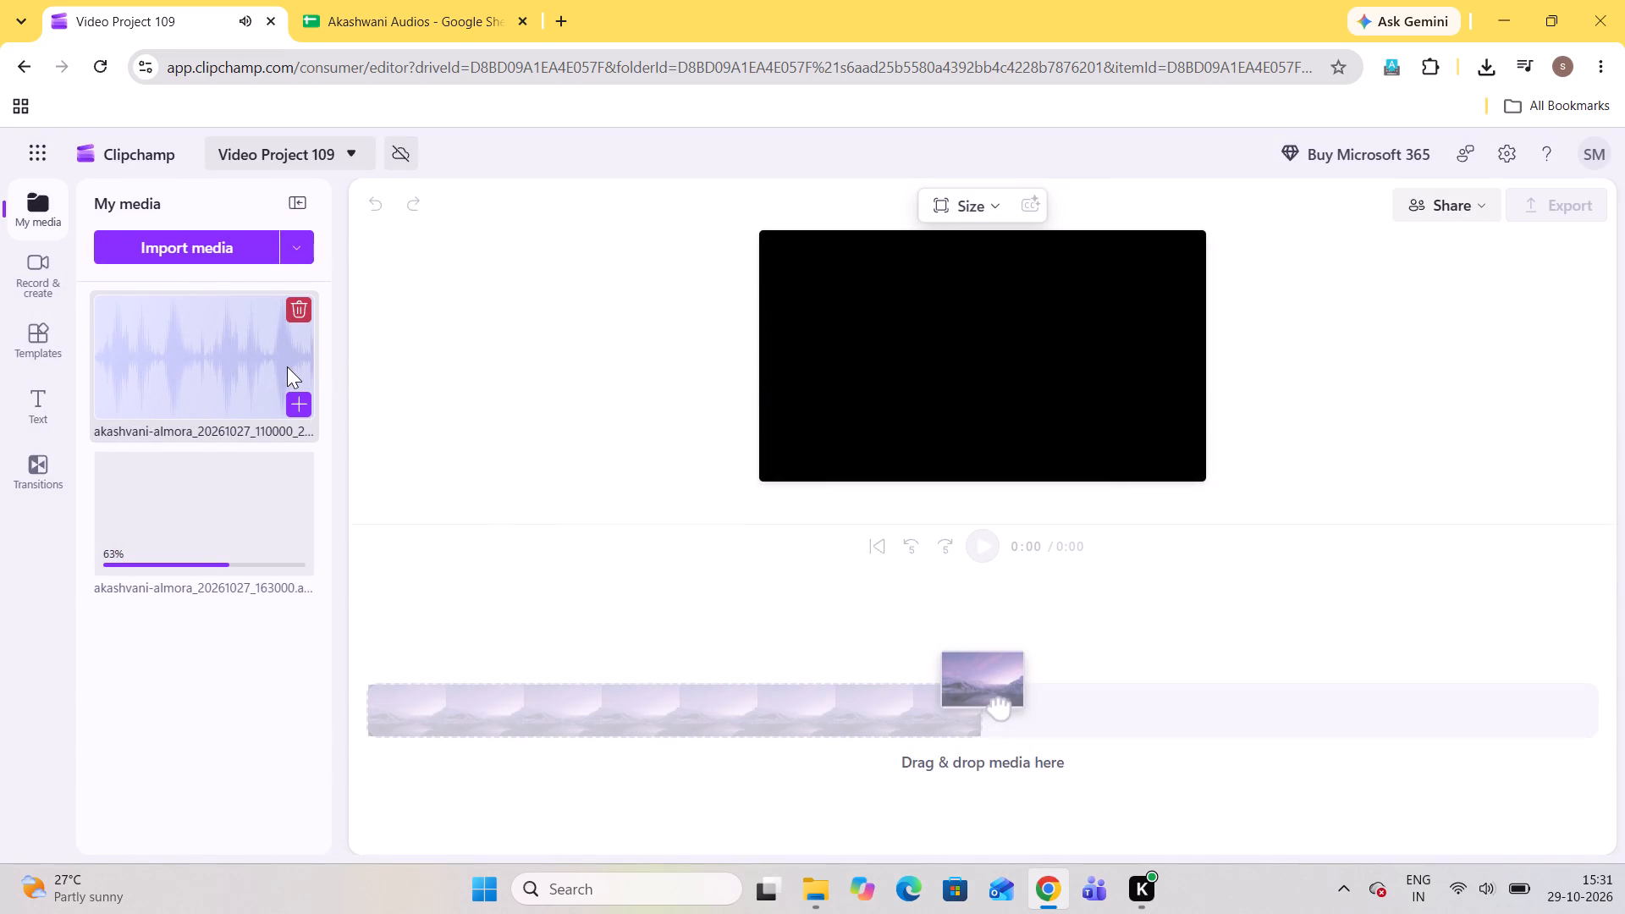
# Place the akashvani-almora_20261027_110000_2xMERGED recording on the empty timeline.
pyautogui.moveTo(287, 366); pyautogui.dragTo(545, 762)
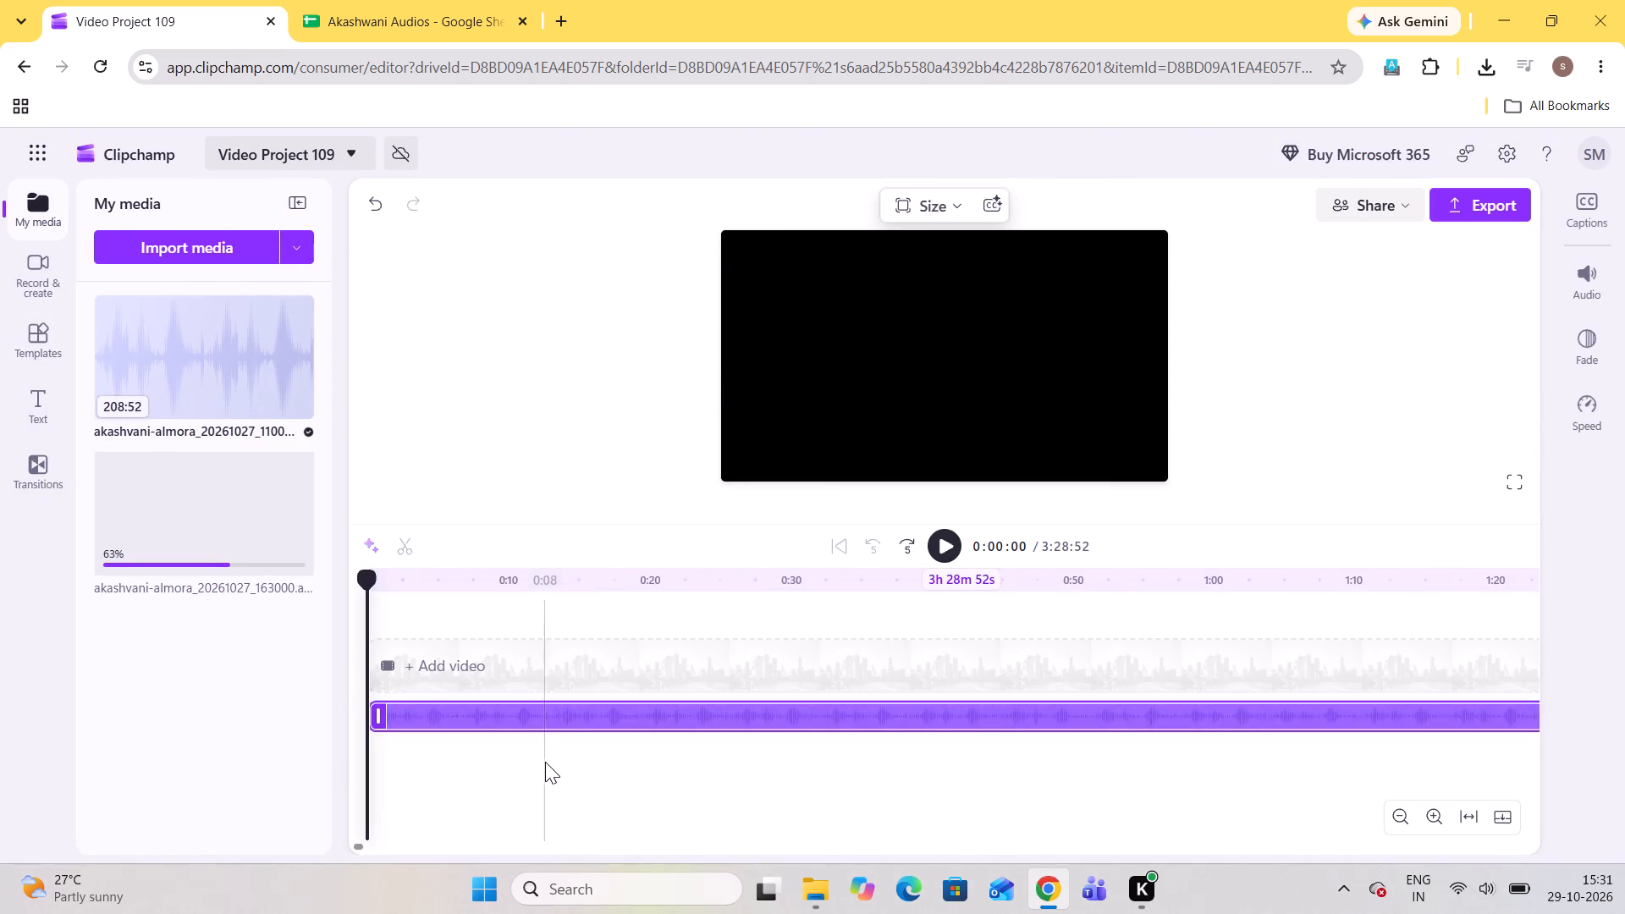
# Play the Almora 110000 recording and sample points across about its first 45 minutes to listen for songs.
pyautogui.press('space')
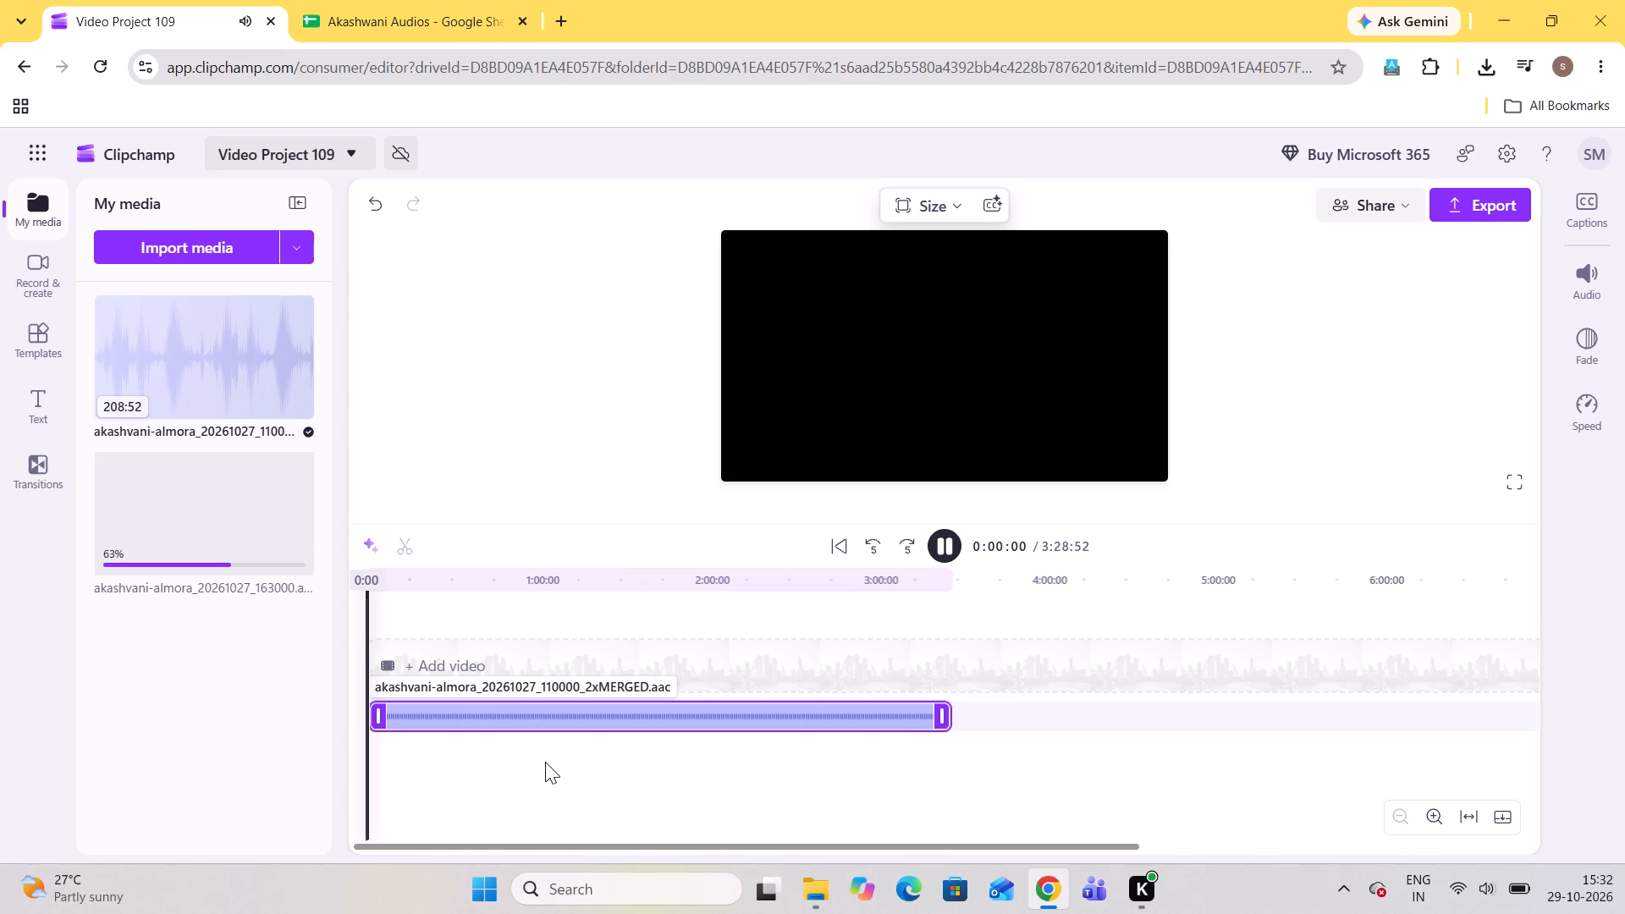
pyautogui.press('Right')
pyautogui.press('Right')
pyautogui.press('Right')
pyautogui.press('Right')
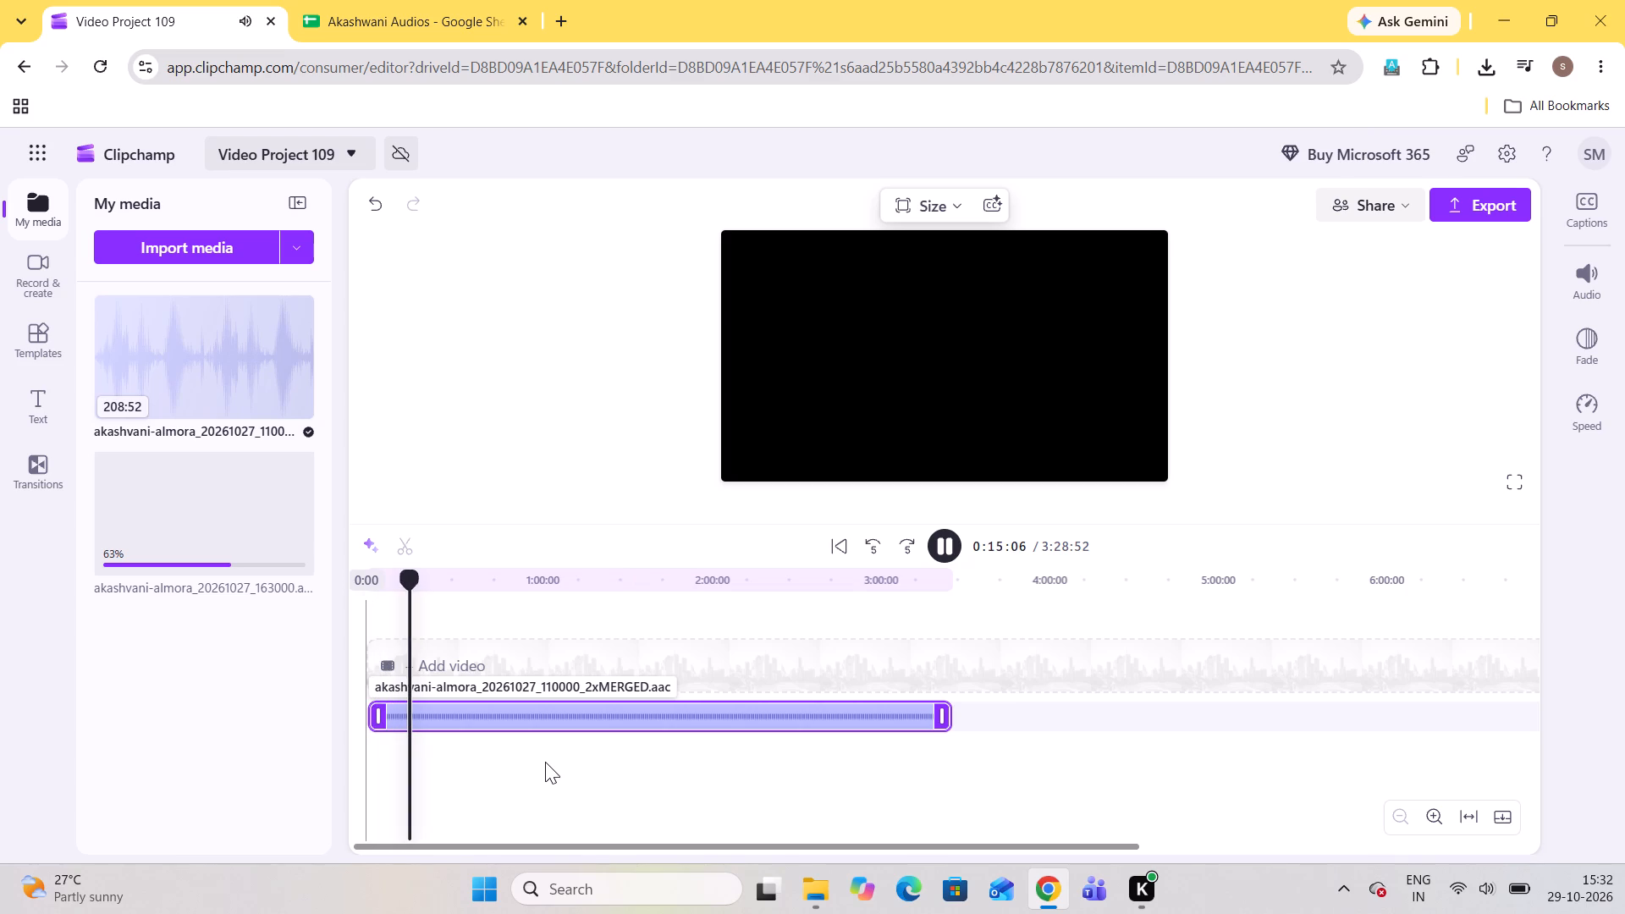
pyautogui.press('Right')
pyautogui.press('Right')
pyautogui.press('Right')
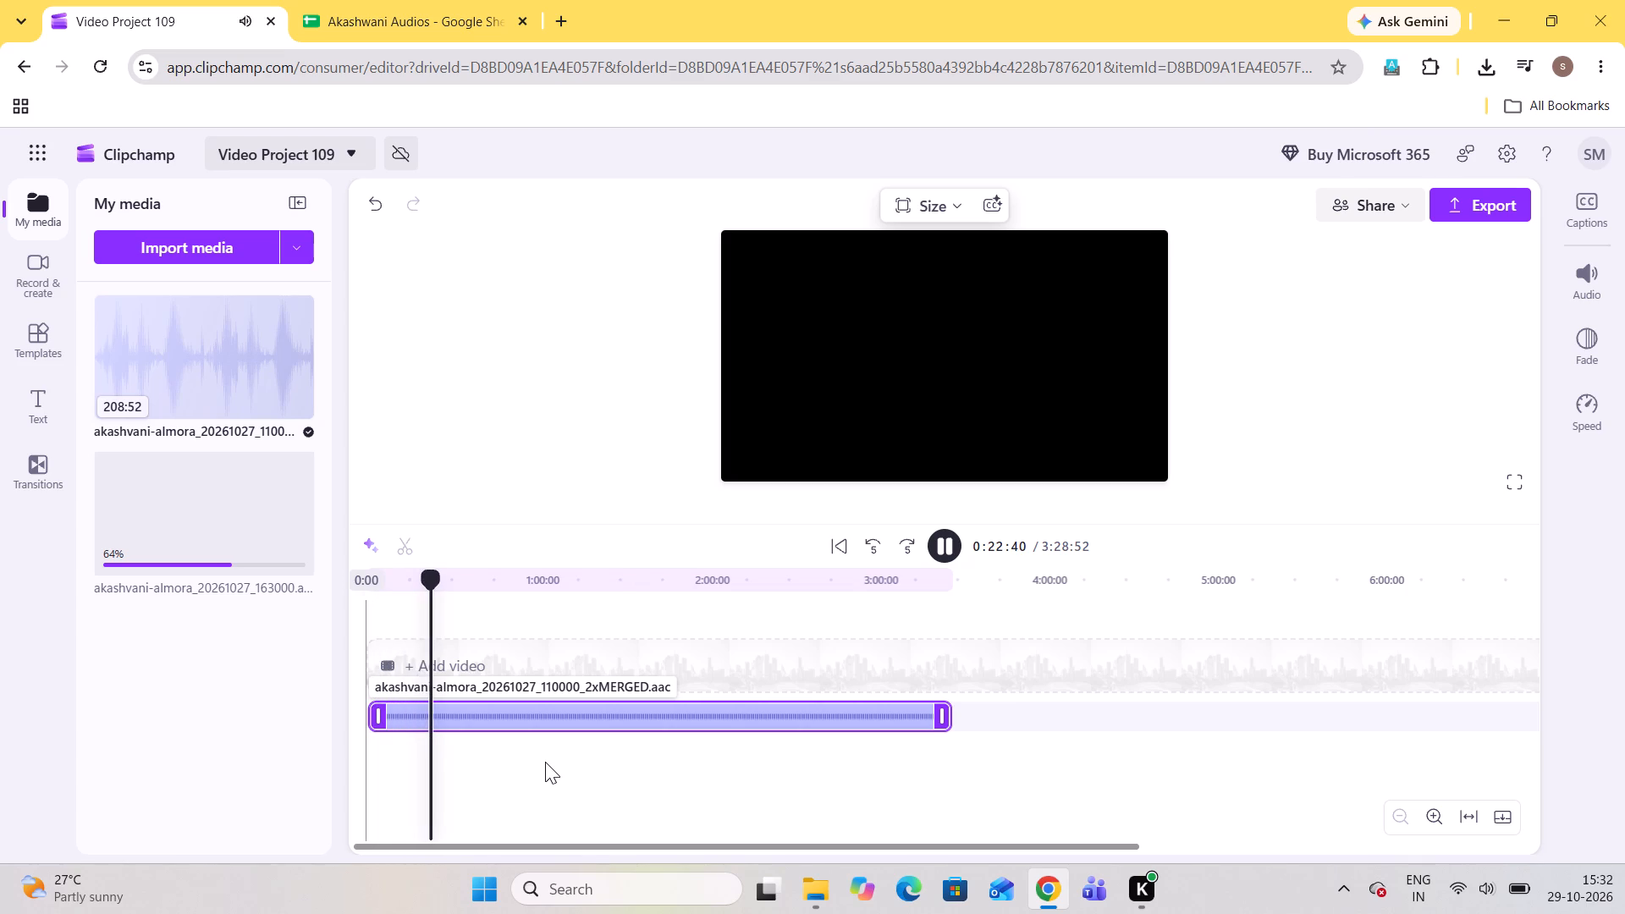
pyautogui.press('Right')
pyautogui.press('Right')
pyautogui.press('Right')
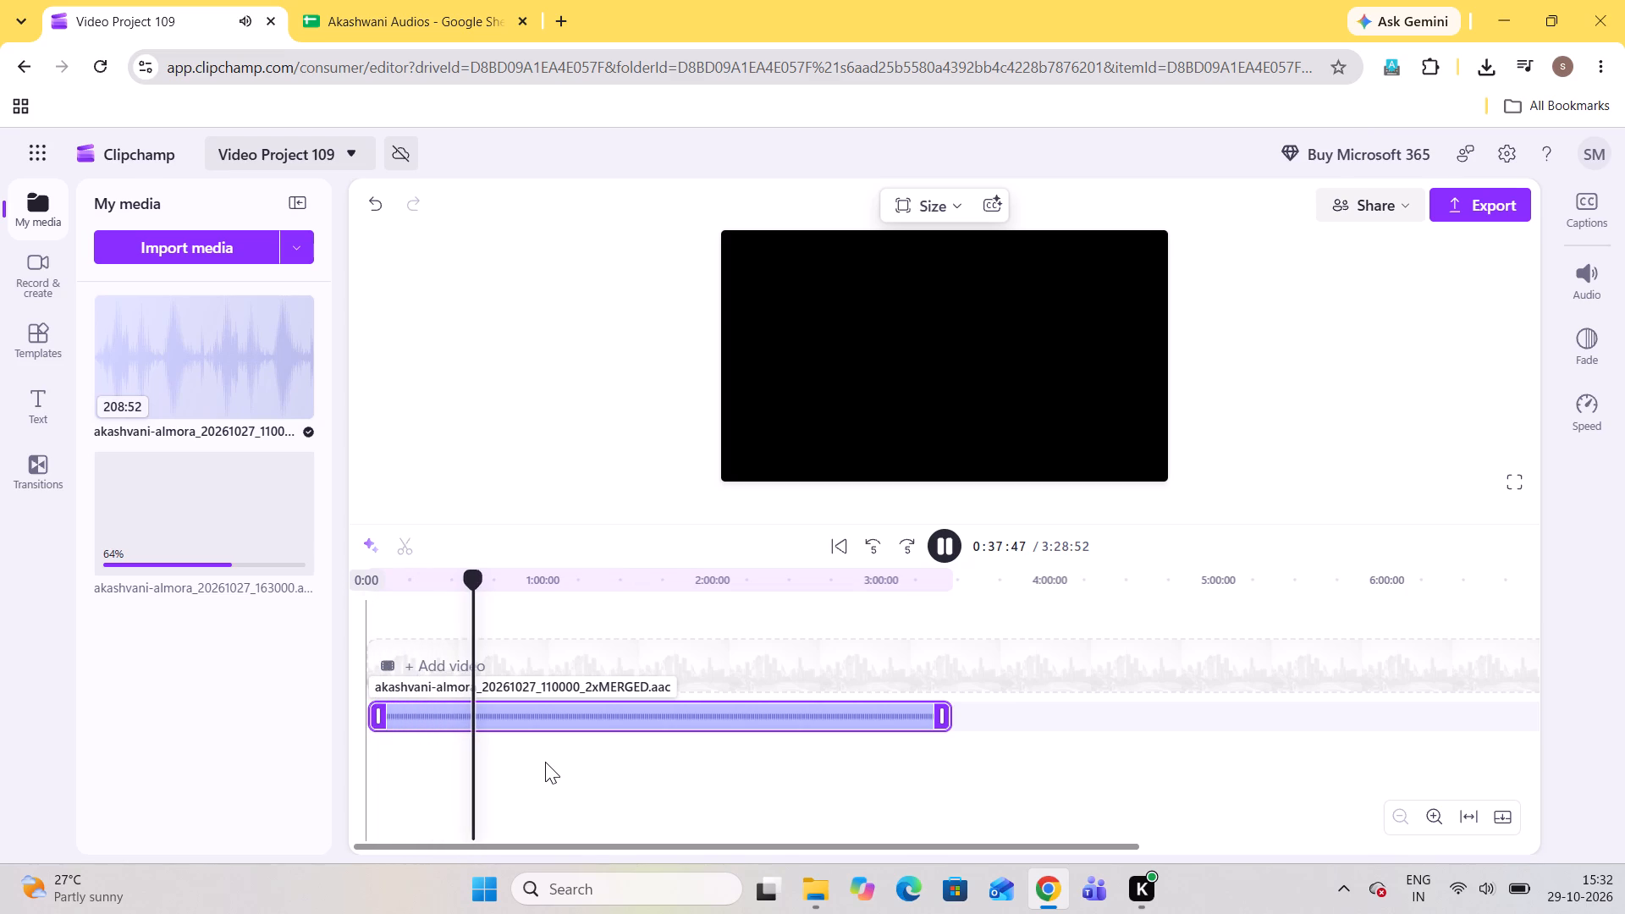
pyautogui.press('Right')
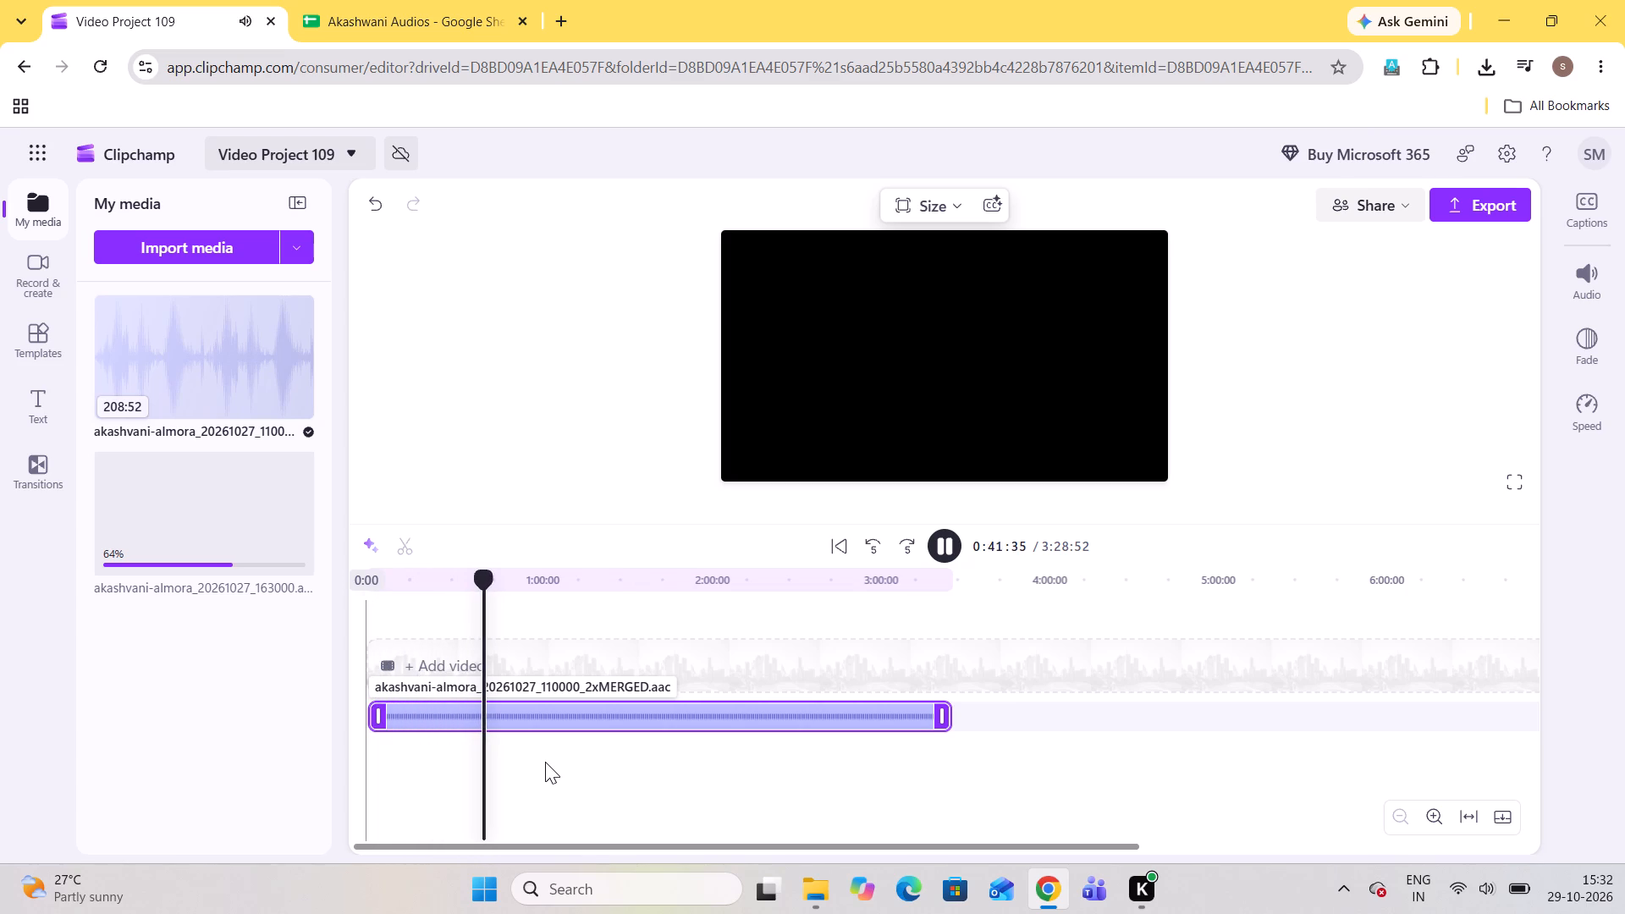
pyautogui.press('Right')
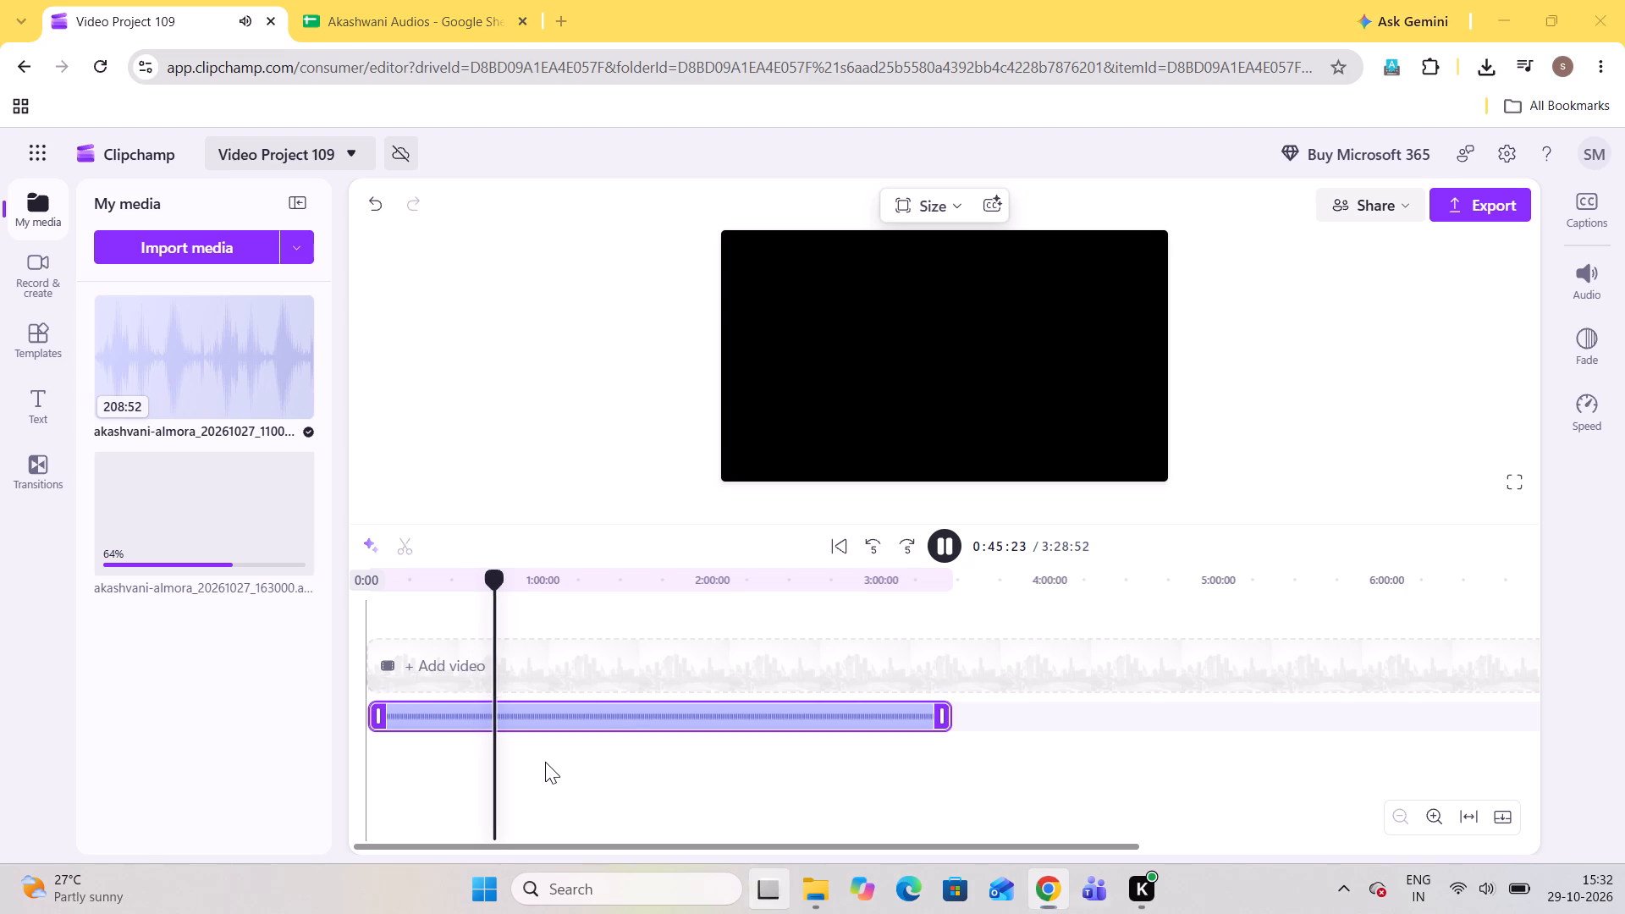
# In File Explorer, rename the akashvani-dehradun_20261027_173000 folder inside 29-10-2026 as akashvani-almora_20261027_110000_2xMERGED, reusing the recording's file name from Downloads.
pyautogui.click(922, 315)
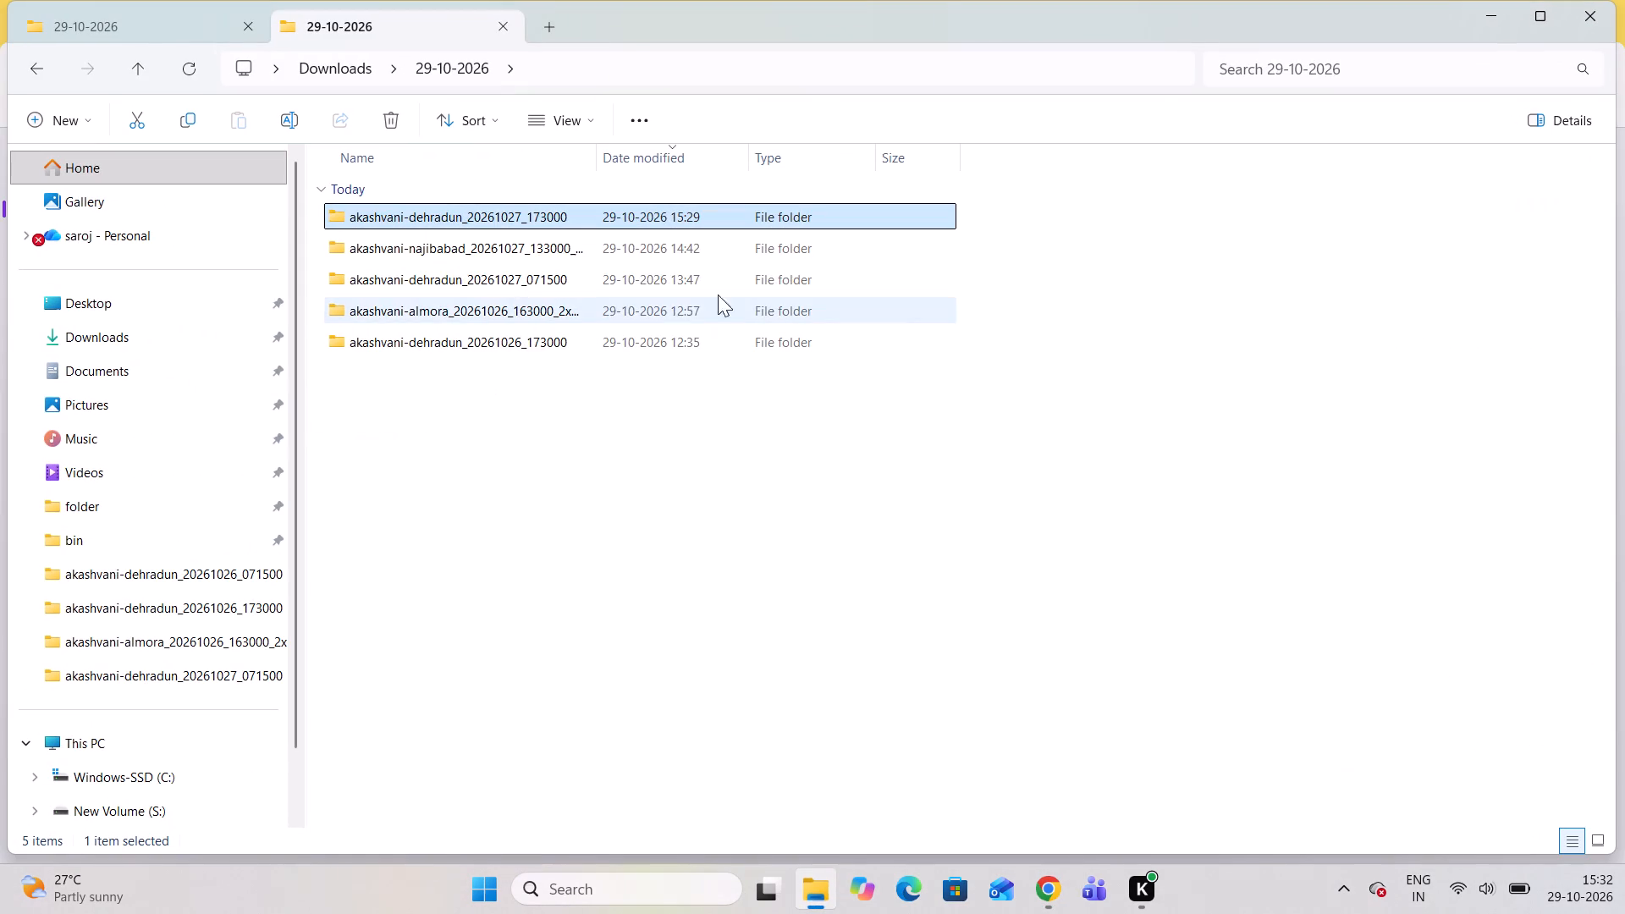
pyautogui.click(190, 31)
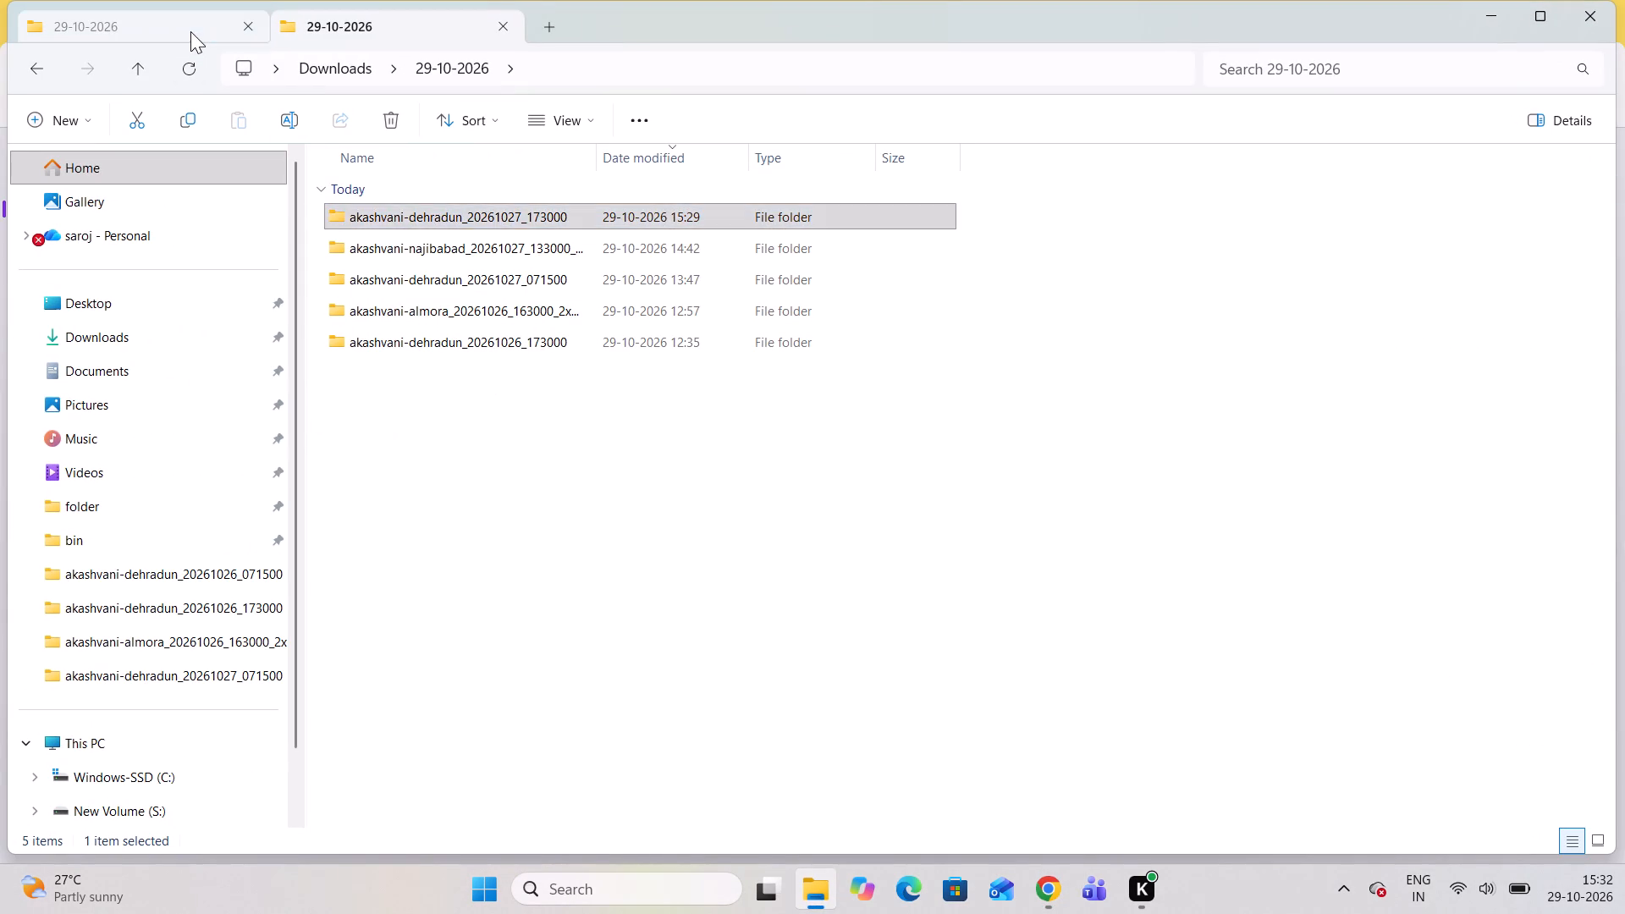
pyautogui.click(323, 70)
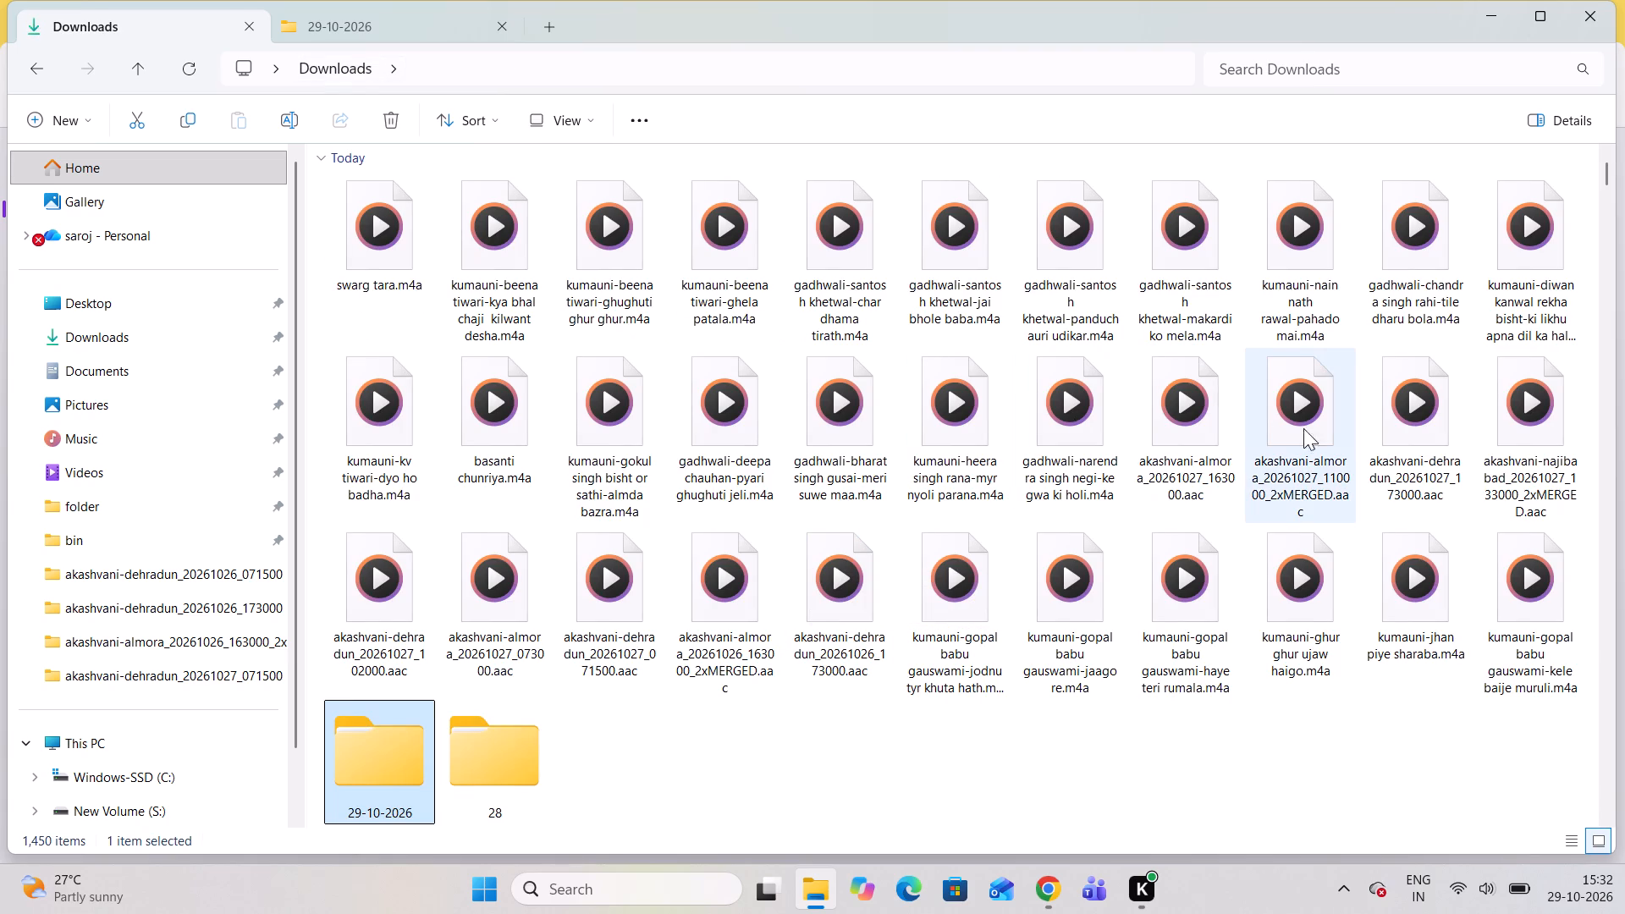
pyautogui.click(1292, 455)
pyautogui.click(1292, 455)
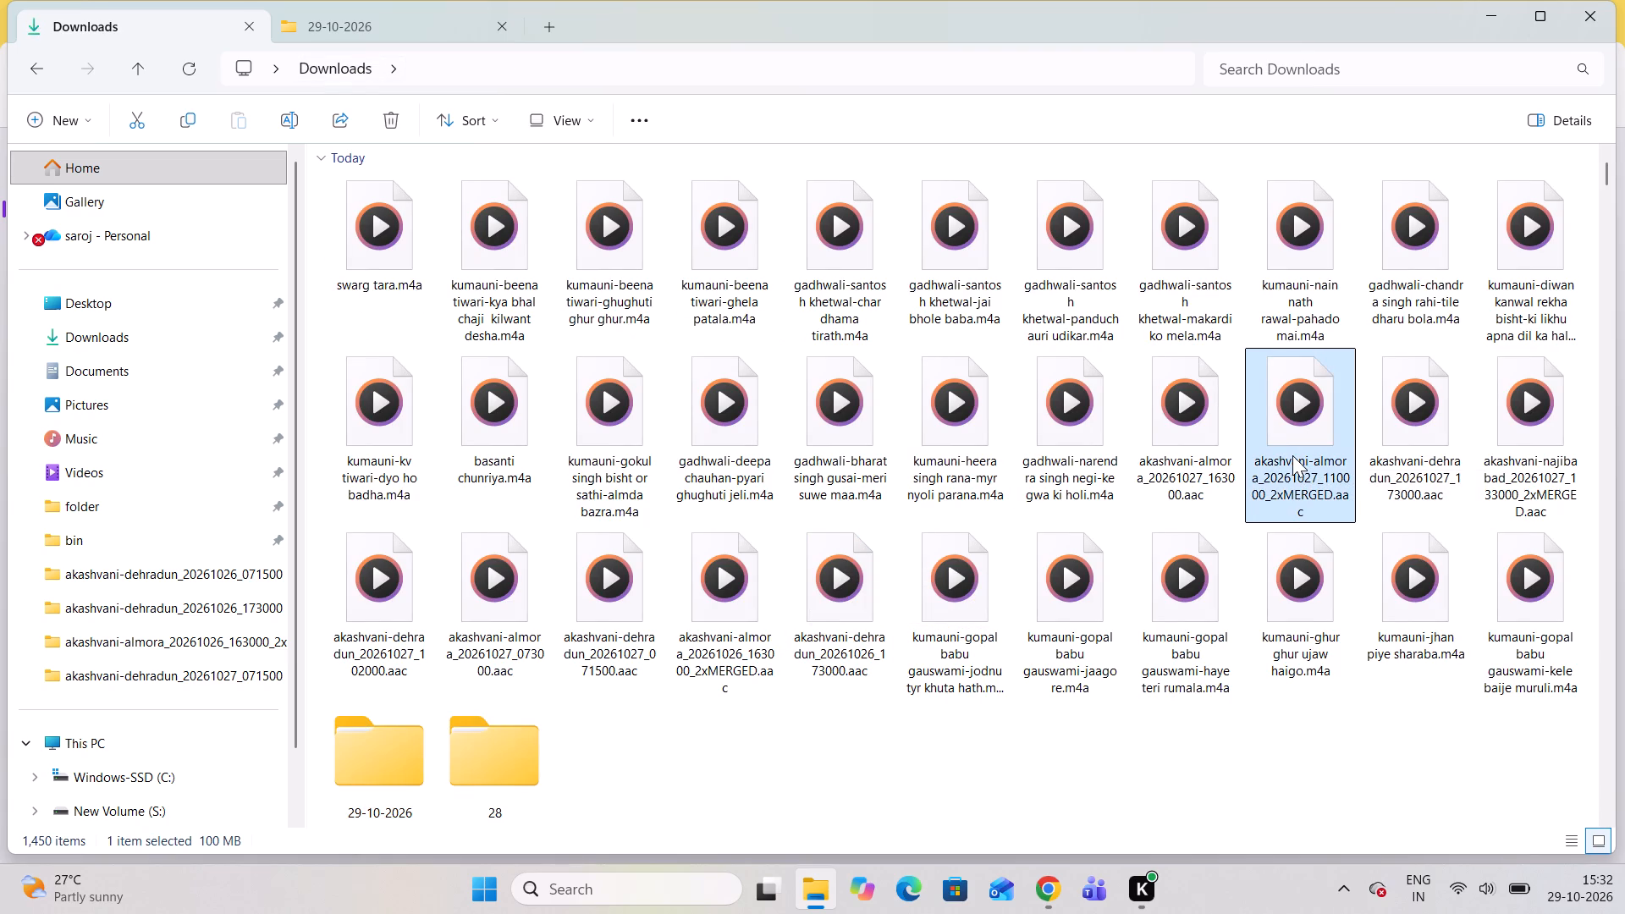
pyautogui.hotkey('ctrl', 'c')
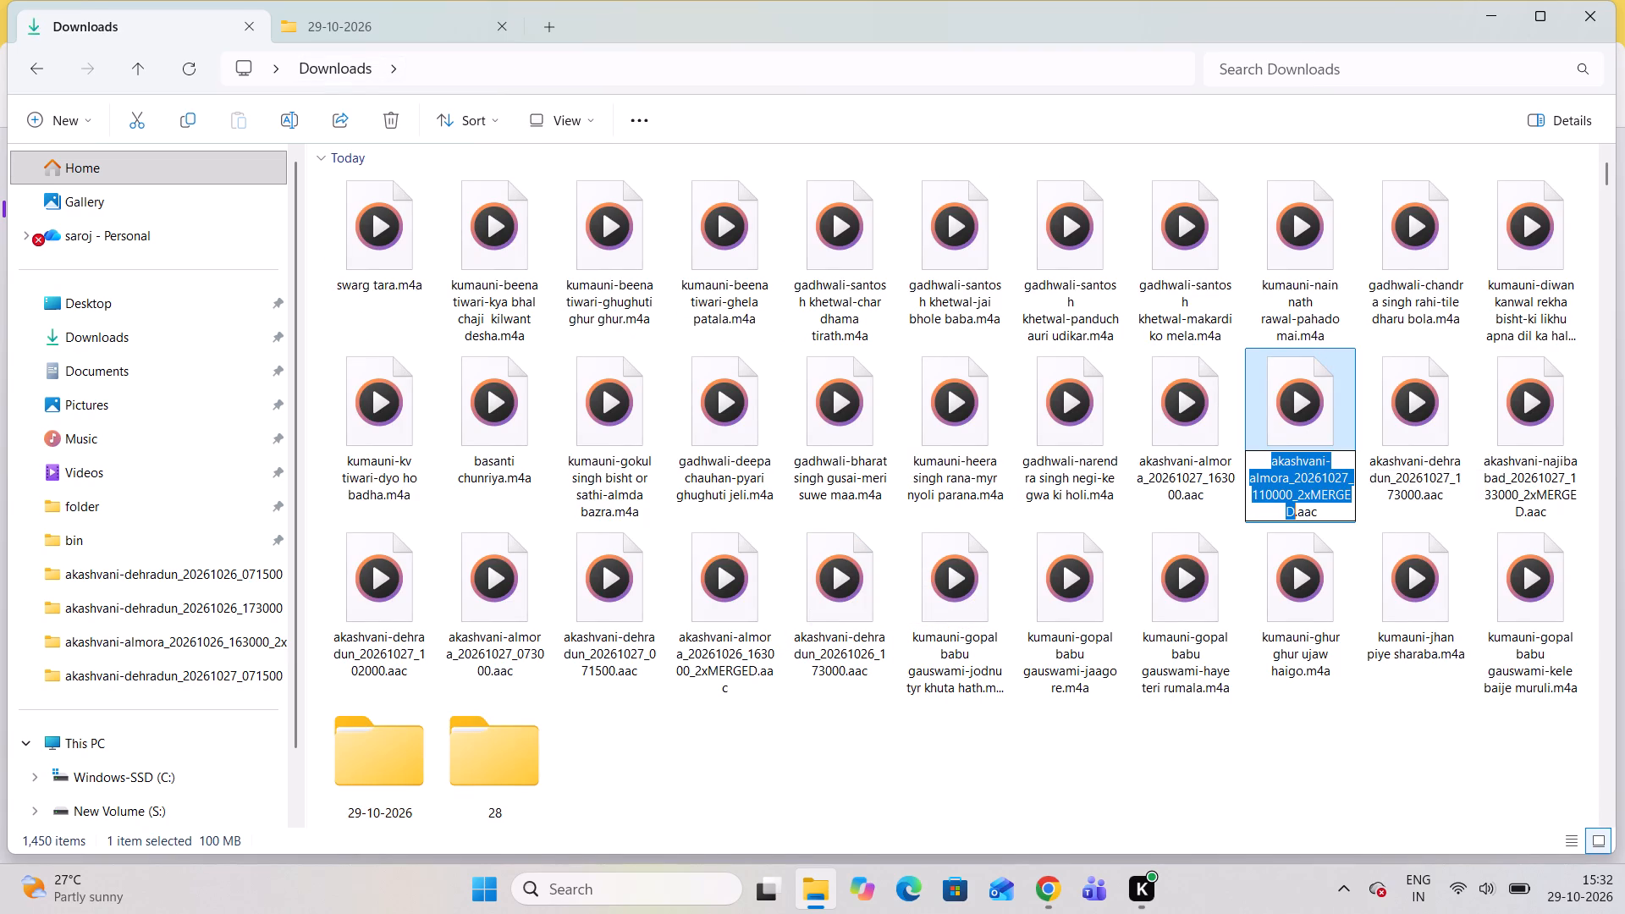
pyautogui.click(398, 5)
pyautogui.click(392, 10)
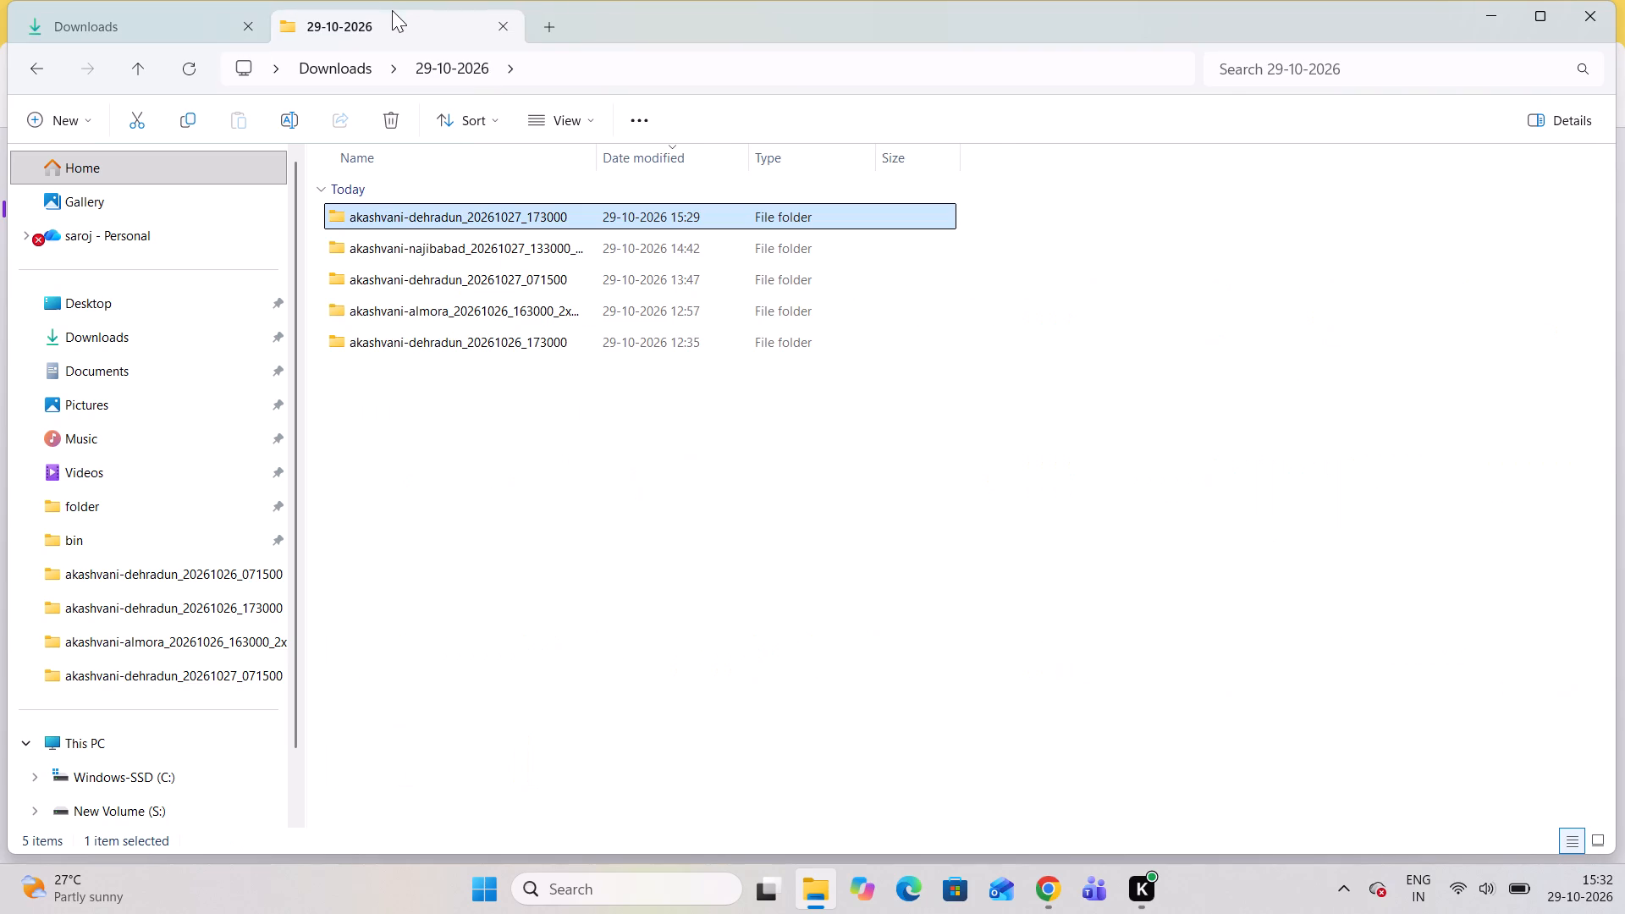
pyautogui.click(459, 220)
pyautogui.hotkey('ctrl', 'v')
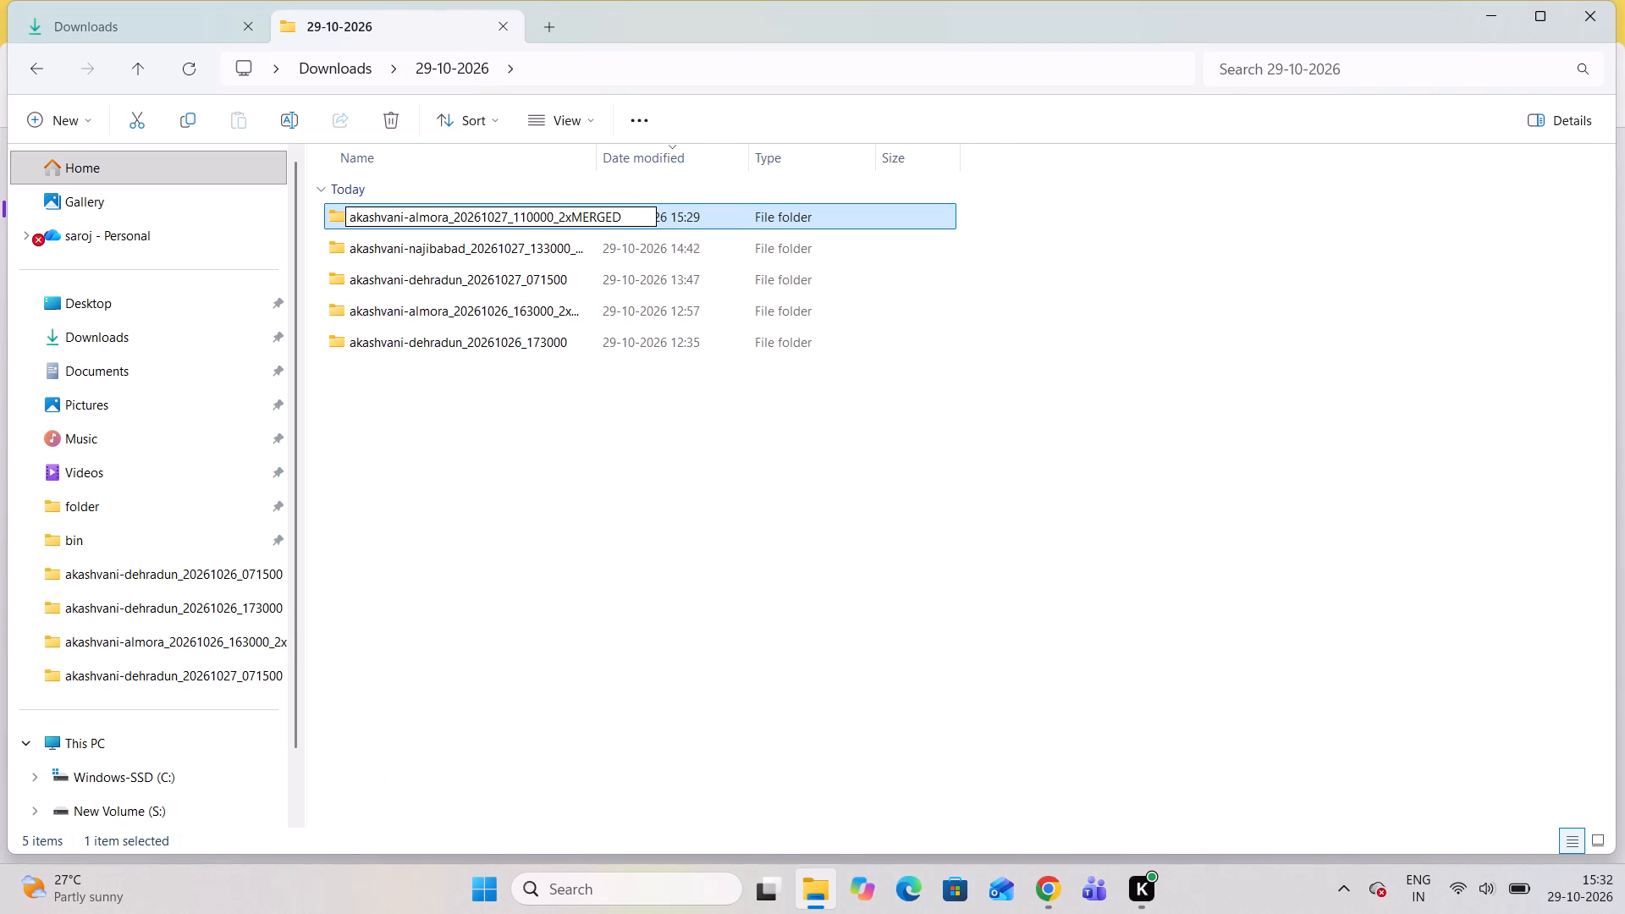
pyautogui.press('Return')
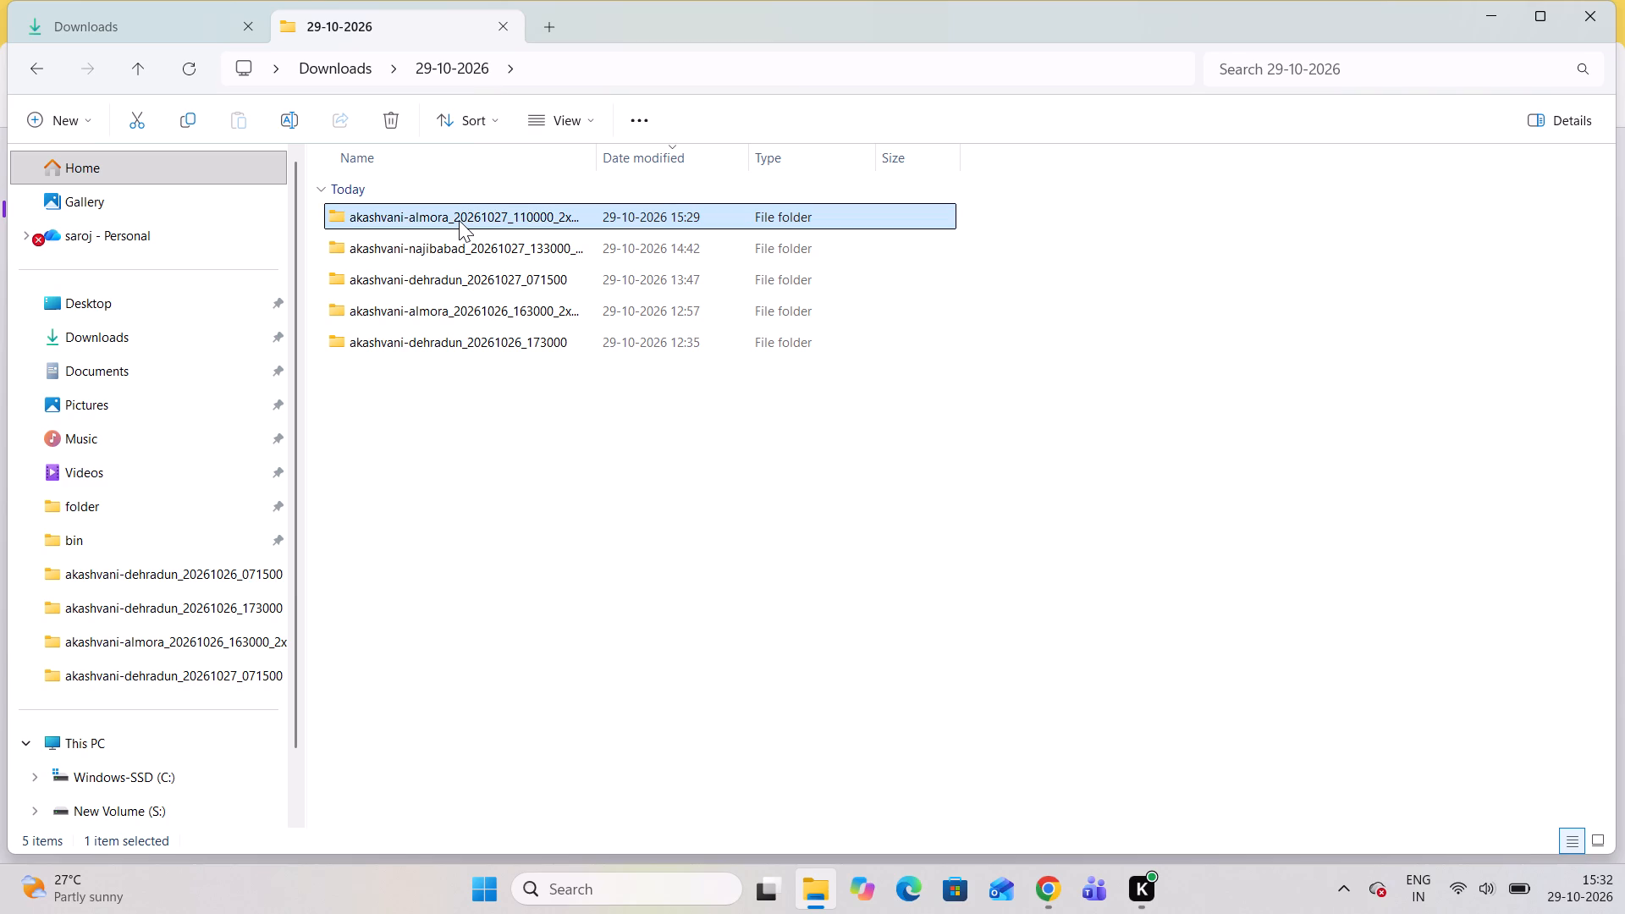
pyautogui.click(1494, 7)
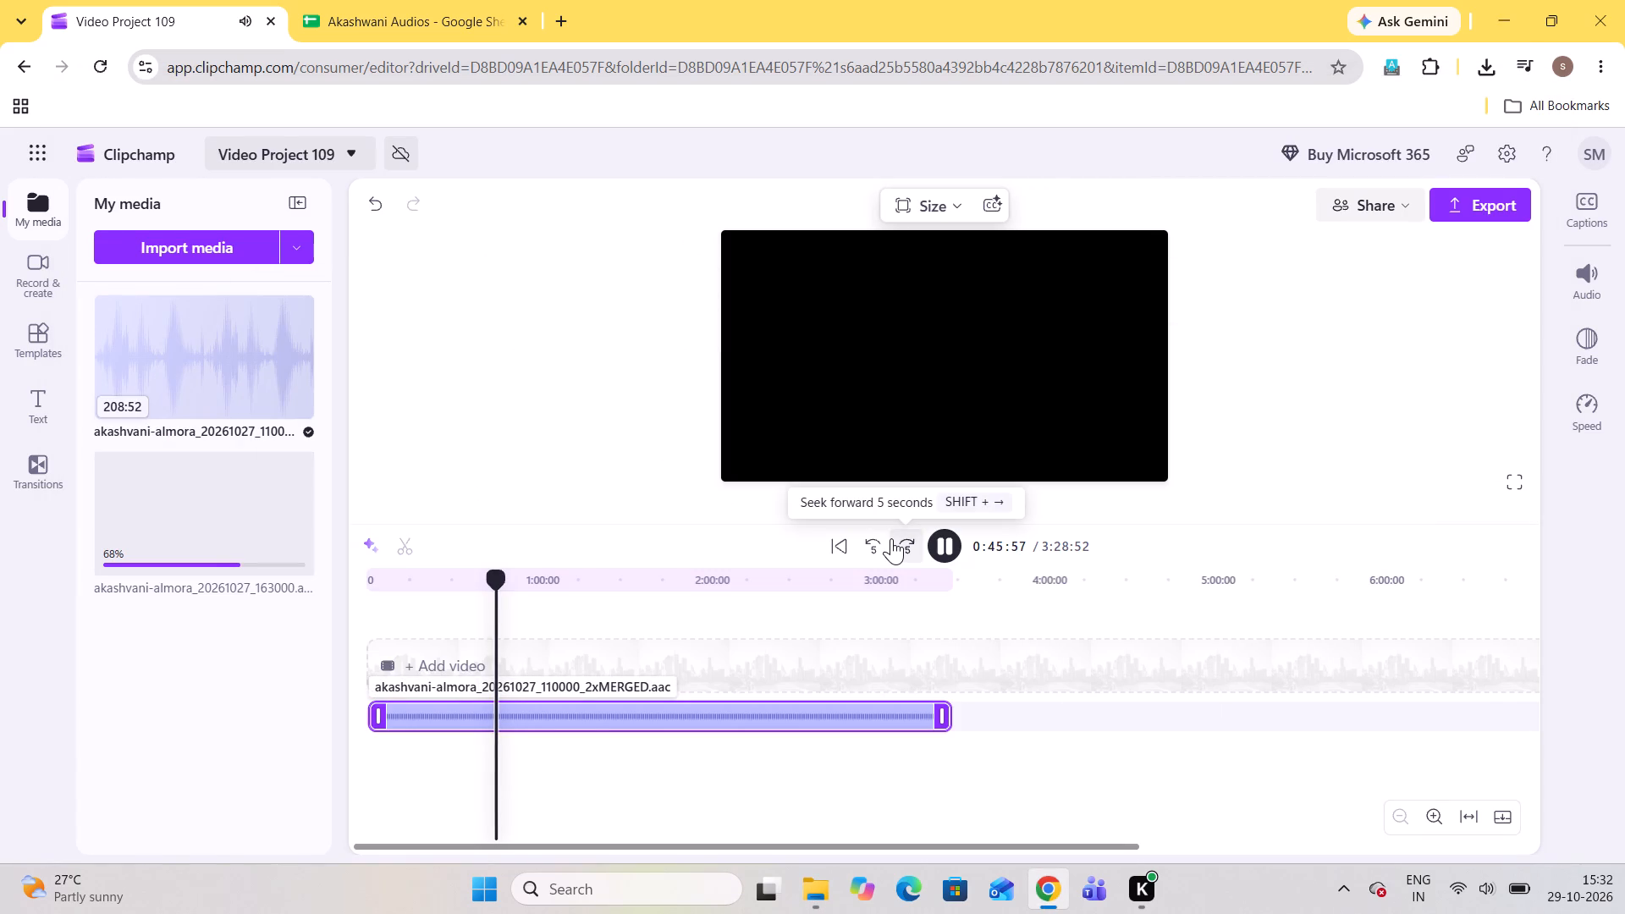
# Skim the Almora 110000 recording in Clipchamp from about 46 minutes to about 1 hour 58 minutes, listening for songs.
pyautogui.press('Right')
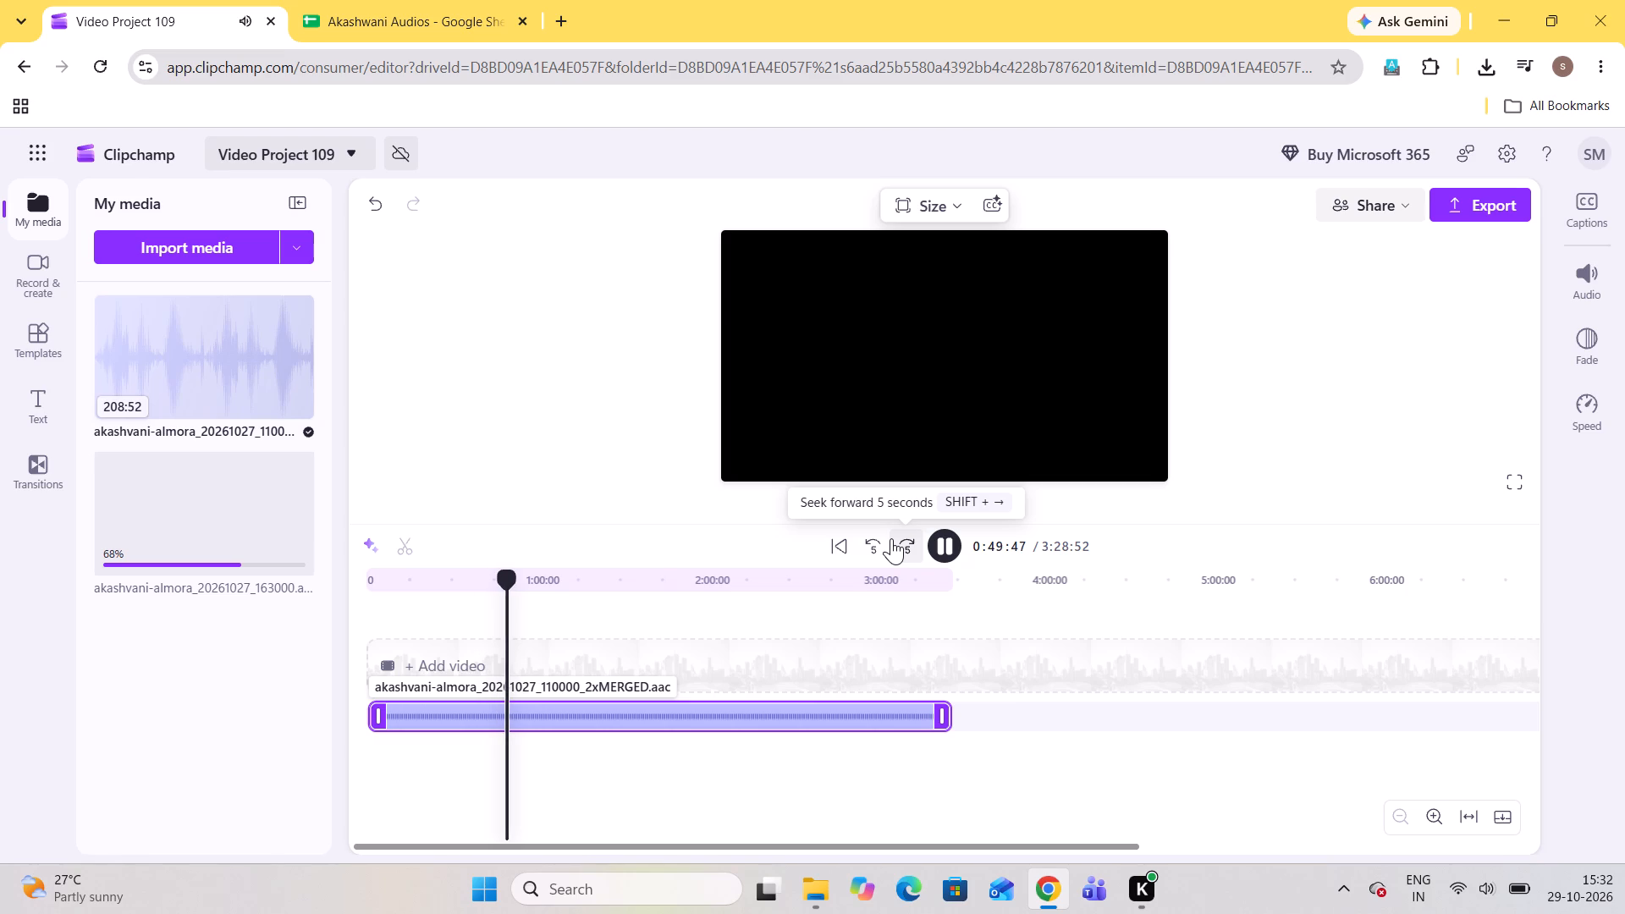
pyautogui.press('Right')
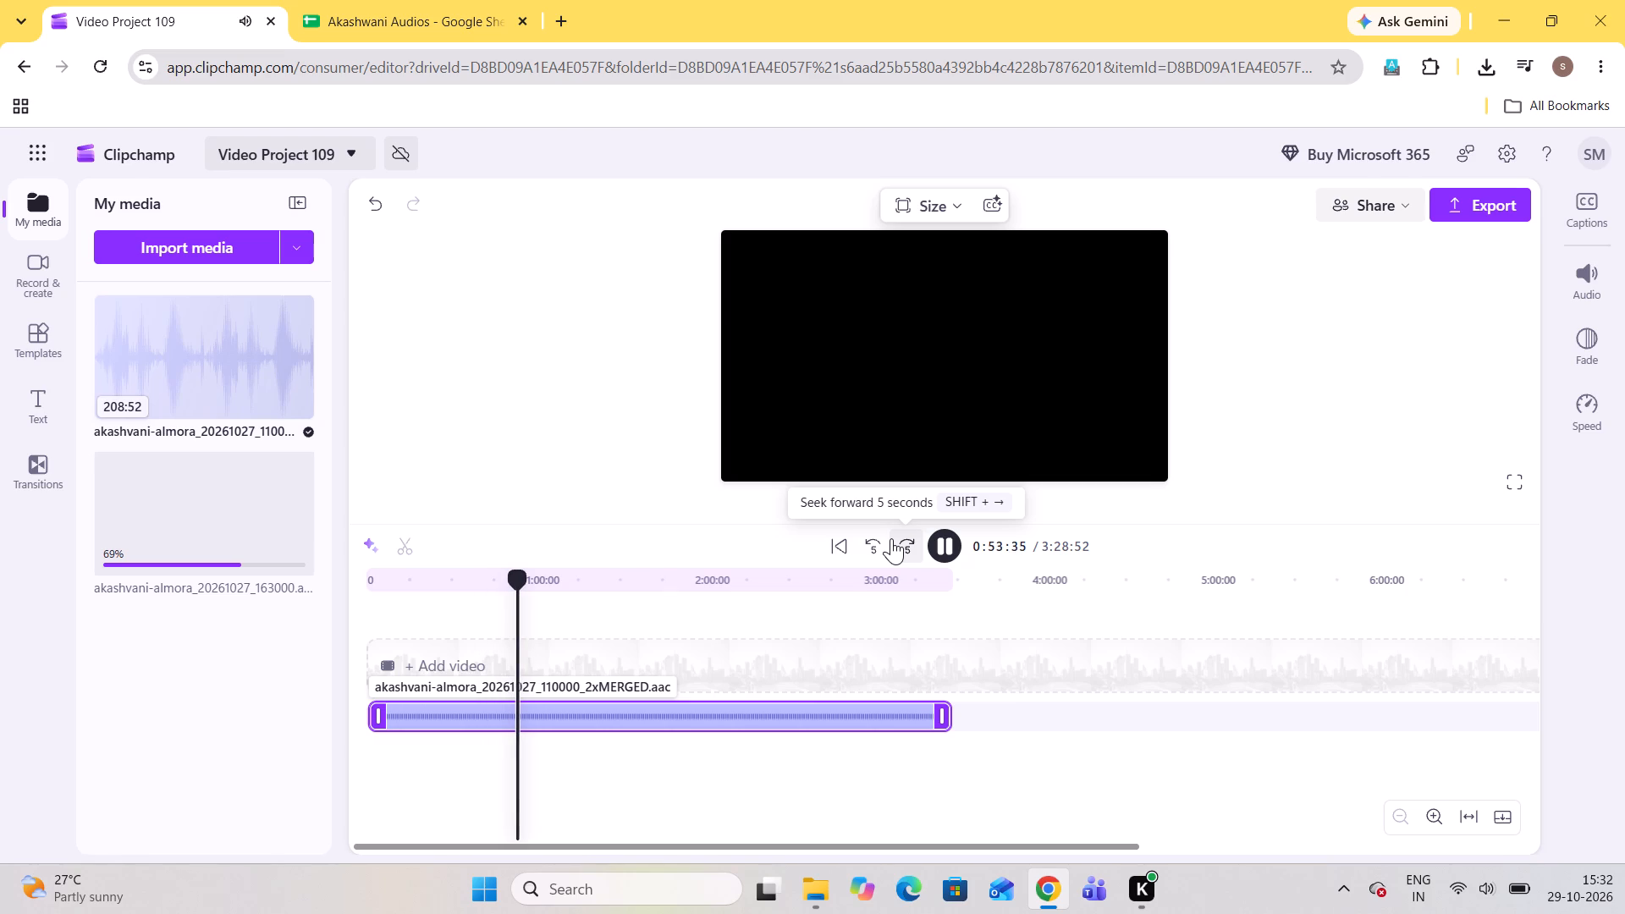
pyautogui.press('Right')
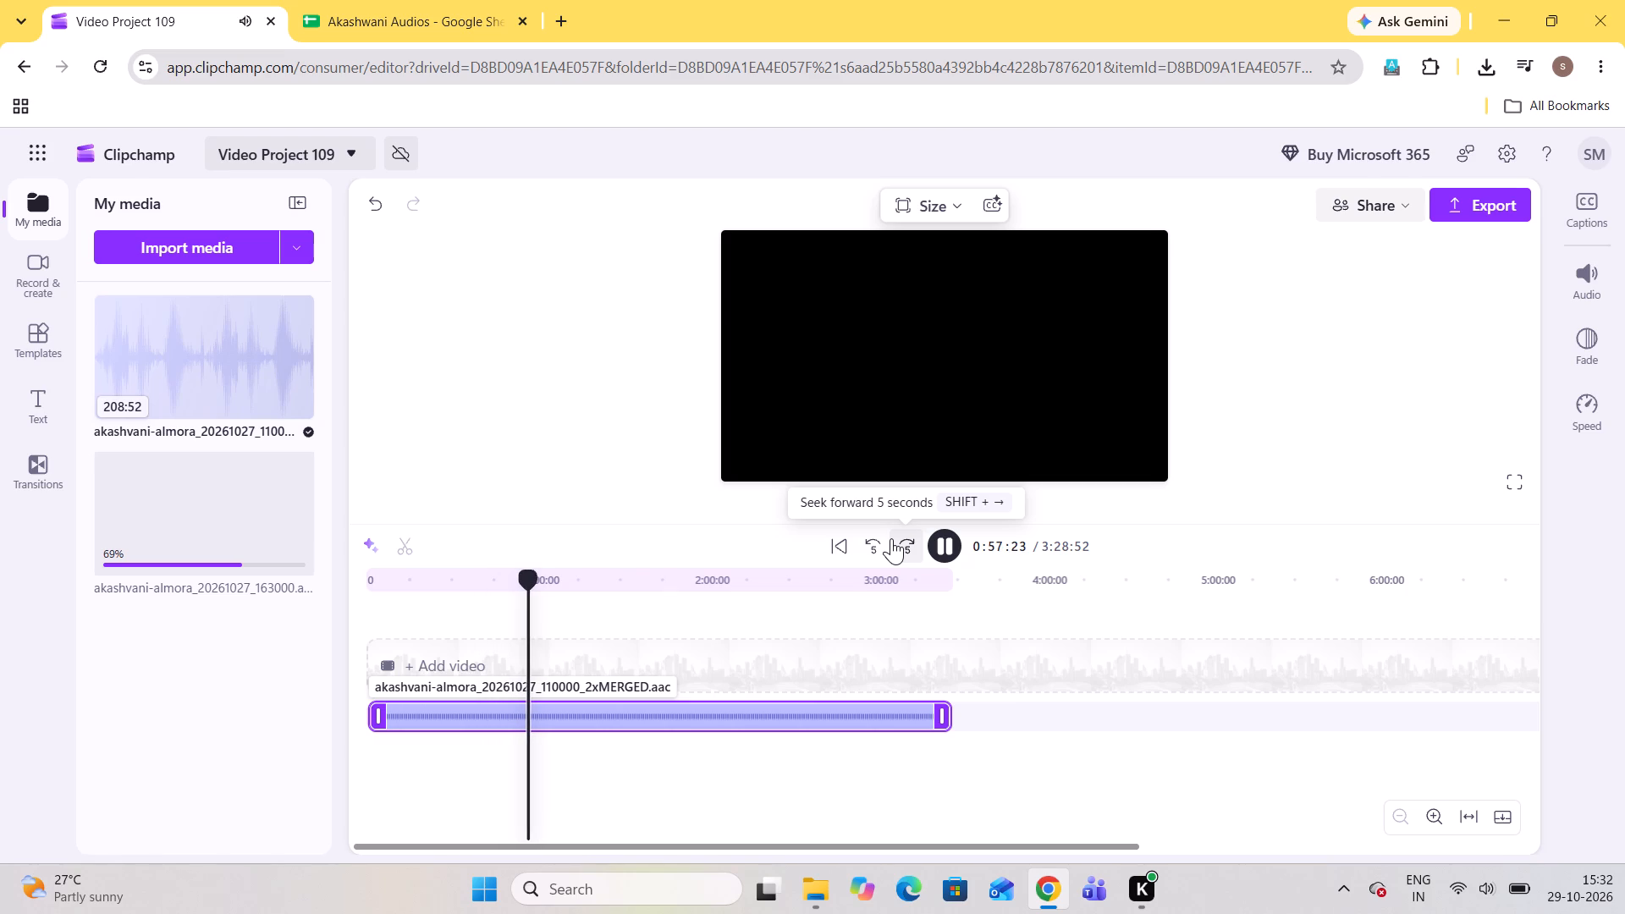
pyautogui.press('Right')
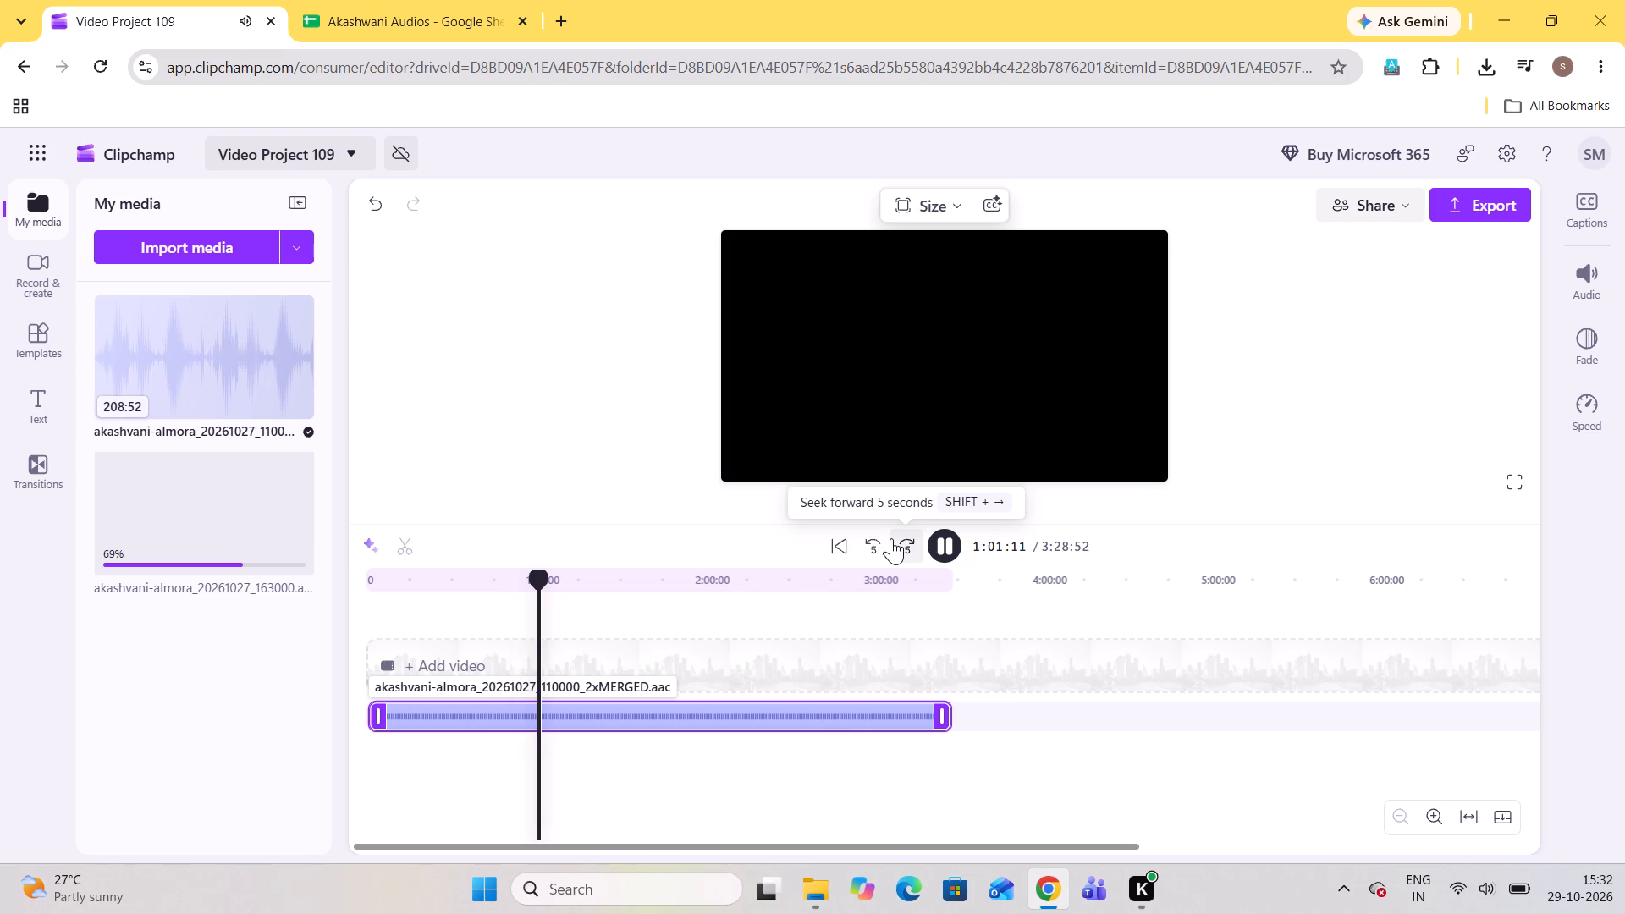
pyautogui.press('Right')
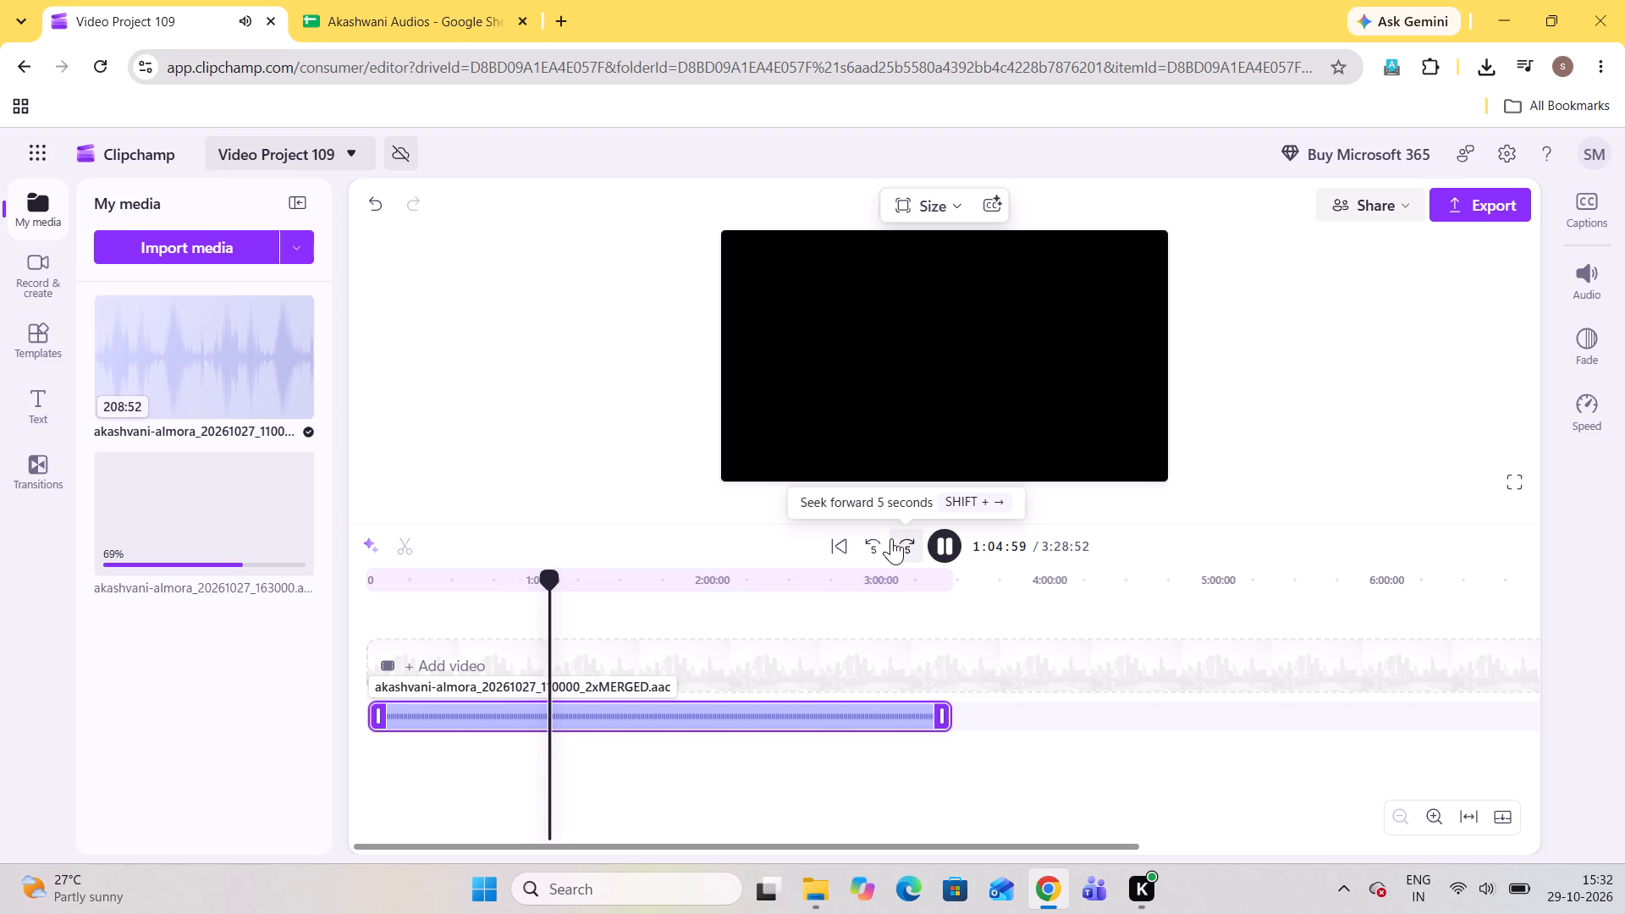
pyautogui.press('Right')
pyautogui.press('Right')
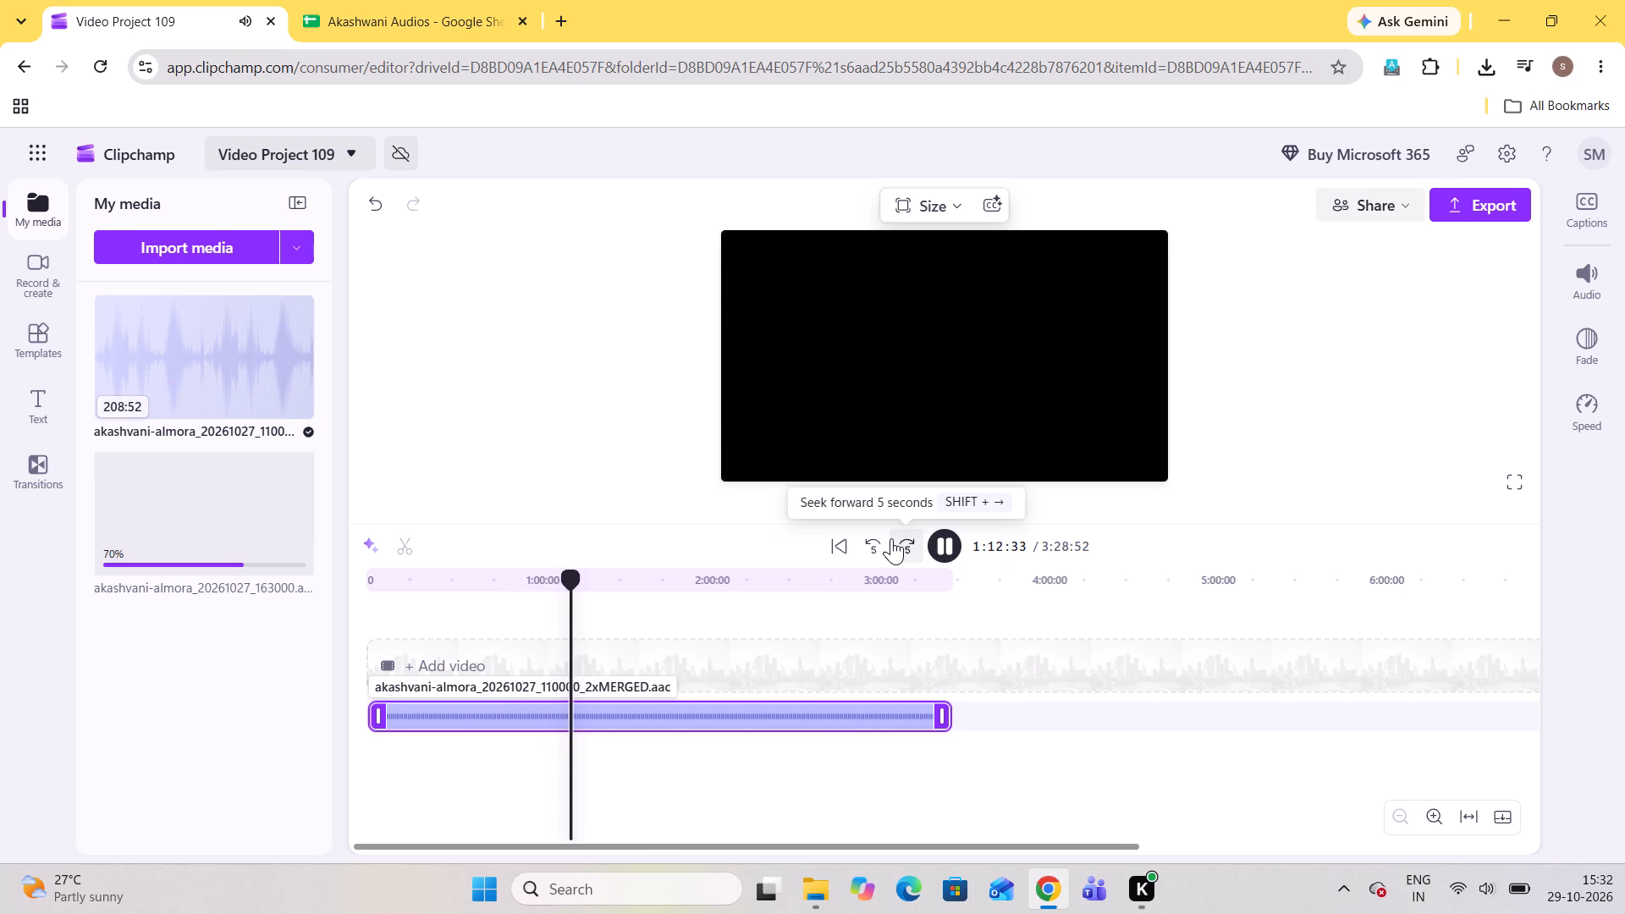
pyautogui.press('Right')
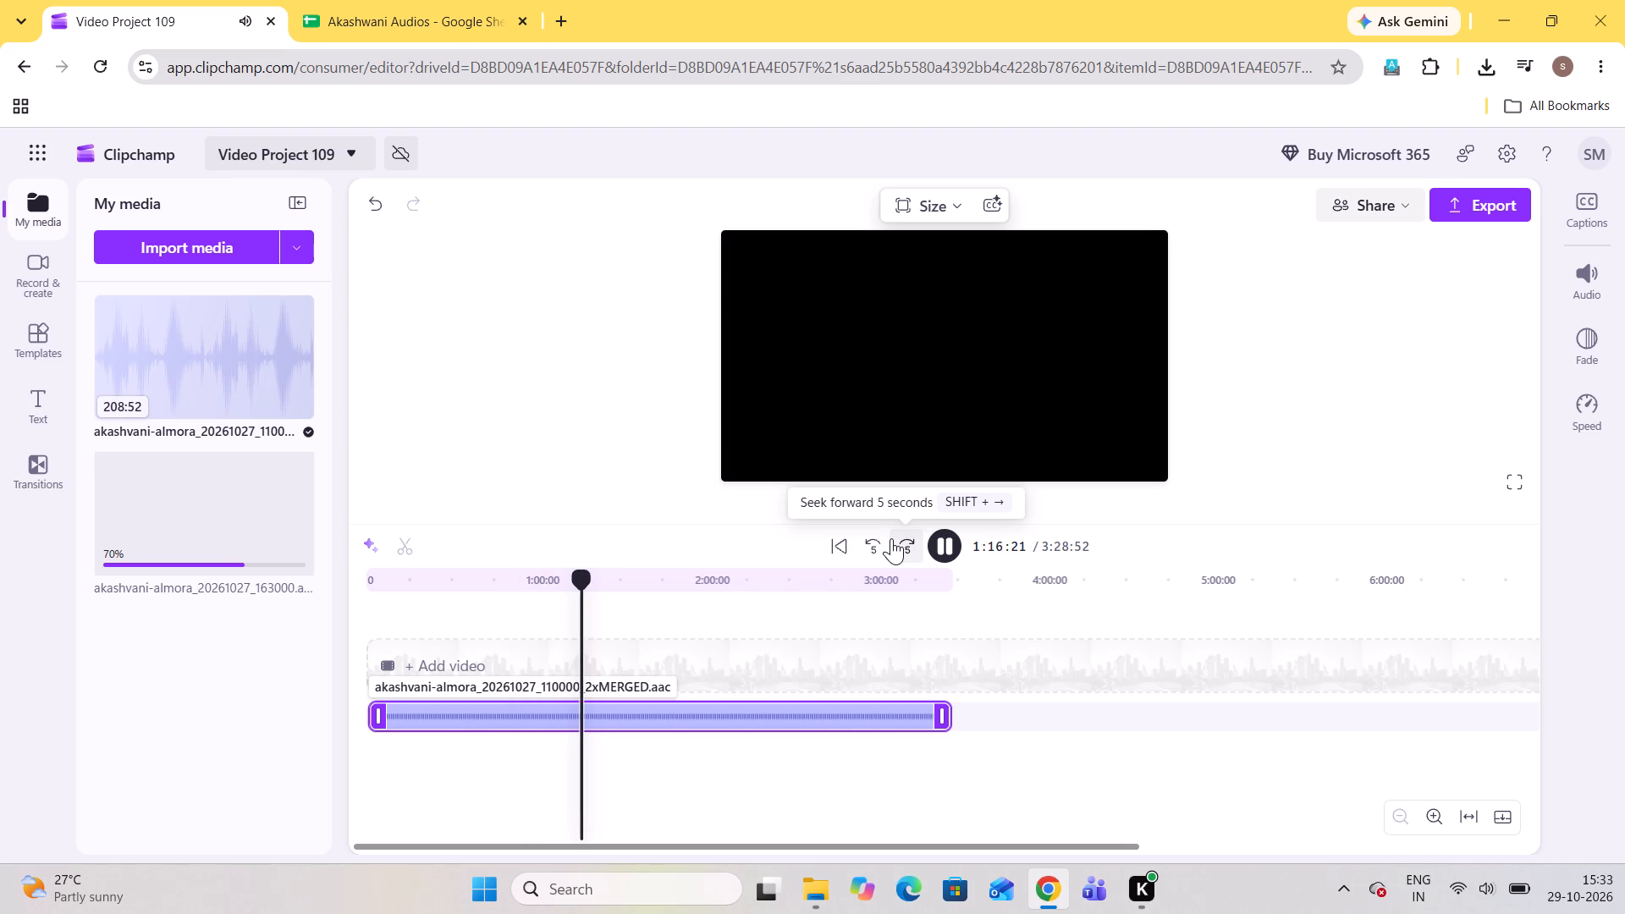
pyautogui.press('Right')
pyautogui.press('Right')
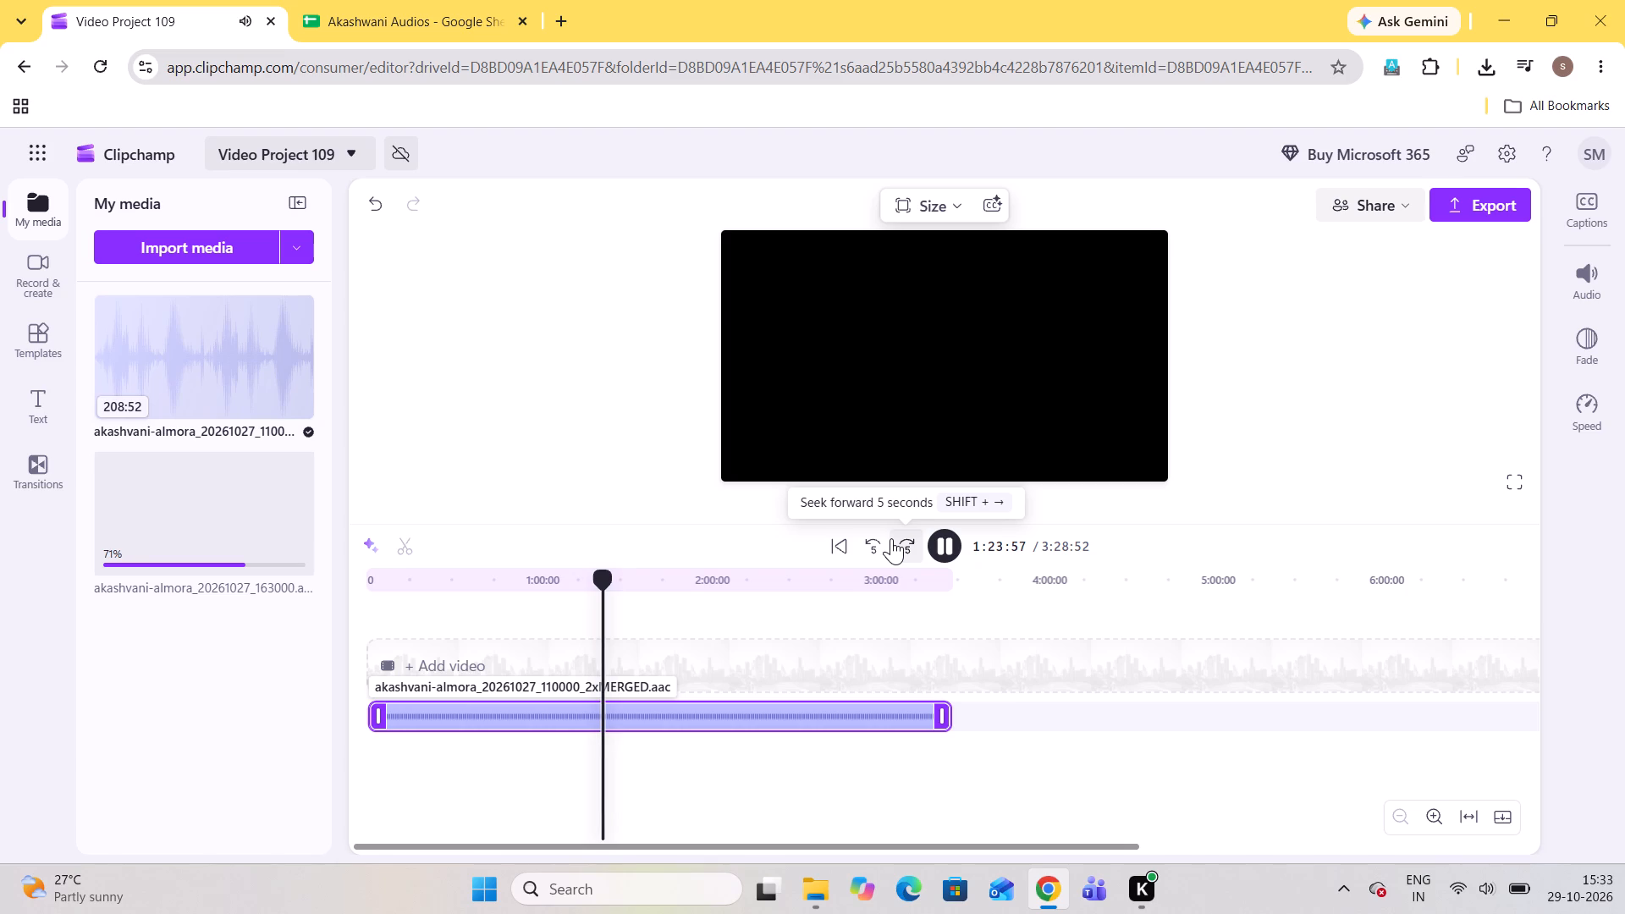
pyautogui.press('Right')
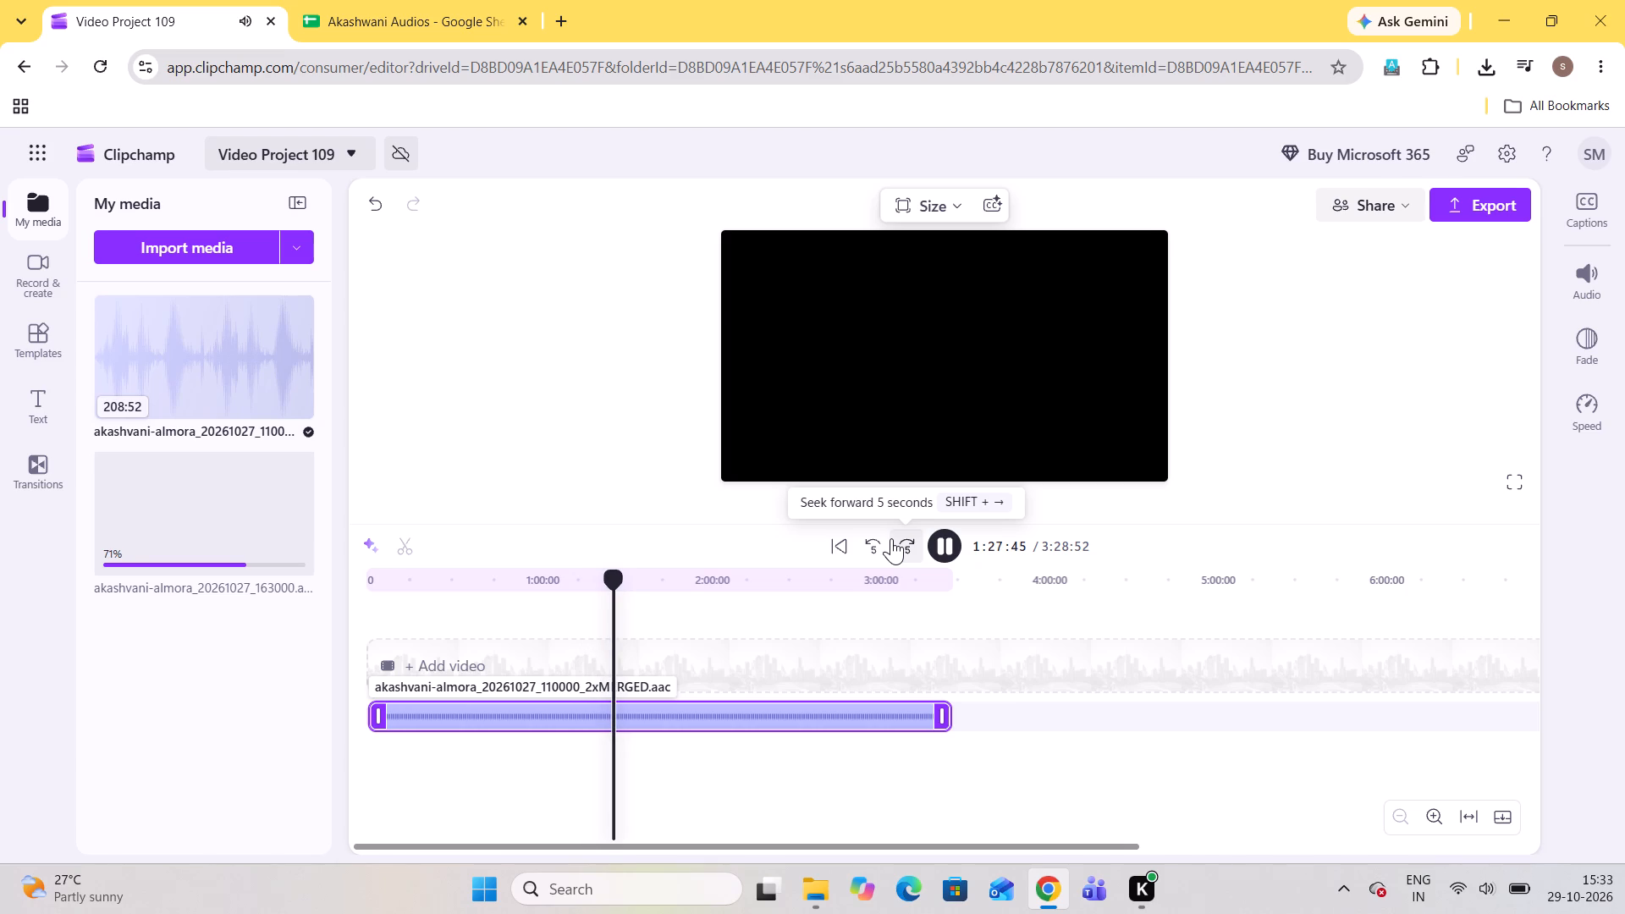
pyautogui.press('Right')
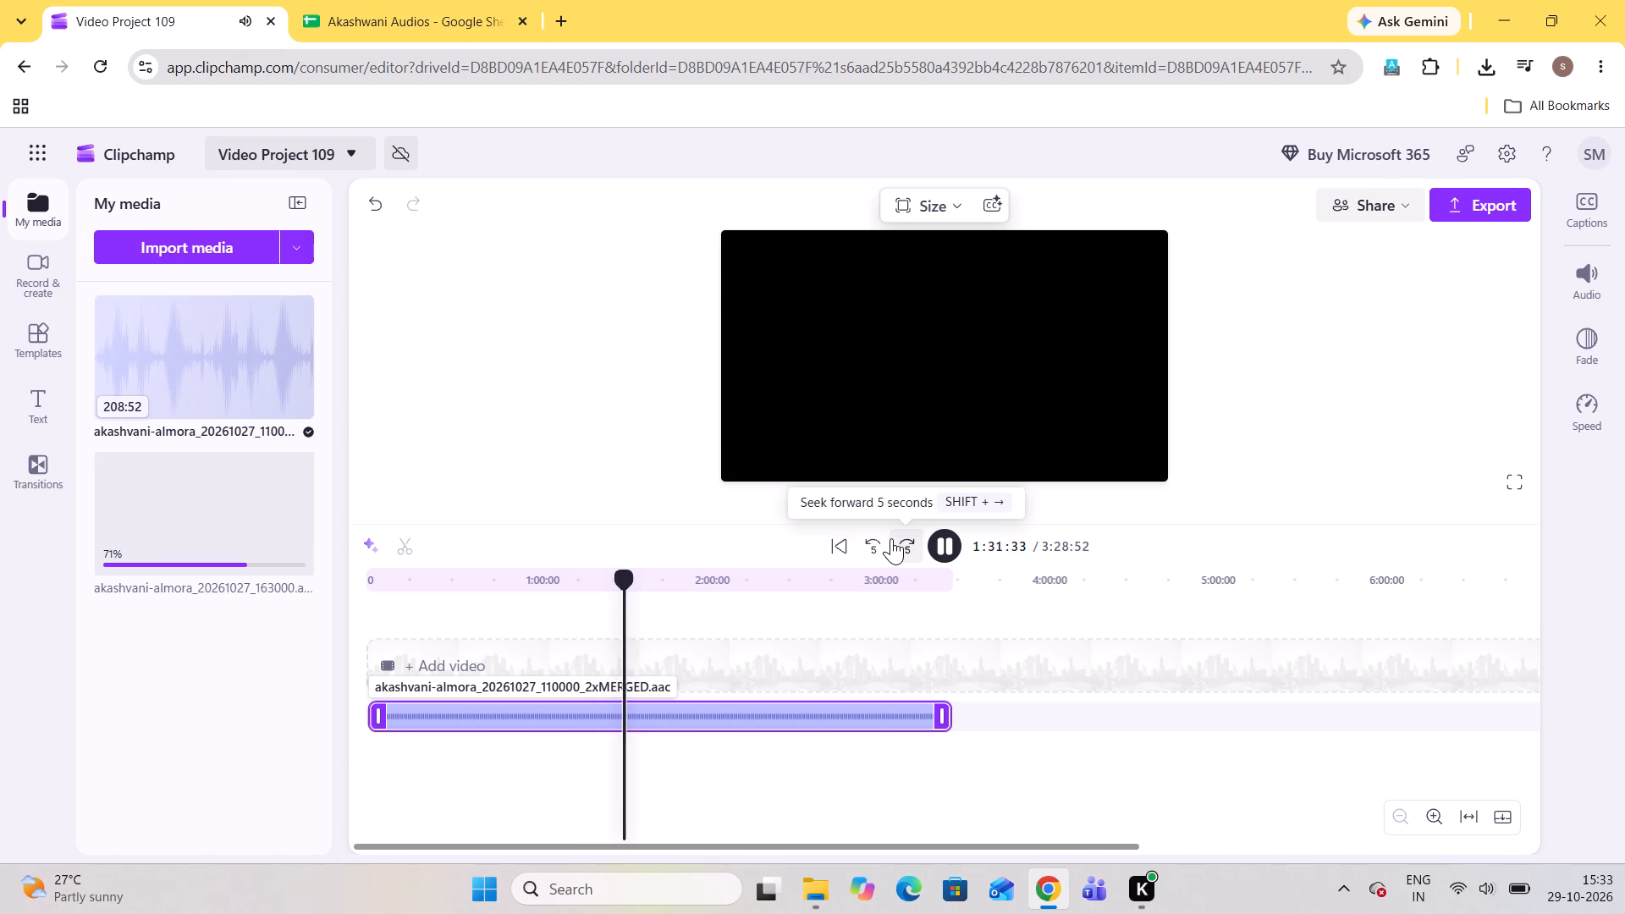
pyautogui.press('Right')
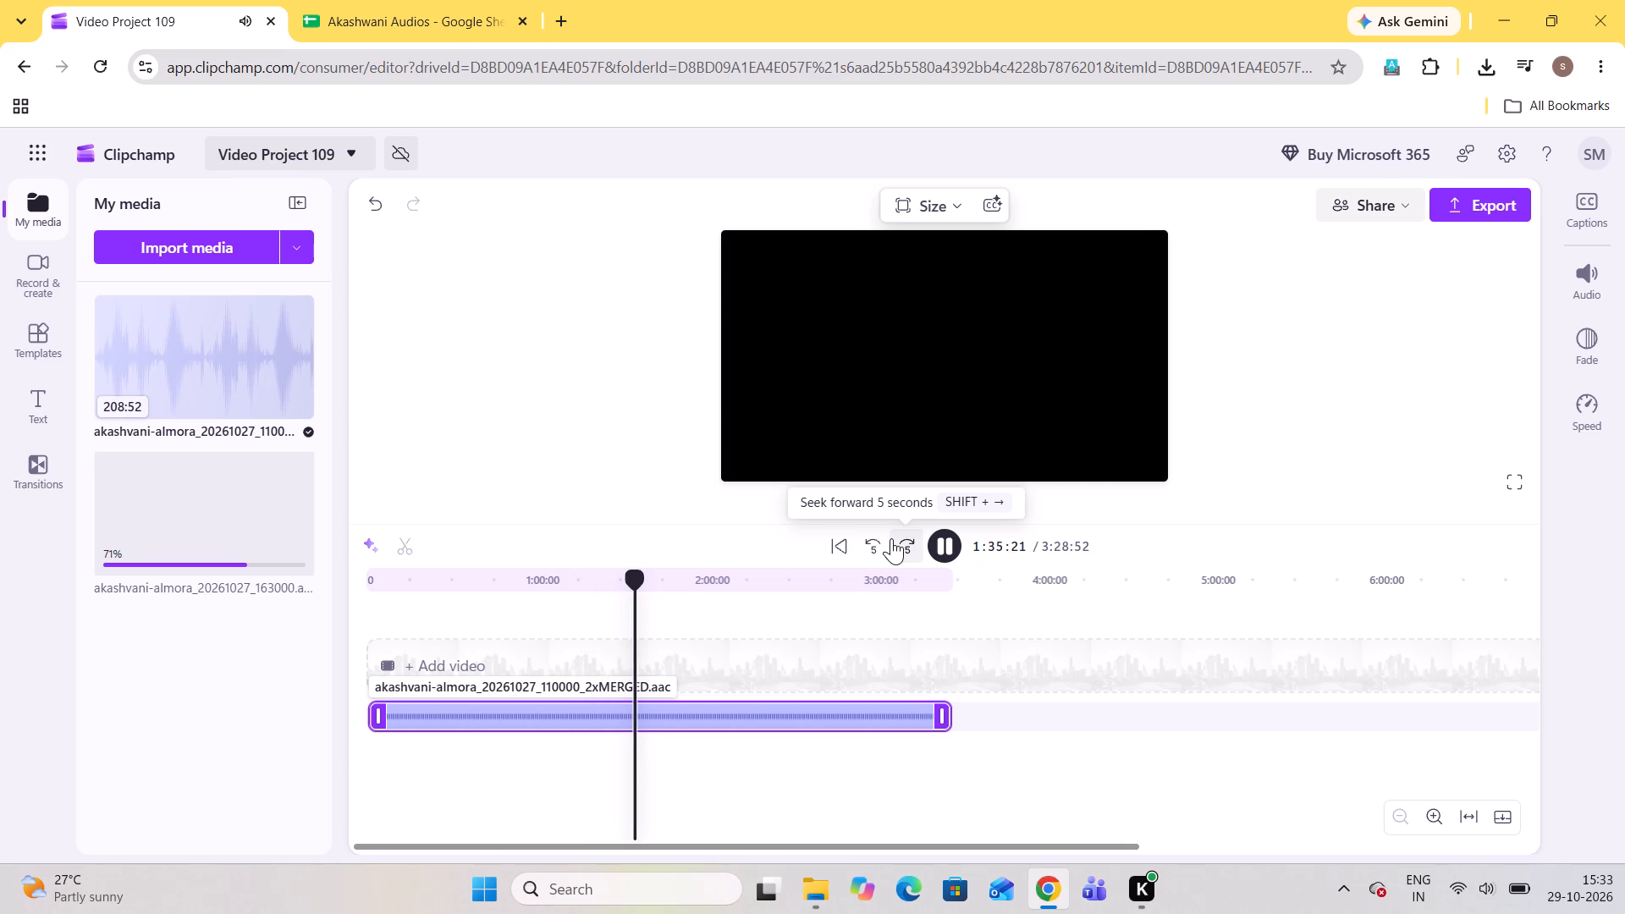
pyautogui.press('Right')
pyautogui.press('Right')
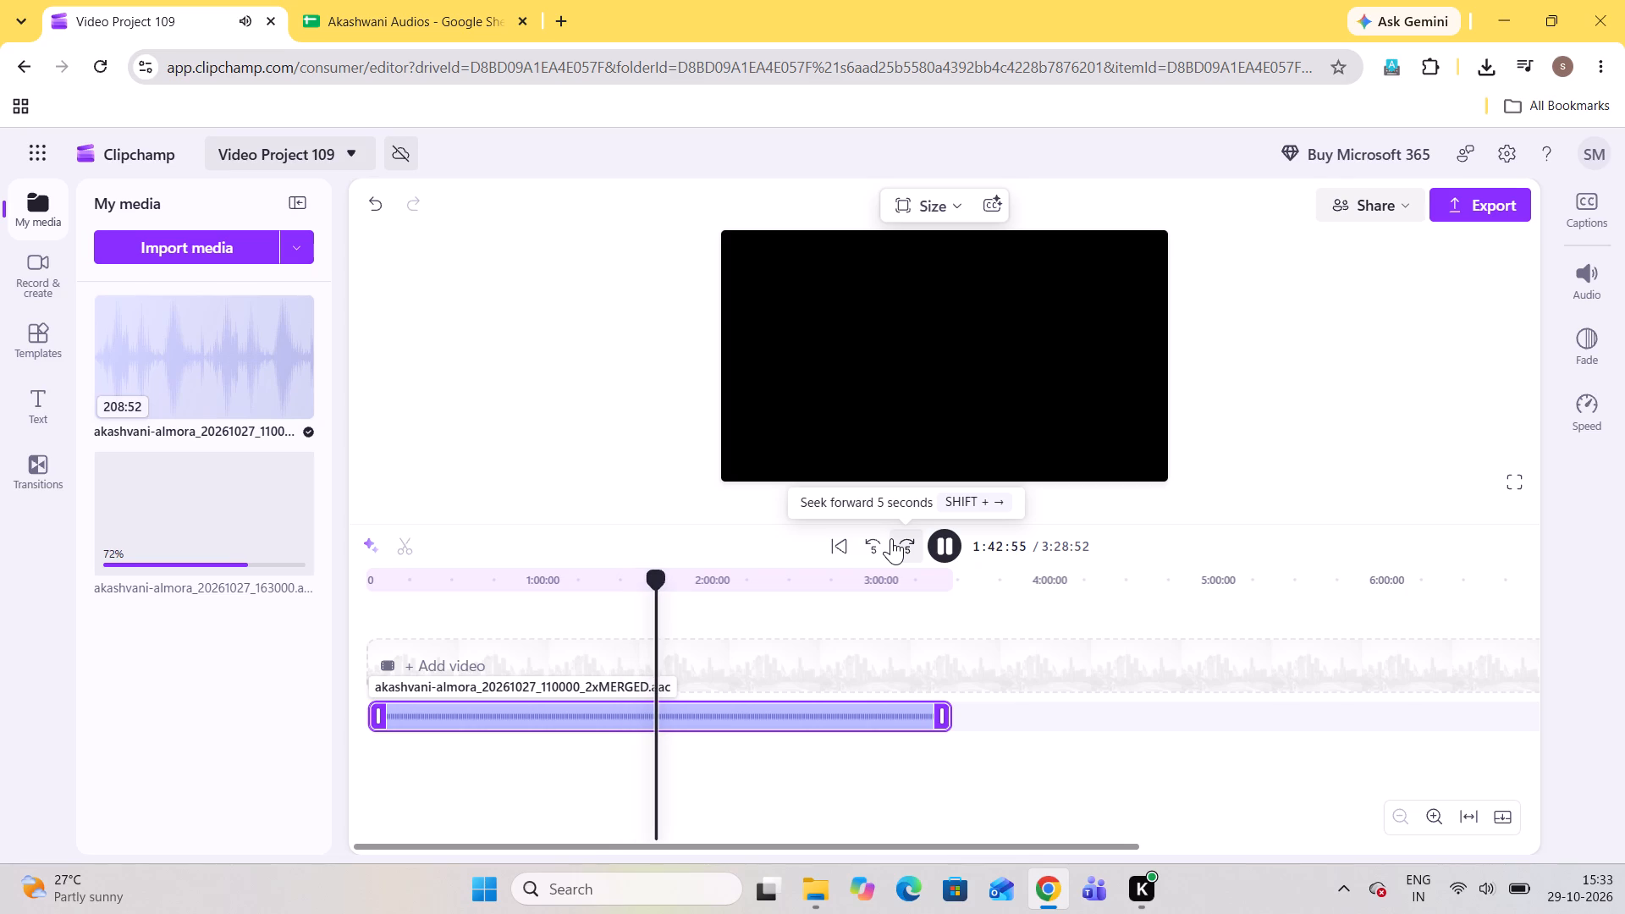
pyautogui.press('Right')
pyautogui.press('Right')
pyautogui.press('Right')
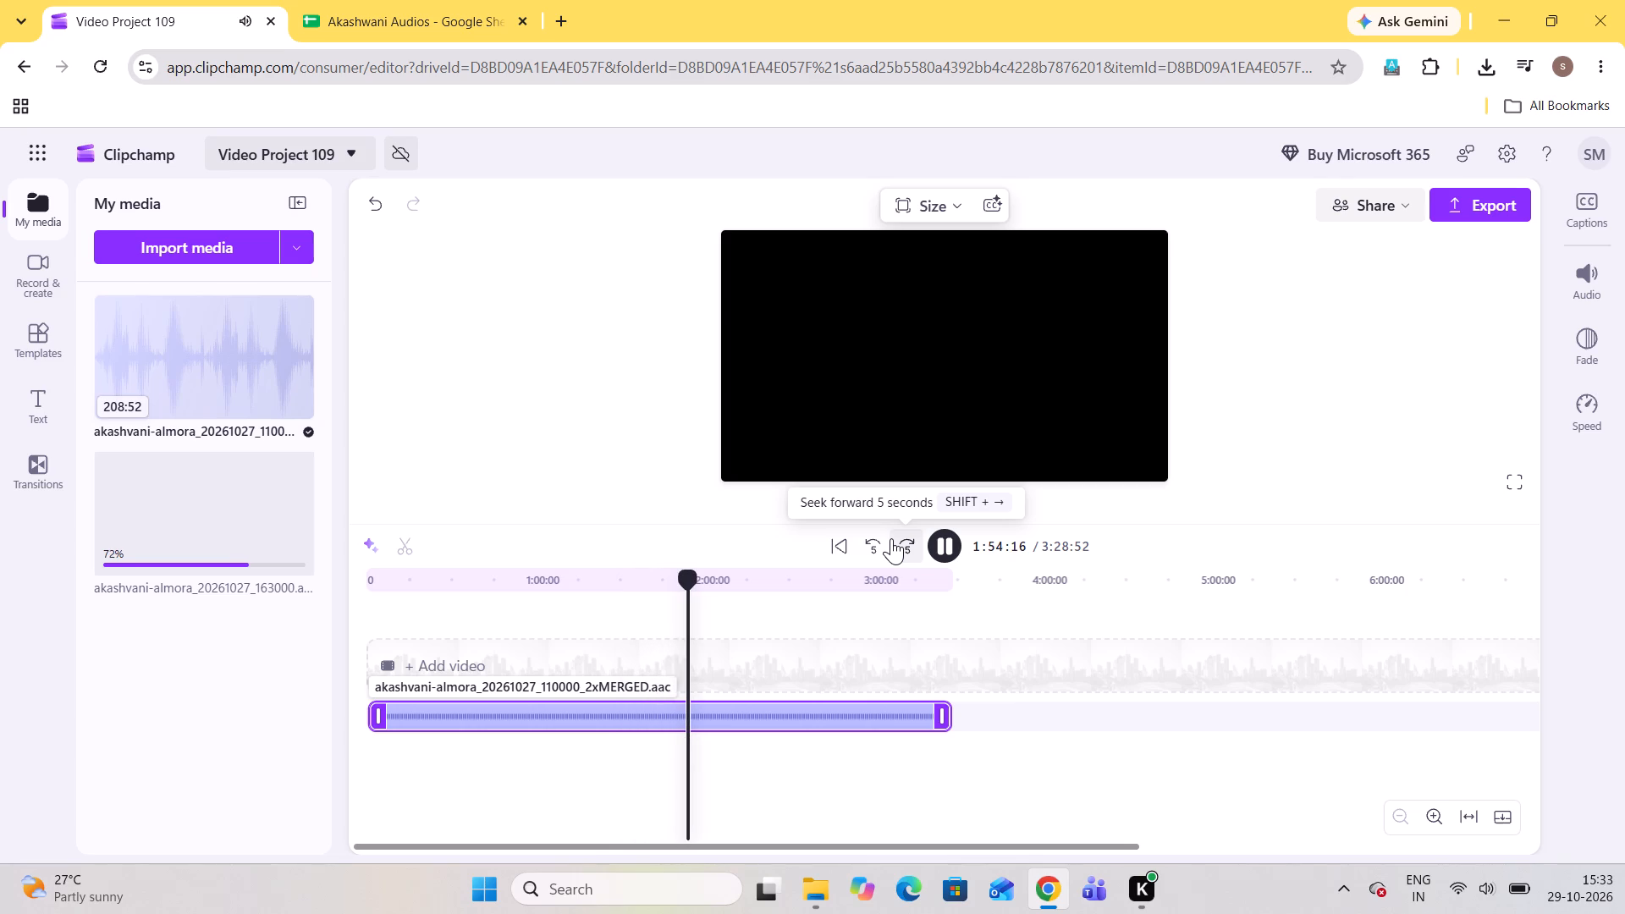
pyautogui.press('Right')
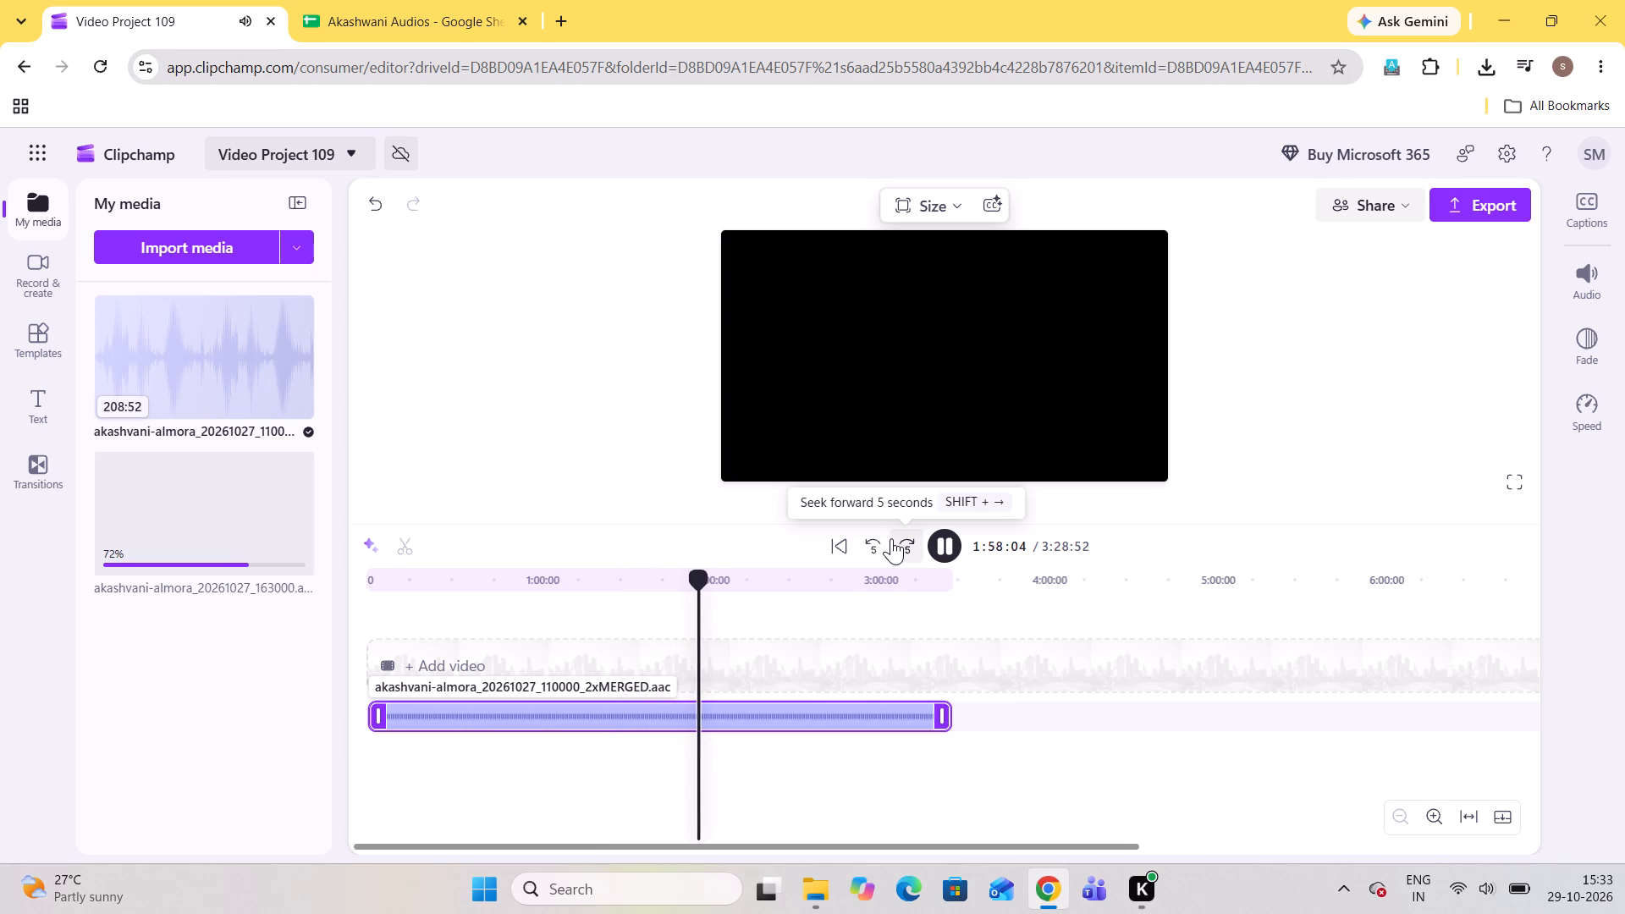
# Listen again from about 1:51:50 to find the cut point, and split the Almora 110000 clip at 1:54:36.
pyautogui.click(680, 598)
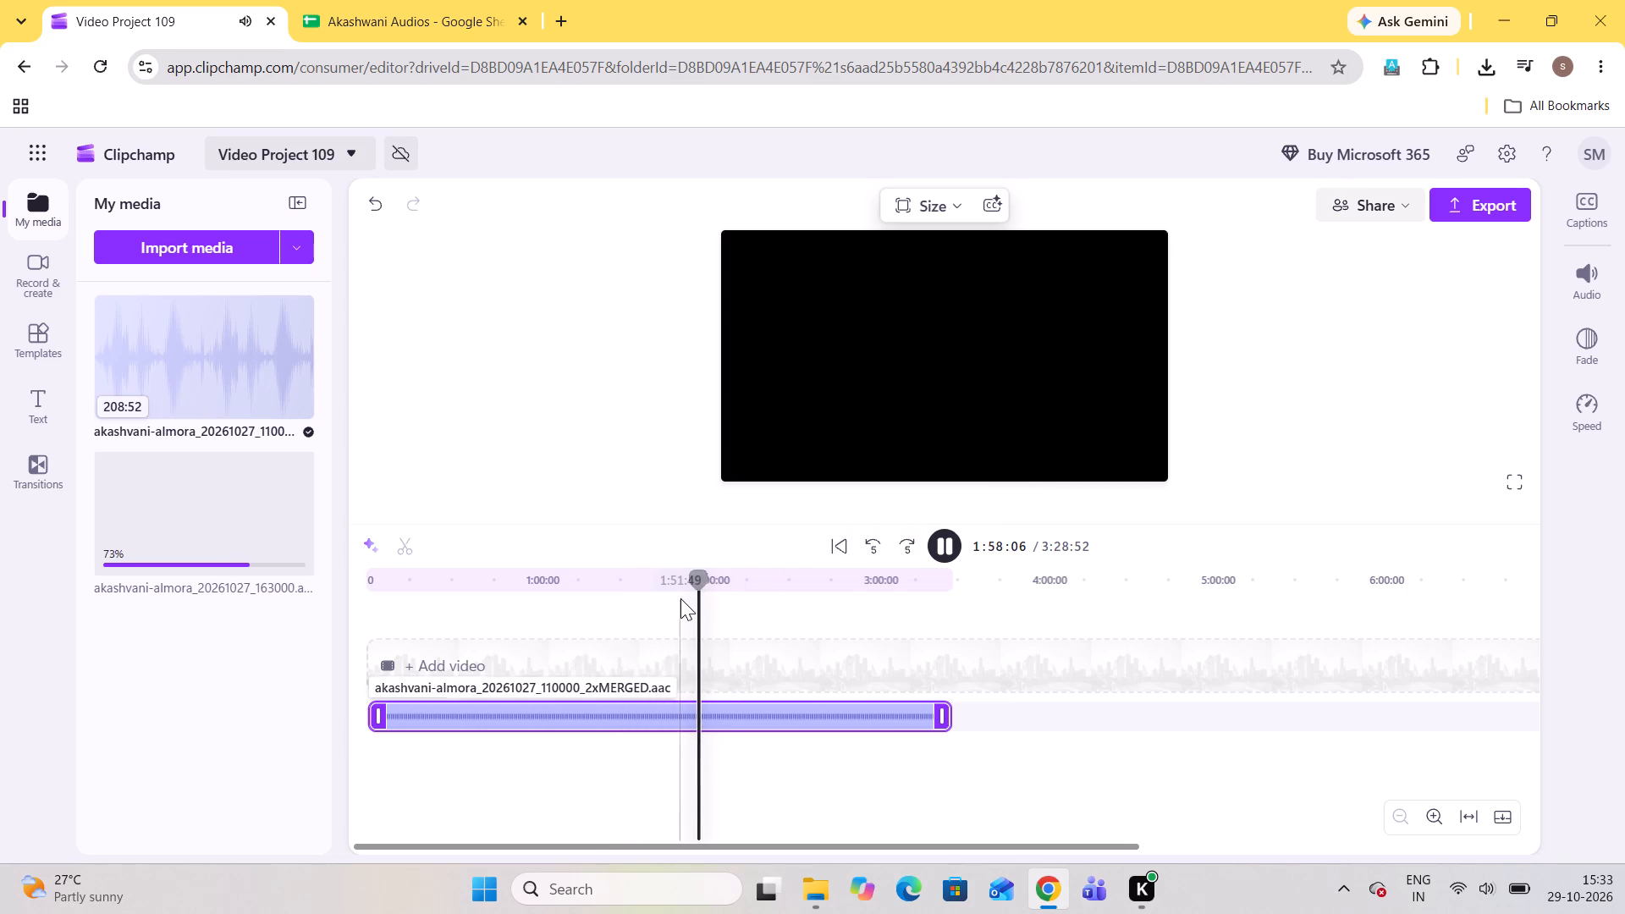
pyautogui.click(690, 598)
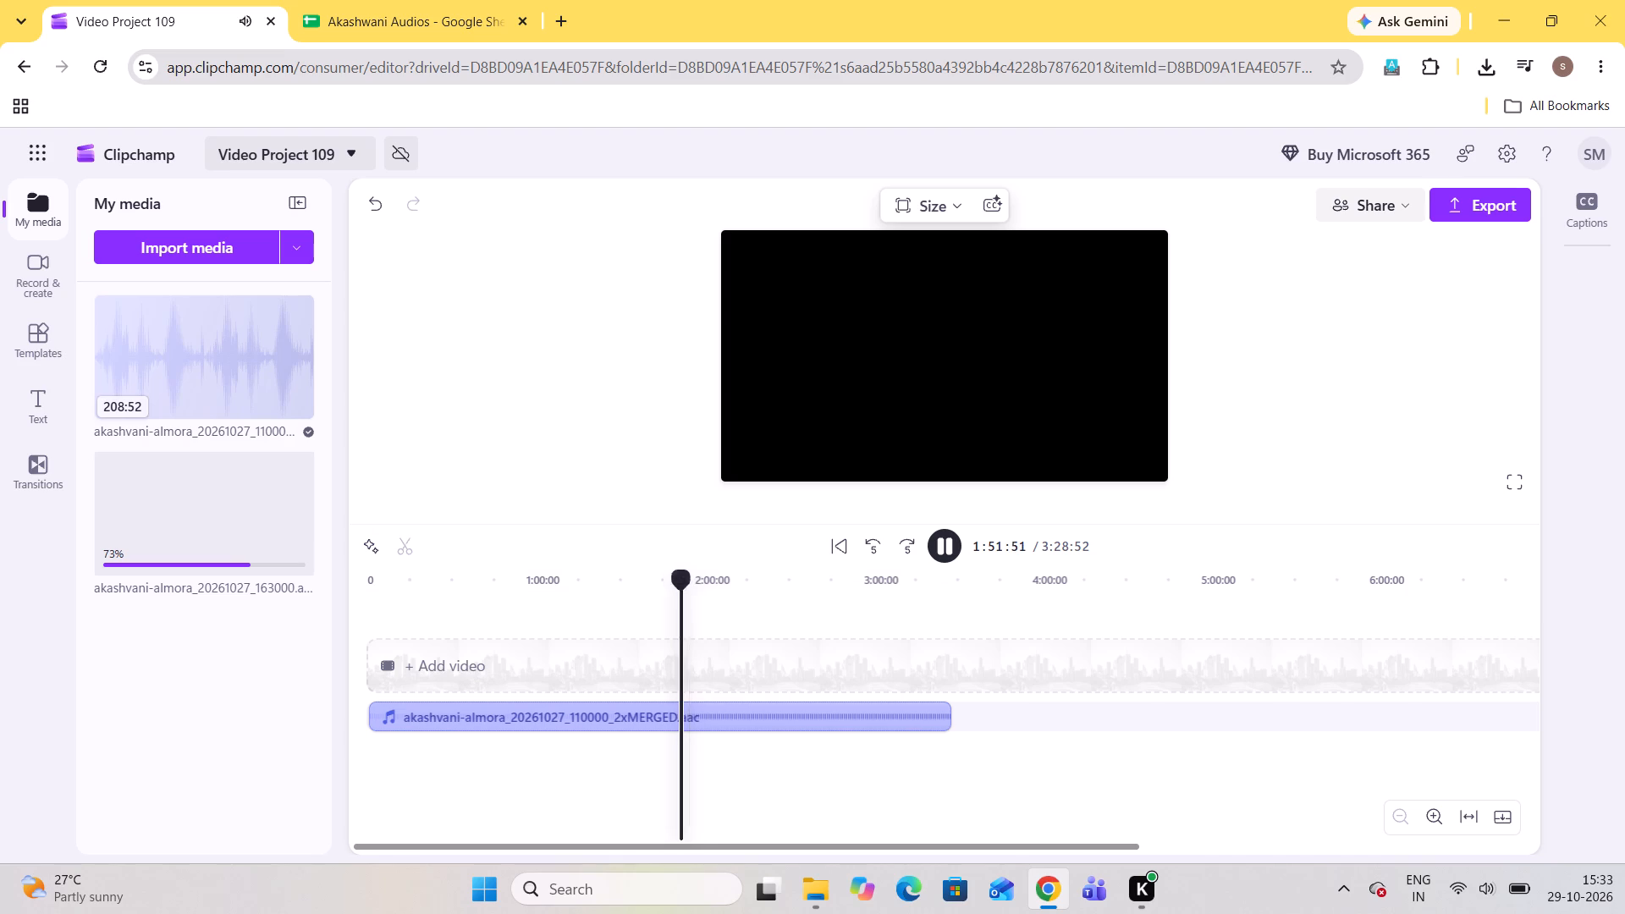
pyautogui.click(685, 597)
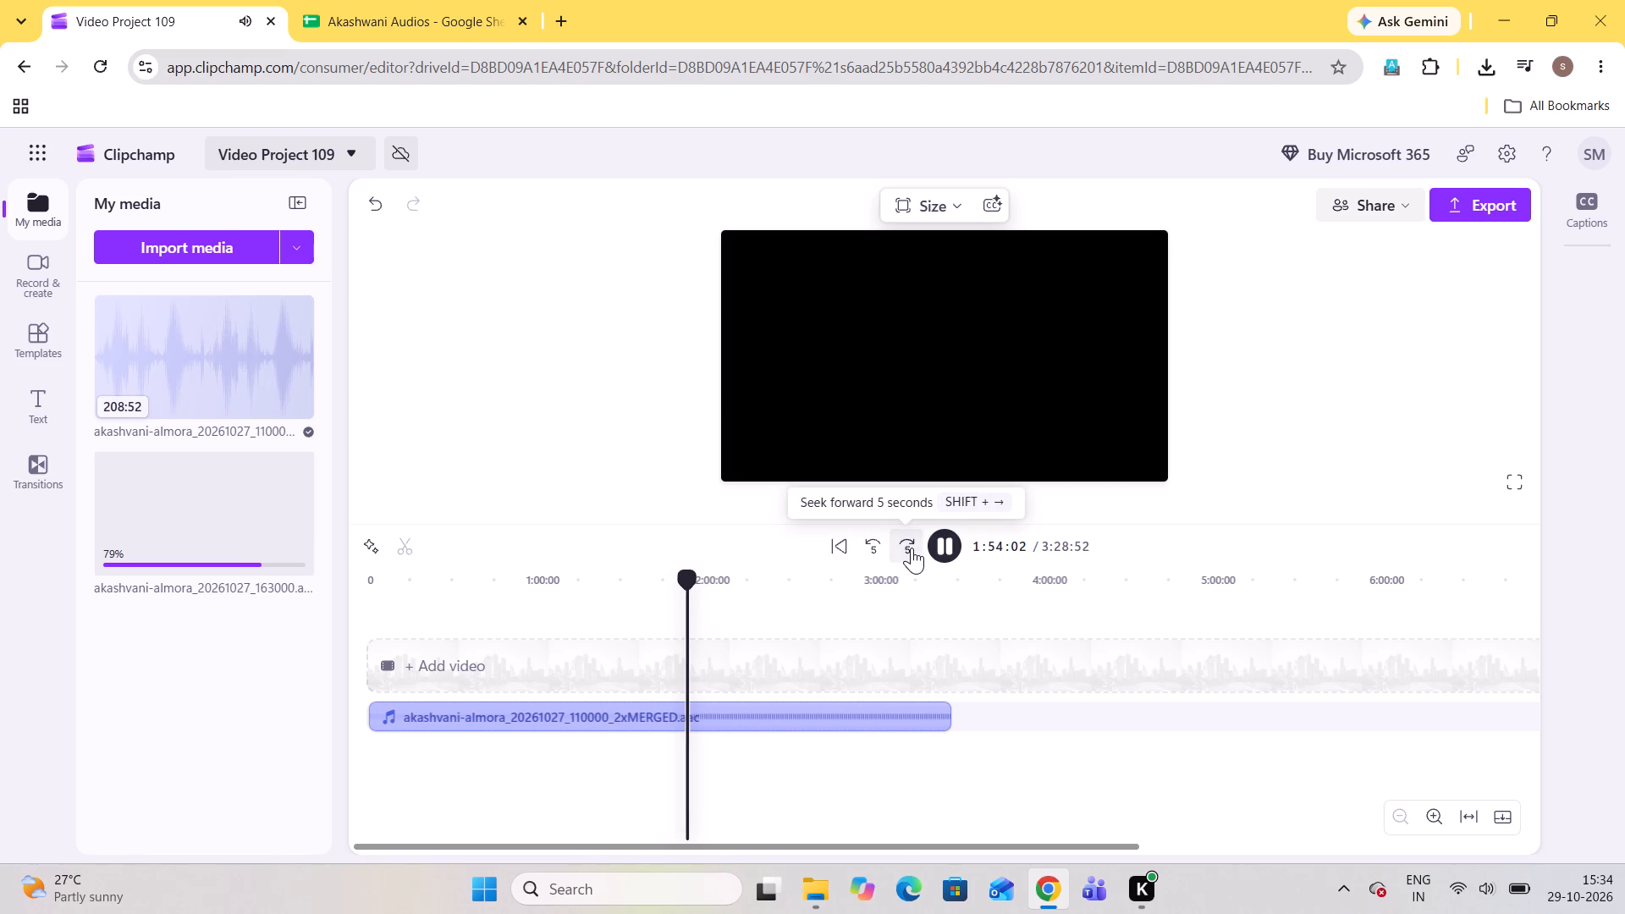
pyautogui.click(912, 548)
pyautogui.click(912, 548)
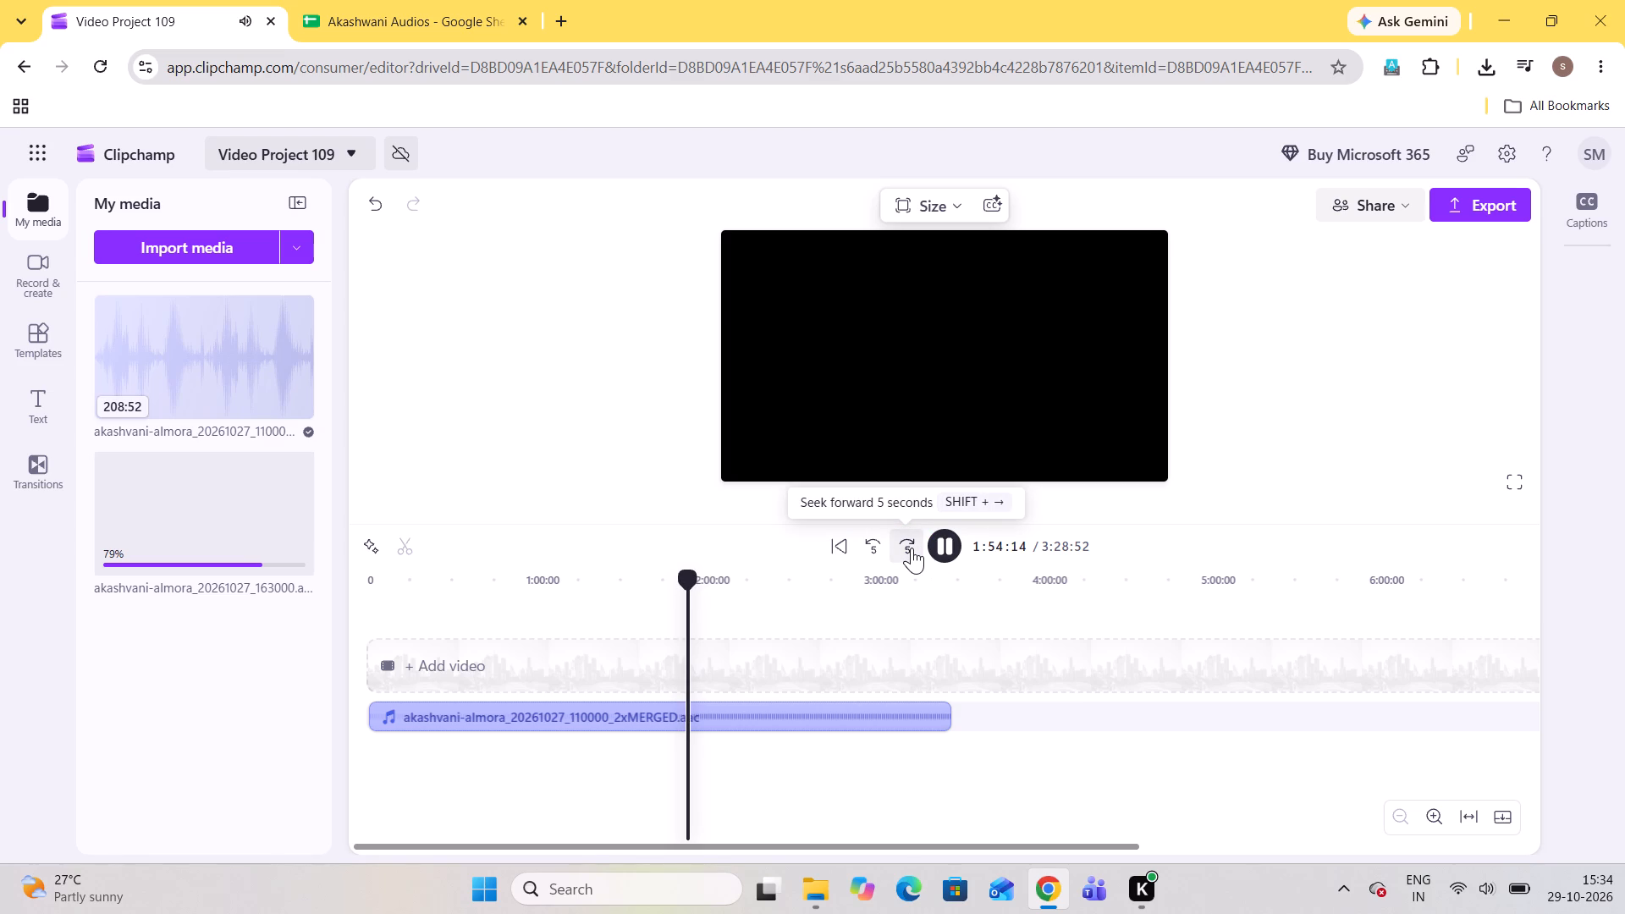
pyautogui.click(912, 548)
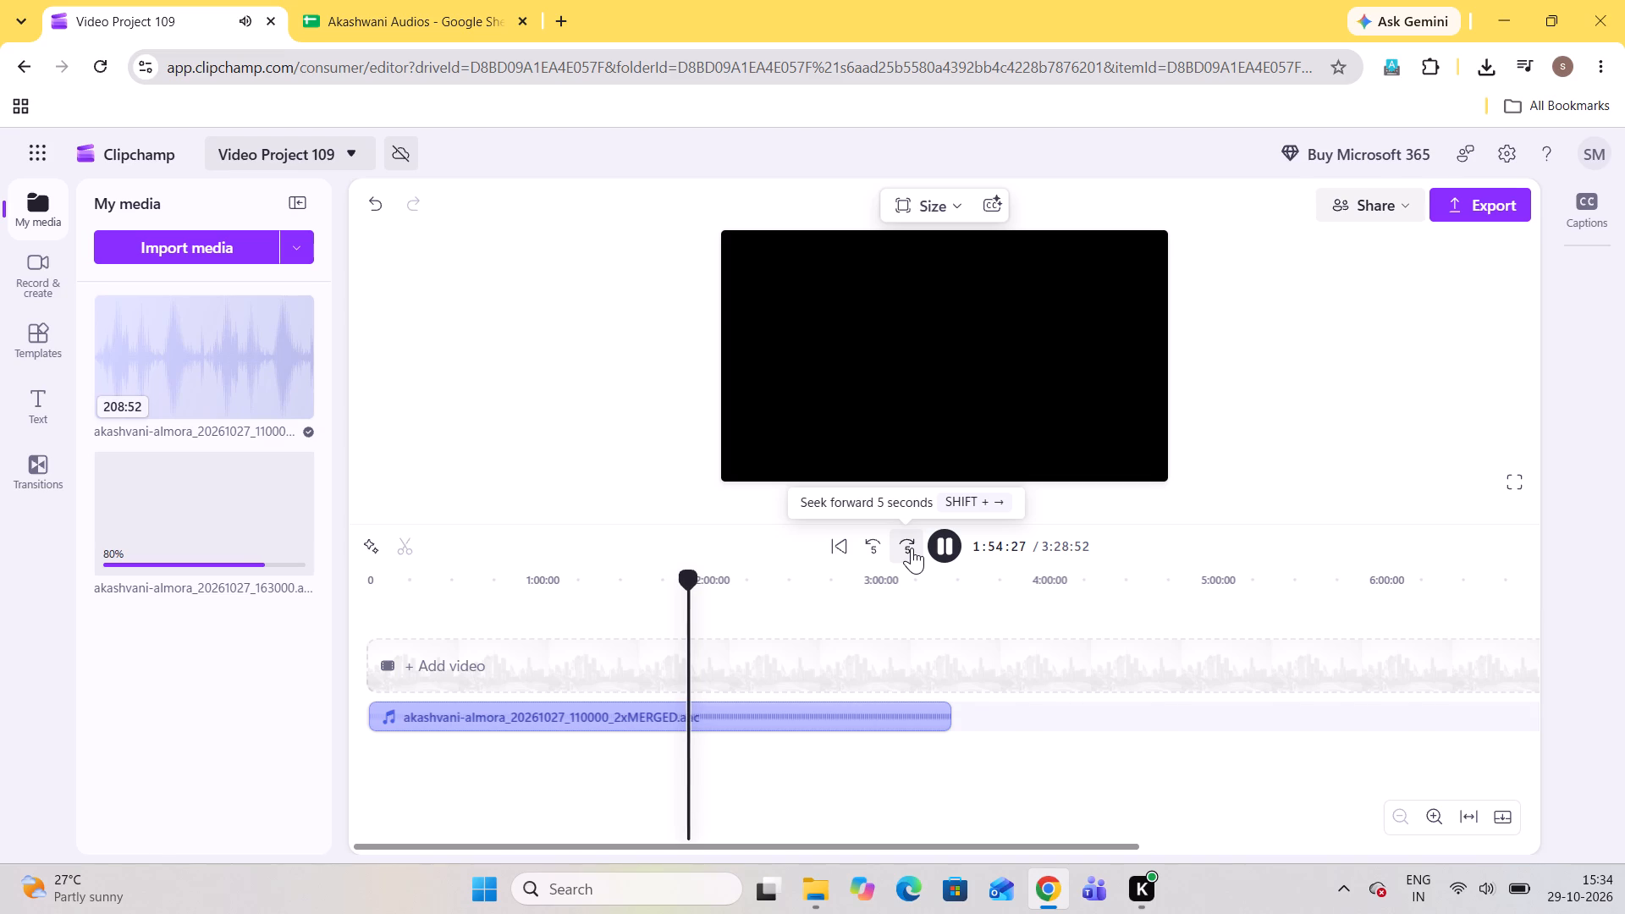
pyautogui.click(912, 548)
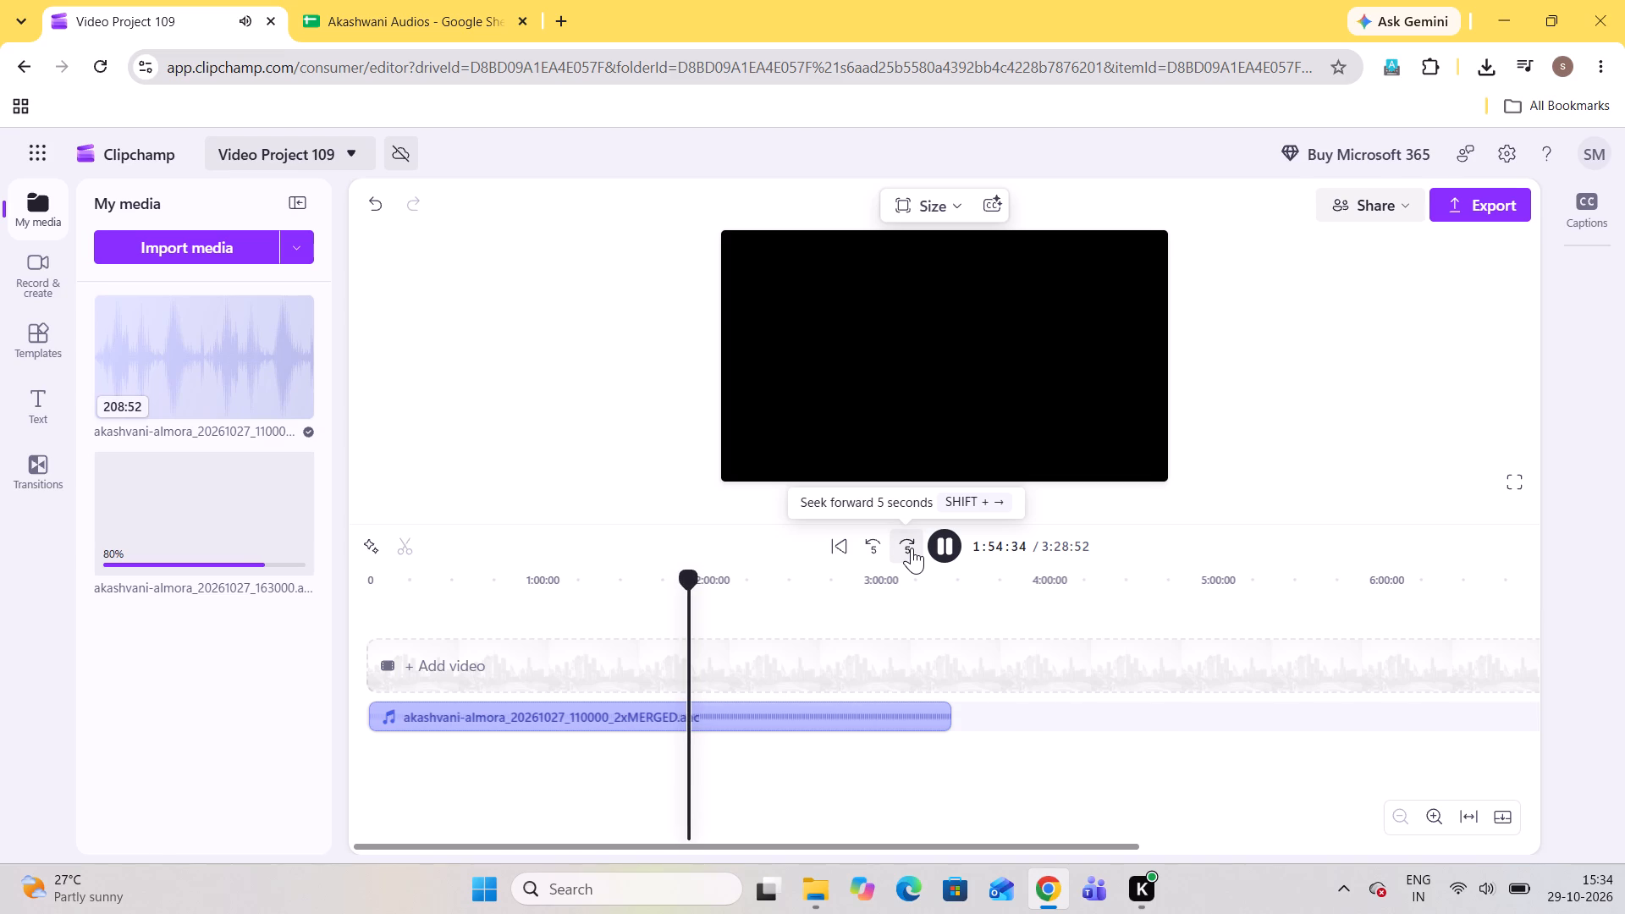
pyautogui.click(912, 548)
pyautogui.click(879, 548)
pyautogui.click(879, 548)
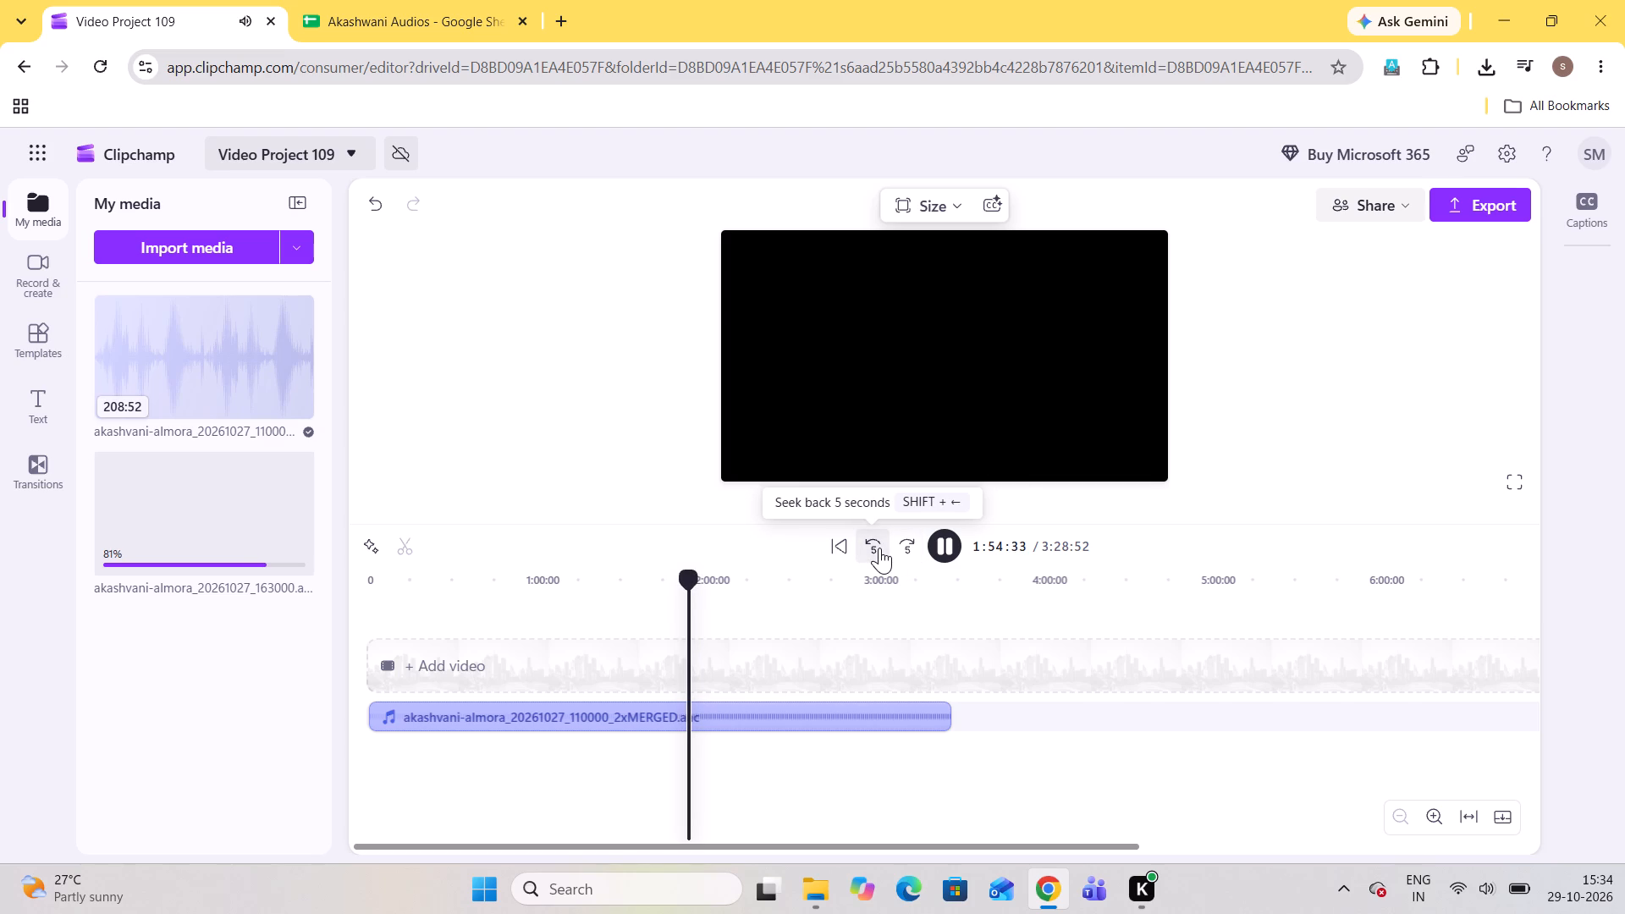
pyautogui.click(945, 542)
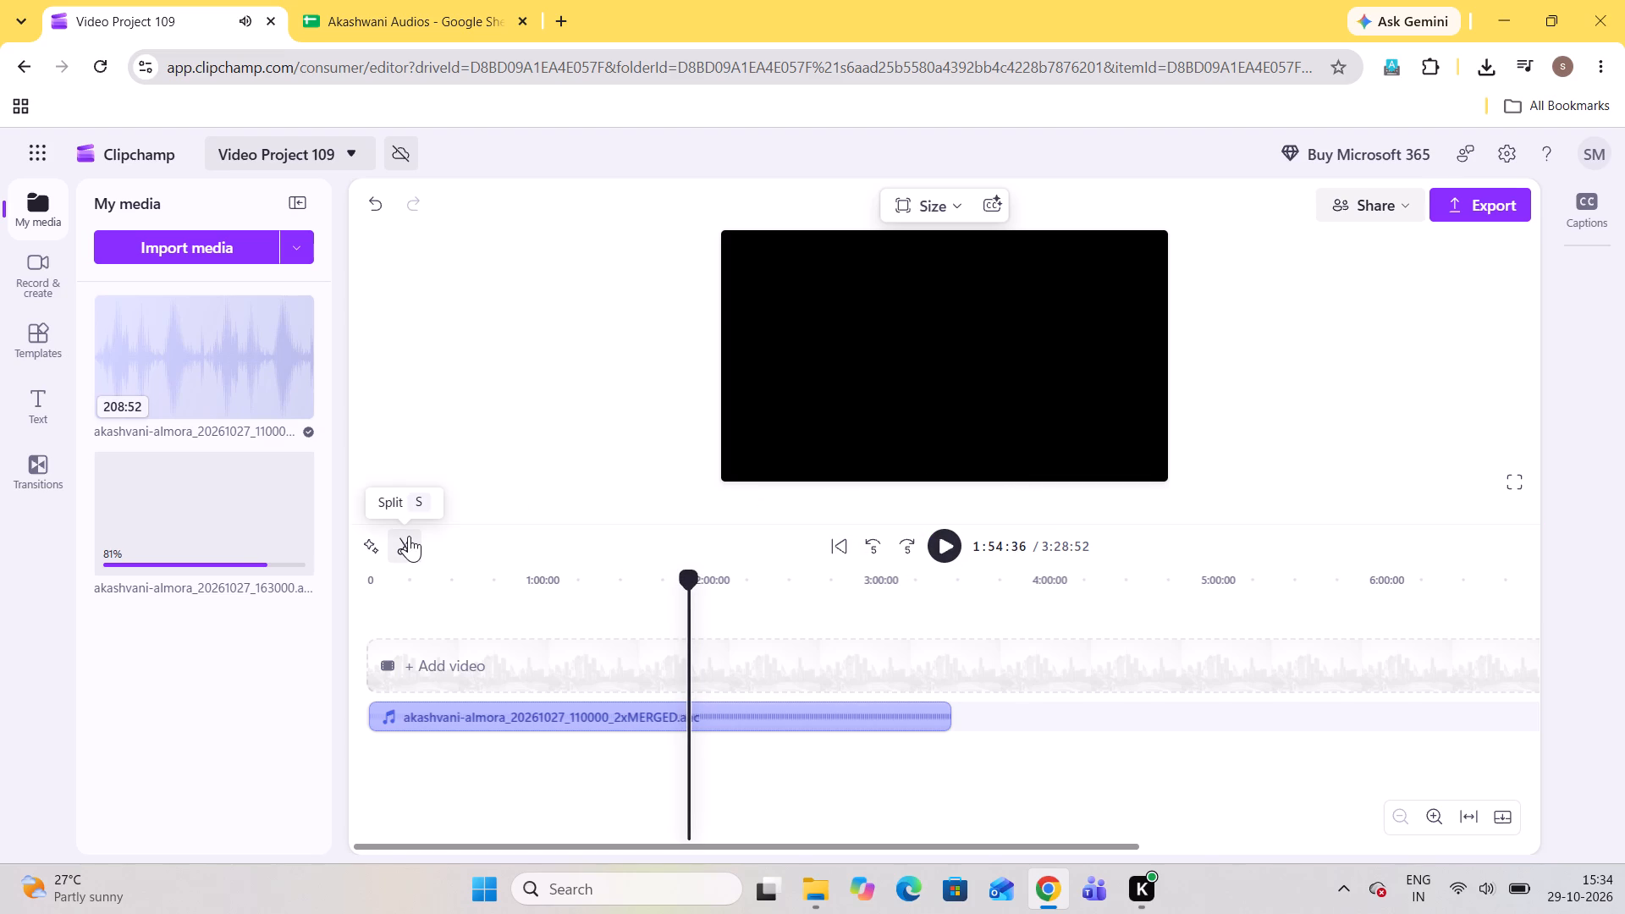
pyautogui.click(409, 536)
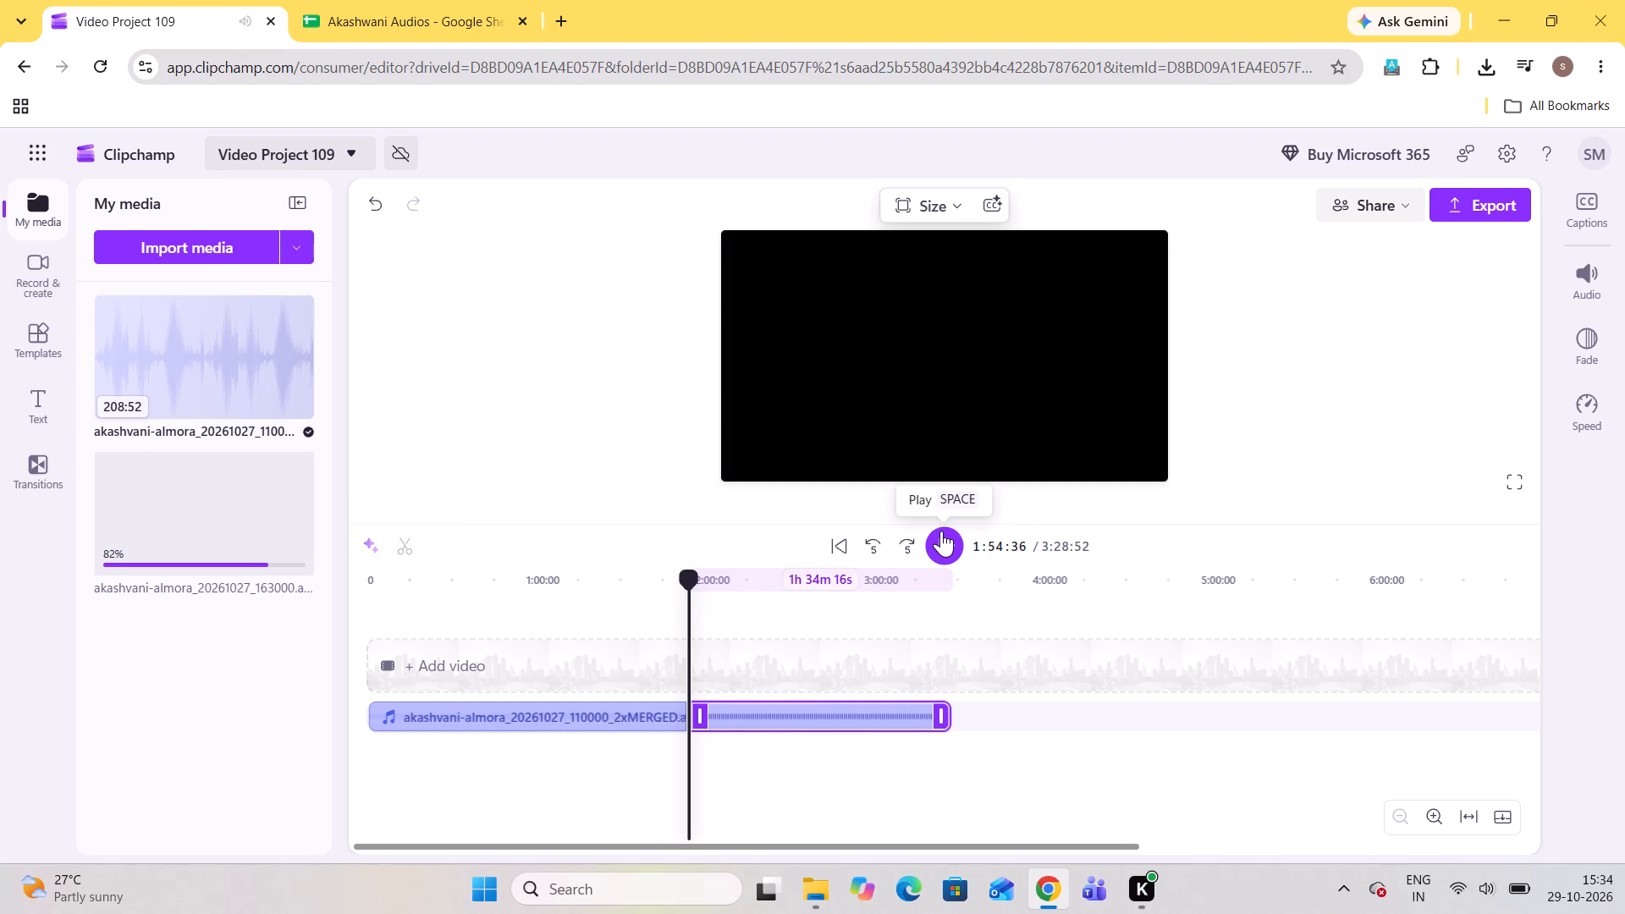
# Play the Almora 110000 recording onward from the split at 1:54:36.
pyautogui.click(941, 531)
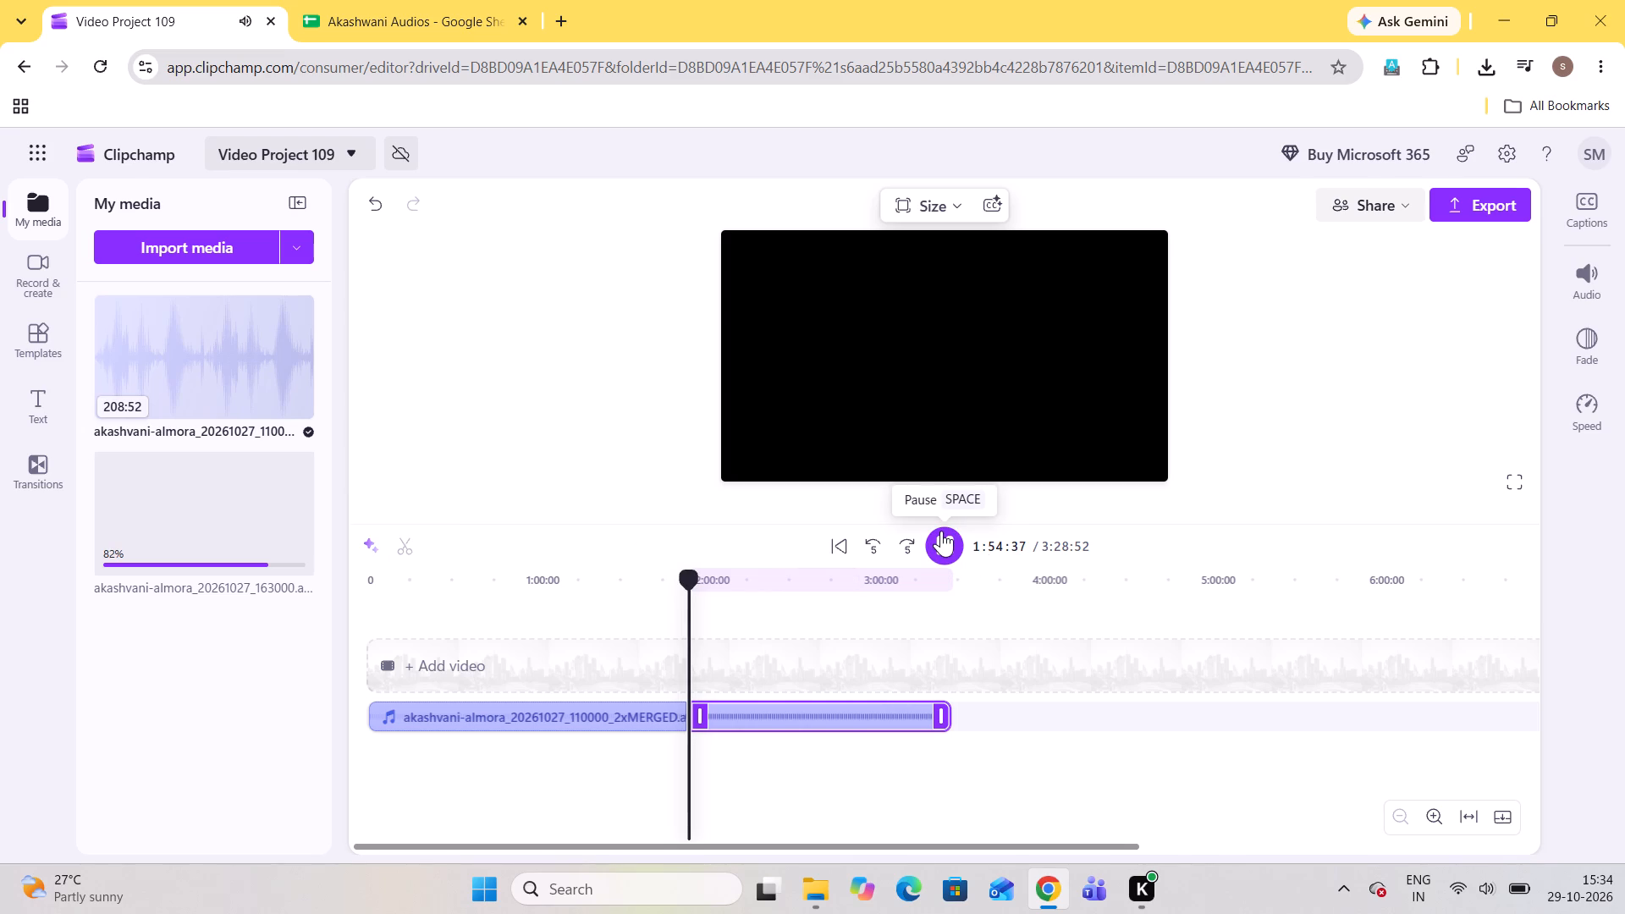
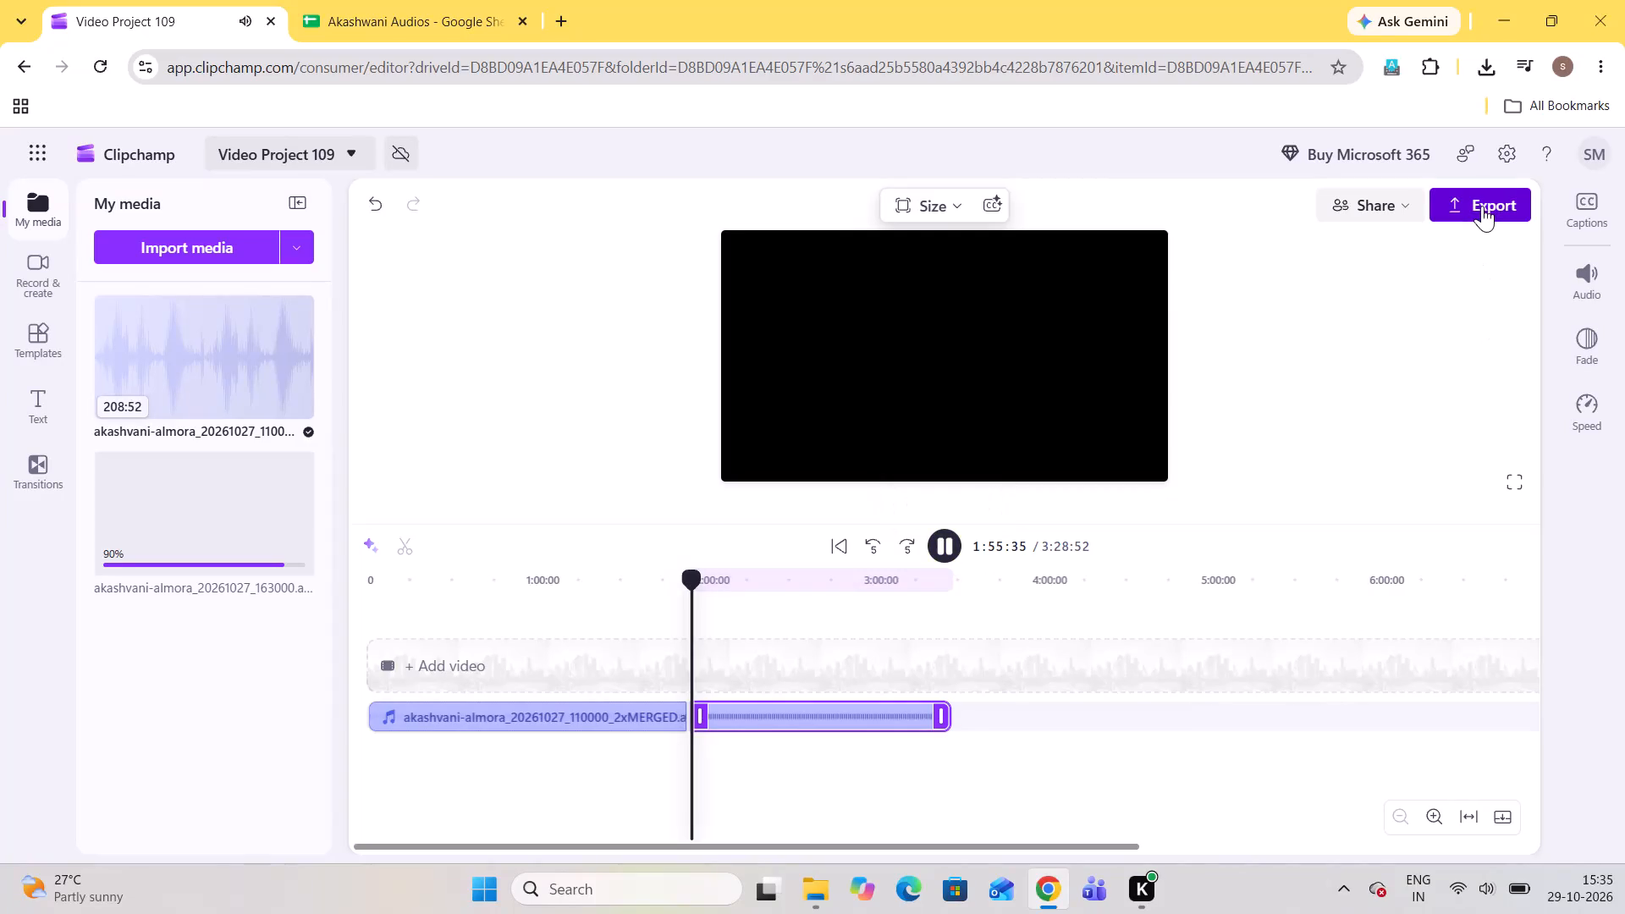
# Set the audio-only export's file name to kumauni-hari bhariya kumau, and close the export settings without exporting.
pyautogui.click(1482, 206)
pyautogui.moveTo(936, 480); pyautogui.dragTo(814, 446)
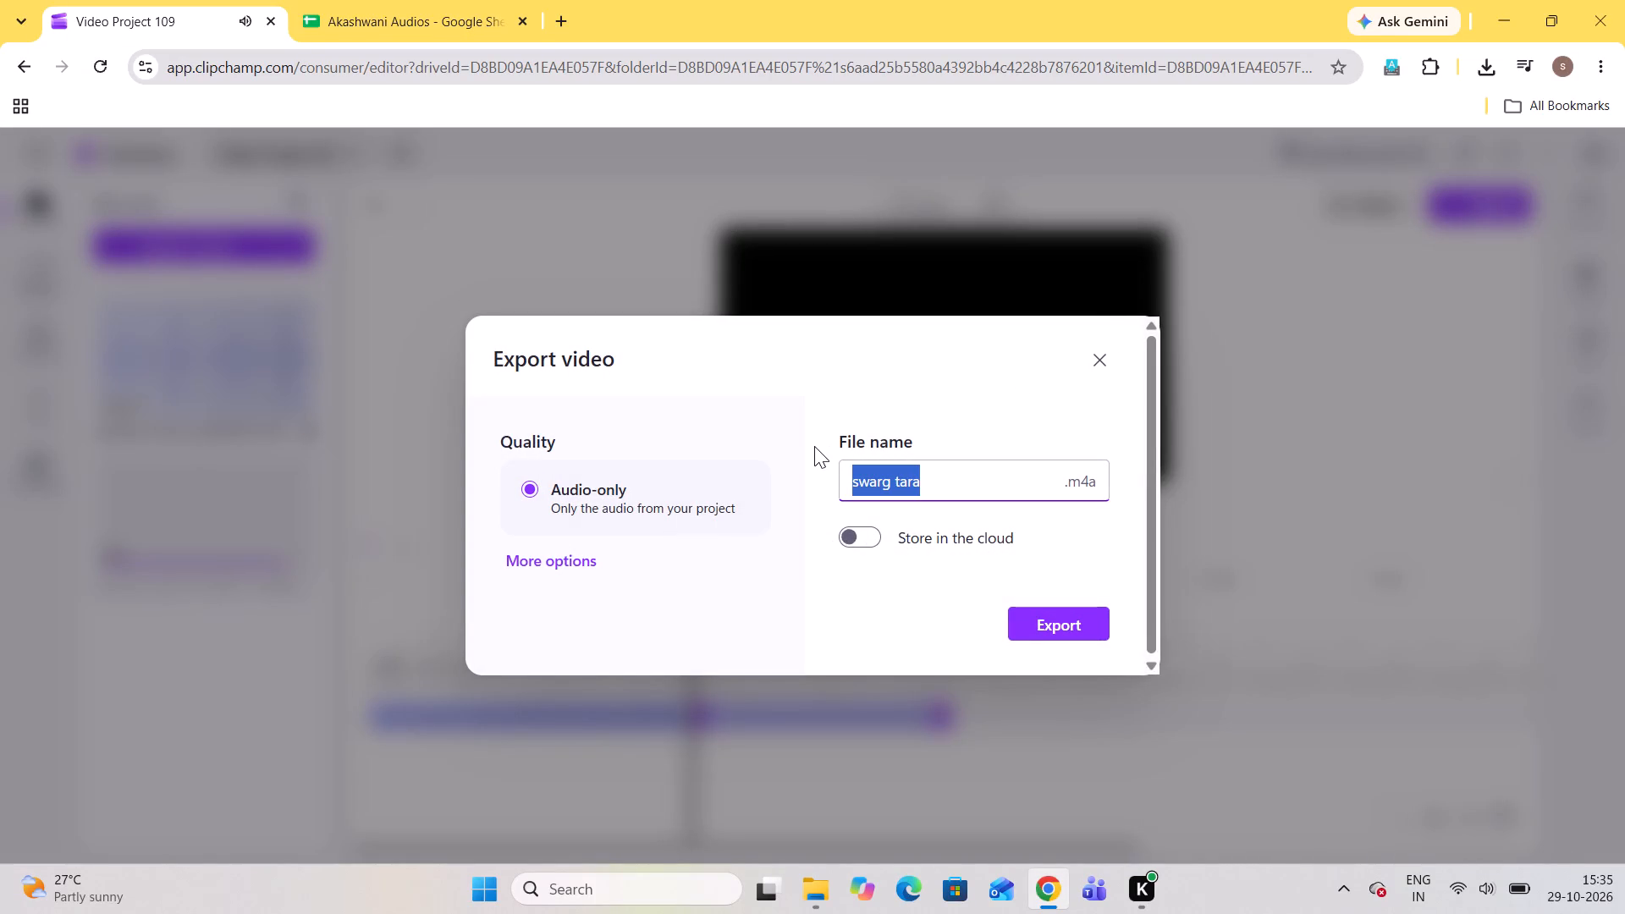
pyautogui.moveTo(814, 446); pyautogui.dragTo(812, 445)
pyautogui.write('hari bhariya')
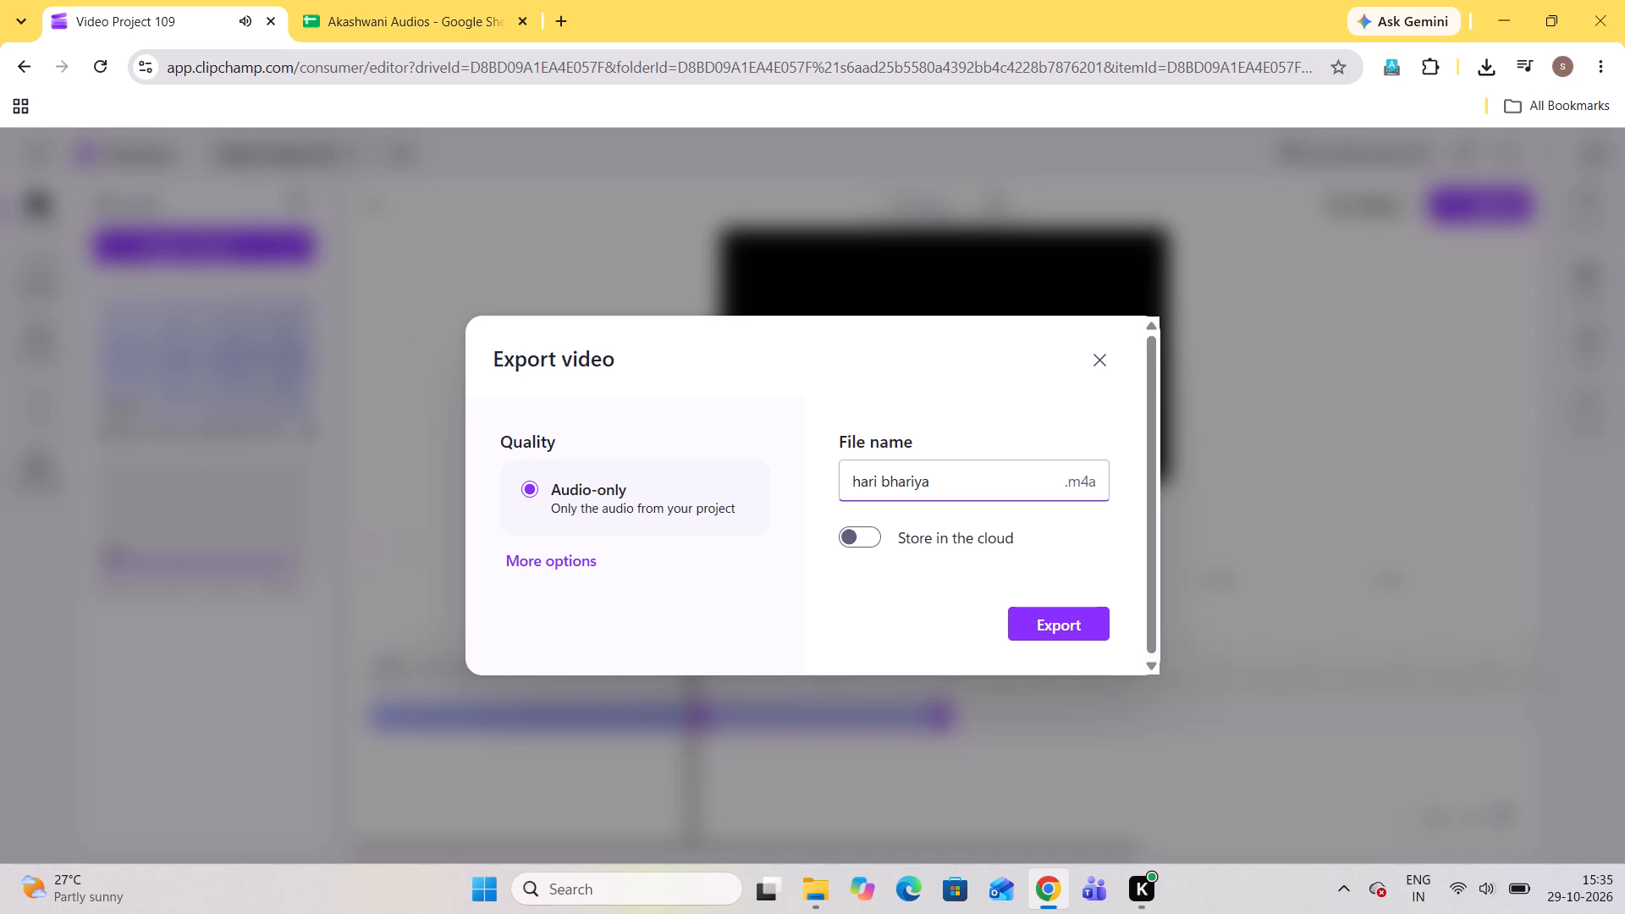
pyautogui.press('space')
pyautogui.write('kumaun')
pyautogui.press('BackSpace')
pyautogui.press('-')
pyautogui.press('Left')
pyautogui.press('Left')
pyautogui.press('Left')
pyautogui.press('Left')
pyautogui.press('Left')
pyautogui.press('Left')
pyautogui.press('Left')
pyautogui.press('Left')
pyautogui.press('Left')
pyautogui.press('Left')
pyautogui.press('Left')
pyautogui.press('Left')
pyautogui.press('Left')
pyautogui.press('Left')
pyautogui.press('Left')
pyautogui.press('Left')
pyautogui.press('Left')
pyautogui.press('Left')
pyautogui.press('Left')
pyautogui.press('Left')
pyautogui.press('-')
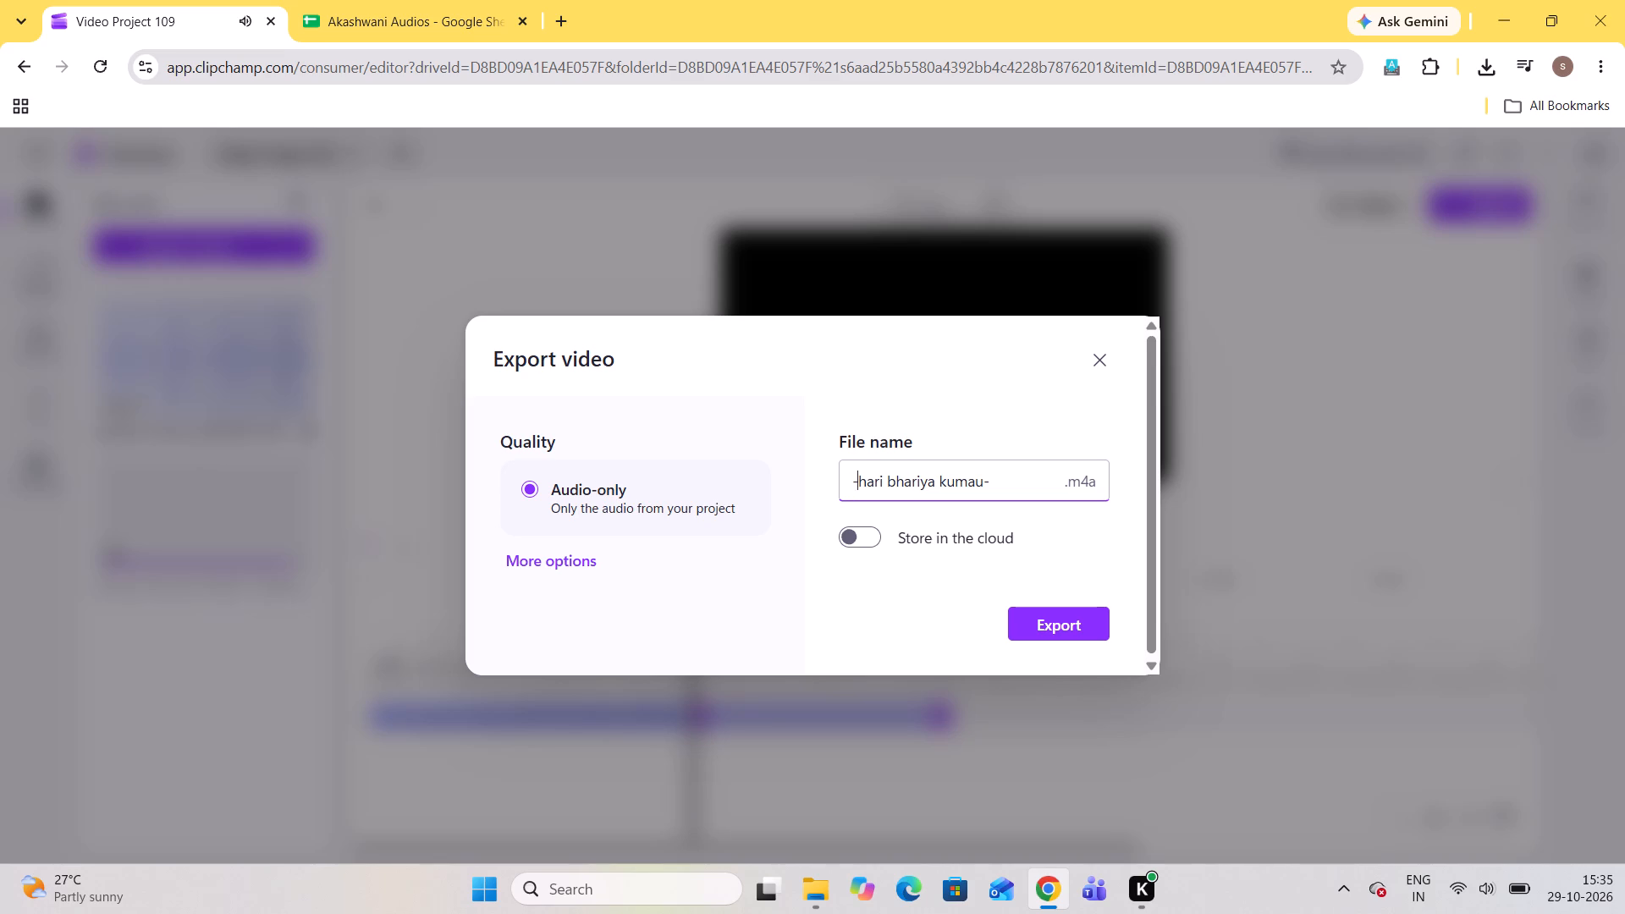
pyautogui.press('Left')
pyautogui.write('kumauni')
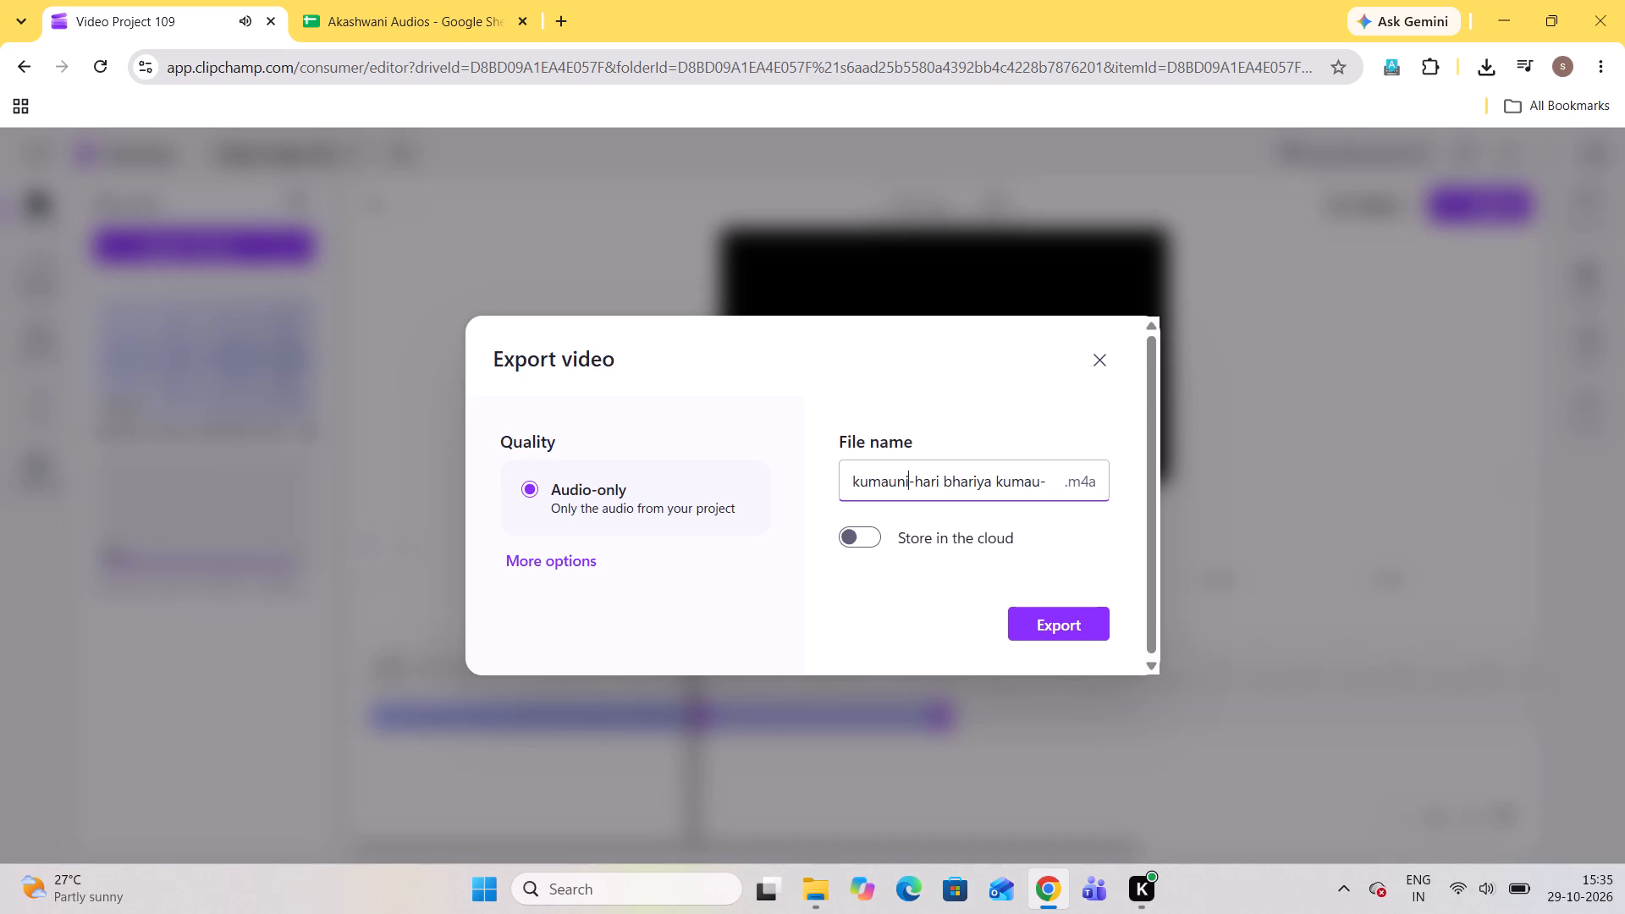
pyautogui.press('Right')
pyautogui.press('Right')
pyautogui.press('Right')
pyautogui.press('Right')
pyautogui.press('Right')
pyautogui.press('Right')
pyautogui.press('Right')
pyautogui.press('Right')
pyautogui.press('Right')
pyautogui.press('Right')
pyautogui.press('Right')
pyautogui.press('Right')
pyautogui.press('Right')
pyautogui.press('Right')
pyautogui.press('Right')
pyautogui.press('Right')
pyautogui.press('Right')
pyautogui.press('Right')
pyautogui.press('Right')
pyautogui.press('Right')
pyautogui.press('BackSpace')
pyautogui.click(829, 158)
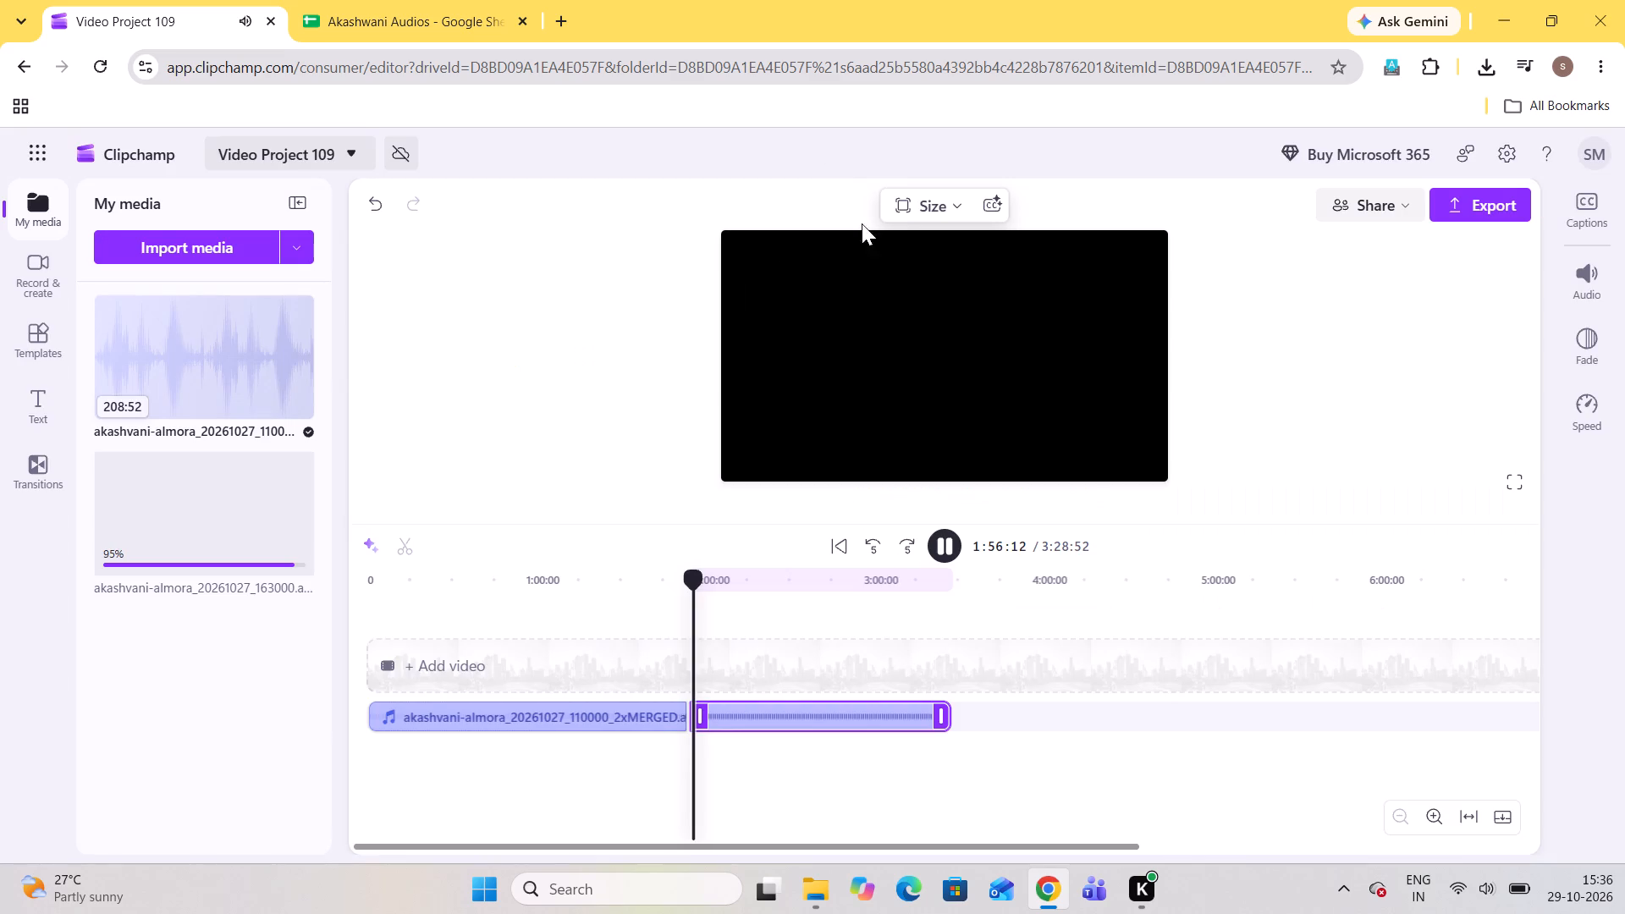
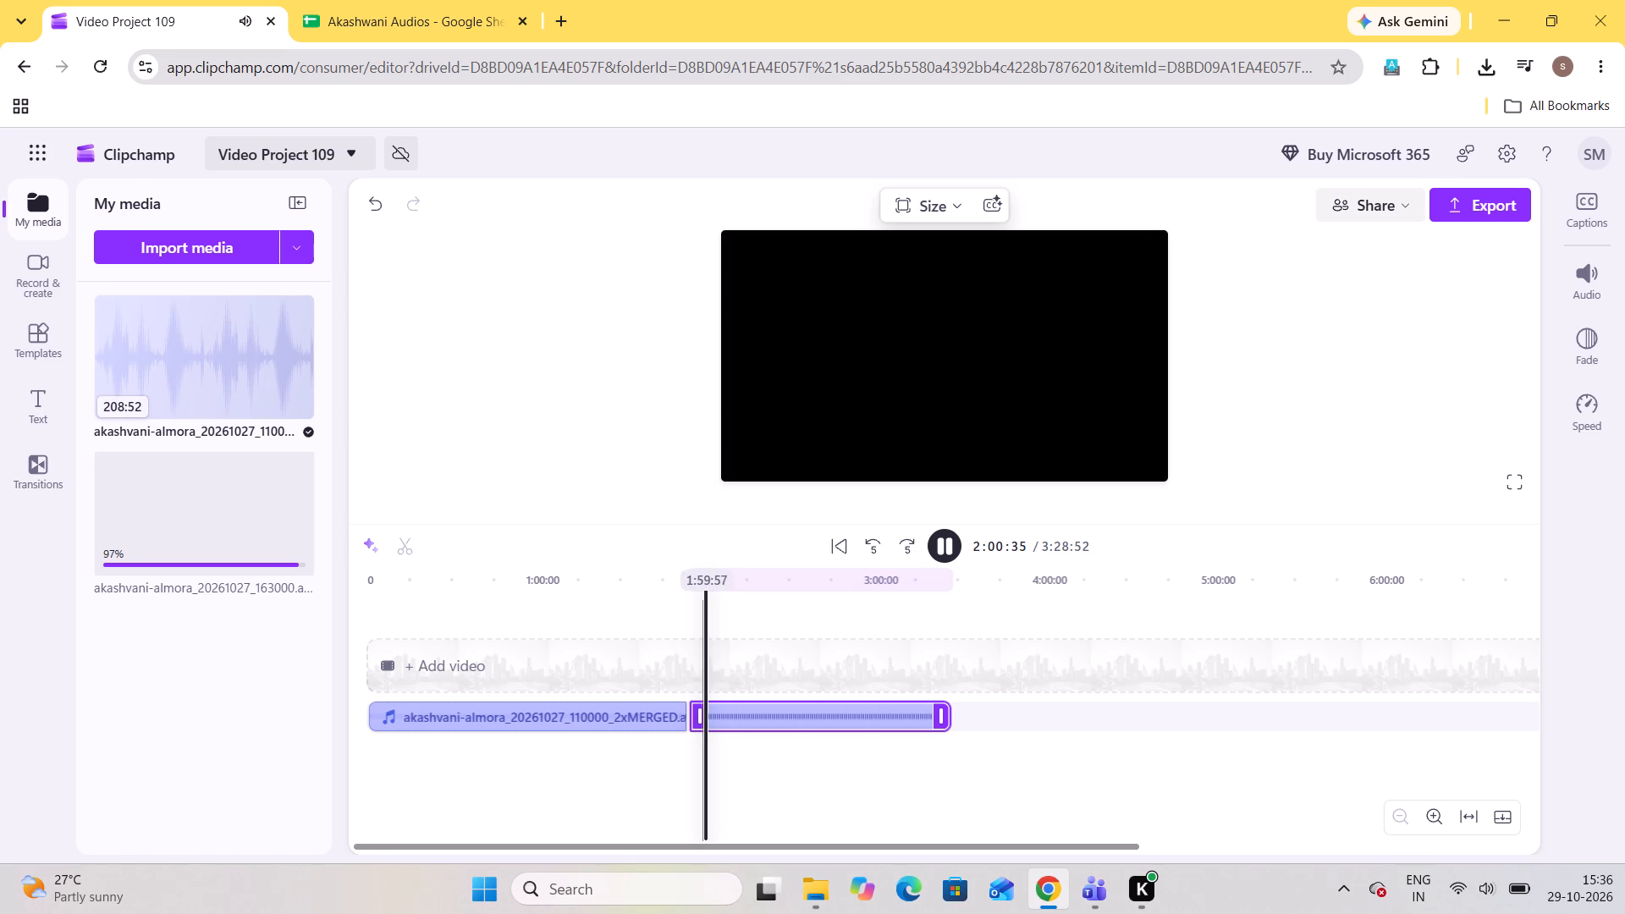
# Find the Kumauni song's end by listening just before 2:00:00, split the Almora 110000 recording at 1:58:19, and resume playback.
pyautogui.click(702, 592)
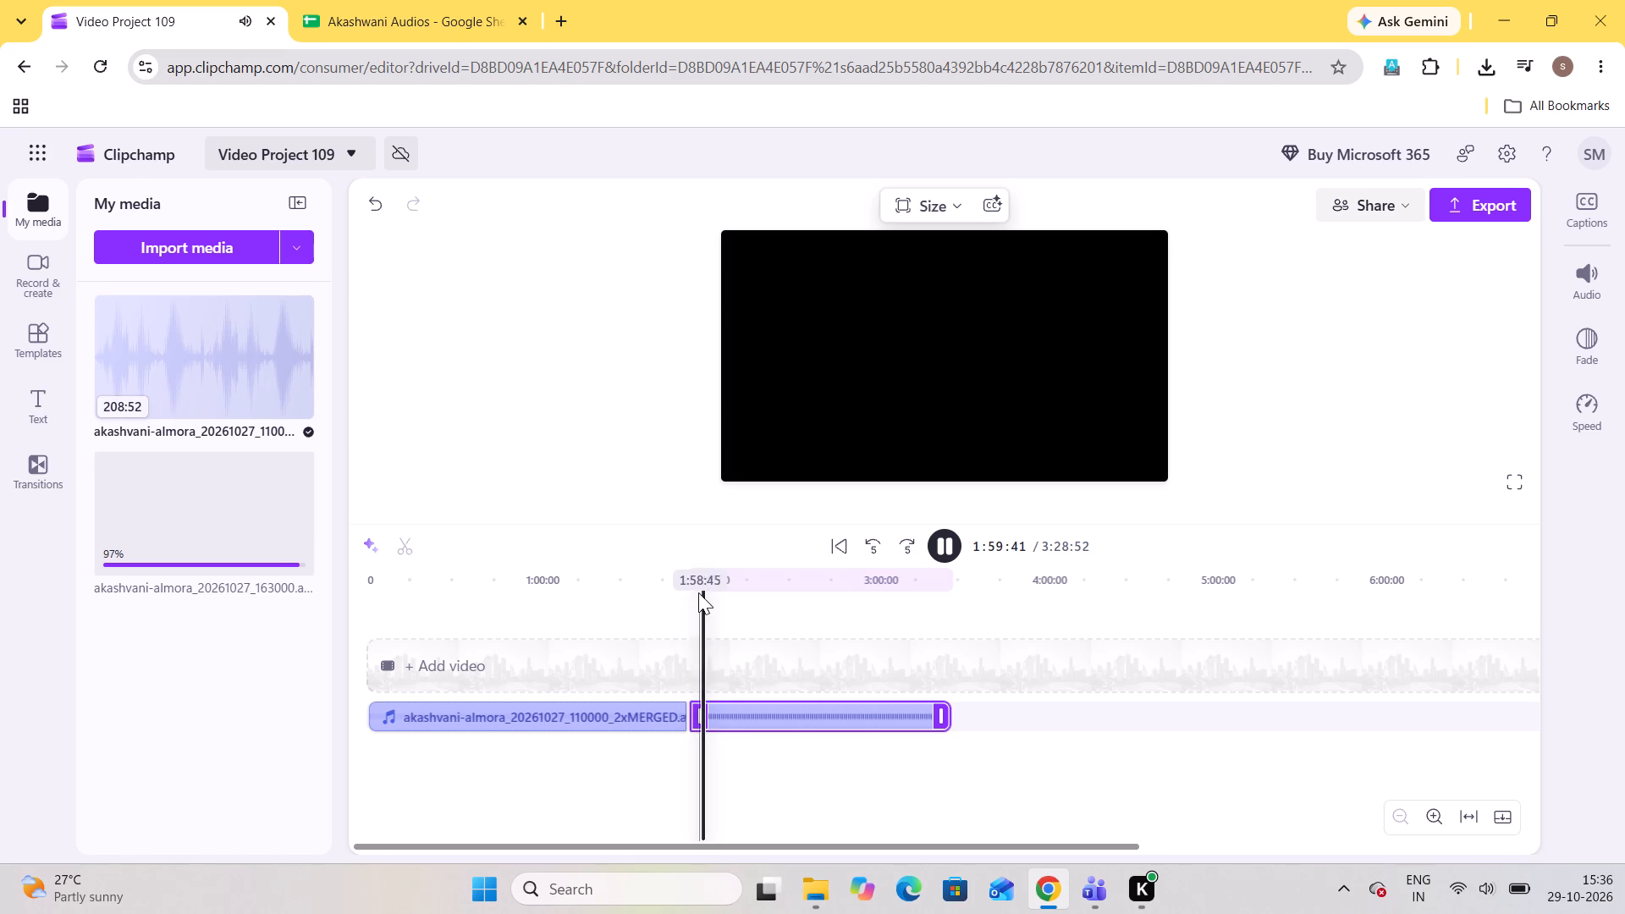
pyautogui.click(701, 593)
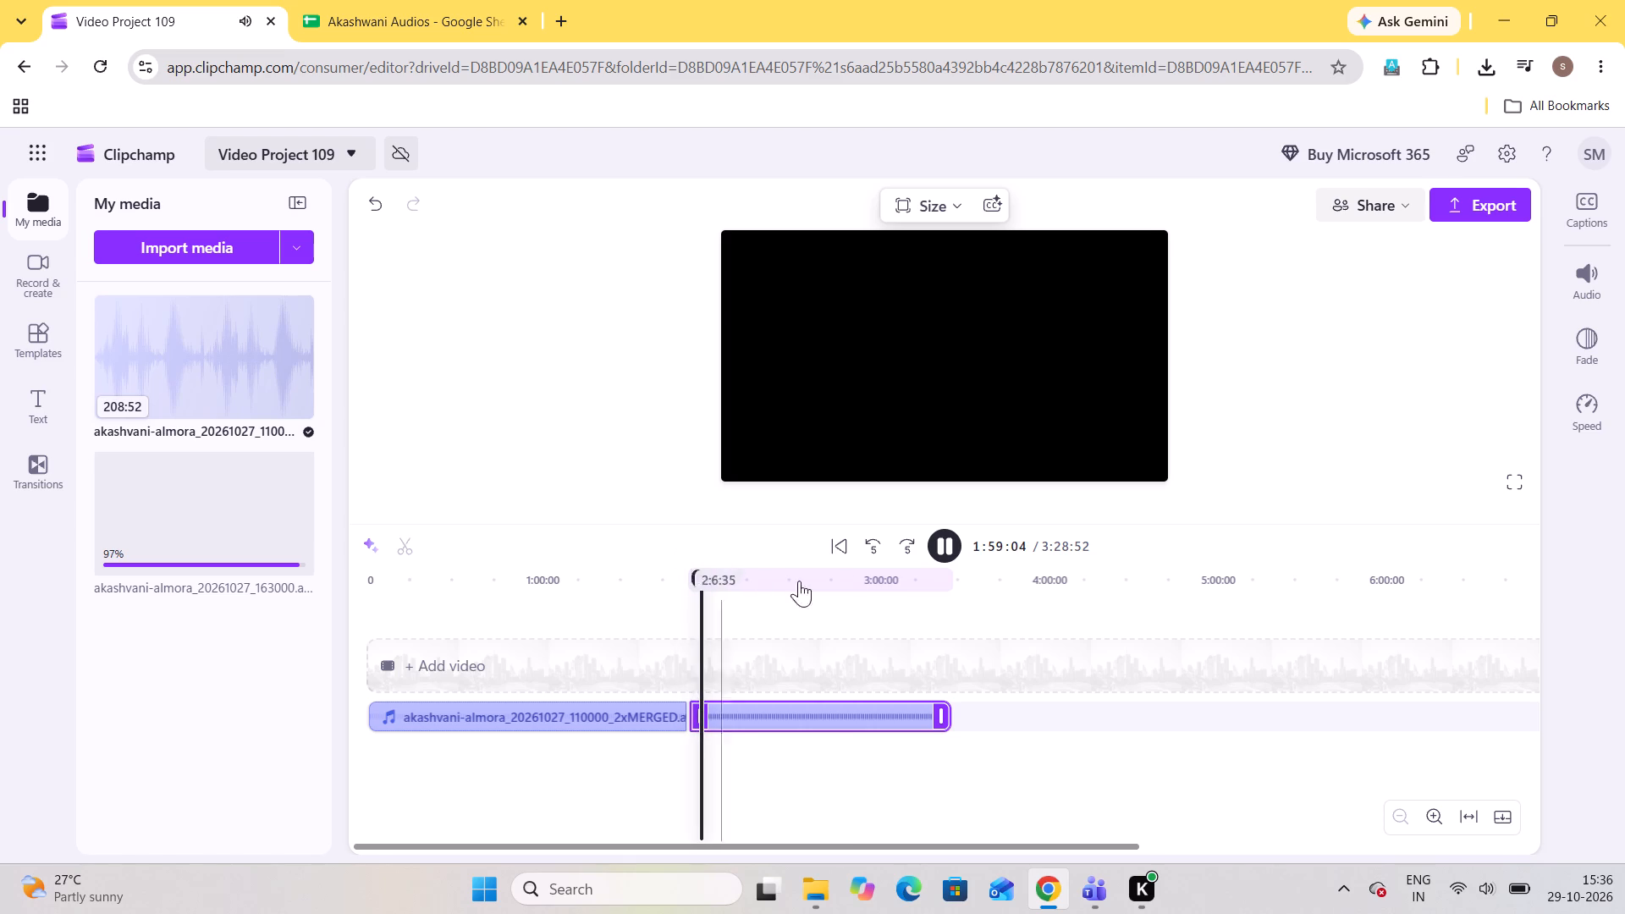
pyautogui.doubleClick(862, 562)
pyautogui.doubleClick(862, 562)
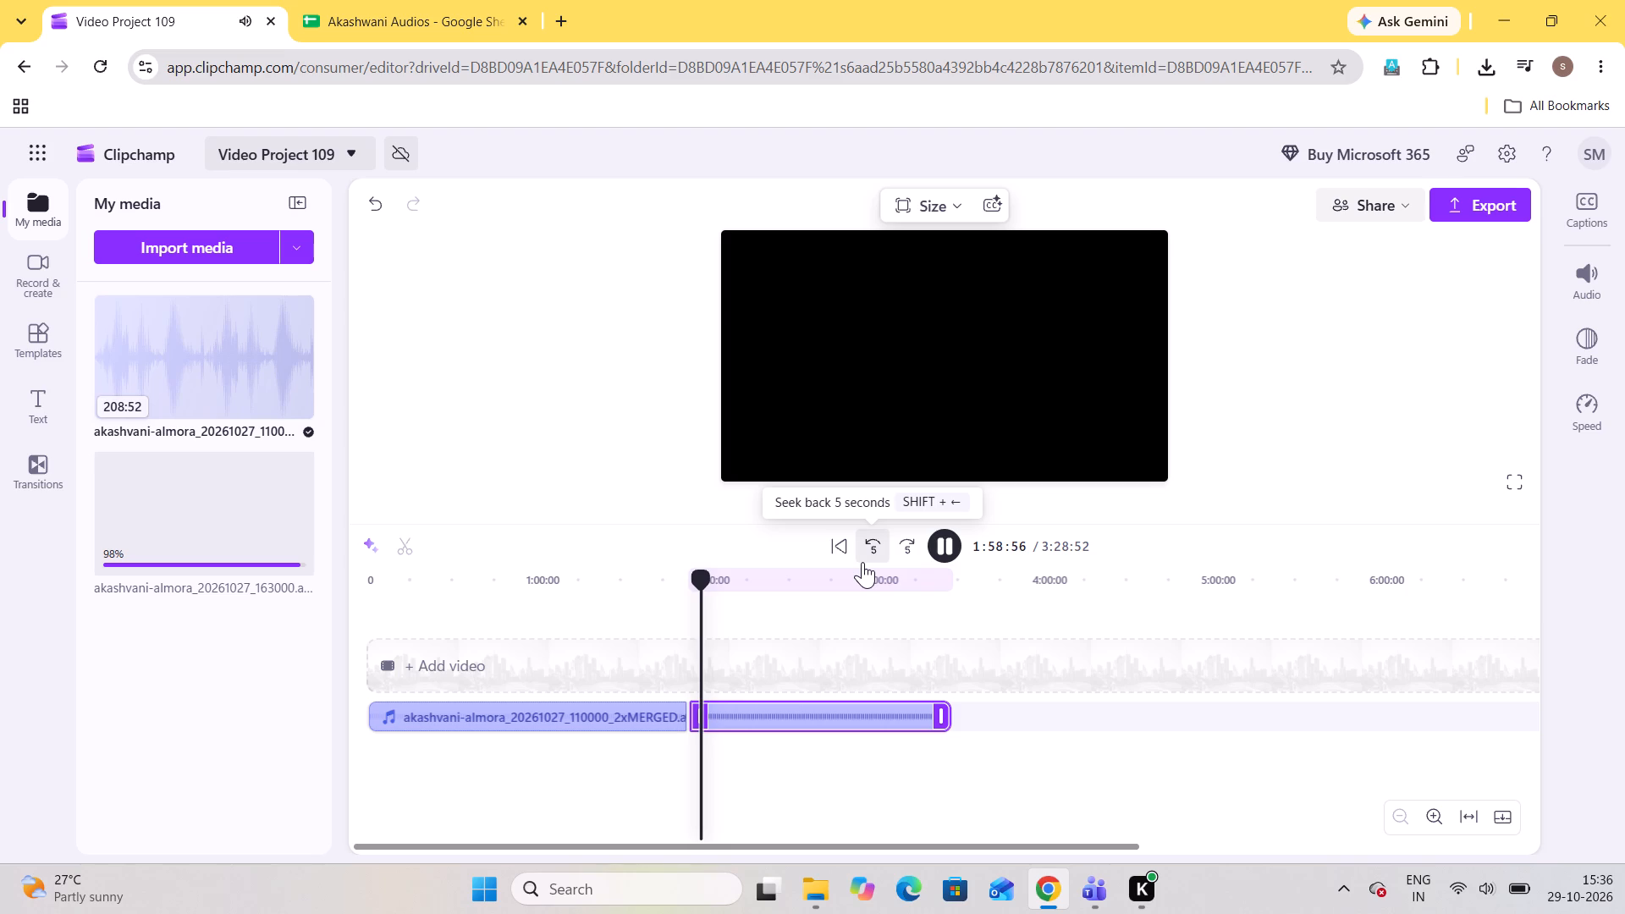
pyautogui.tripleClick(862, 562)
pyautogui.doubleClick(862, 562)
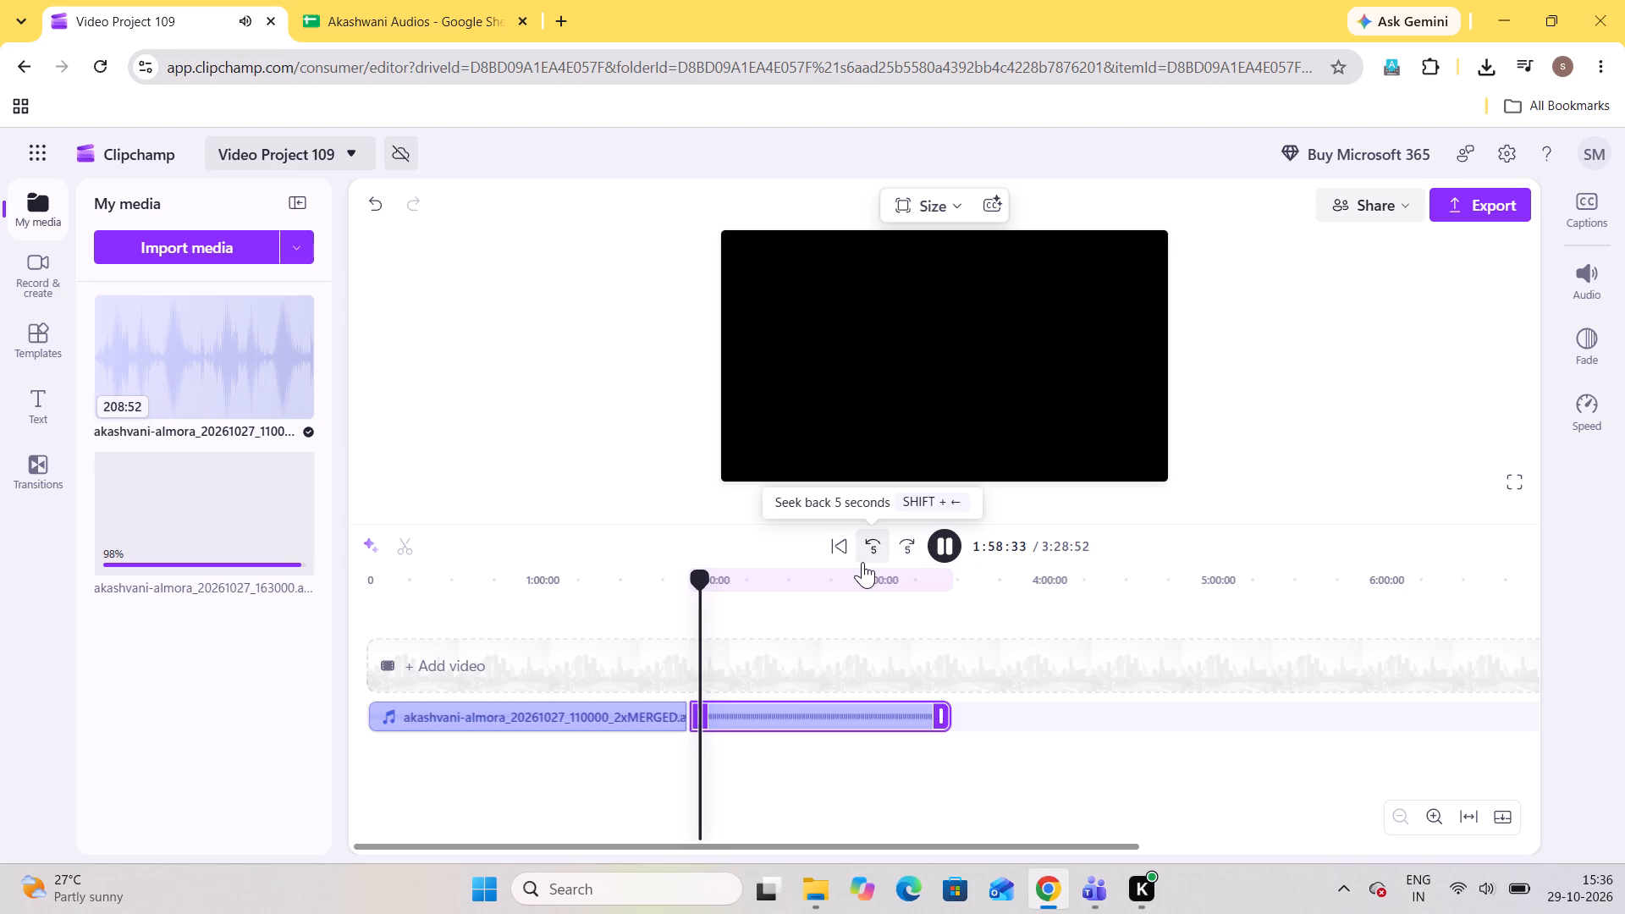
pyautogui.tripleClick(862, 562)
pyautogui.click(862, 562)
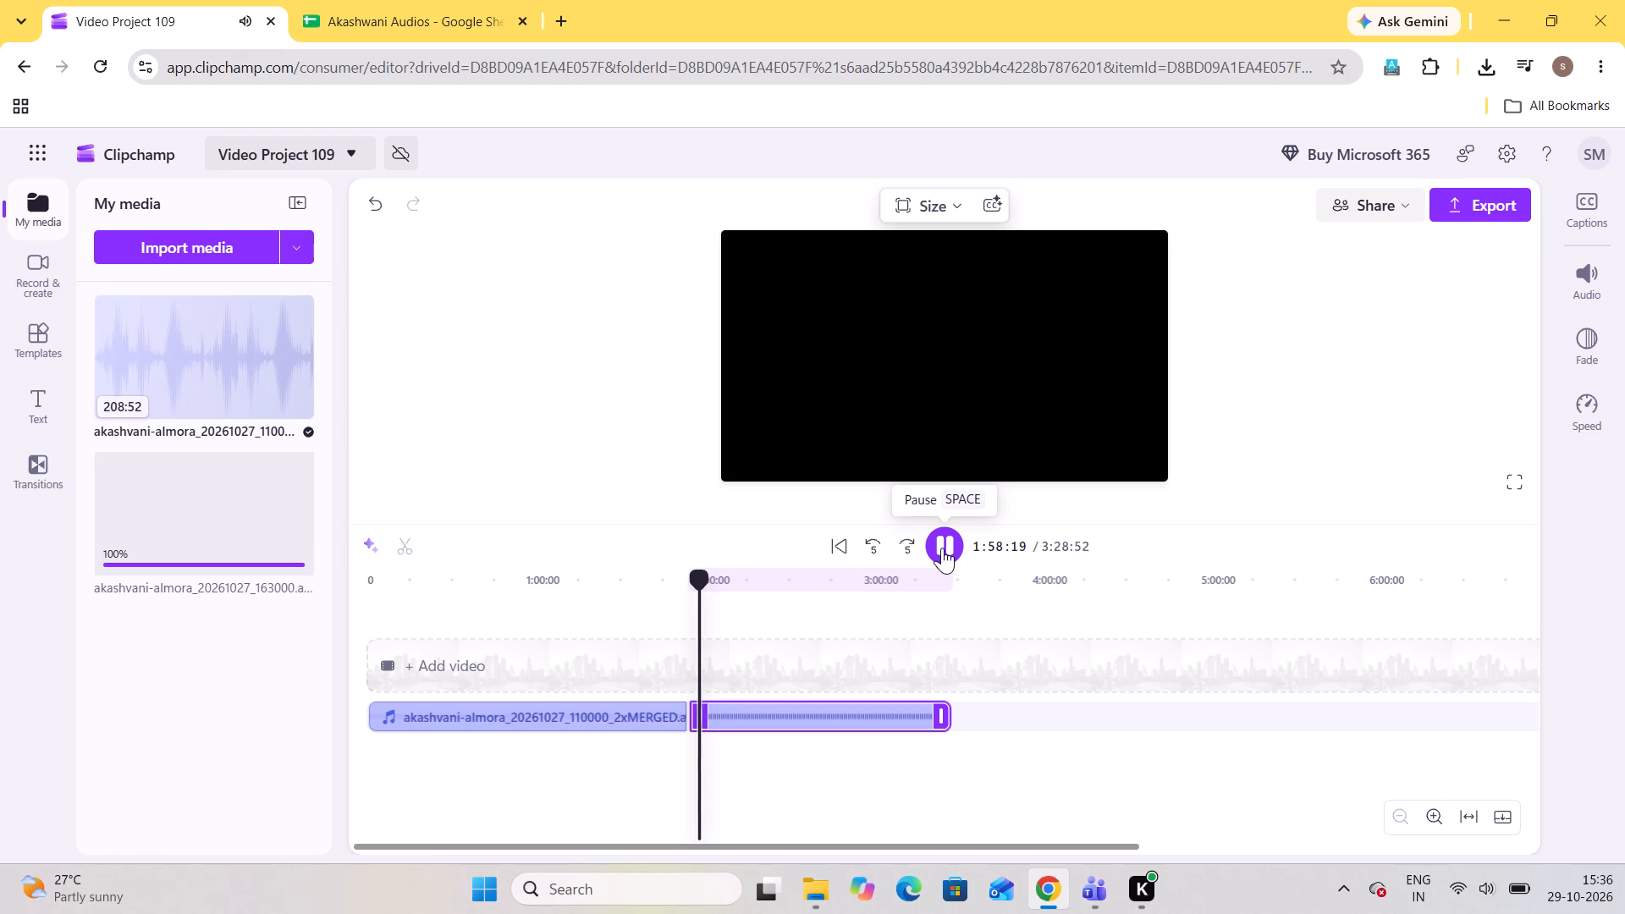
pyautogui.click(942, 548)
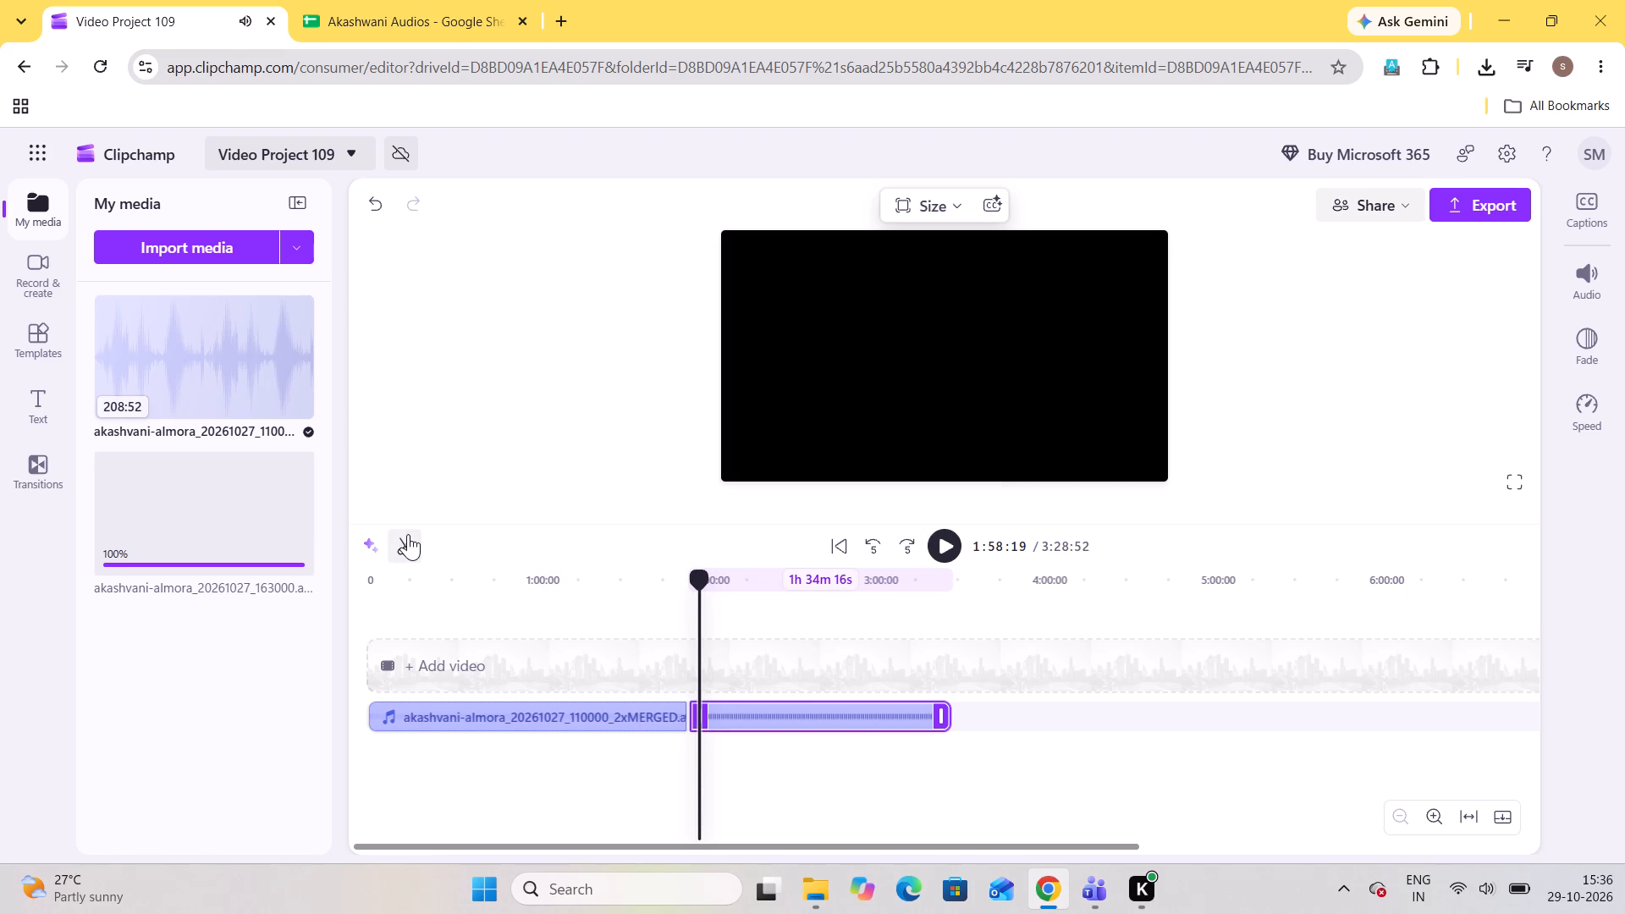
pyautogui.click(408, 534)
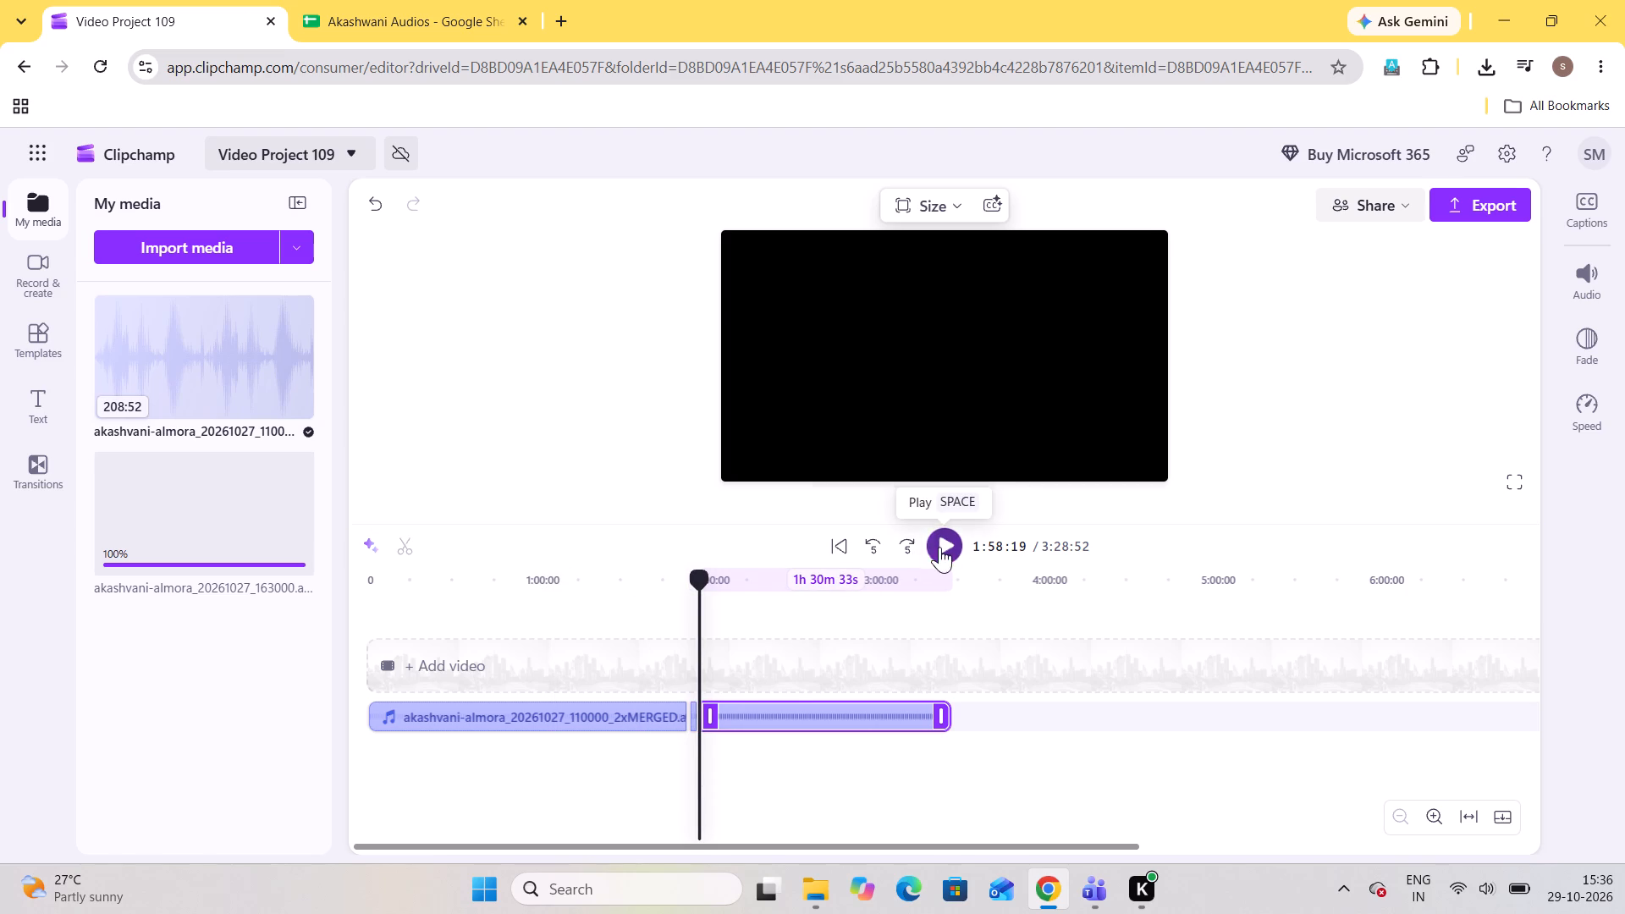
pyautogui.click(939, 546)
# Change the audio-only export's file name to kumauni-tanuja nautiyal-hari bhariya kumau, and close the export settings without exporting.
pyautogui.click(1468, 211)
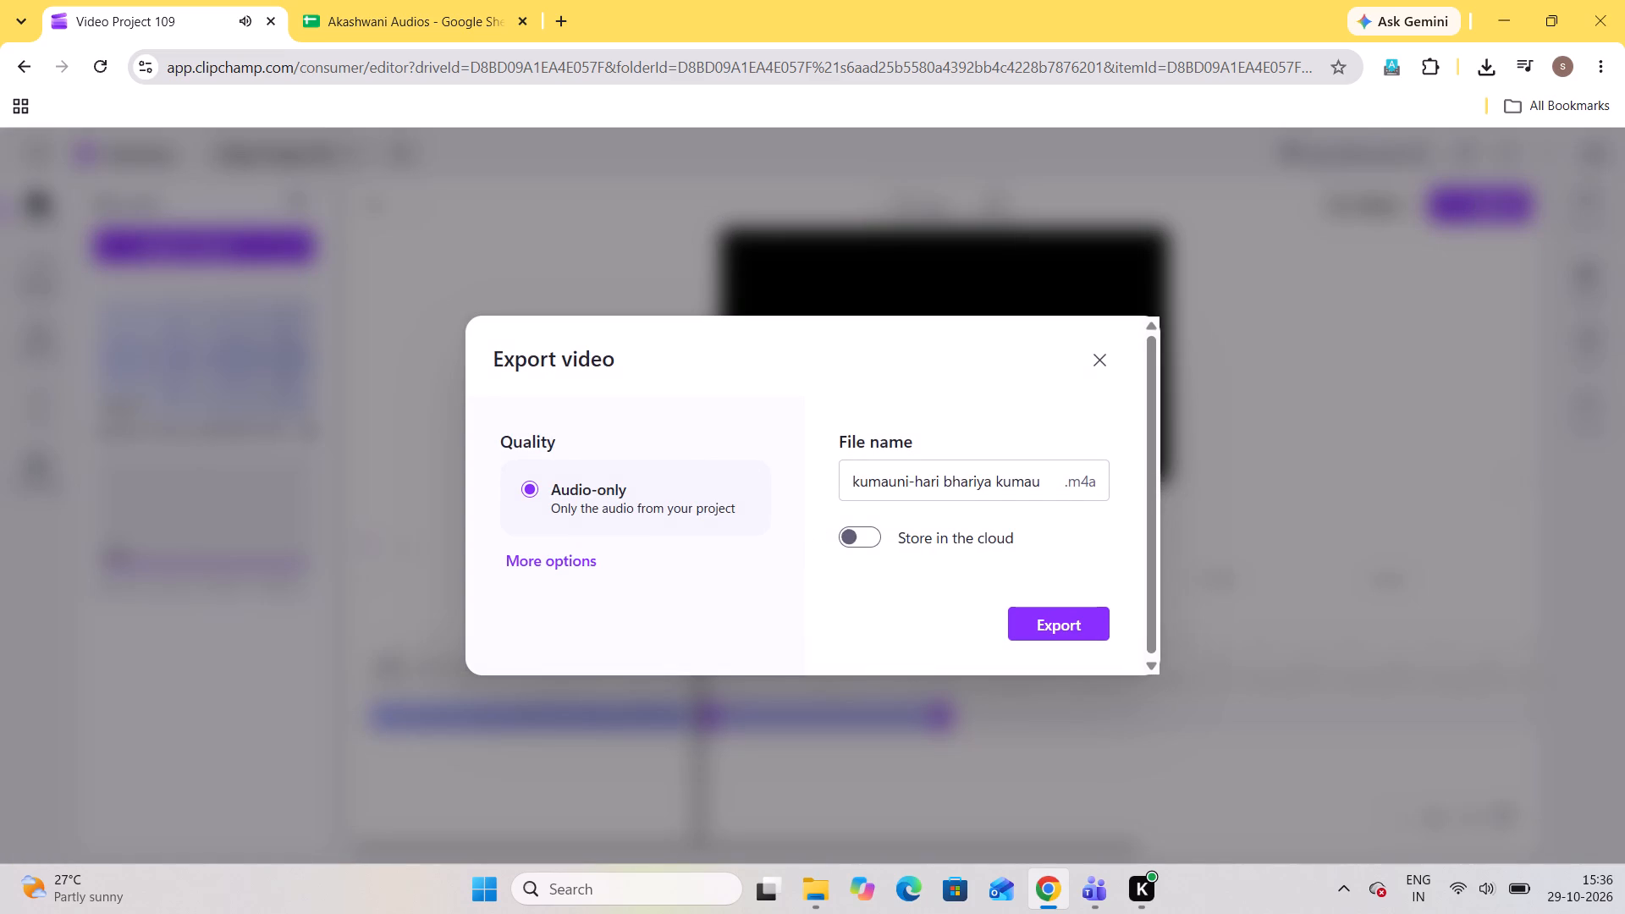
pyautogui.click(916, 471)
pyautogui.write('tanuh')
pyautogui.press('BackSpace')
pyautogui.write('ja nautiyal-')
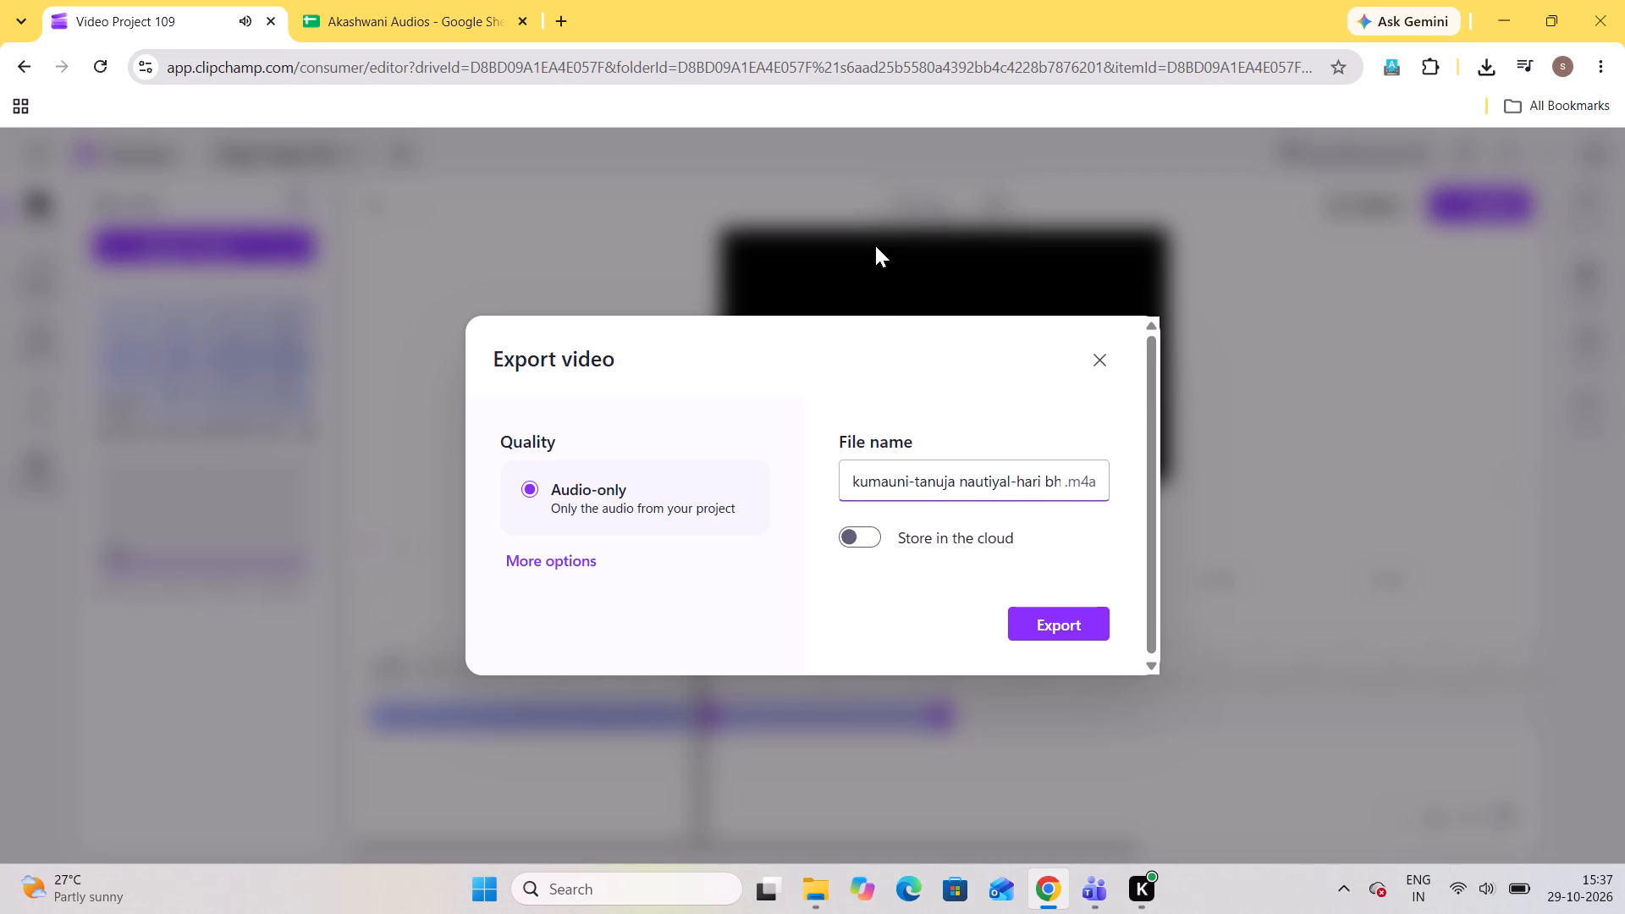
pyautogui.click(879, 229)
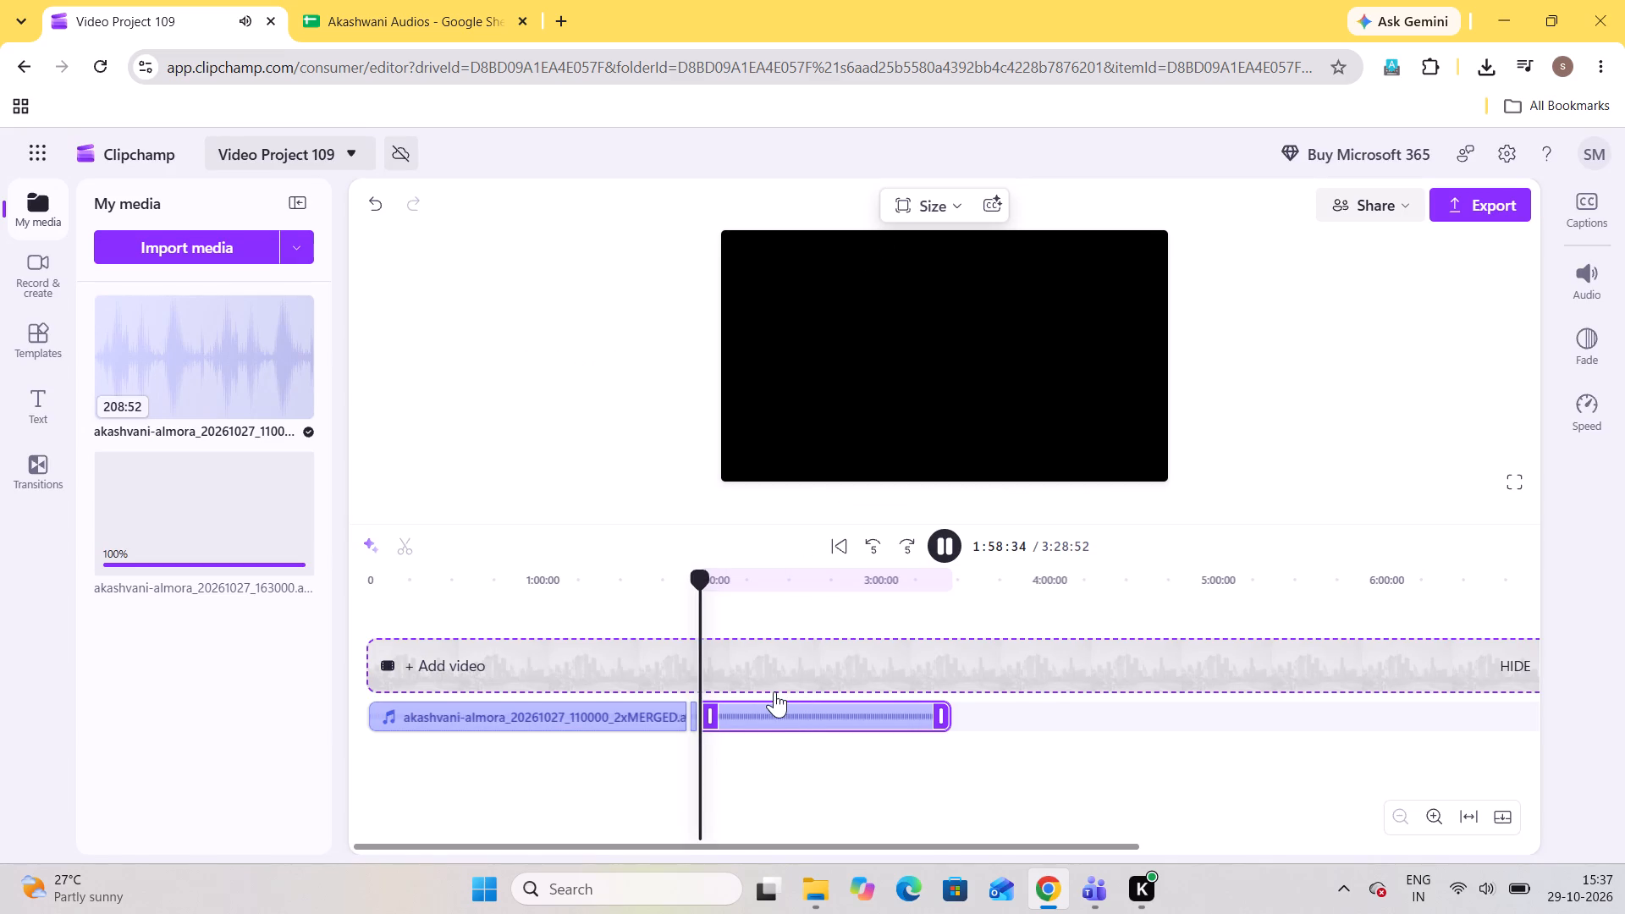
# Isolate the song by deleting the recording parts after and before it and closing the leading gap.
pyautogui.click(769, 716)
pyautogui.press('Delete')
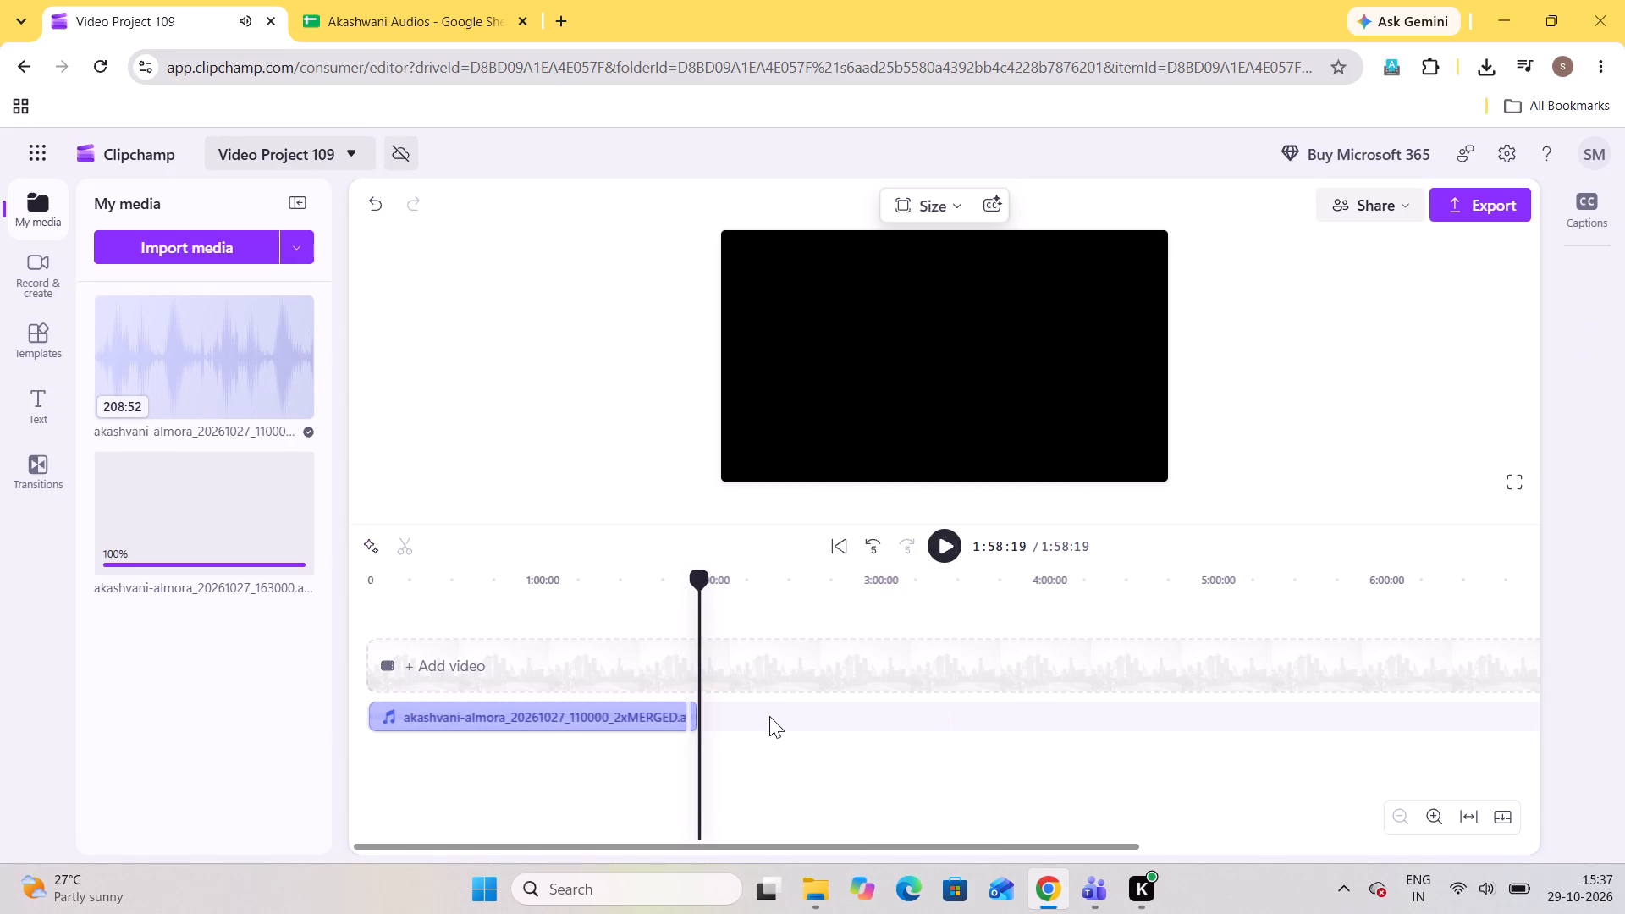
pyautogui.click(624, 708)
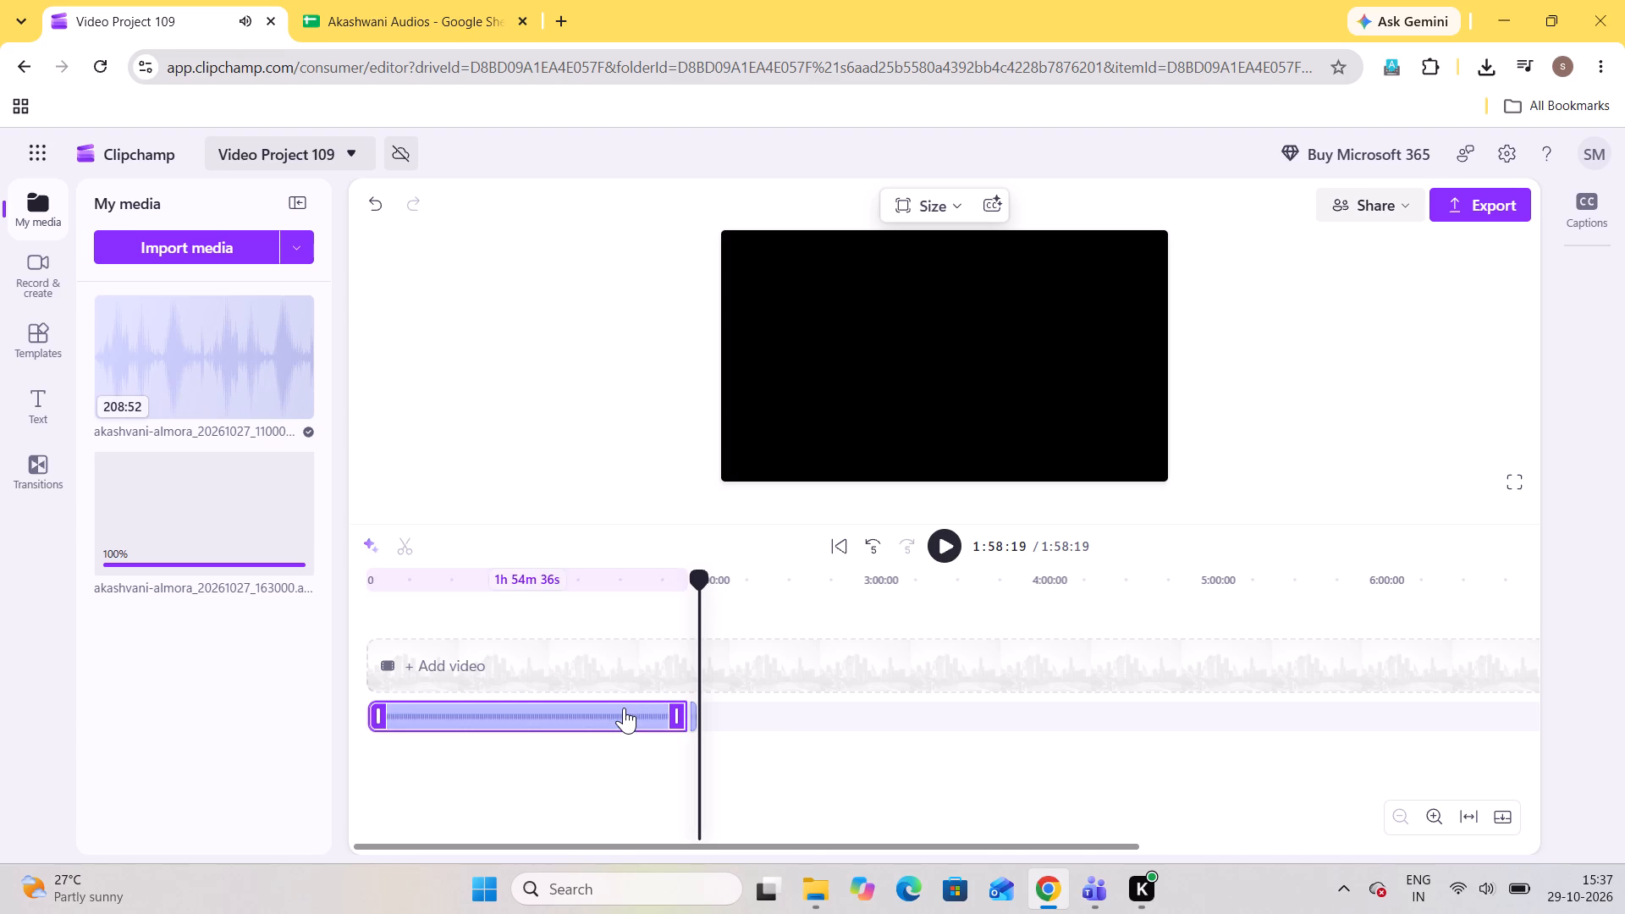
pyautogui.press('Delete')
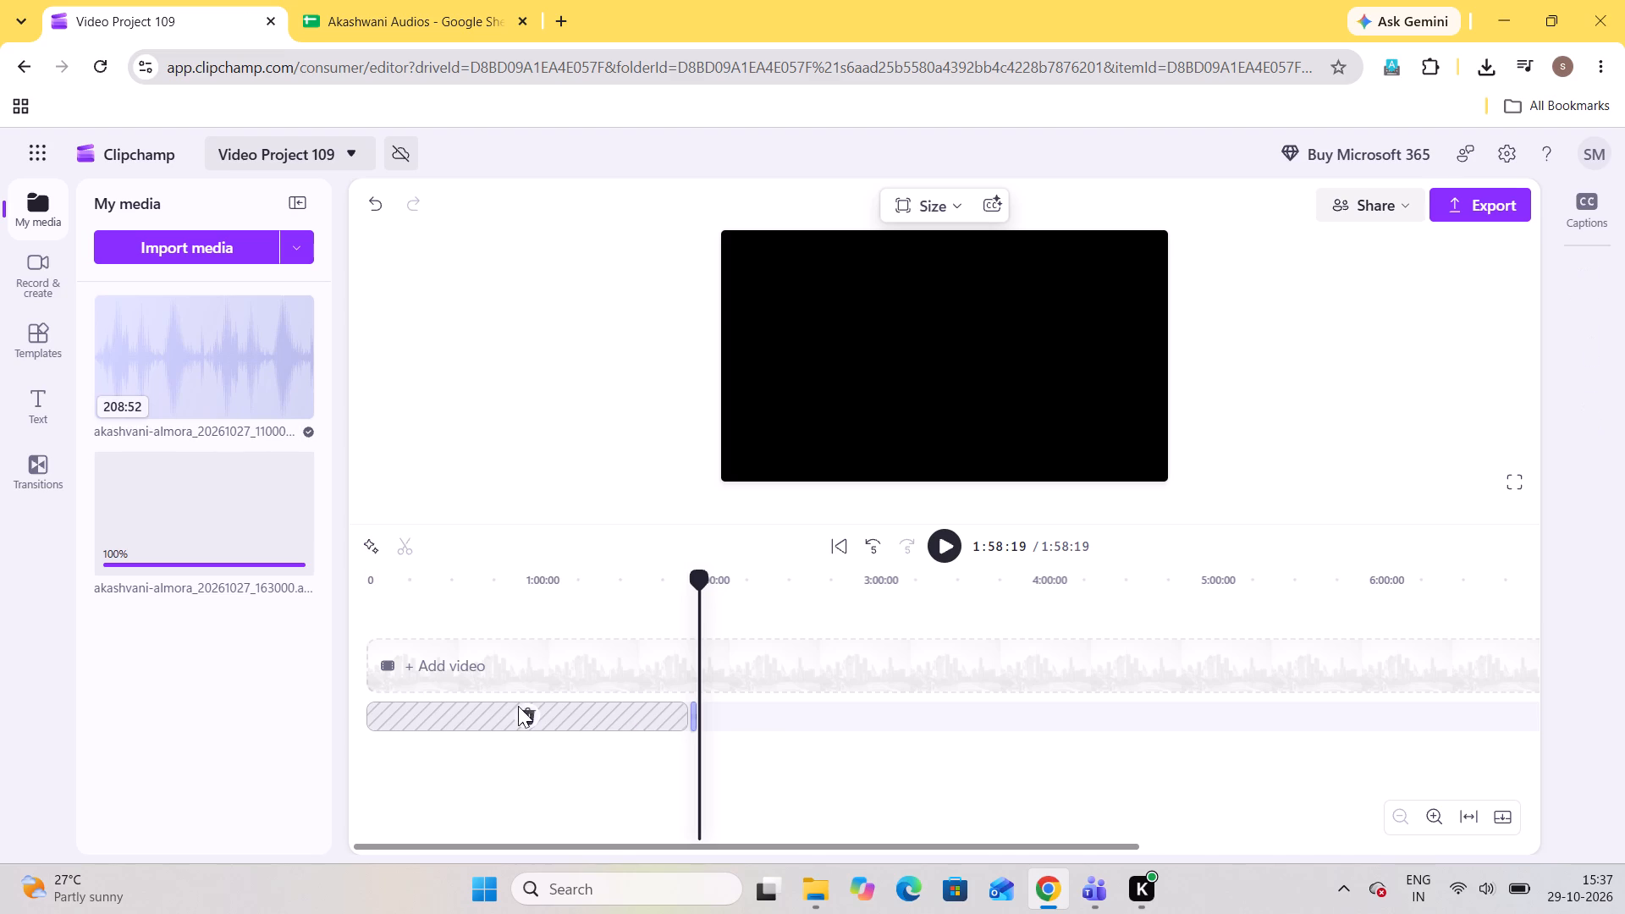
pyautogui.click(525, 718)
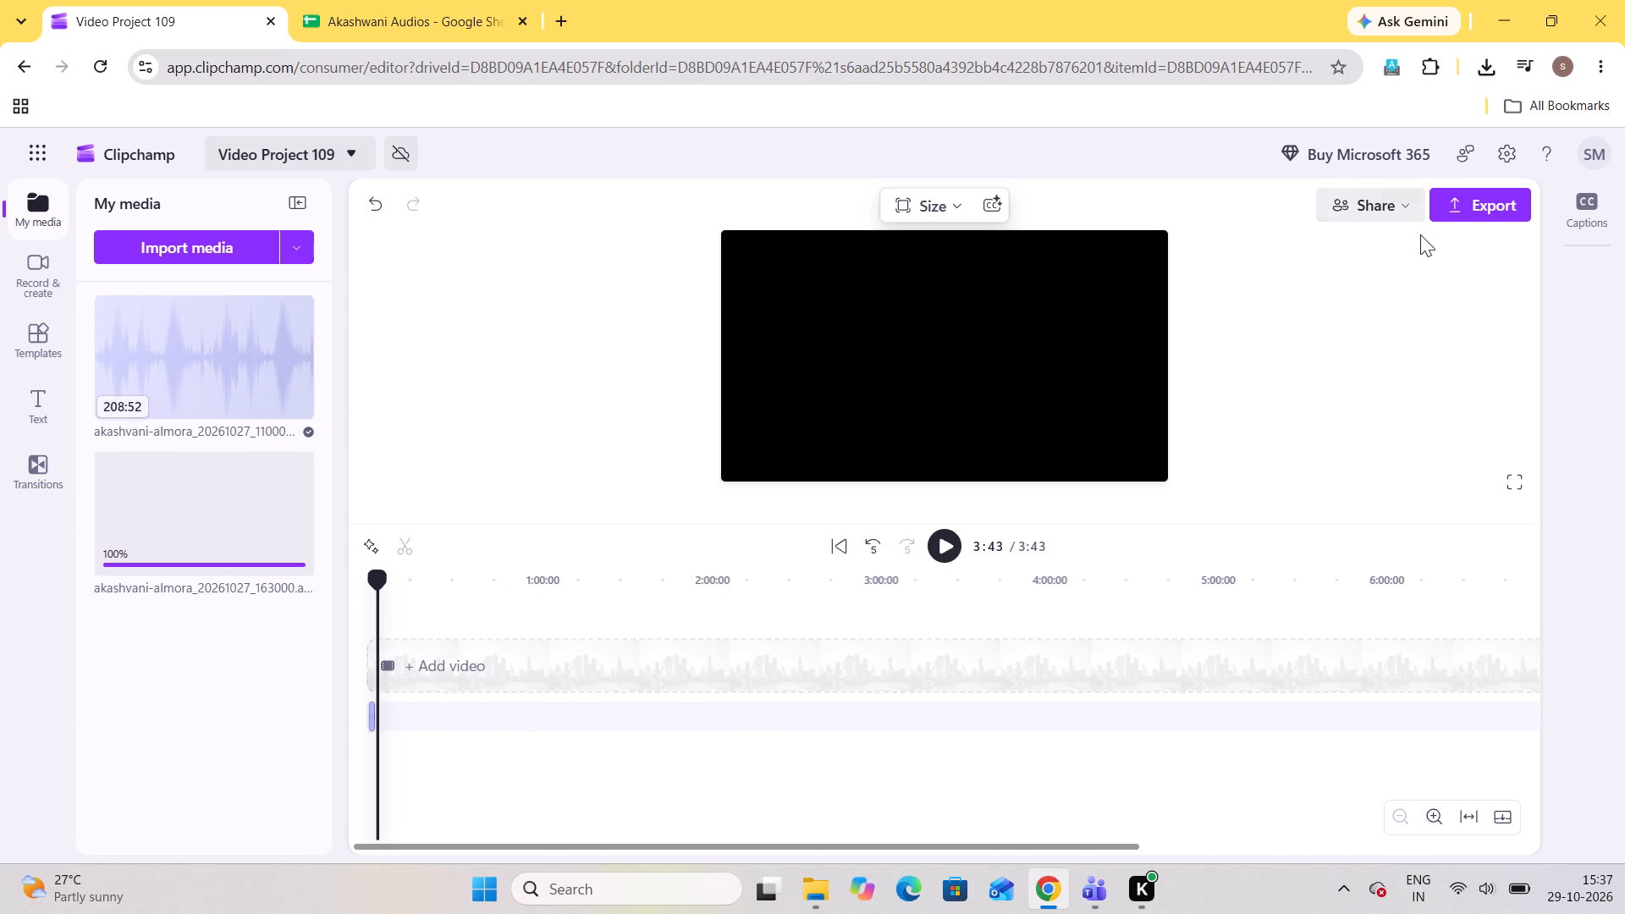
# Export the isolated song as audio-only and save it in Downloads > 29-10-2026 > akashvani-almora_20261027_110000_2xMERGED.
pyautogui.click(1466, 212)
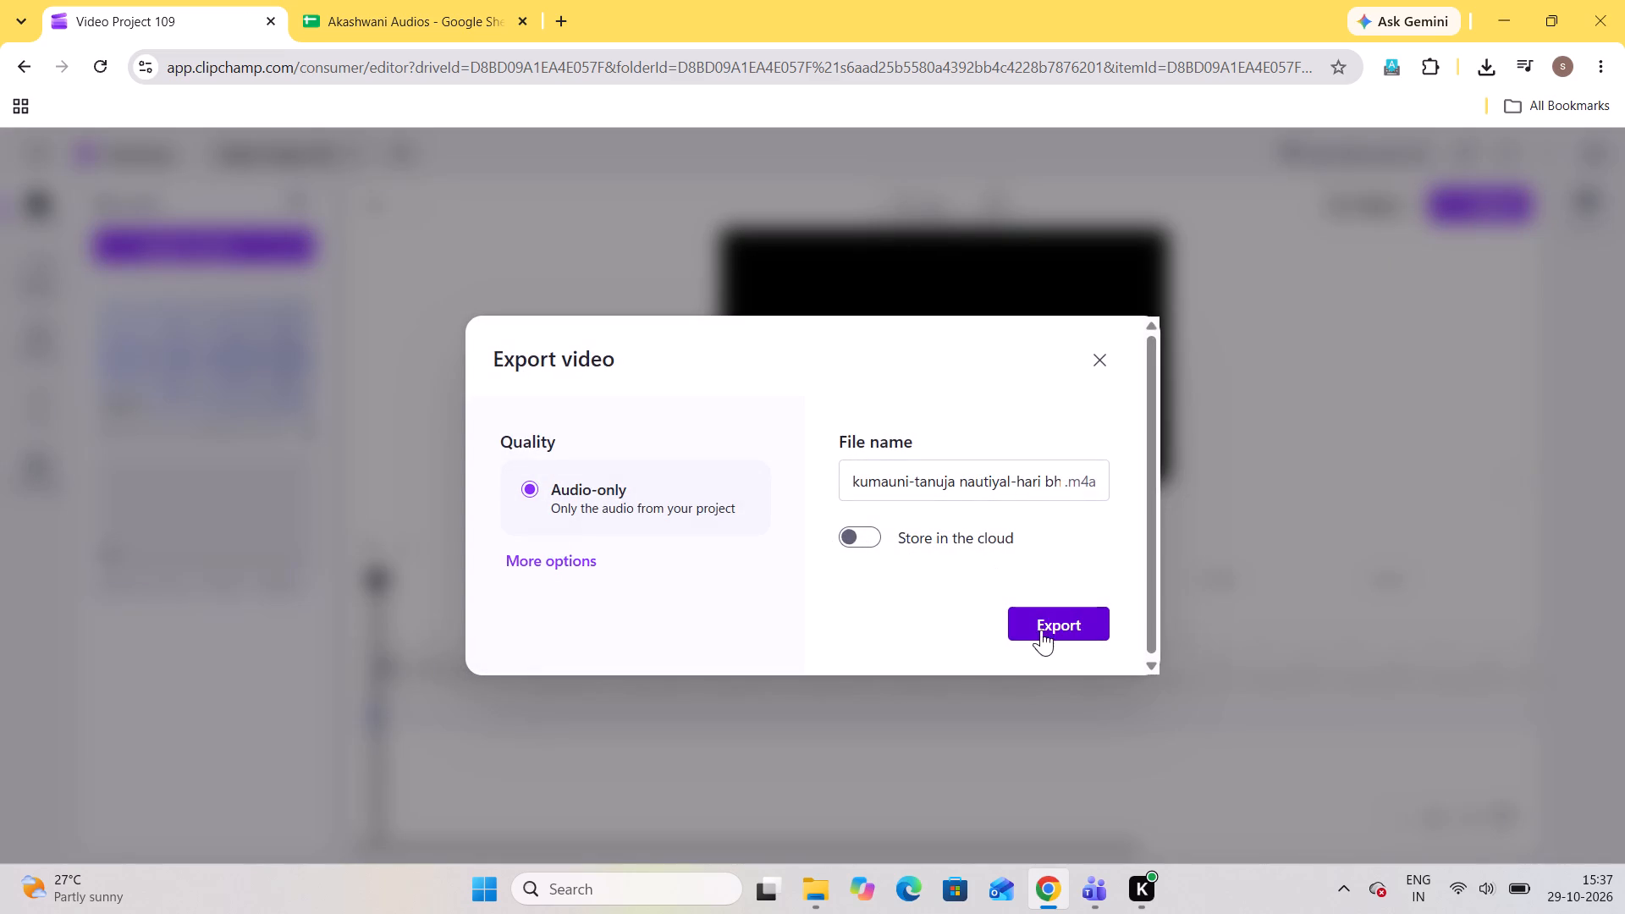
pyautogui.click(1038, 635)
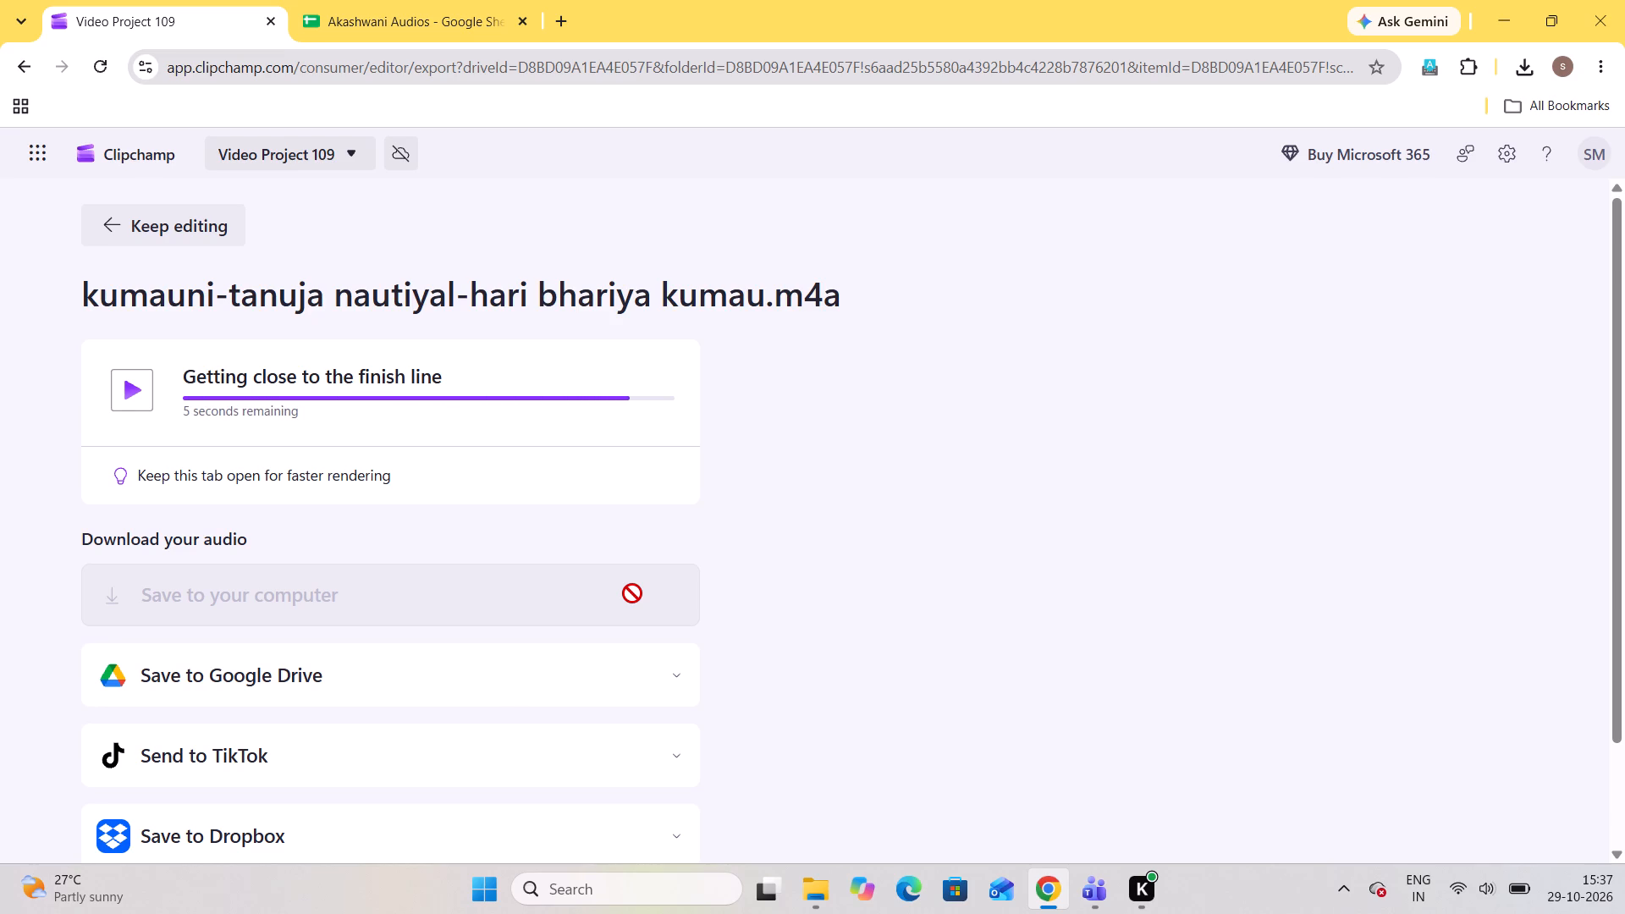
pyautogui.click(576, 528)
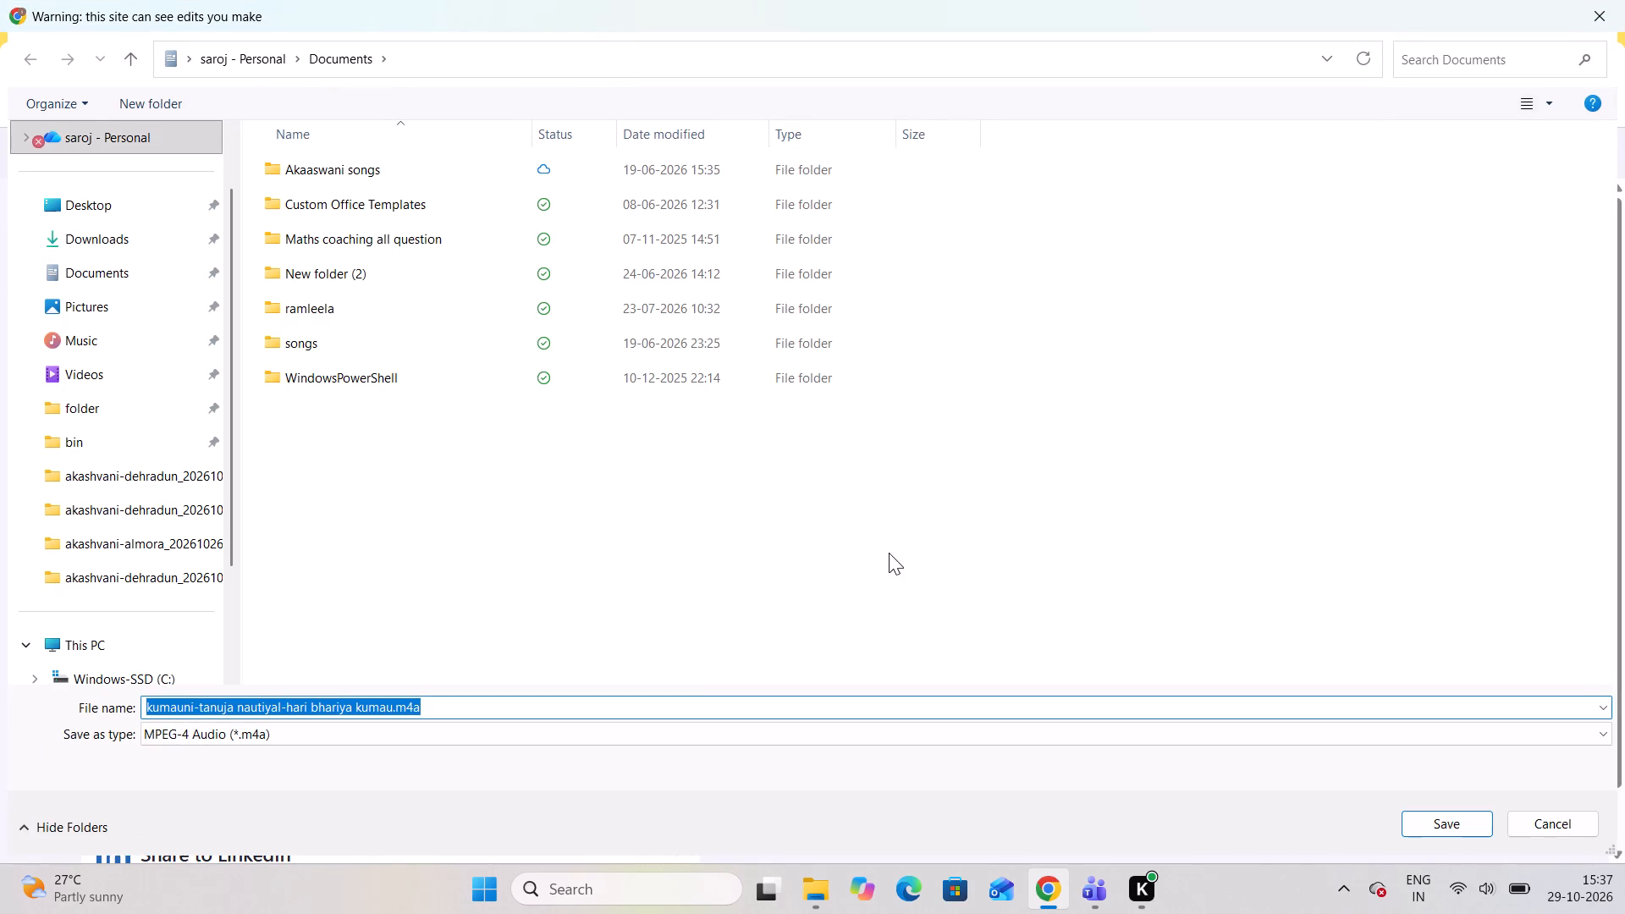
pyautogui.click(133, 262)
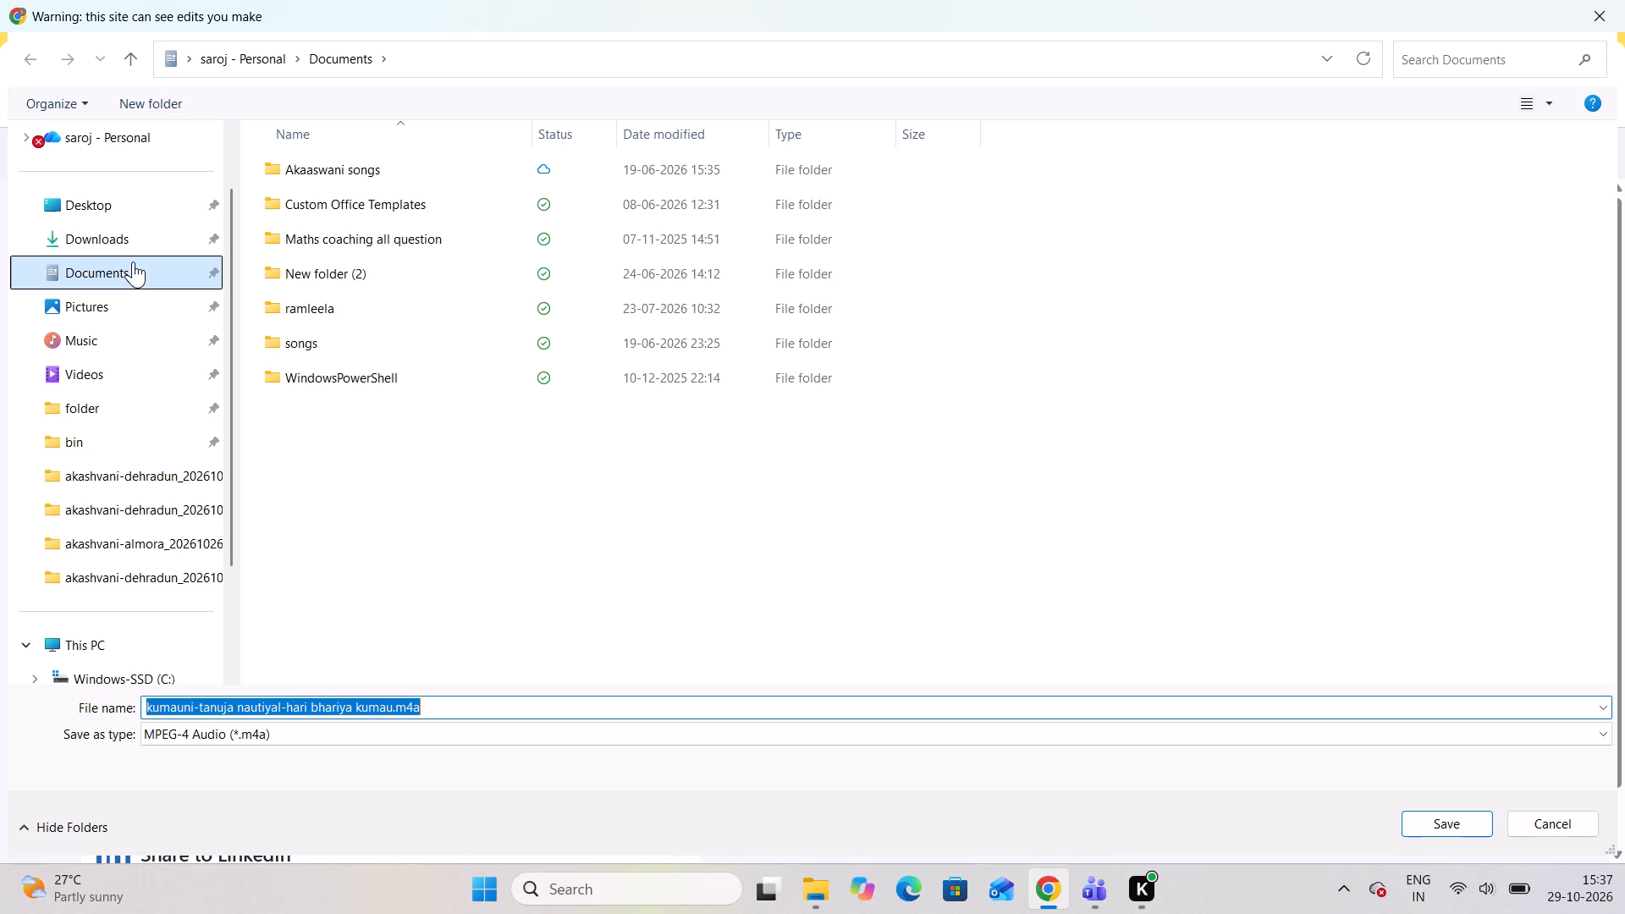
pyautogui.click(133, 245)
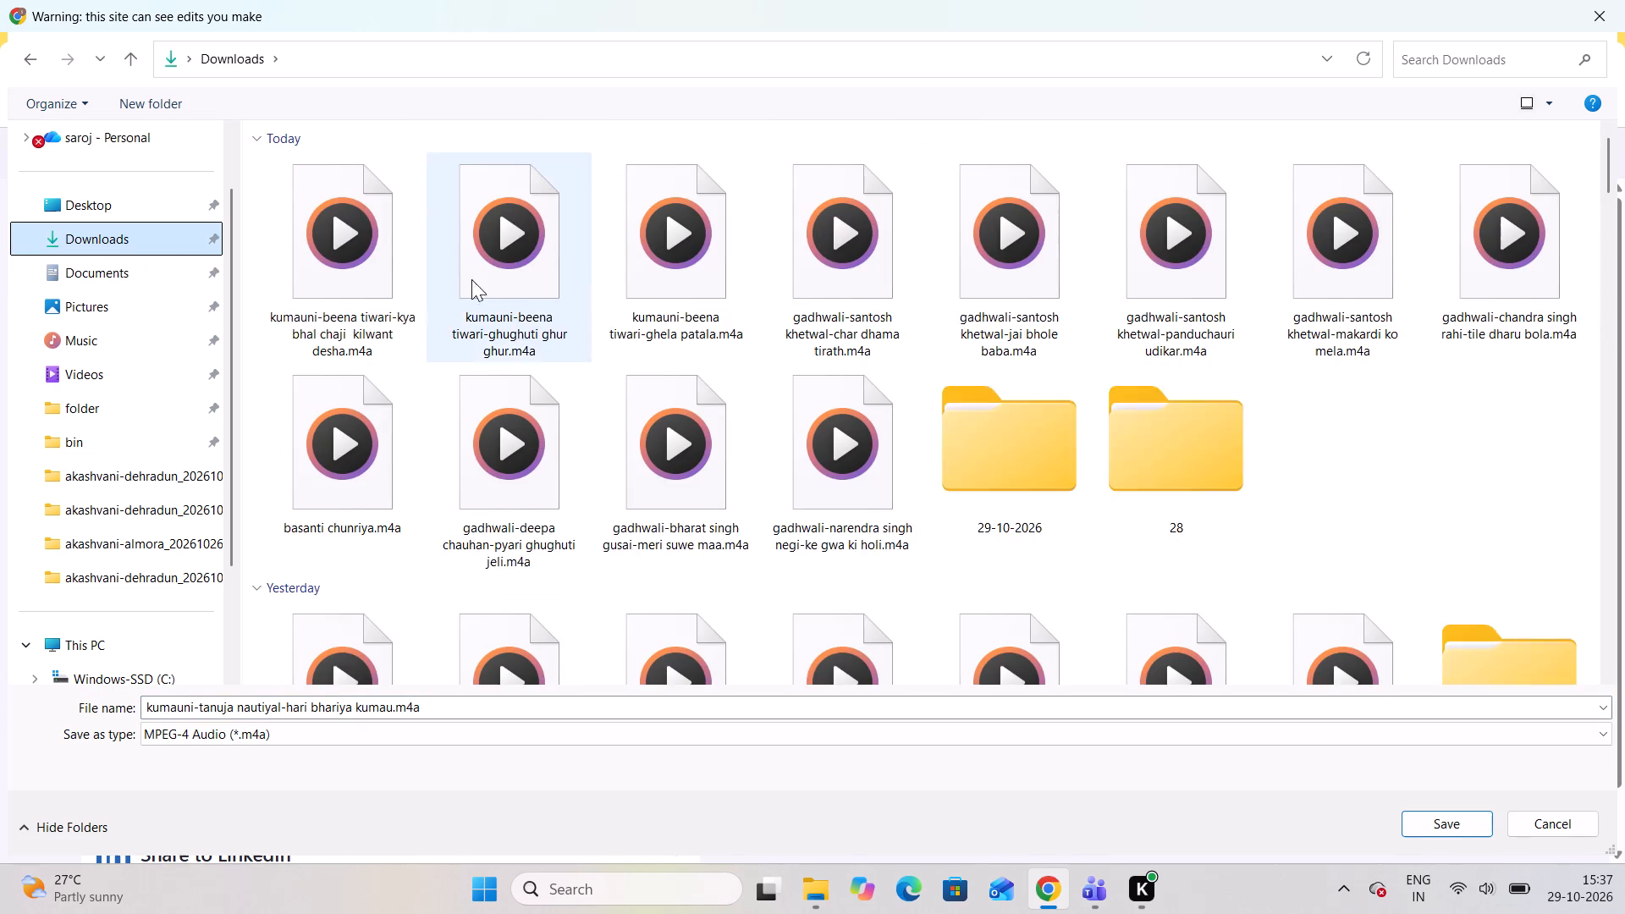
pyautogui.scroll(-1, 839, 361)
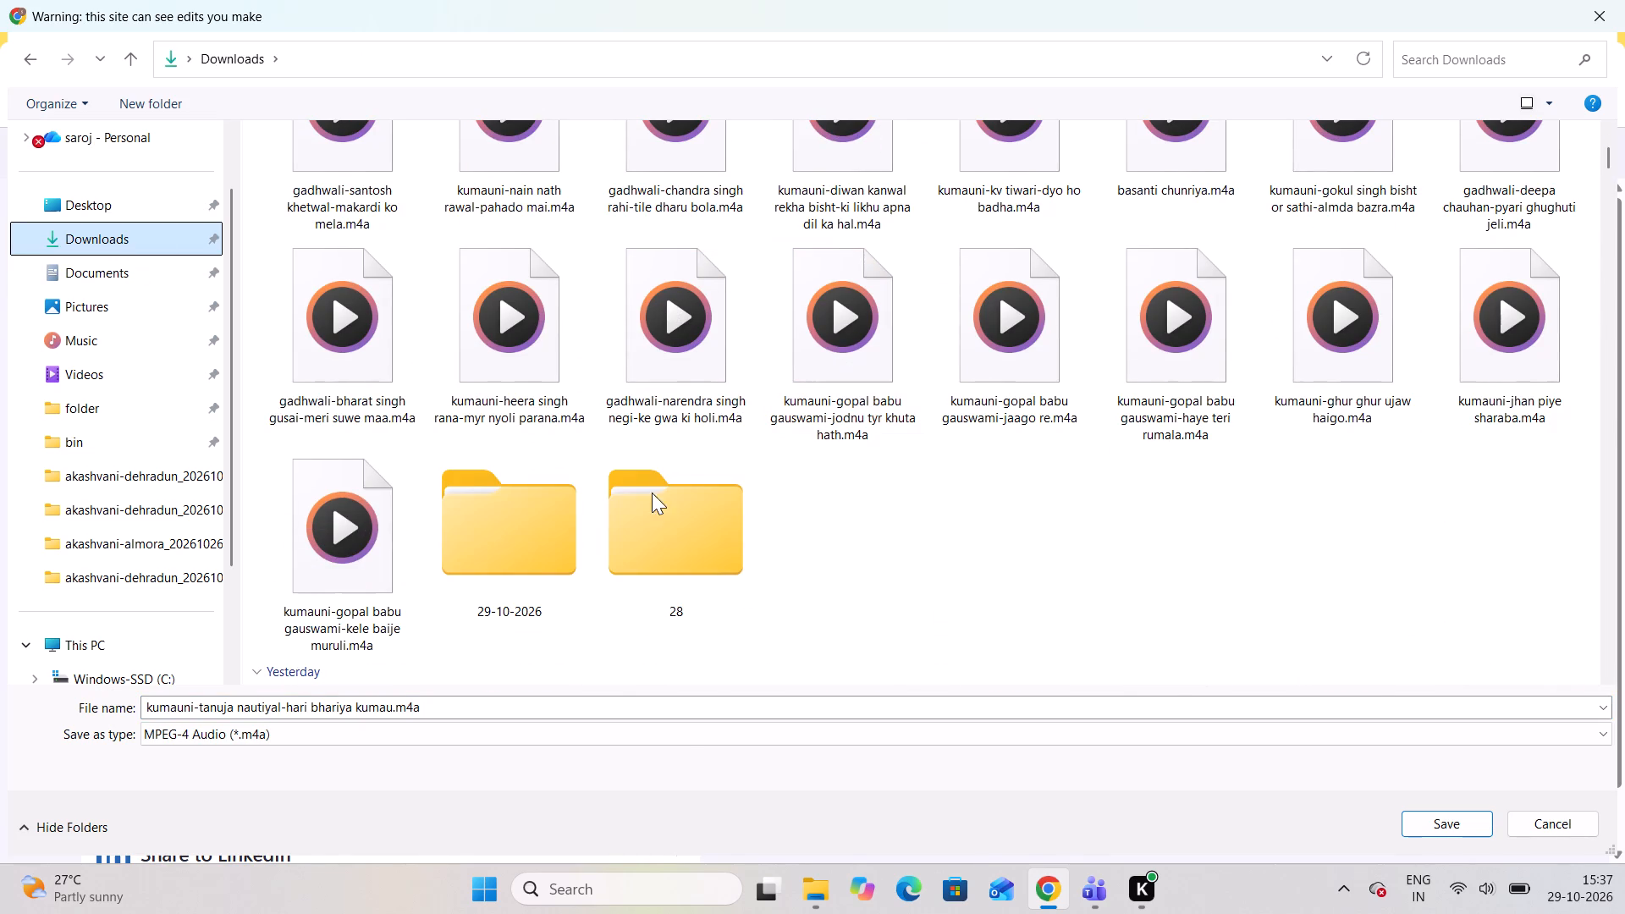
pyautogui.click(549, 540)
pyautogui.doubleClick(549, 540)
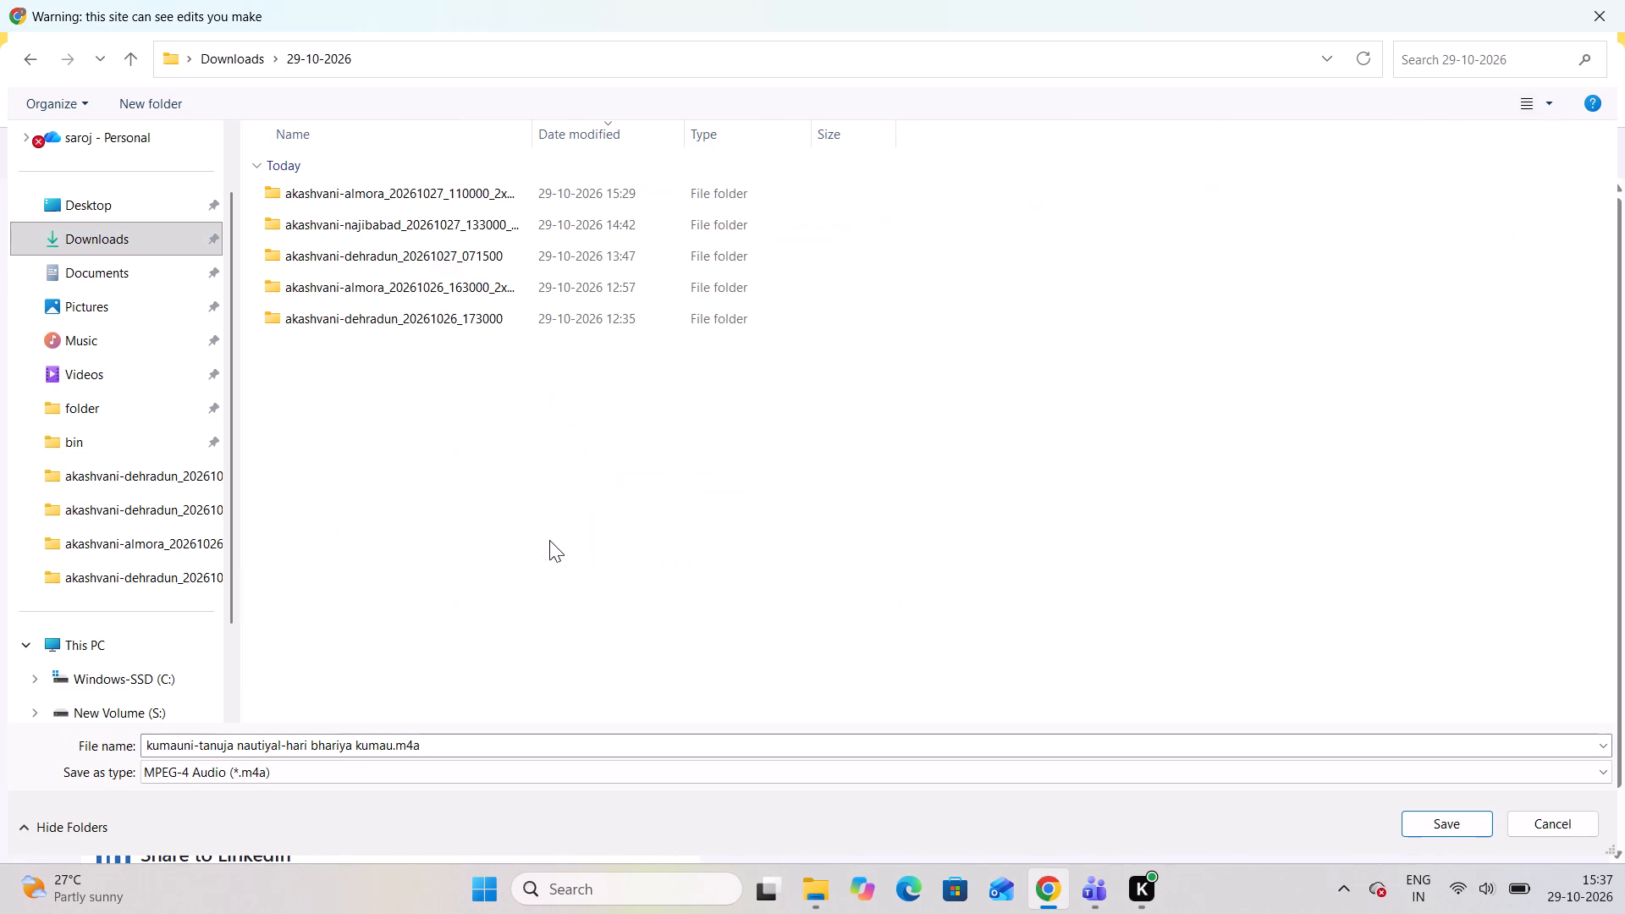
pyautogui.doubleClick(465, 184)
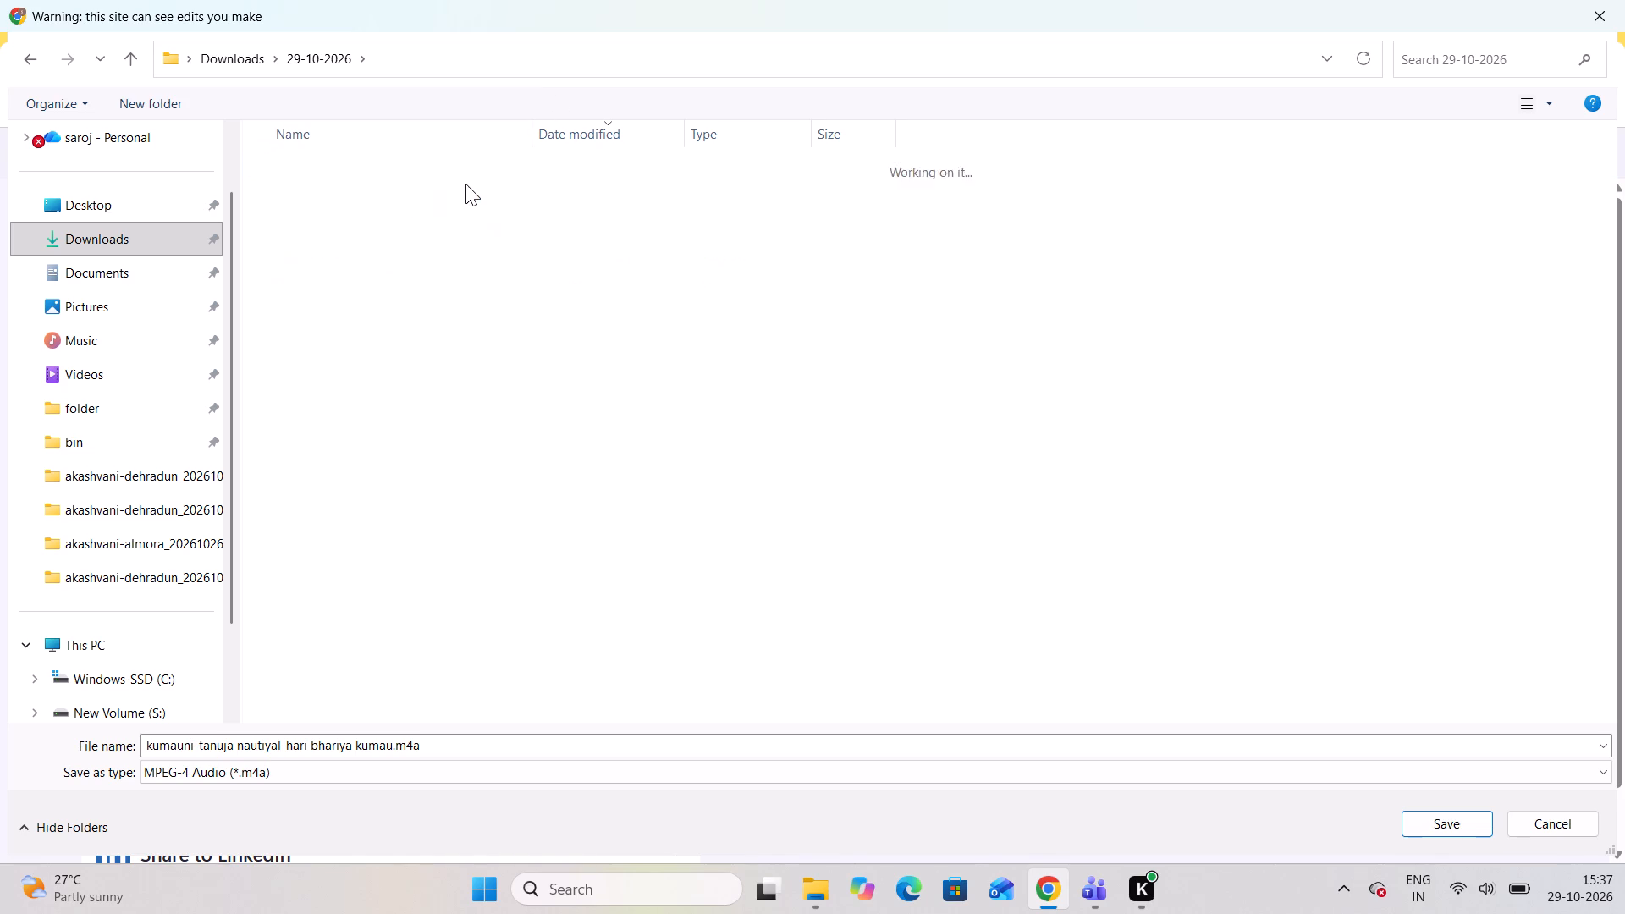
pyautogui.click(1462, 816)
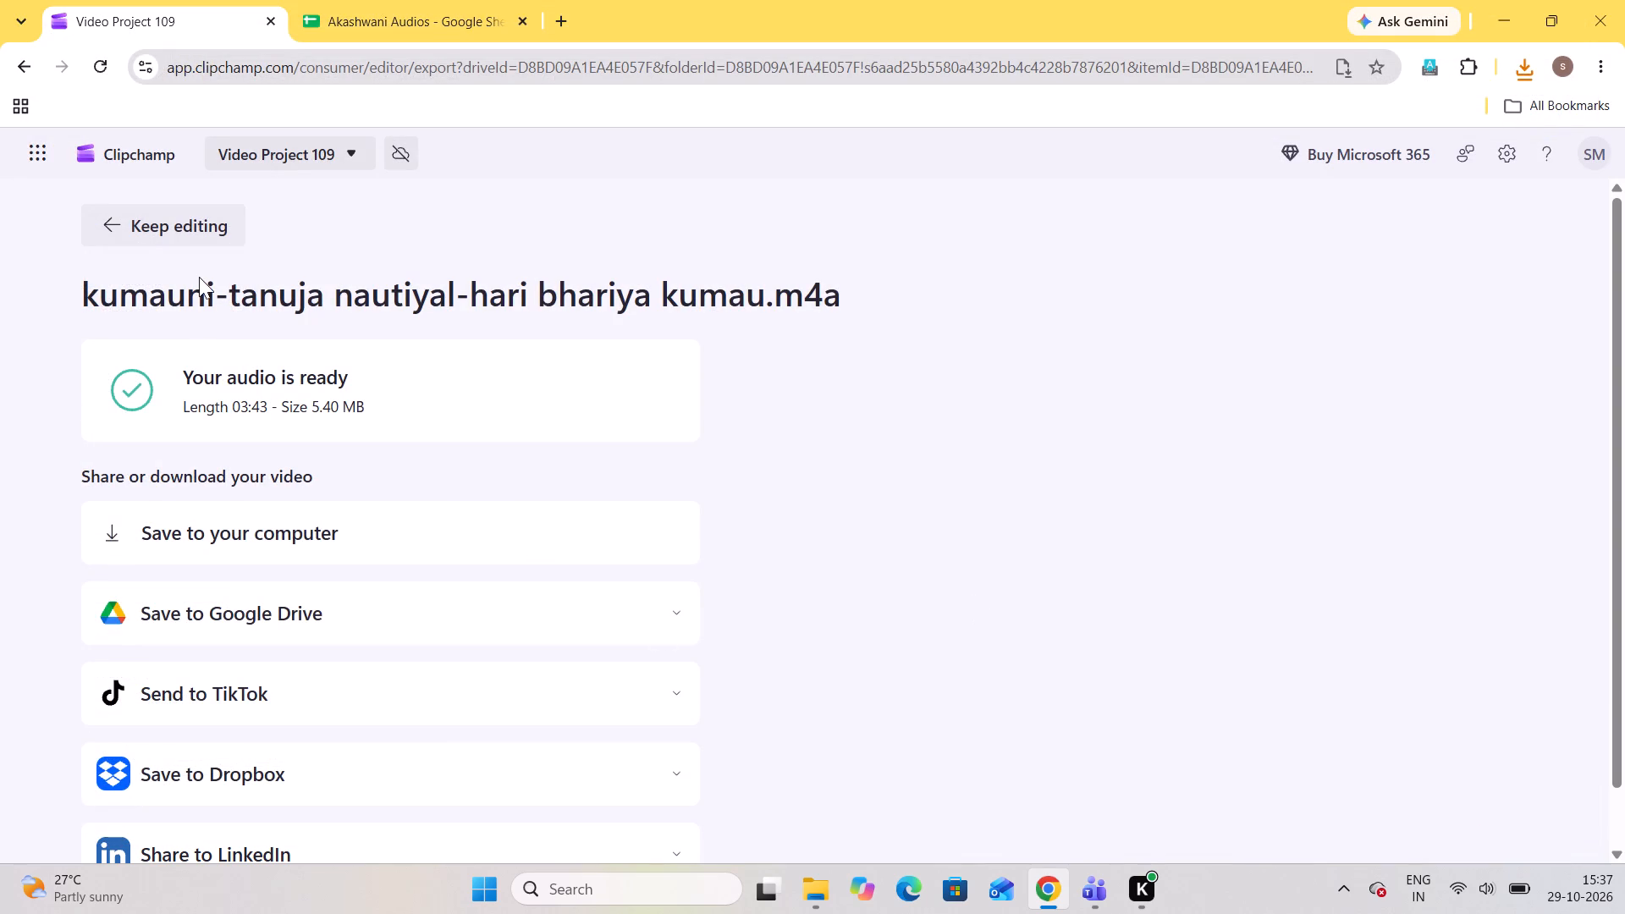
# Return to editing and replace the exported song clip on the timeline with the full akashvani-almora_20261027_110000 recording.
pyautogui.click(152, 231)
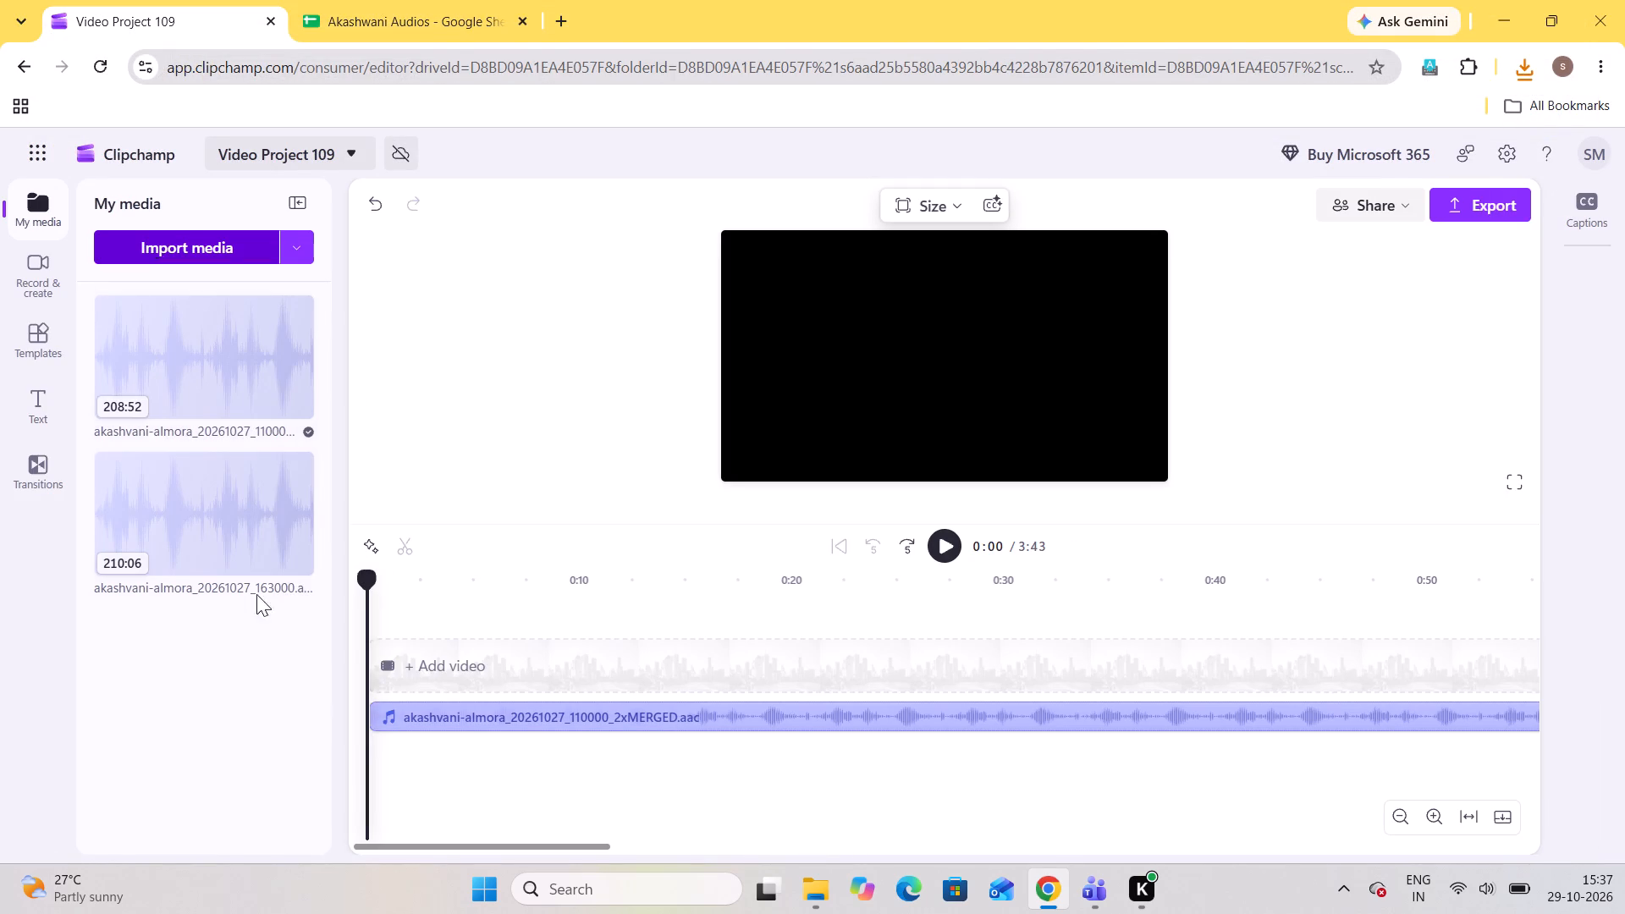
pyautogui.click(402, 704)
pyautogui.press('Delete')
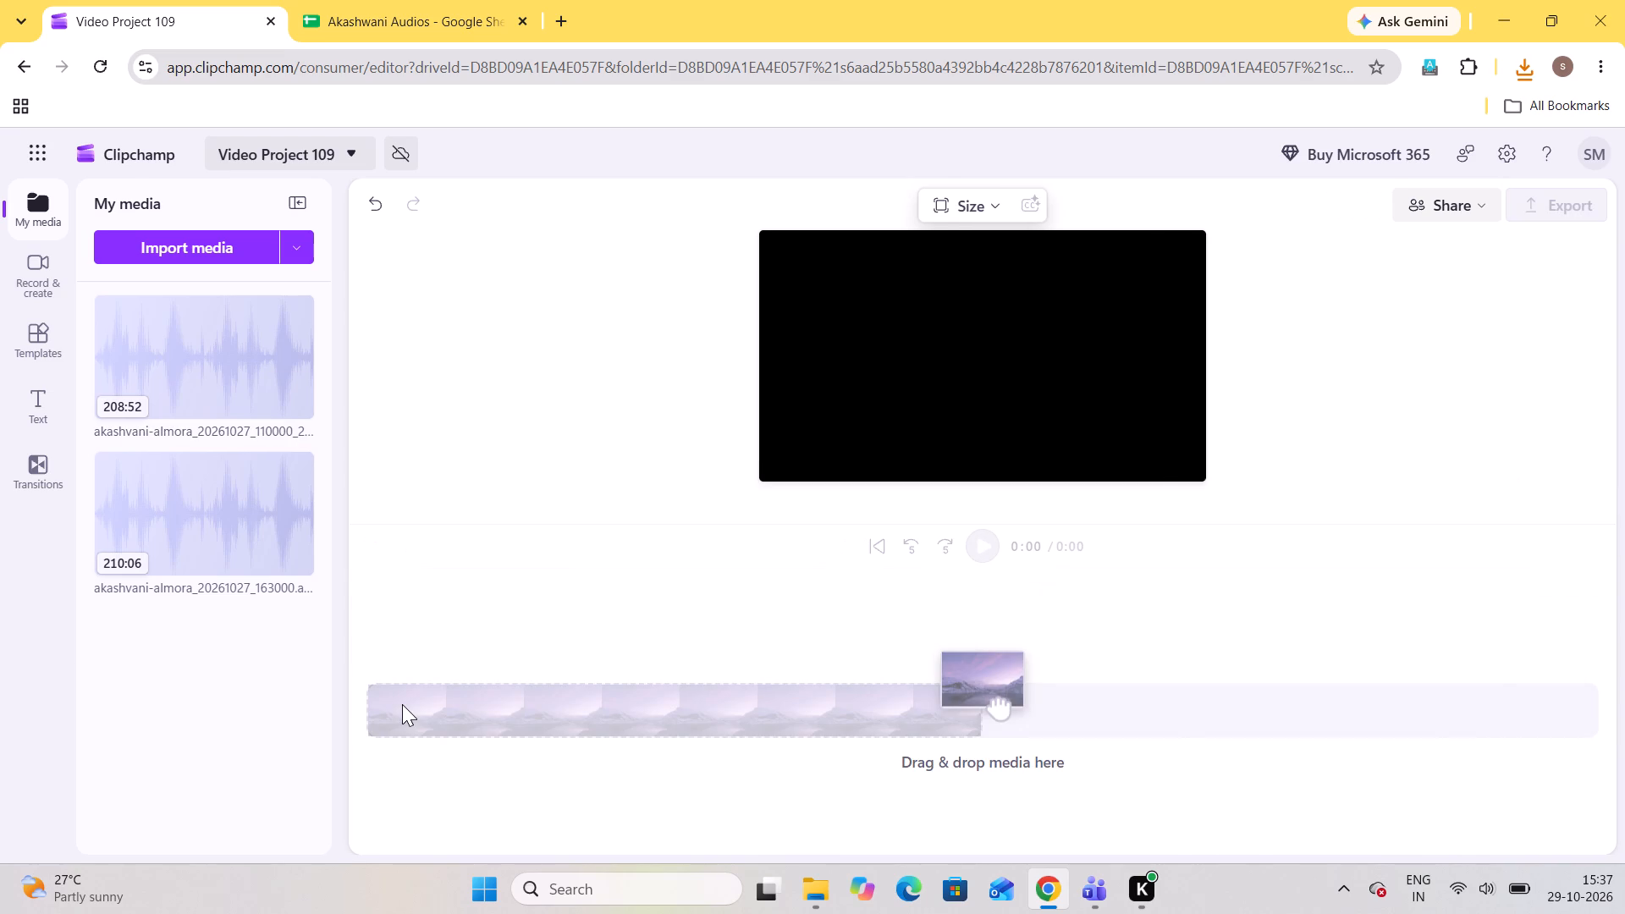
pyautogui.moveTo(190, 383); pyautogui.dragTo(475, 689)
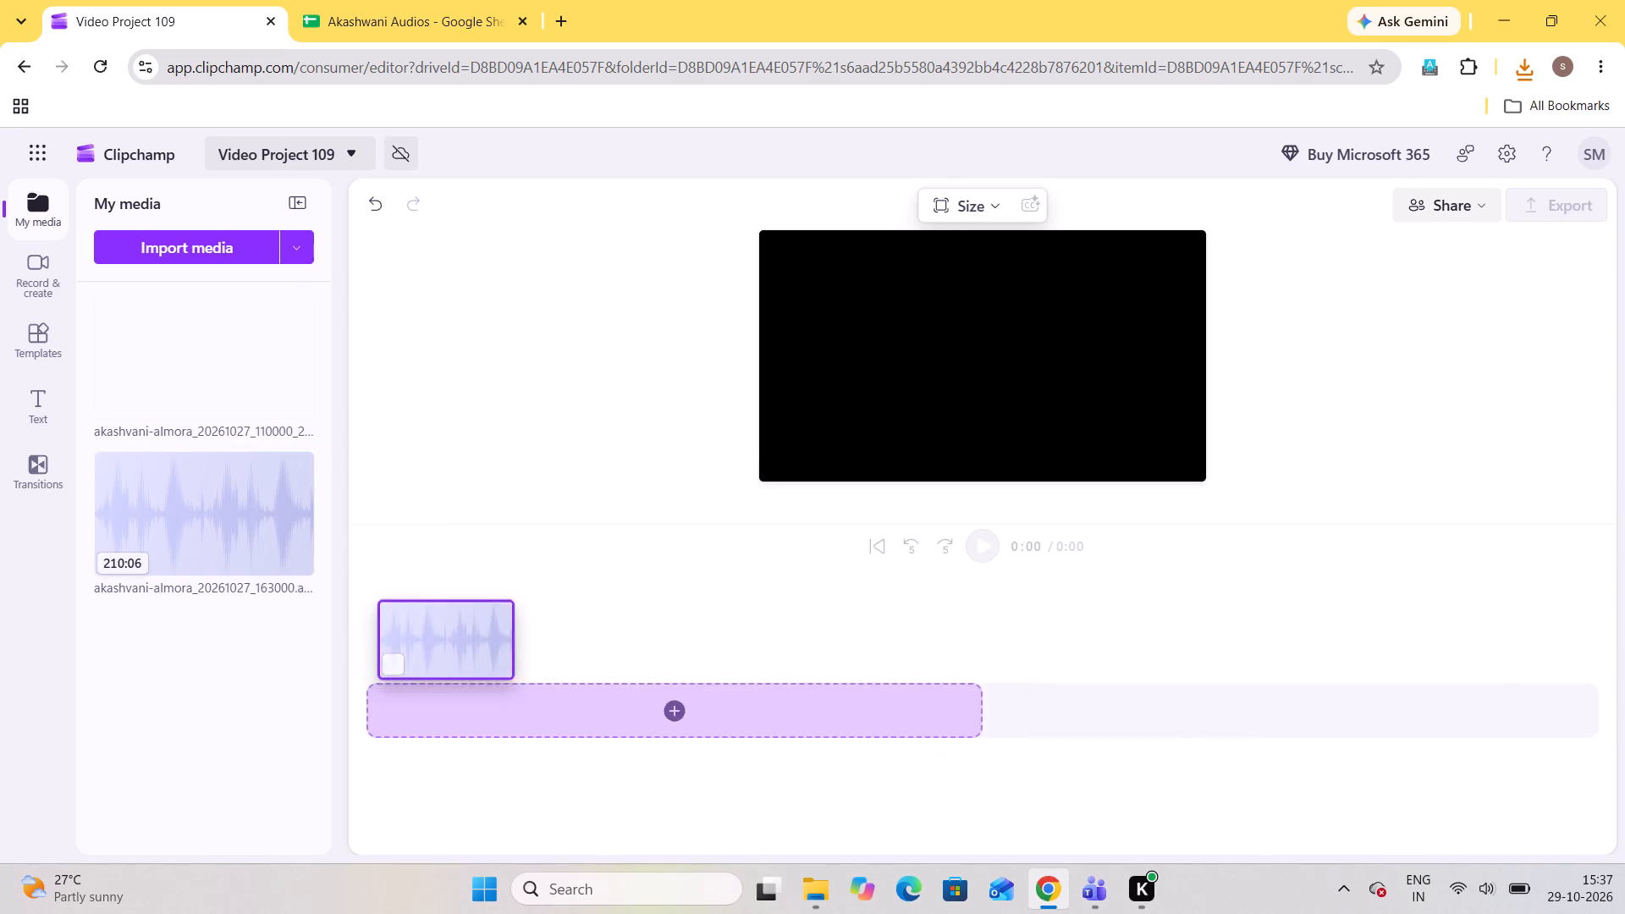
pyautogui.moveTo(475, 689); pyautogui.dragTo(486, 705)
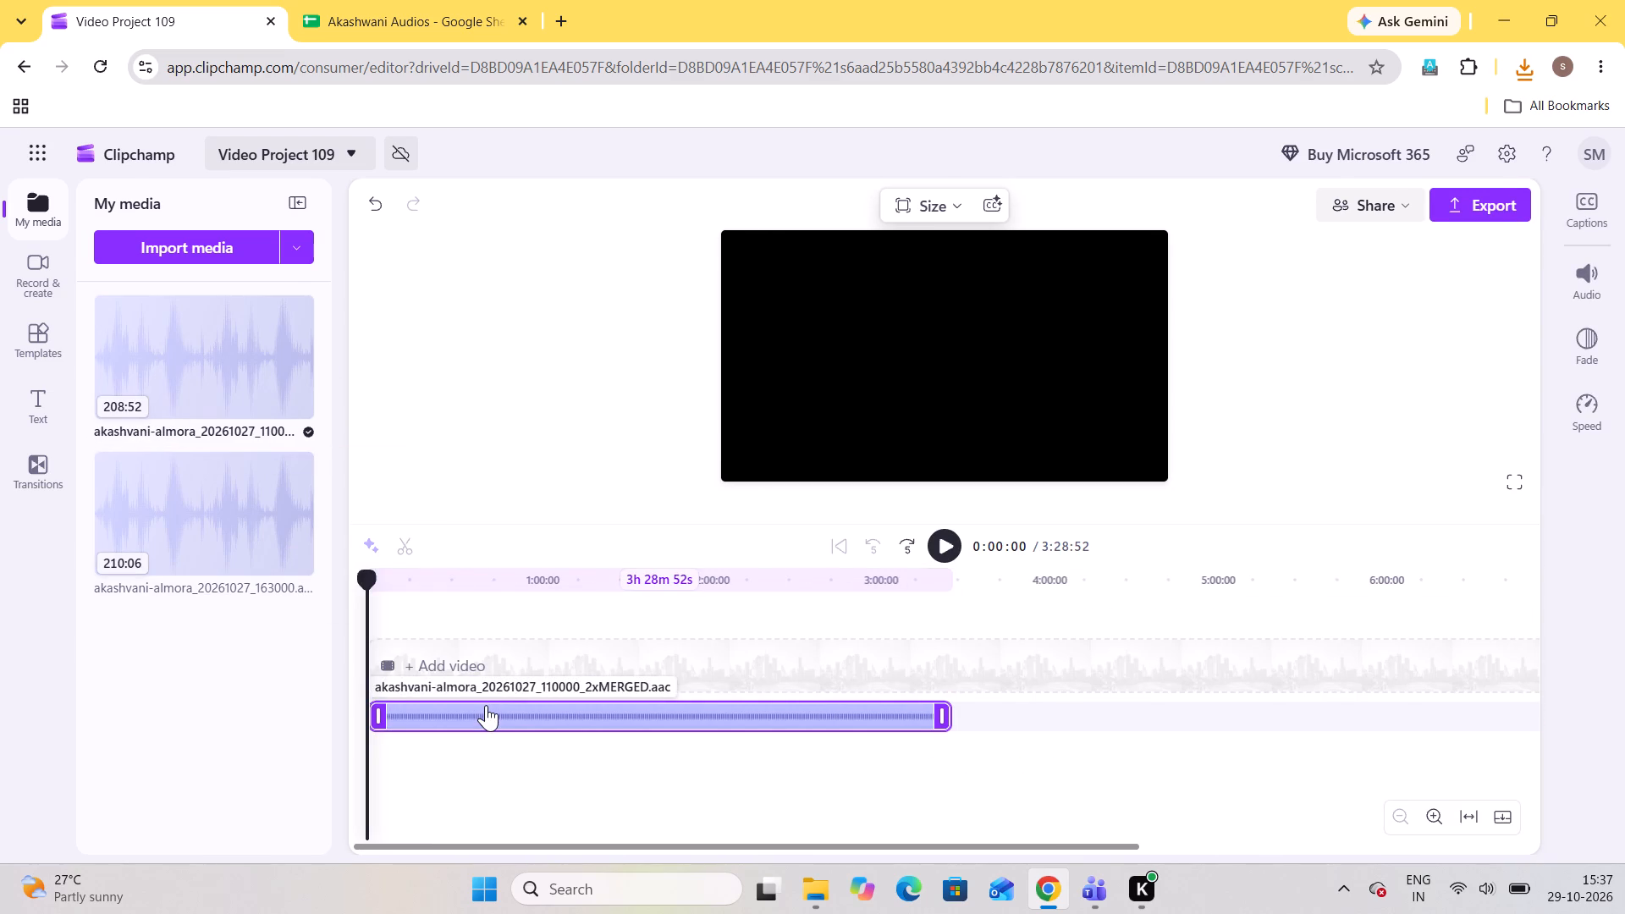
# Play the Almora 110000 recording from about 0:42:29 and sample backwards to about 0:12:30, listening for wanted songs.
pyautogui.click(486, 696)
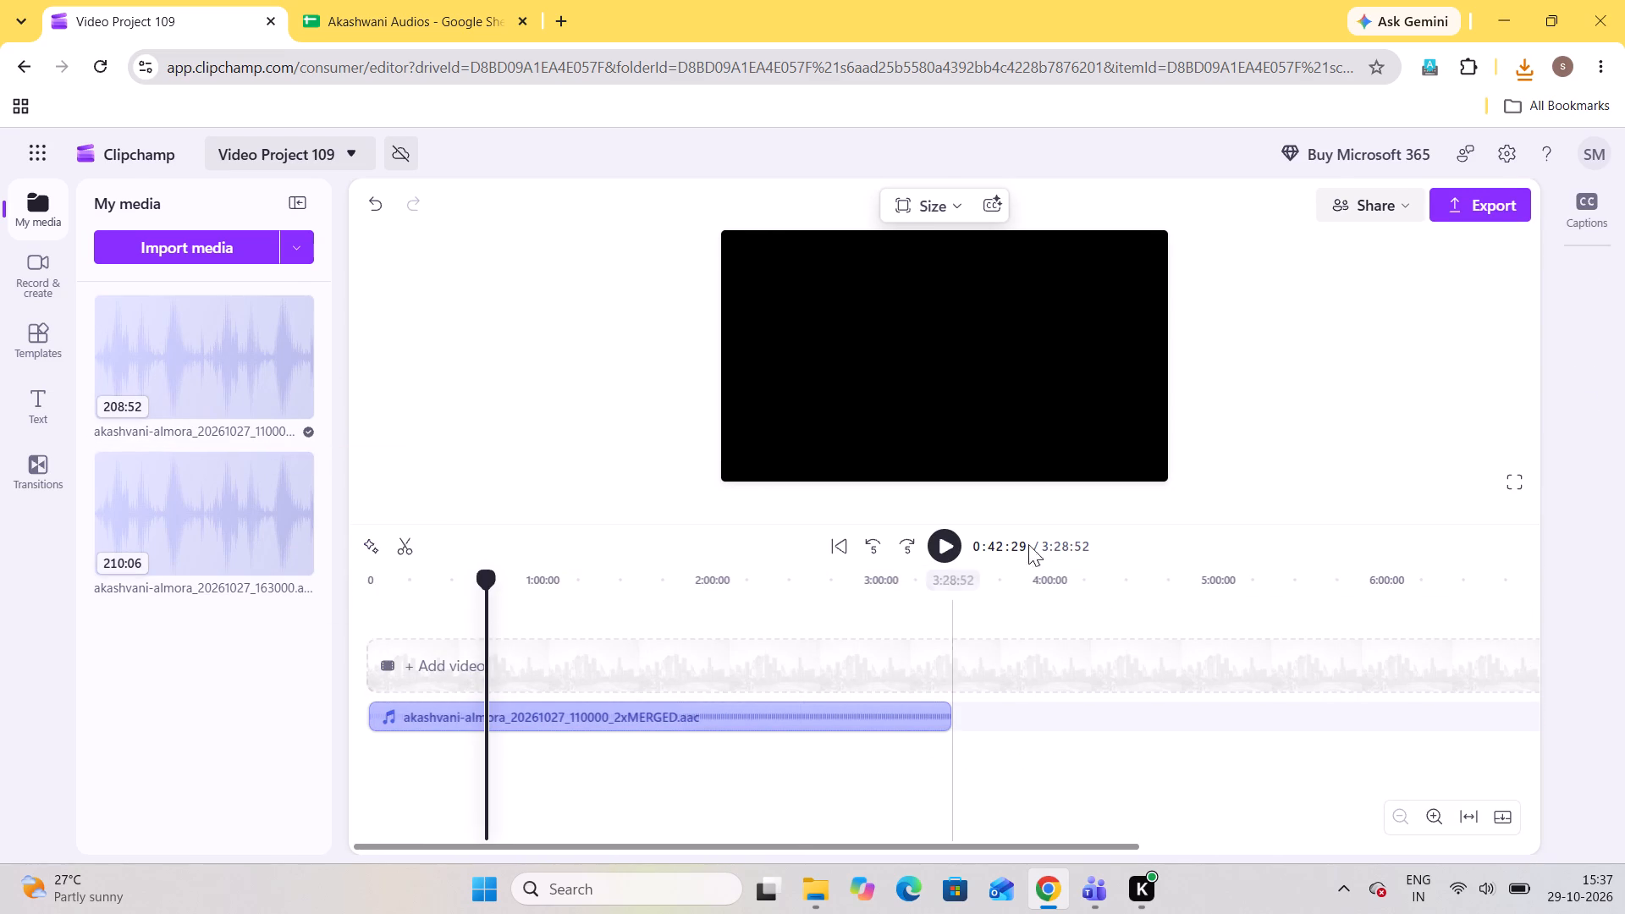
pyautogui.click(945, 537)
pyautogui.press('Left')
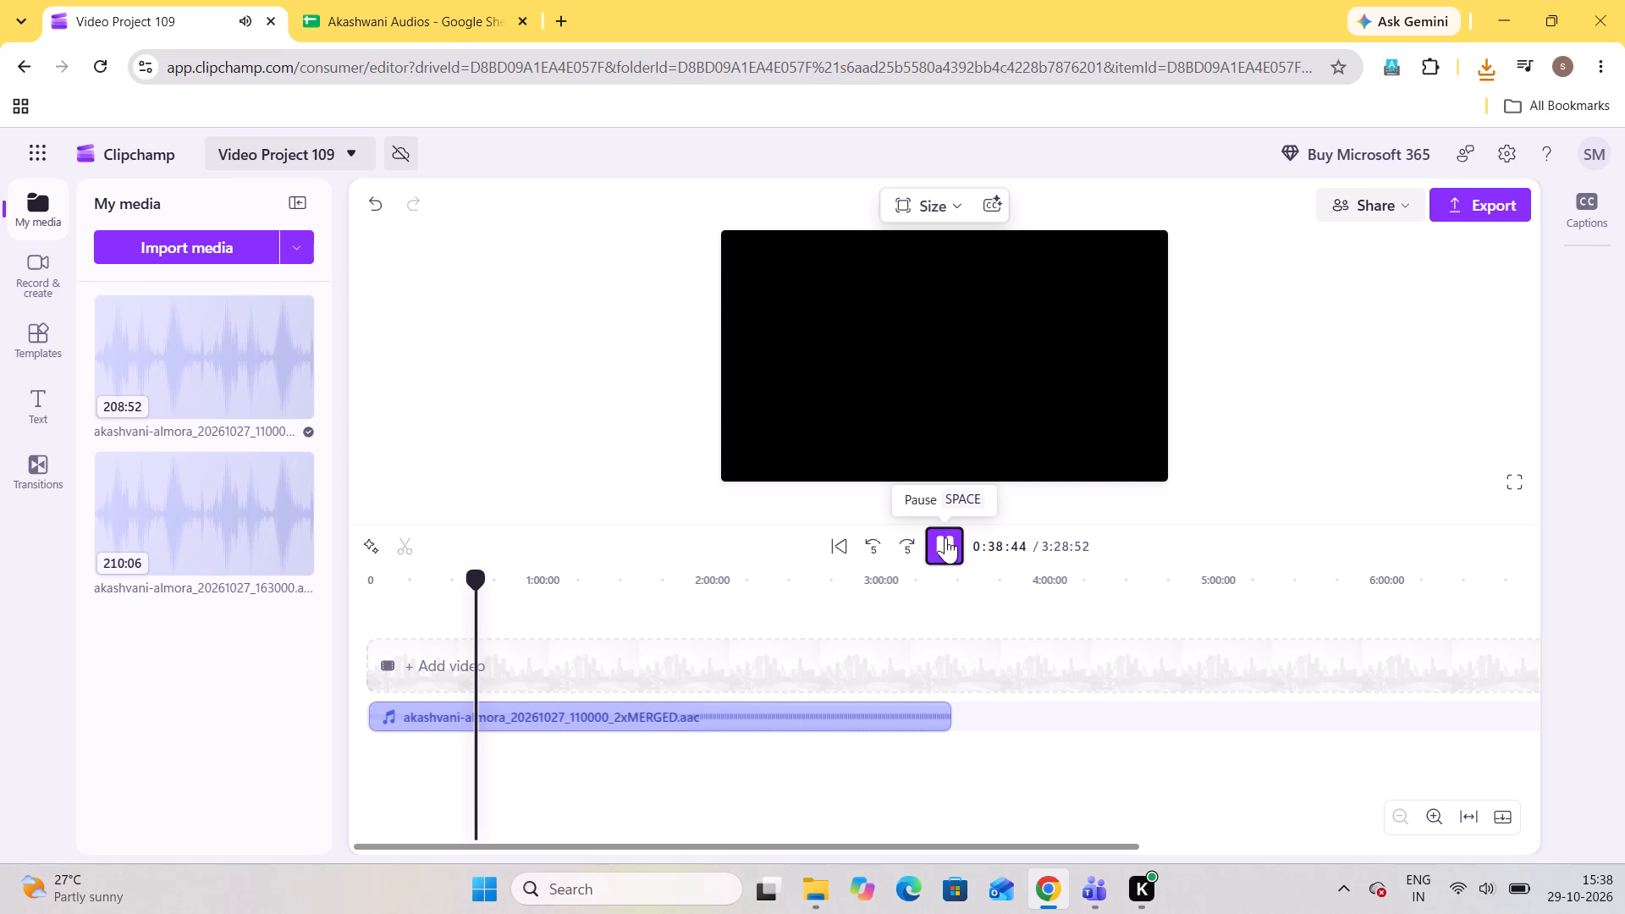
pyautogui.press('Left')
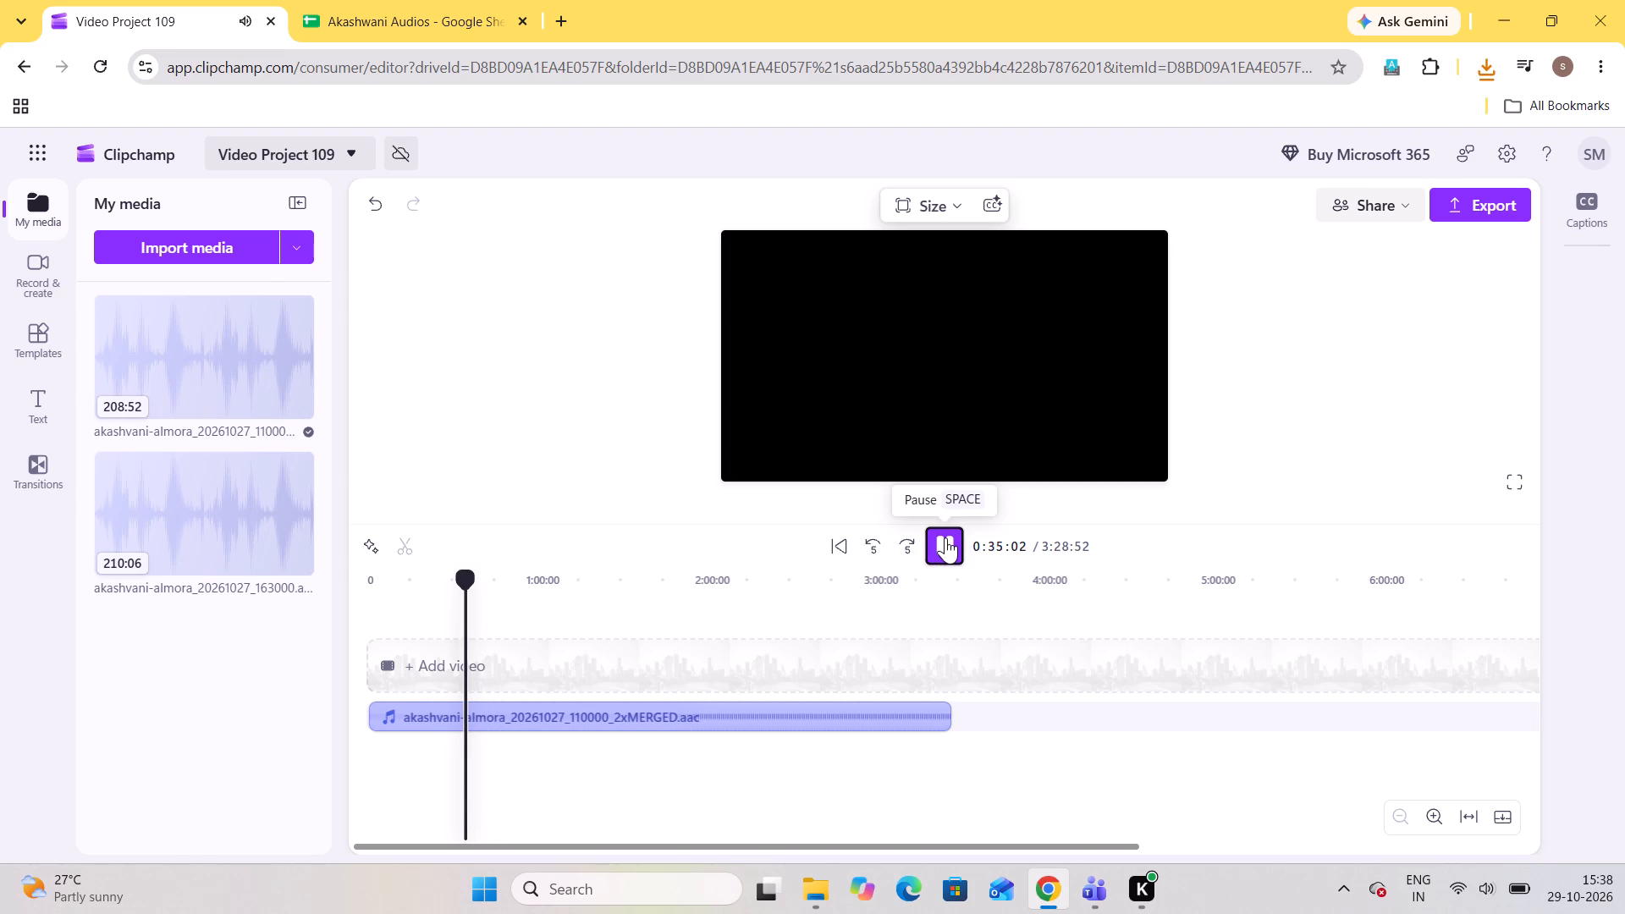
pyautogui.press('Left')
pyautogui.press('Left')
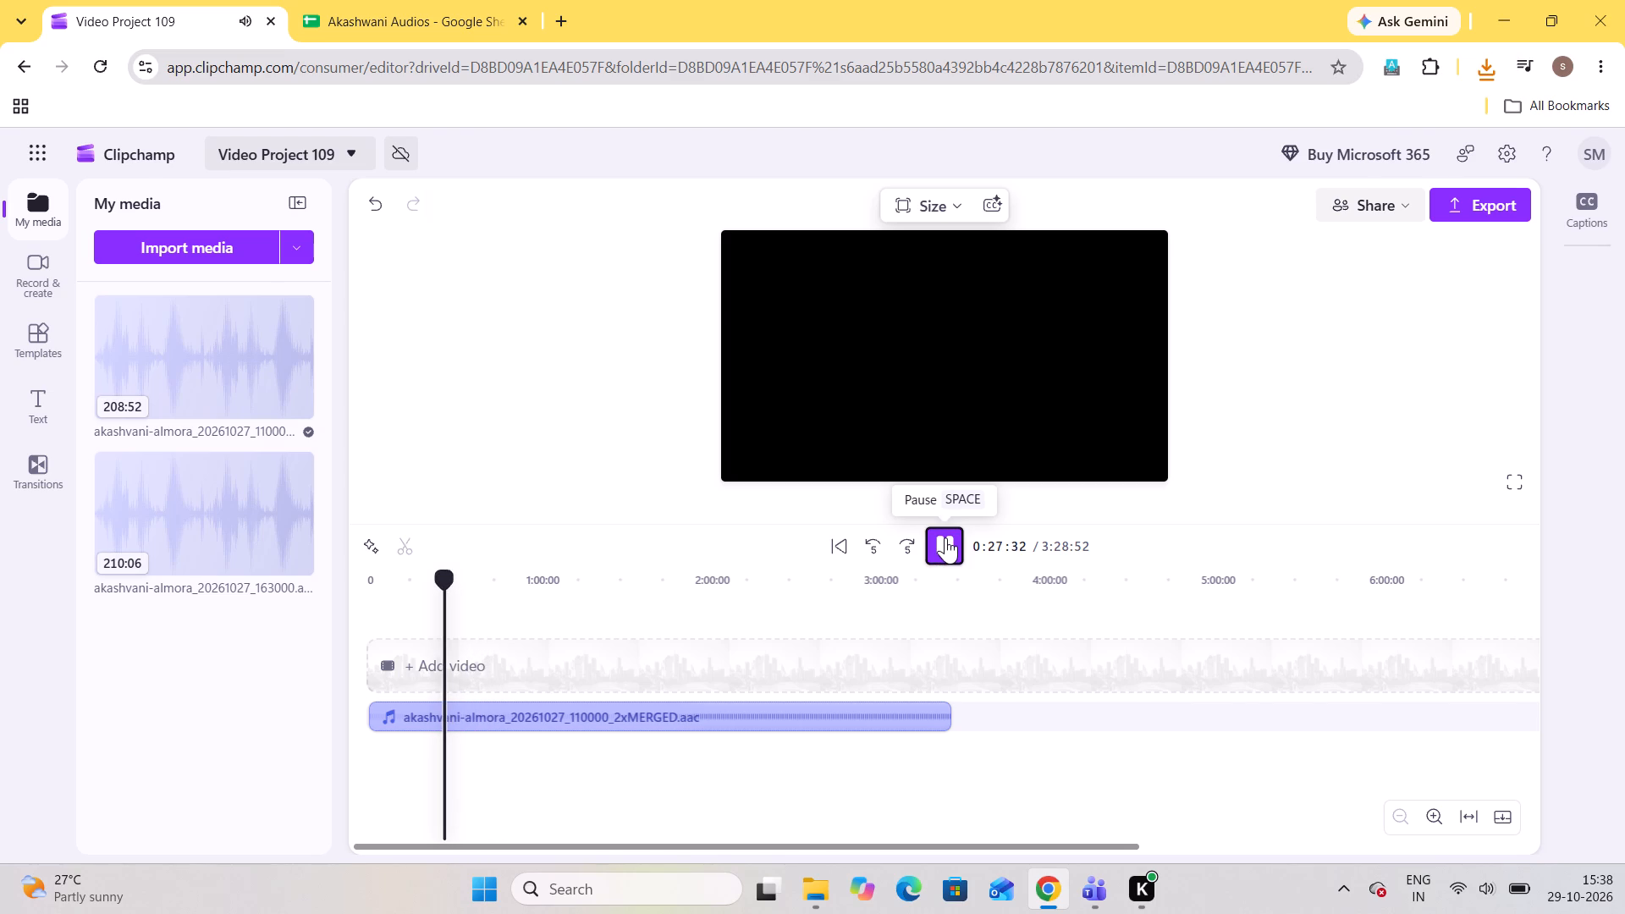
pyautogui.press('Left')
pyautogui.press('Left')
pyautogui.press('Left')
pyautogui.press('Left')
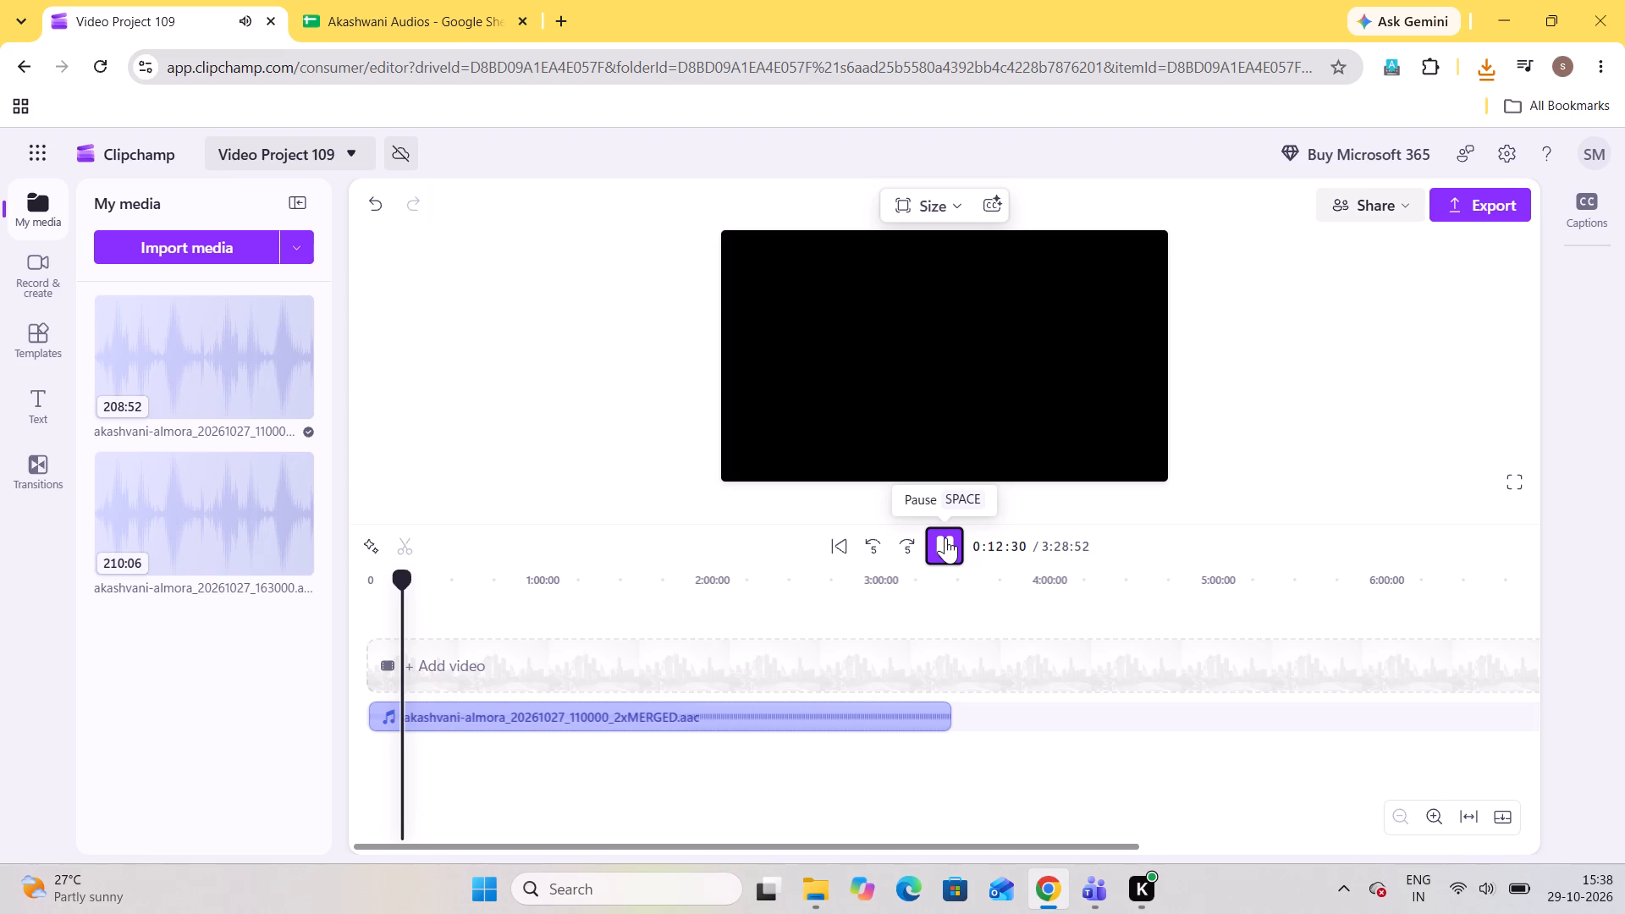
# Skim forward through the playing recording to about 3:10:20, sampling passages for more wanted songs.
pyautogui.press('Right')
pyautogui.press('Right')
pyautogui.press('Right')
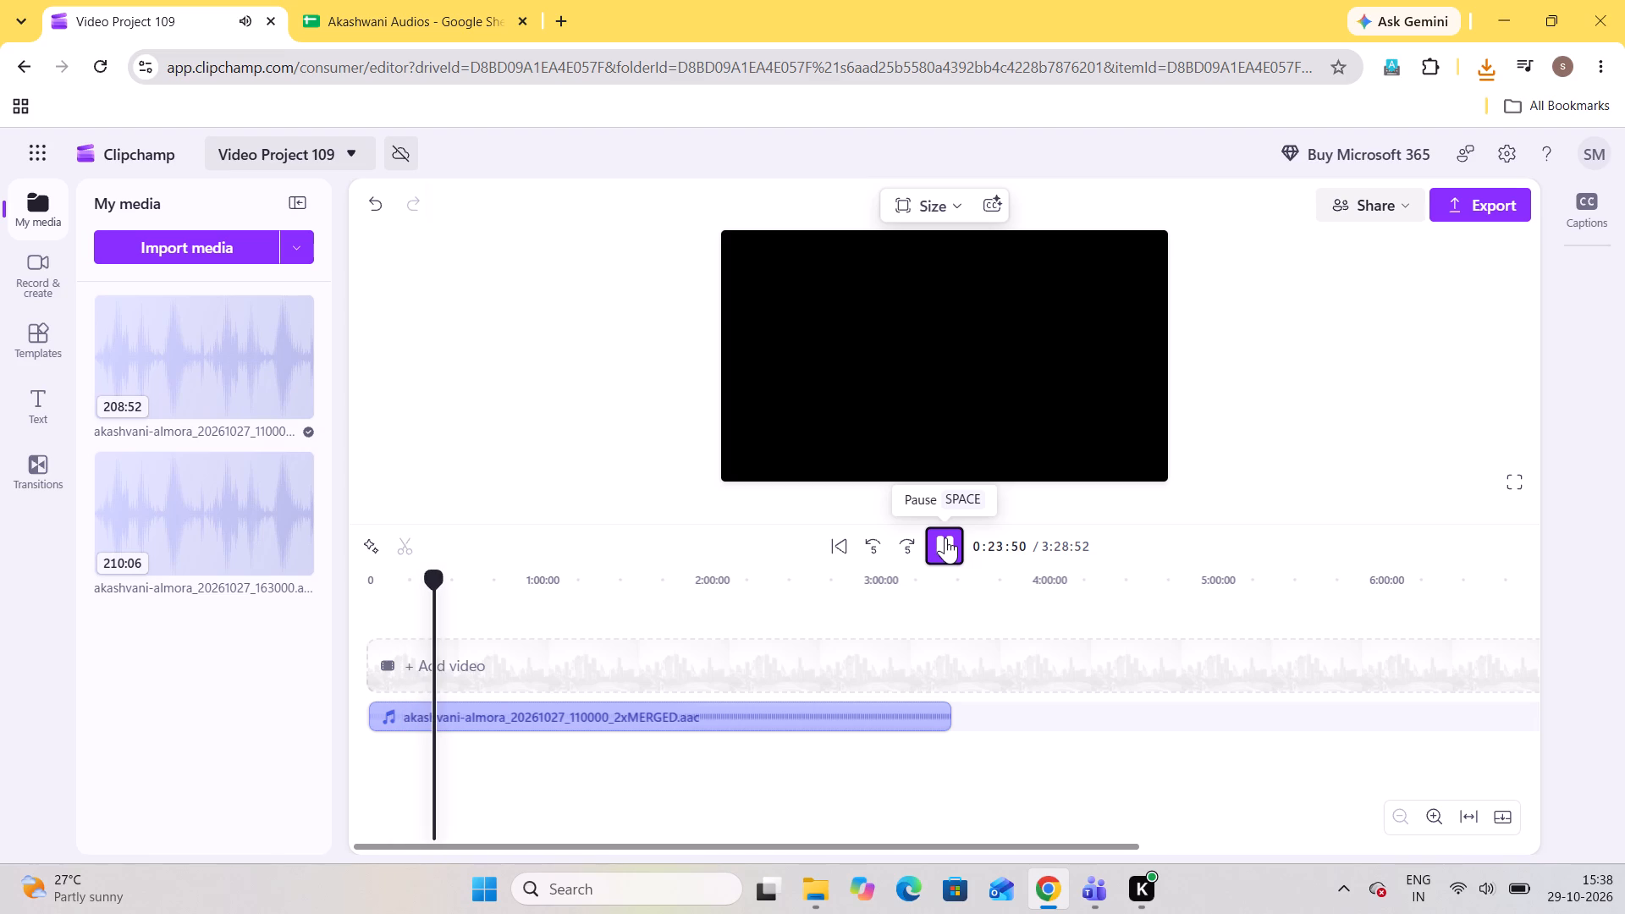
pyautogui.press('Right')
pyautogui.press('Right')
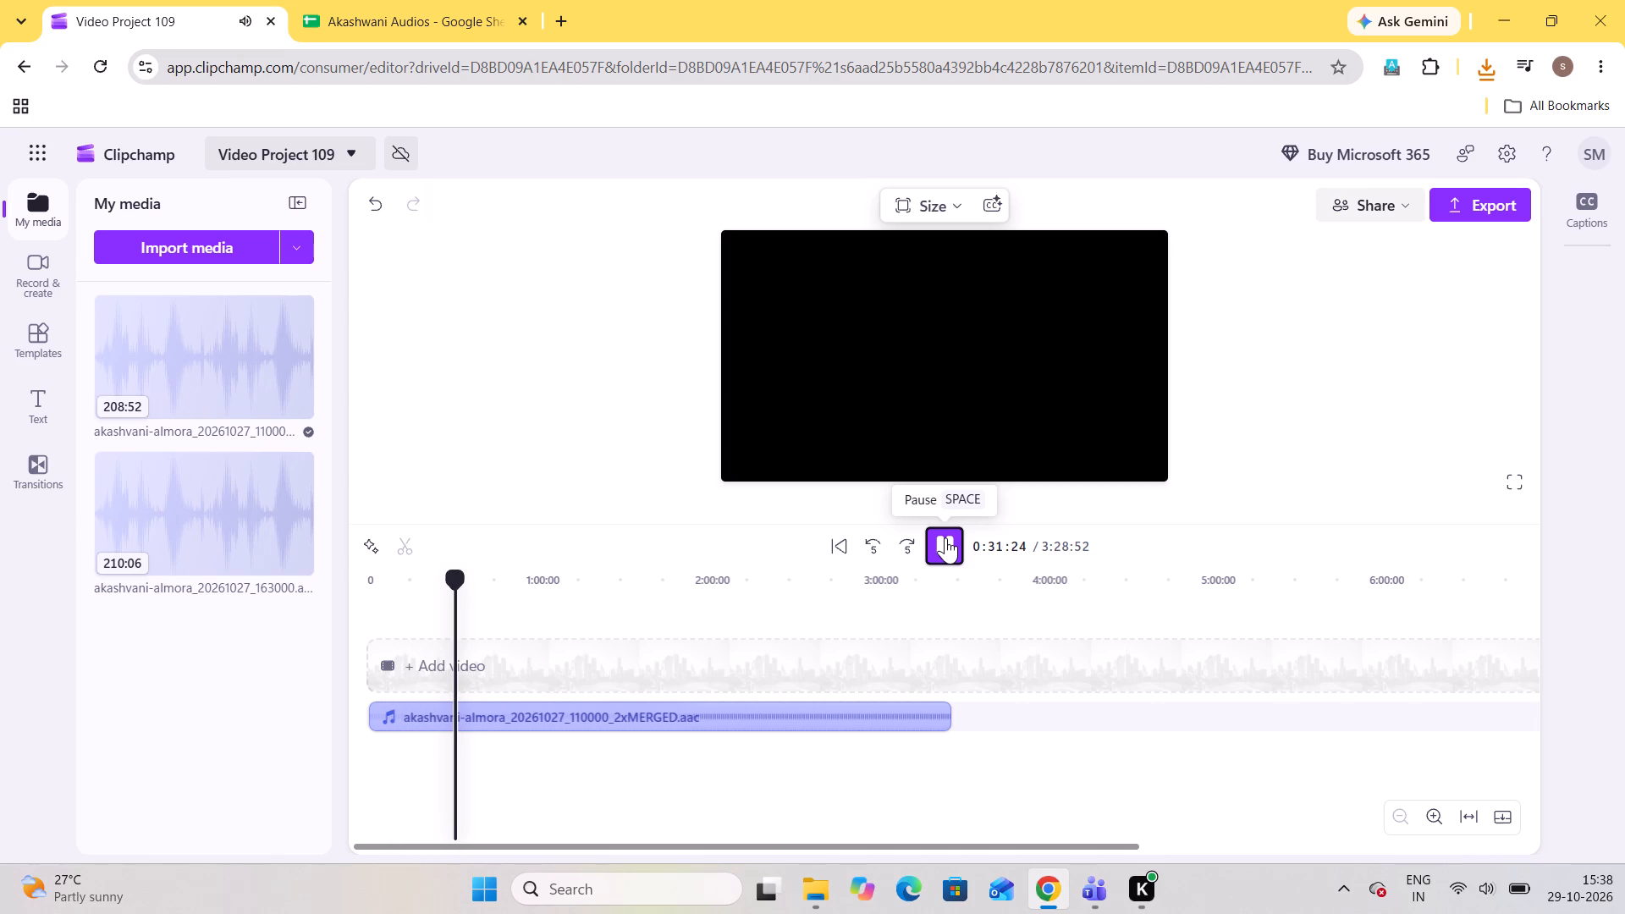
pyautogui.press('Right')
pyautogui.press('Right')
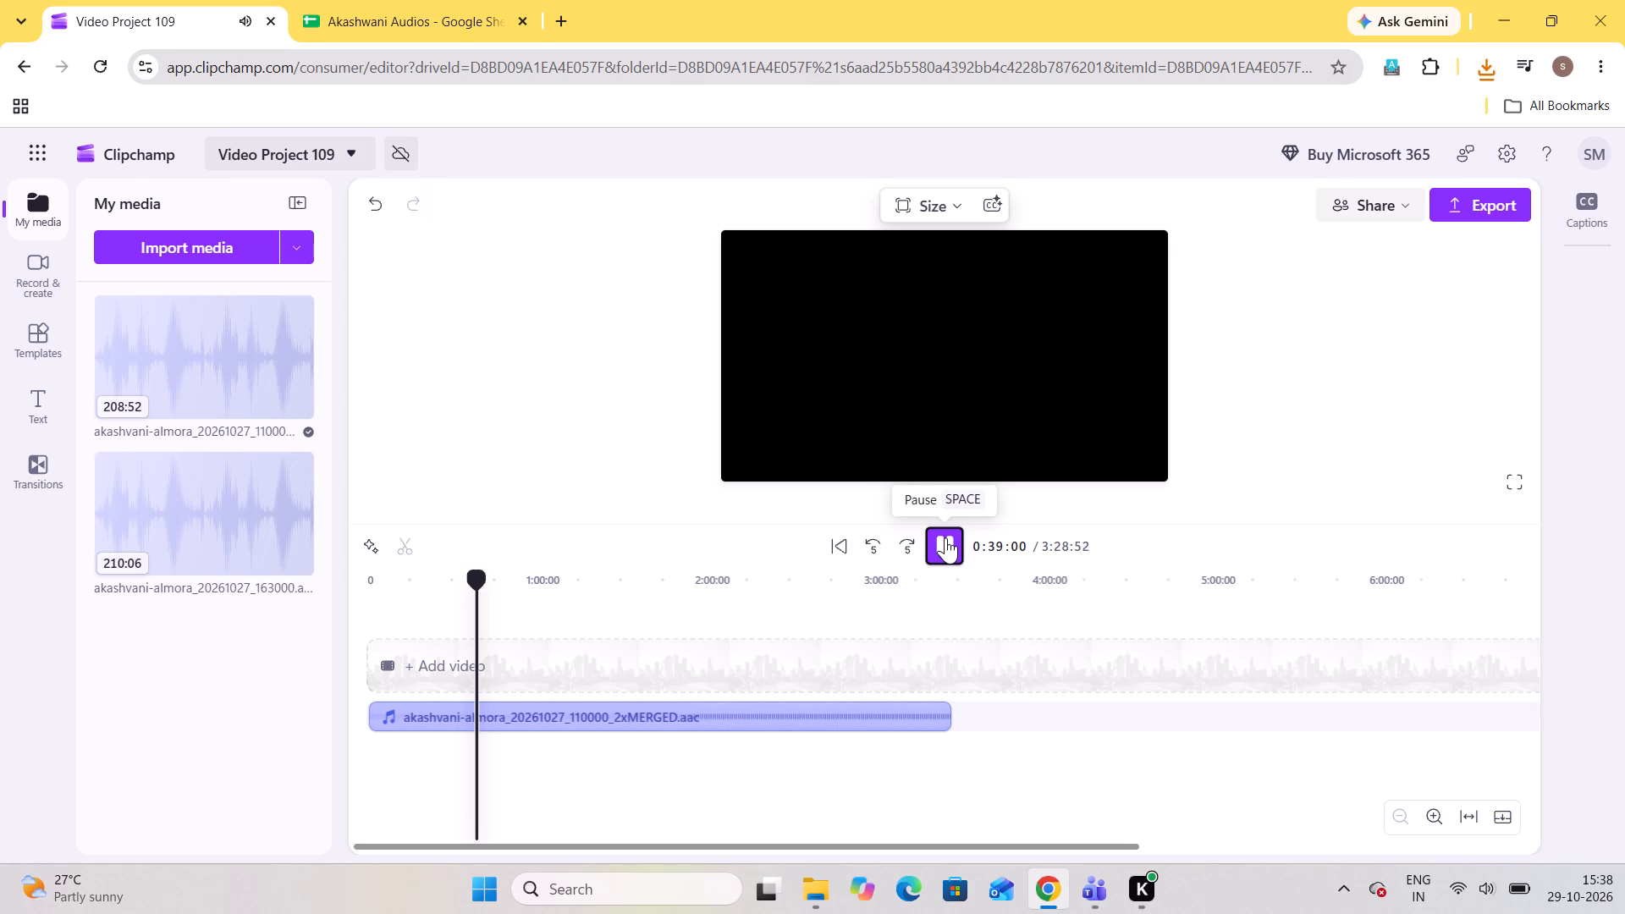
pyautogui.press('Right')
pyautogui.press('Right')
pyautogui.press('Right')
pyautogui.press('Right')
pyautogui.press('Right')
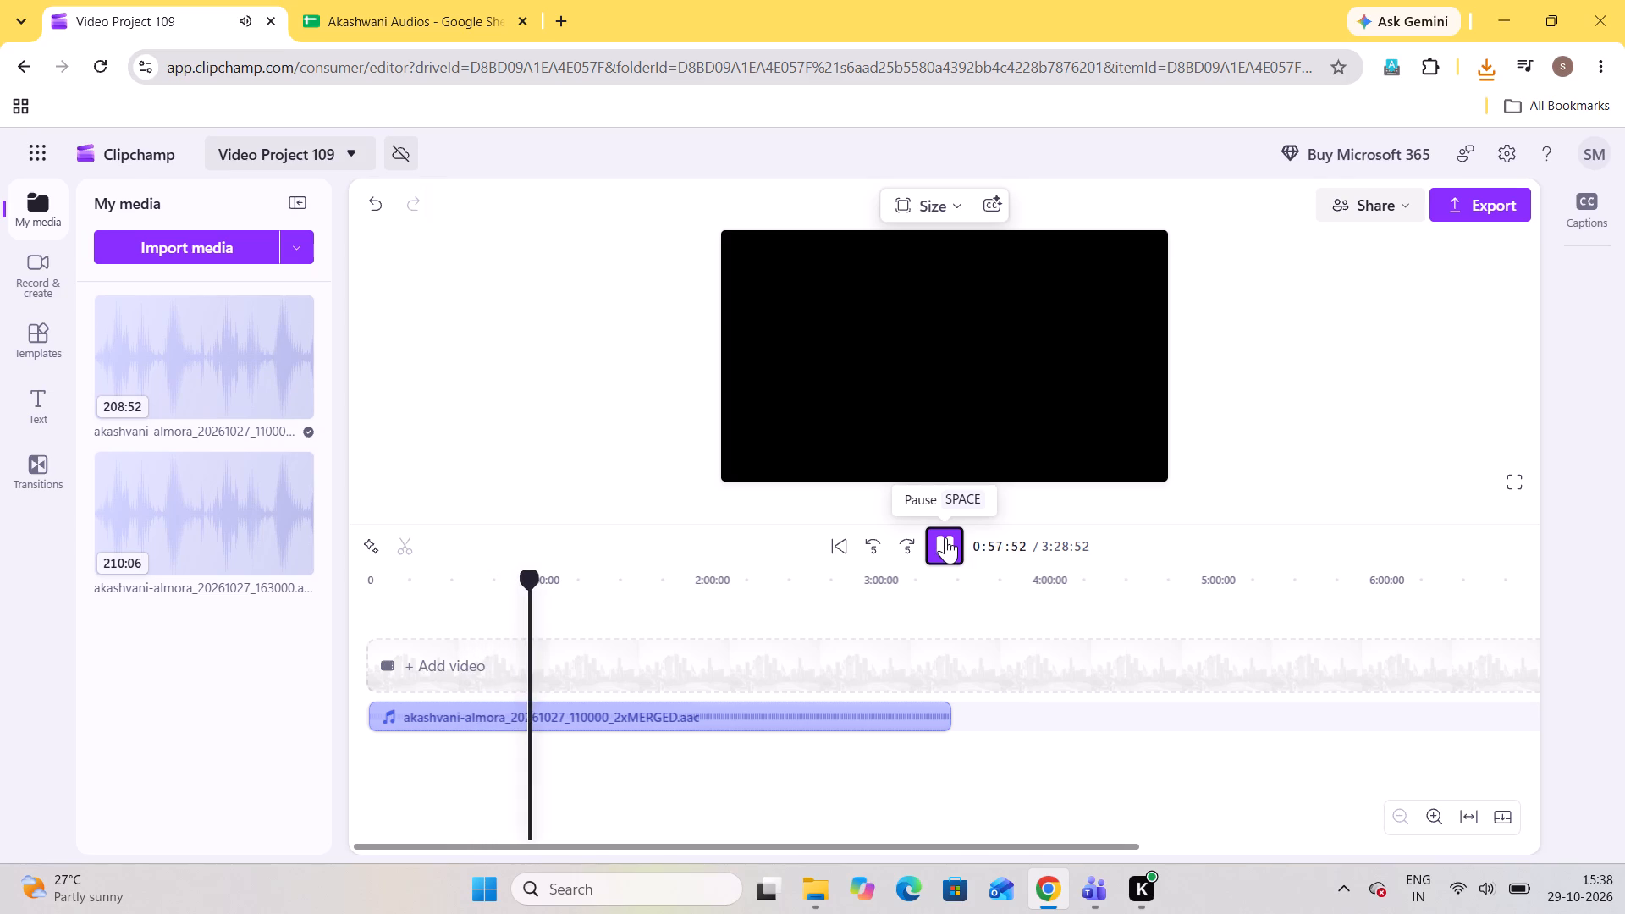
pyautogui.press('Right')
pyautogui.press('Right')
pyautogui.press('Right')
pyautogui.press('Right')
pyautogui.press('Right')
pyautogui.press('Right')
pyautogui.press('Right')
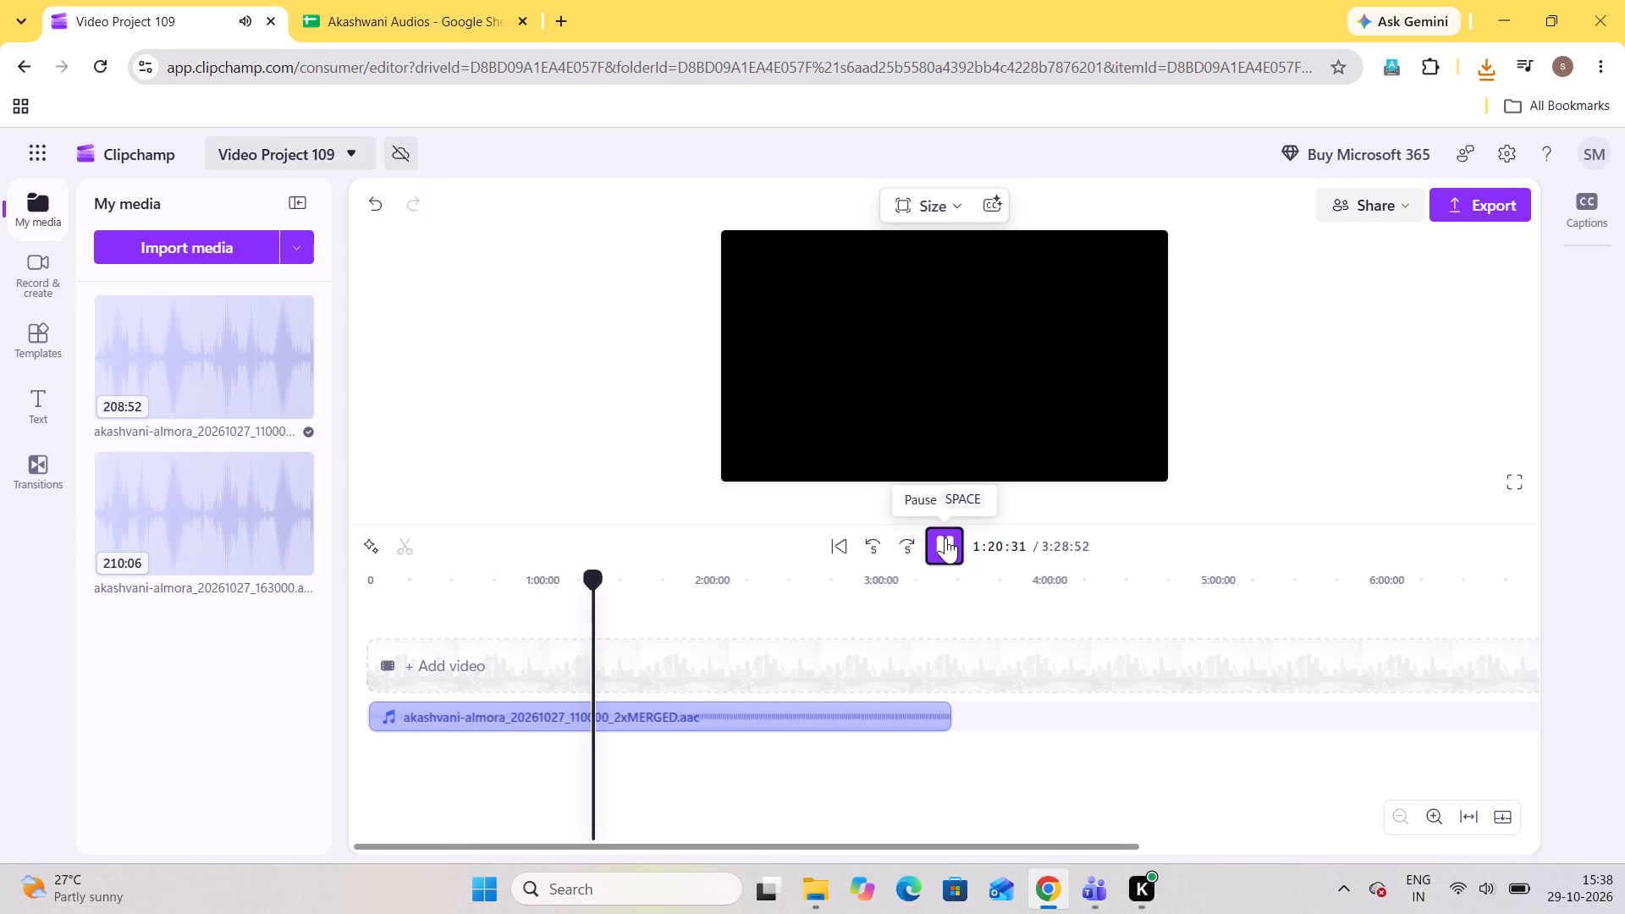
pyautogui.press('Right')
pyautogui.press('Right')
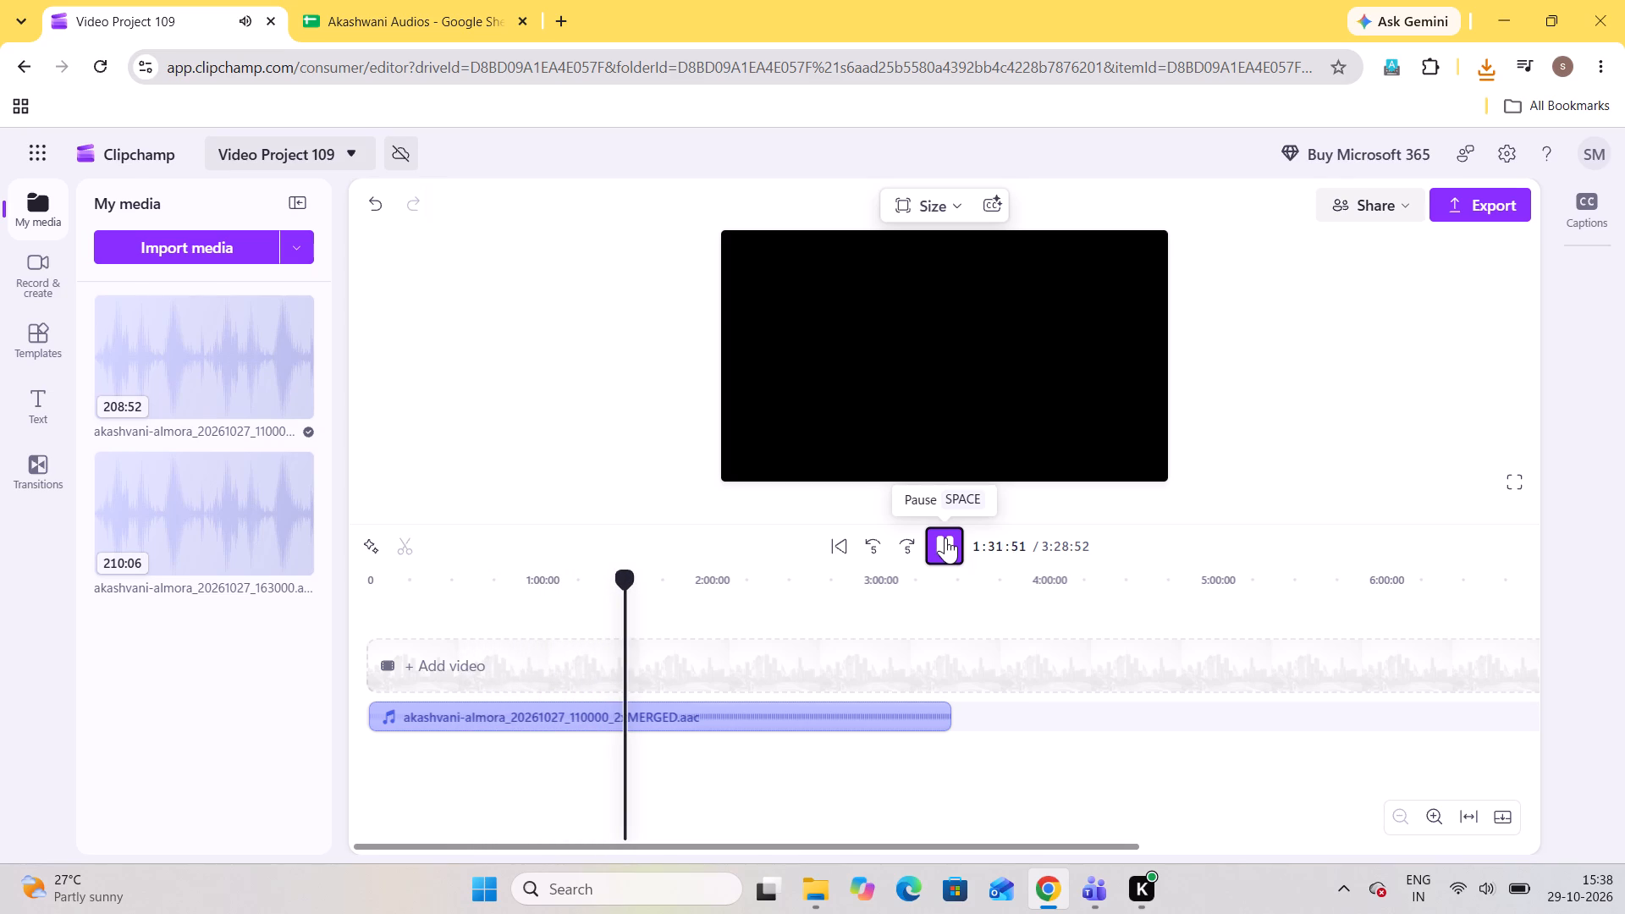
pyautogui.press('Right')
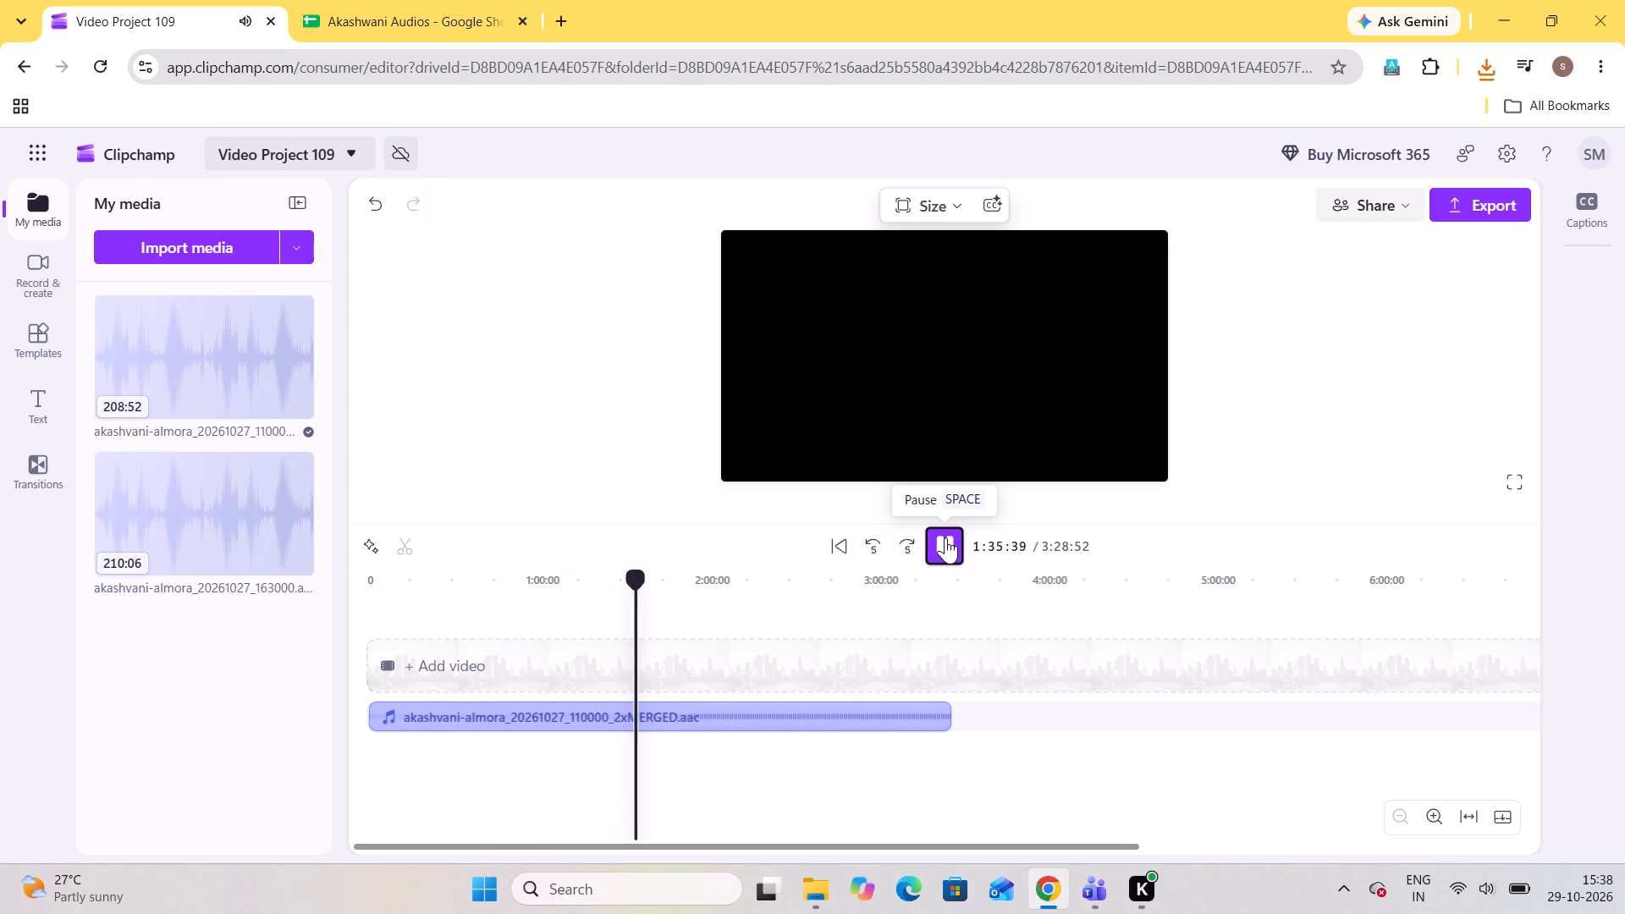
pyautogui.press('Right')
pyautogui.press('Right')
pyautogui.press('Right')
pyautogui.press('Right')
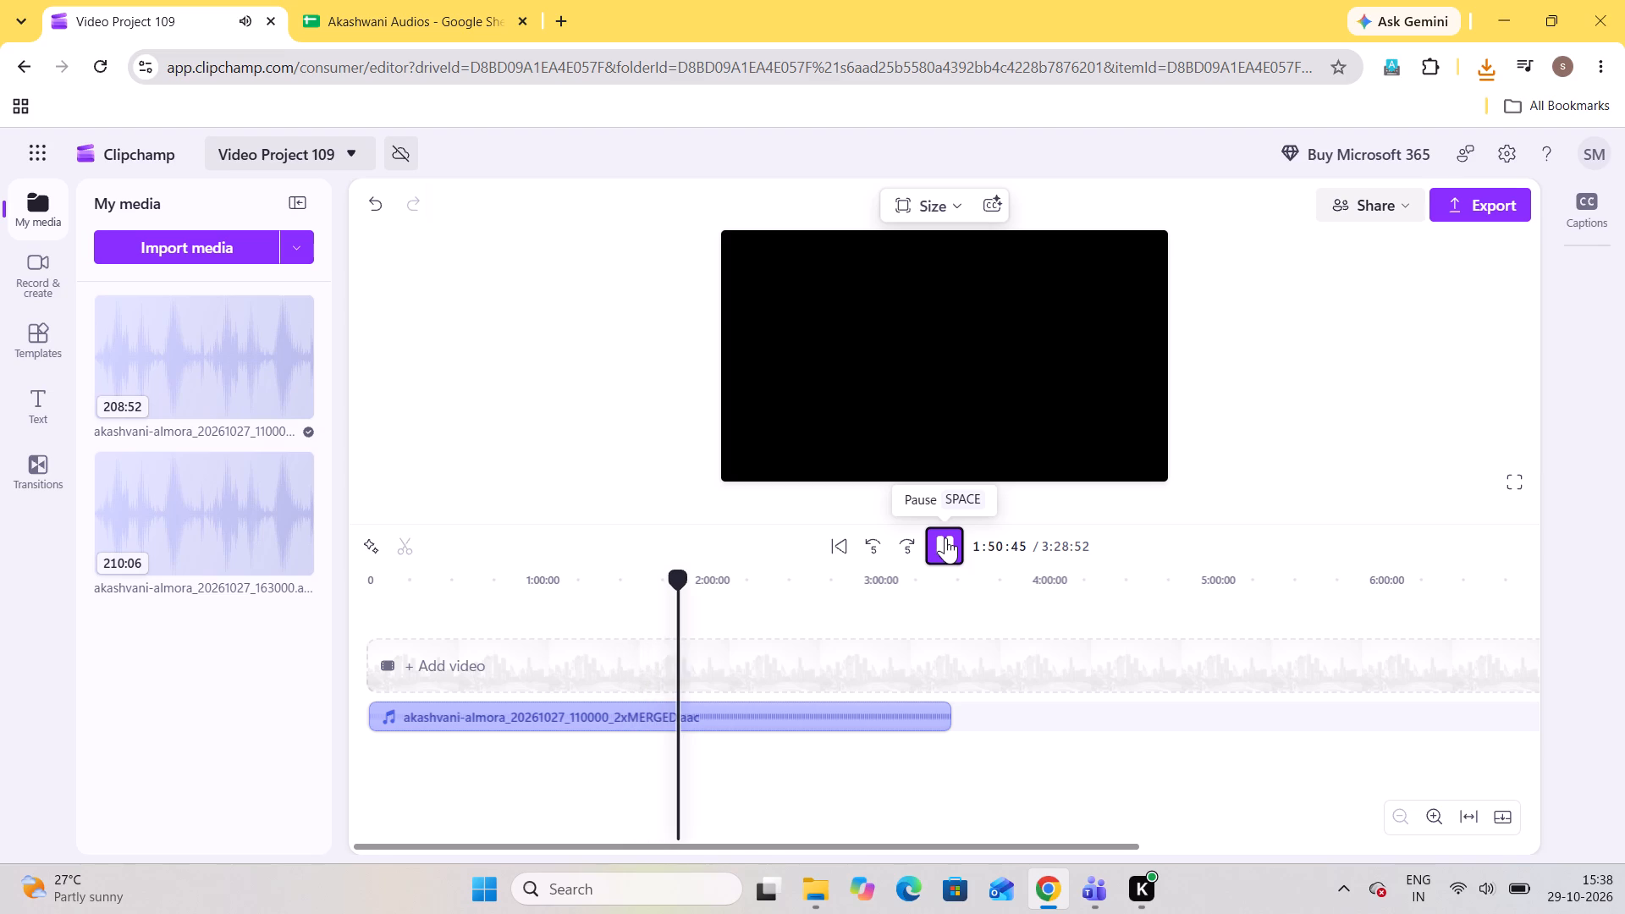
pyautogui.press('Right')
pyautogui.press('Right')
pyautogui.press('Right')
pyautogui.press('Left')
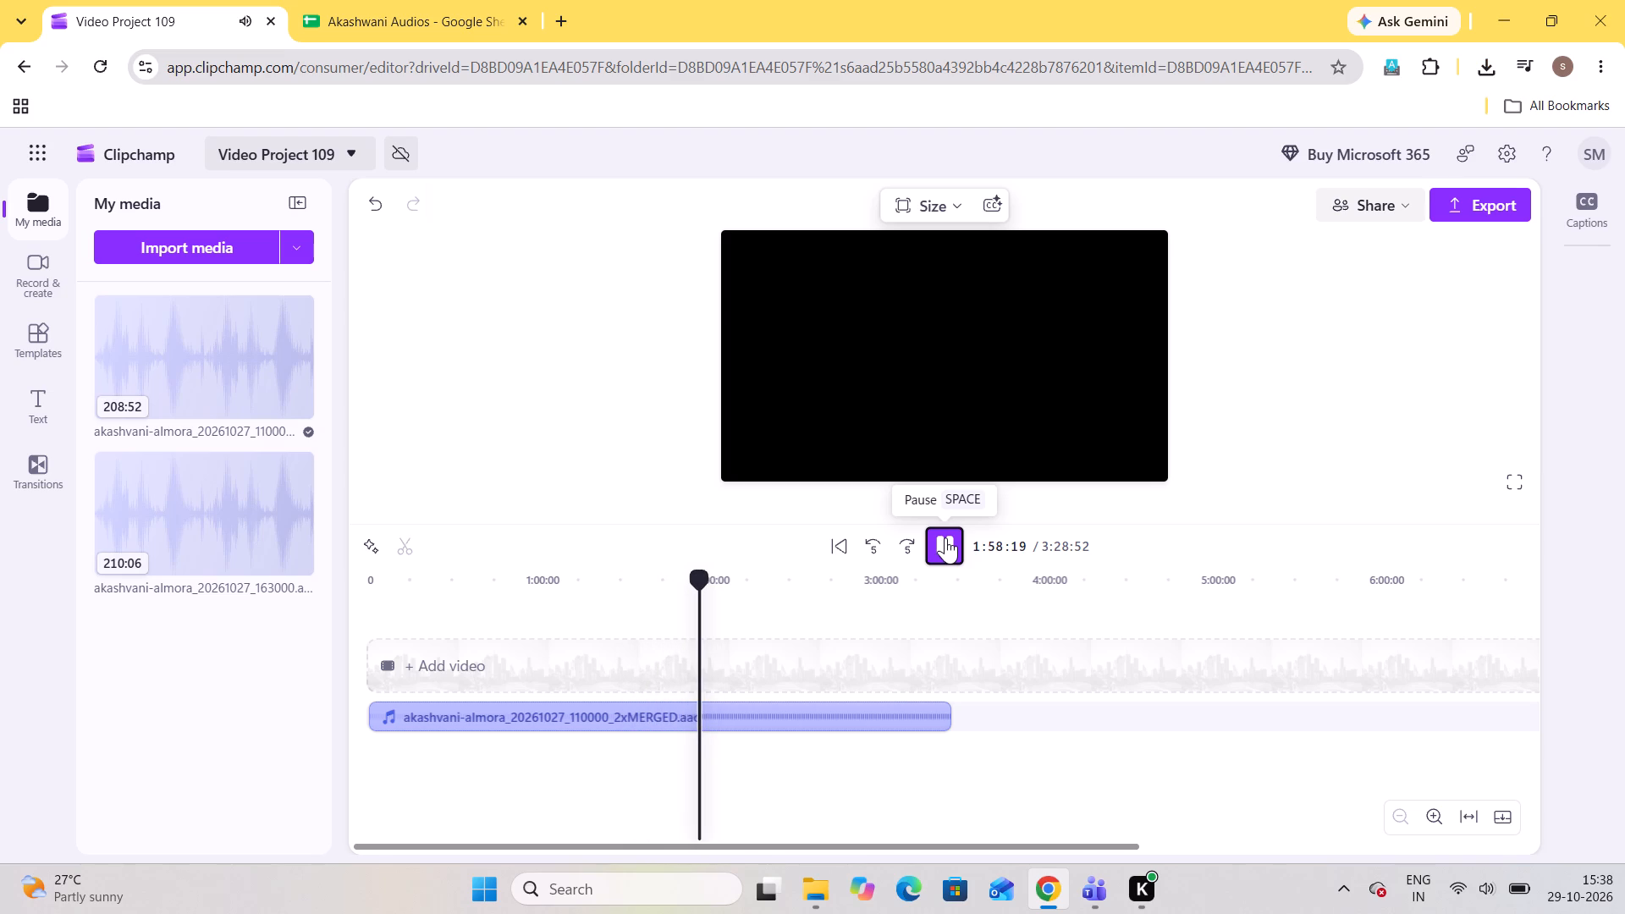
pyautogui.press('Right')
pyautogui.press('Right')
pyautogui.press('Right')
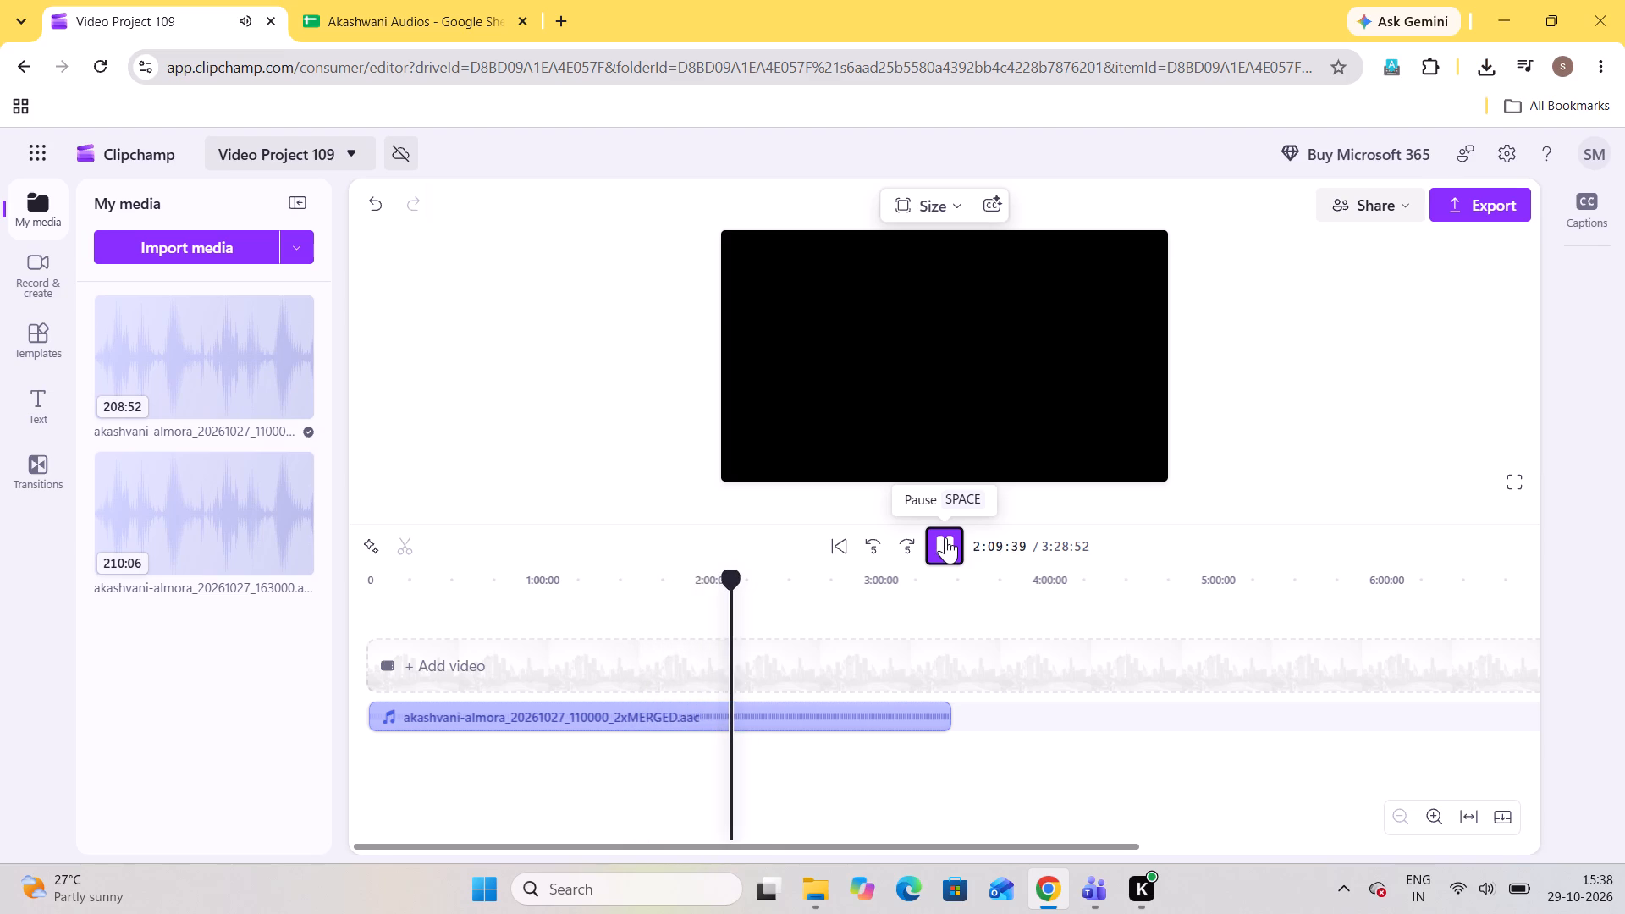
pyautogui.press('Right')
pyautogui.press('Right')
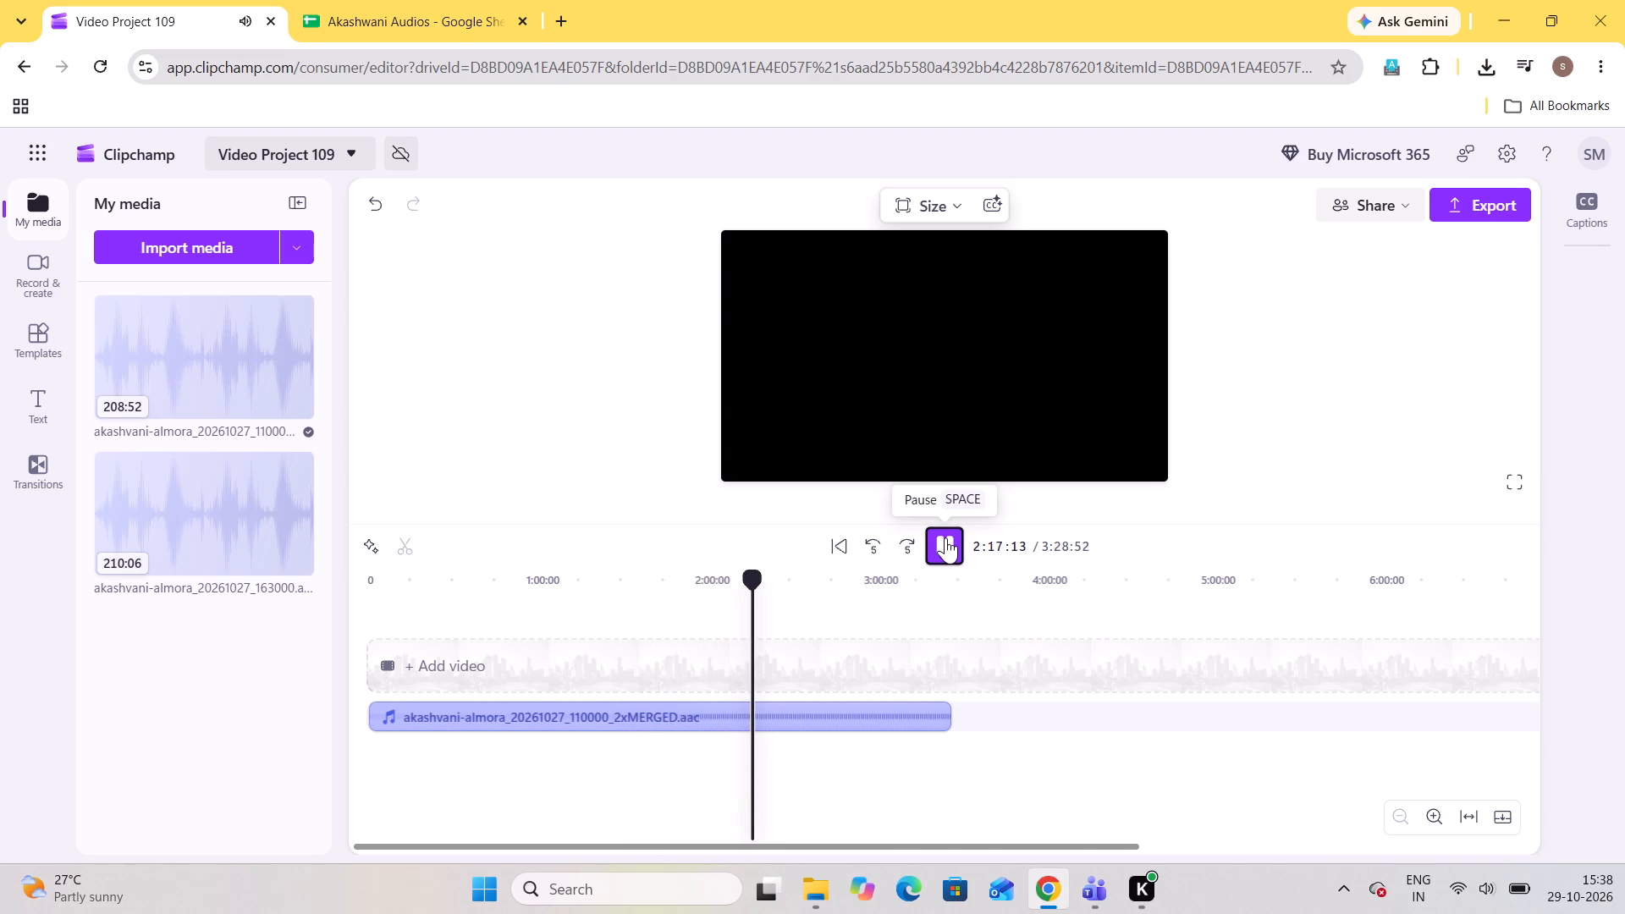
pyautogui.press('Right')
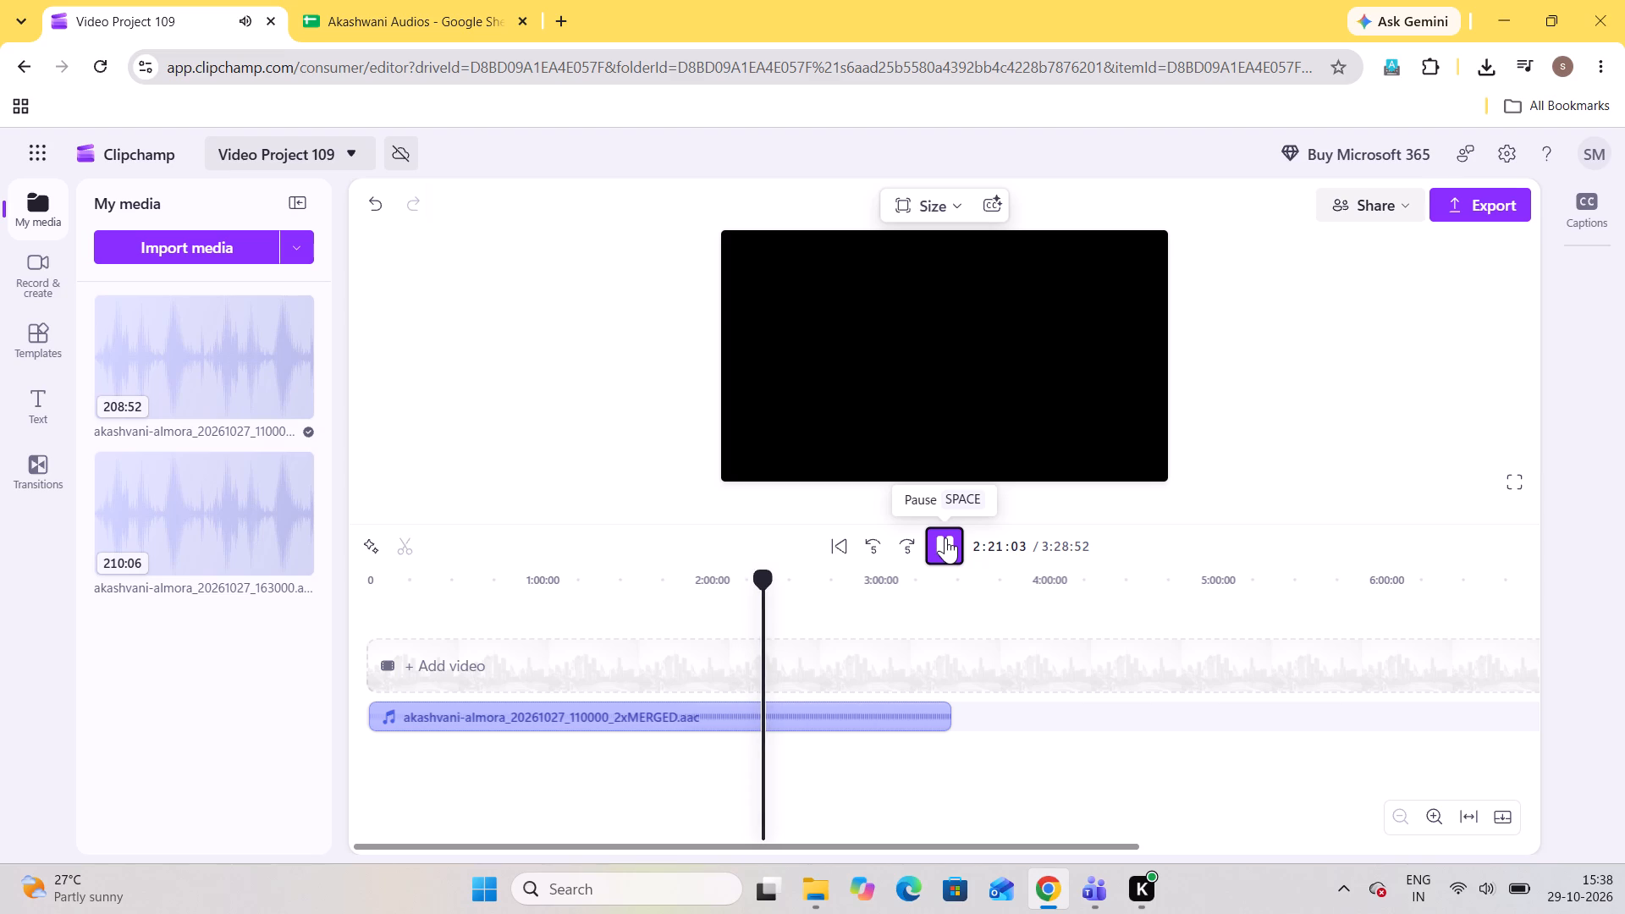
pyautogui.press('Right')
pyautogui.press('Right')
pyautogui.press('Right')
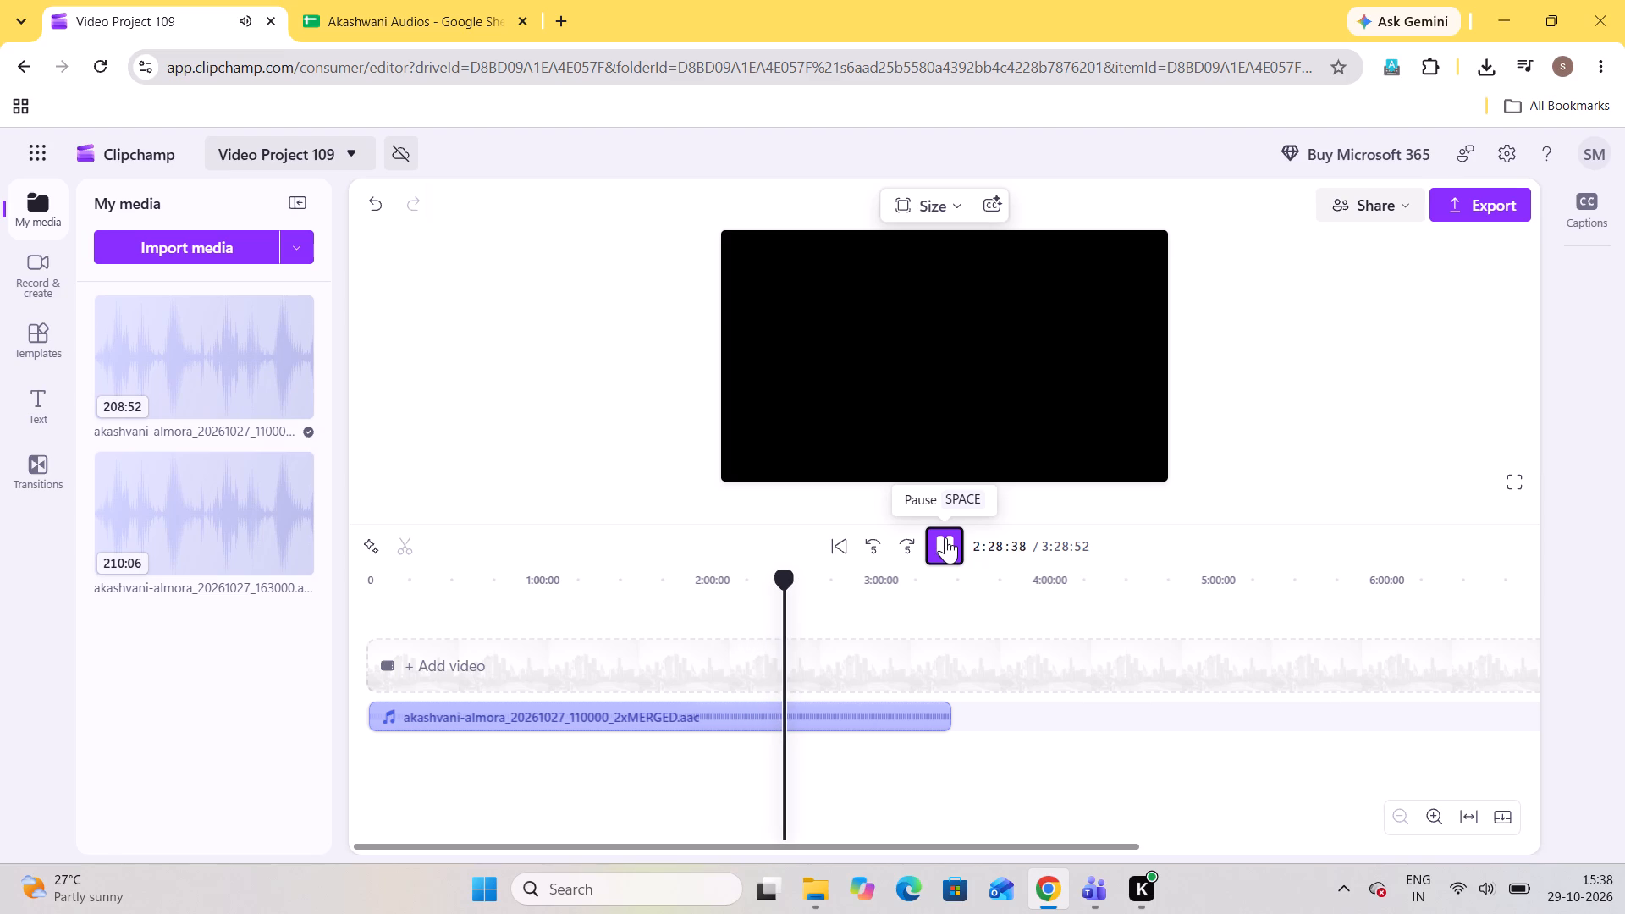
pyautogui.press('Right')
pyautogui.press('Right')
pyautogui.press('Right')
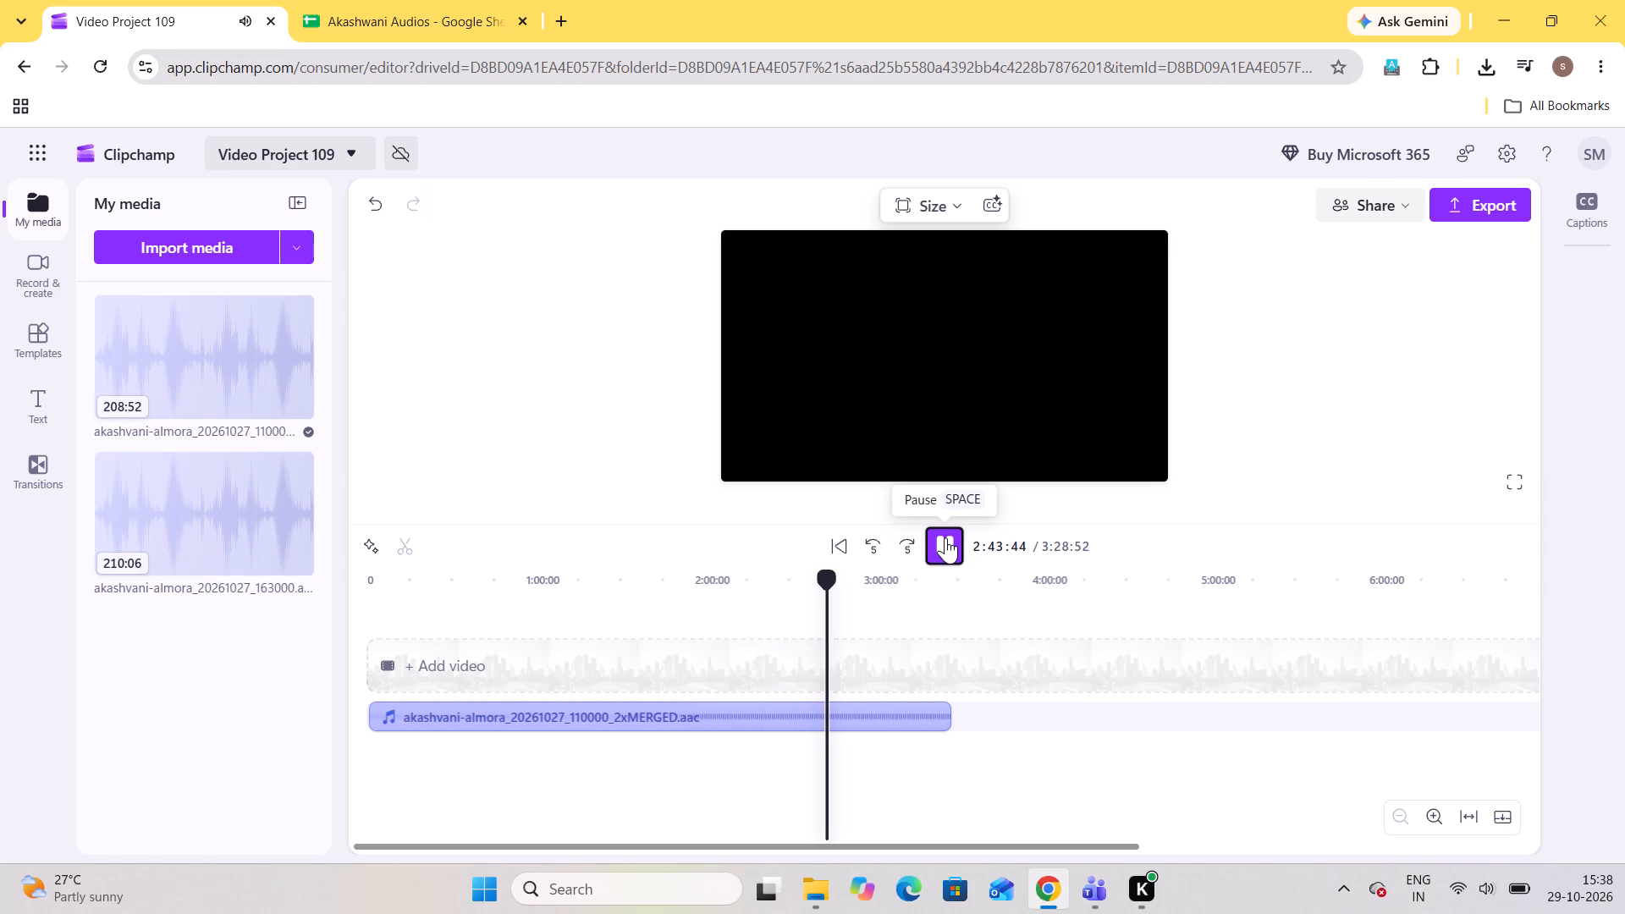
pyautogui.press('Right')
pyautogui.press('Right')
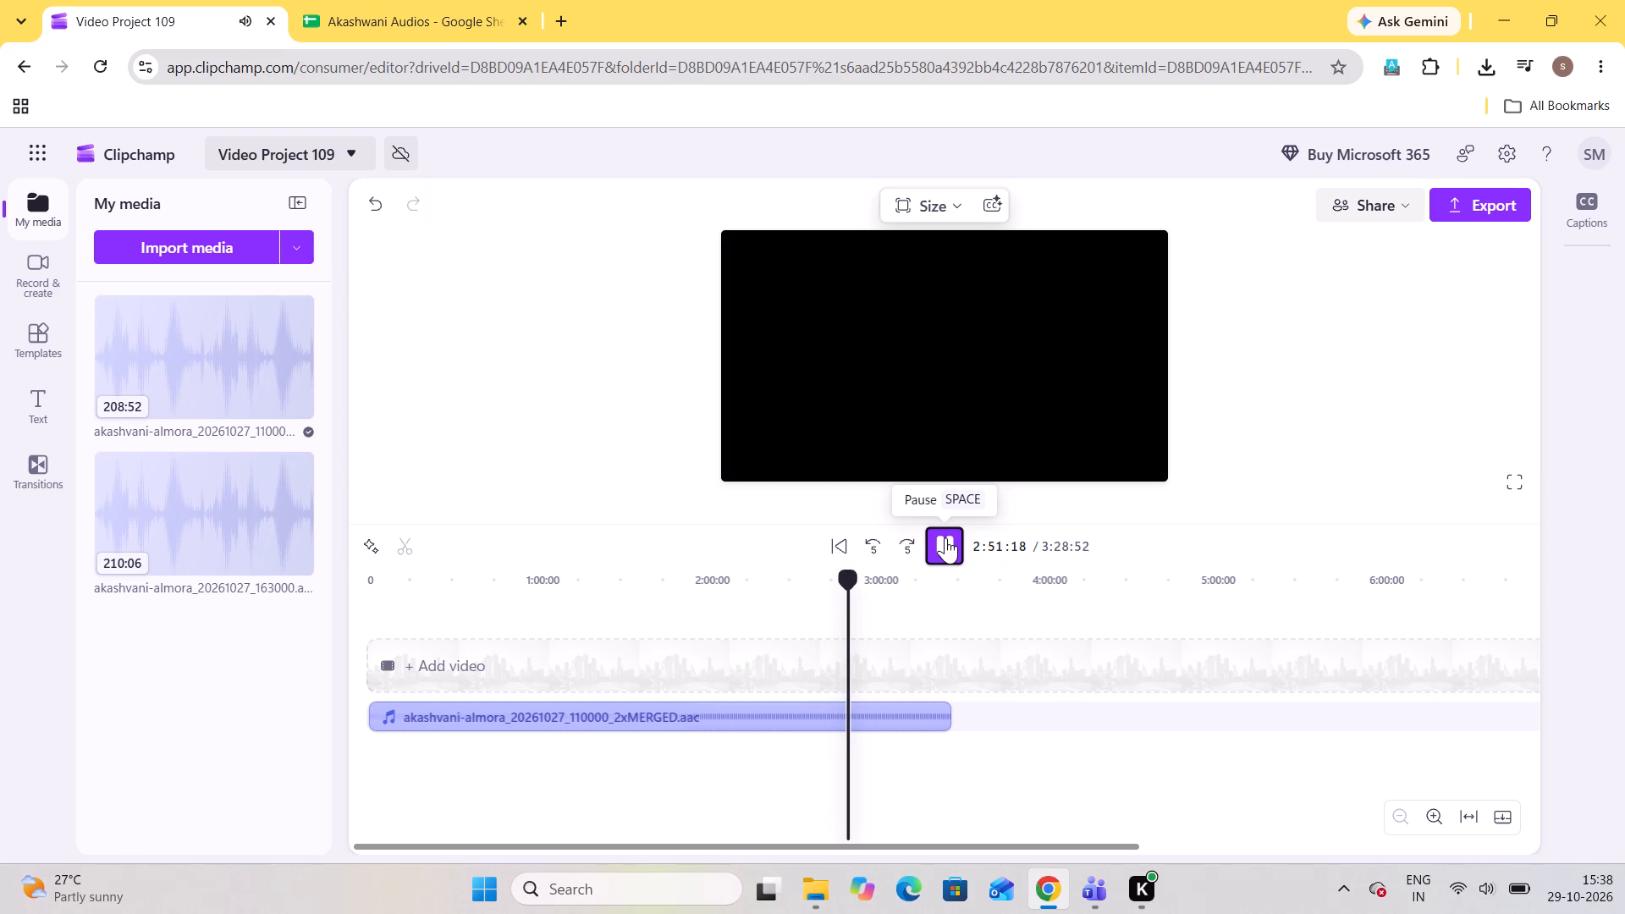
pyautogui.press('Right')
pyautogui.press('Right')
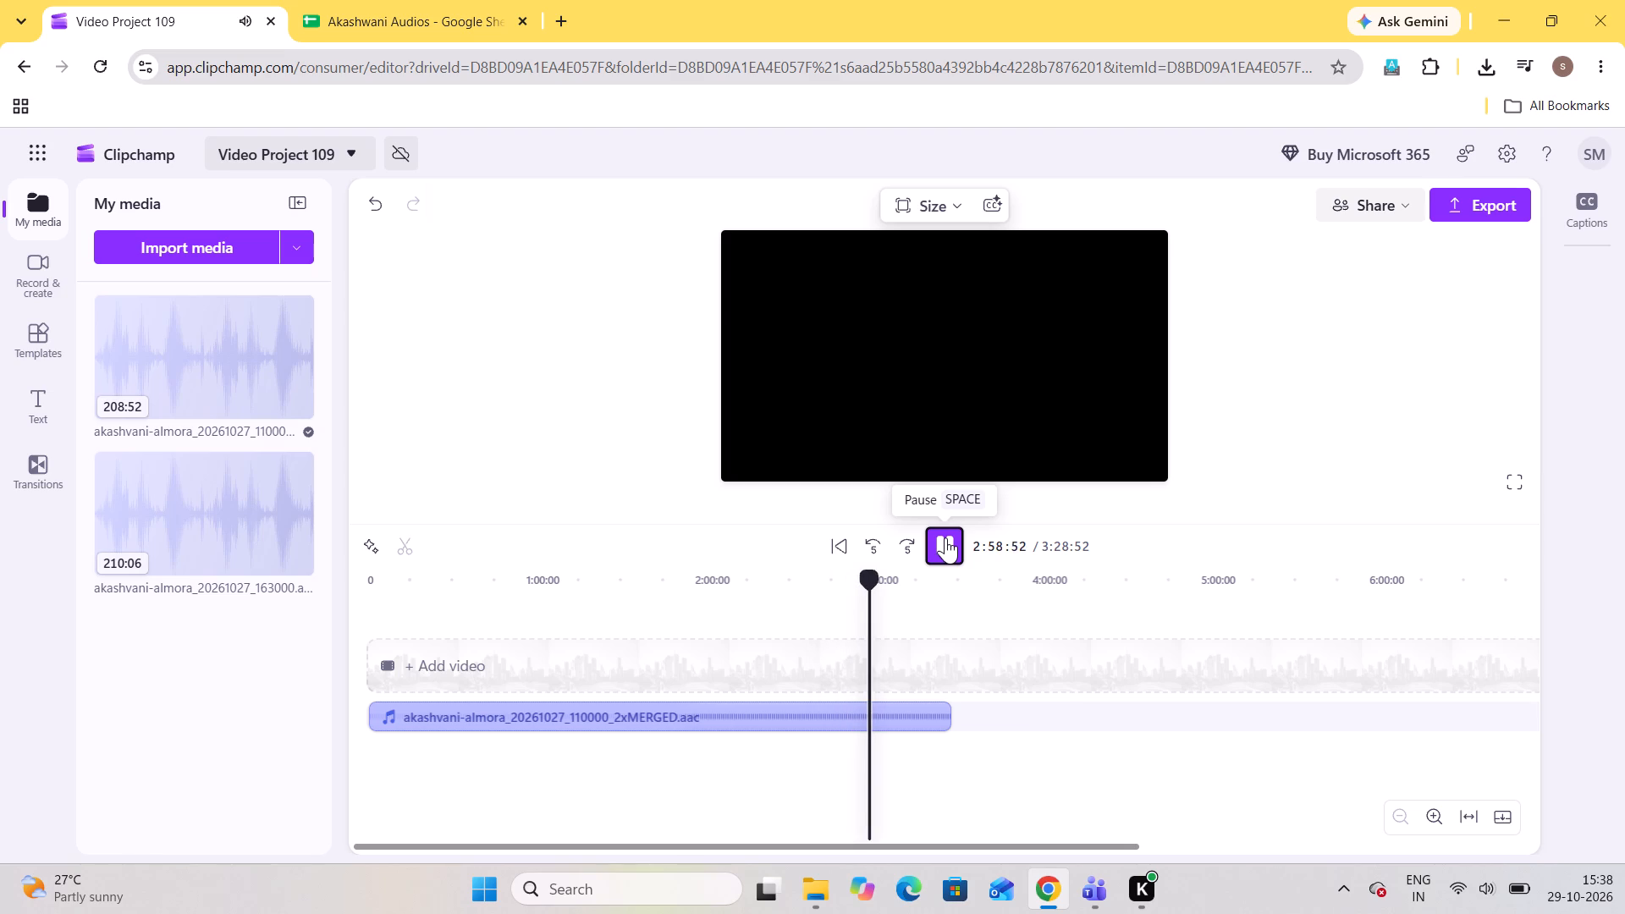
pyautogui.press('Right')
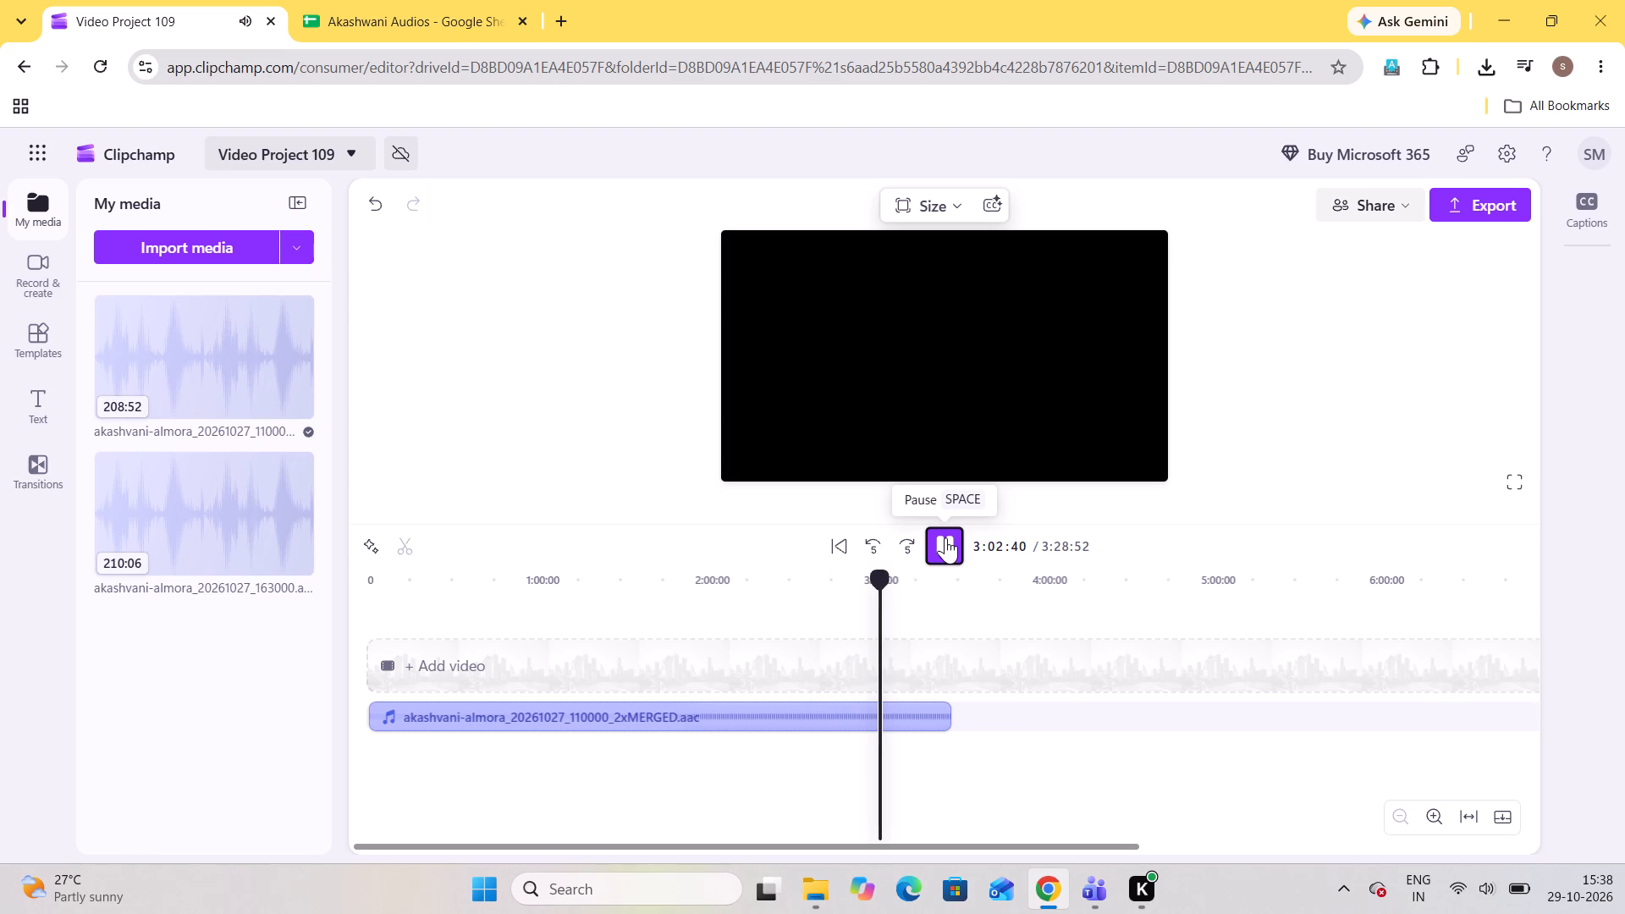
pyautogui.press('Right')
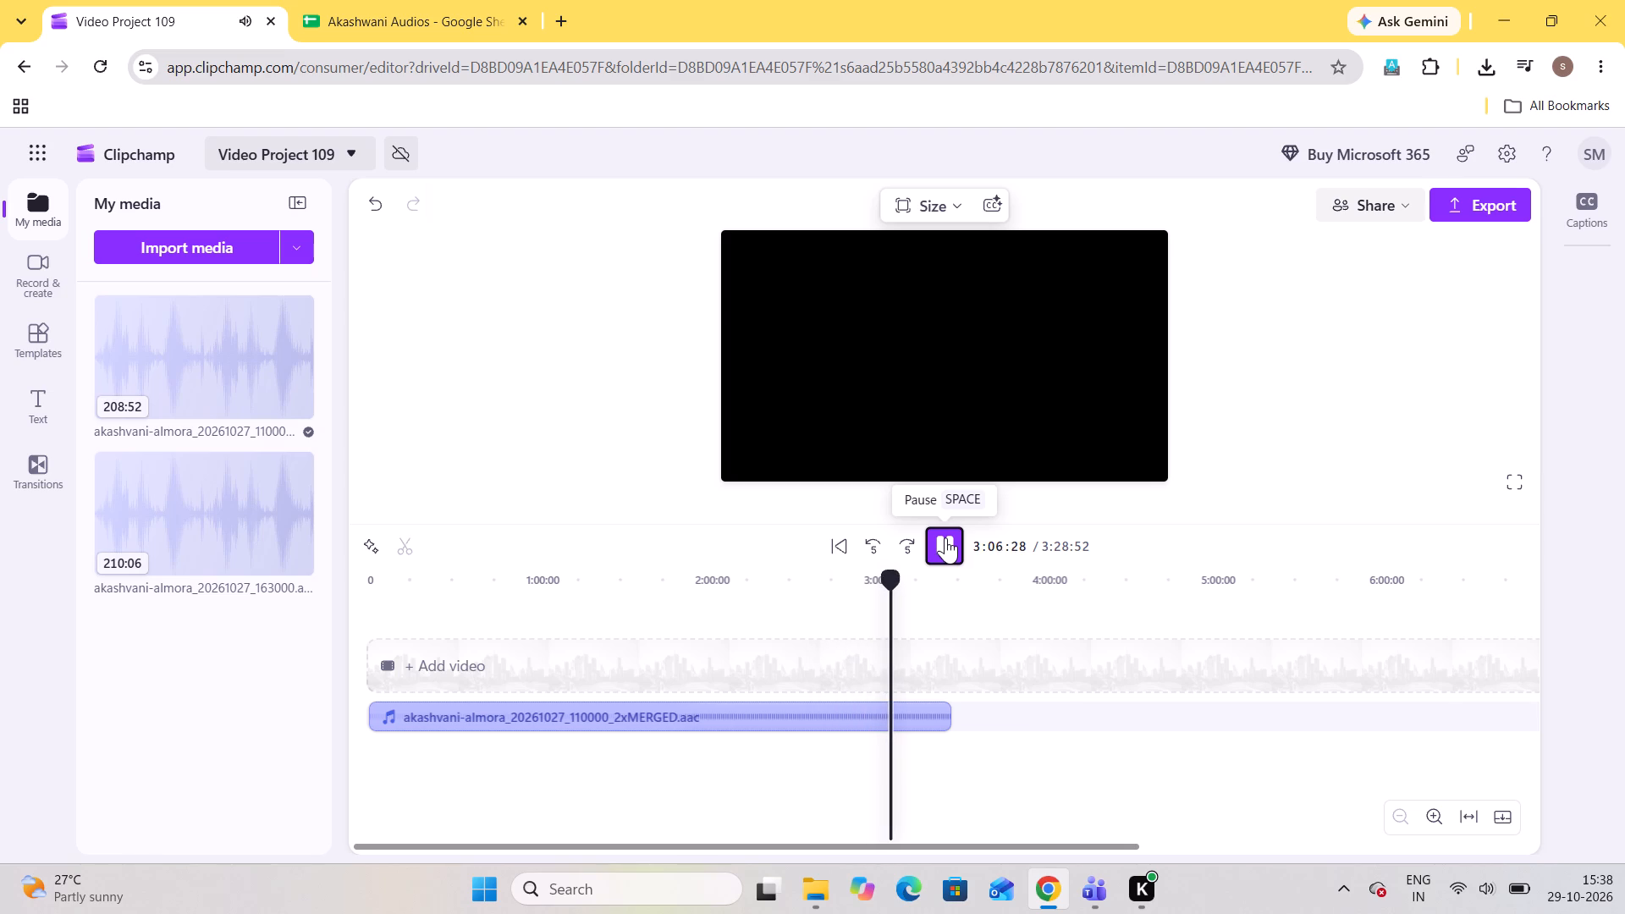
pyautogui.press('Right')
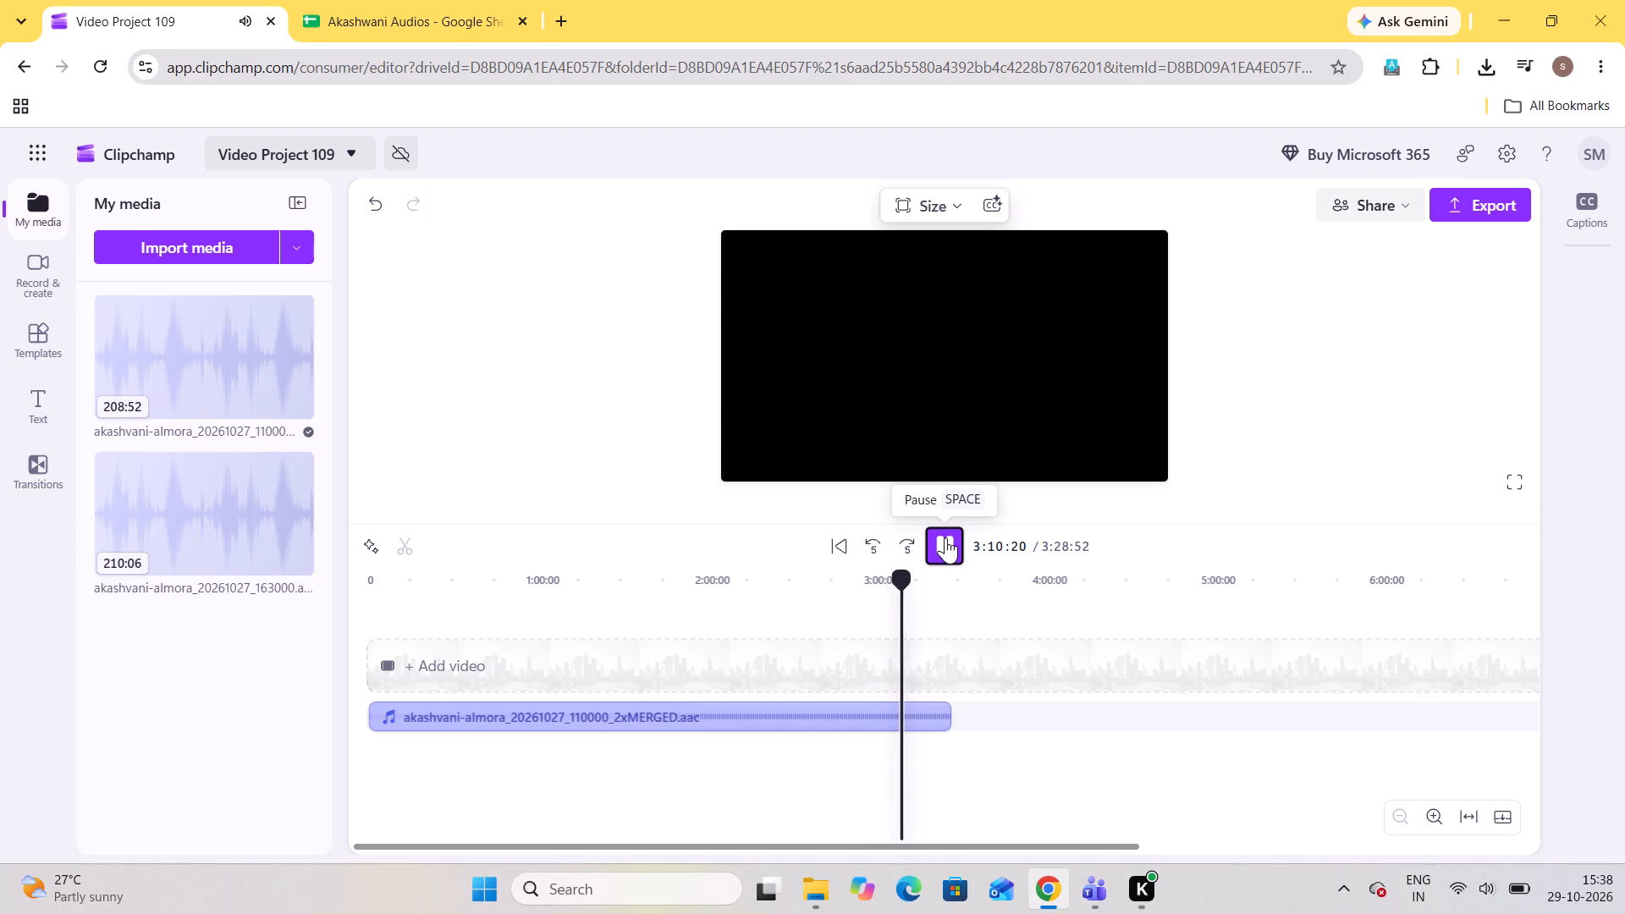
# Step playback back from about 3:10 to about 2:58, re-checking the late part of the recording for a wanted song.
pyautogui.tripleClick(865, 549)
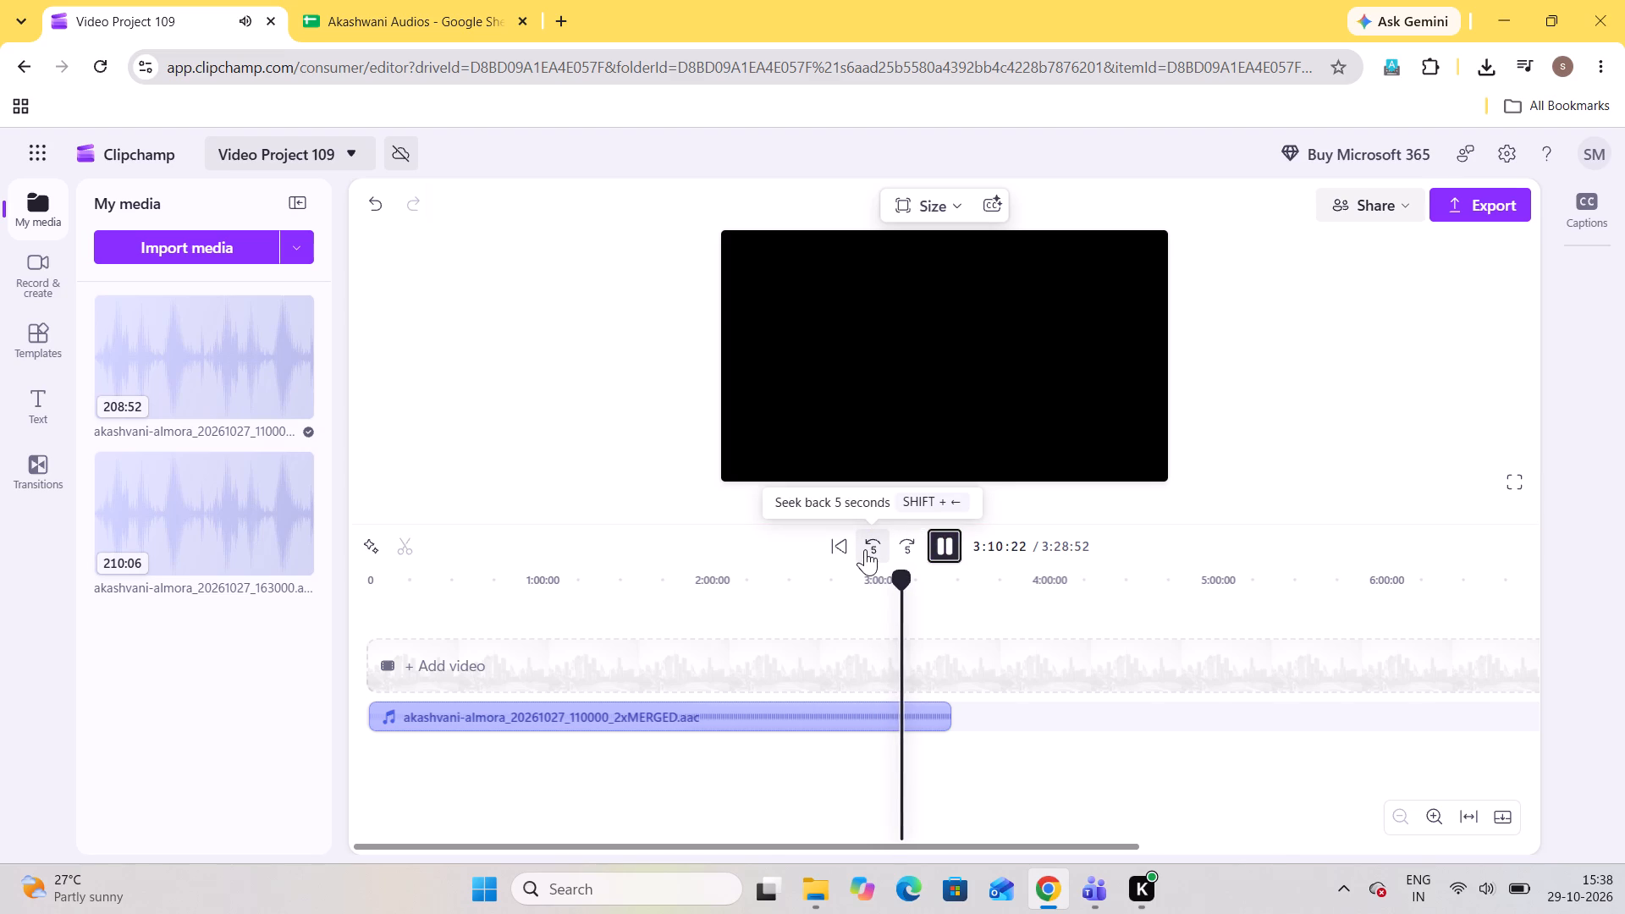
pyautogui.tripleClick(865, 549)
pyautogui.tripleClick(865, 549)
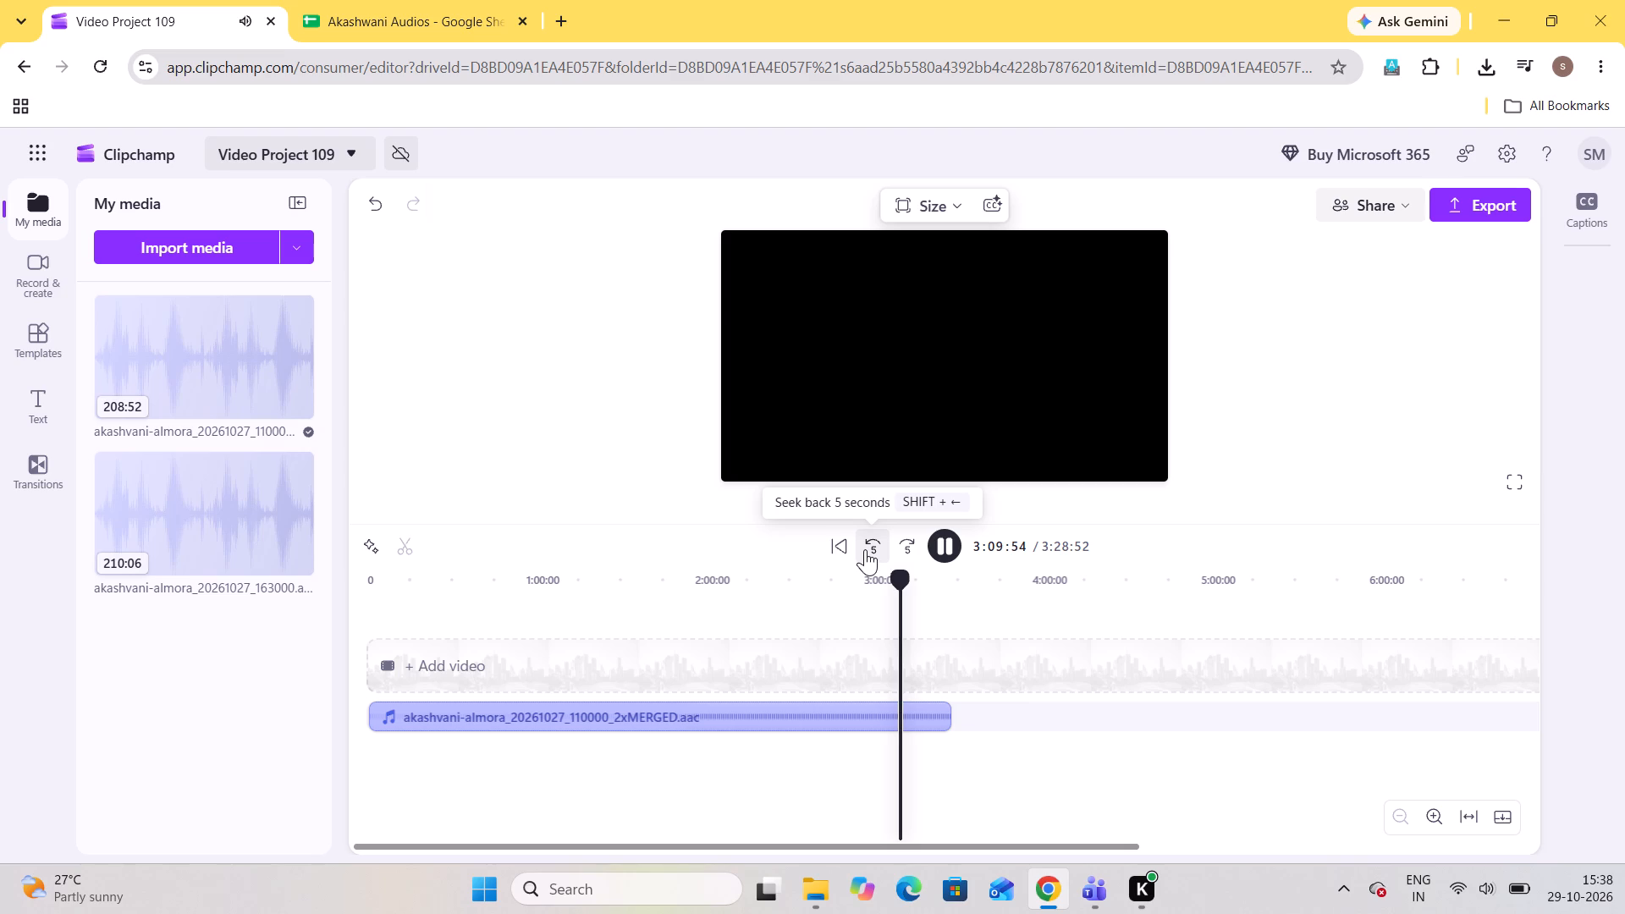
pyautogui.click(865, 549)
pyautogui.press('Left')
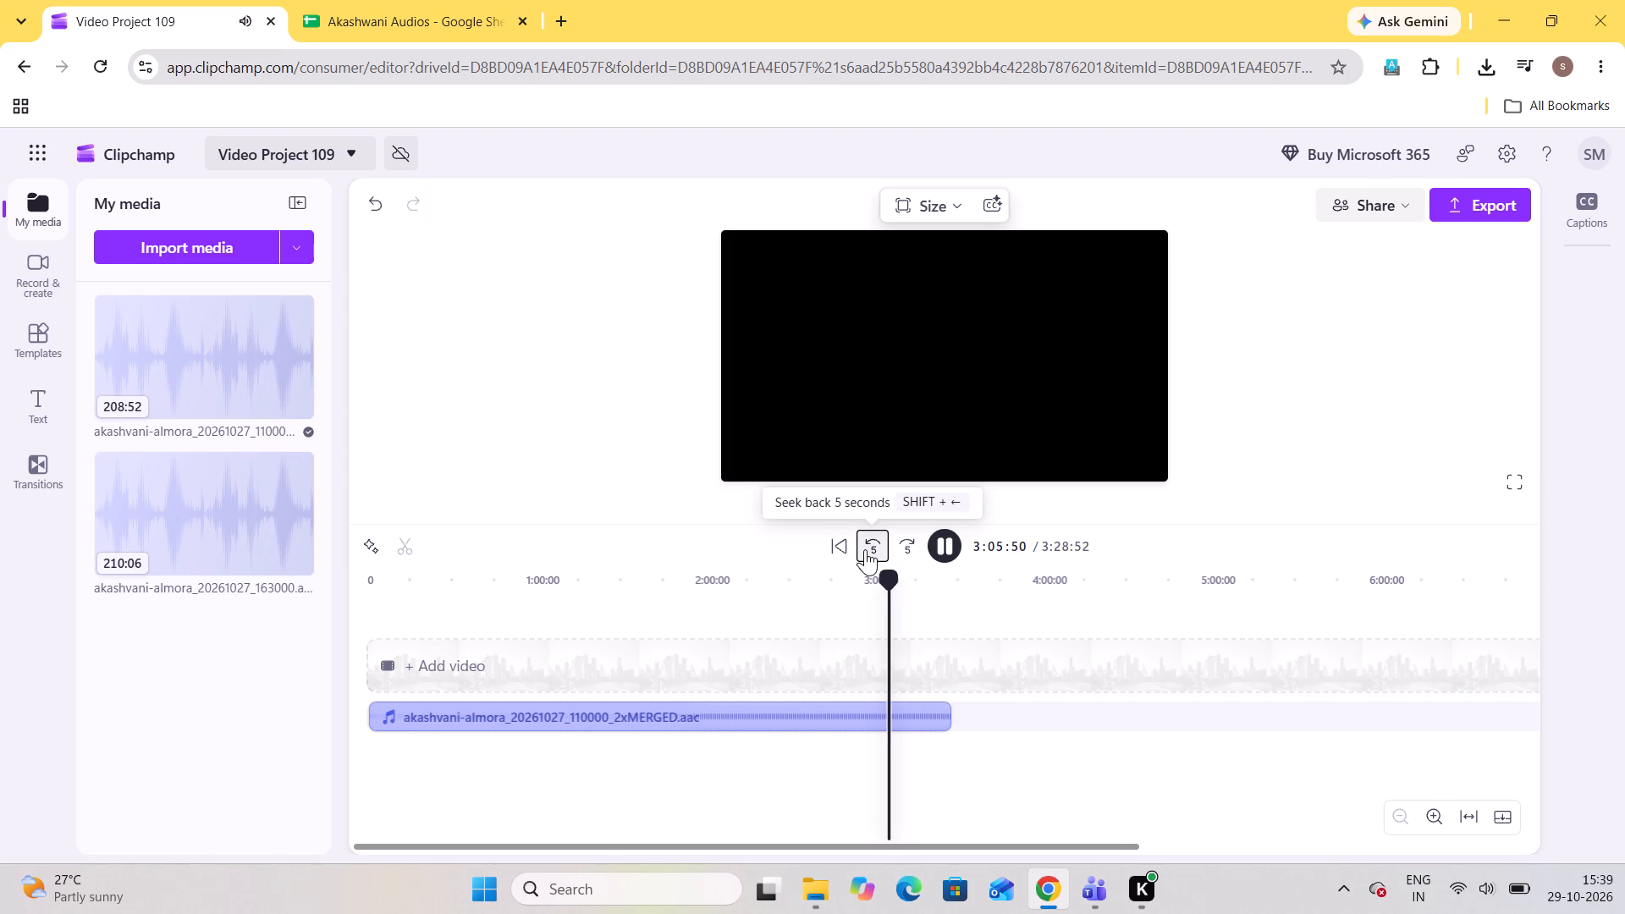
pyautogui.press('Left')
pyautogui.press('Left')
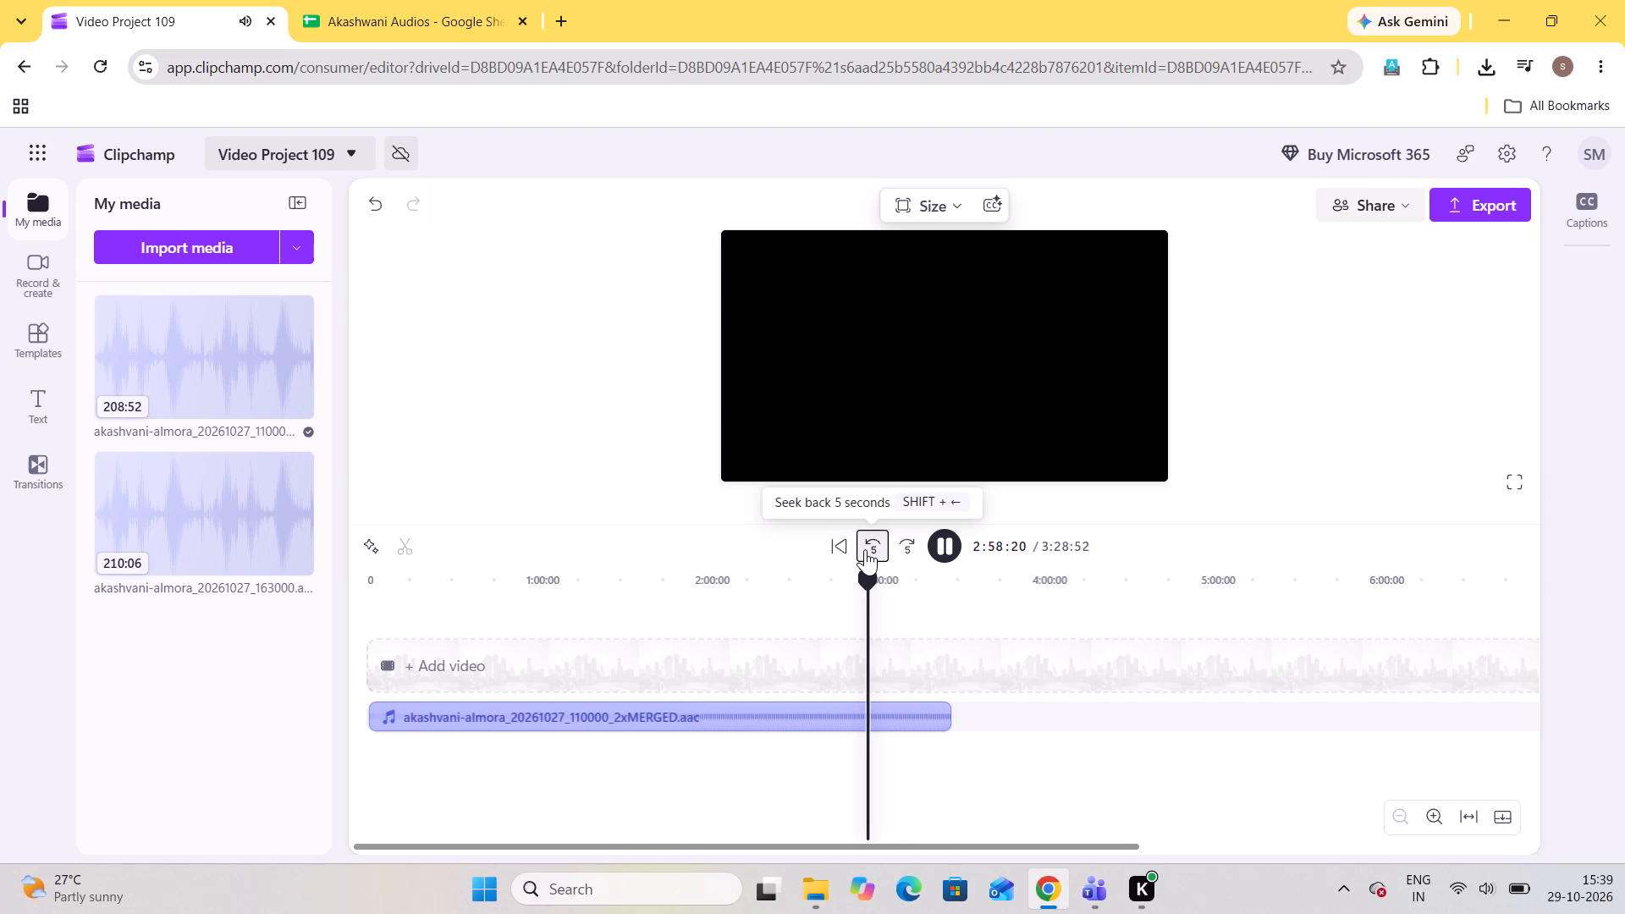
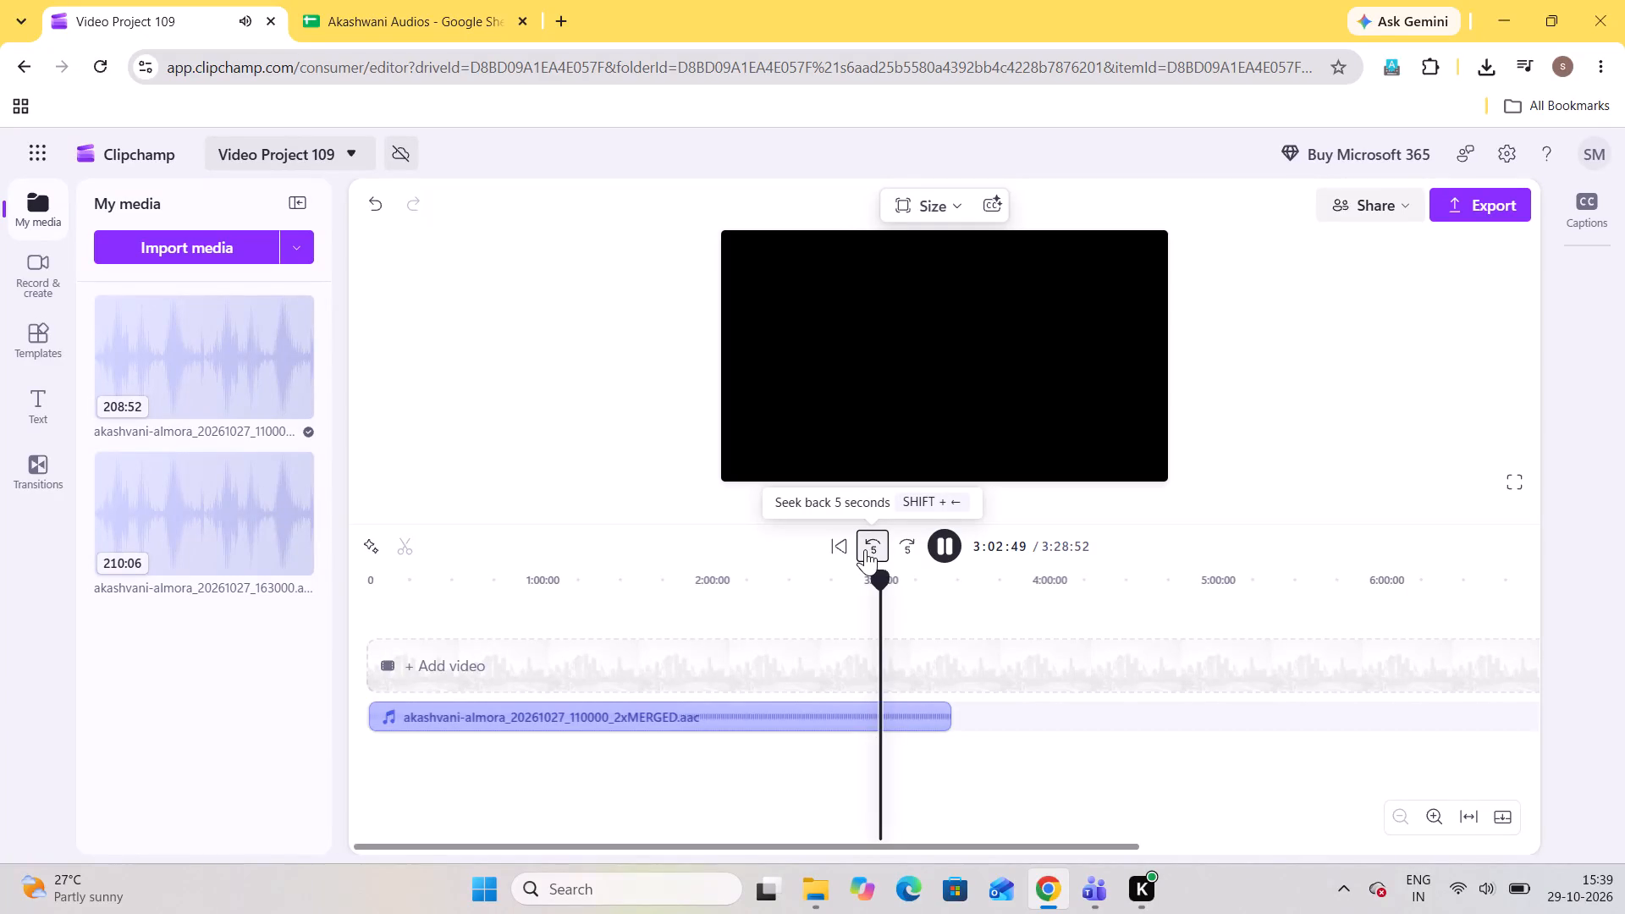
# Step the playing Almora 110000 recording back from about 3:02:49 to about 3:00:13, listening for where the wanted song starts.
pyautogui.doubleClick(865, 549)
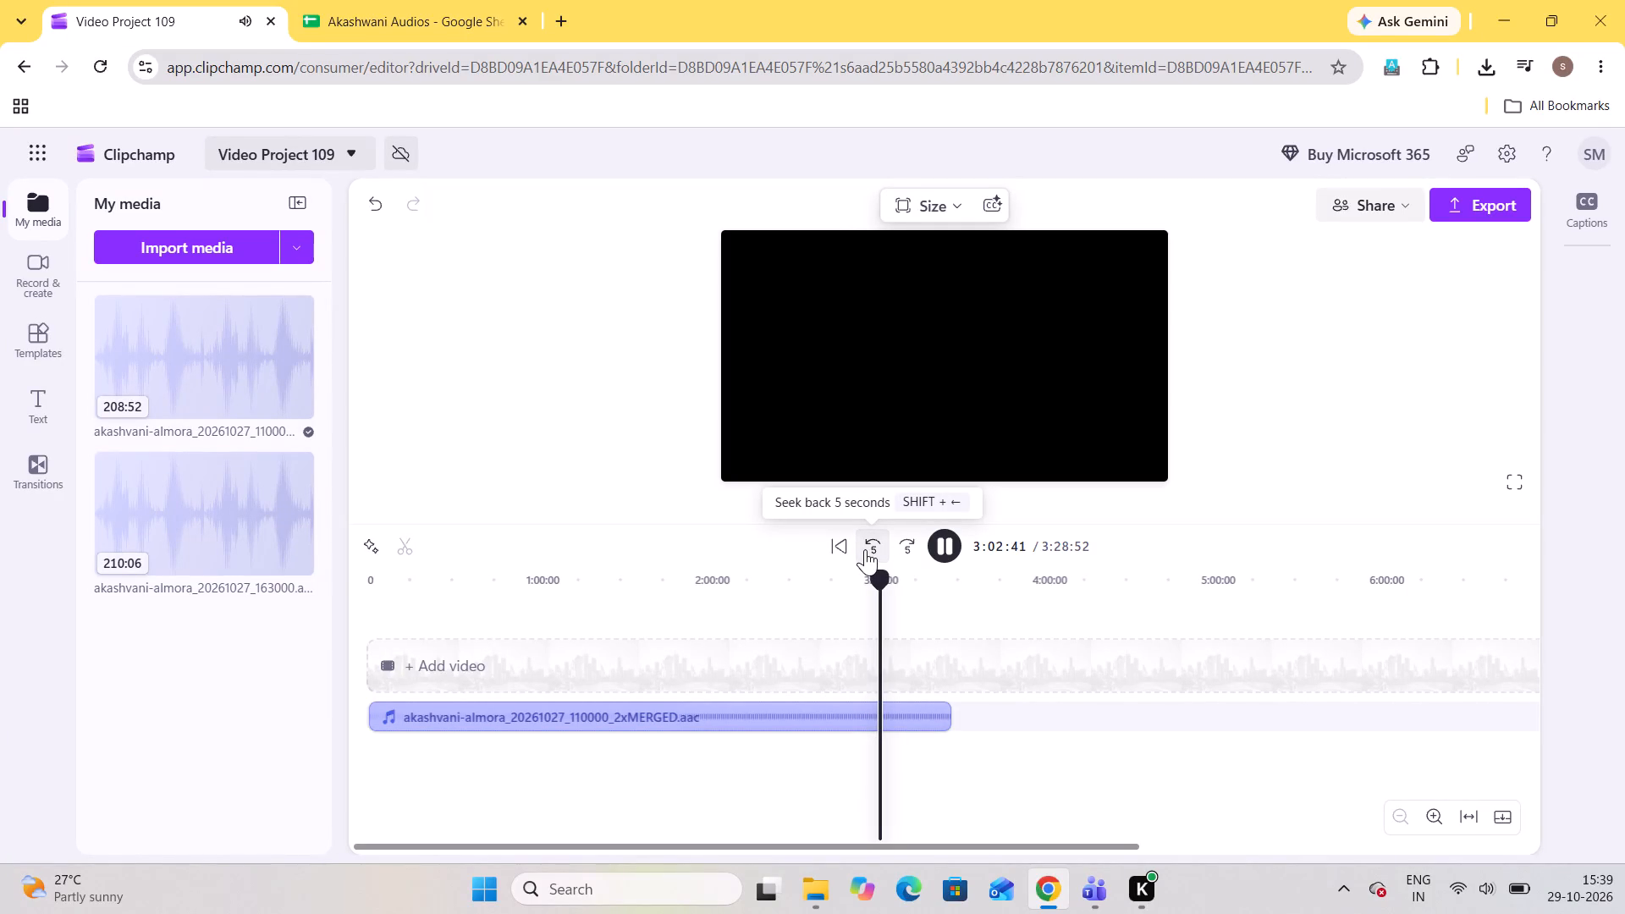
pyautogui.doubleClick(865, 549)
pyautogui.doubleClick(865, 549)
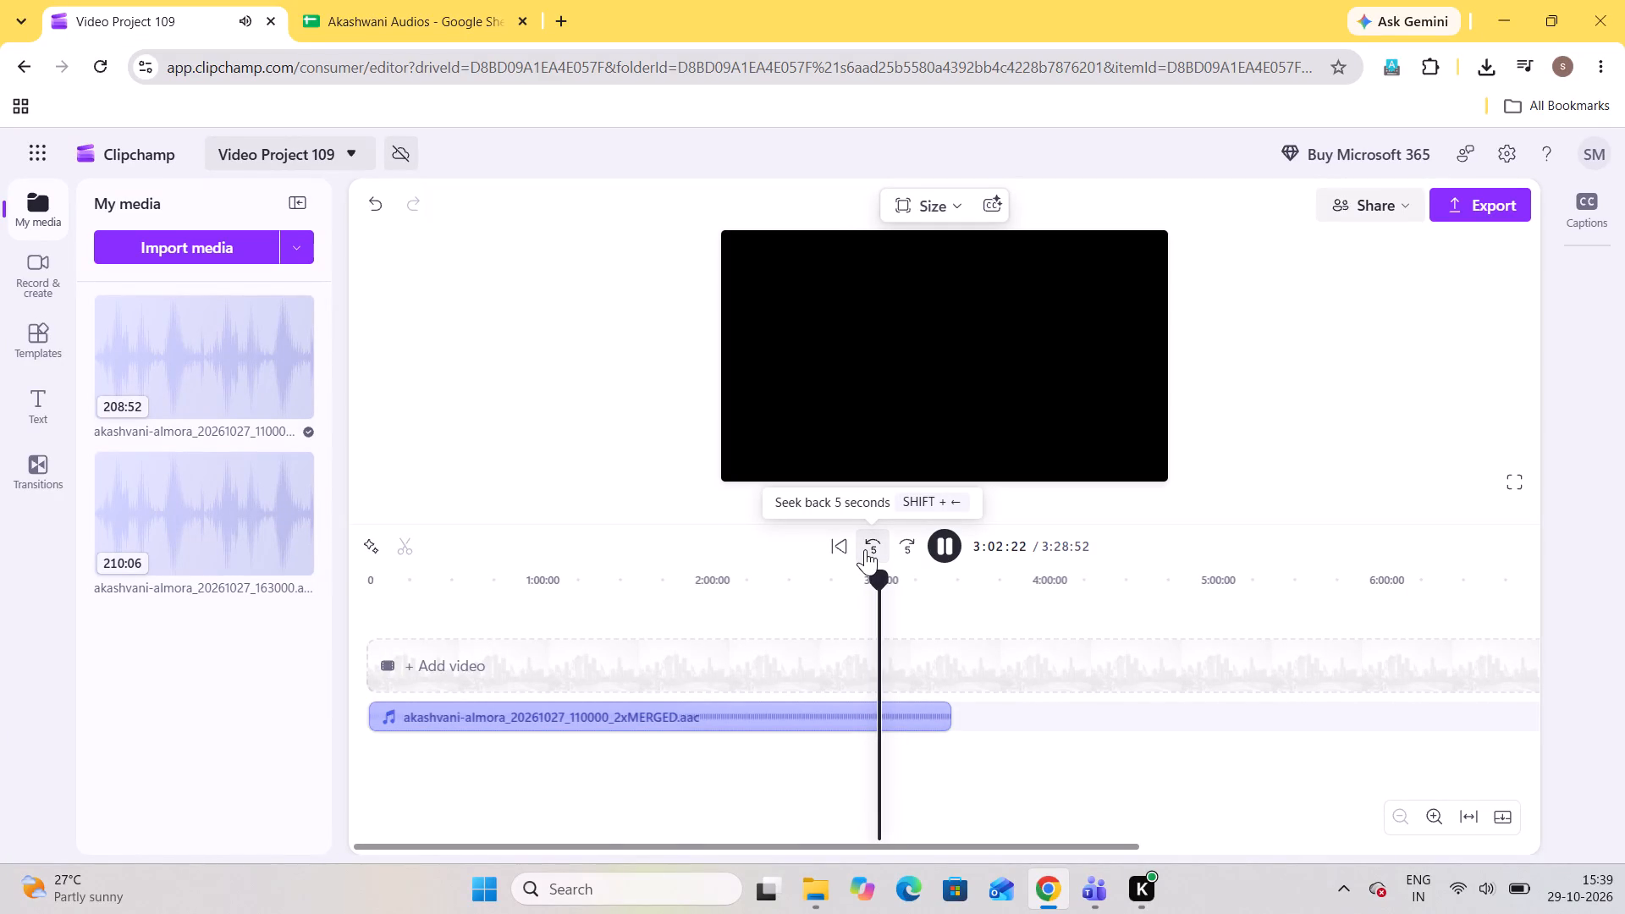
pyautogui.click(865, 549)
pyautogui.tripleClick(865, 549)
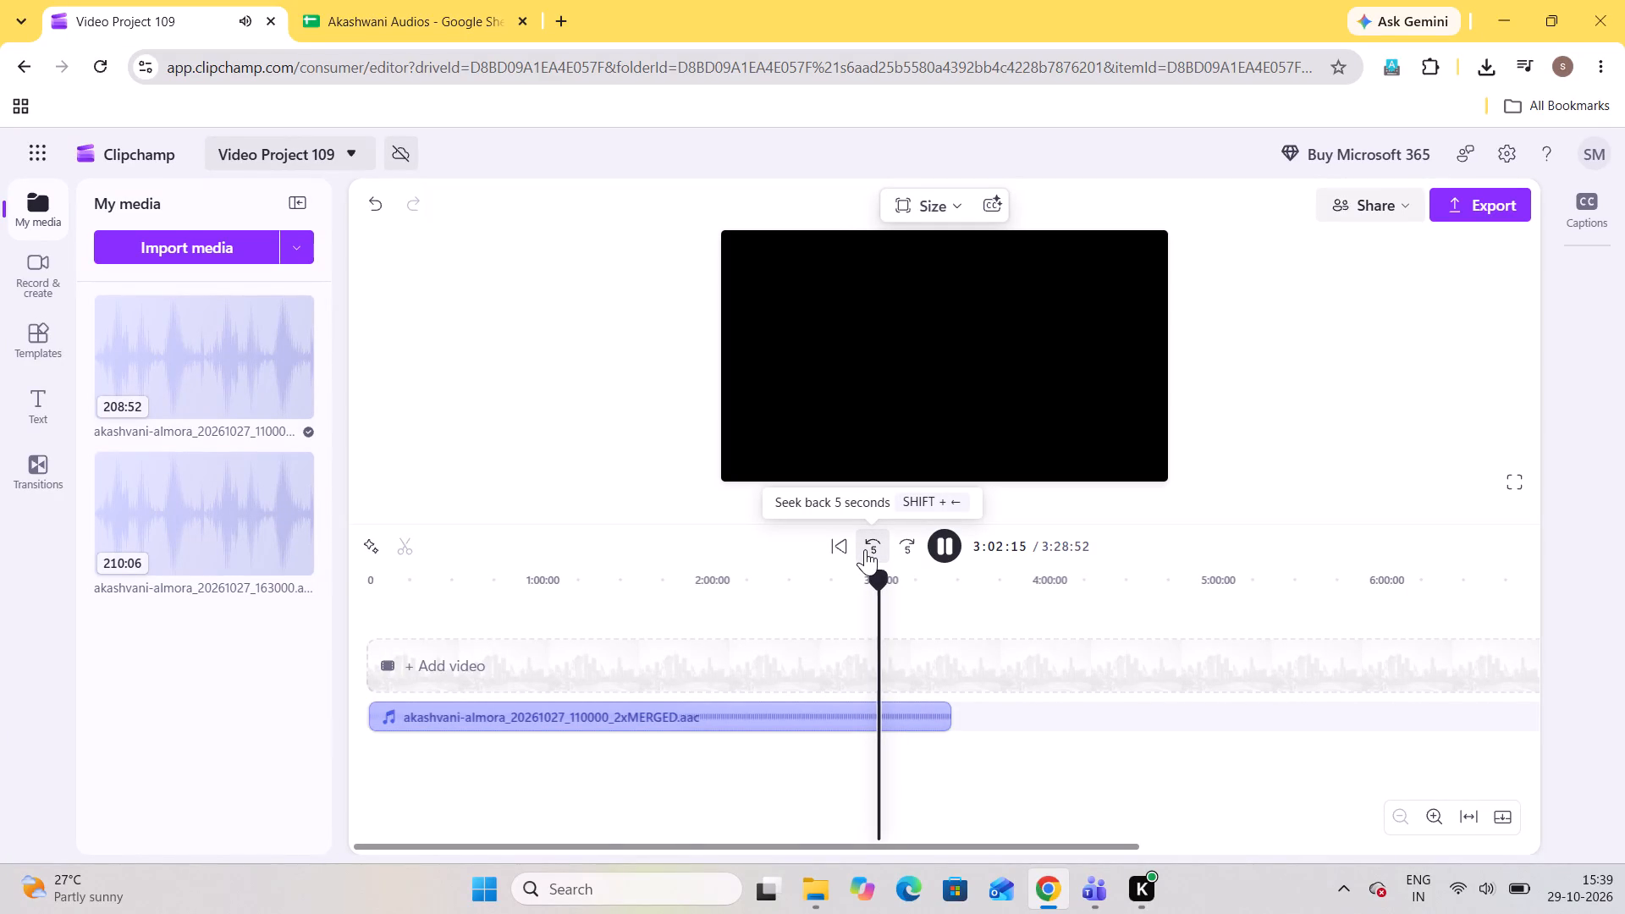
pyautogui.click(865, 549)
pyautogui.doubleClick(865, 549)
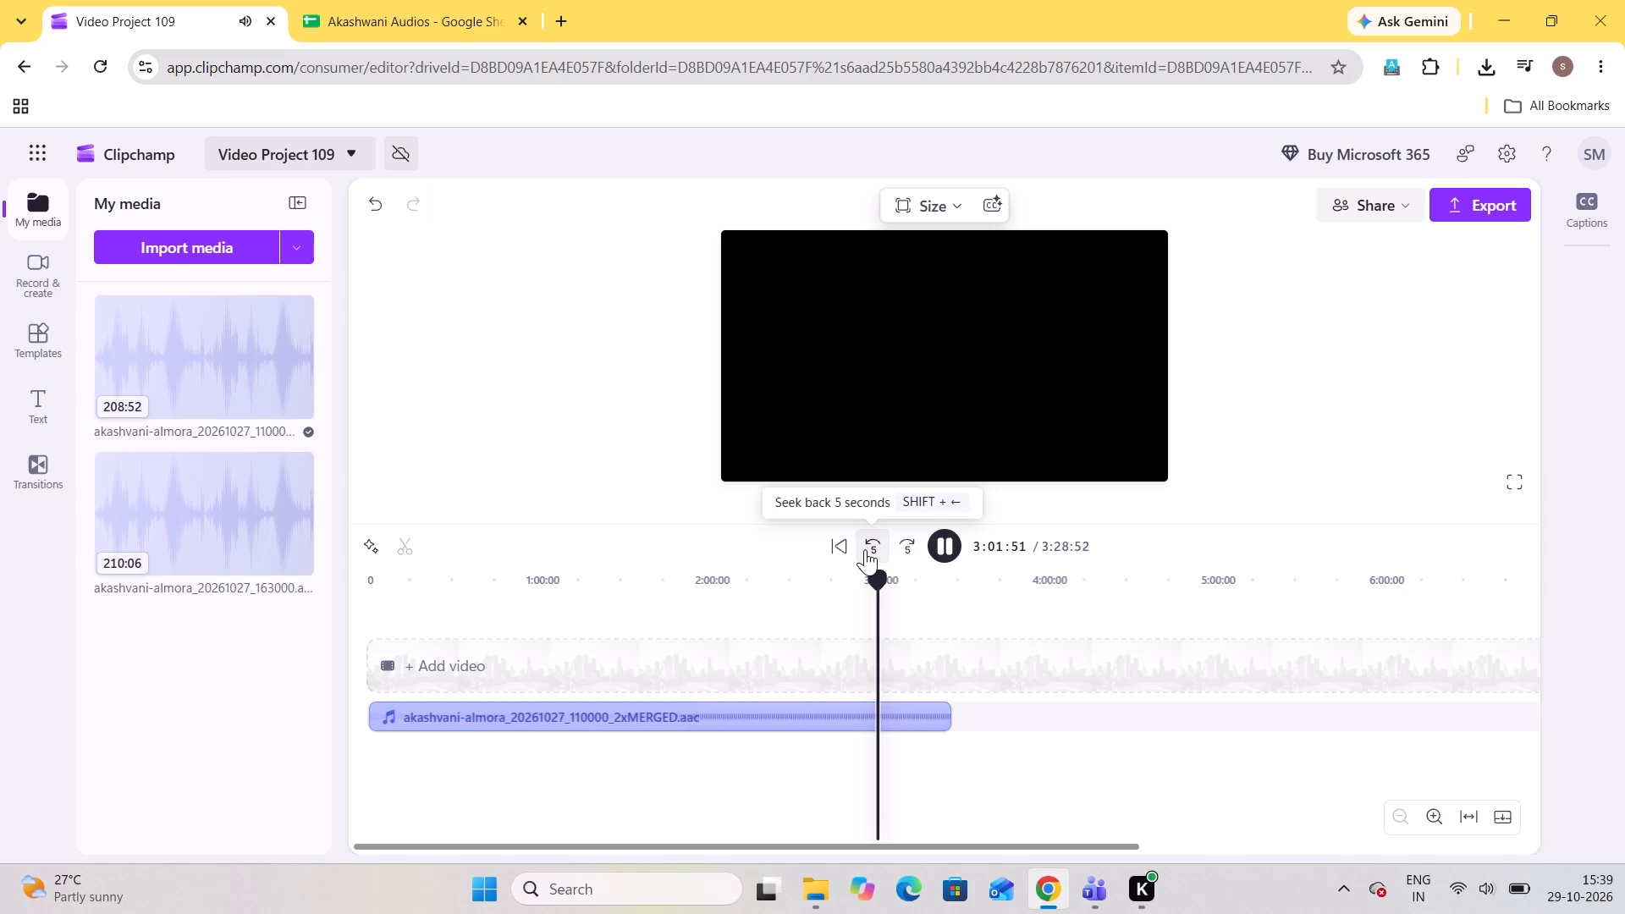
pyautogui.tripleClick(865, 549)
pyautogui.click(865, 549)
pyautogui.tripleClick(865, 549)
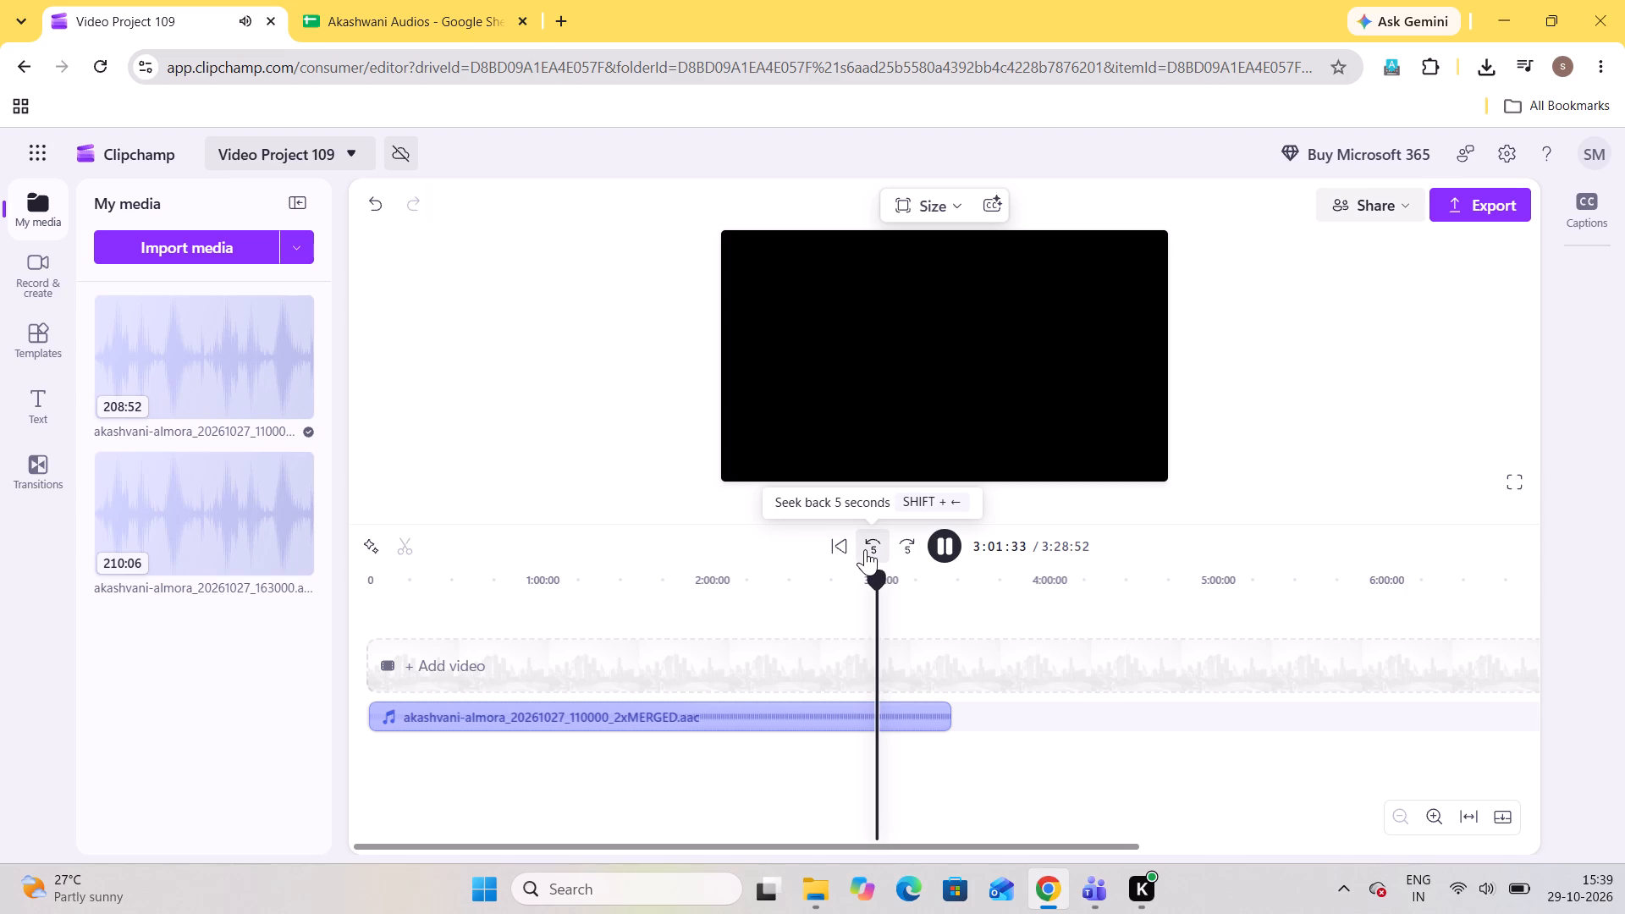
pyautogui.click(865, 549)
pyautogui.doubleClick(865, 549)
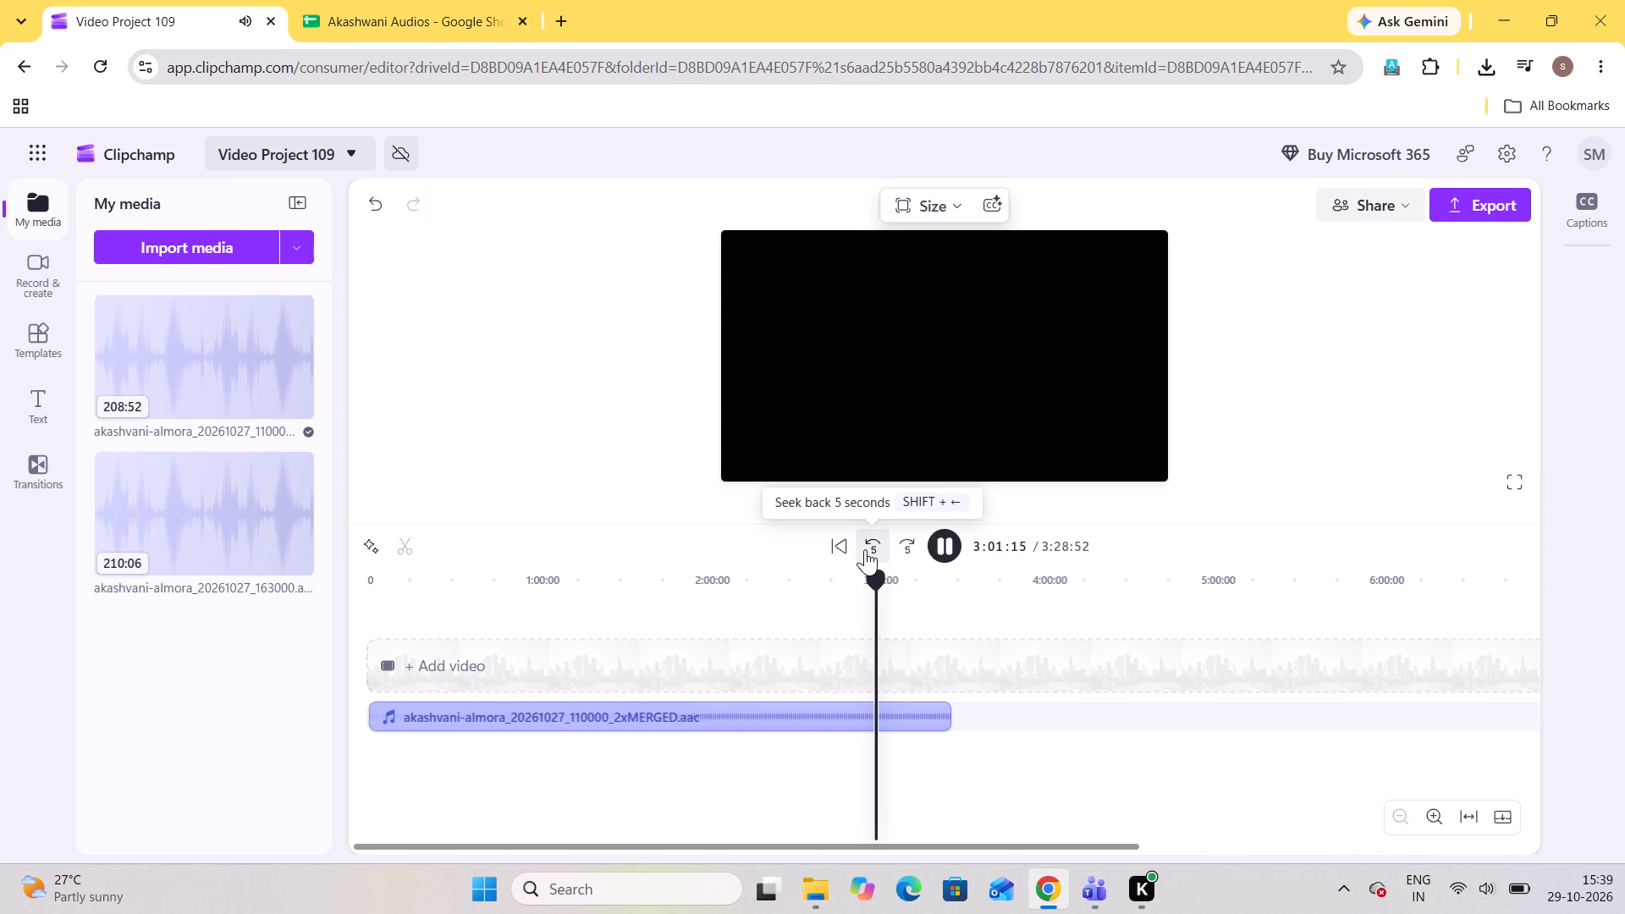
pyautogui.doubleClick(865, 549)
pyautogui.doubleClick(865, 549)
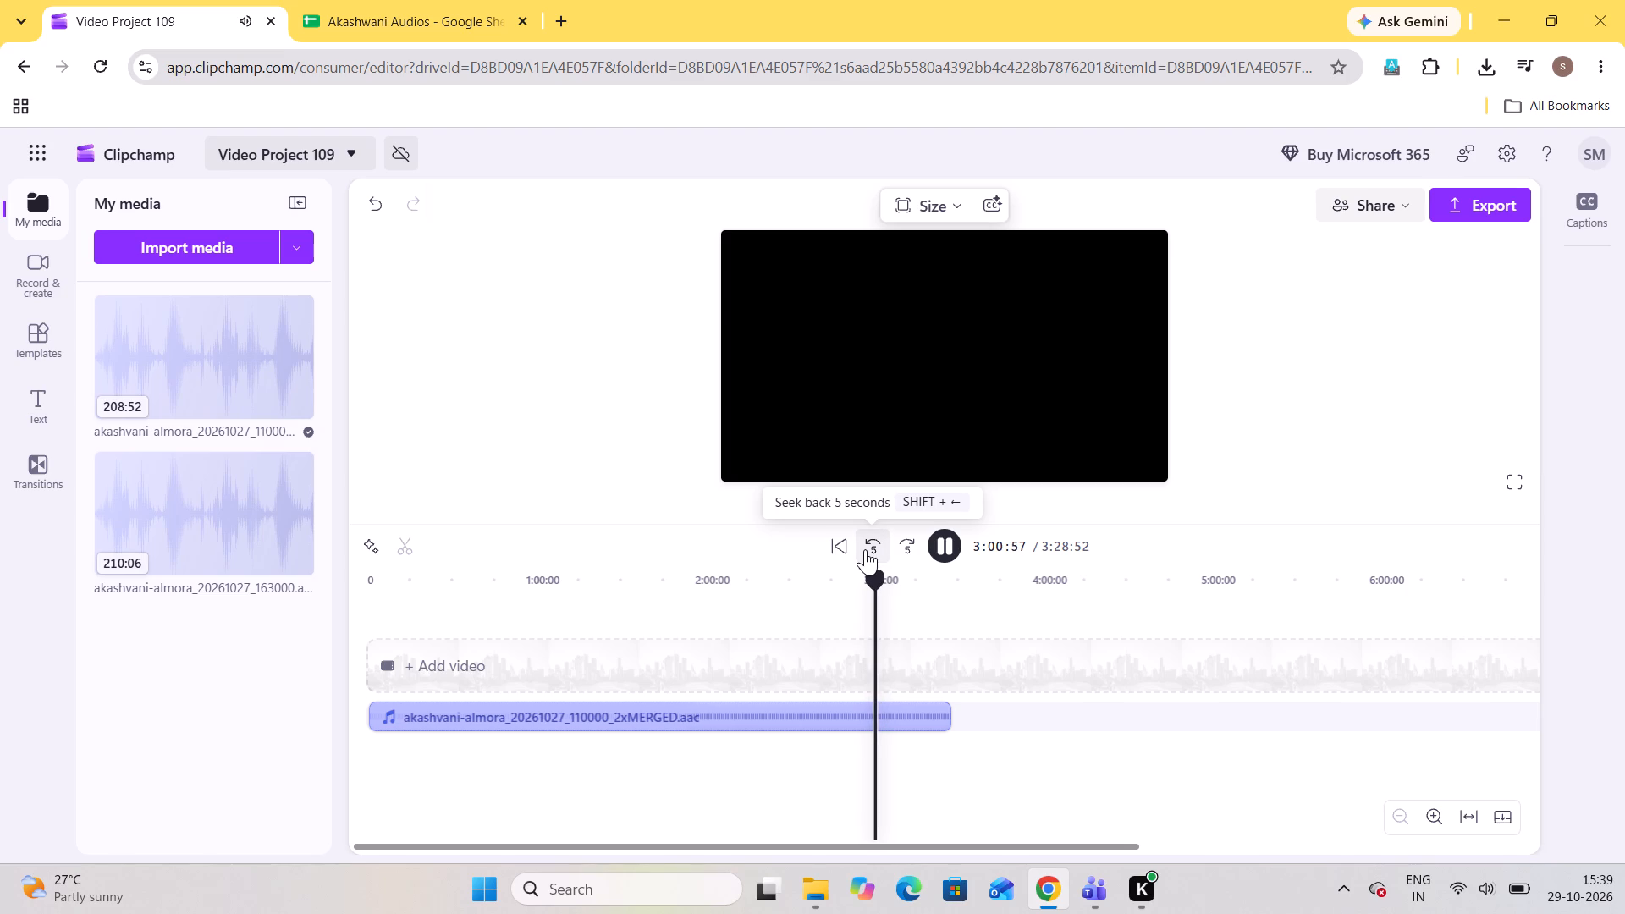
pyautogui.doubleClick(865, 549)
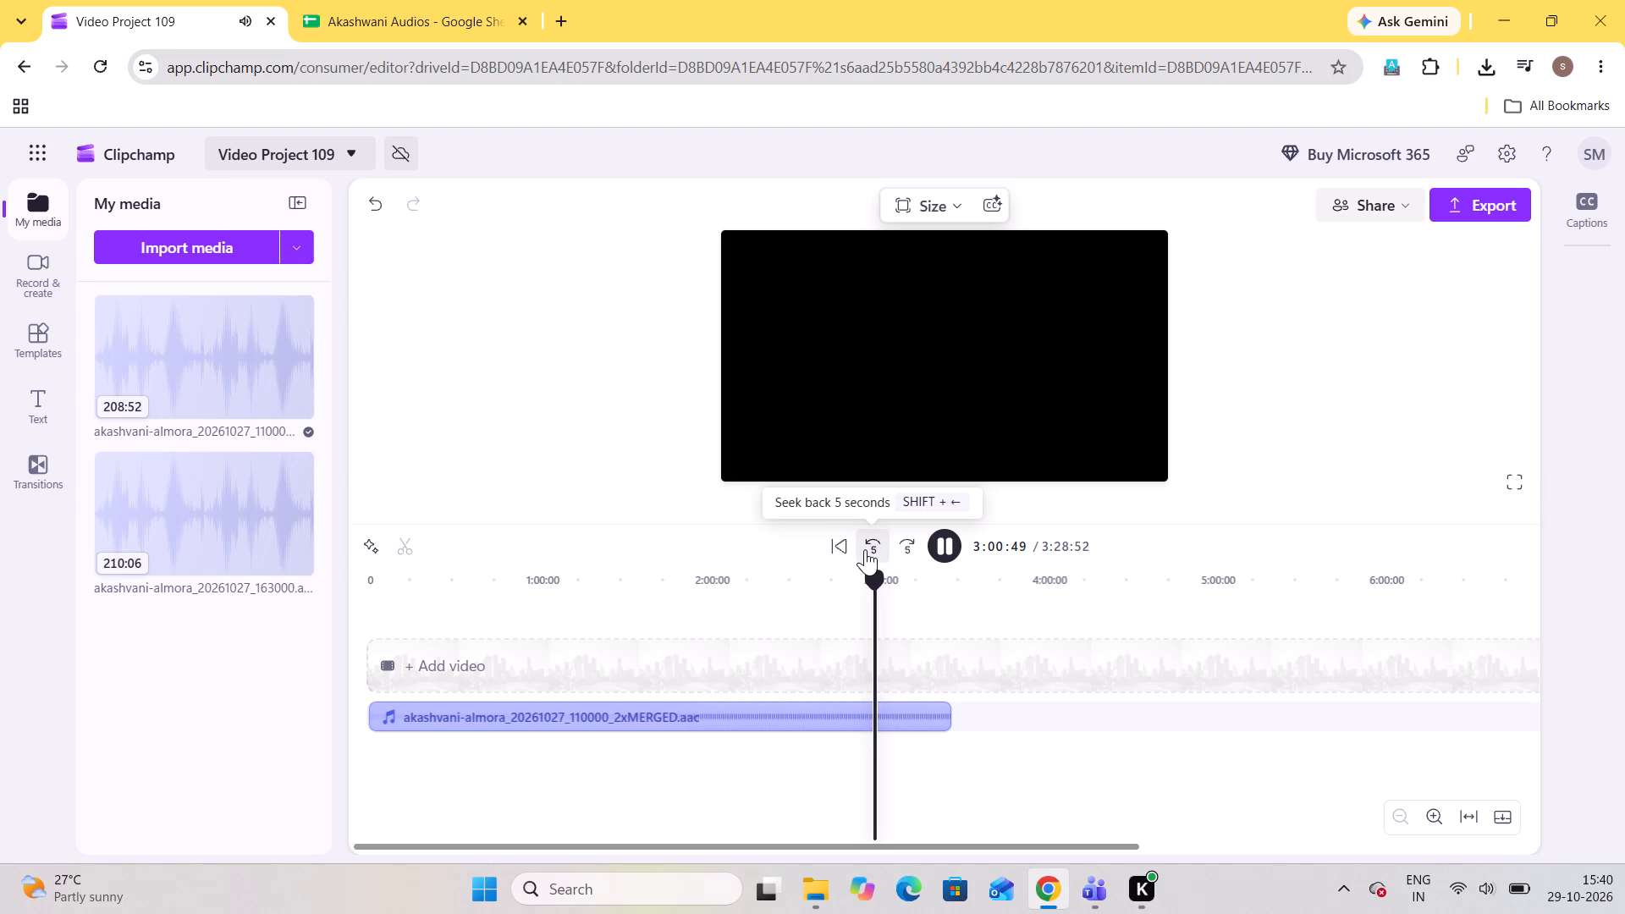
pyautogui.doubleClick(865, 549)
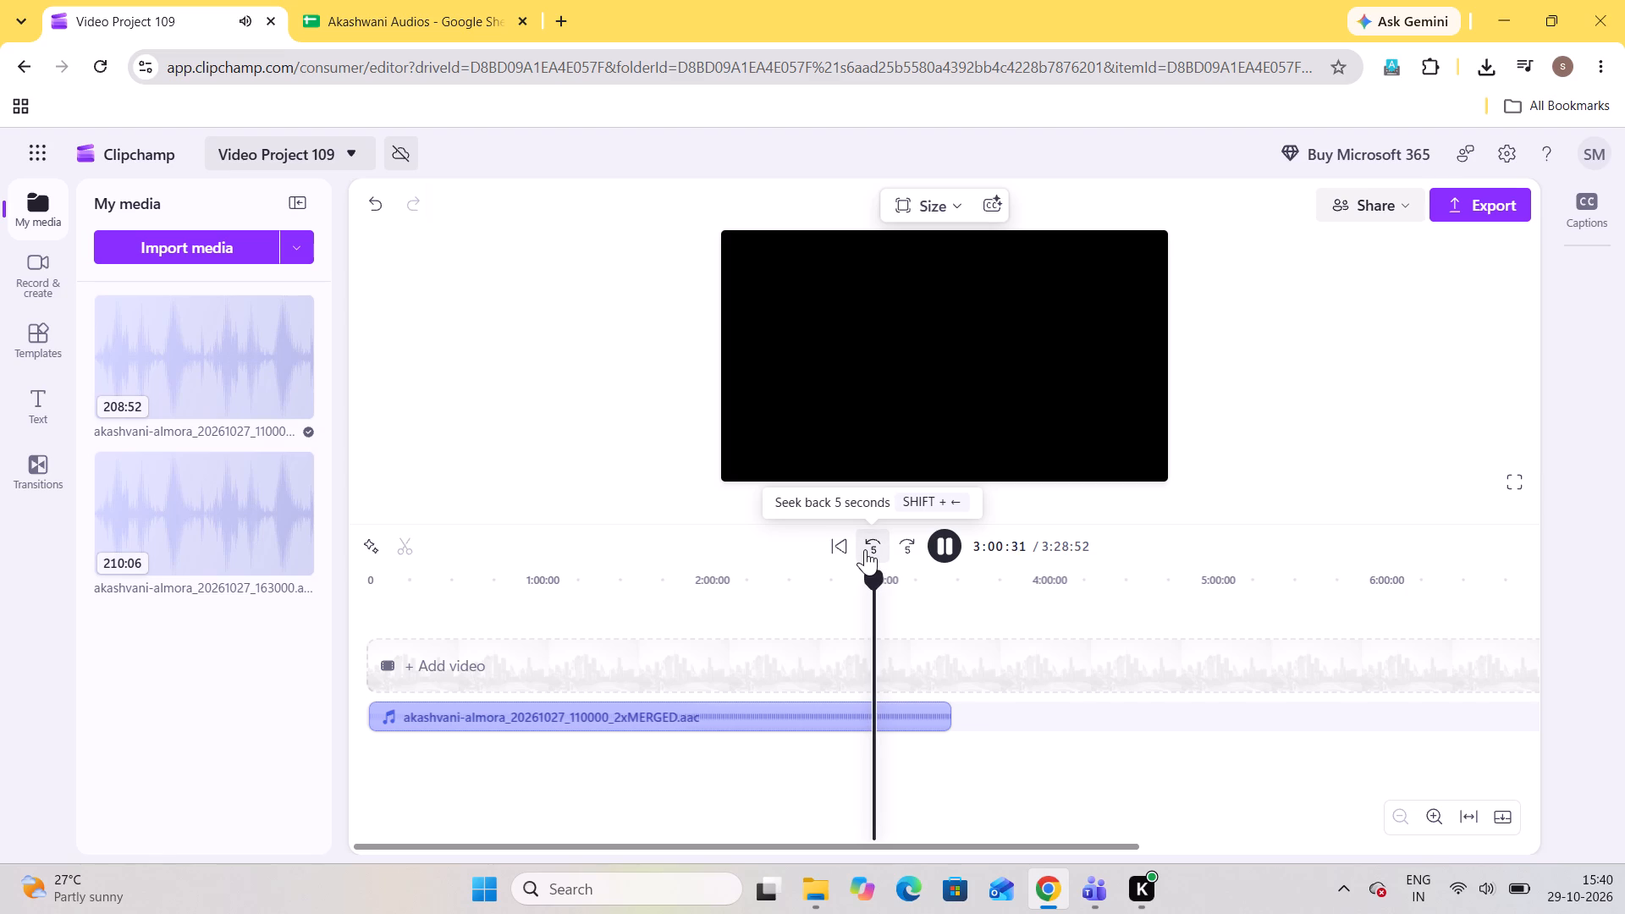
pyautogui.doubleClick(865, 549)
pyautogui.doubleClick(865, 549)
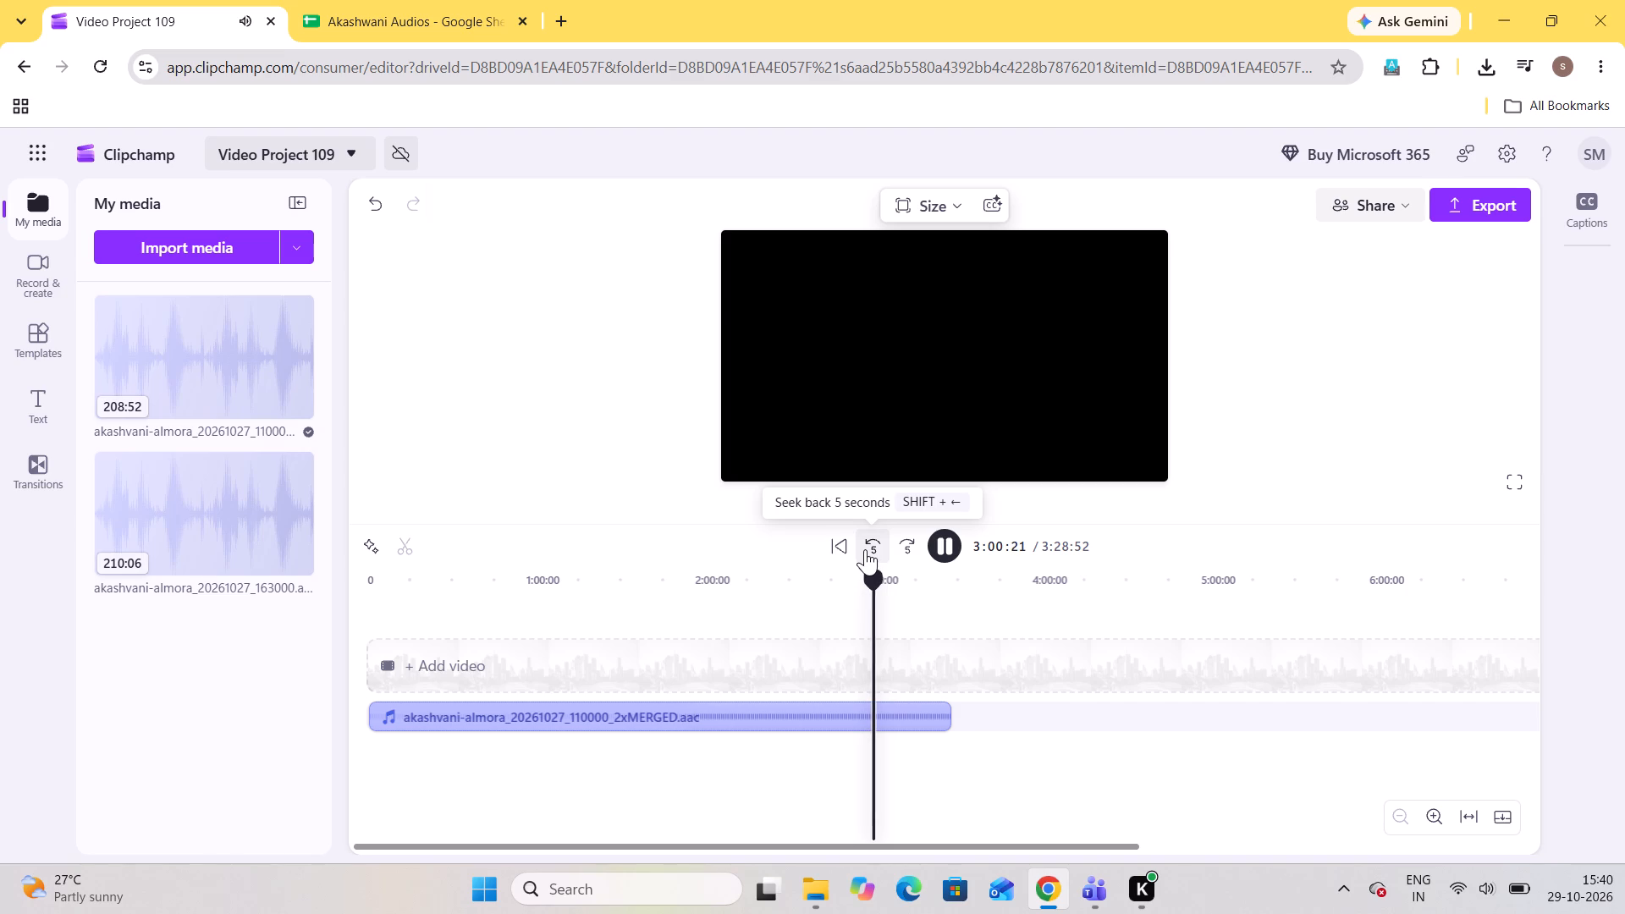
pyautogui.doubleClick(881, 553)
# Pause playback at 3:00:15 and split the Almora 110000 recording there.
pyautogui.click(940, 545)
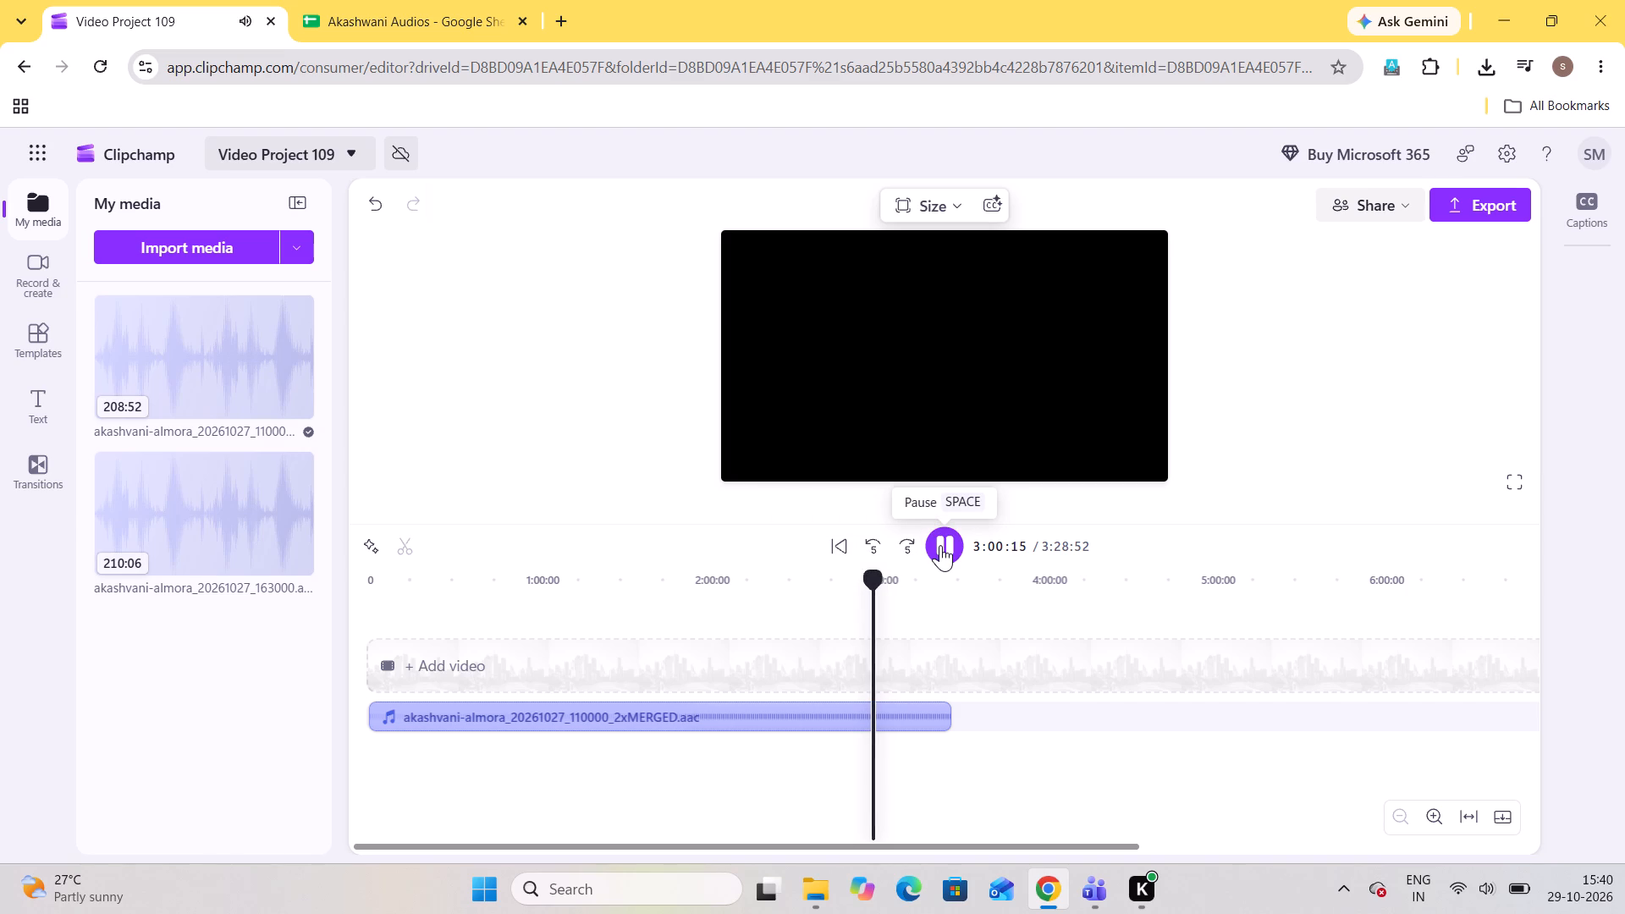
pyautogui.click(416, 560)
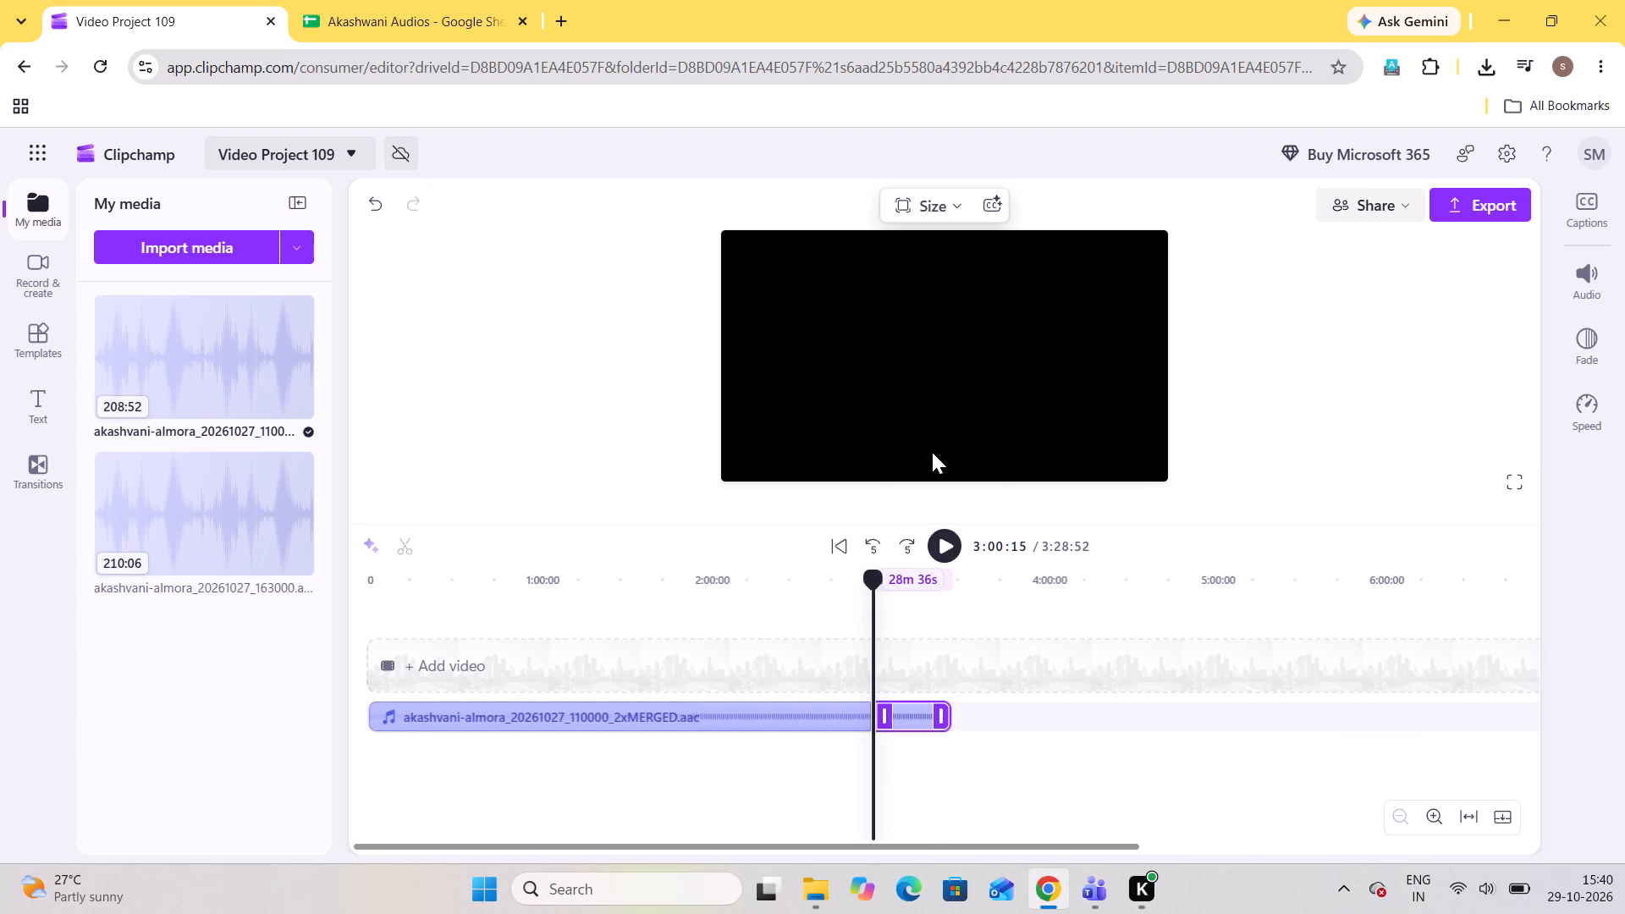
# Play on briefly to 3:00:20 and split the recording again at that point.
pyautogui.click(941, 537)
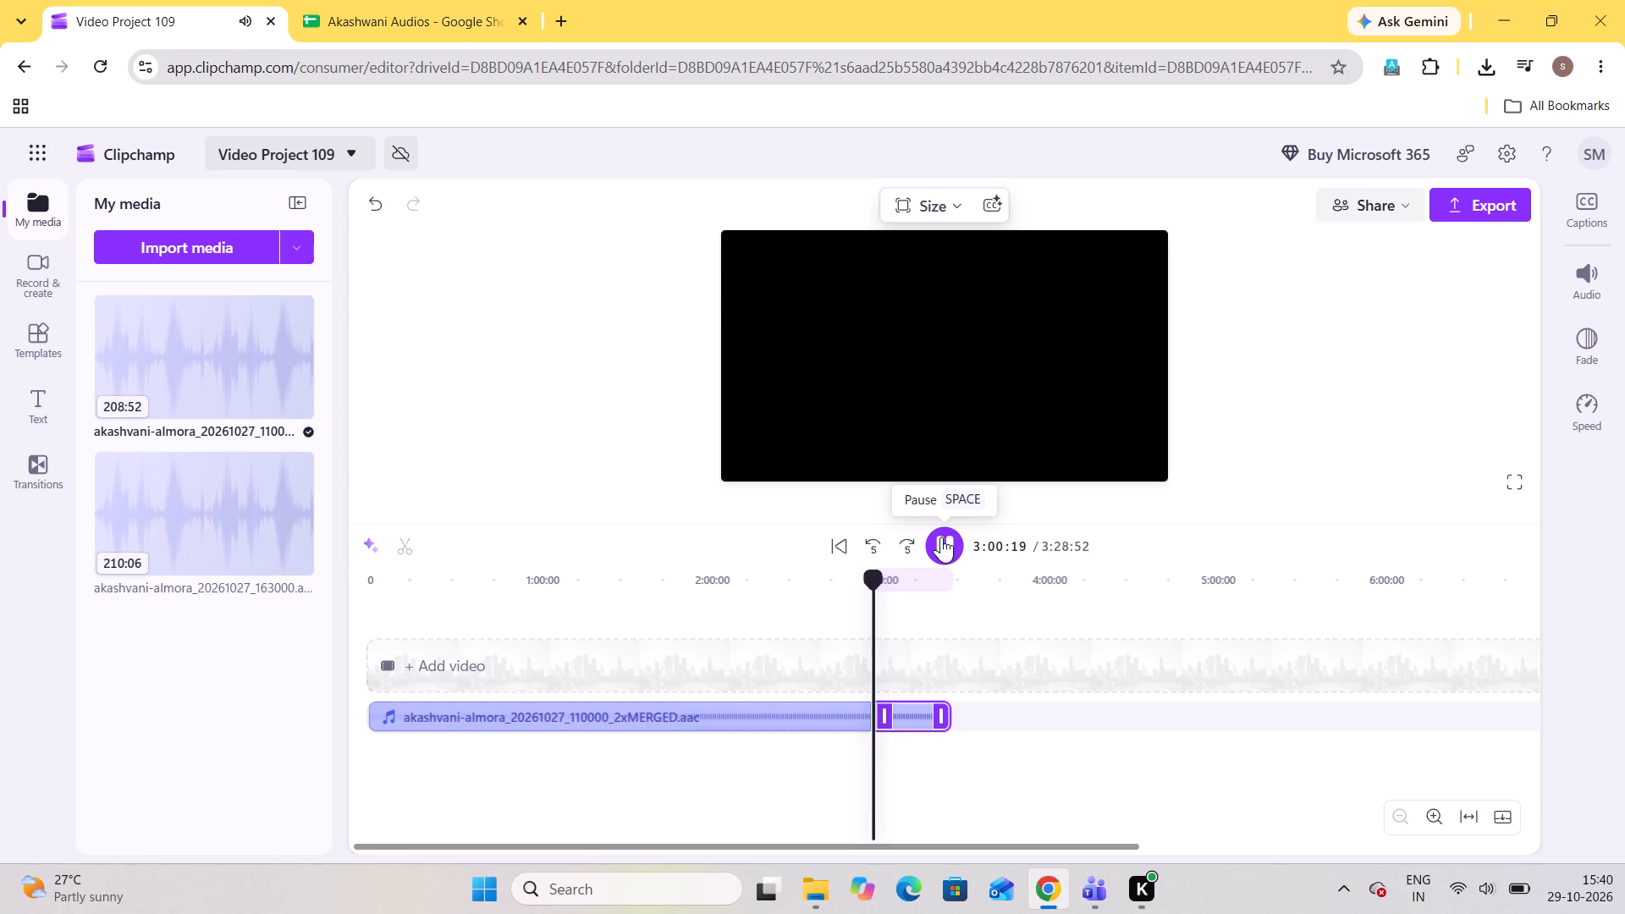
pyautogui.click(941, 537)
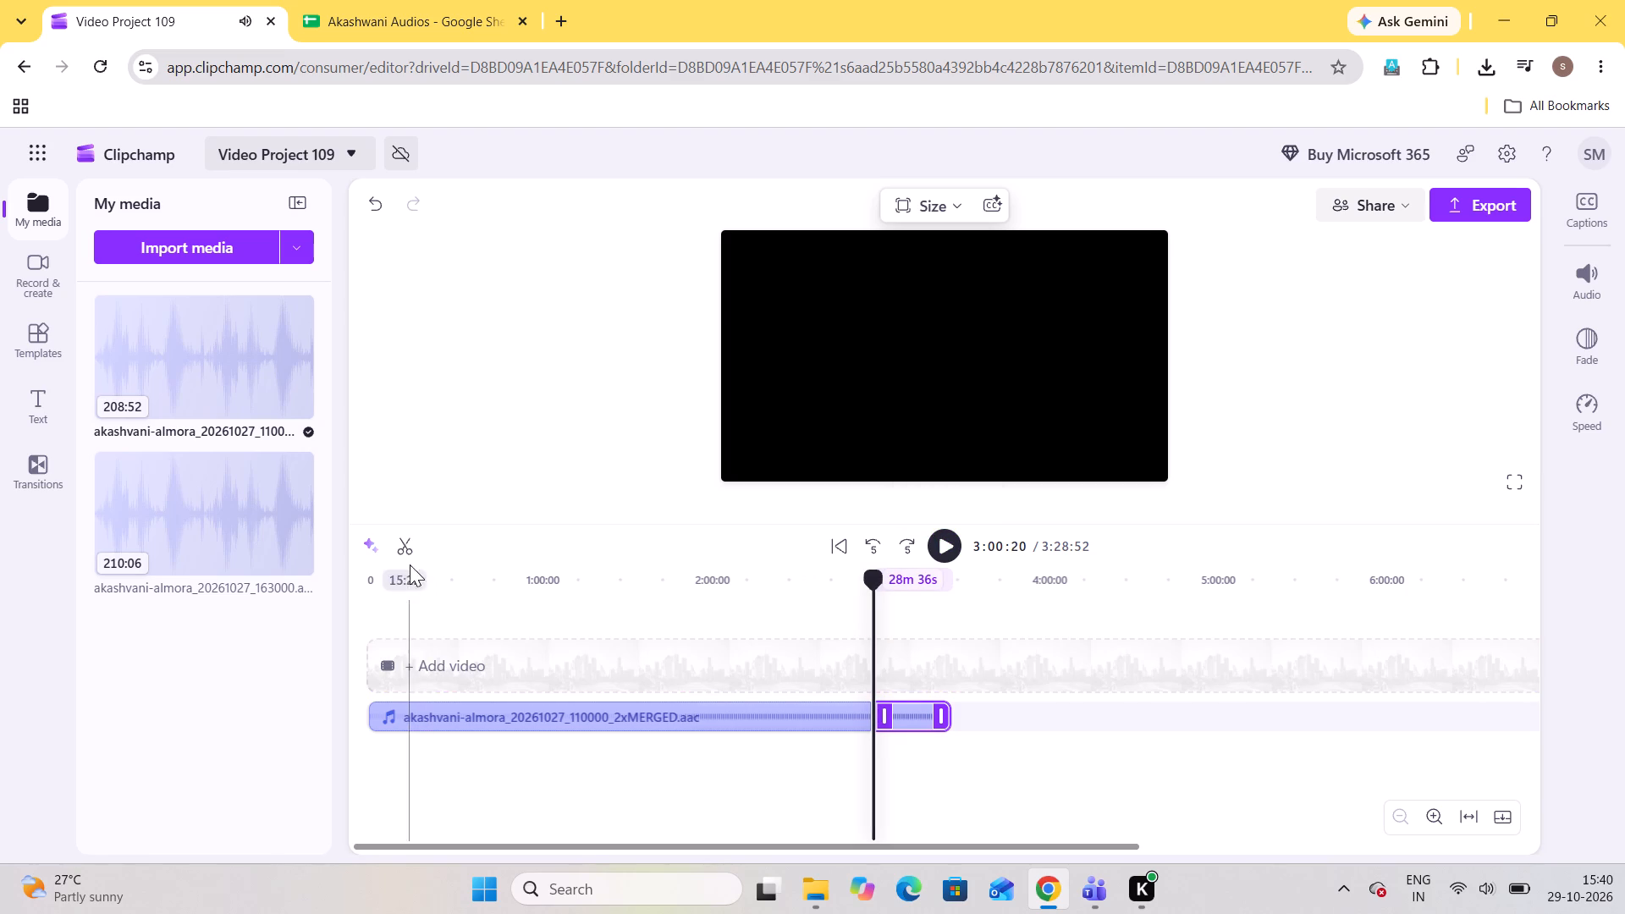
pyautogui.click(410, 550)
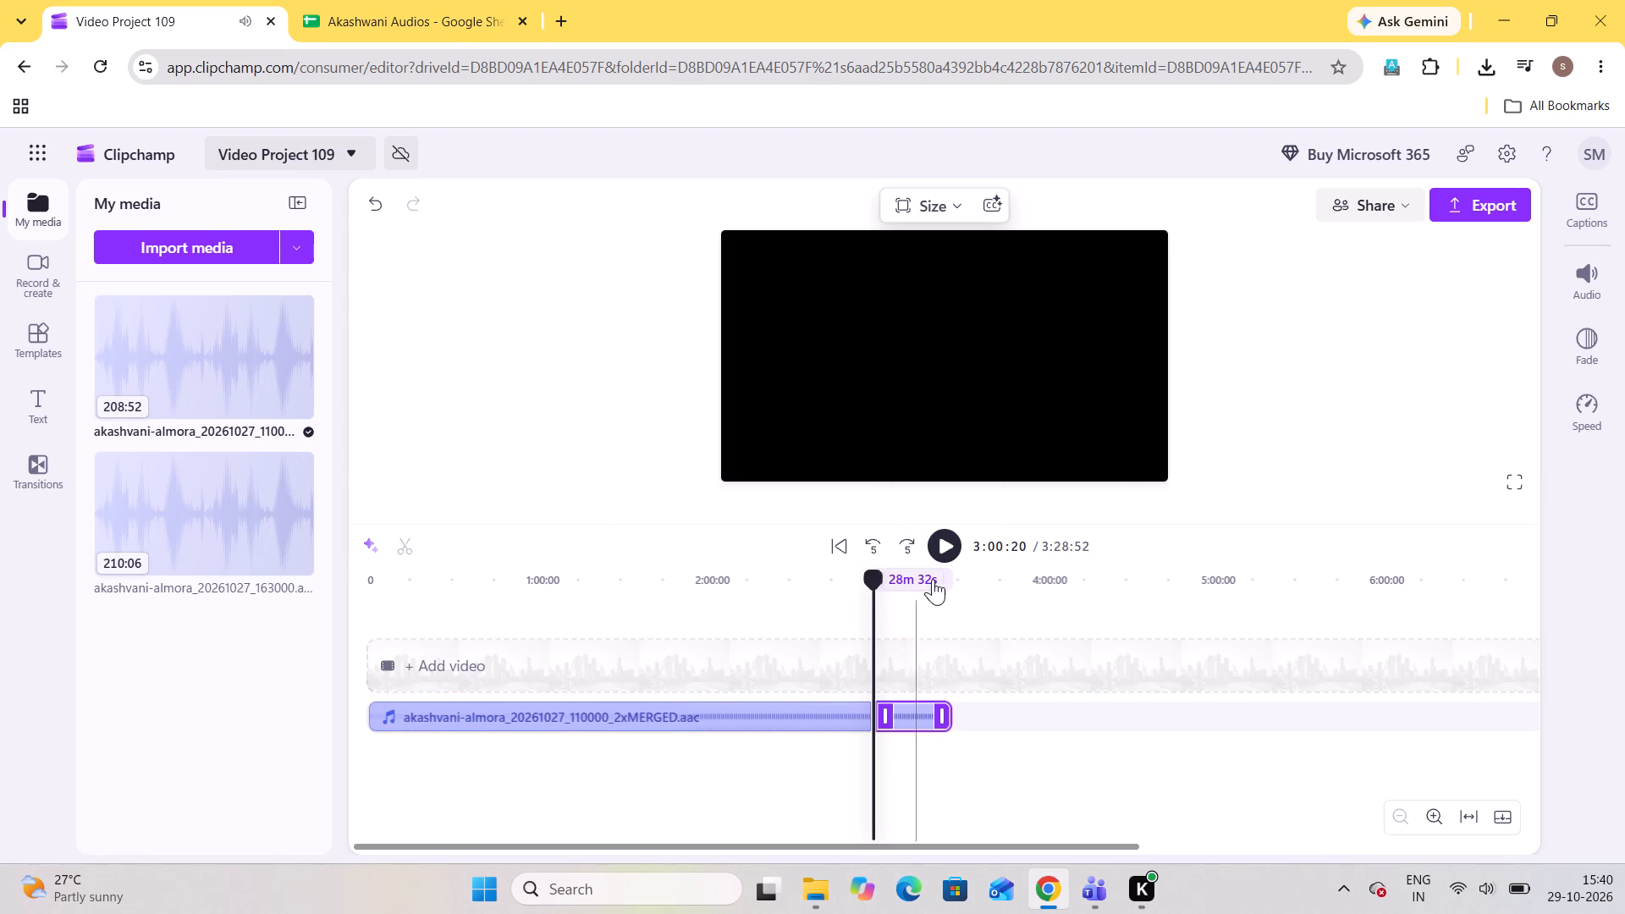
# Resume playback from 3:00:20 to listen to the section after the new split.
pyautogui.click(946, 537)
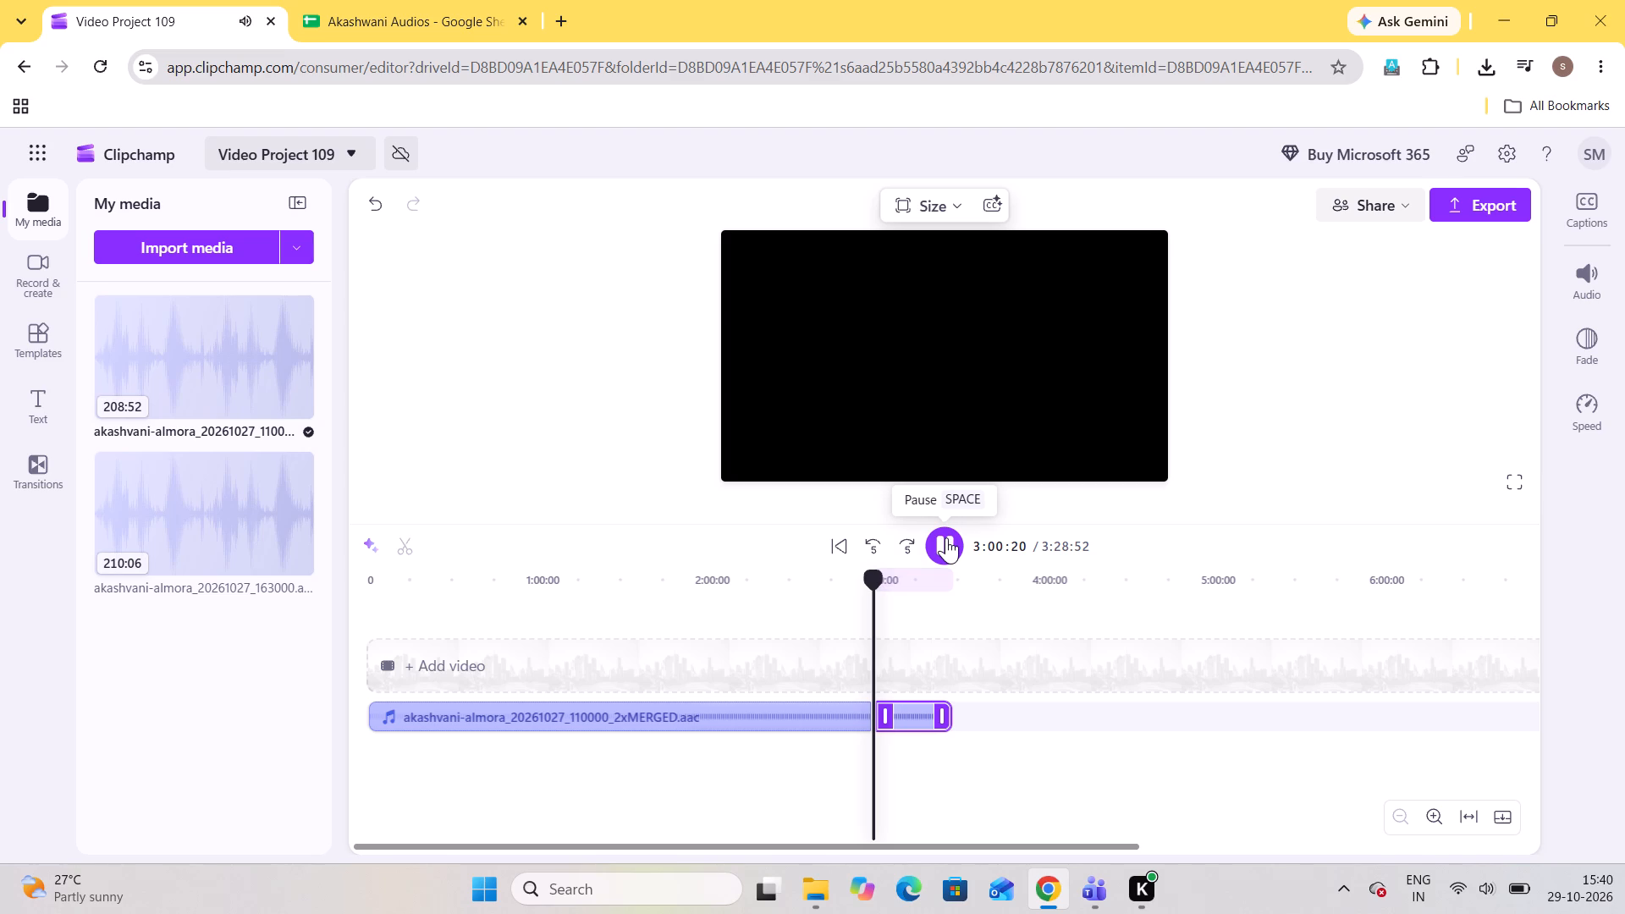
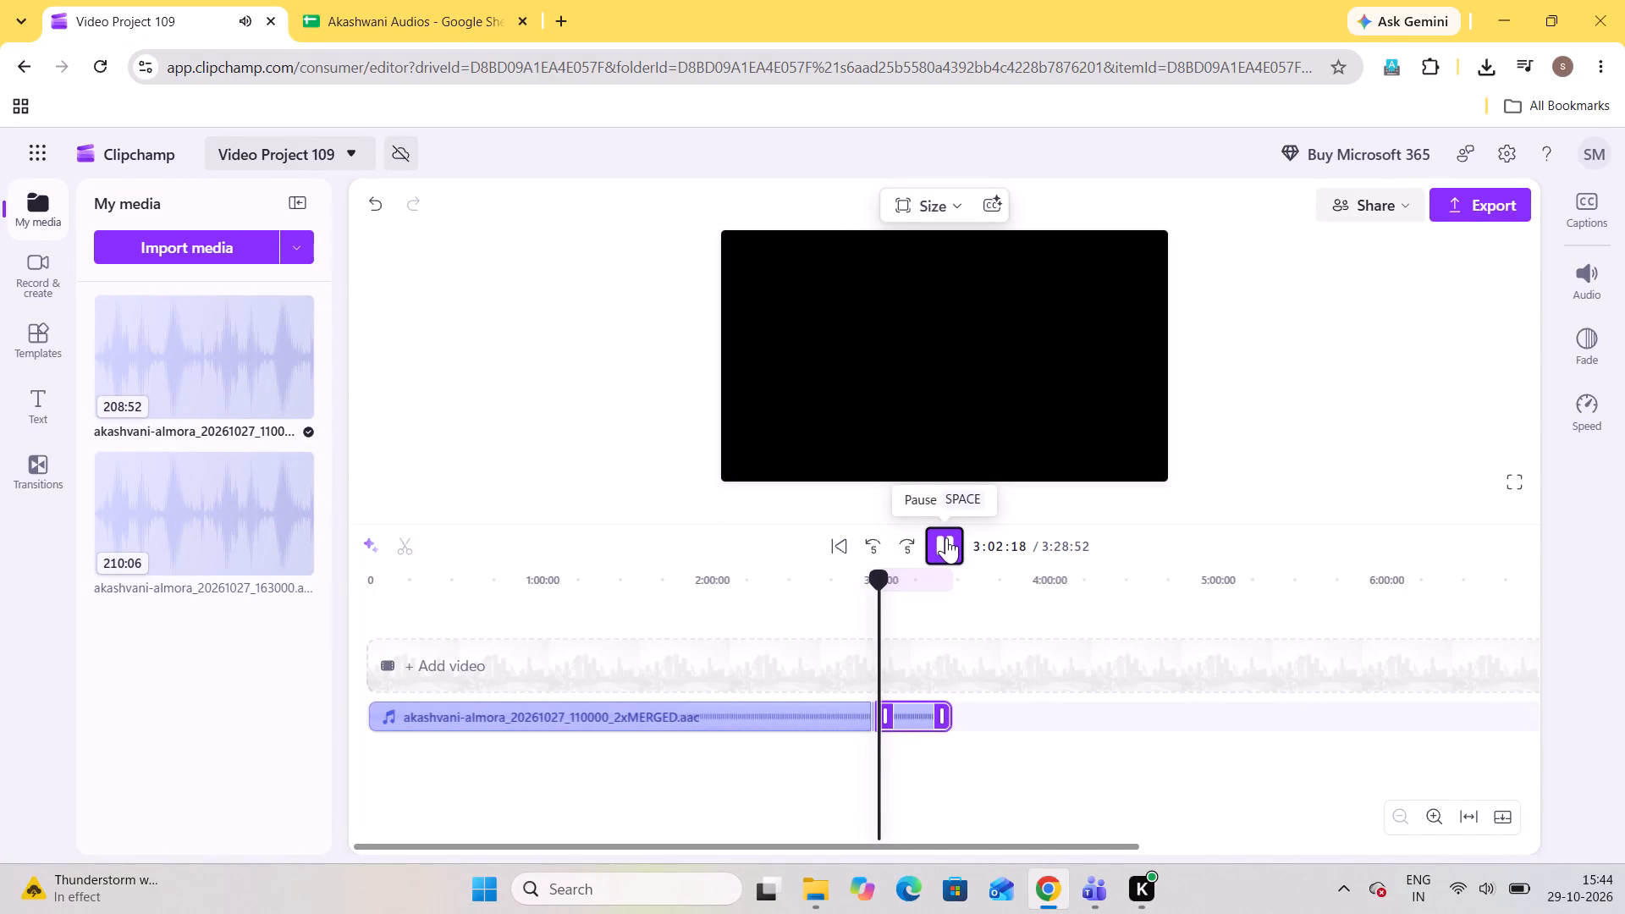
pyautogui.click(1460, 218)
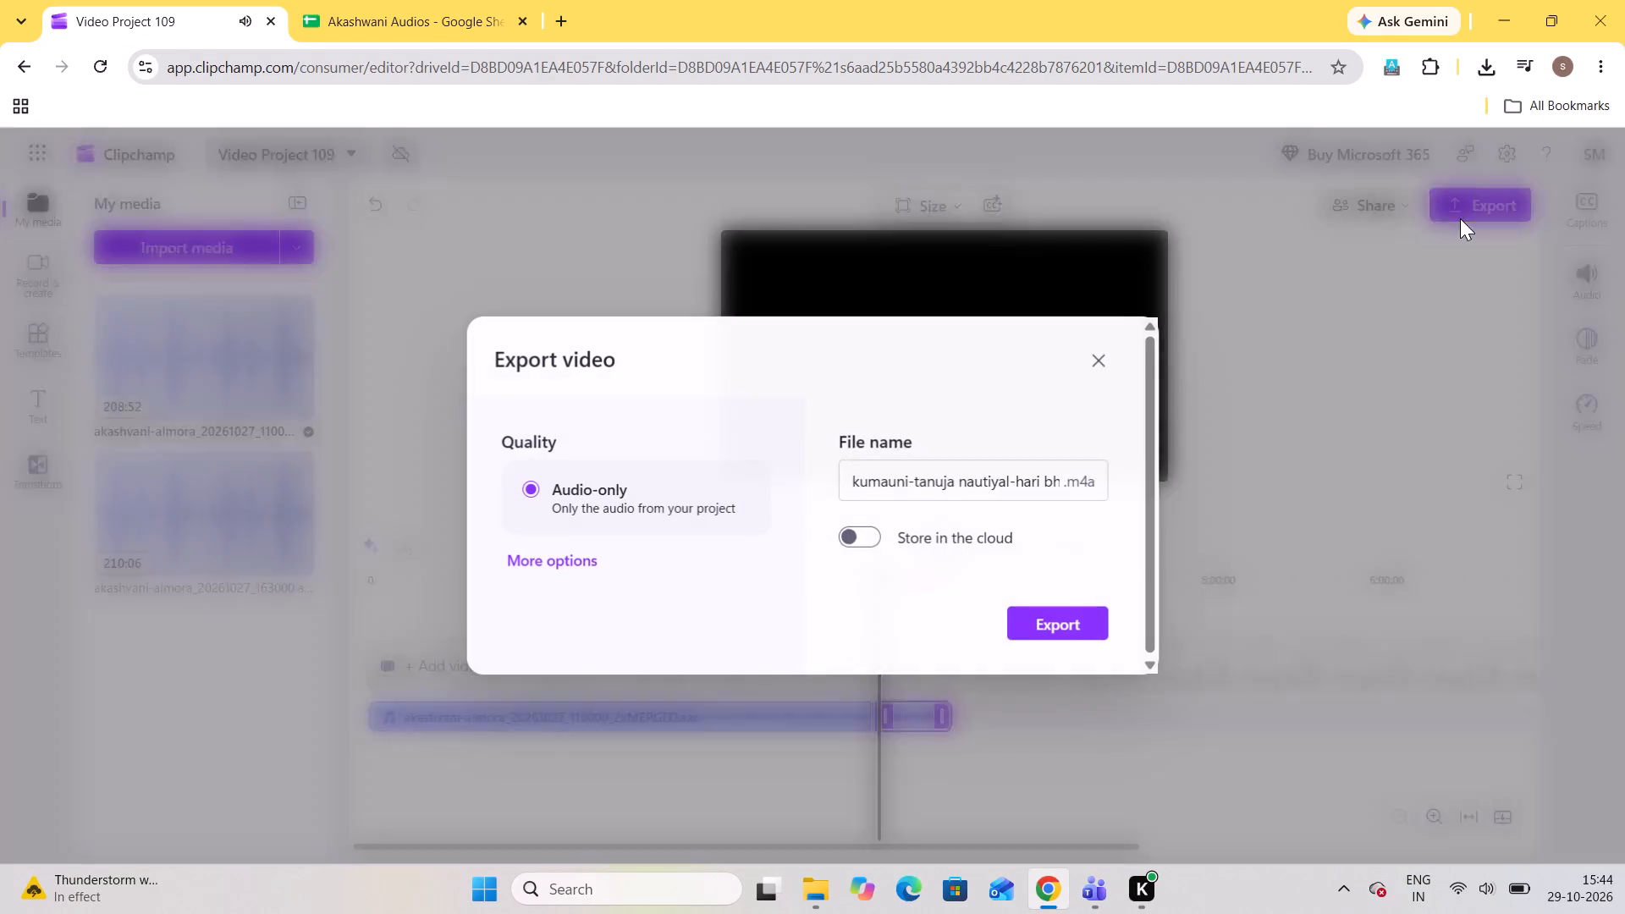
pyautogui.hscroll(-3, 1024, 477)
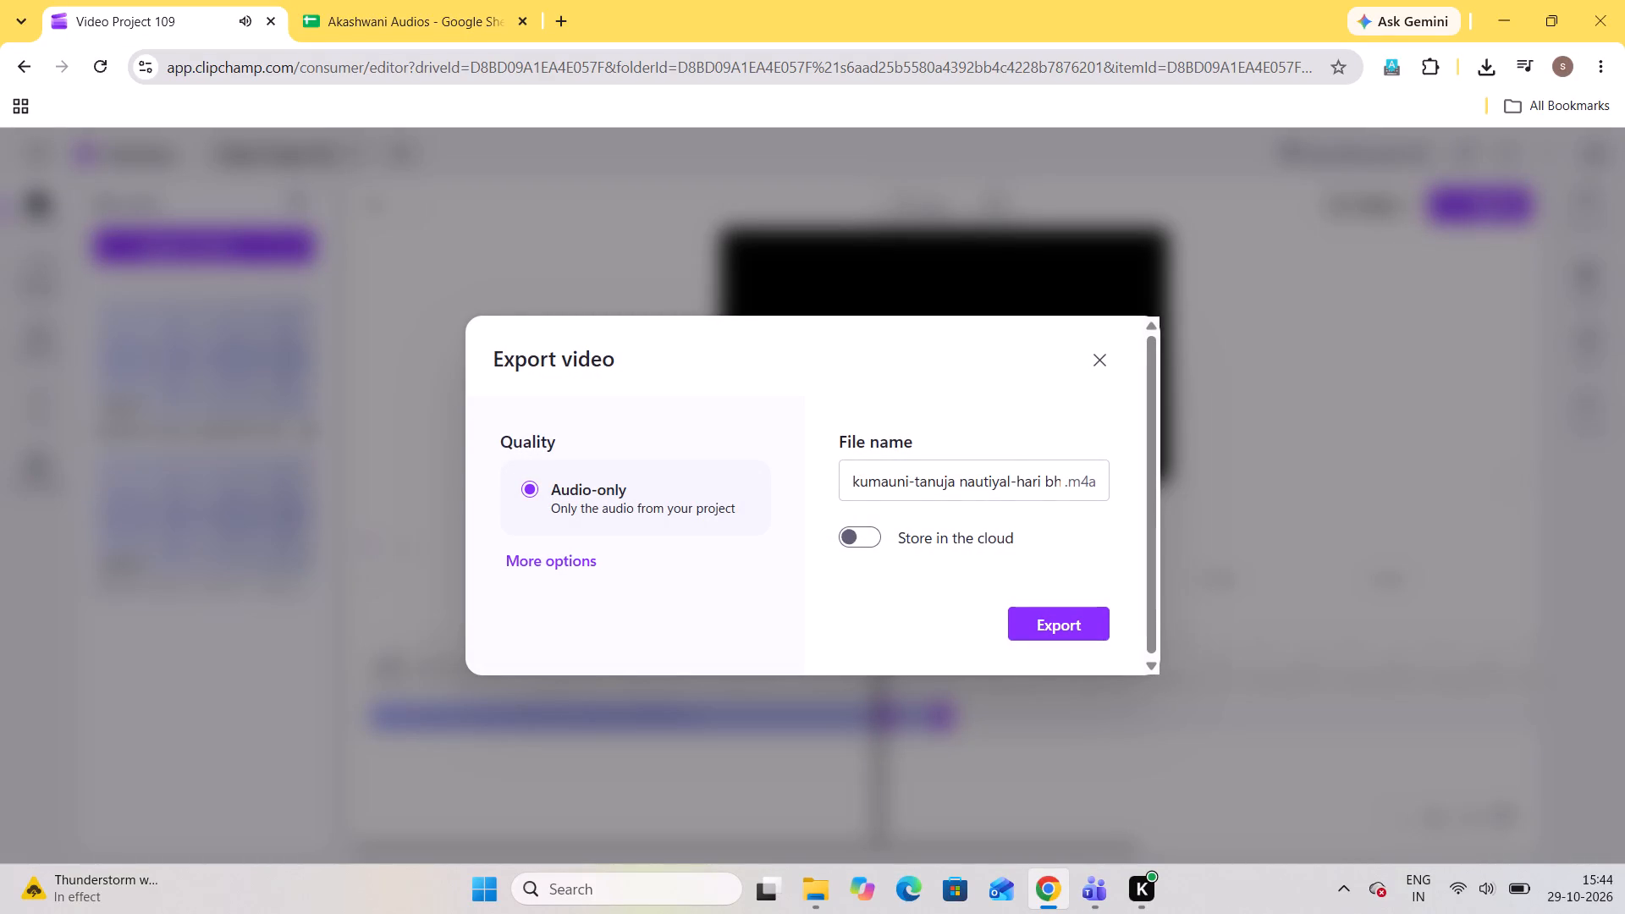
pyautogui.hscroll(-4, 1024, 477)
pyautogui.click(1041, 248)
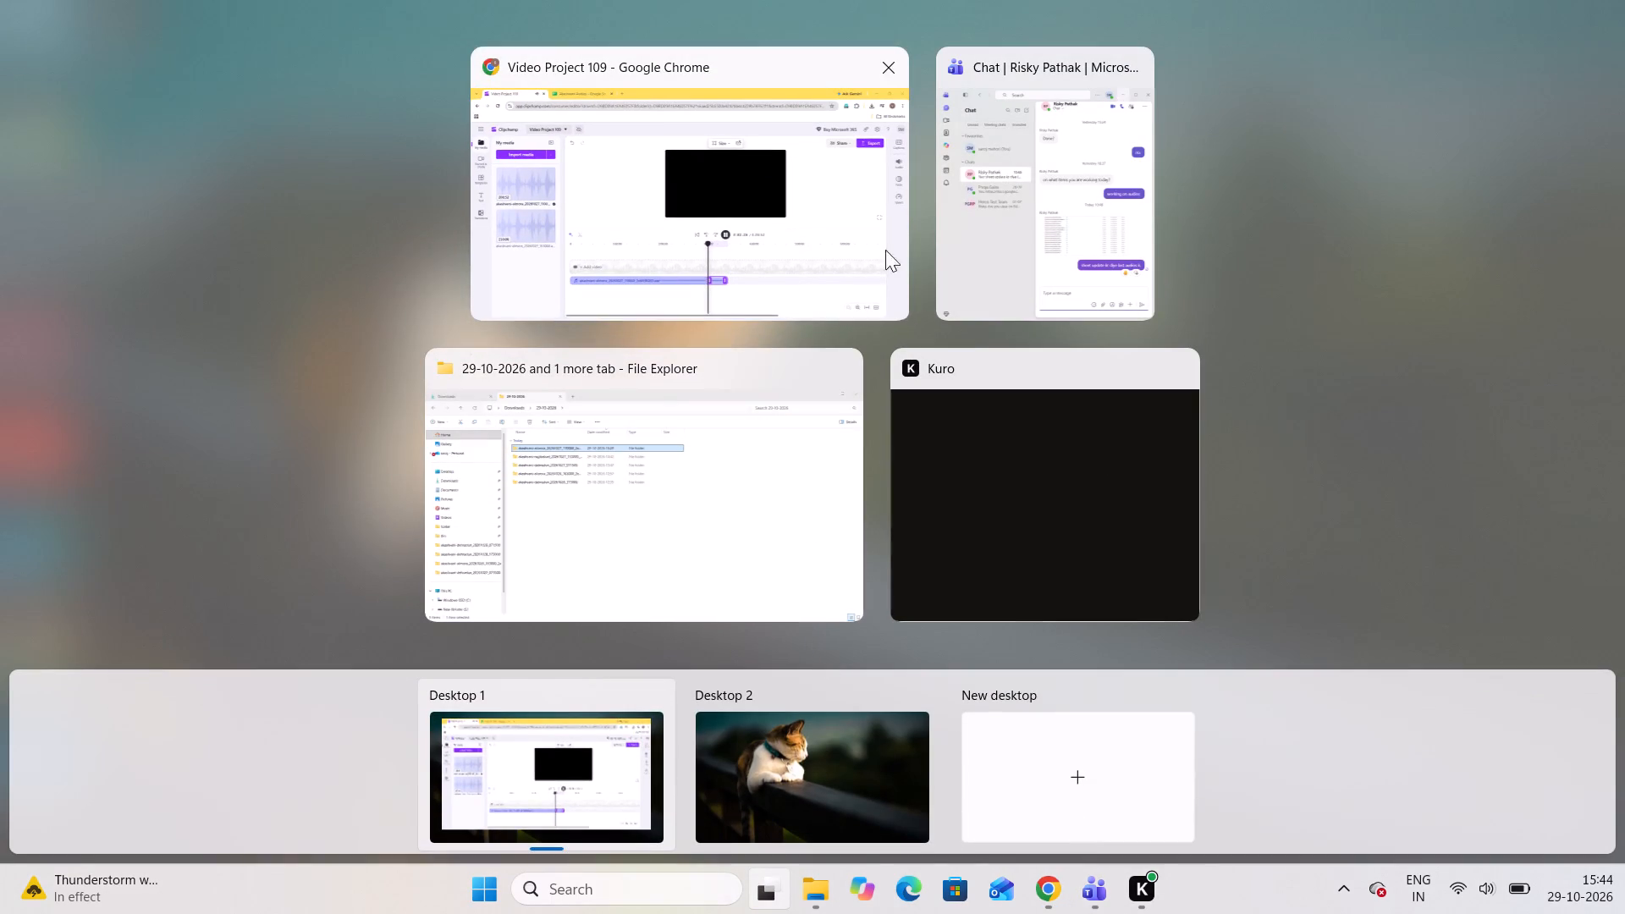
# Check the songs already saved in the akashvani-almora_20261027_110000_2xMERGED folder in File Explorer, and return to the Clipchamp project.
pyautogui.click(713, 511)
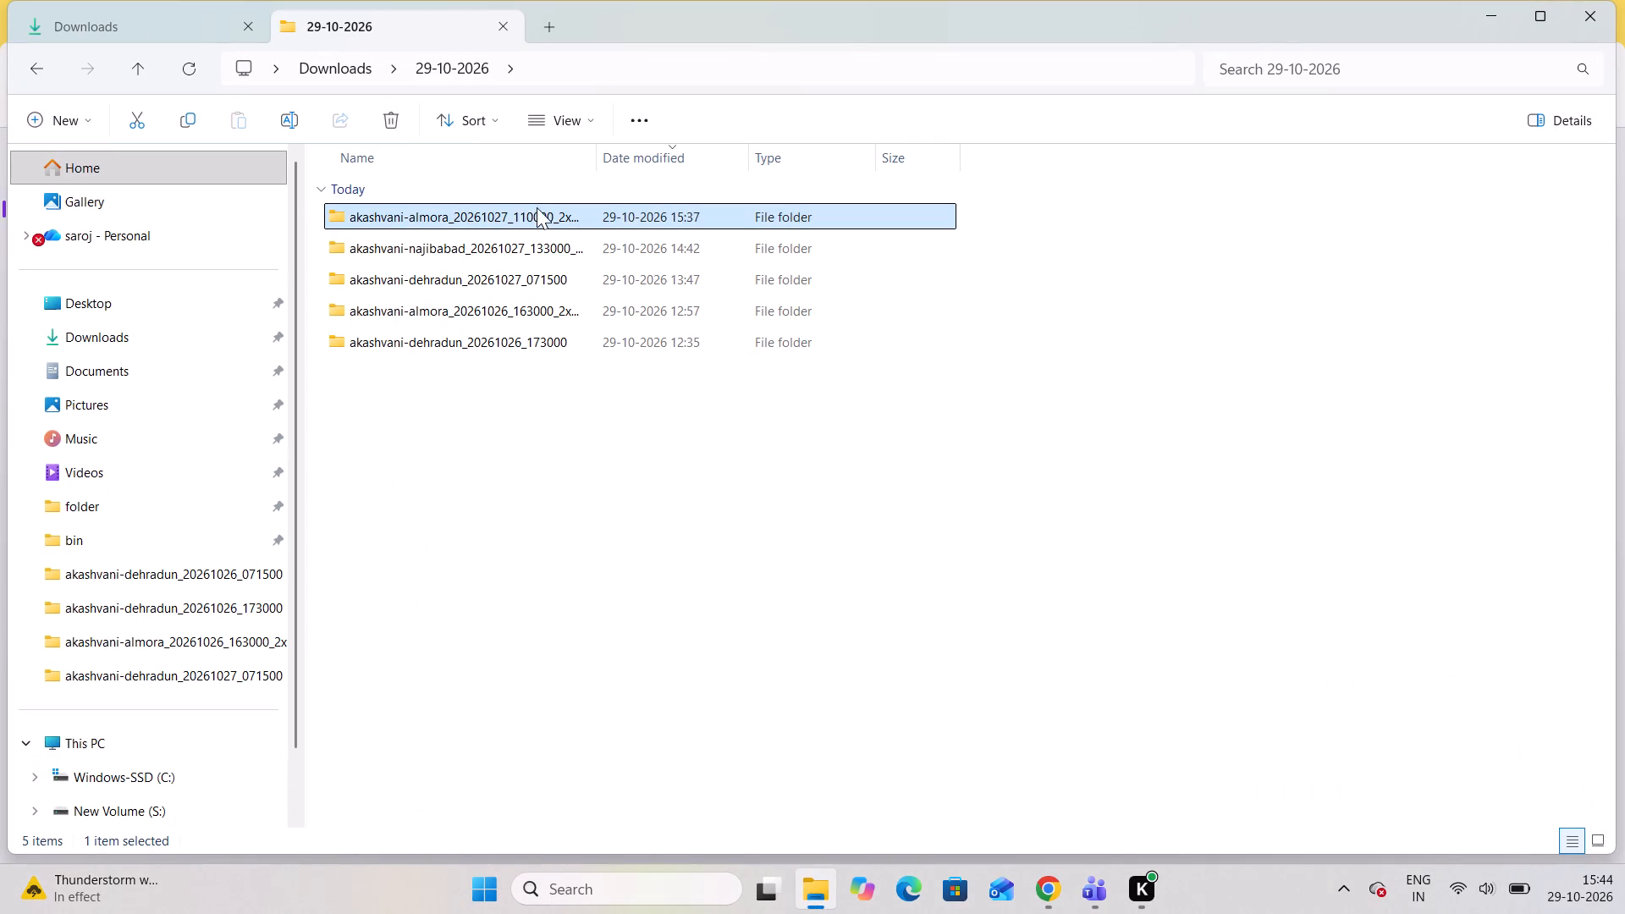
pyautogui.doubleClick(536, 212)
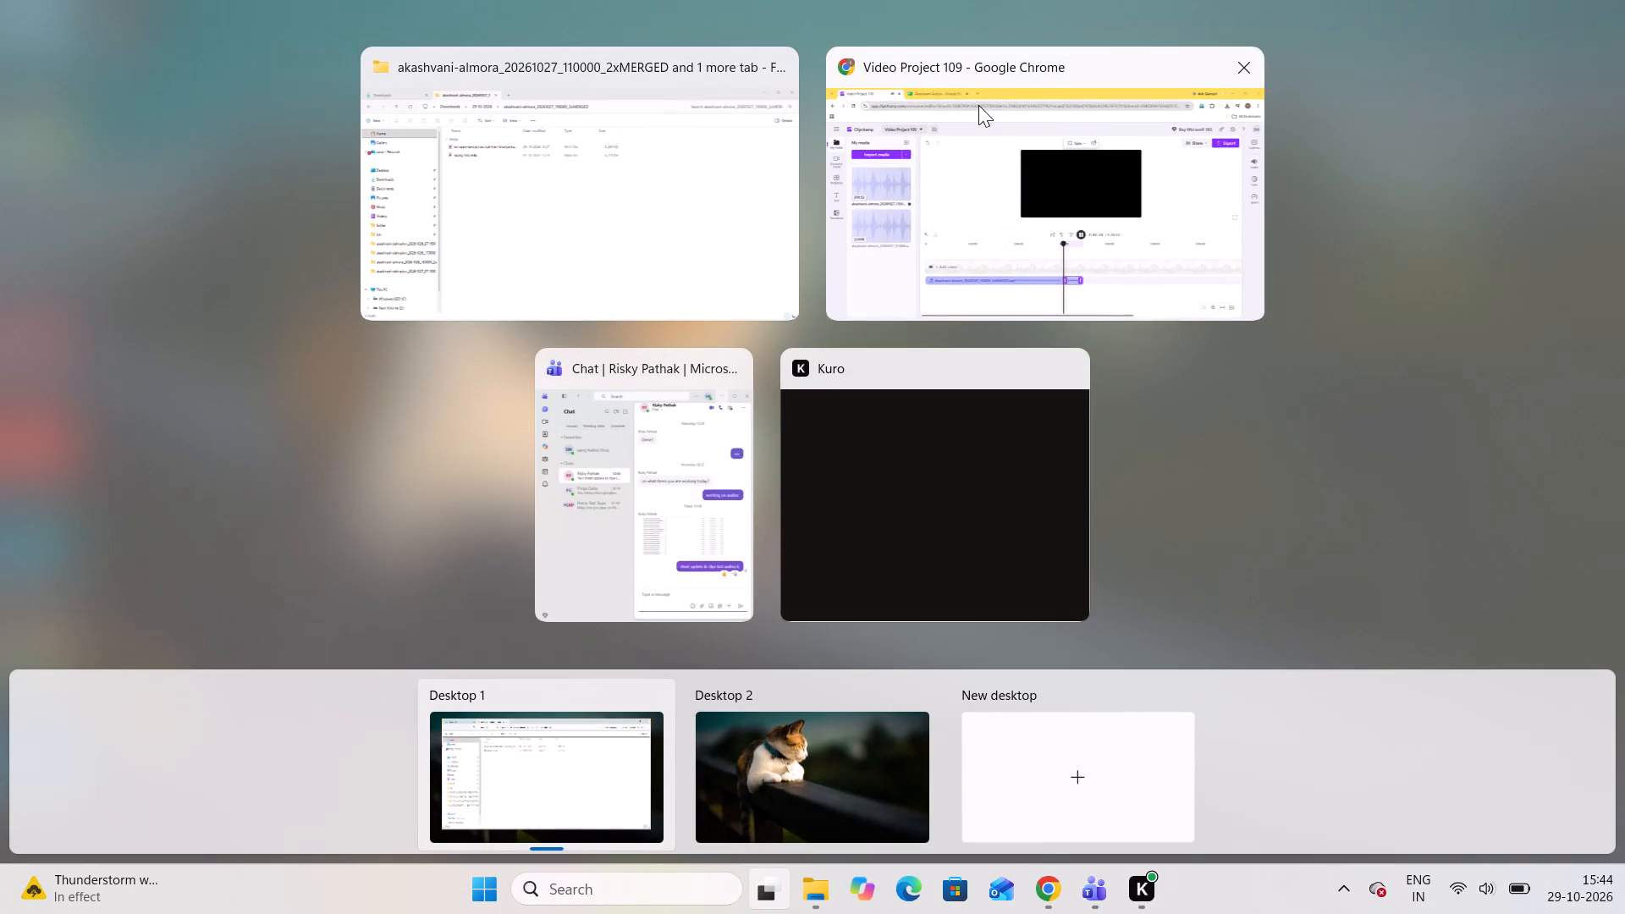
pyautogui.click(978, 105)
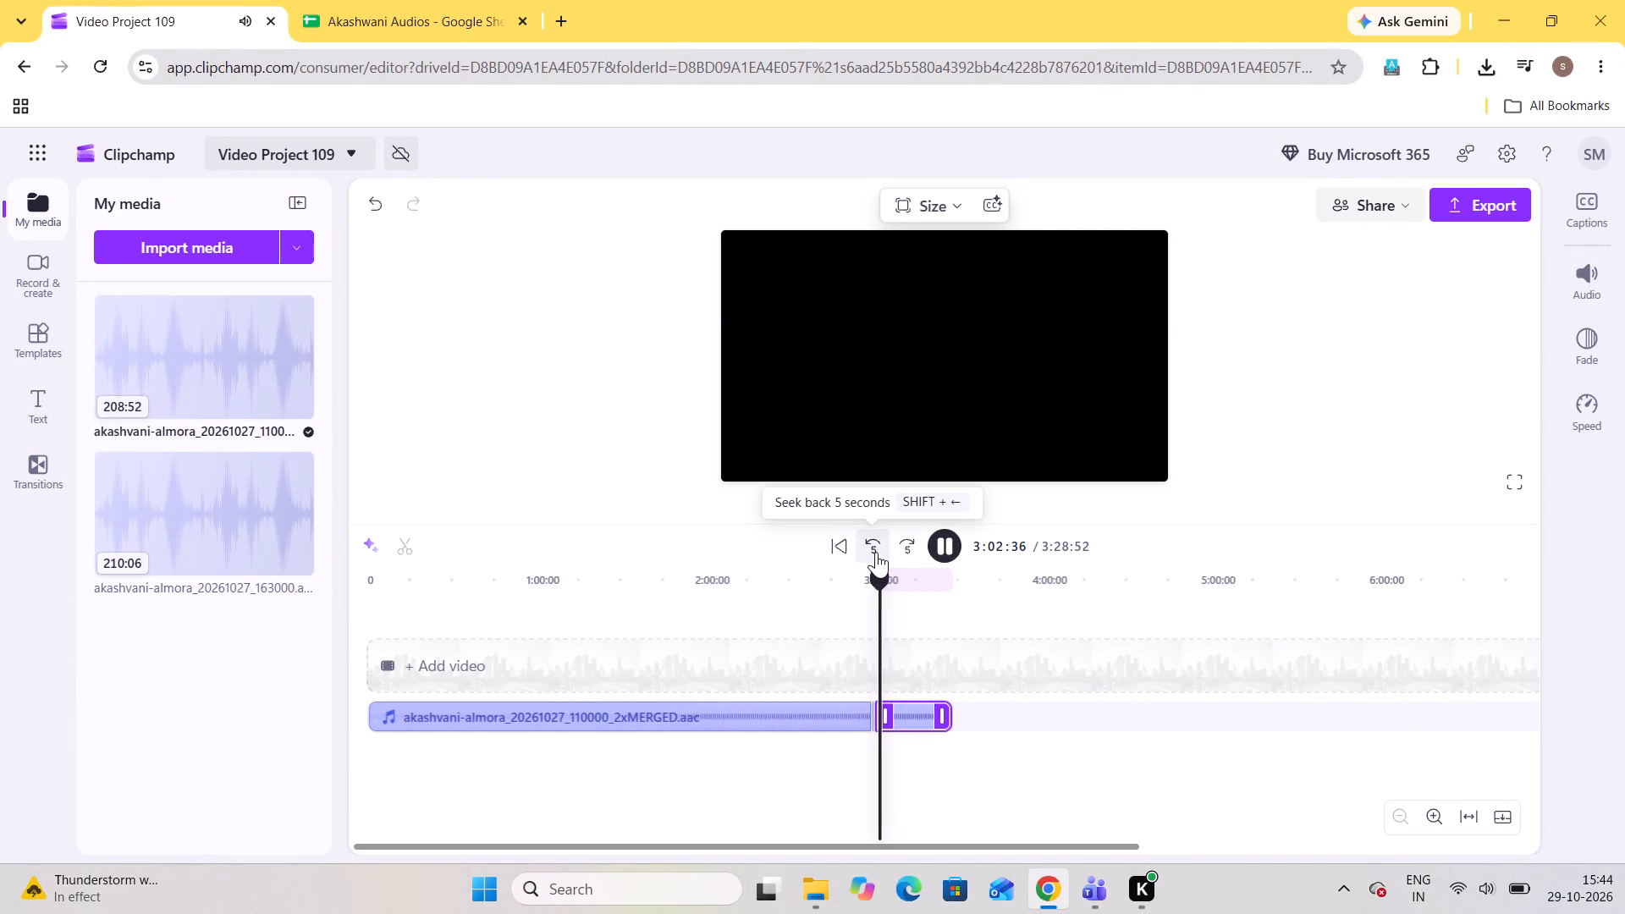
# Step the playing Almora 110000 recording back from about 3:02:36 to before 3:00:50, listening to the section after the split.
pyautogui.tripleClick(876, 552)
pyautogui.tripleClick(876, 552)
pyautogui.tripleClick(876, 552)
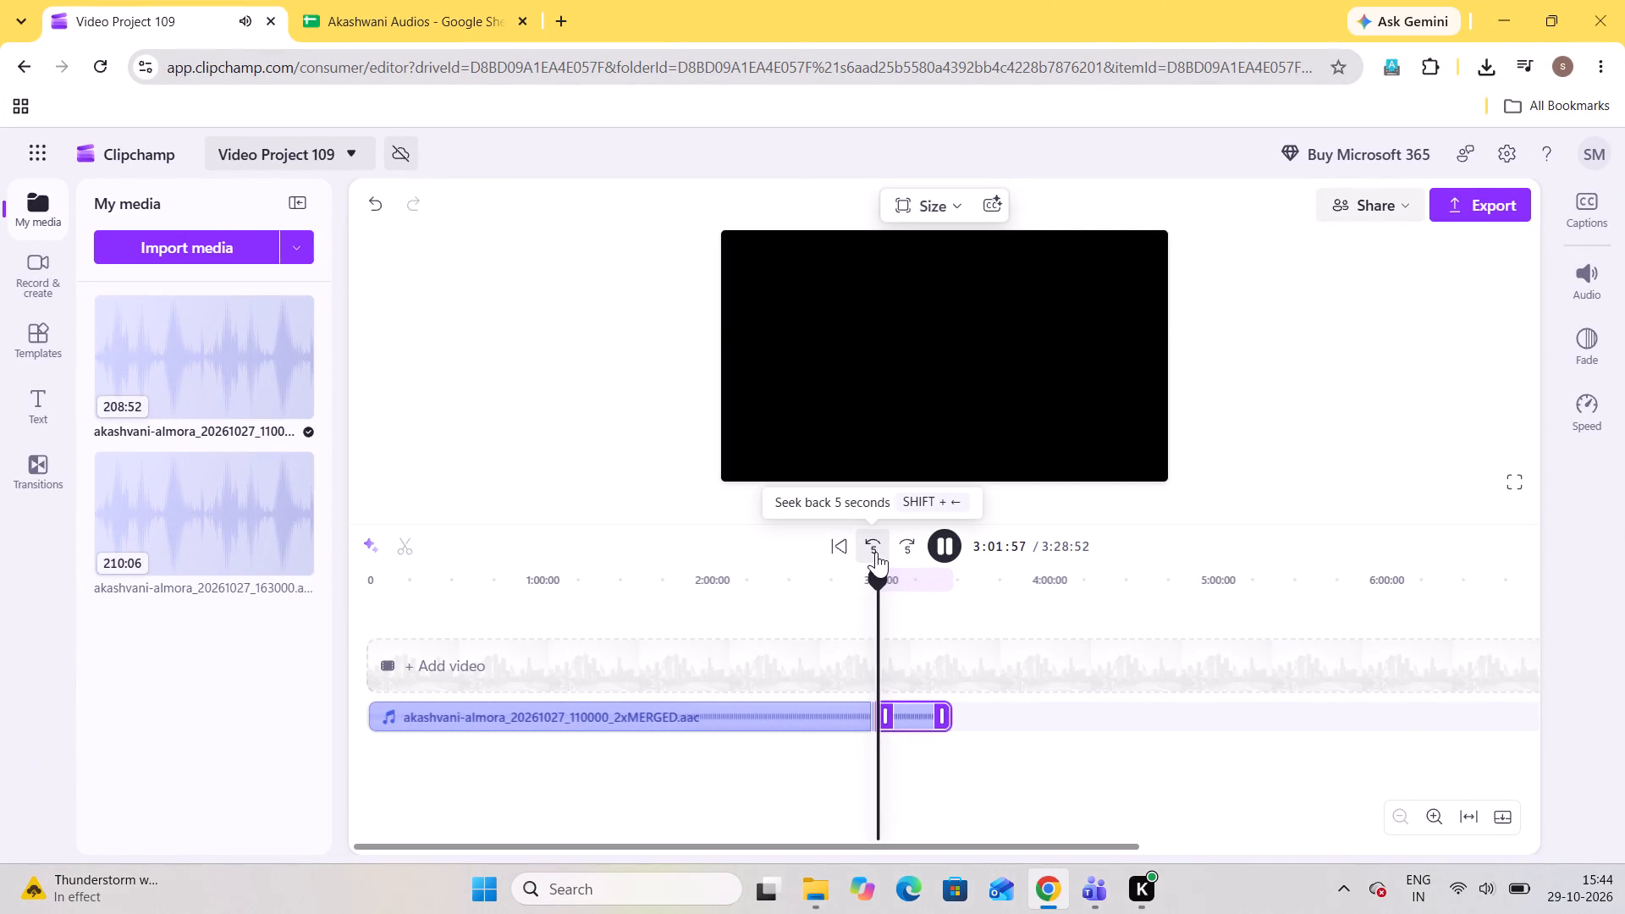
pyautogui.tripleClick(876, 552)
pyautogui.tripleClick(876, 552)
pyautogui.tripleClick(876, 552)
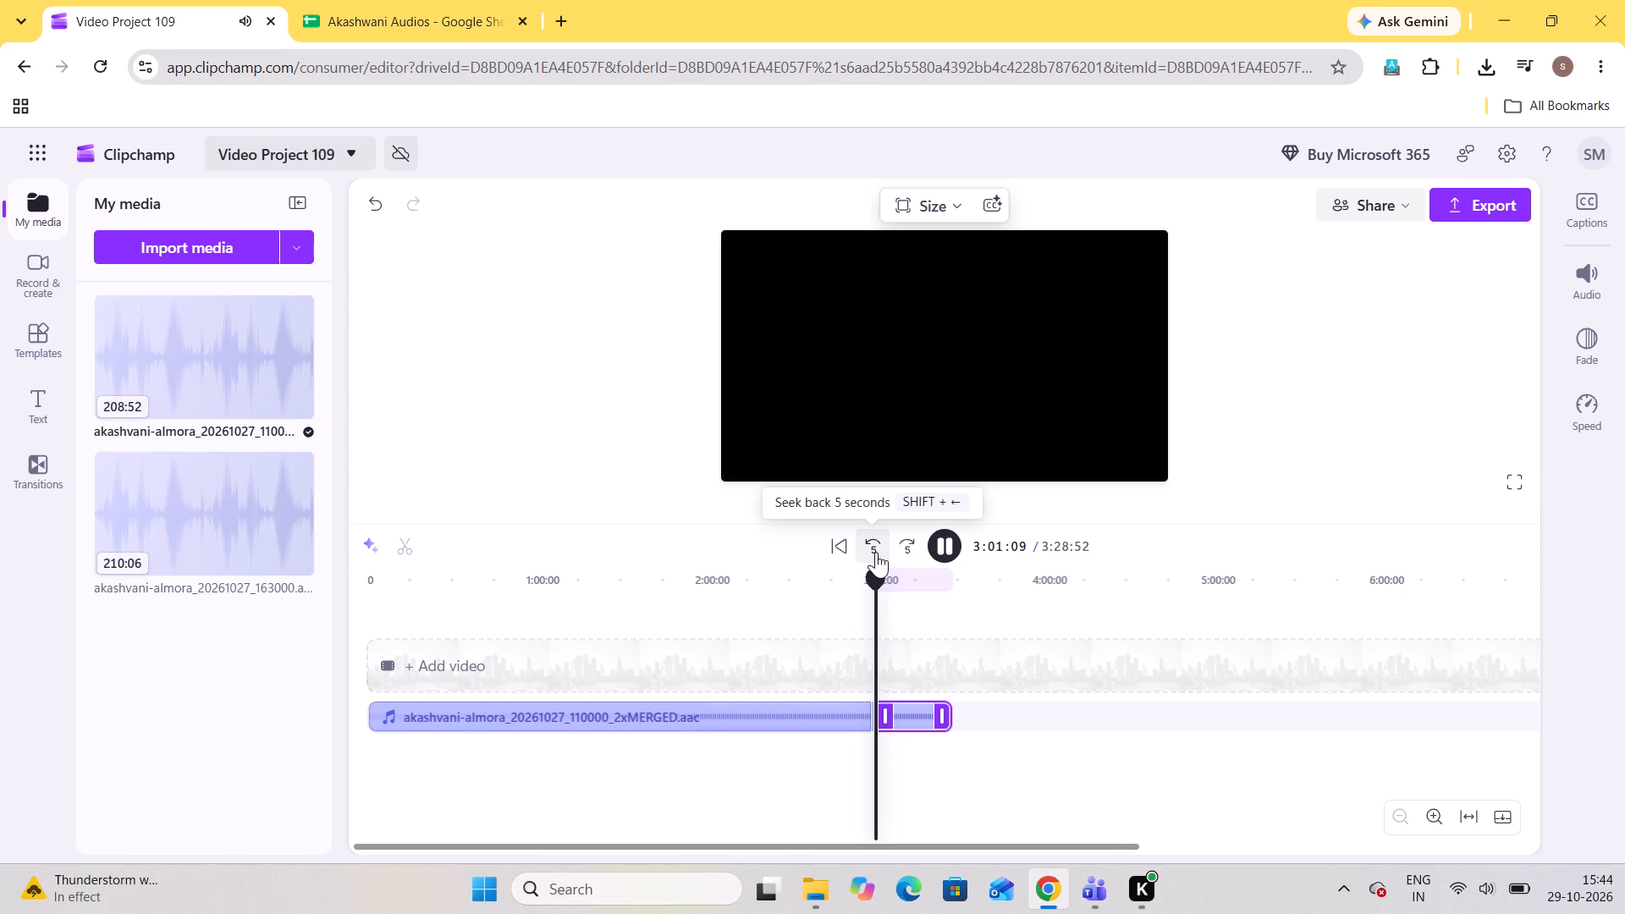
pyautogui.doubleClick(876, 552)
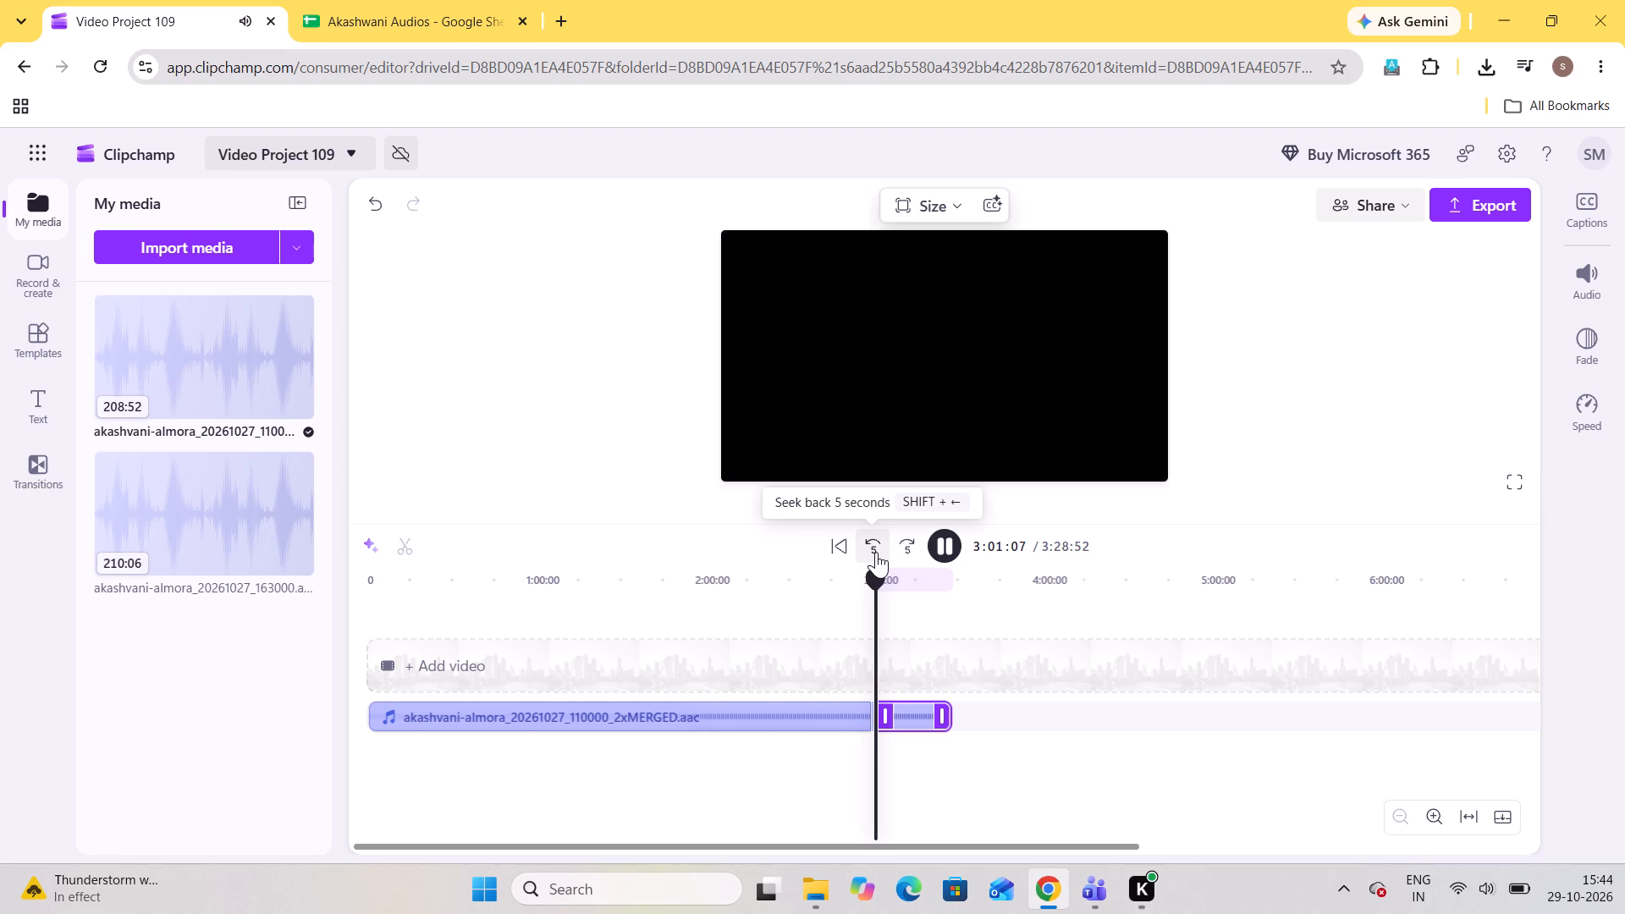
pyautogui.click(876, 552)
pyautogui.click(876, 552)
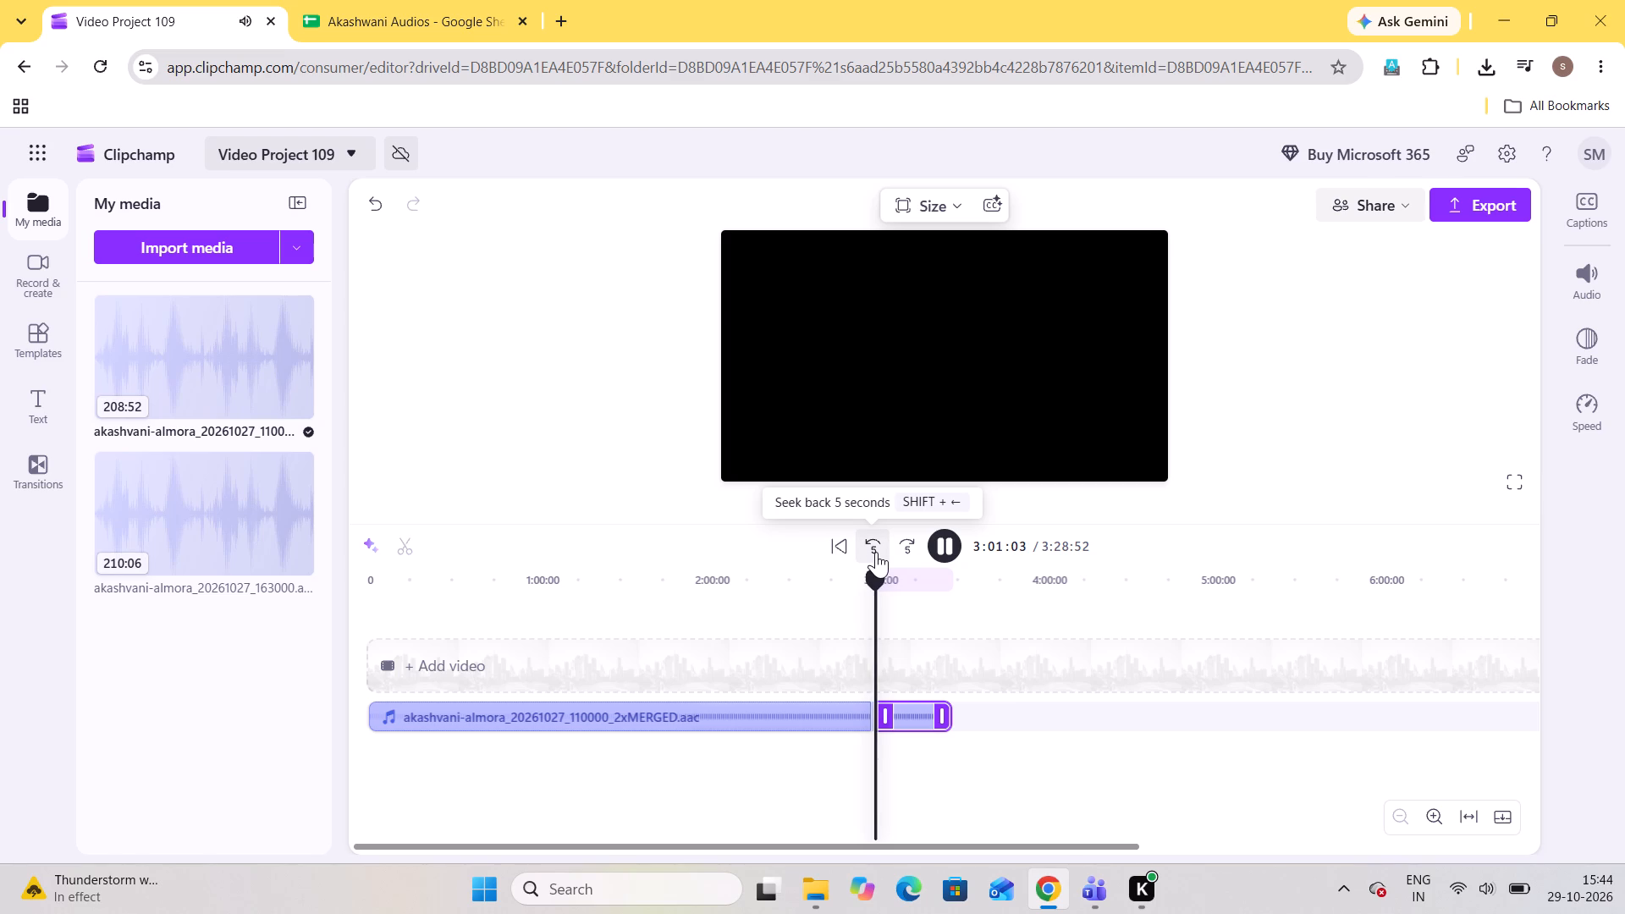
pyautogui.tripleClick(876, 552)
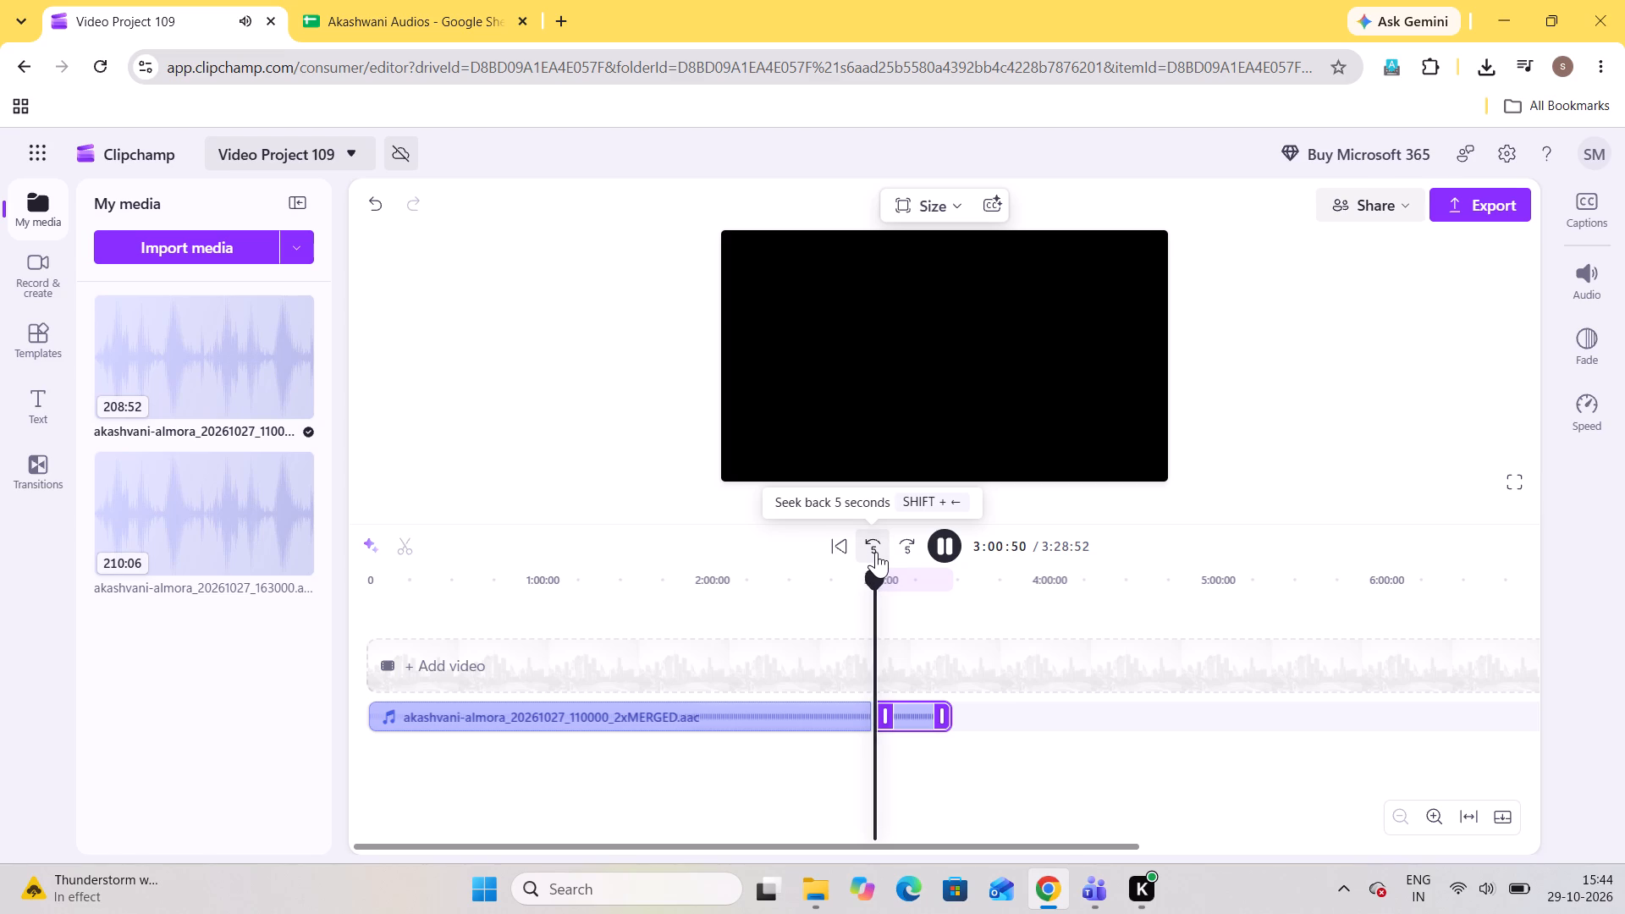
pyautogui.doubleClick(876, 552)
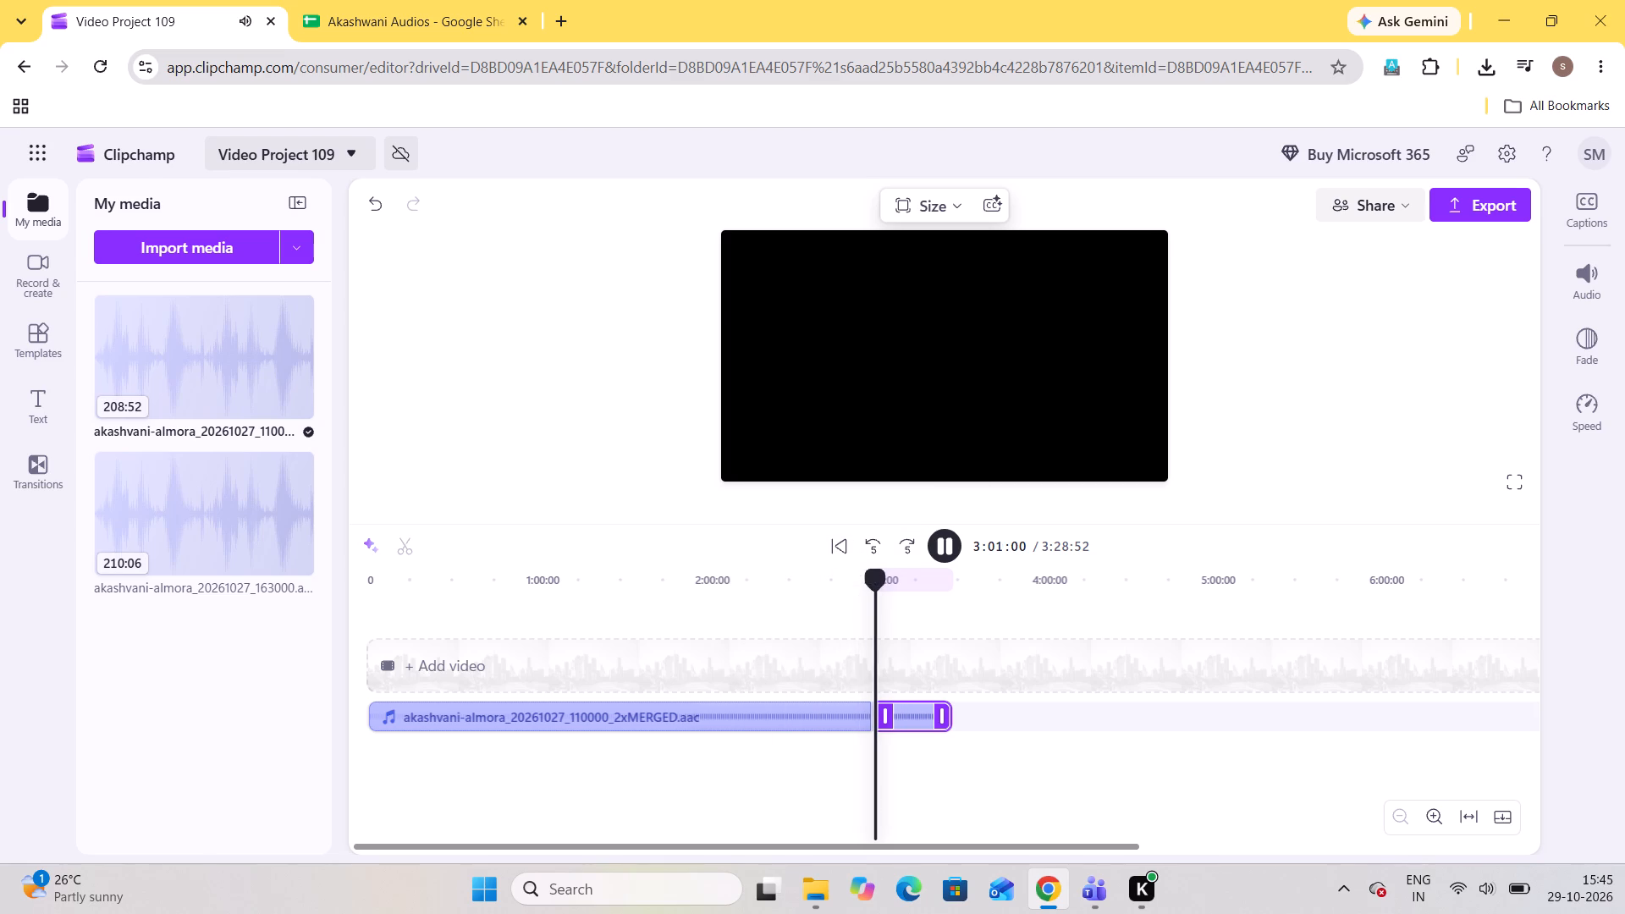
# Jump the playback to points between about 3:02:03 and 3:04:28 to sample the section after the split.
pyautogui.click(883, 586)
pyautogui.click(883, 586)
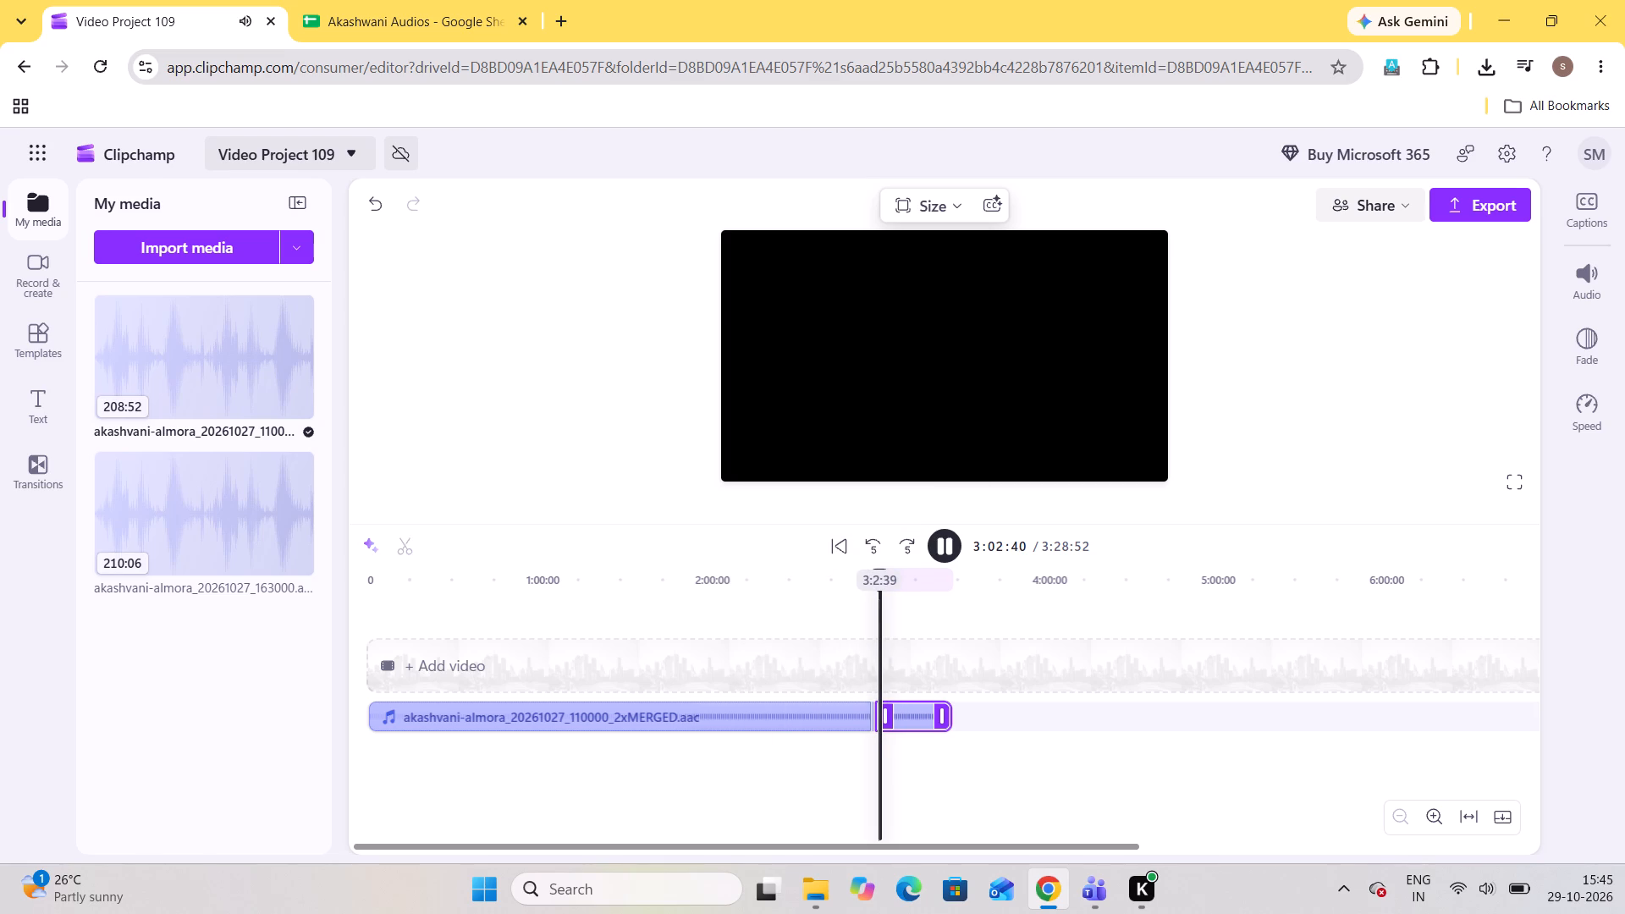
pyautogui.click(879, 581)
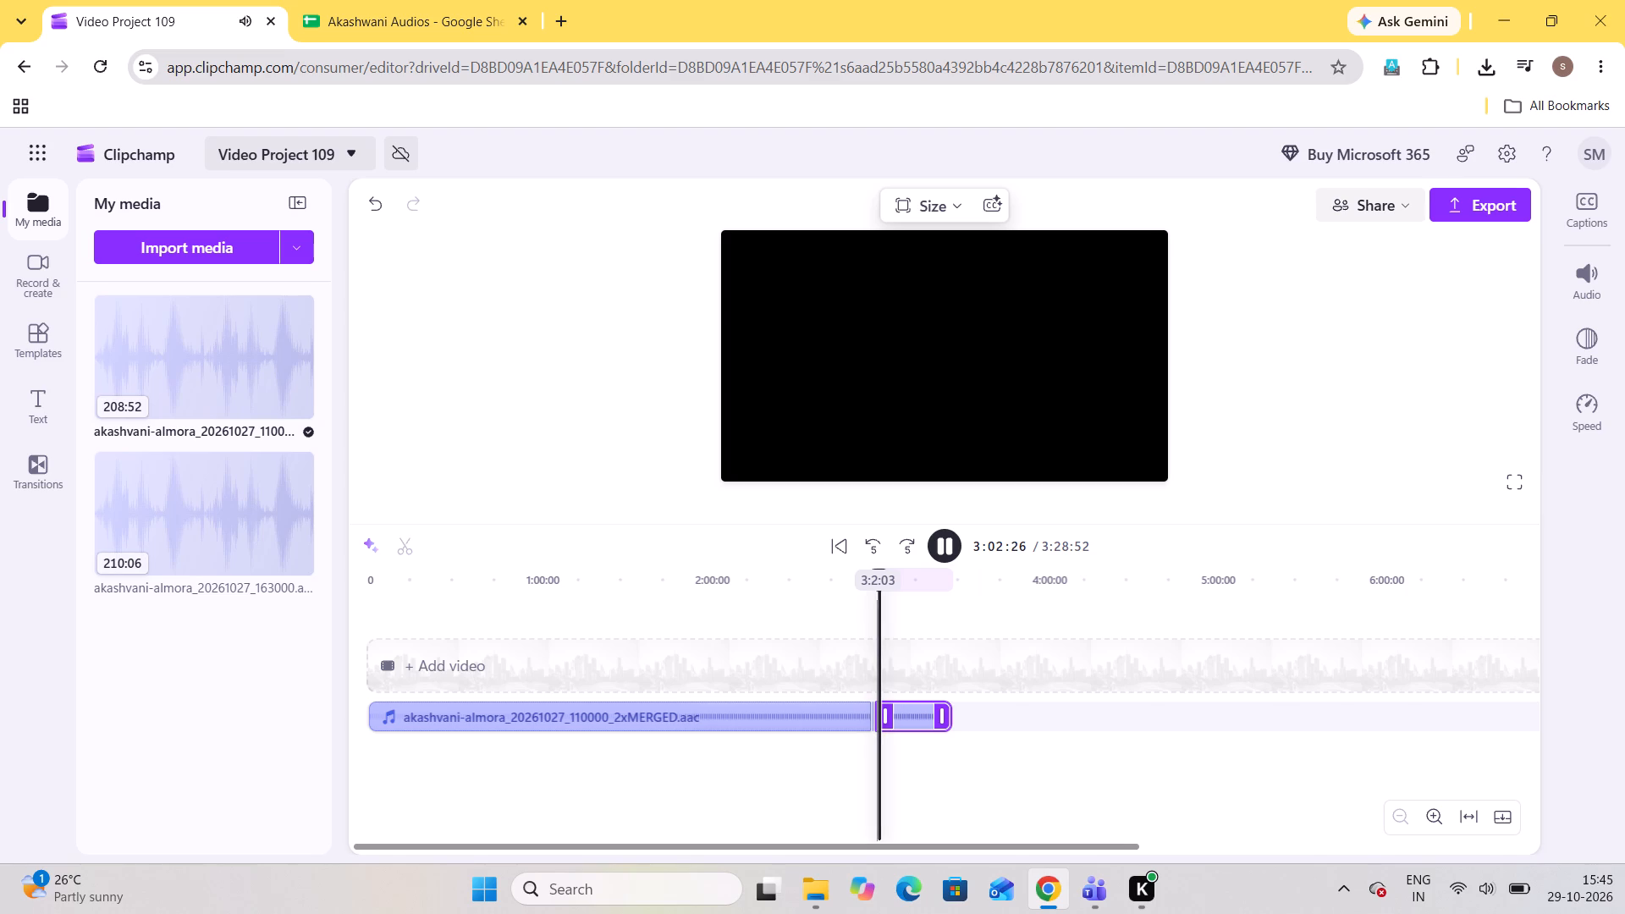
pyautogui.click(884, 583)
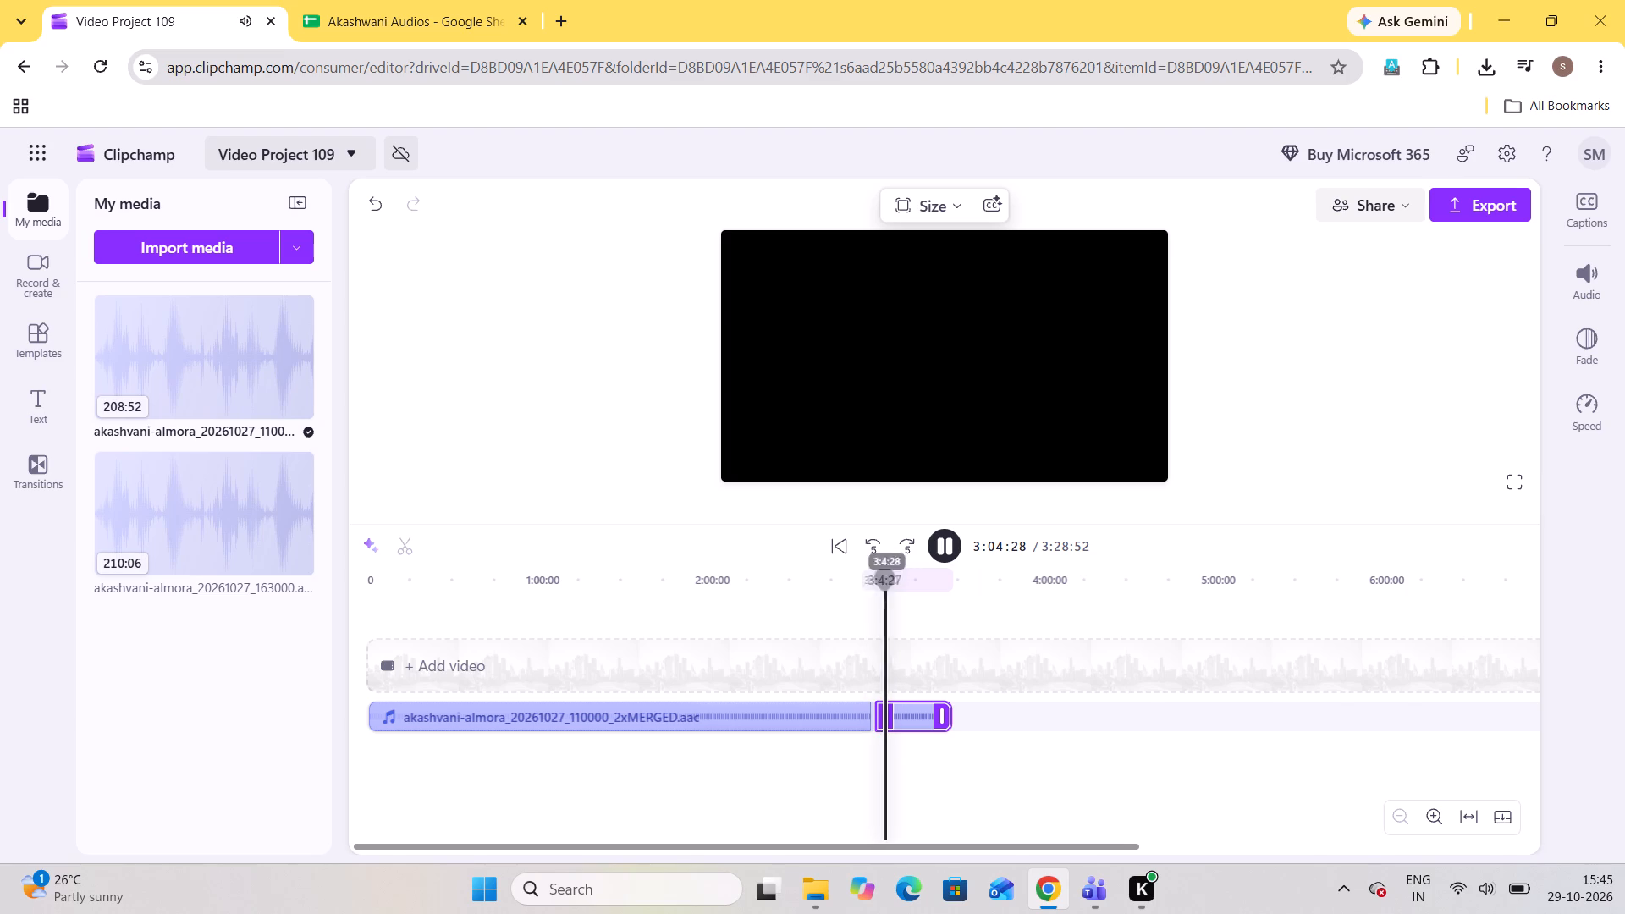
# Jump back to about 2:58:47 and step through the recording to about 3:00:12, listening to the audio just before the split.
pyautogui.click(868, 586)
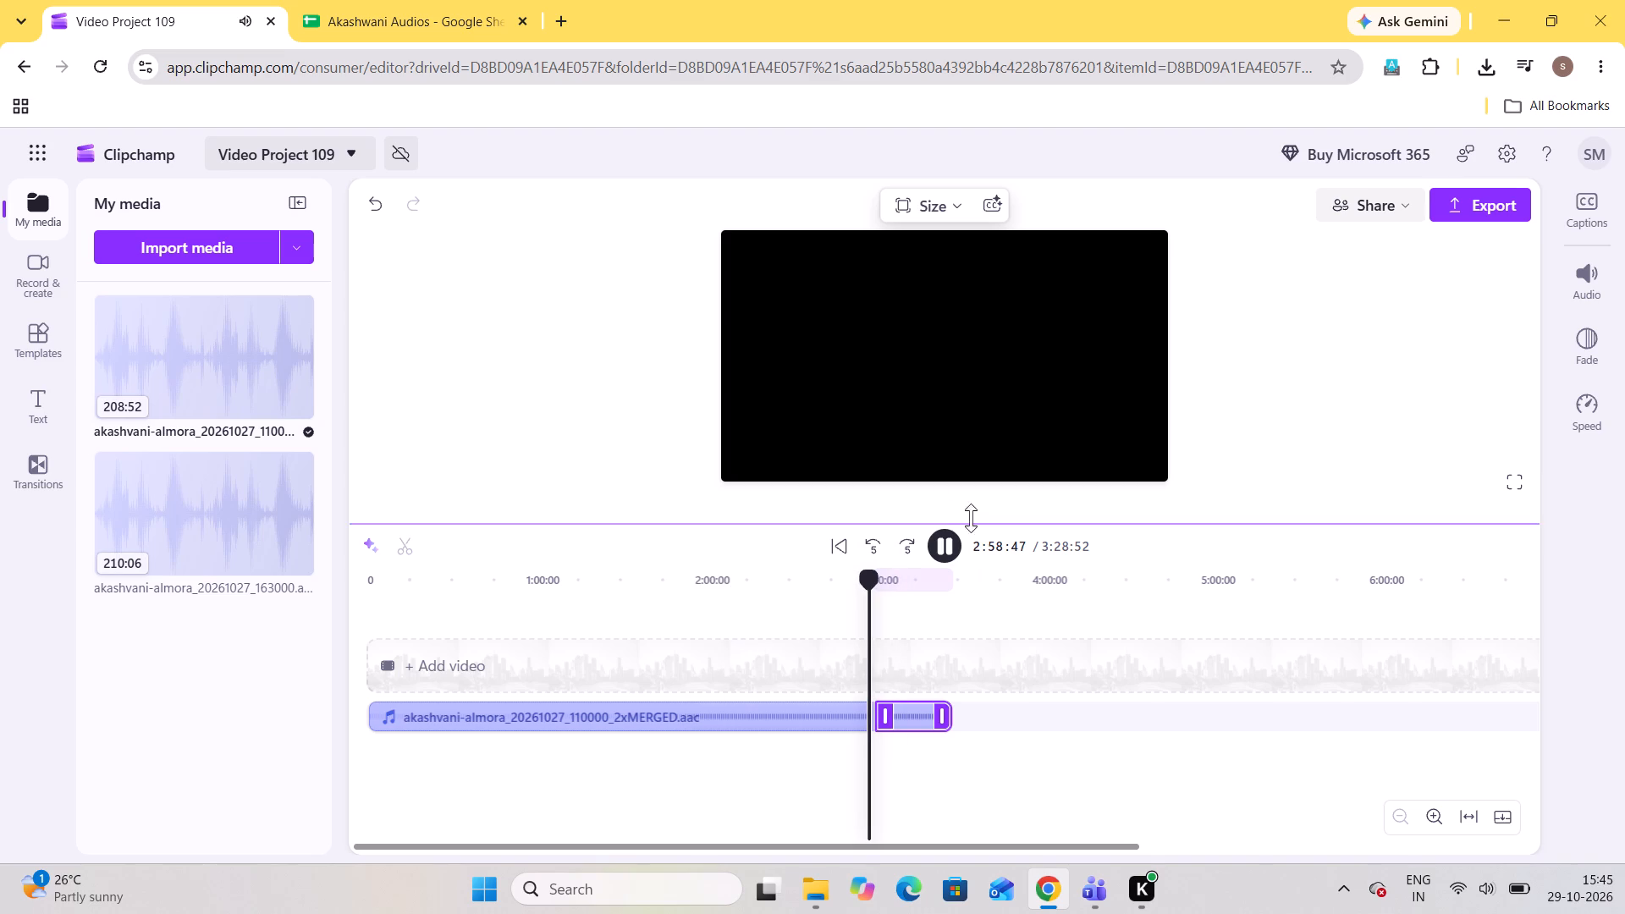
pyautogui.tripleClick(903, 539)
pyautogui.tripleClick(903, 539)
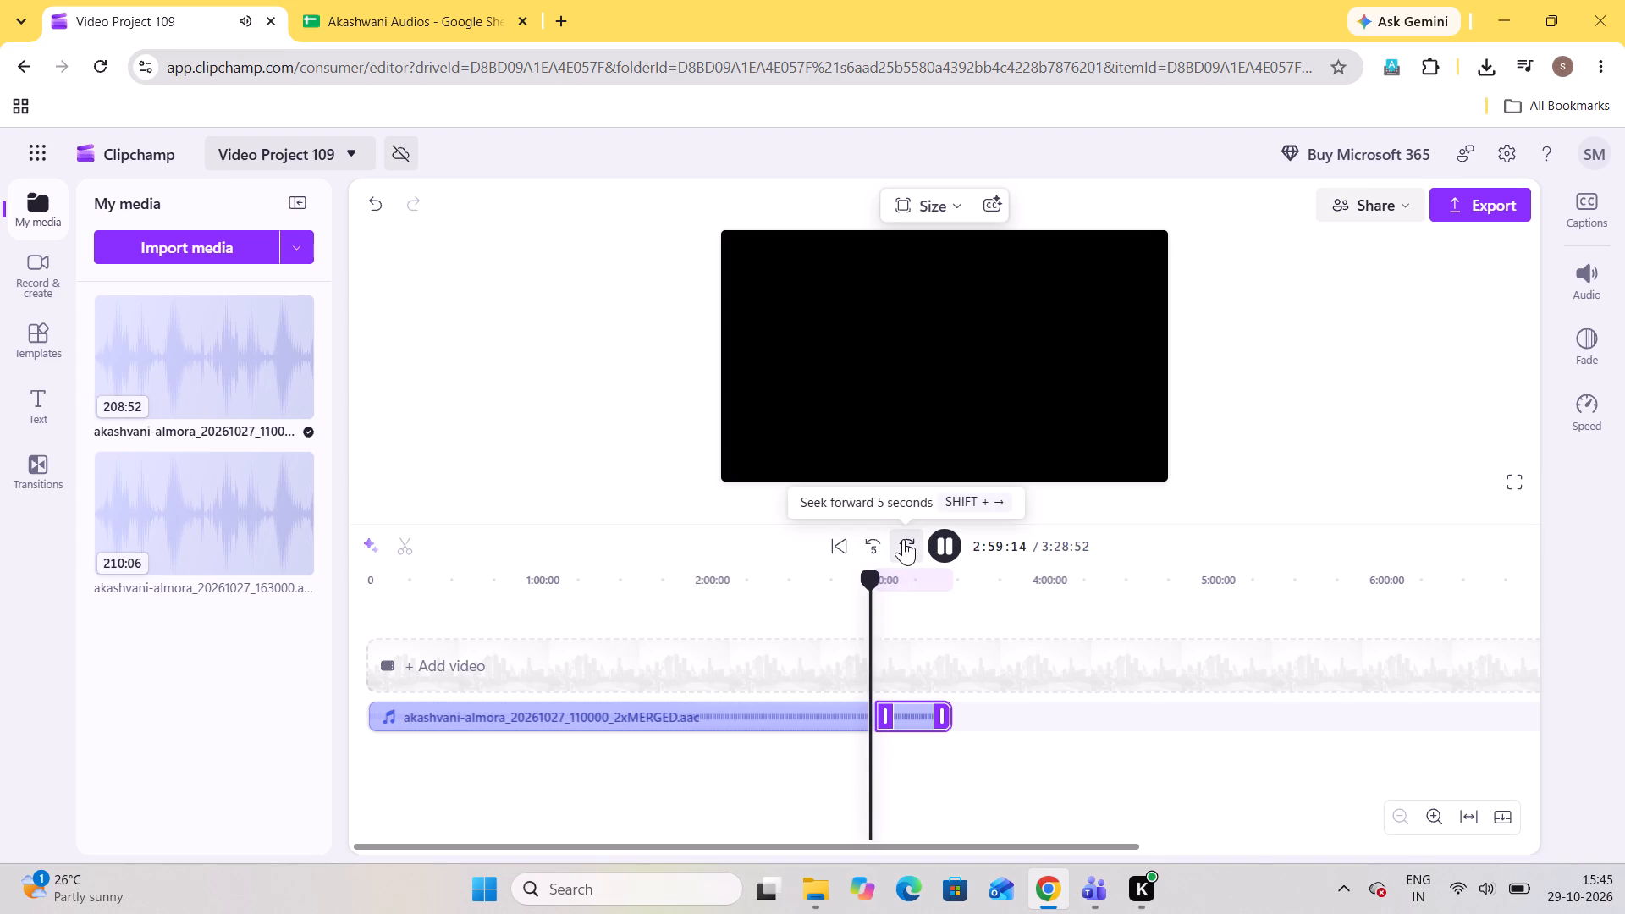
pyautogui.tripleClick(903, 539)
pyautogui.tripleClick(903, 539)
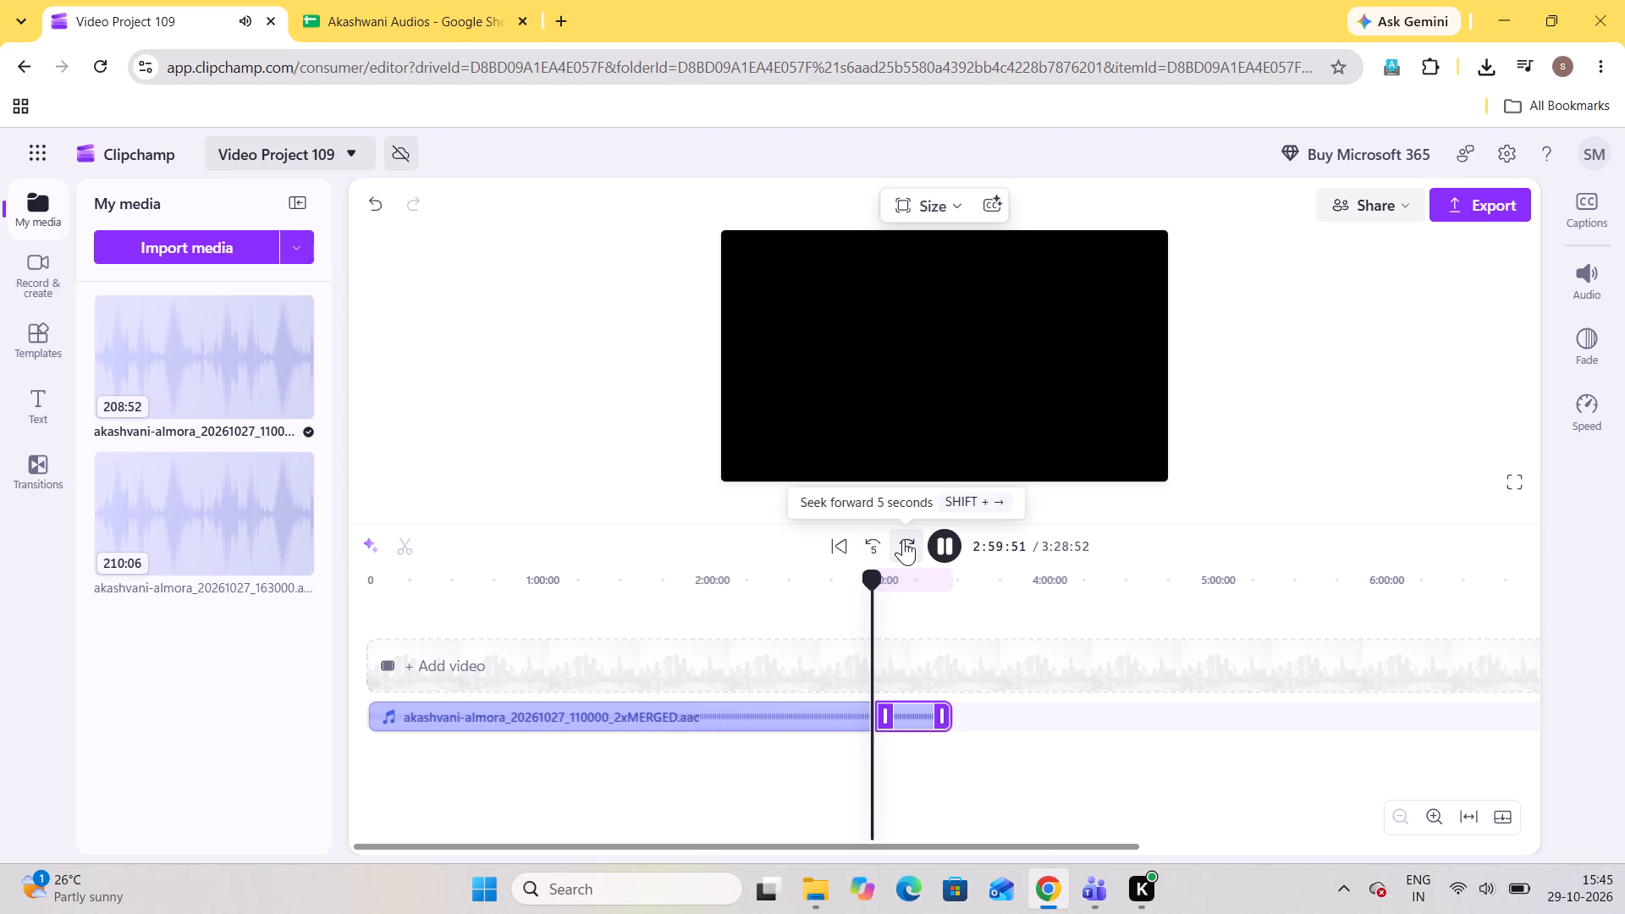
pyautogui.click(903, 539)
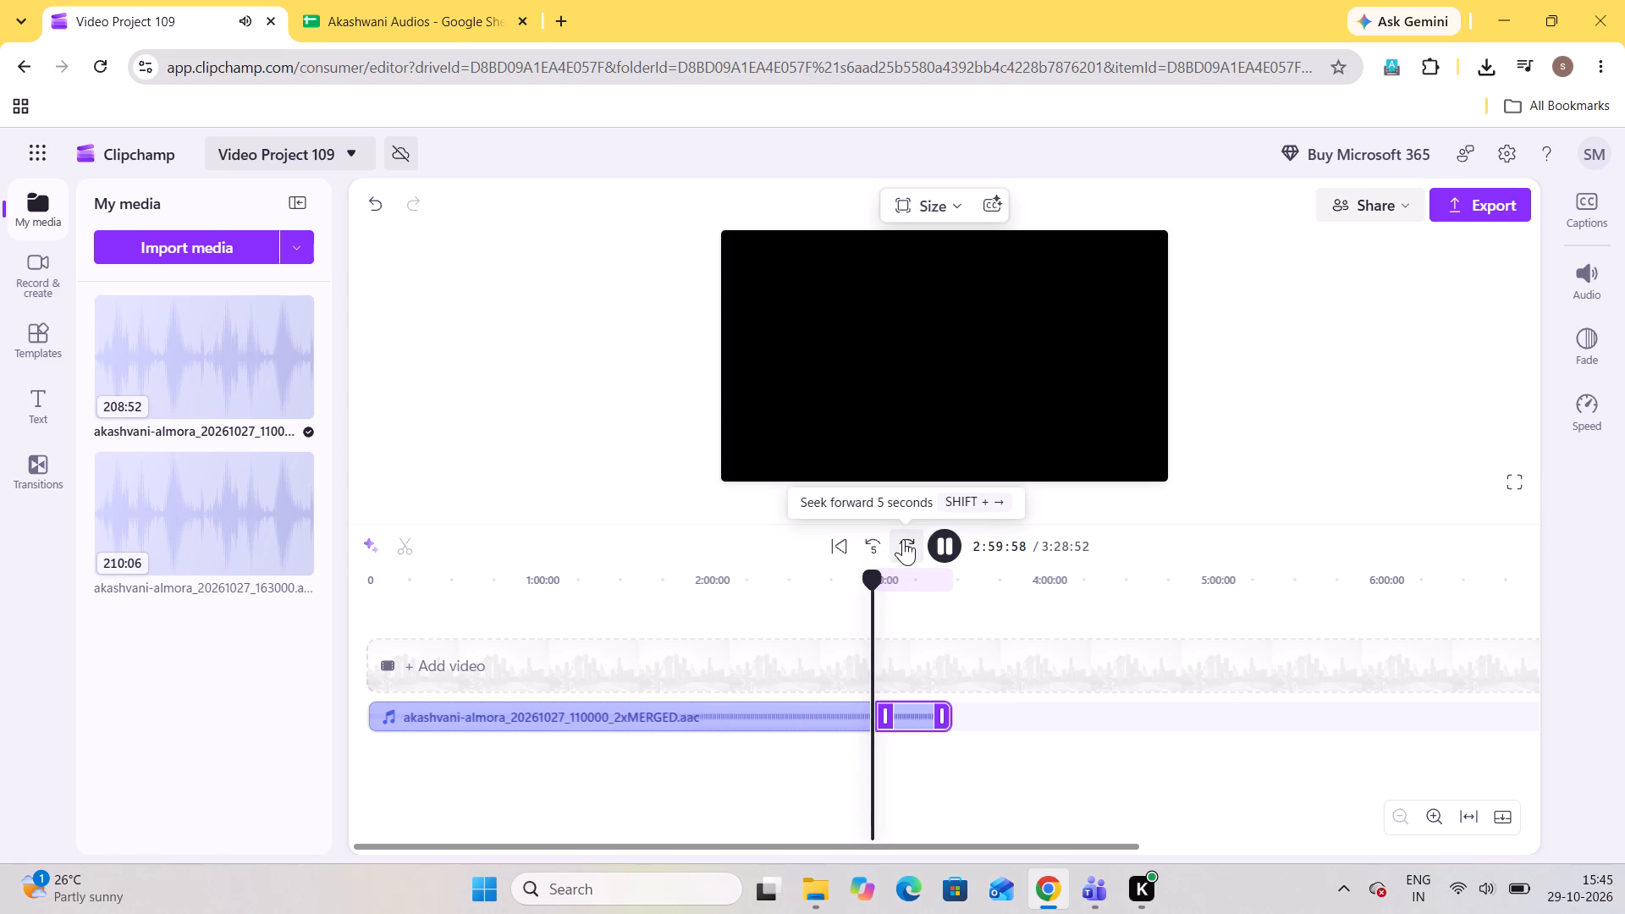
pyautogui.click(903, 539)
pyautogui.tripleClick(881, 540)
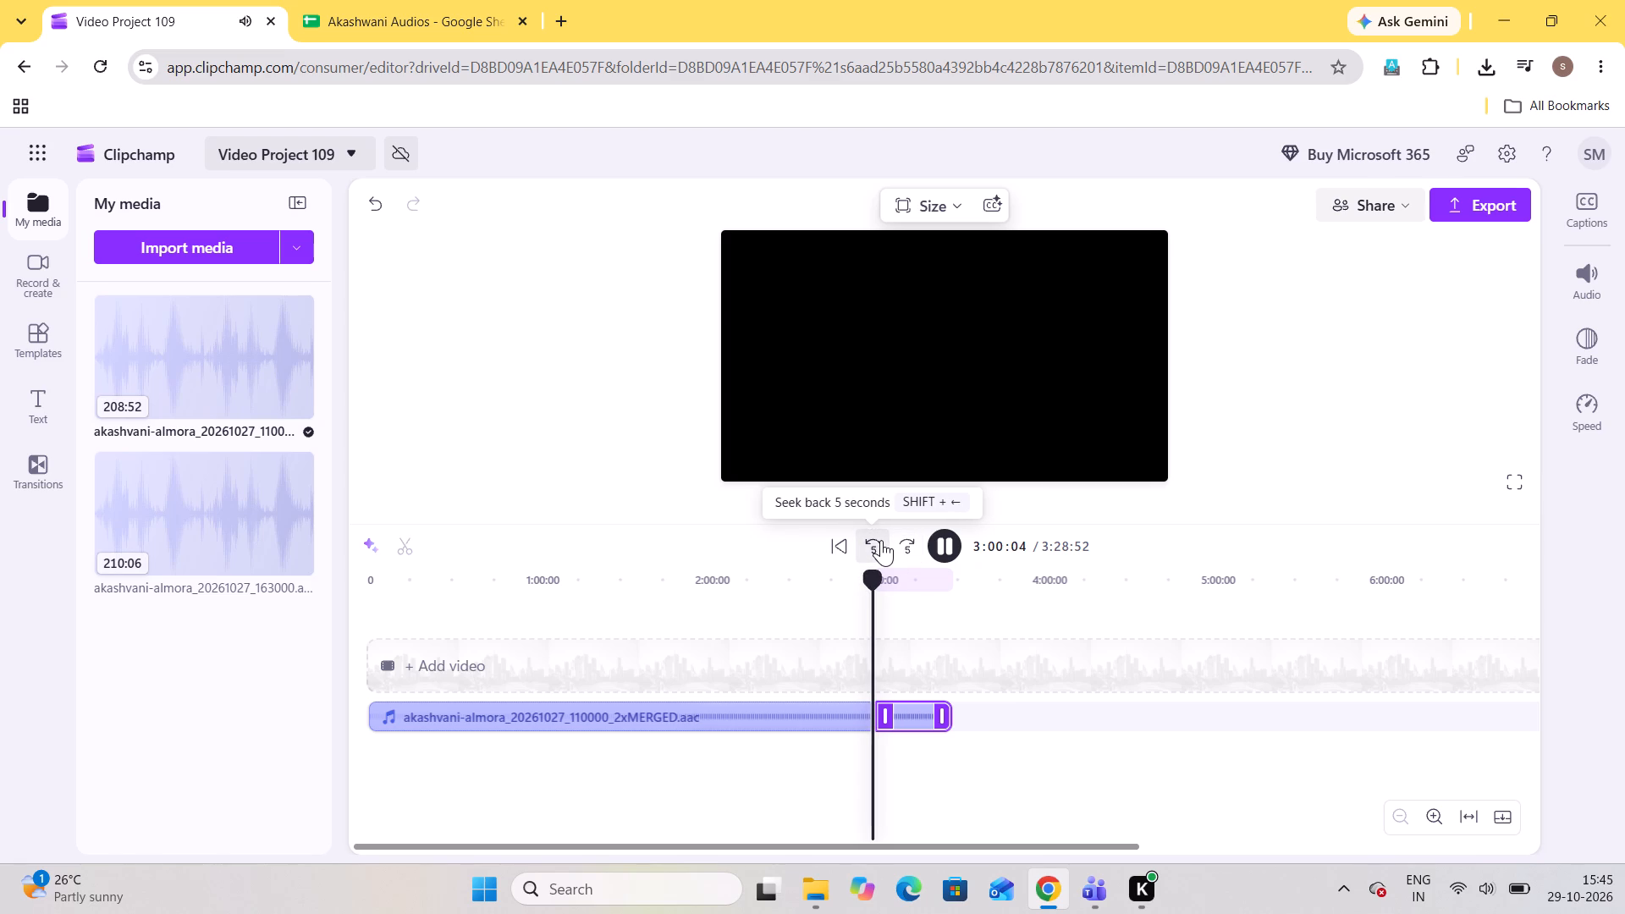
pyautogui.click(881, 540)
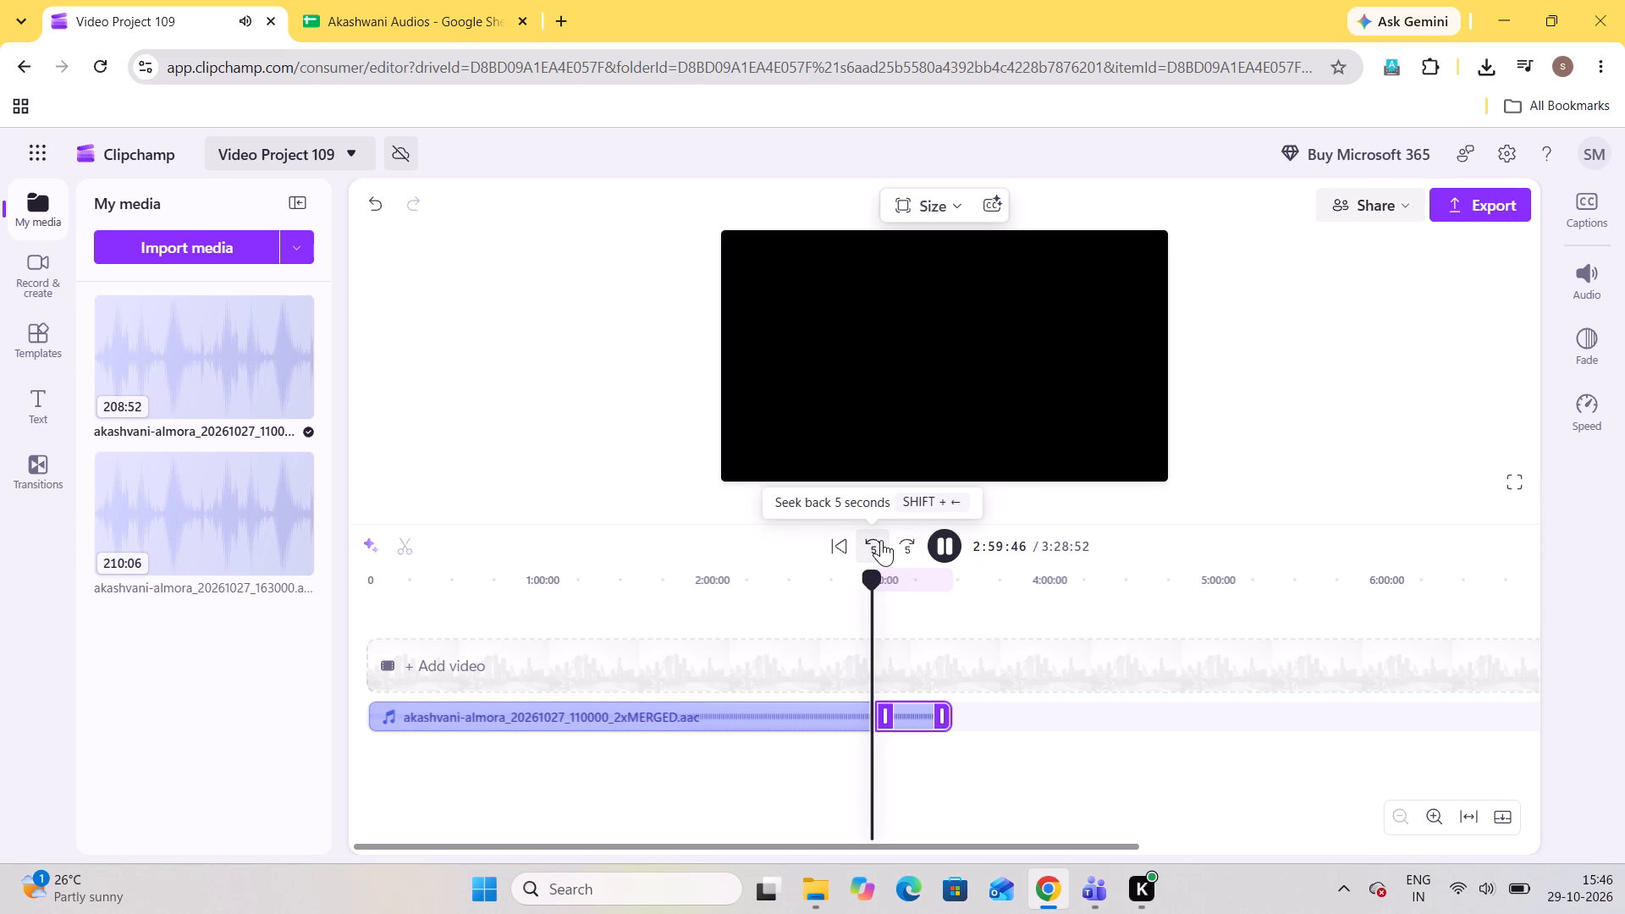
pyautogui.click(881, 540)
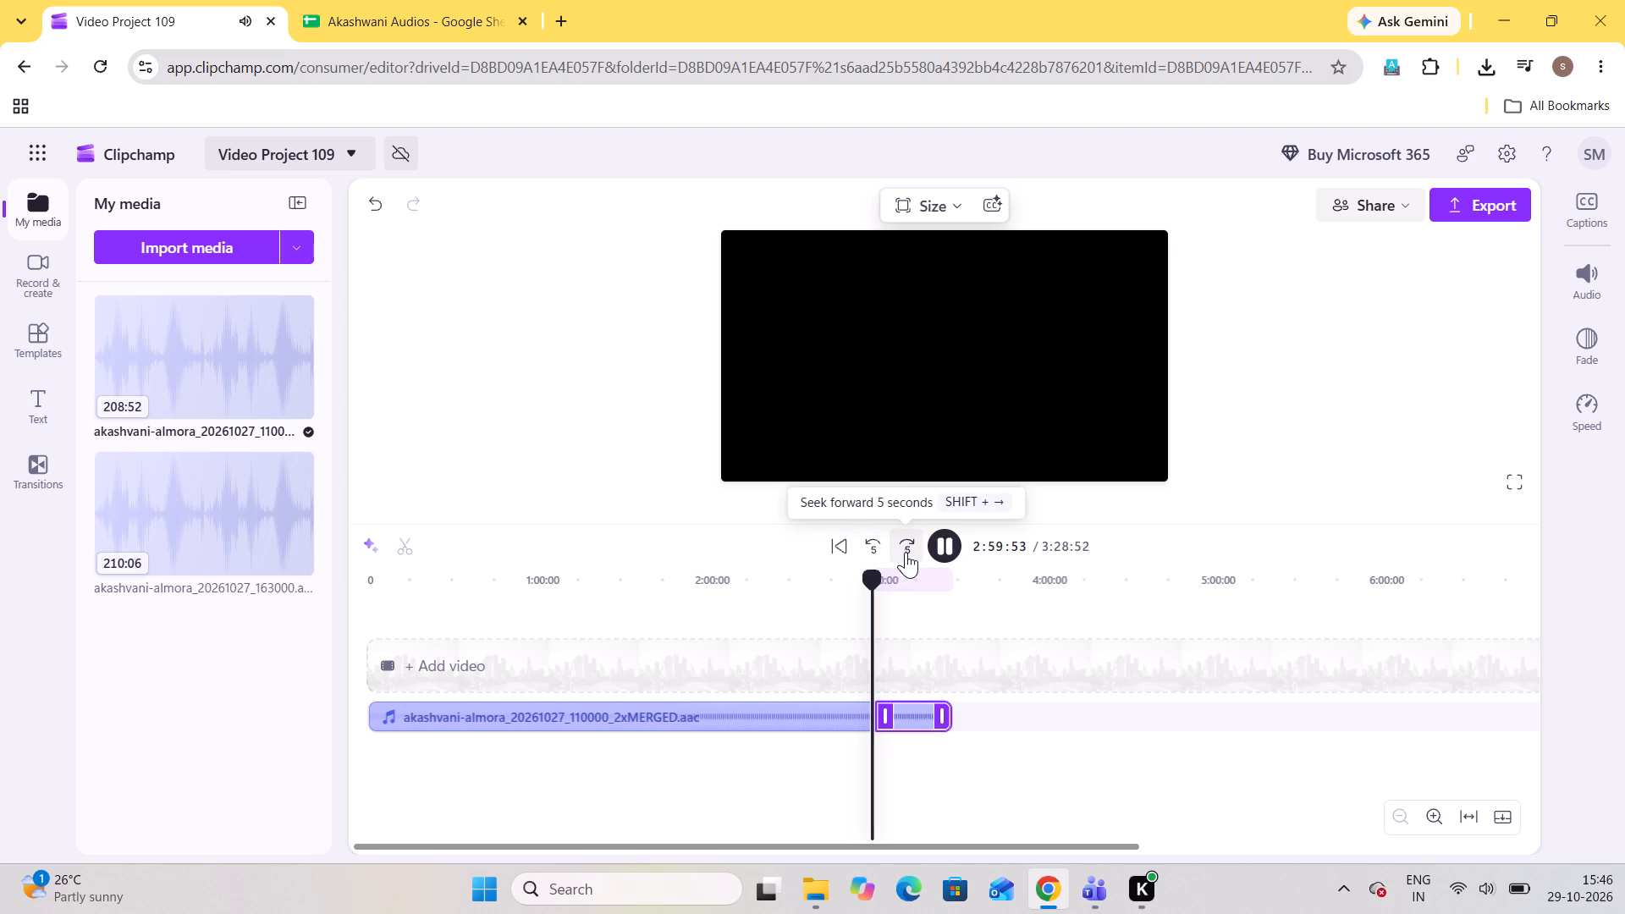
pyautogui.click(906, 552)
pyautogui.click(906, 552)
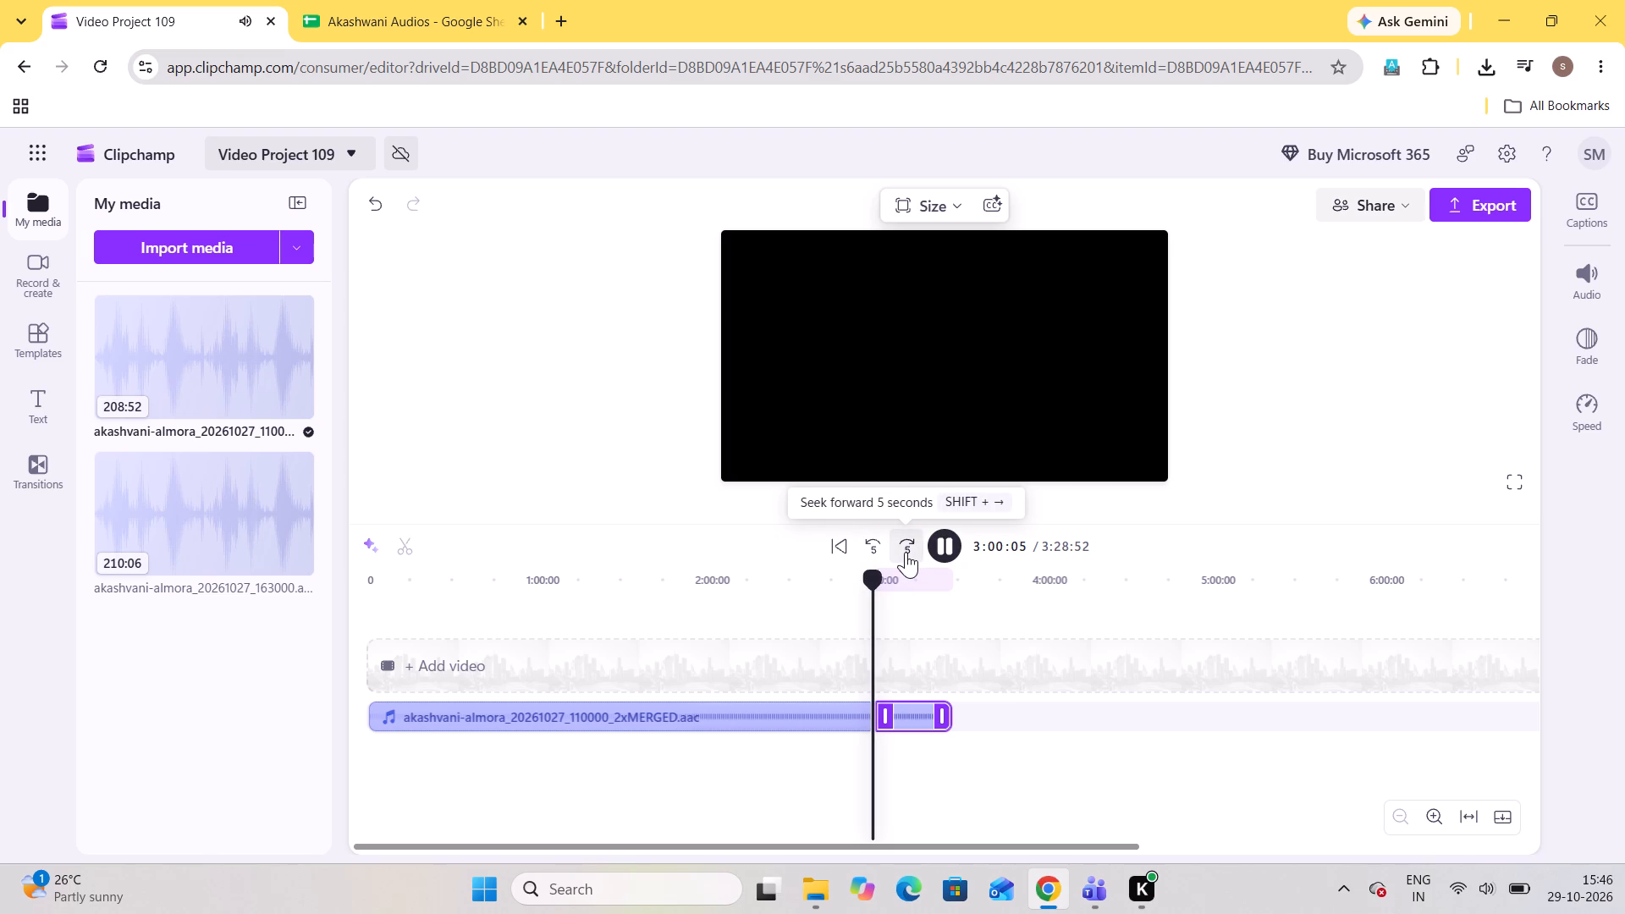
pyautogui.click(906, 552)
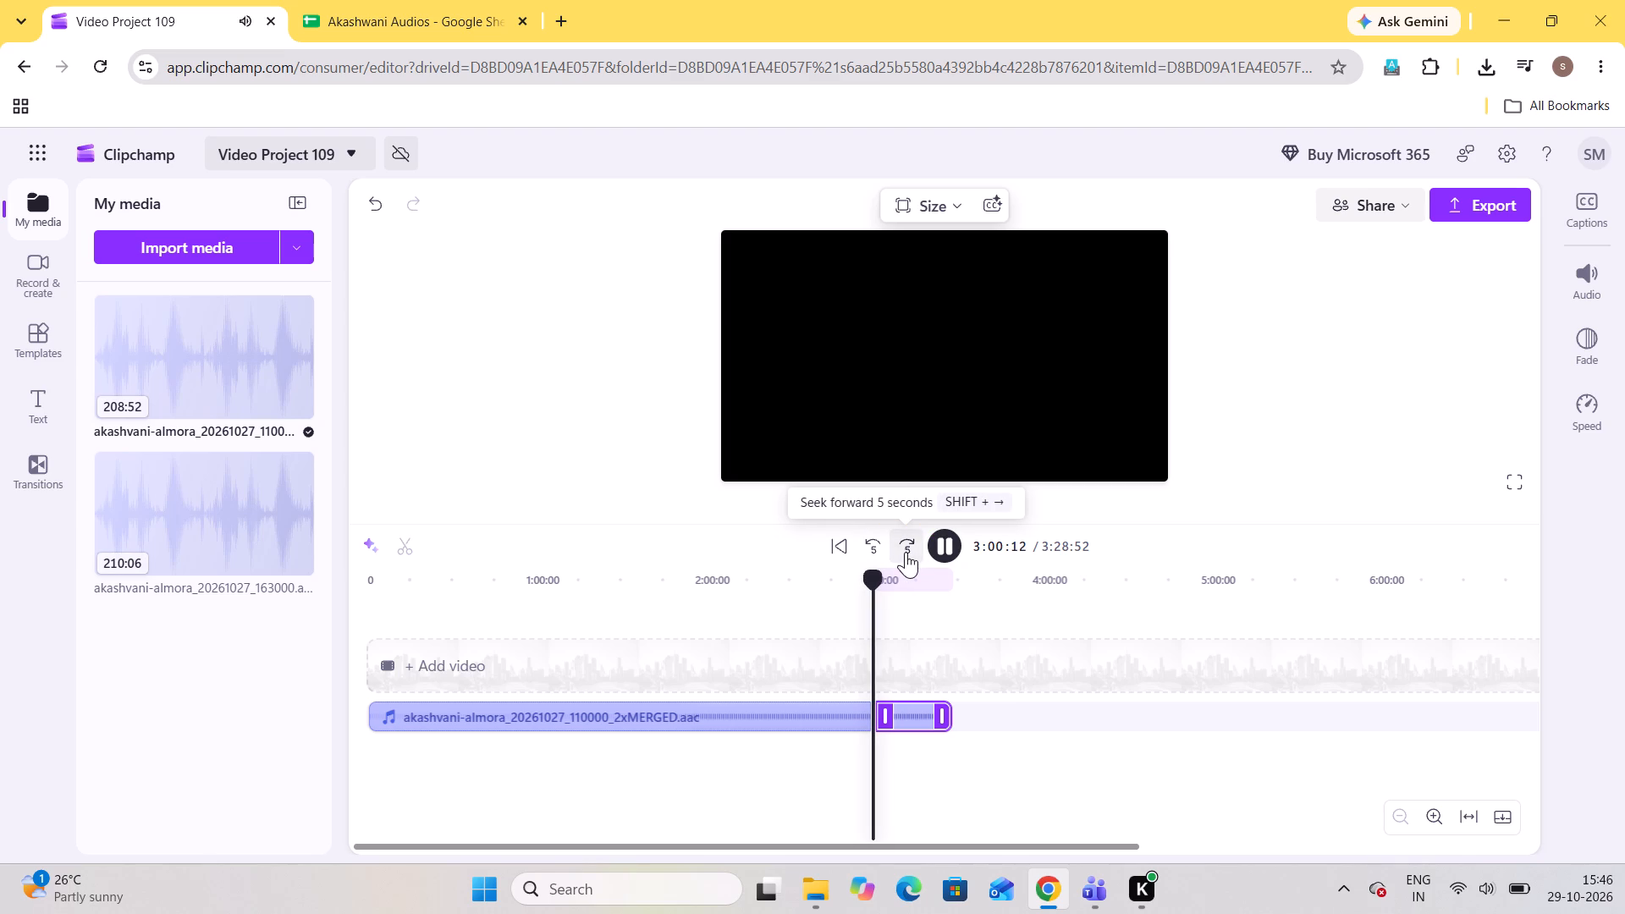
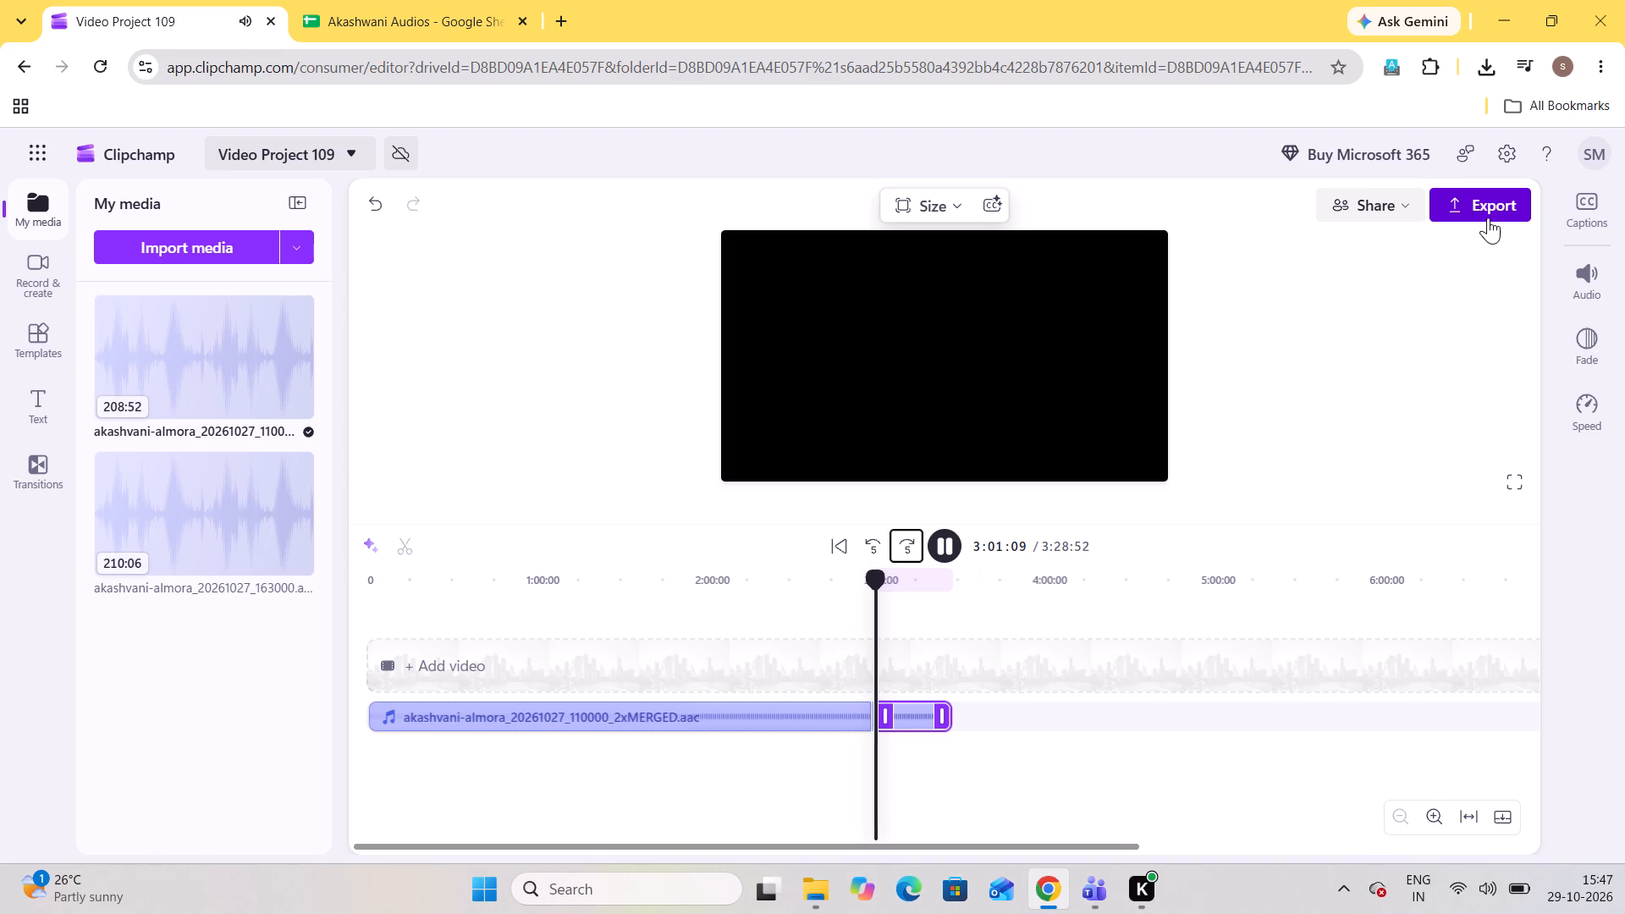
# Open the export settings and replace the song title in the file name with "dhup ki ranglii chunri ode".
pyautogui.click(1489, 216)
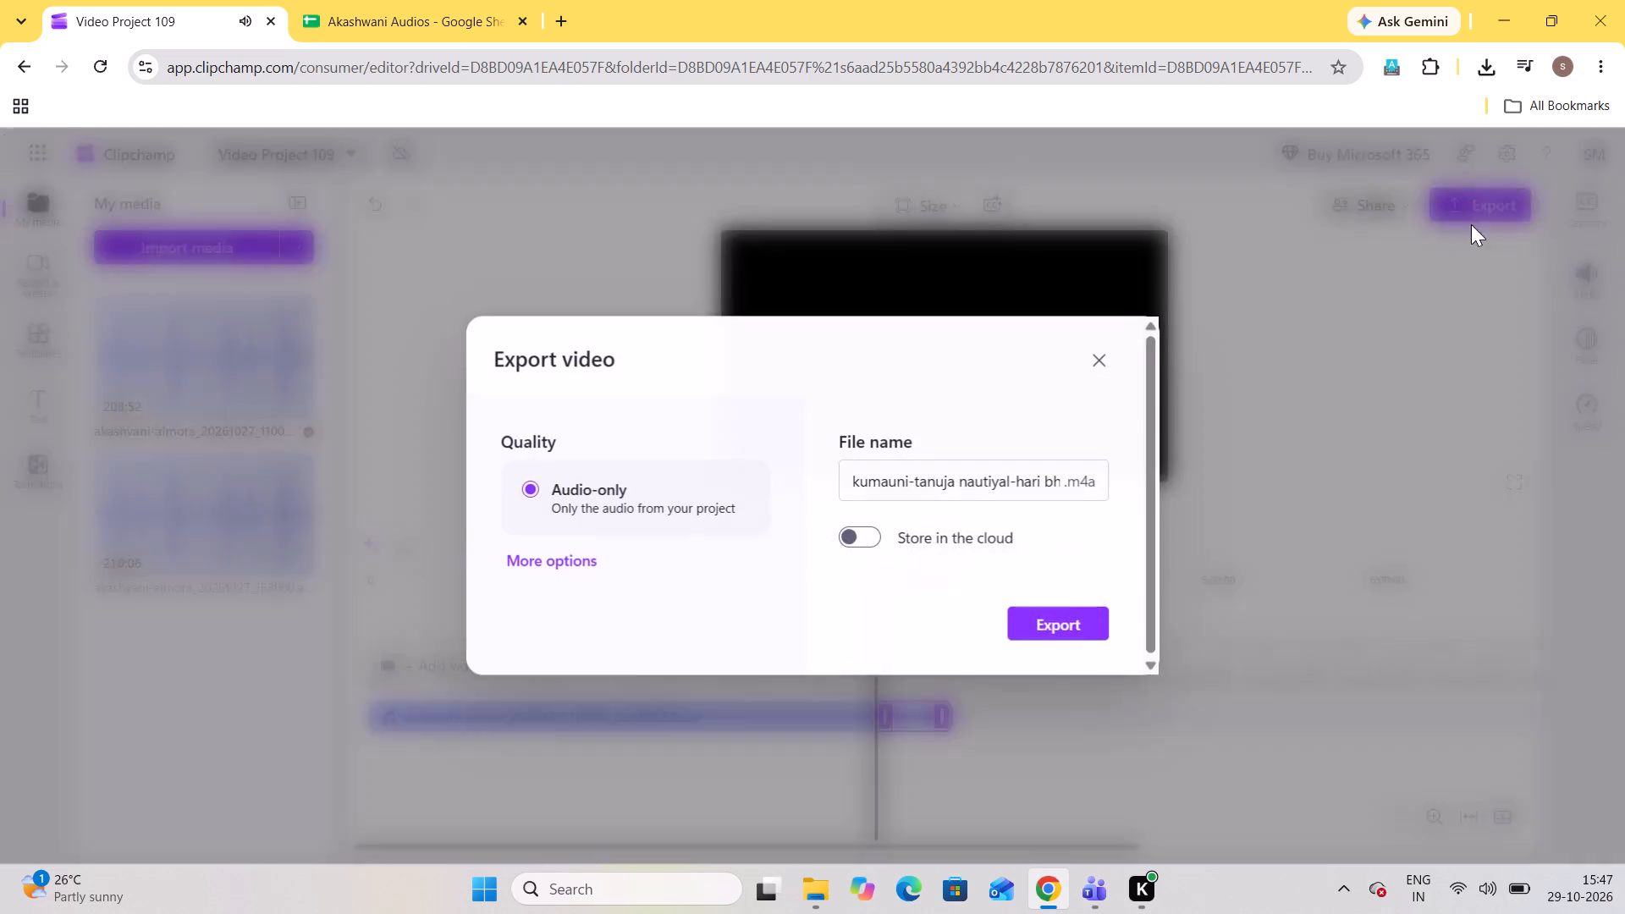
pyautogui.moveTo(1017, 481); pyautogui.dragTo(1183, 502)
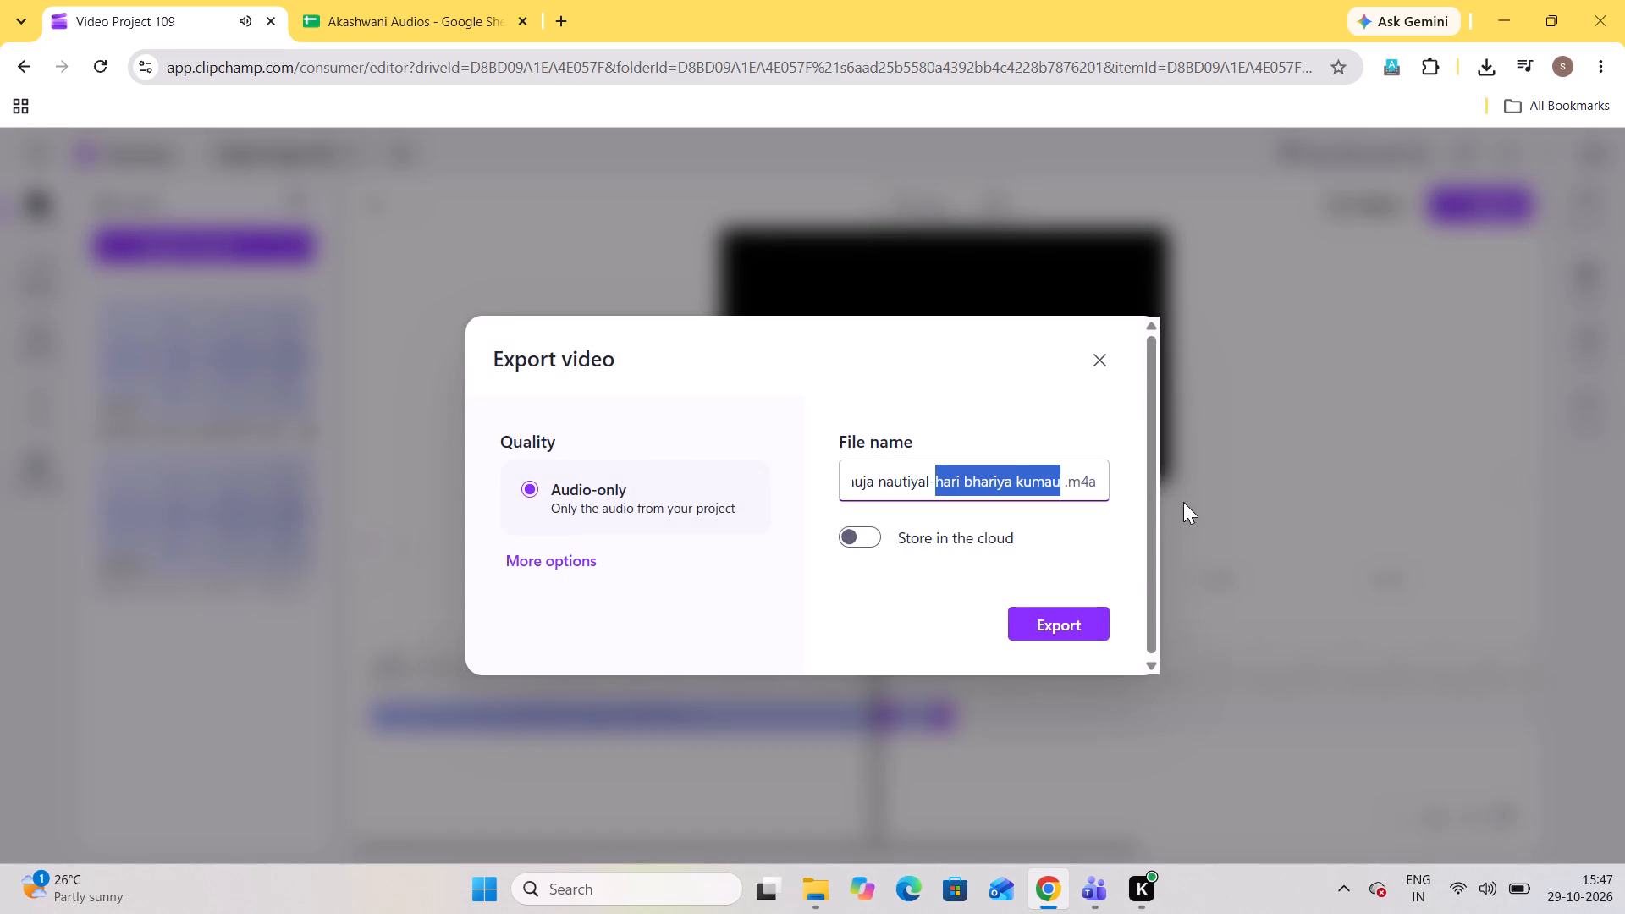
pyautogui.write('dhup ki rangli')
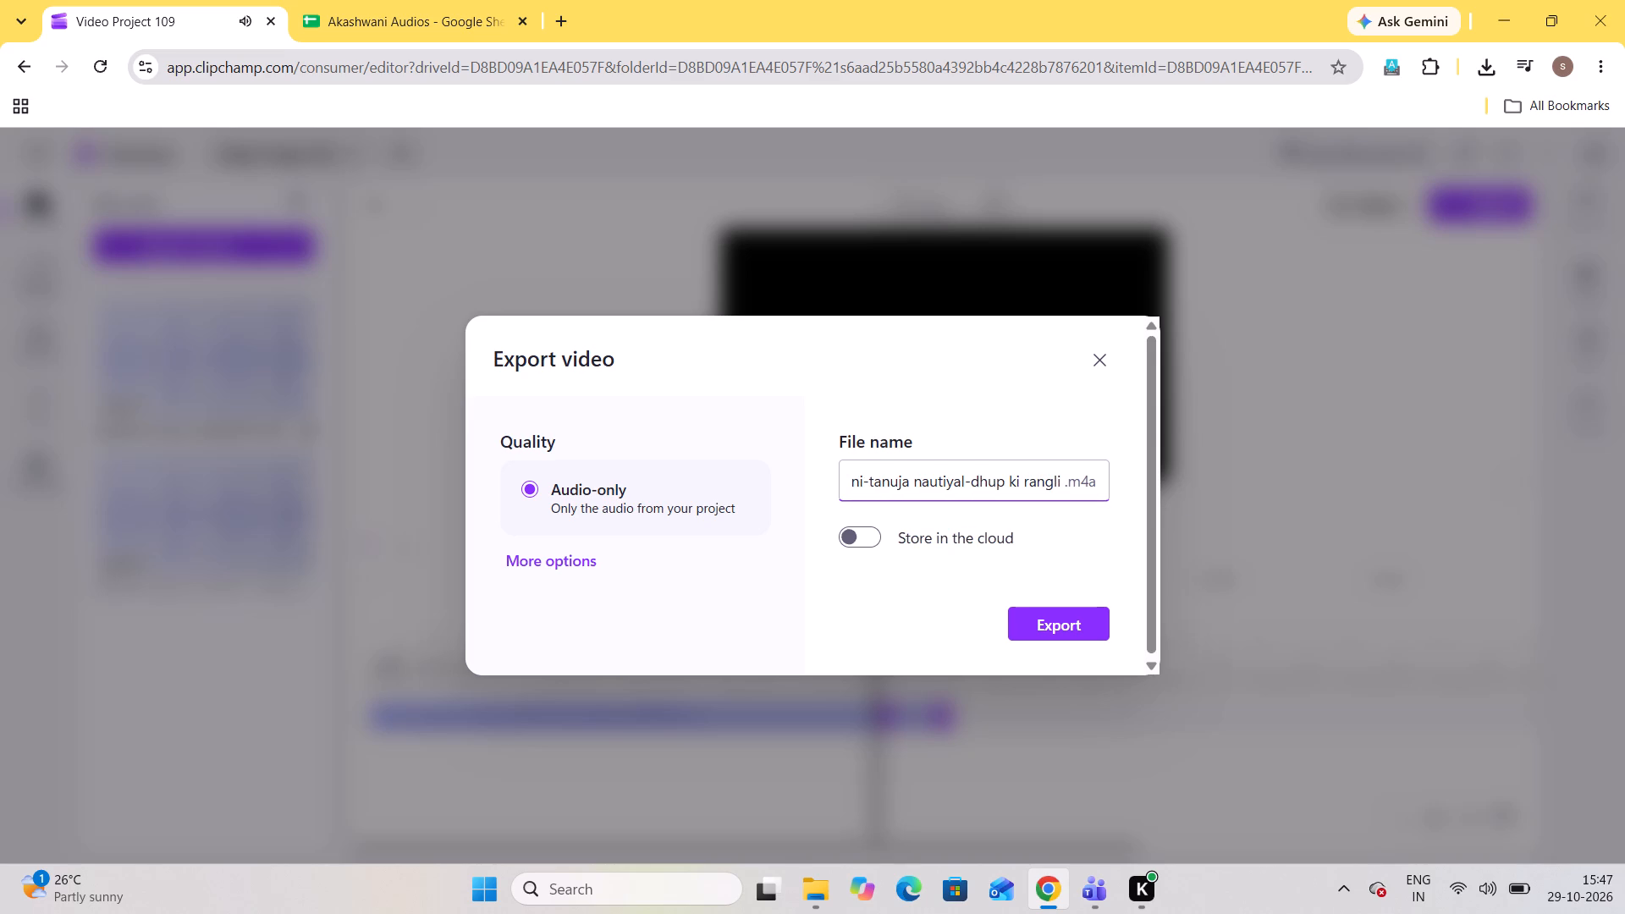
pyautogui.press('Left')
pyautogui.press('i')
pyautogui.press('Right')
pyautogui.press('Right')
pyautogui.press('Right')
pyautogui.press('Right')
pyautogui.press('Right')
pyautogui.press('Right')
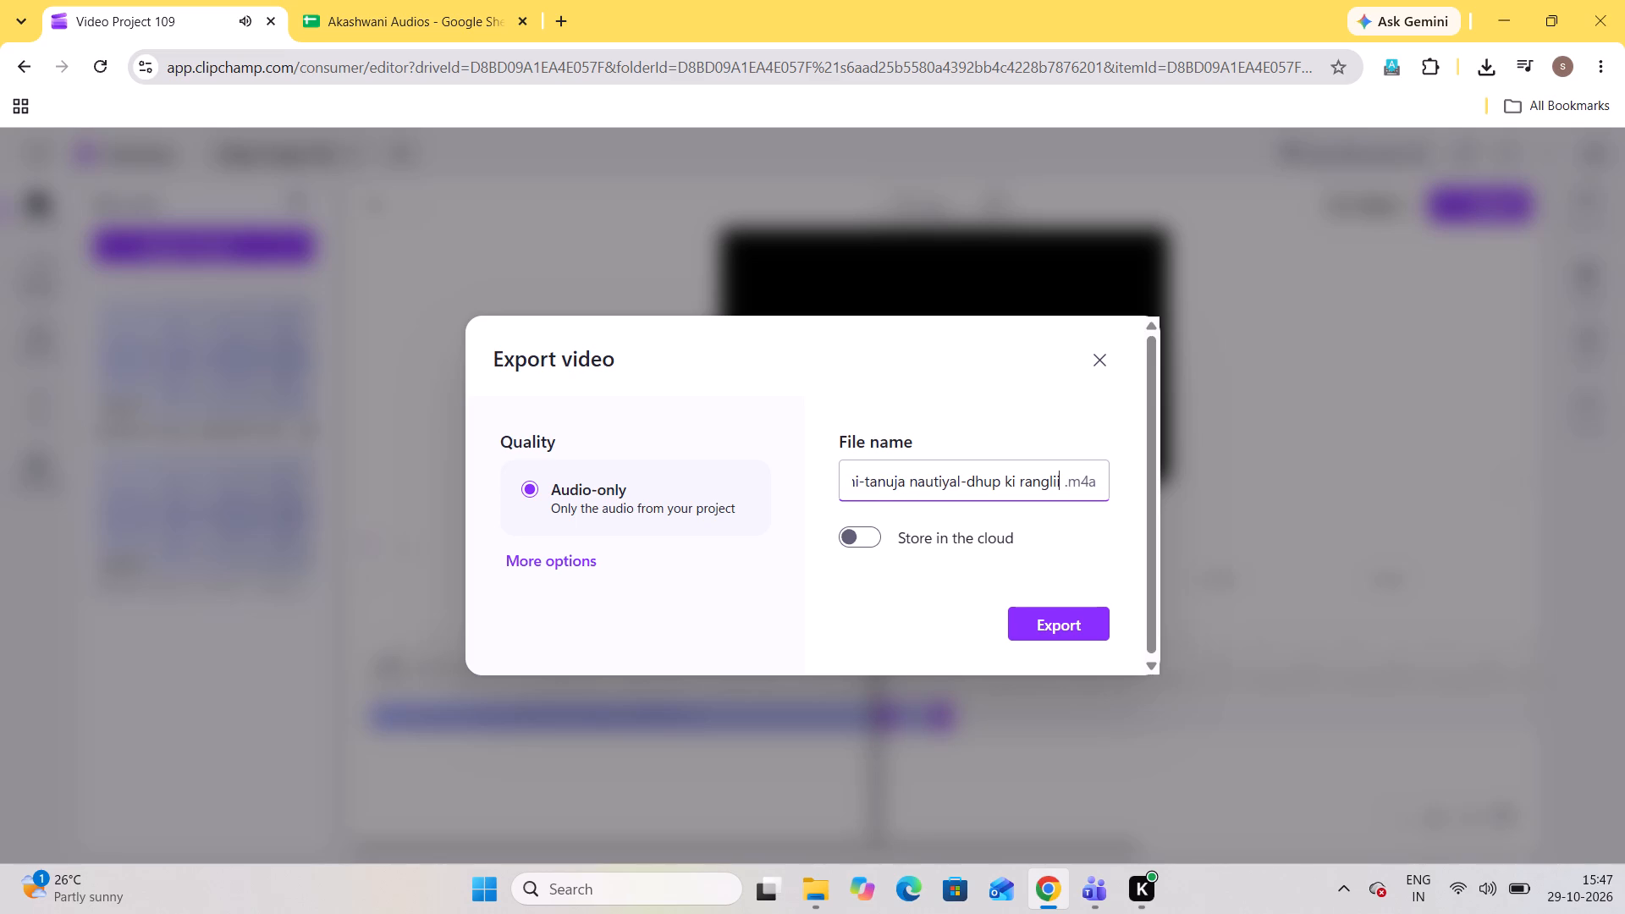
pyautogui.press('space')
pyautogui.write('p')
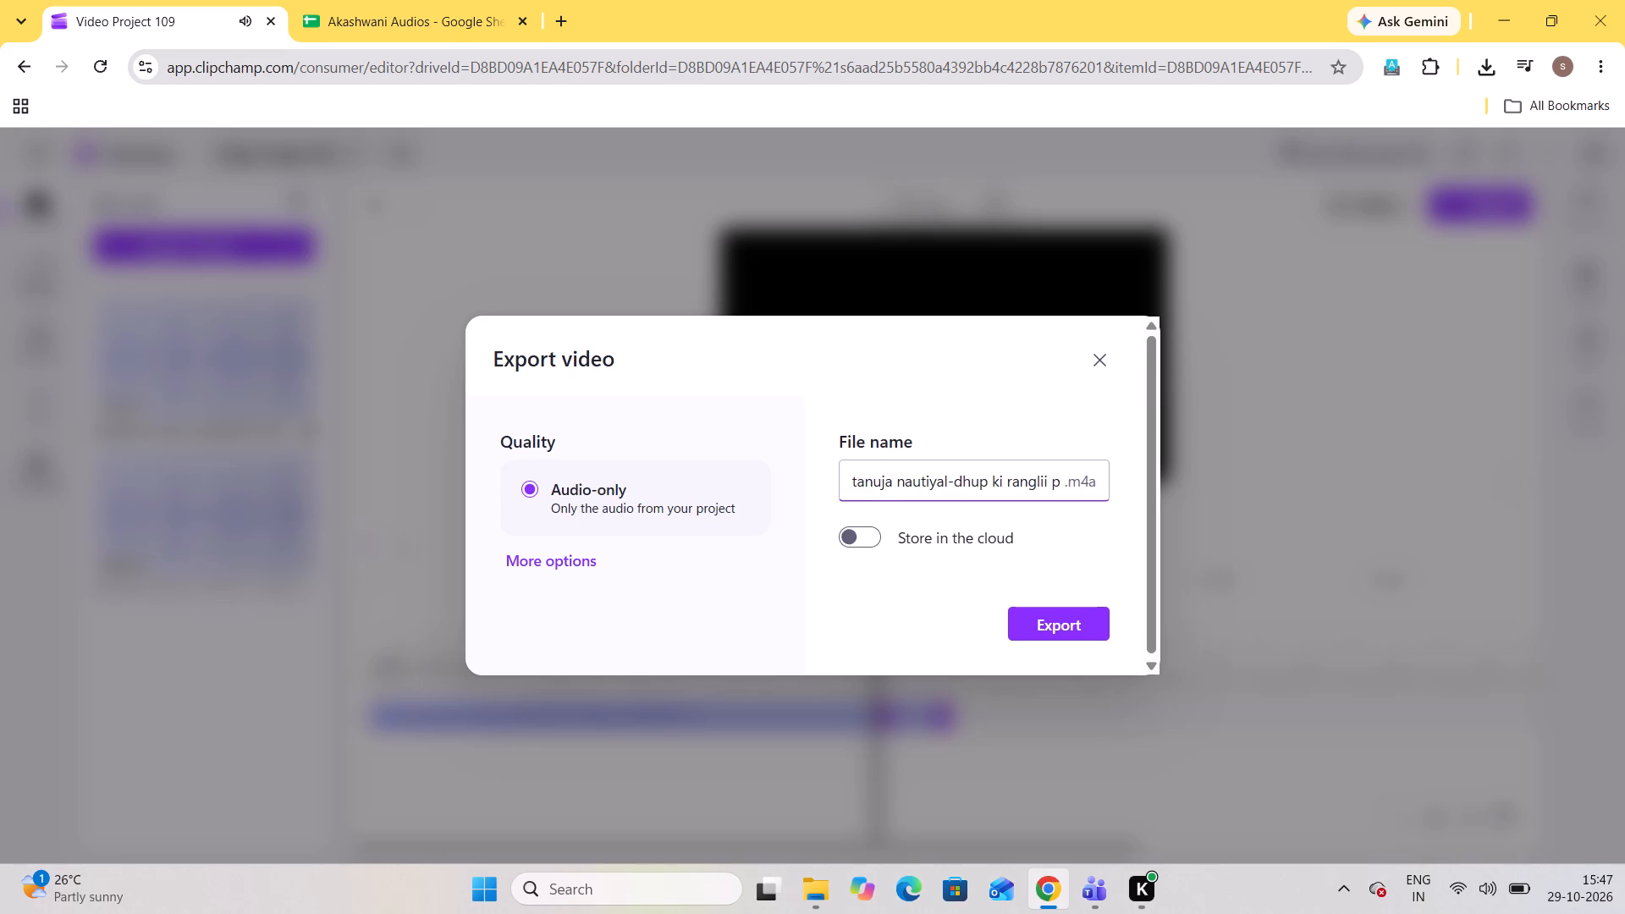
pyautogui.press('BackSpace')
pyautogui.write('chunri ode')
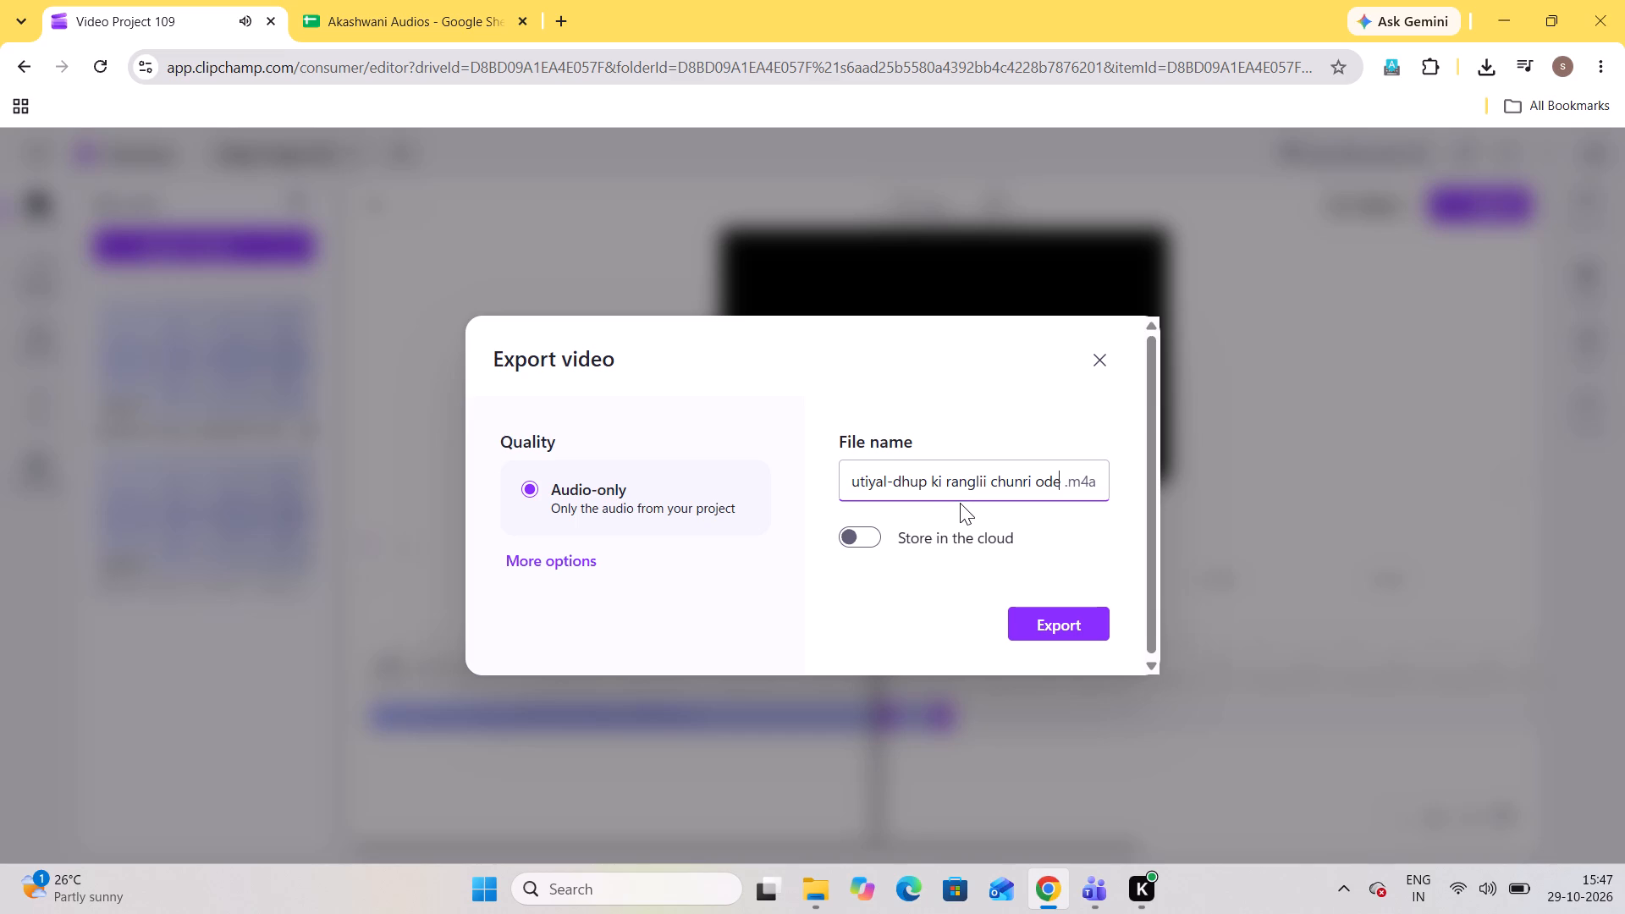
# Remove the previous singer's name from the export file name, keeping the "kumauni-" prefix before the song title, and close the export settings.
pyautogui.hscroll(2, 948, 470)
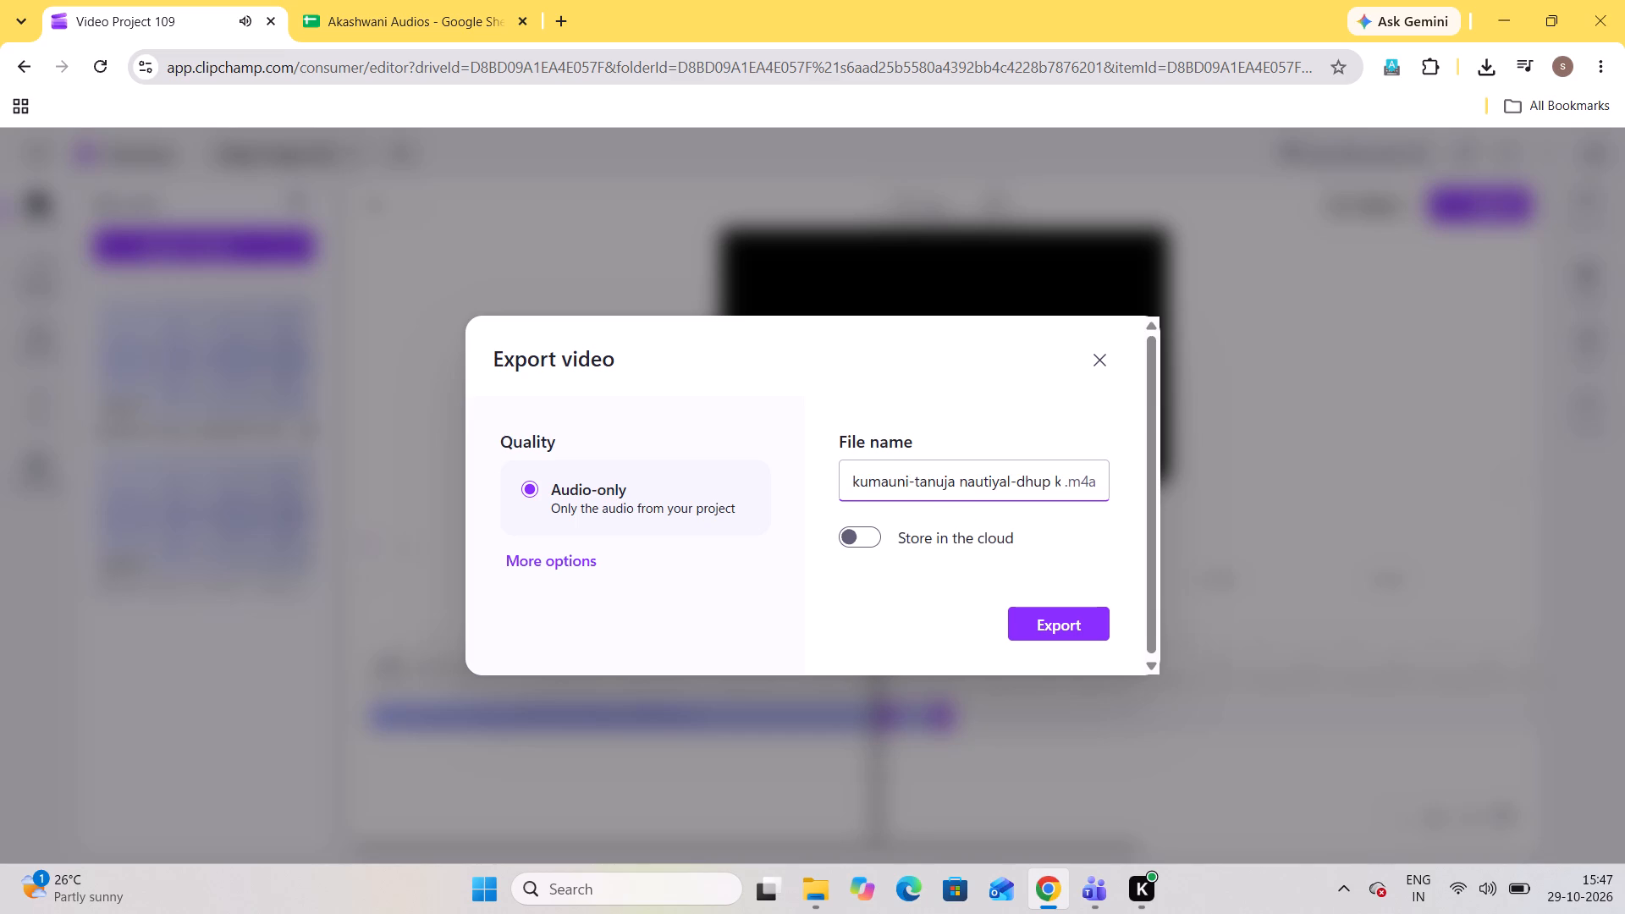
pyautogui.moveTo(1008, 478); pyautogui.dragTo(903, 475)
pyautogui.press('BackSpace')
pyautogui.press('Right')
pyautogui.press('BackSpace')
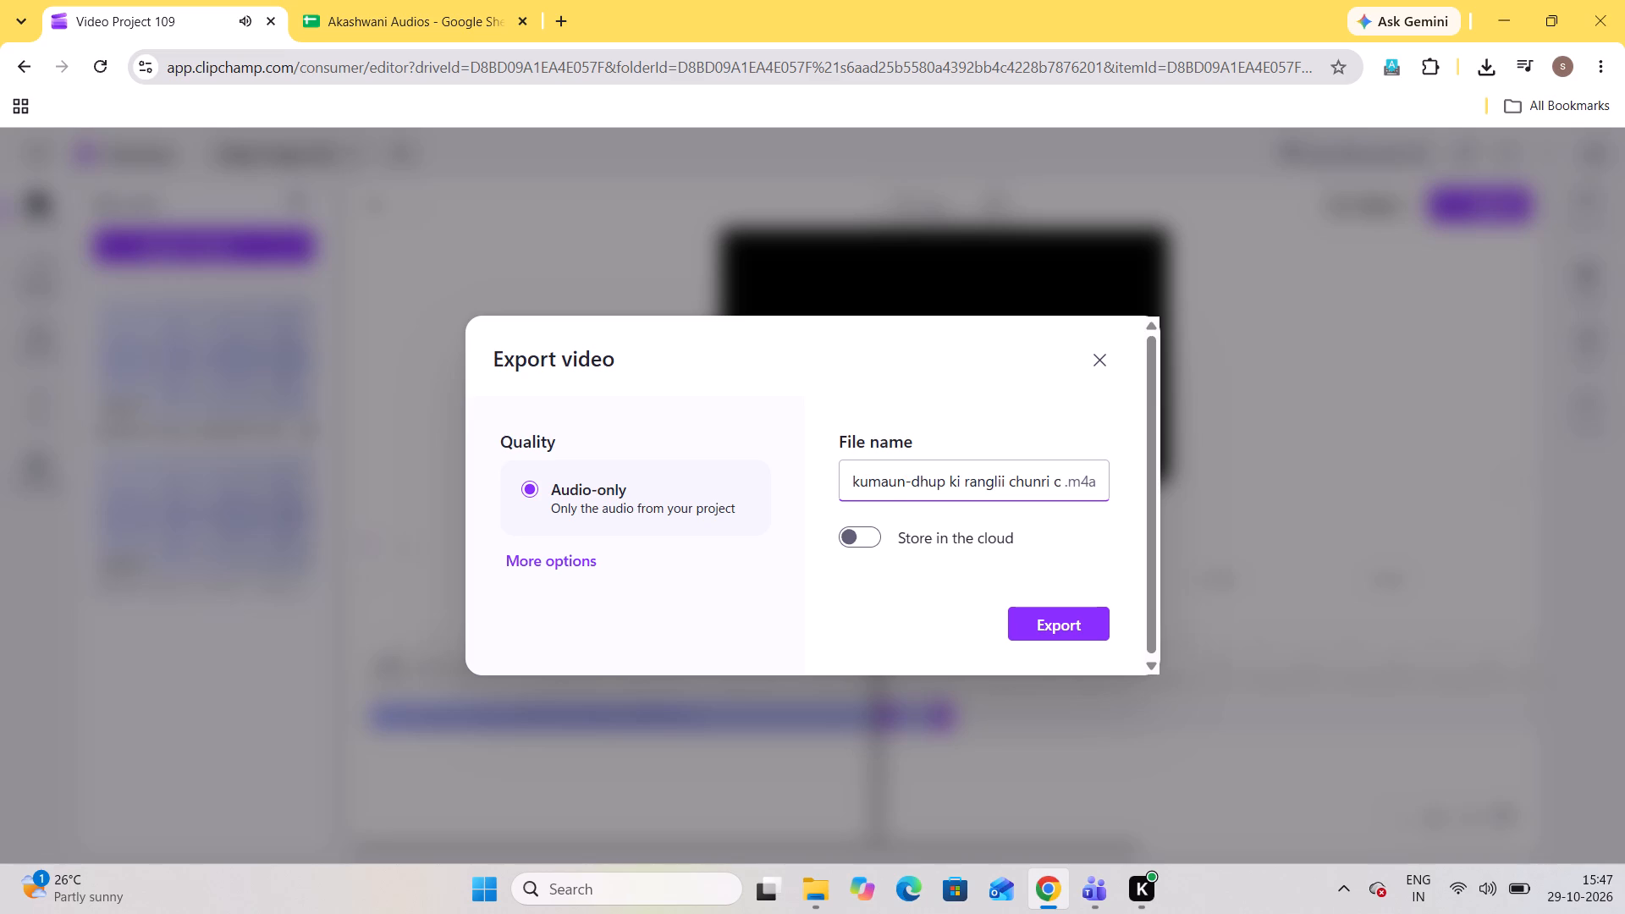
pyautogui.press('i')
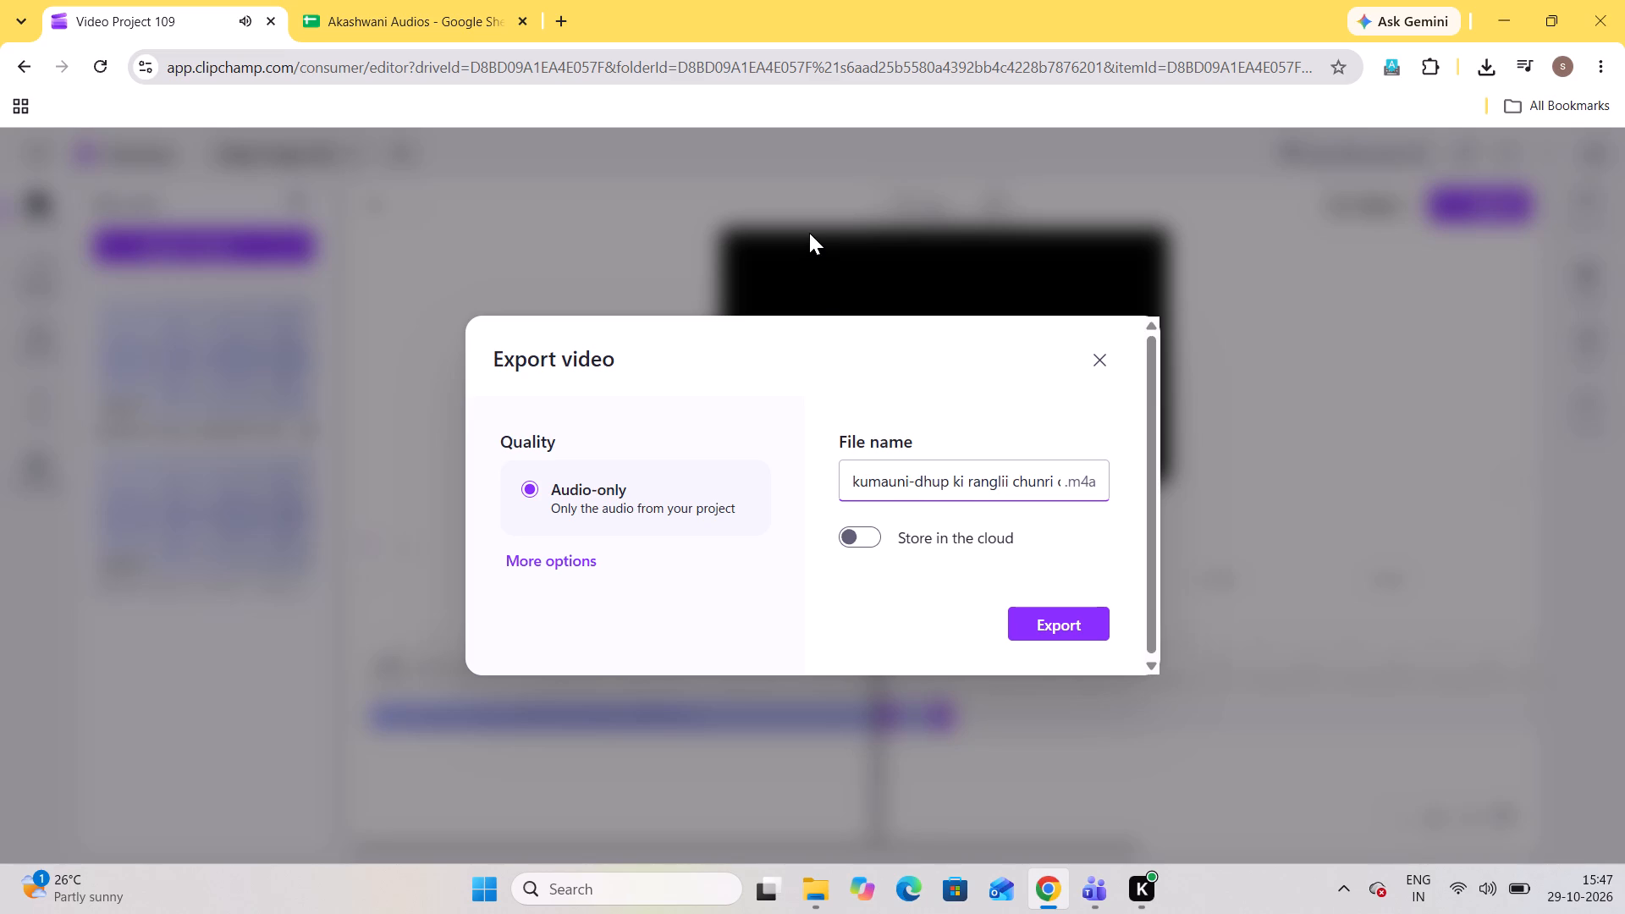
pyautogui.click(809, 233)
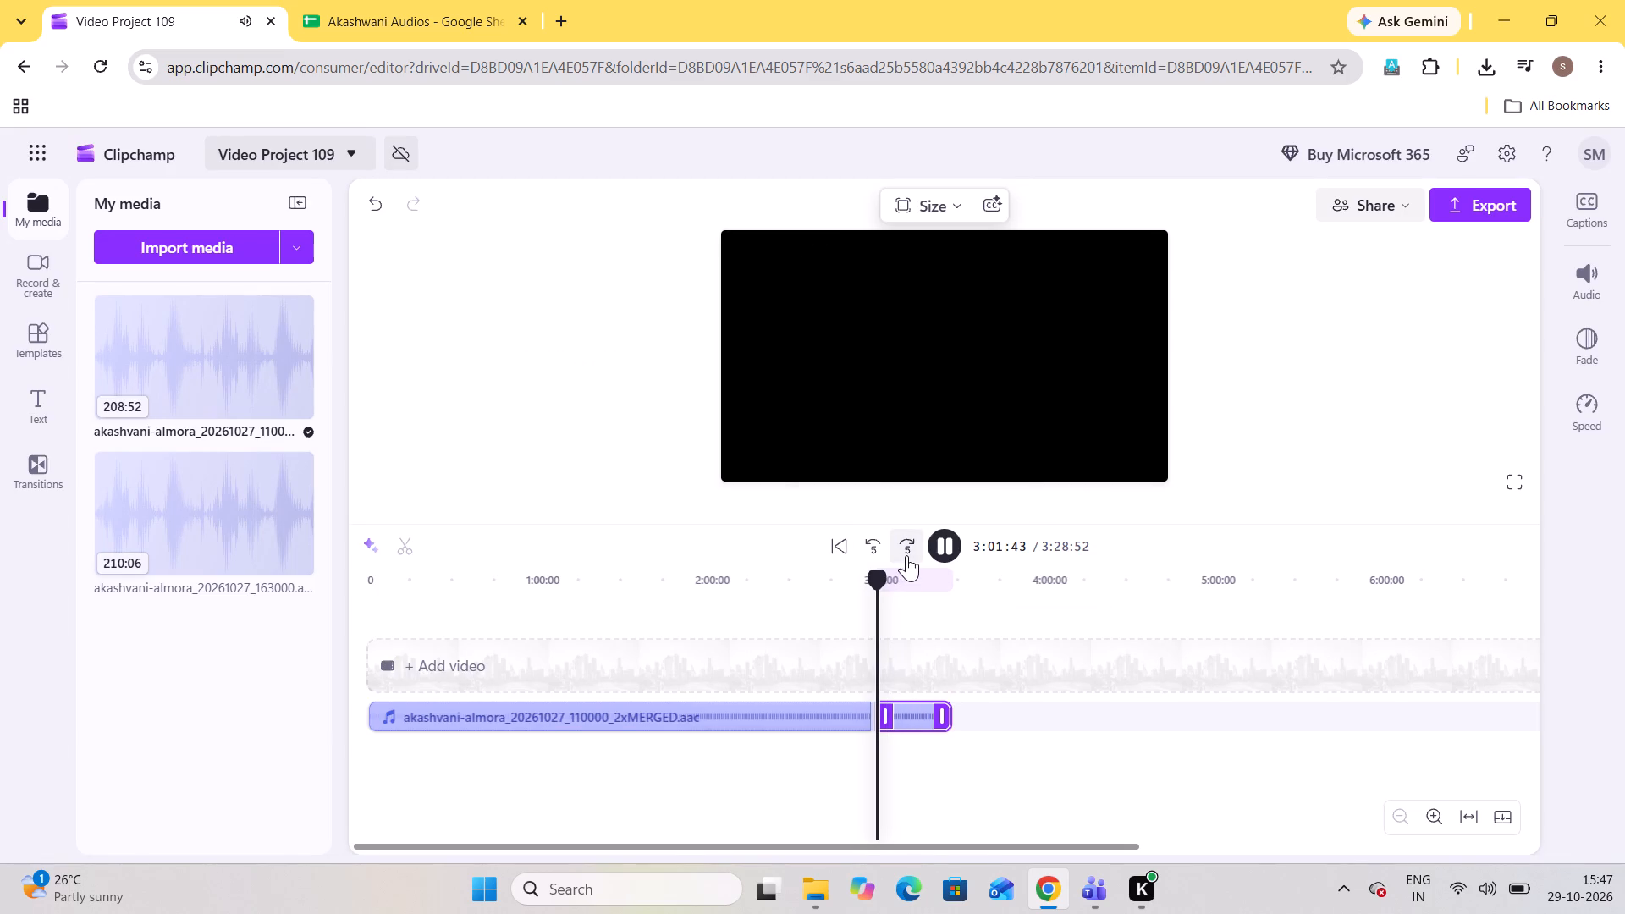
# Skip the playing recording ahead from about 3:01:43 to 3:05:23, listening for the end of the song.
pyautogui.tripleClick(907, 555)
pyautogui.tripleClick(907, 555)
pyautogui.tripleClick(907, 555)
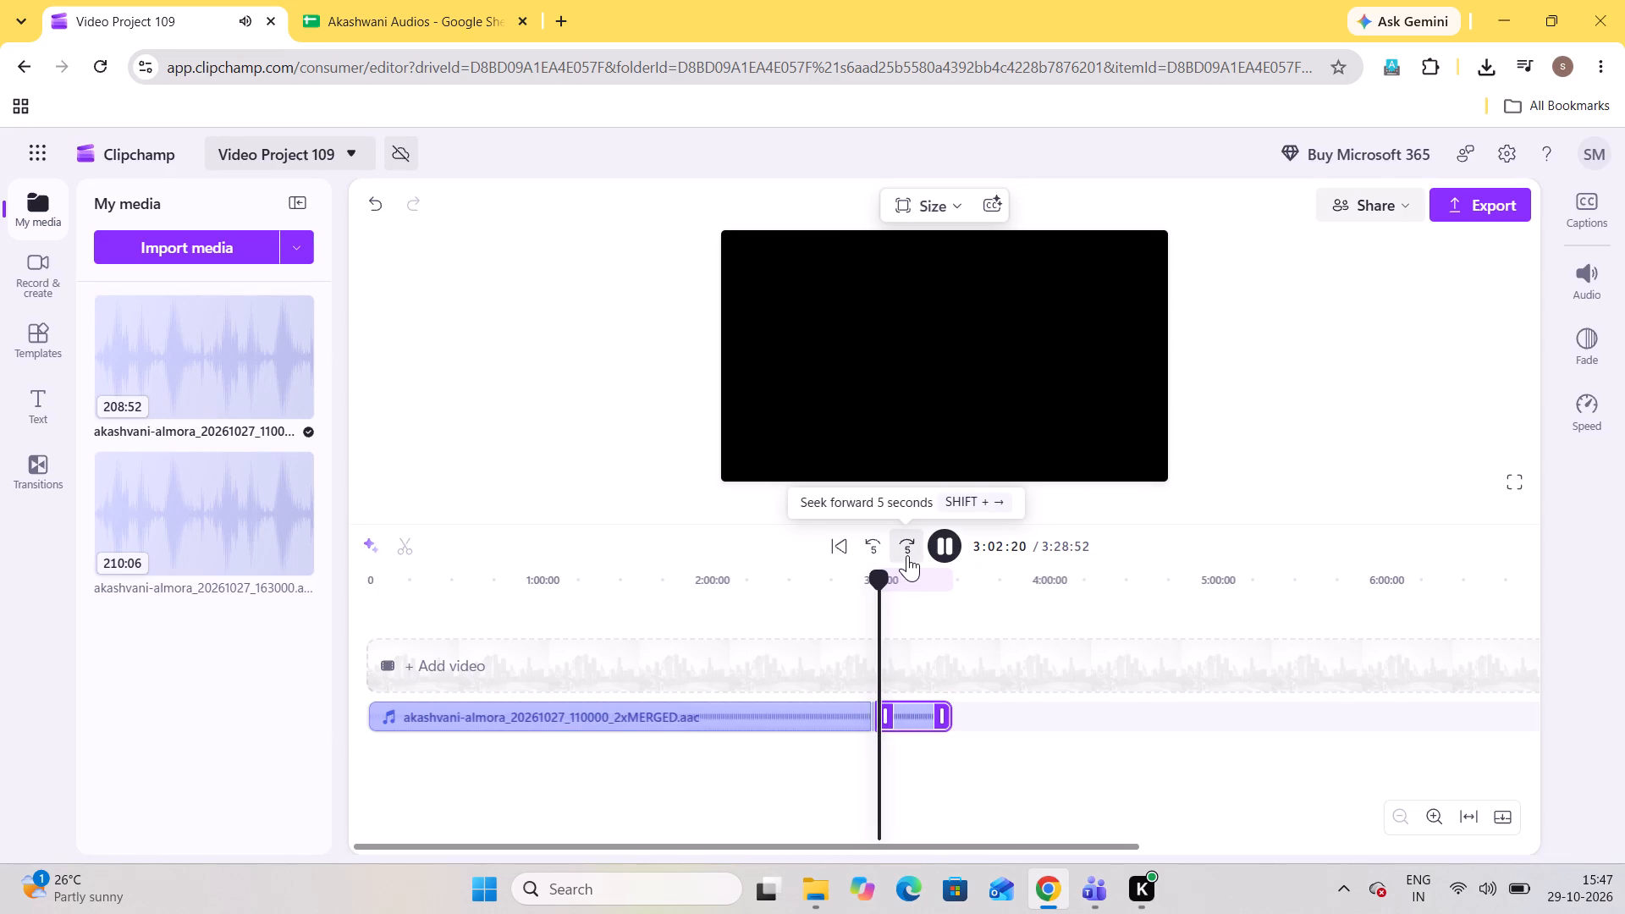
pyautogui.tripleClick(907, 555)
pyautogui.tripleClick(907, 555)
pyautogui.tripleClick(907, 555)
pyautogui.tripleClick(907, 555)
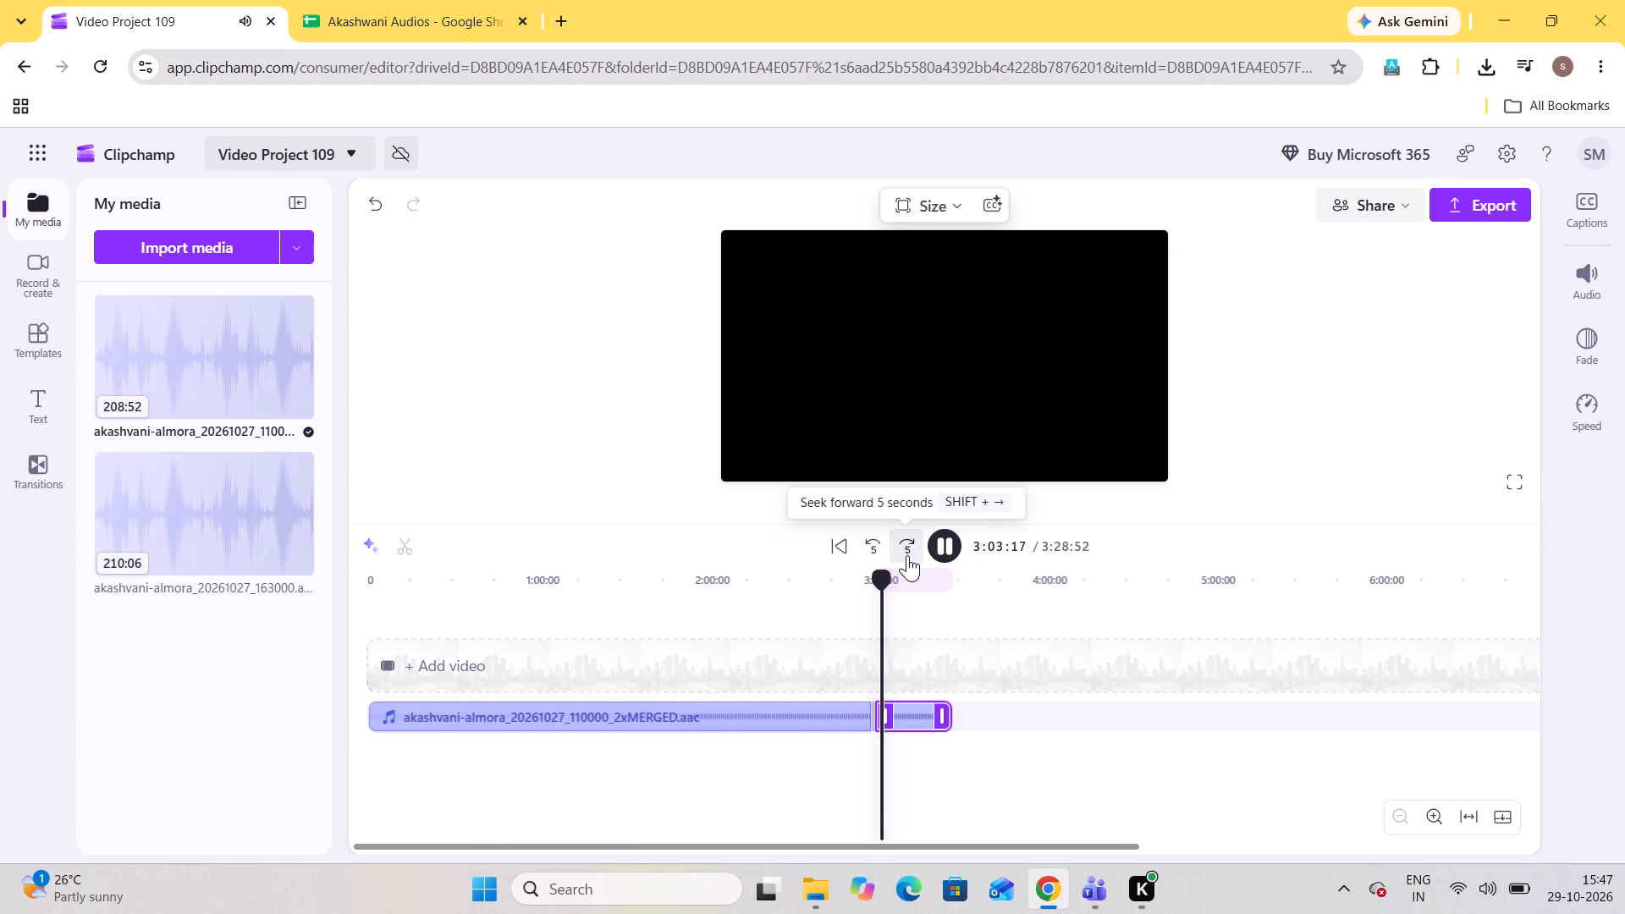
pyautogui.tripleClick(907, 555)
pyautogui.tripleClick(907, 555)
pyautogui.tripleClick(907, 555)
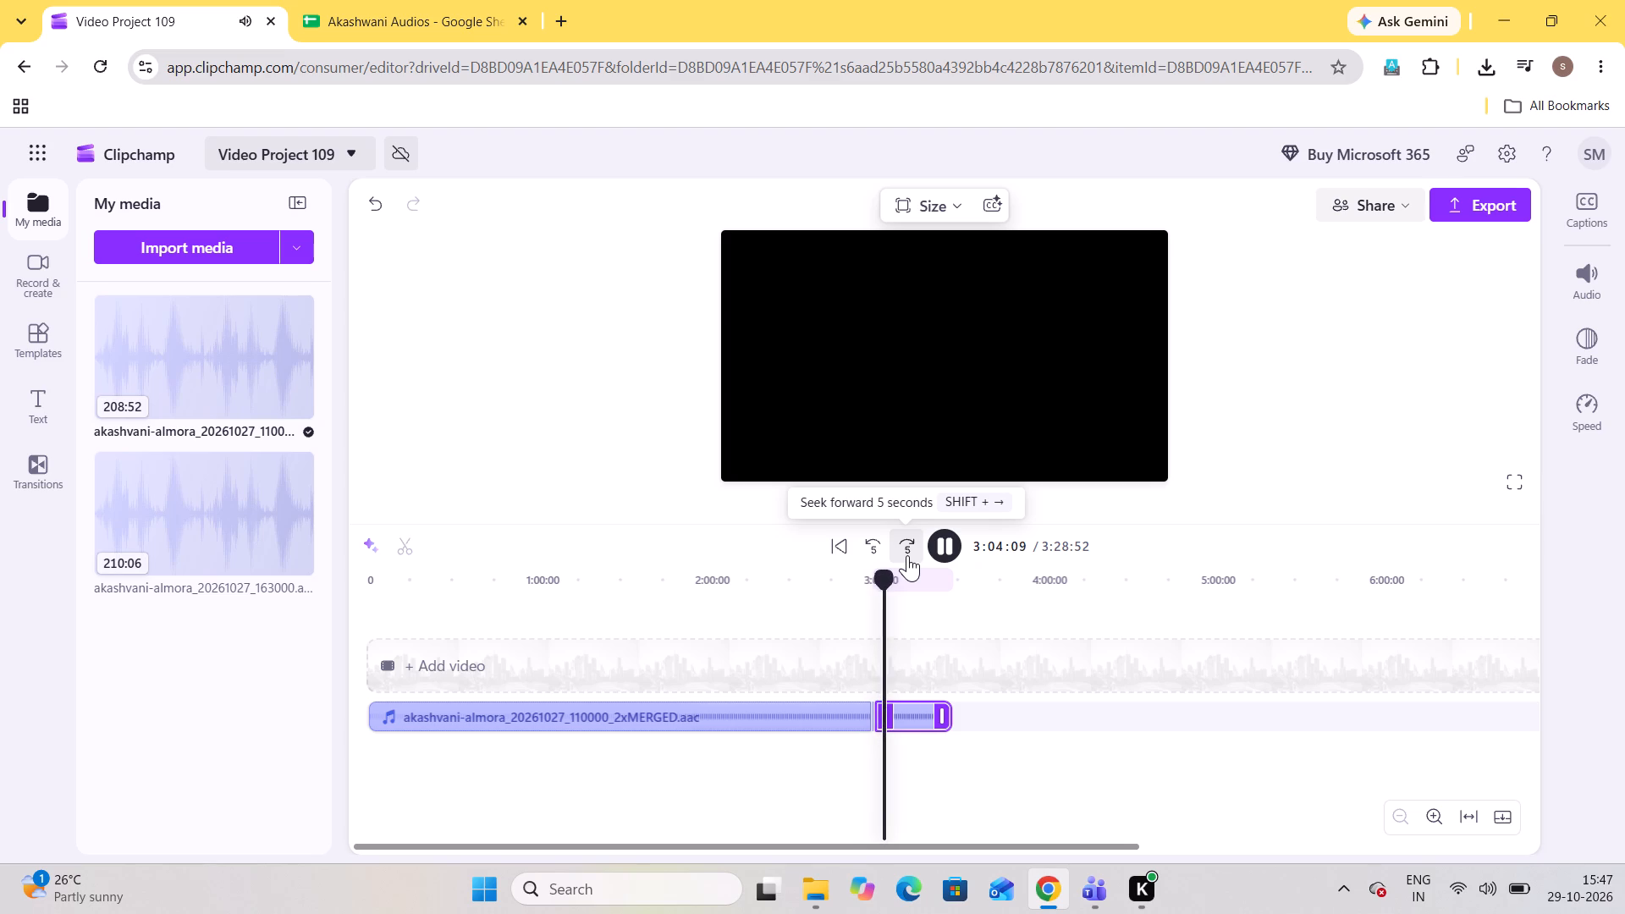
pyautogui.doubleClick(907, 555)
pyautogui.rightClick(907, 555)
pyautogui.click(907, 555)
pyautogui.tripleClick(907, 555)
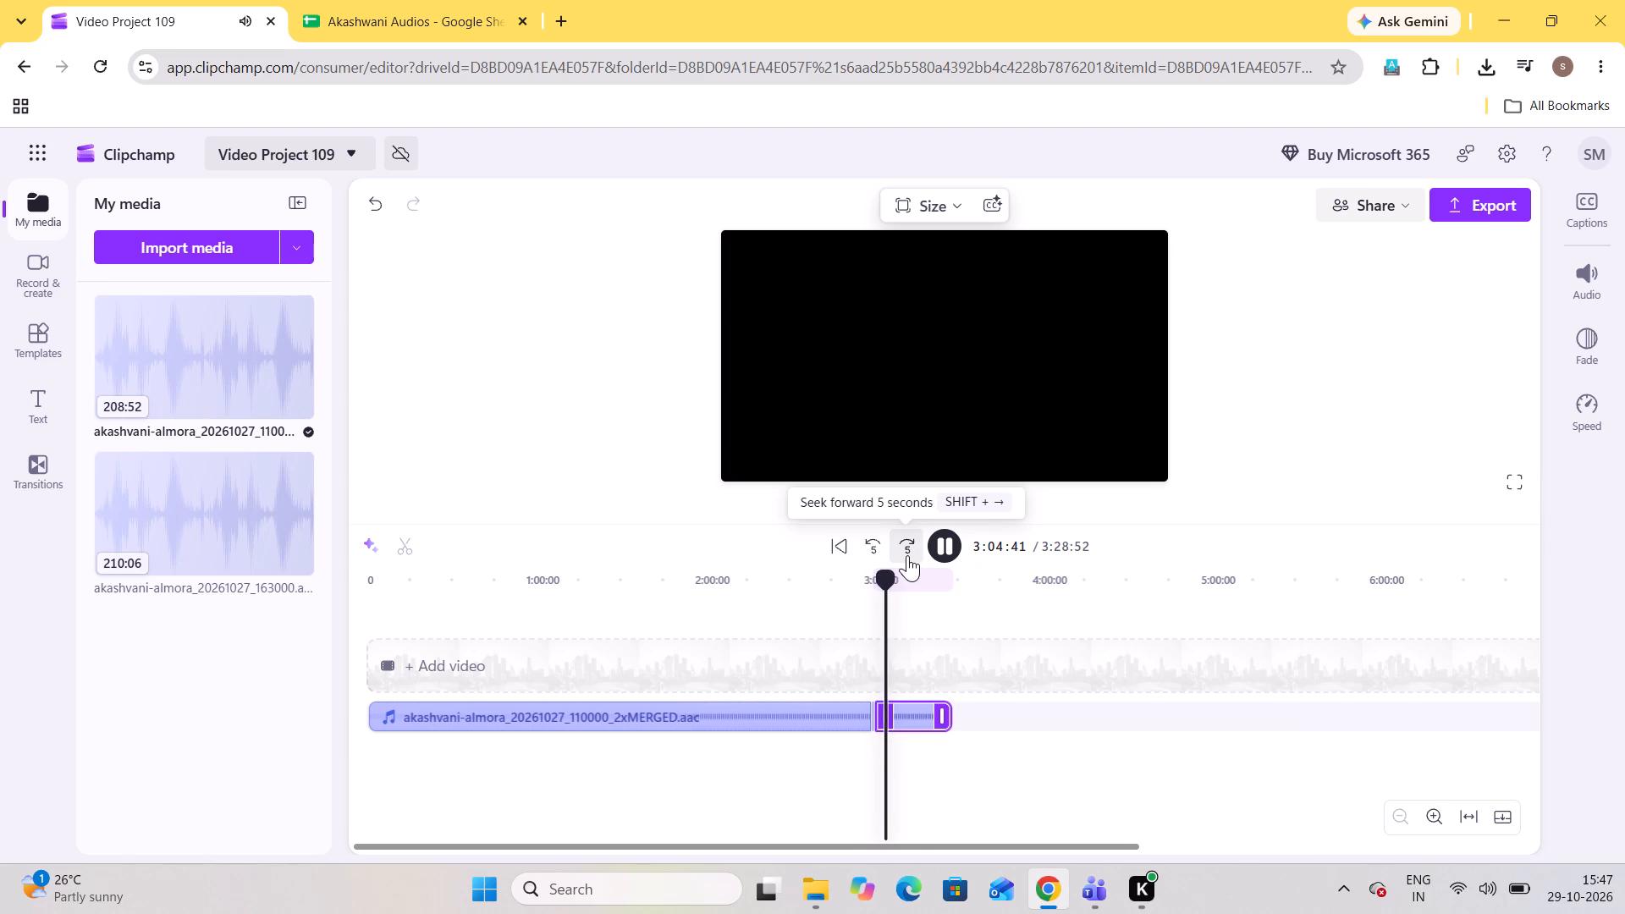
pyautogui.tripleClick(907, 555)
pyautogui.tripleClick(907, 555)
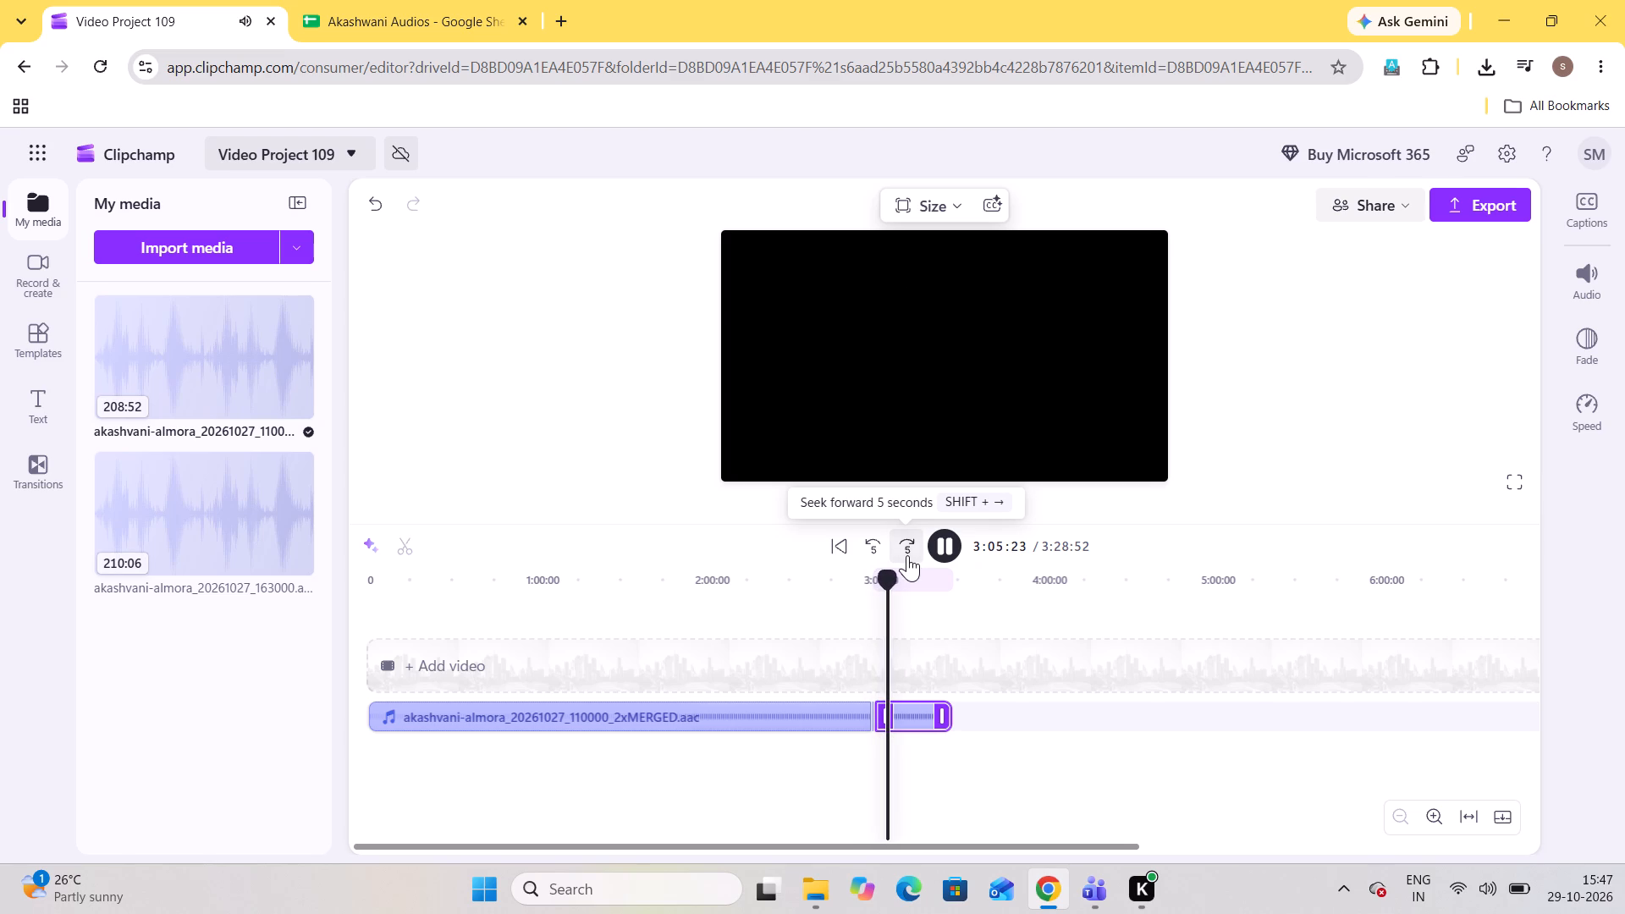
# Step back to the song's end, pause at 3:05:14 and split the Almora 110000 audio there.
pyautogui.doubleClick(877, 551)
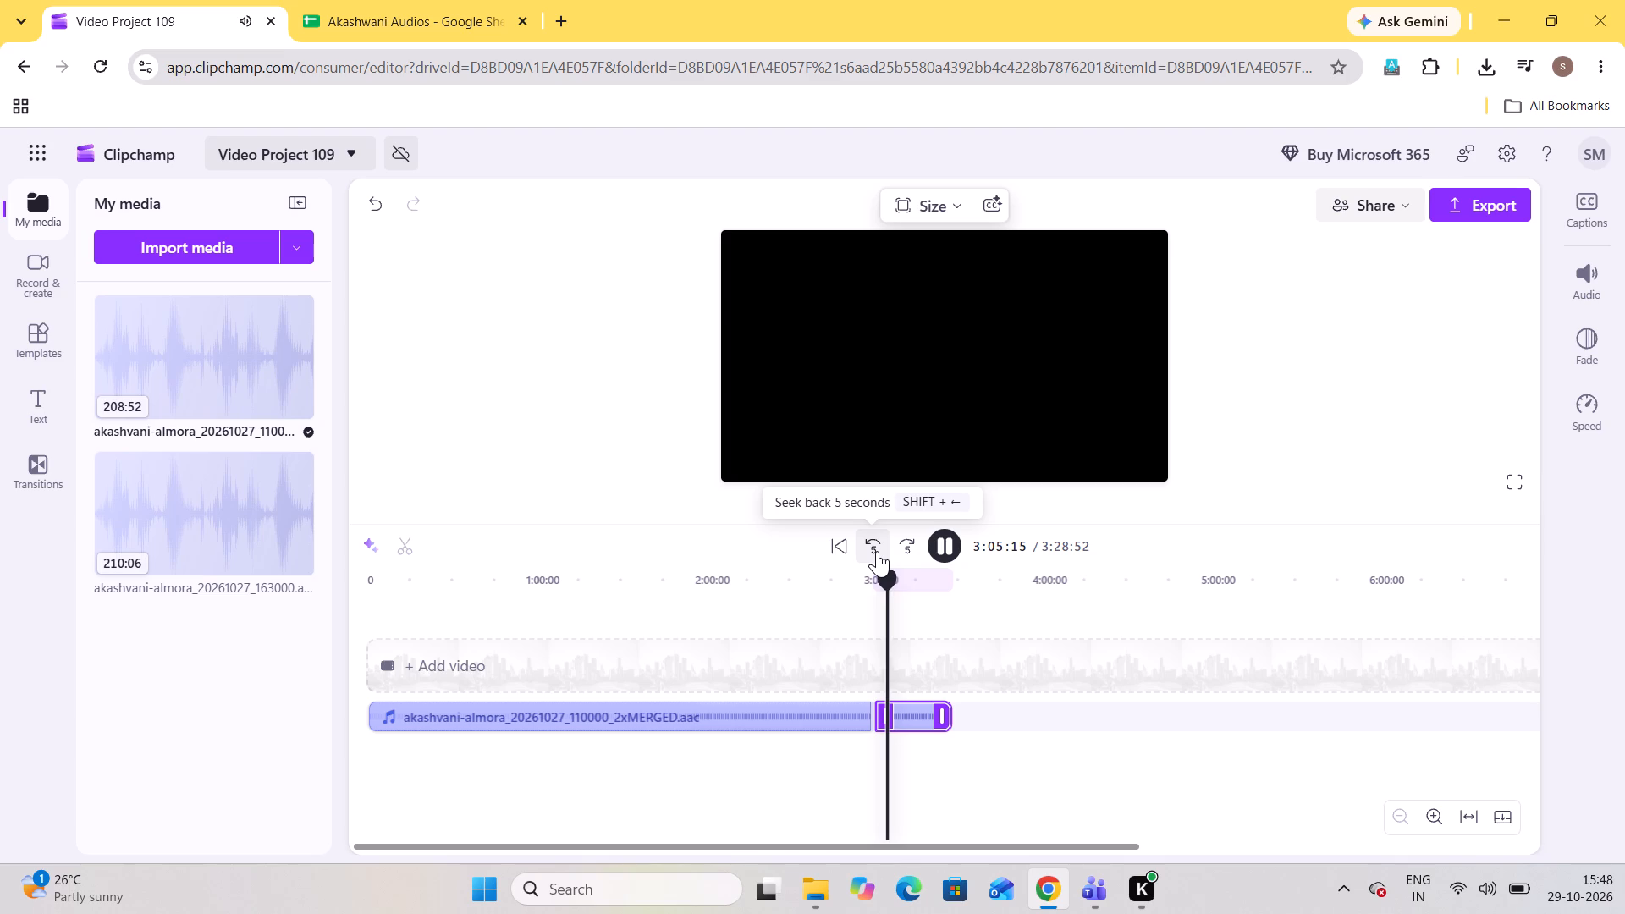
pyautogui.doubleClick(877, 551)
pyautogui.doubleClick(877, 551)
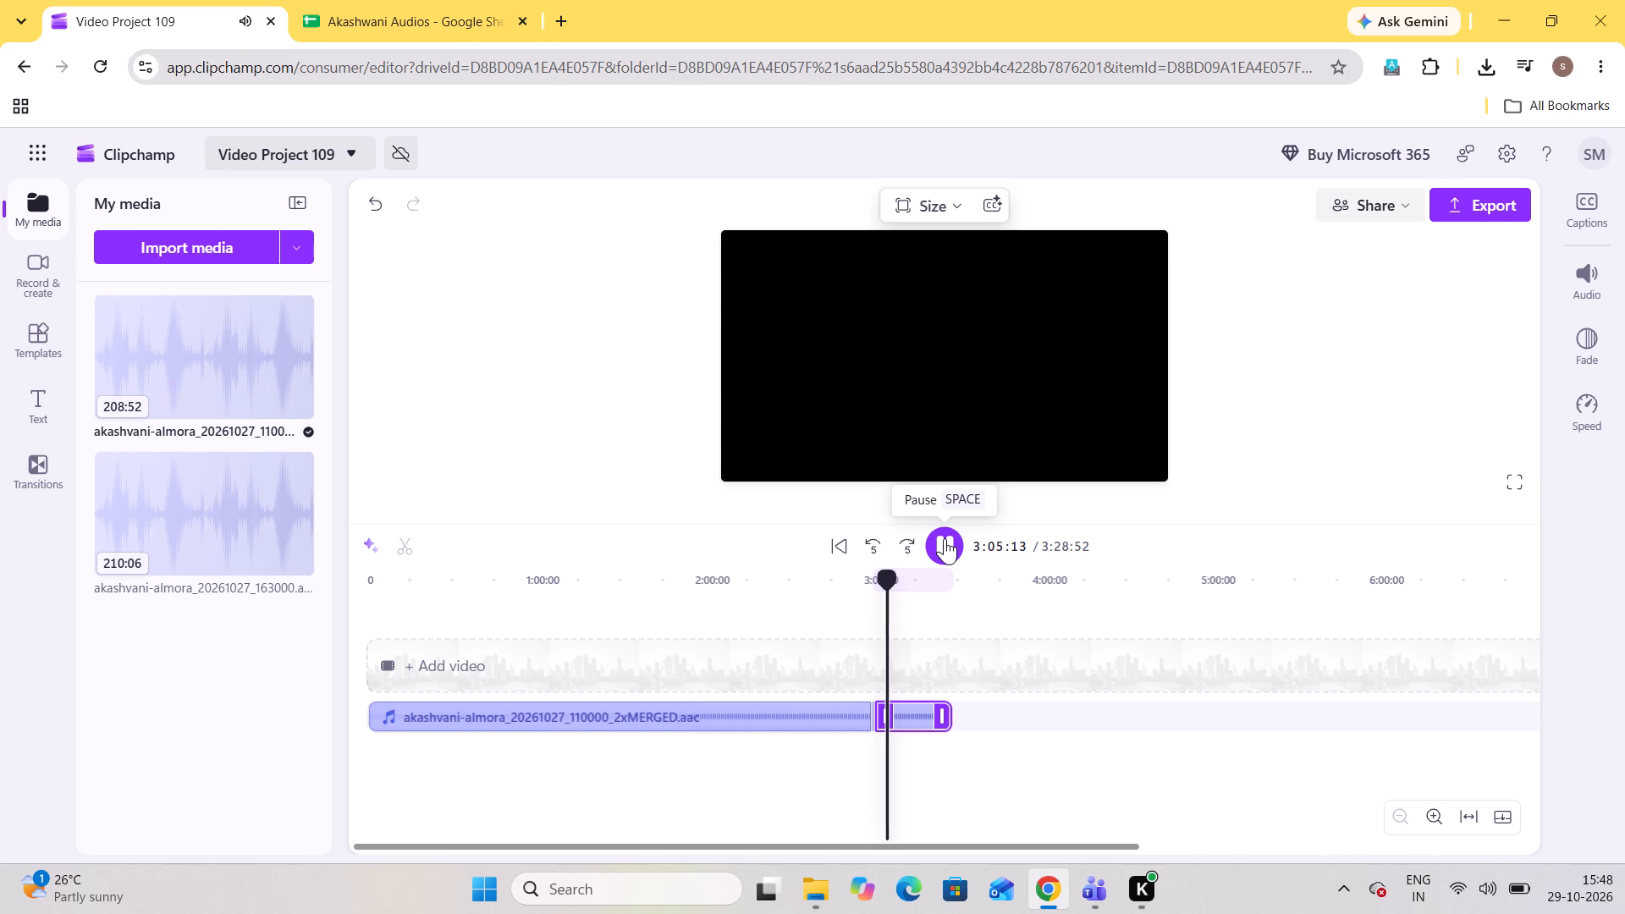
pyautogui.click(945, 538)
pyautogui.click(413, 539)
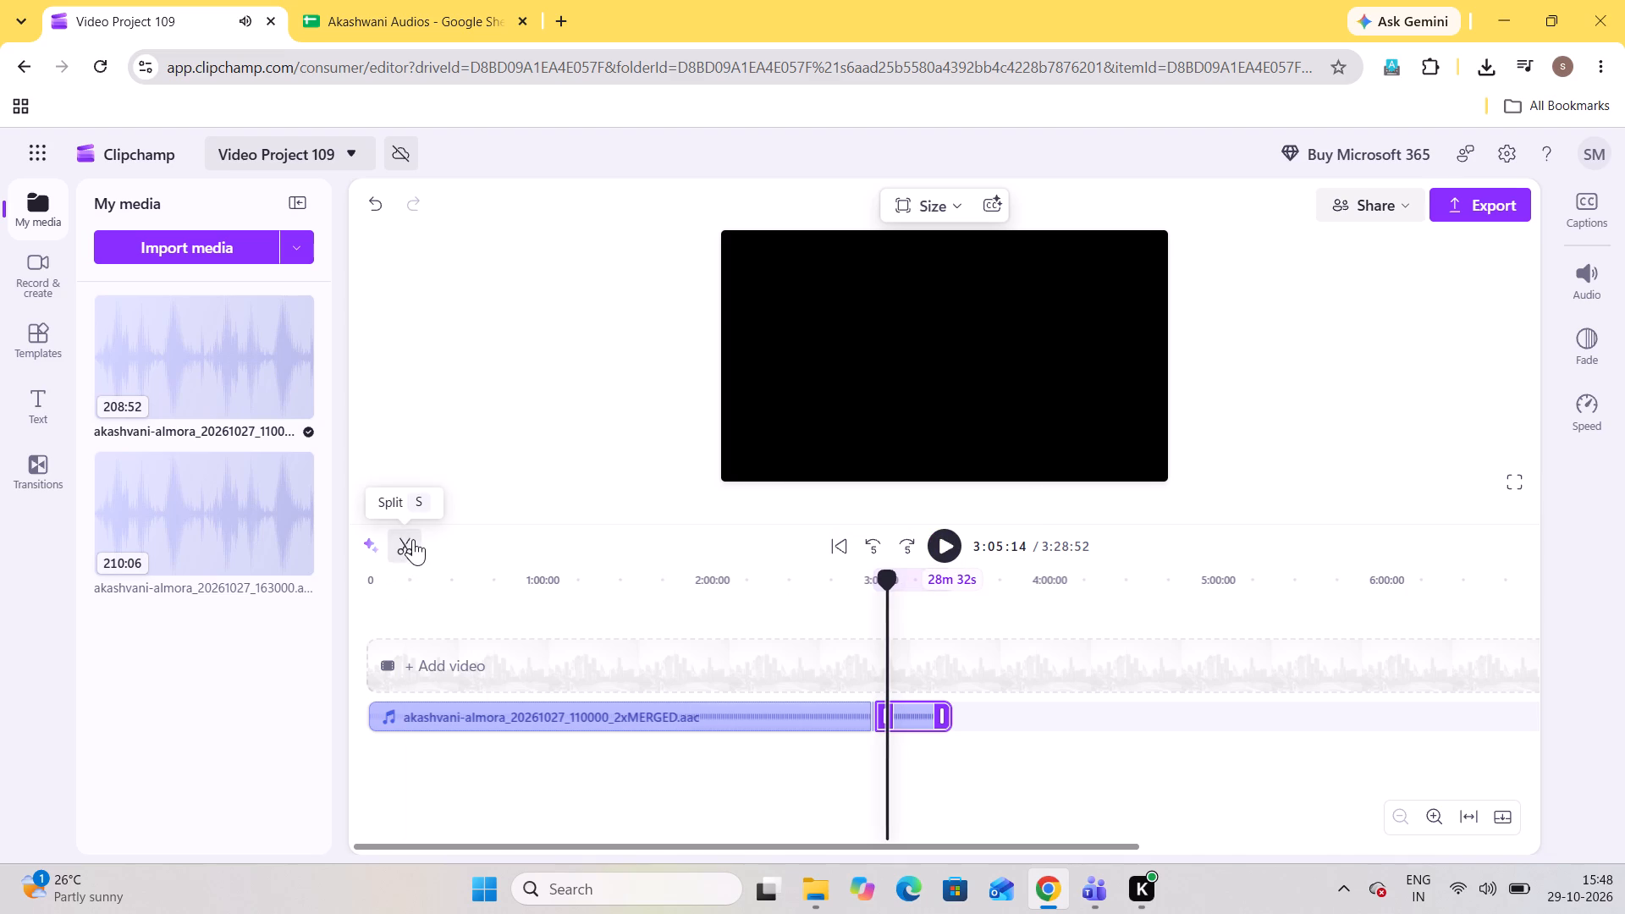
# Delete the long Almora 110000 section before the song, and pause the resumed playback at about 3:05:18.
pyautogui.click(943, 533)
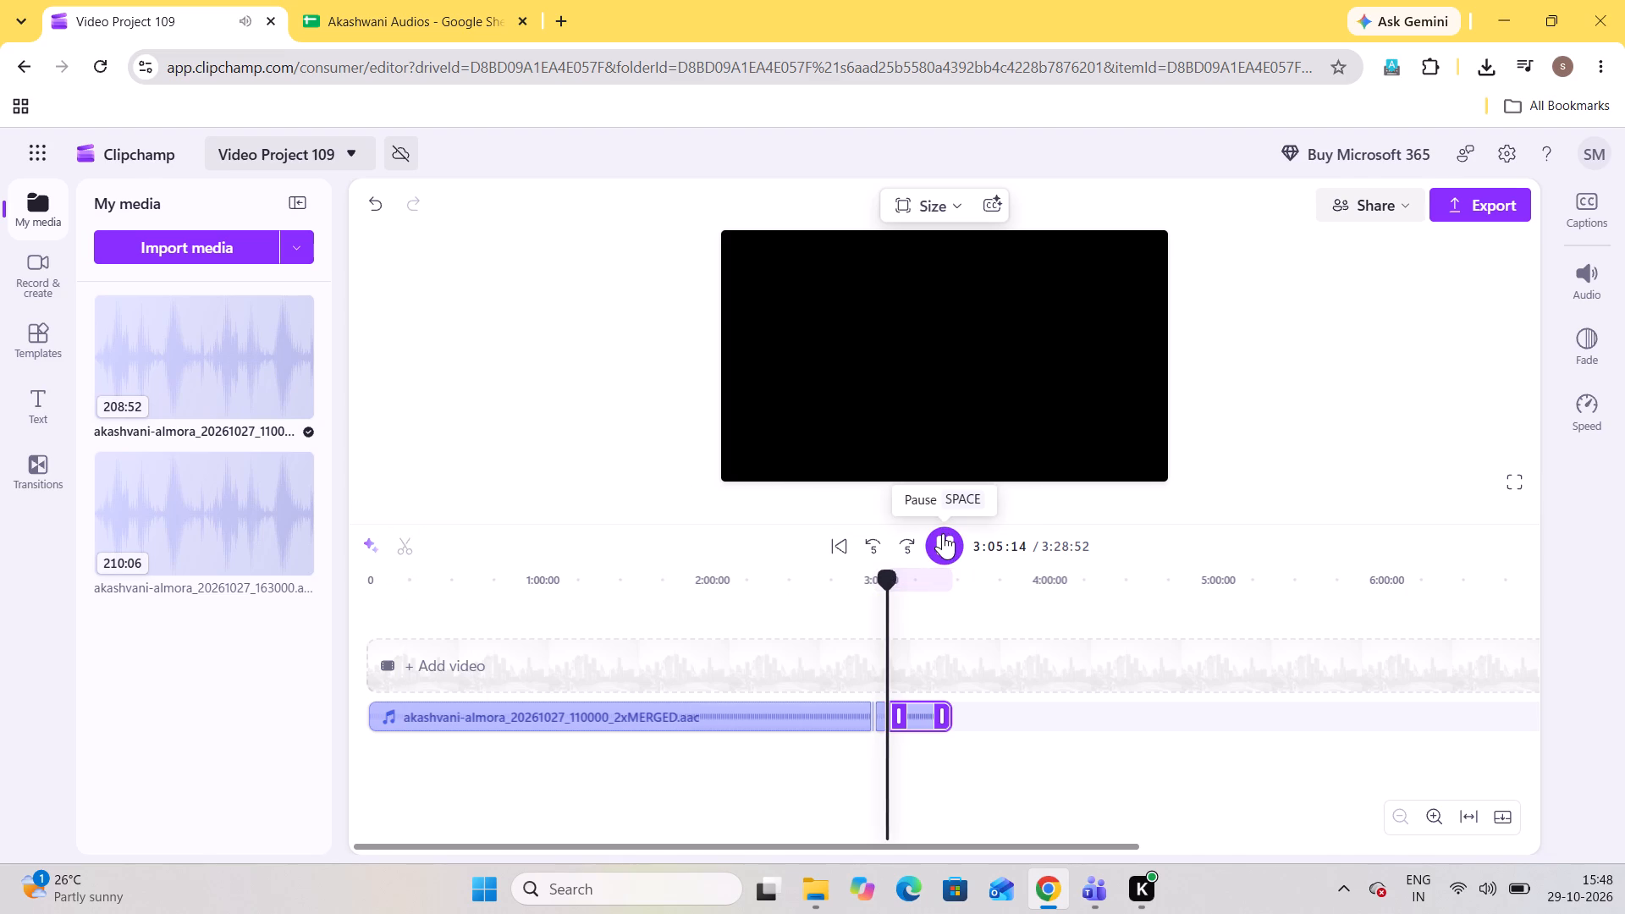
pyautogui.click(768, 716)
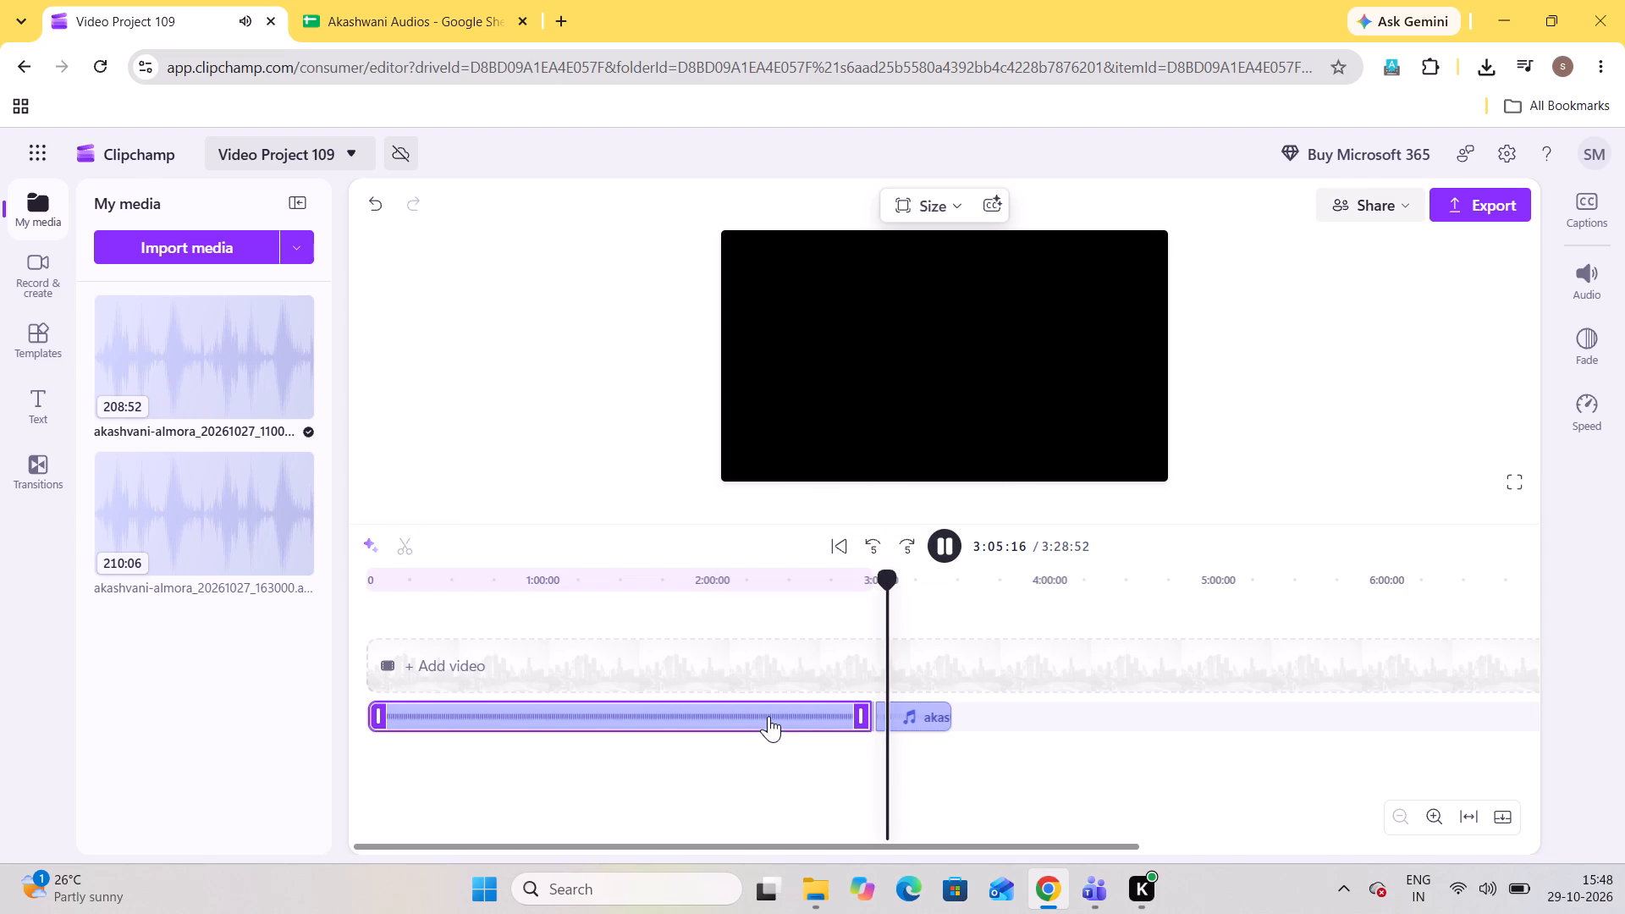
pyautogui.press('Delete')
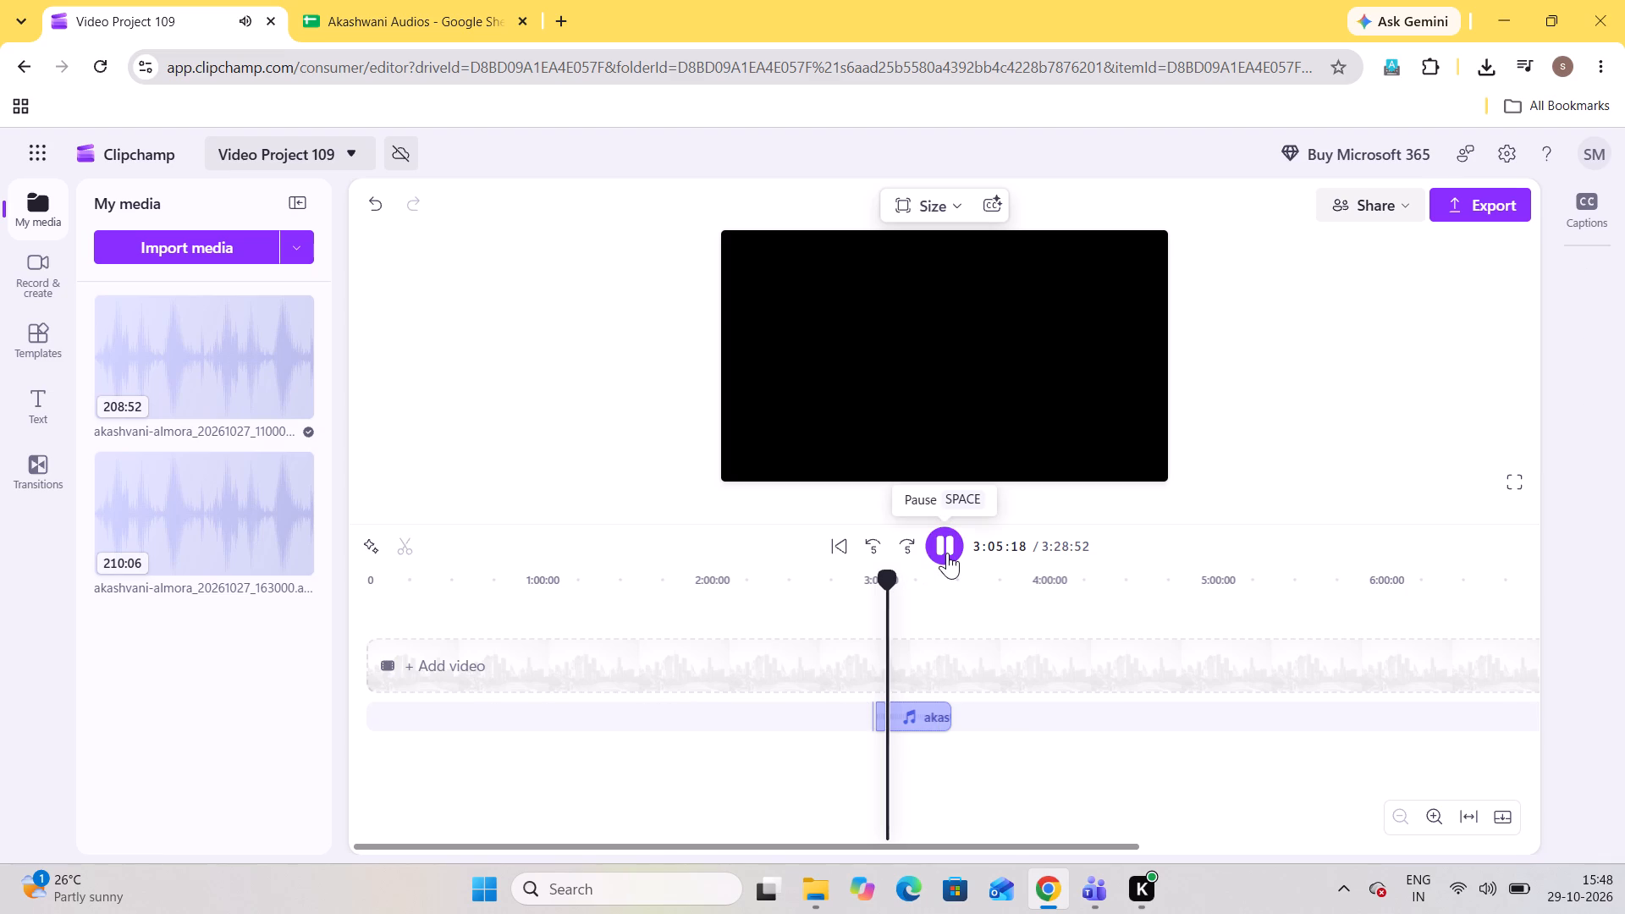
pyautogui.click(947, 553)
# Insert the singer's first name between "kumauni" and the song title in the export file name, and close the export settings.
pyautogui.click(1459, 216)
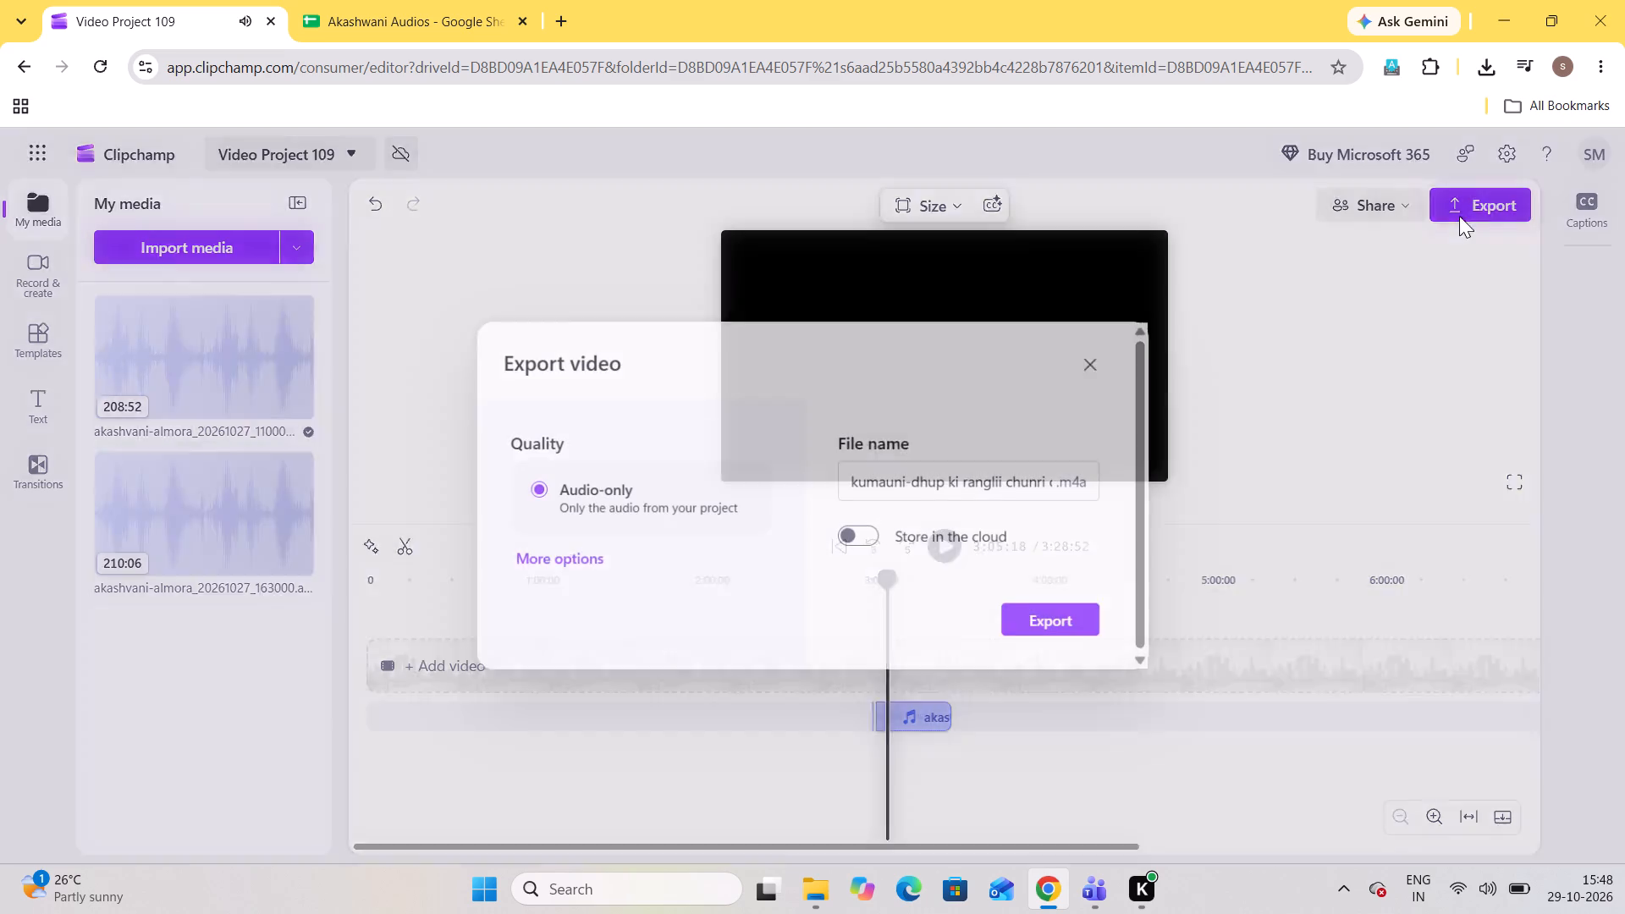
pyautogui.click(904, 482)
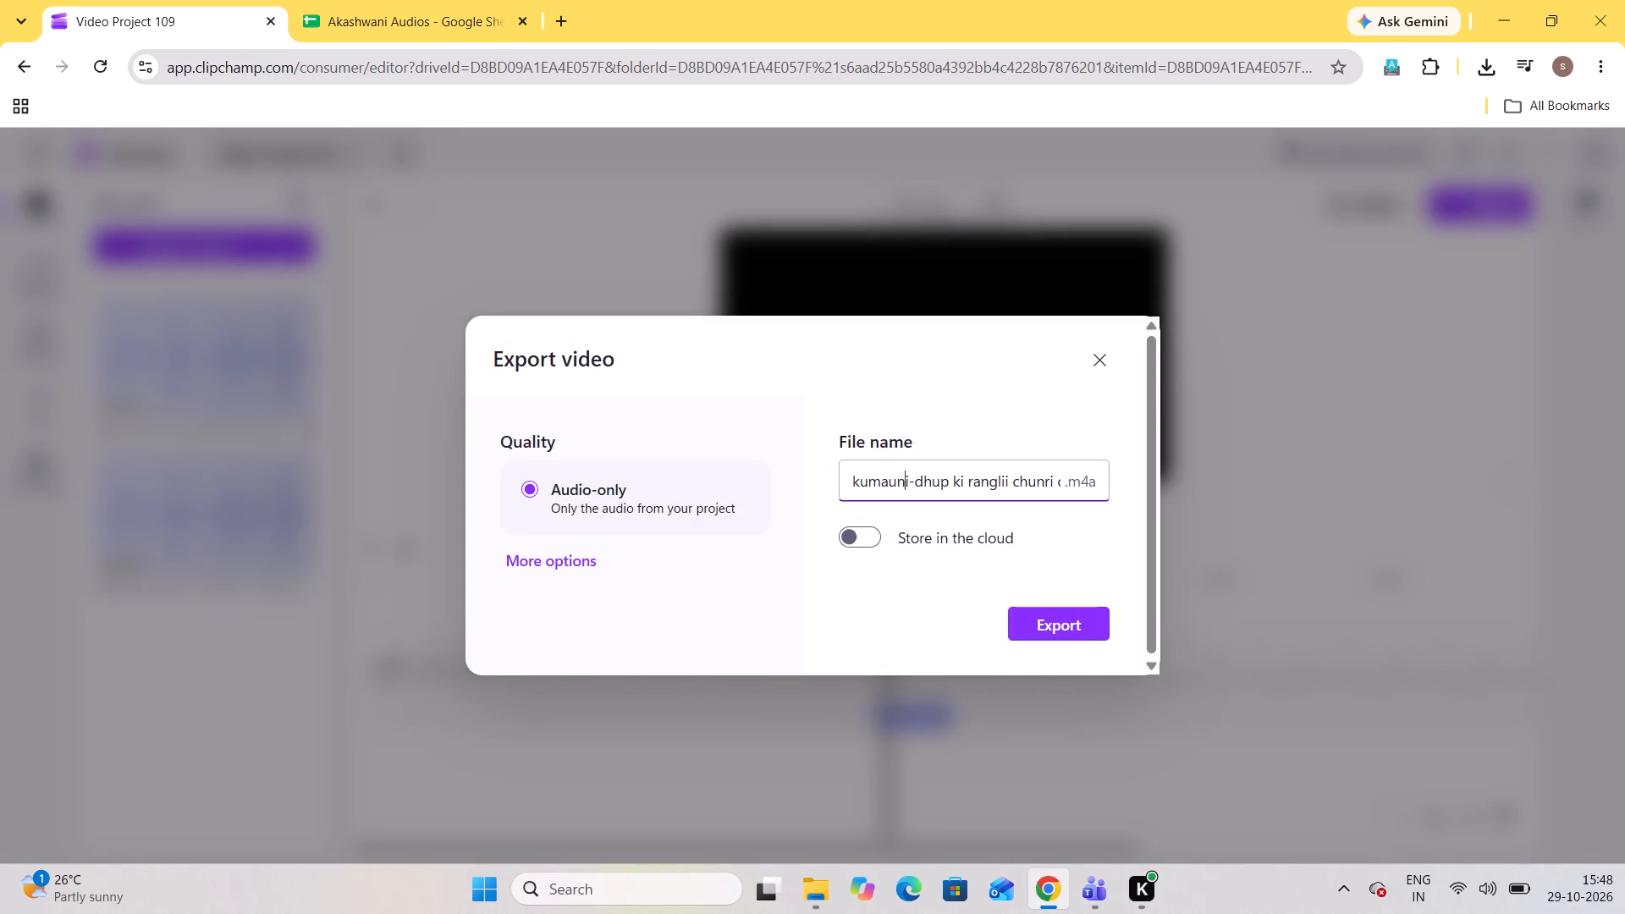
pyautogui.press('Right')
pyautogui.press('-')
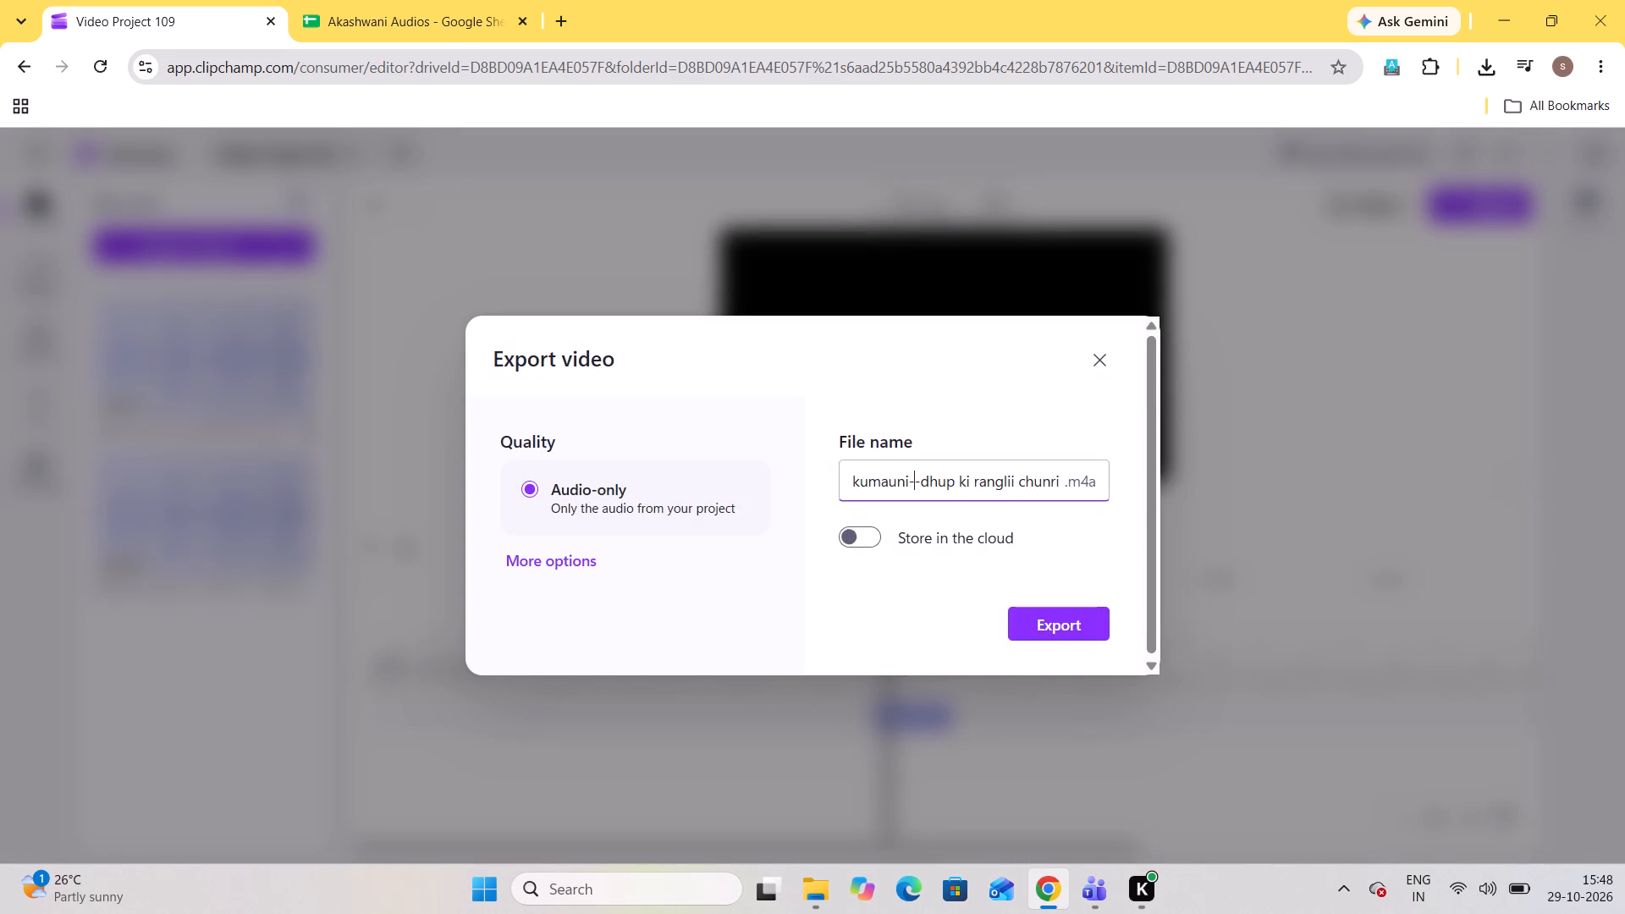
pyautogui.write('pradeep')
pyautogui.press('space')
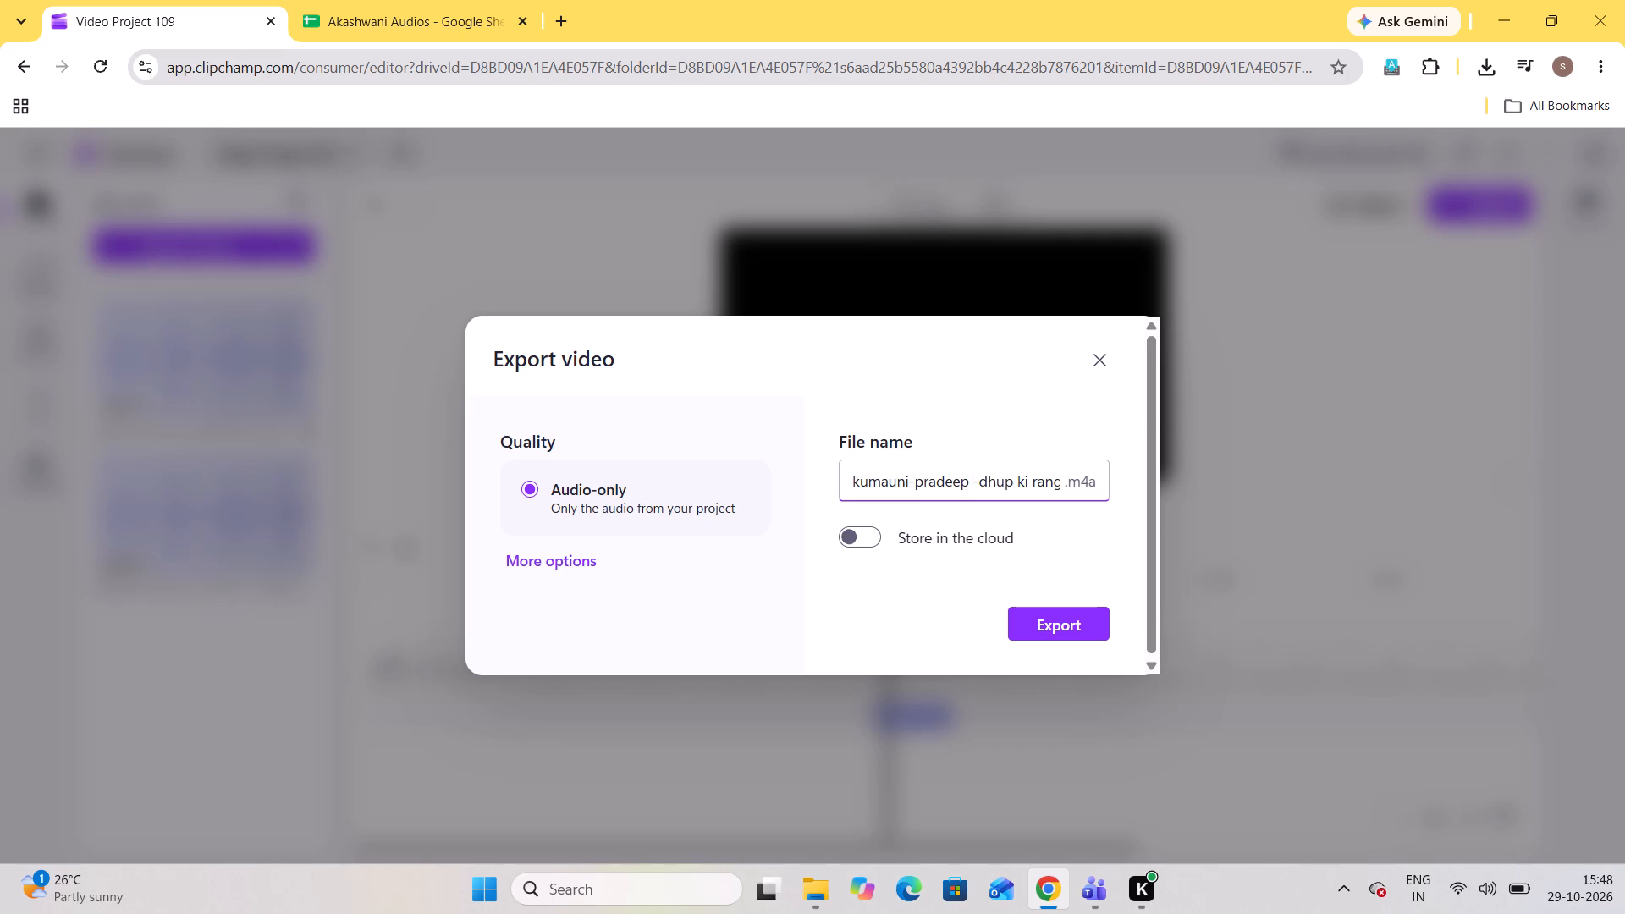
pyautogui.press('BackSpace')
pyautogui.click(875, 270)
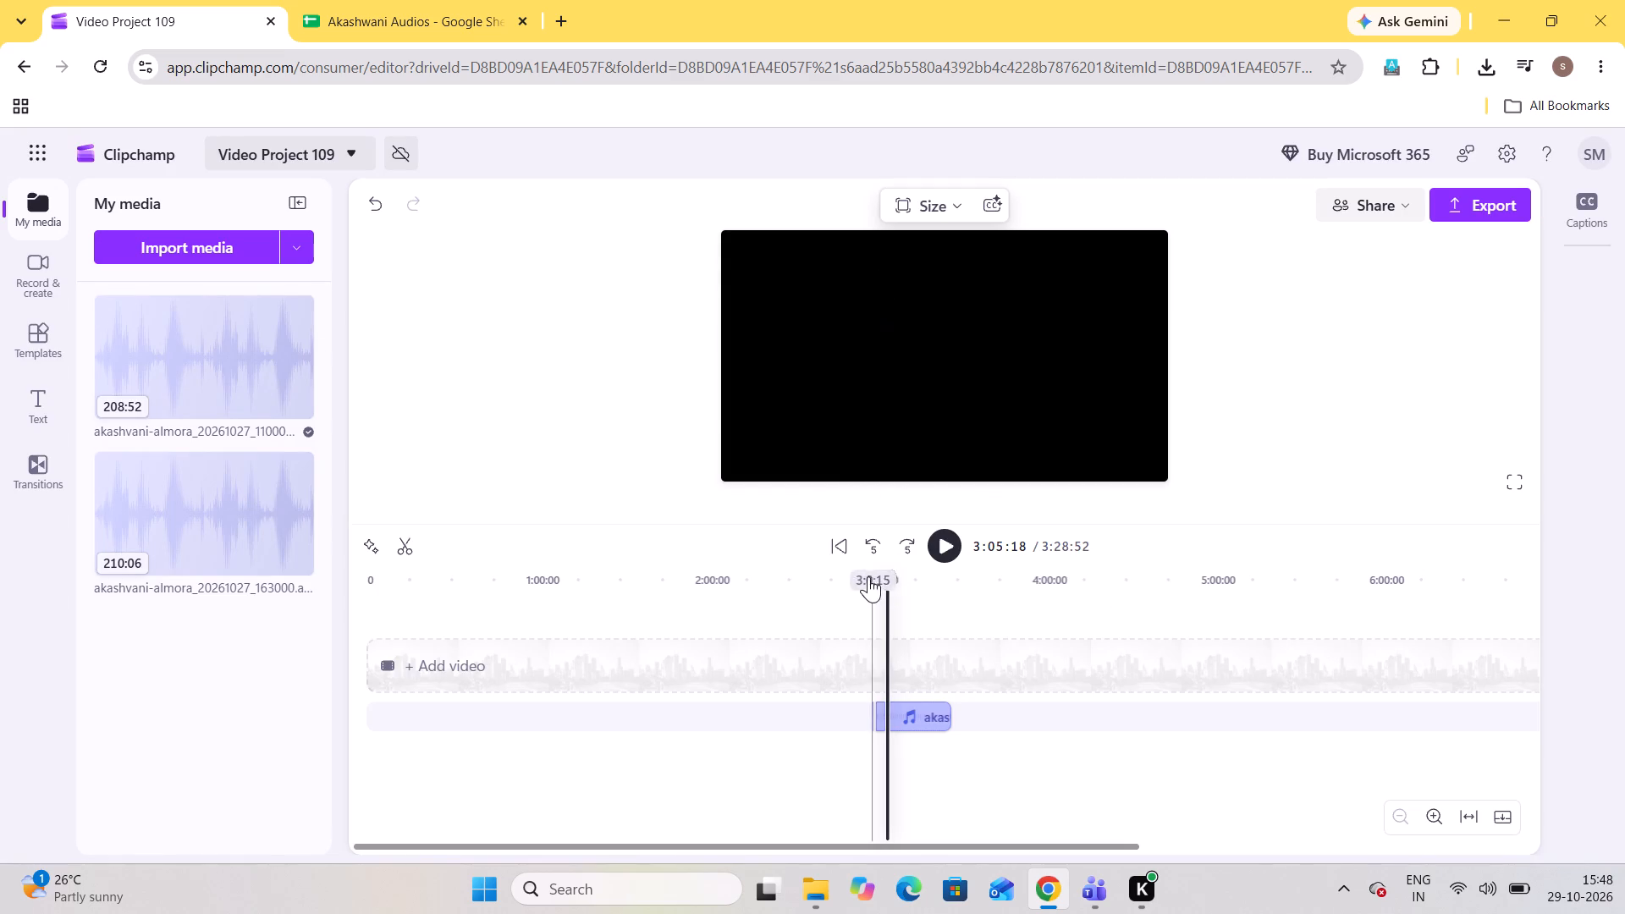
# Replay the audio from just after the 3:05:14 split and add the singer's surname to the export file name, closing the export settings.
pyautogui.click(877, 548)
pyautogui.click(939, 549)
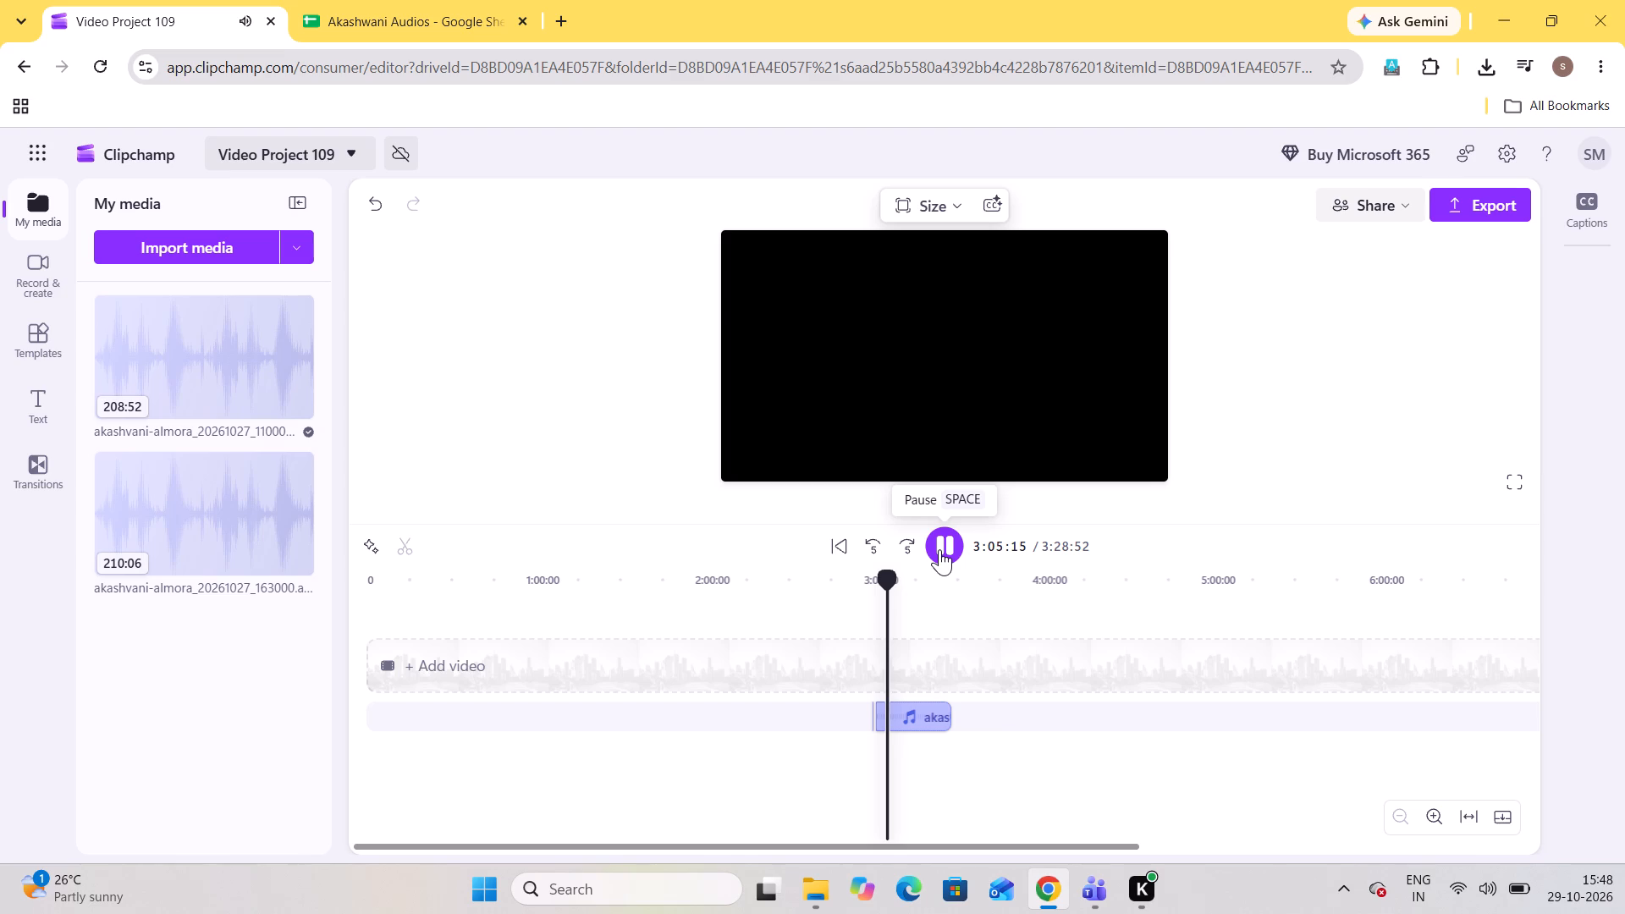
pyautogui.click(1453, 196)
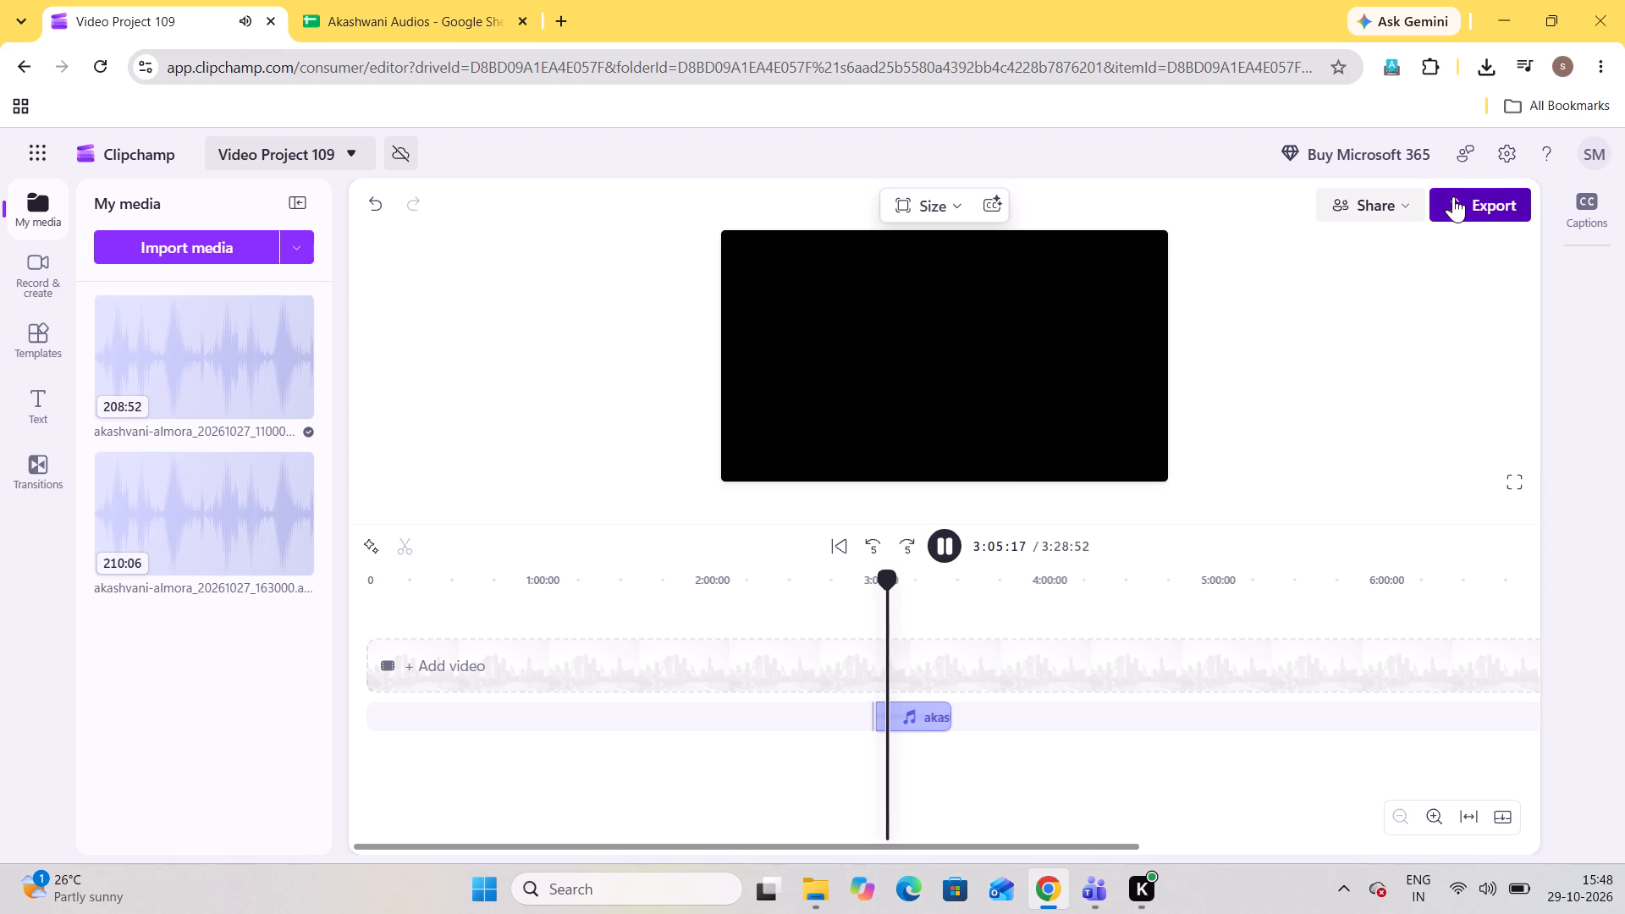
pyautogui.click(964, 481)
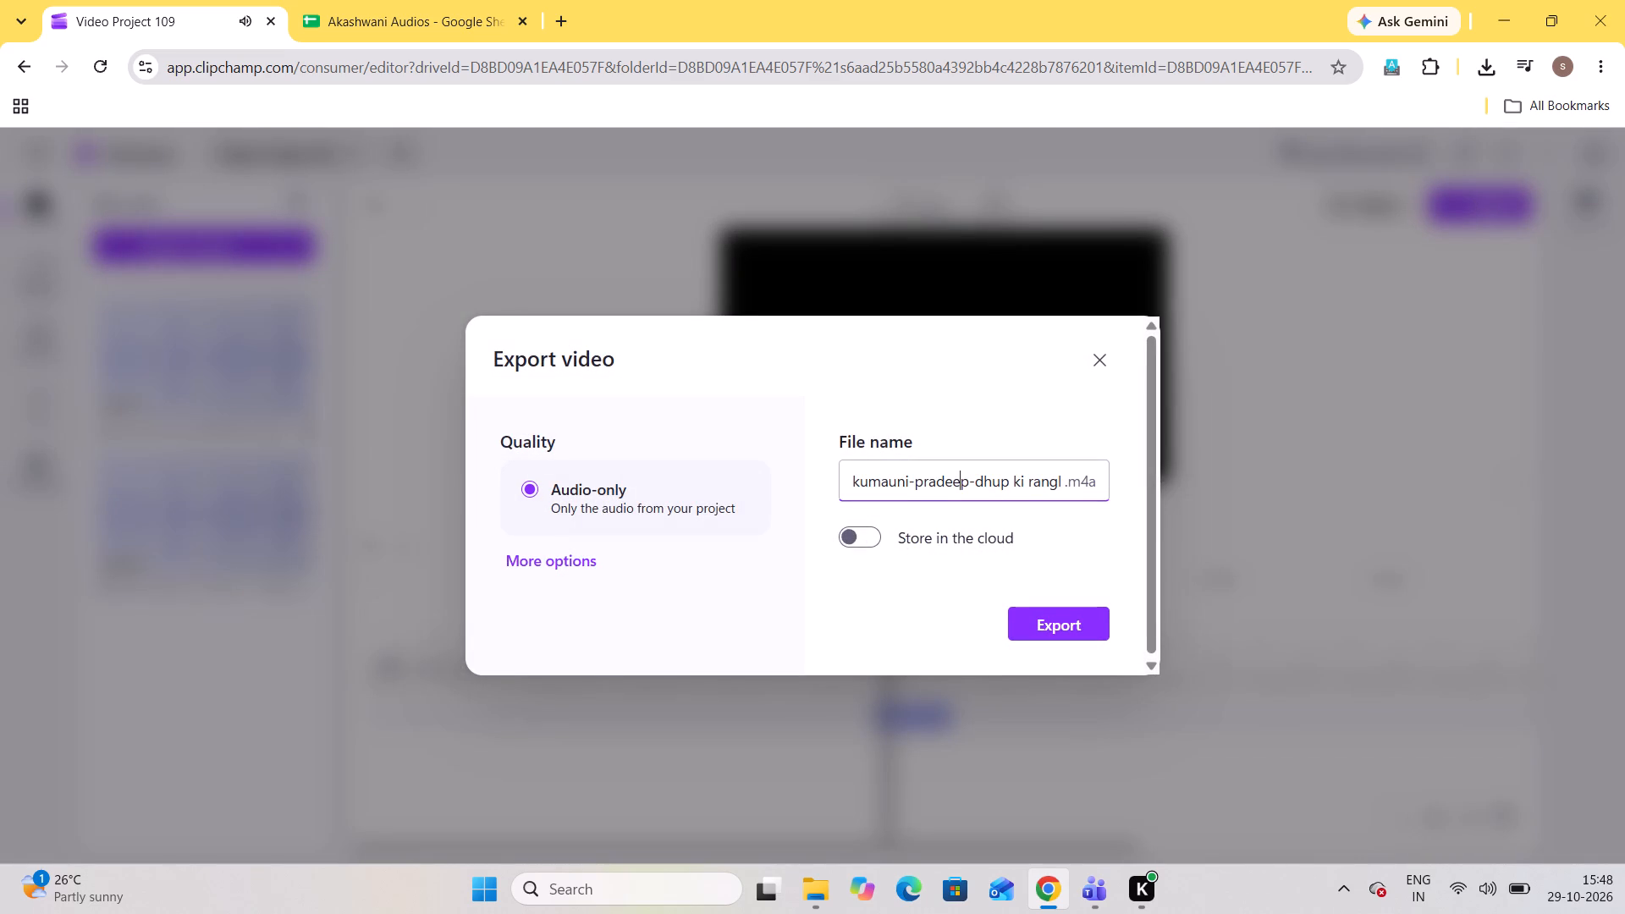
pyautogui.press('Right')
pyautogui.press('space')
pyautogui.write('kumar')
pyautogui.click(906, 210)
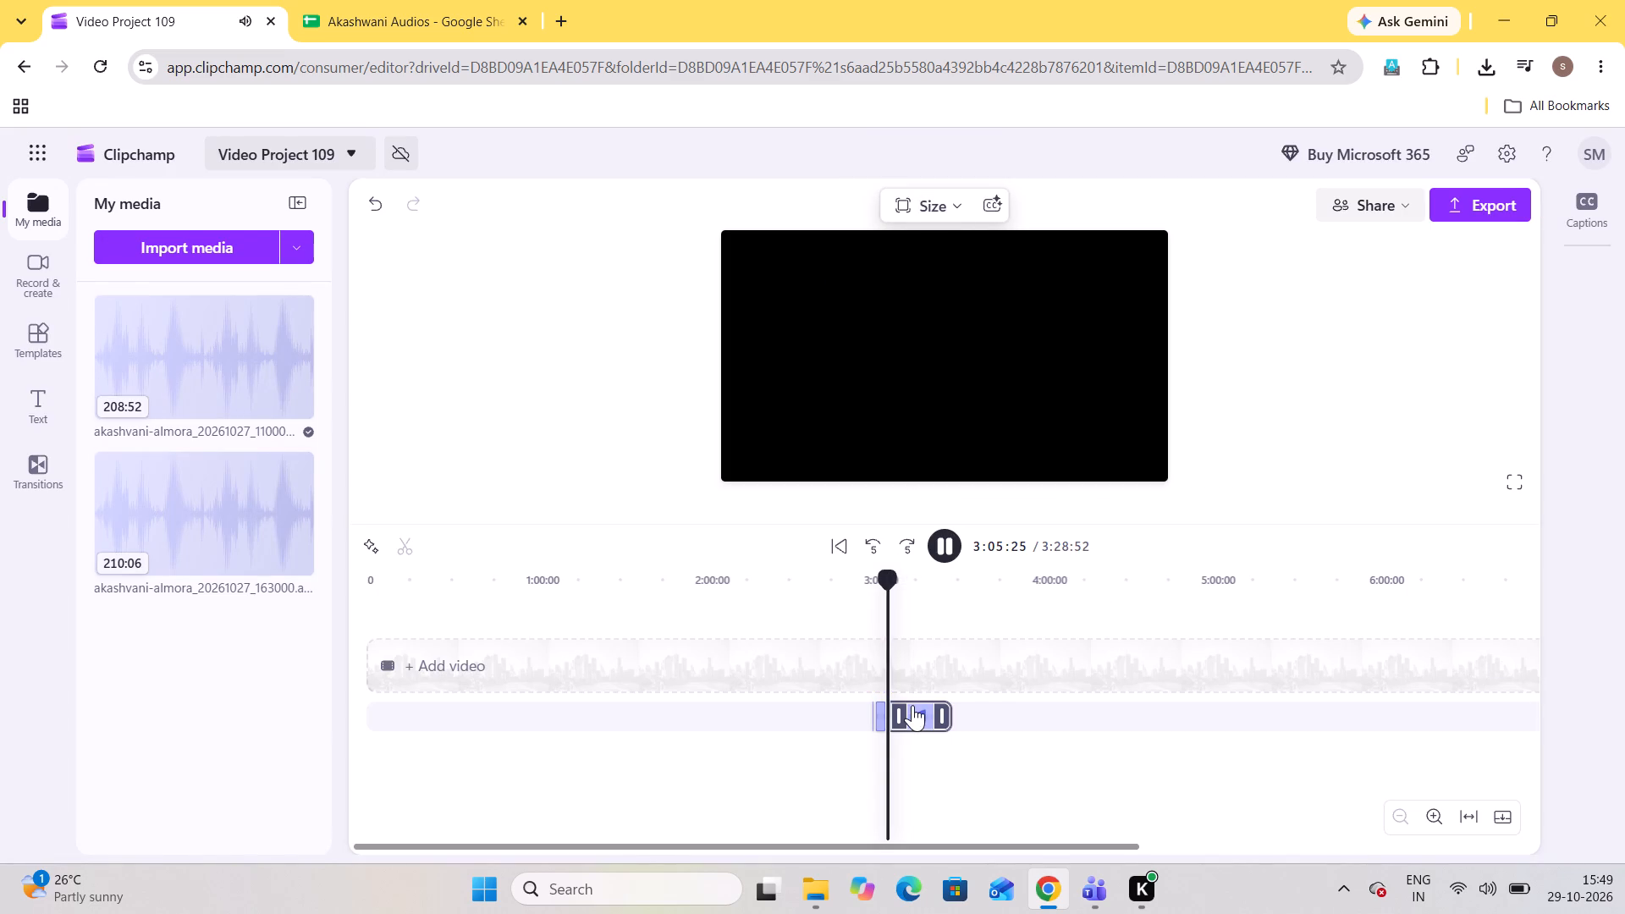
# Delete the remaining Almora 110000 section after the 3:05:14 split.
pyautogui.click(912, 705)
pyautogui.press('BackSpace')
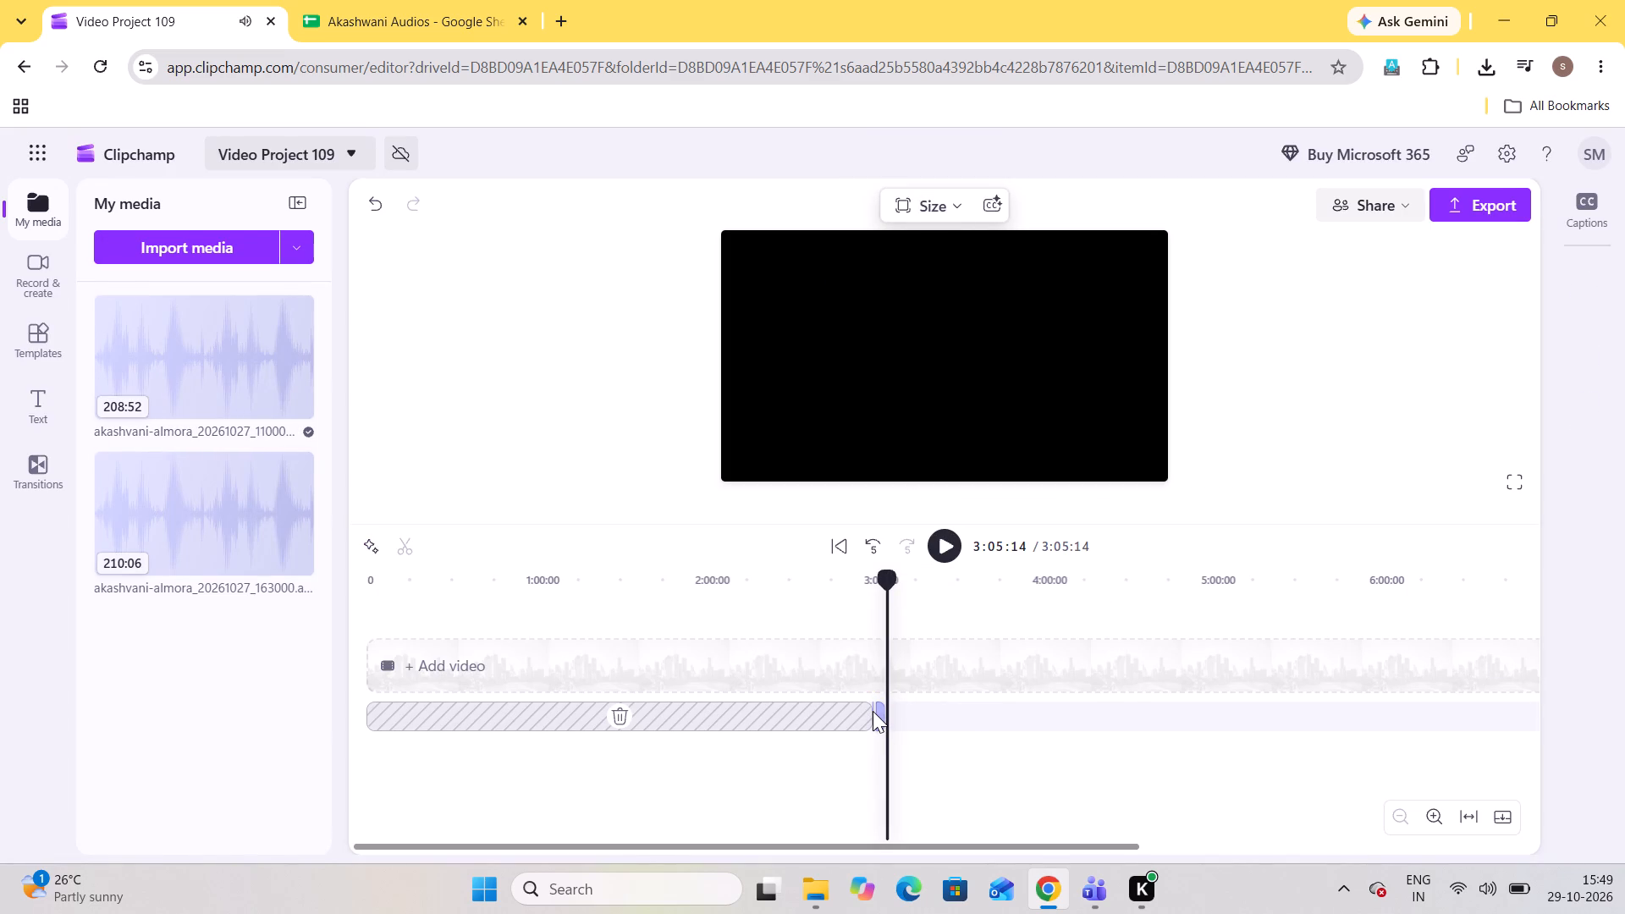
# Delete the leftover 4-second fragment before the trimmed song and close the empty gap ahead of the song clip.
pyautogui.click(873, 708)
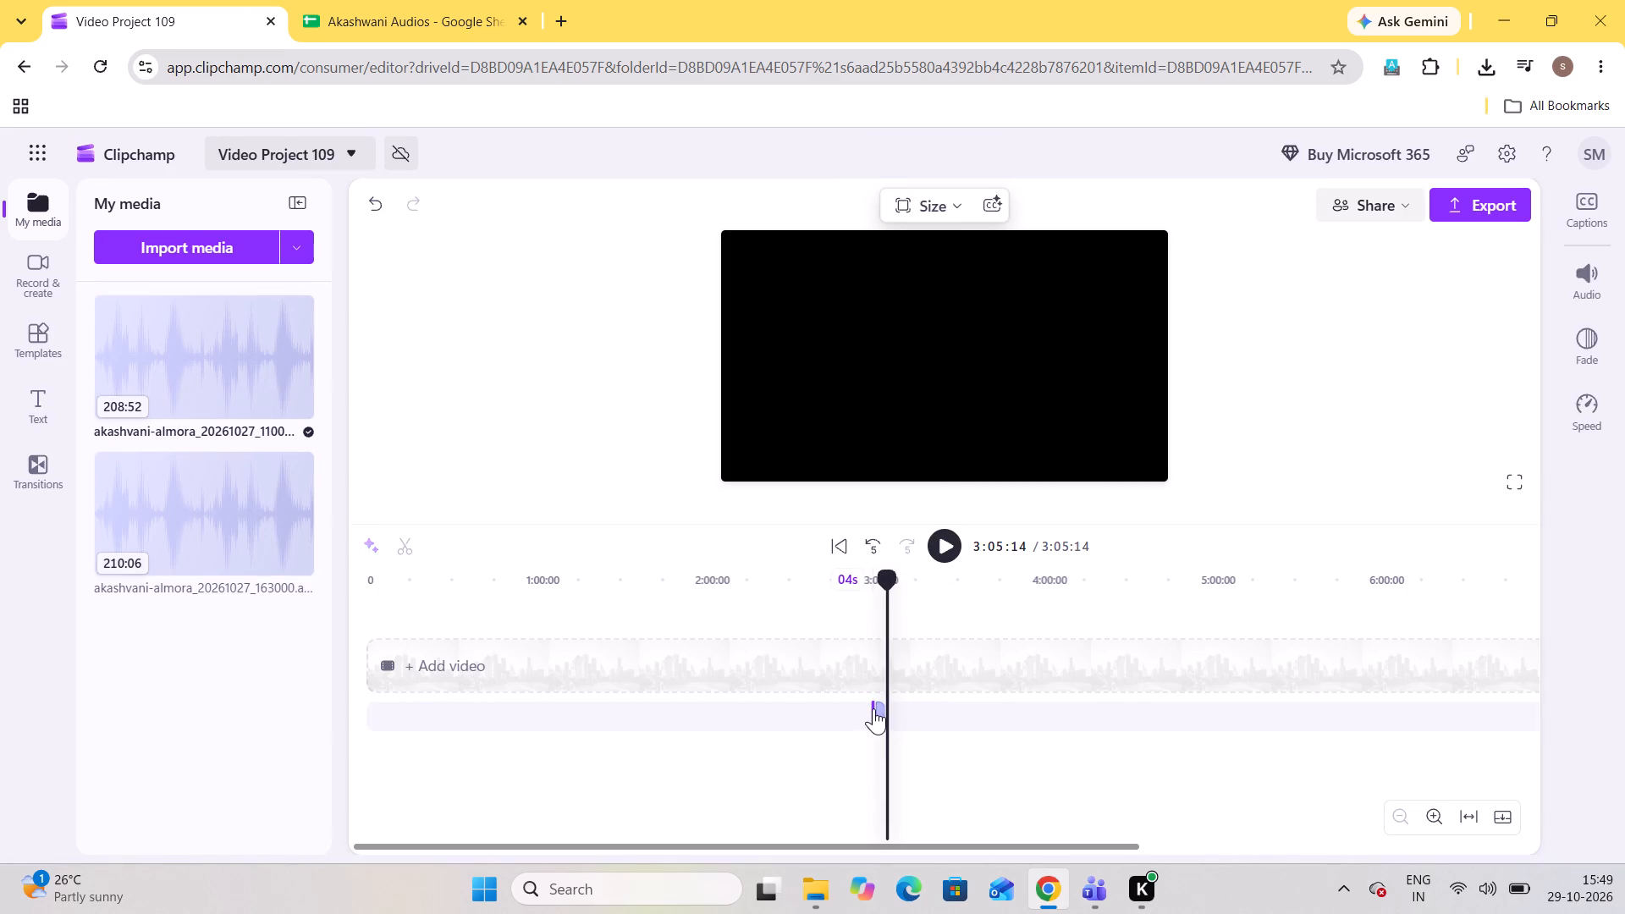
pyautogui.press('BackSpace')
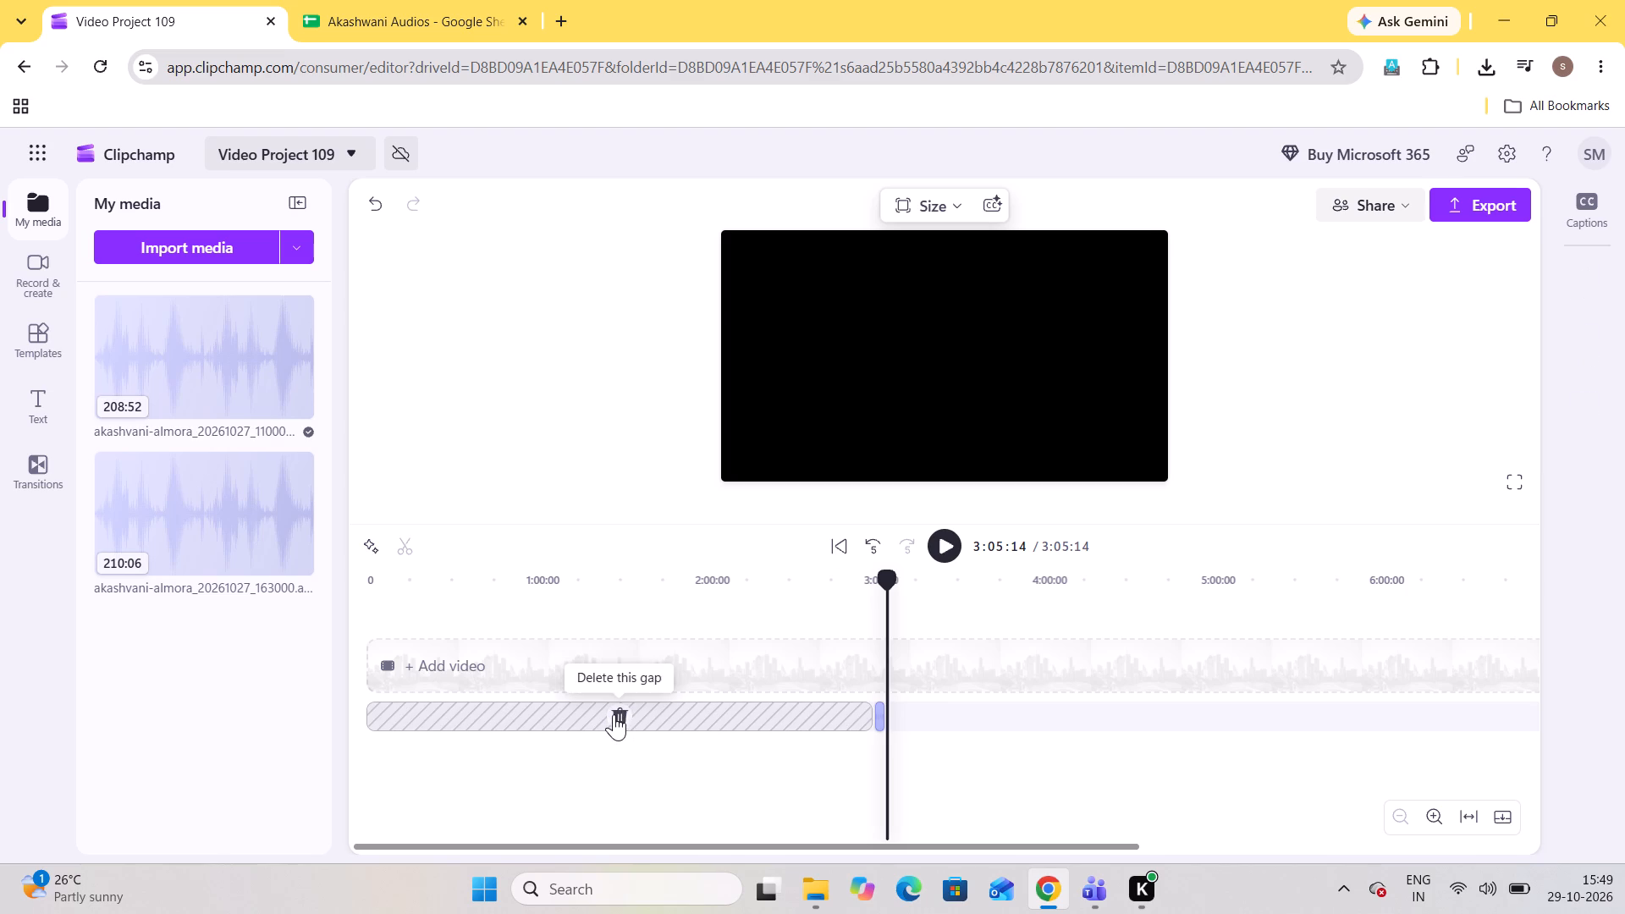
pyautogui.click(614, 714)
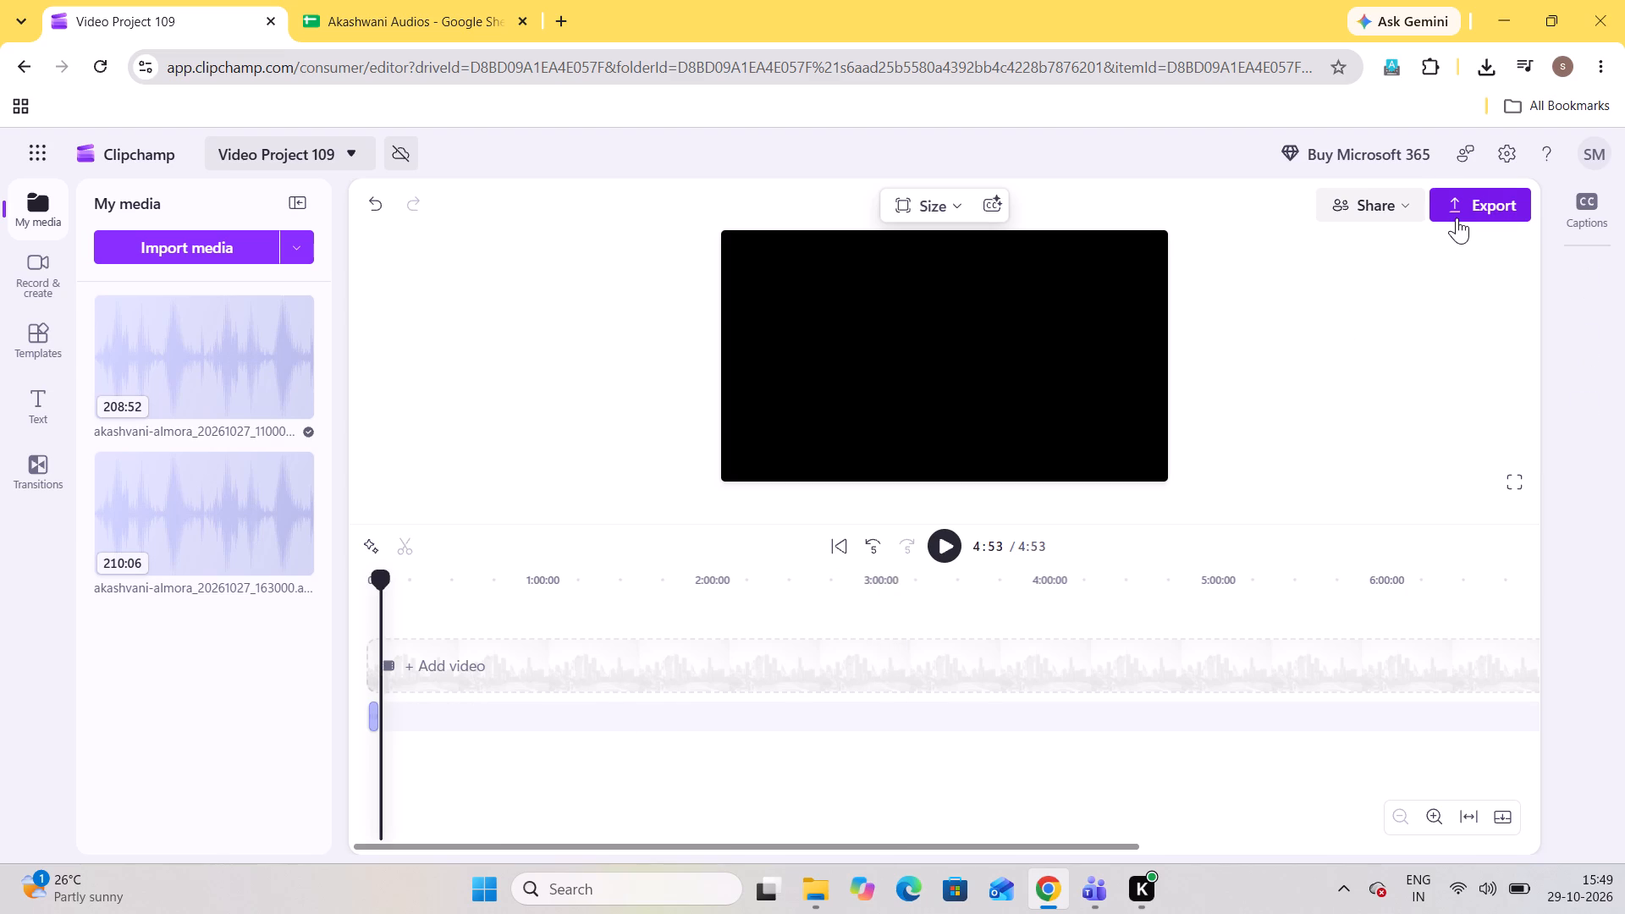
# Export the "dhup ki ranglii chunri ode" song as audio only and save it in the akashvani-almora_20261027_110000_2xMERGED folder.
pyautogui.click(1457, 217)
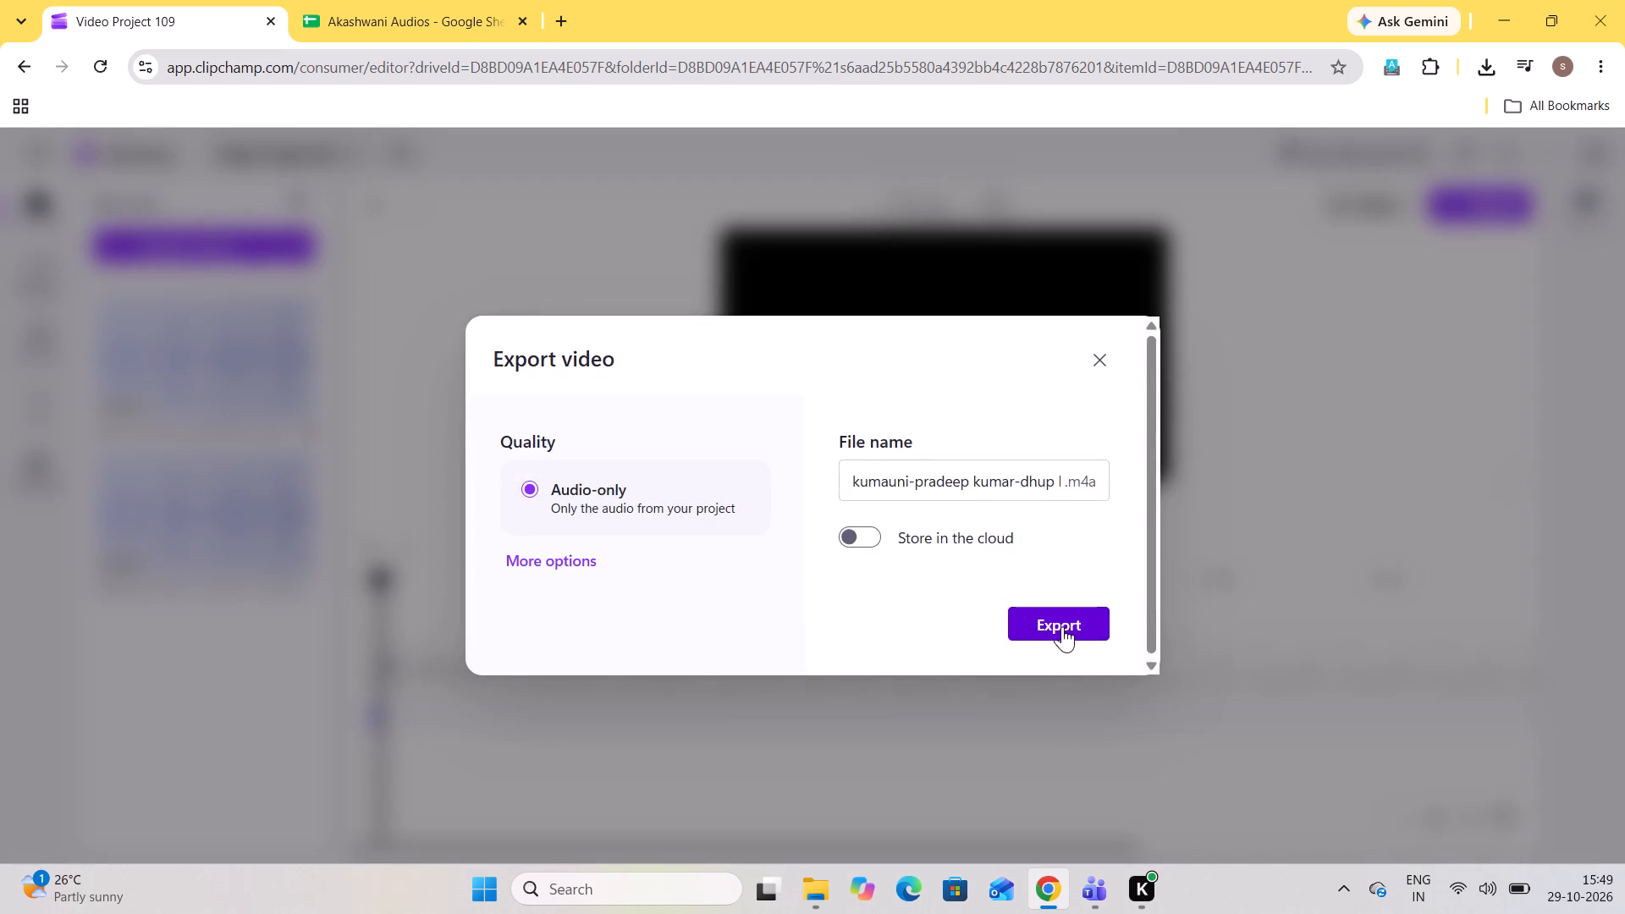
pyautogui.click(1062, 626)
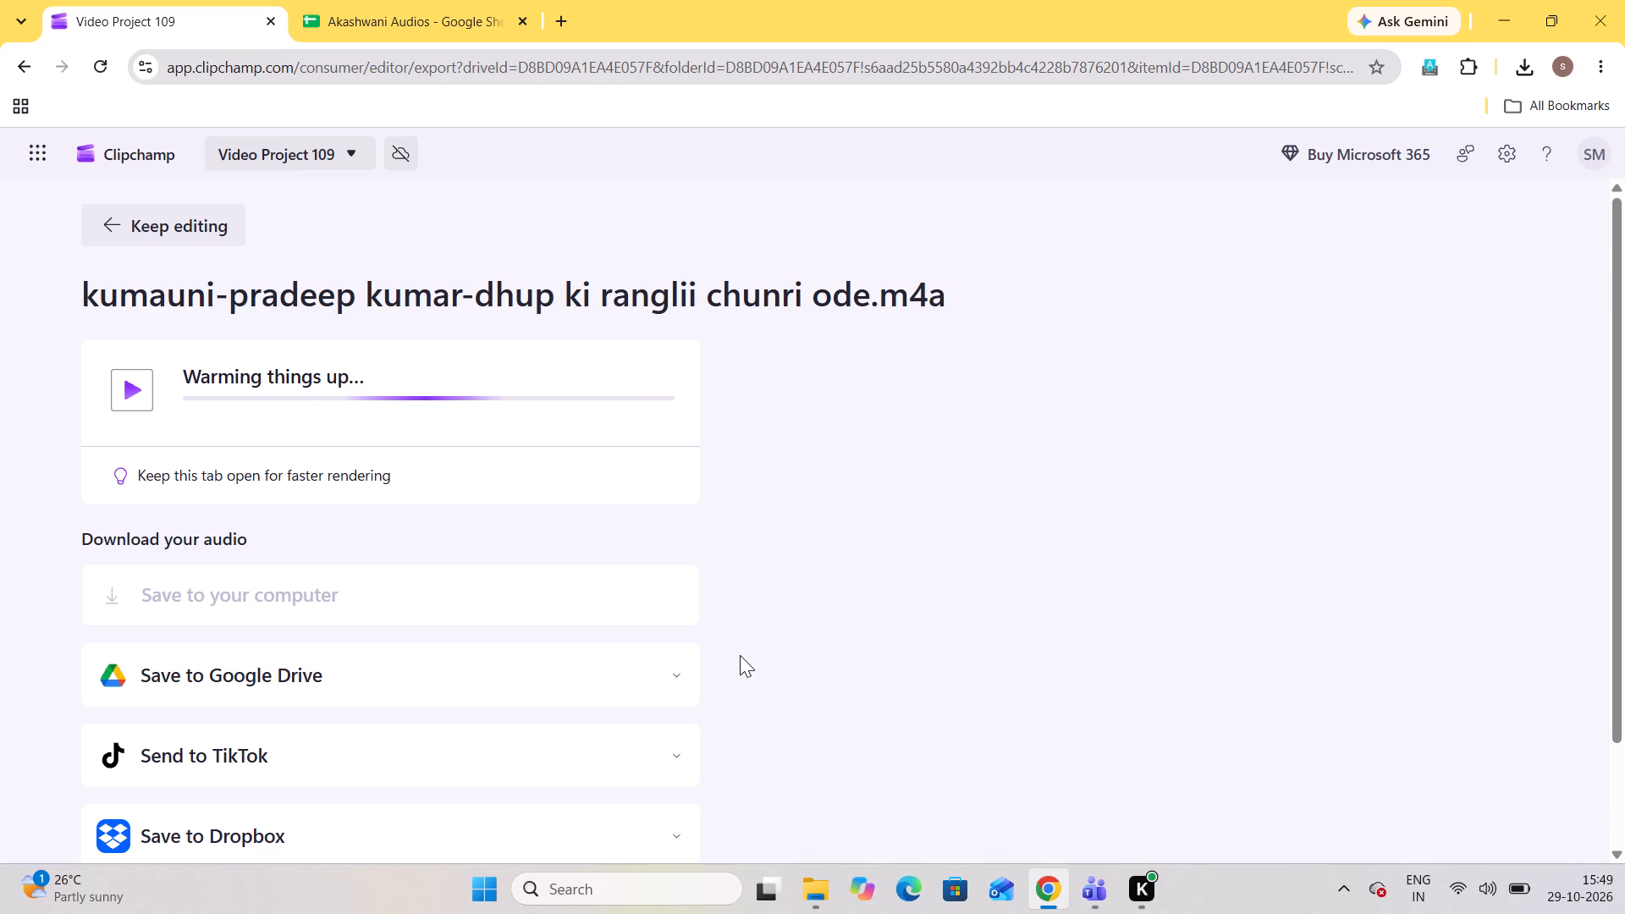
pyautogui.click(455, 555)
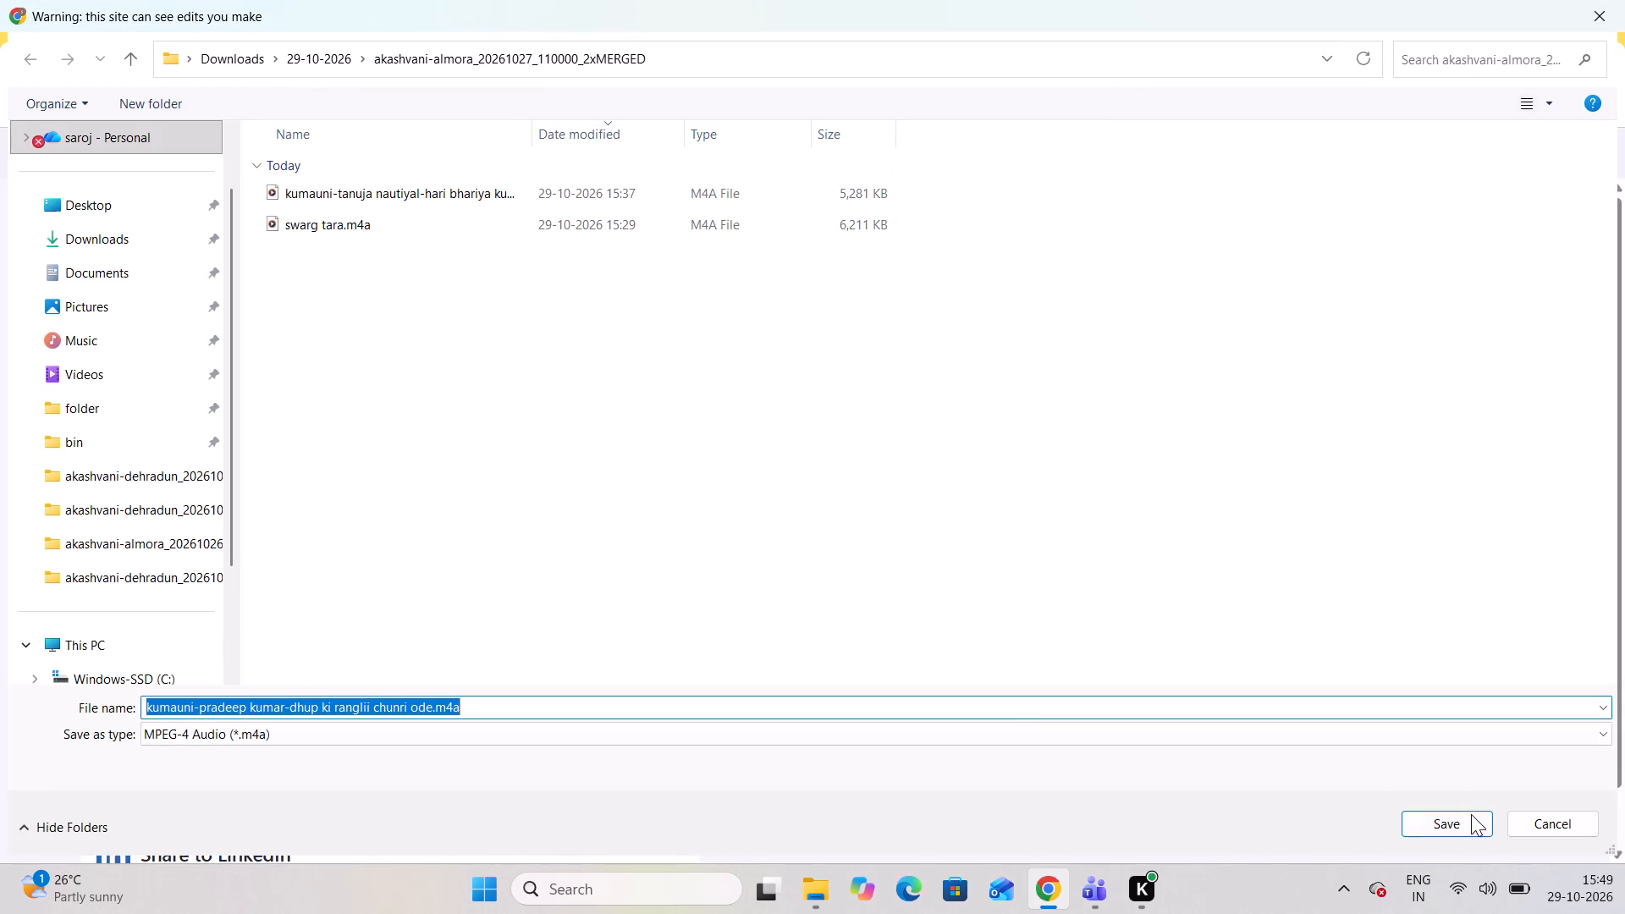
pyautogui.click(1447, 830)
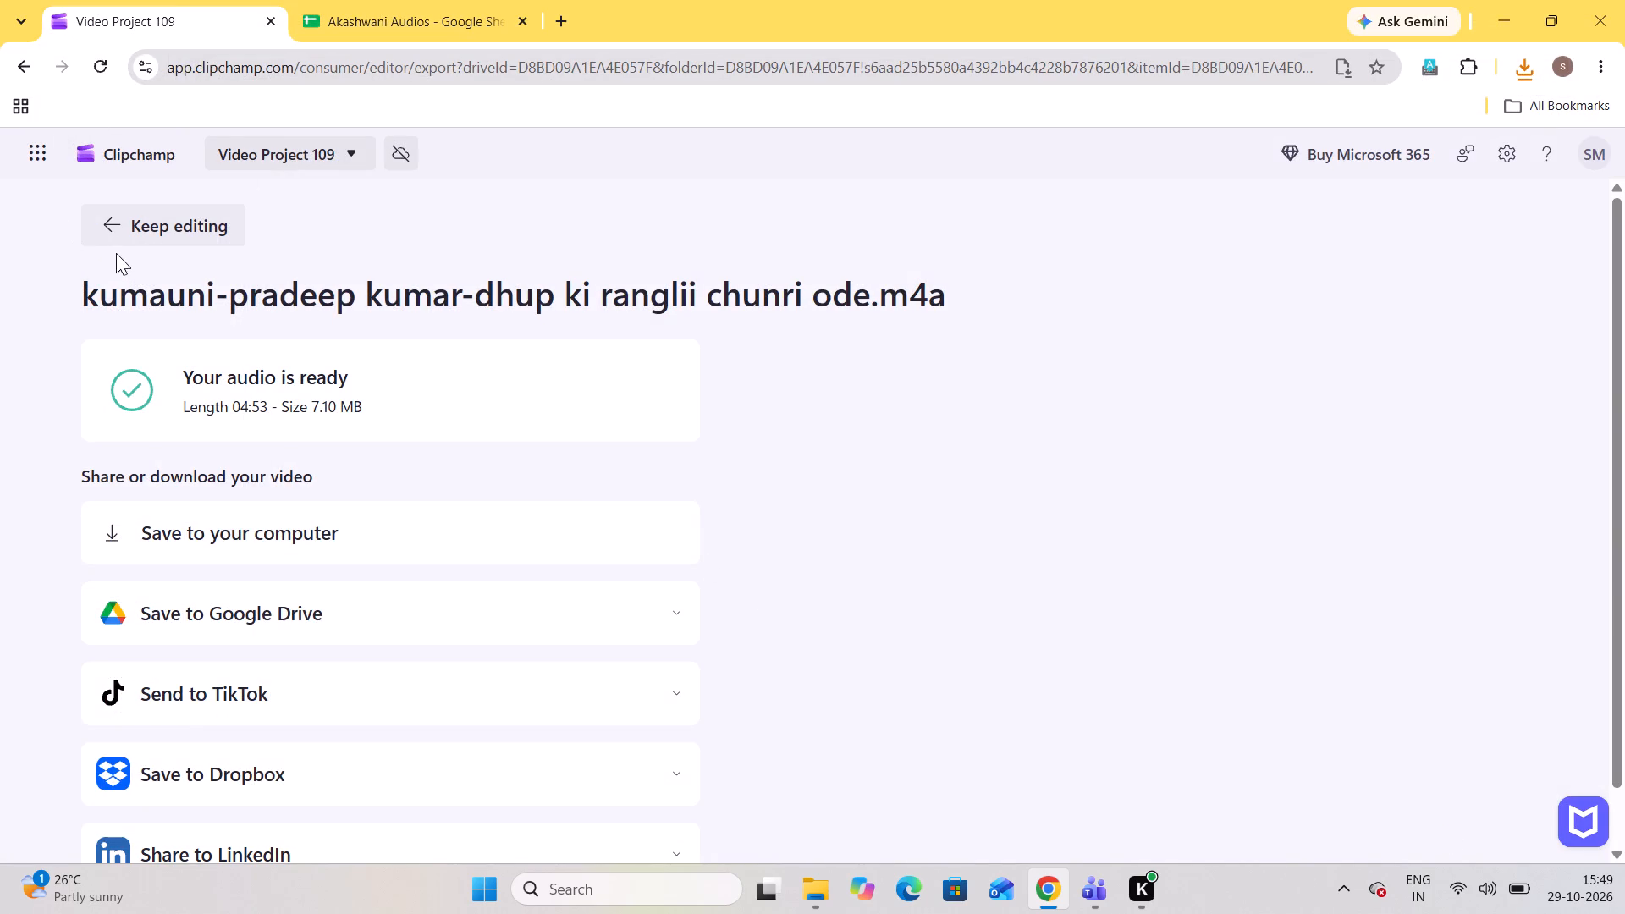
# Return to editing, delete the exported song clip, and place the full Almora 110000 recording on the empty timeline.
pyautogui.click(107, 227)
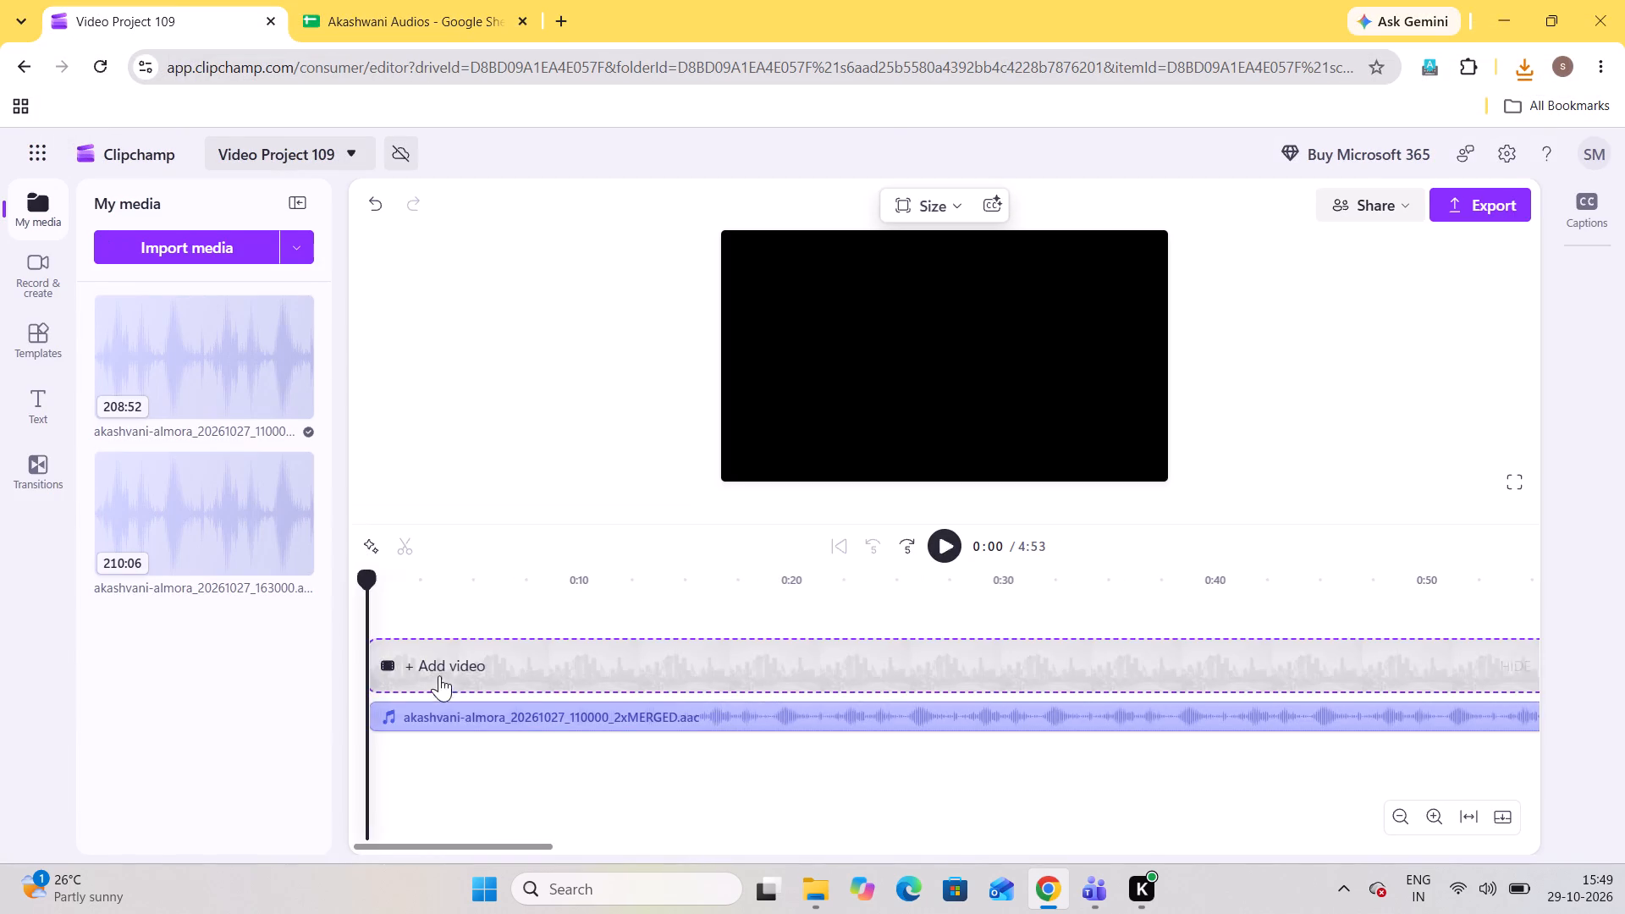
pyautogui.click(442, 713)
pyautogui.press('Delete')
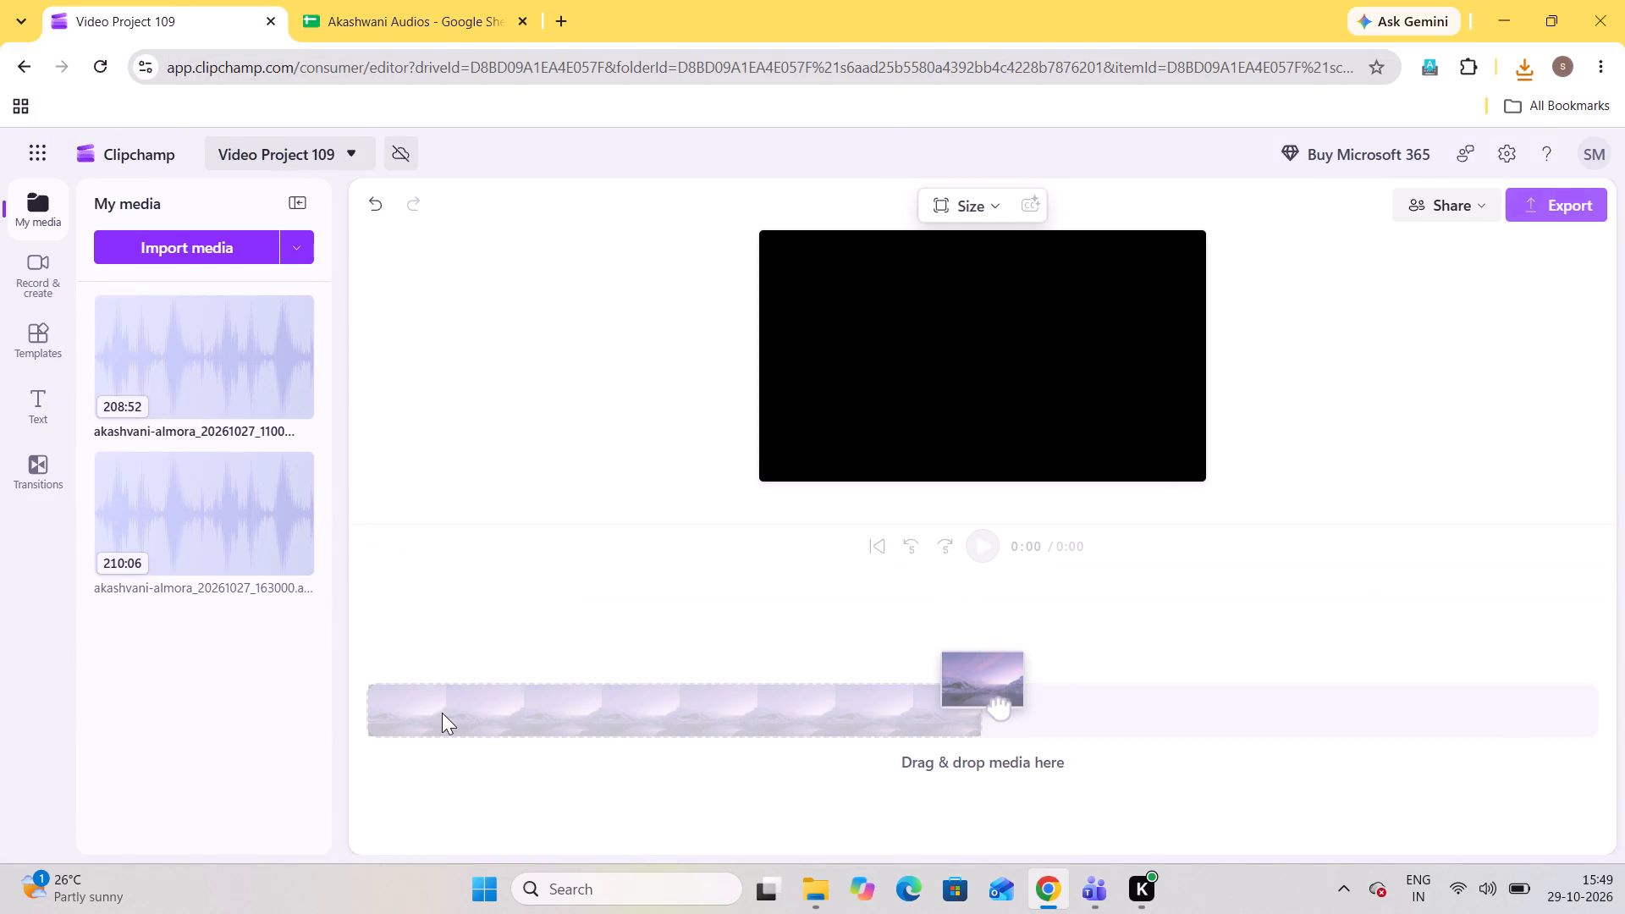
pyautogui.moveTo(194, 390); pyautogui.dragTo(457, 678)
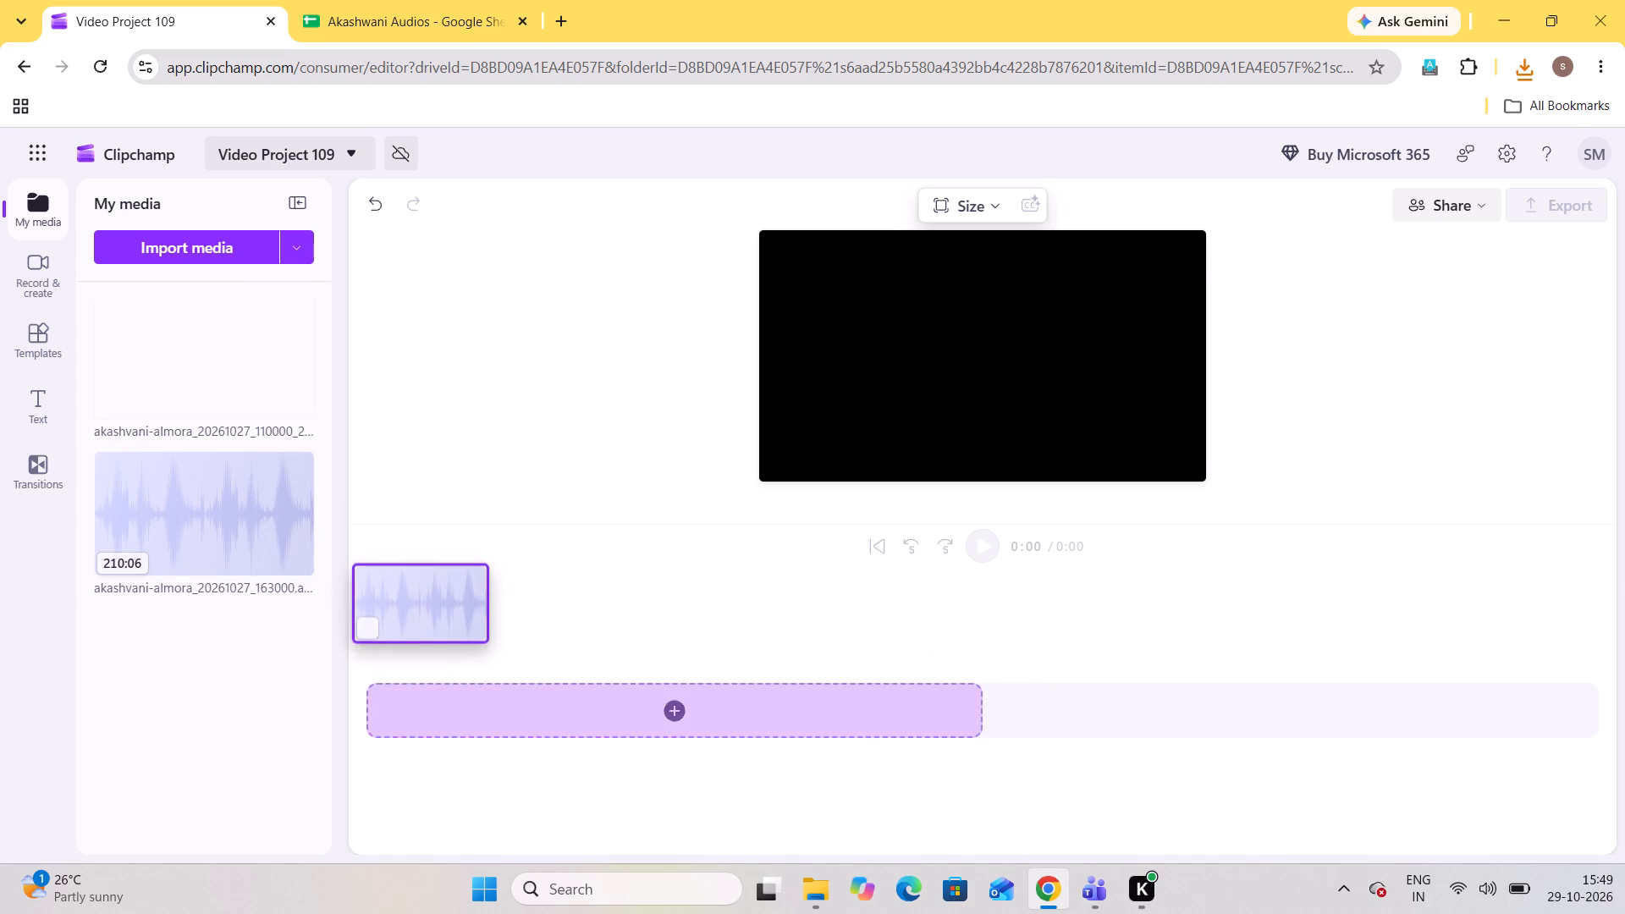
pyautogui.moveTo(457, 678); pyautogui.dragTo(463, 706)
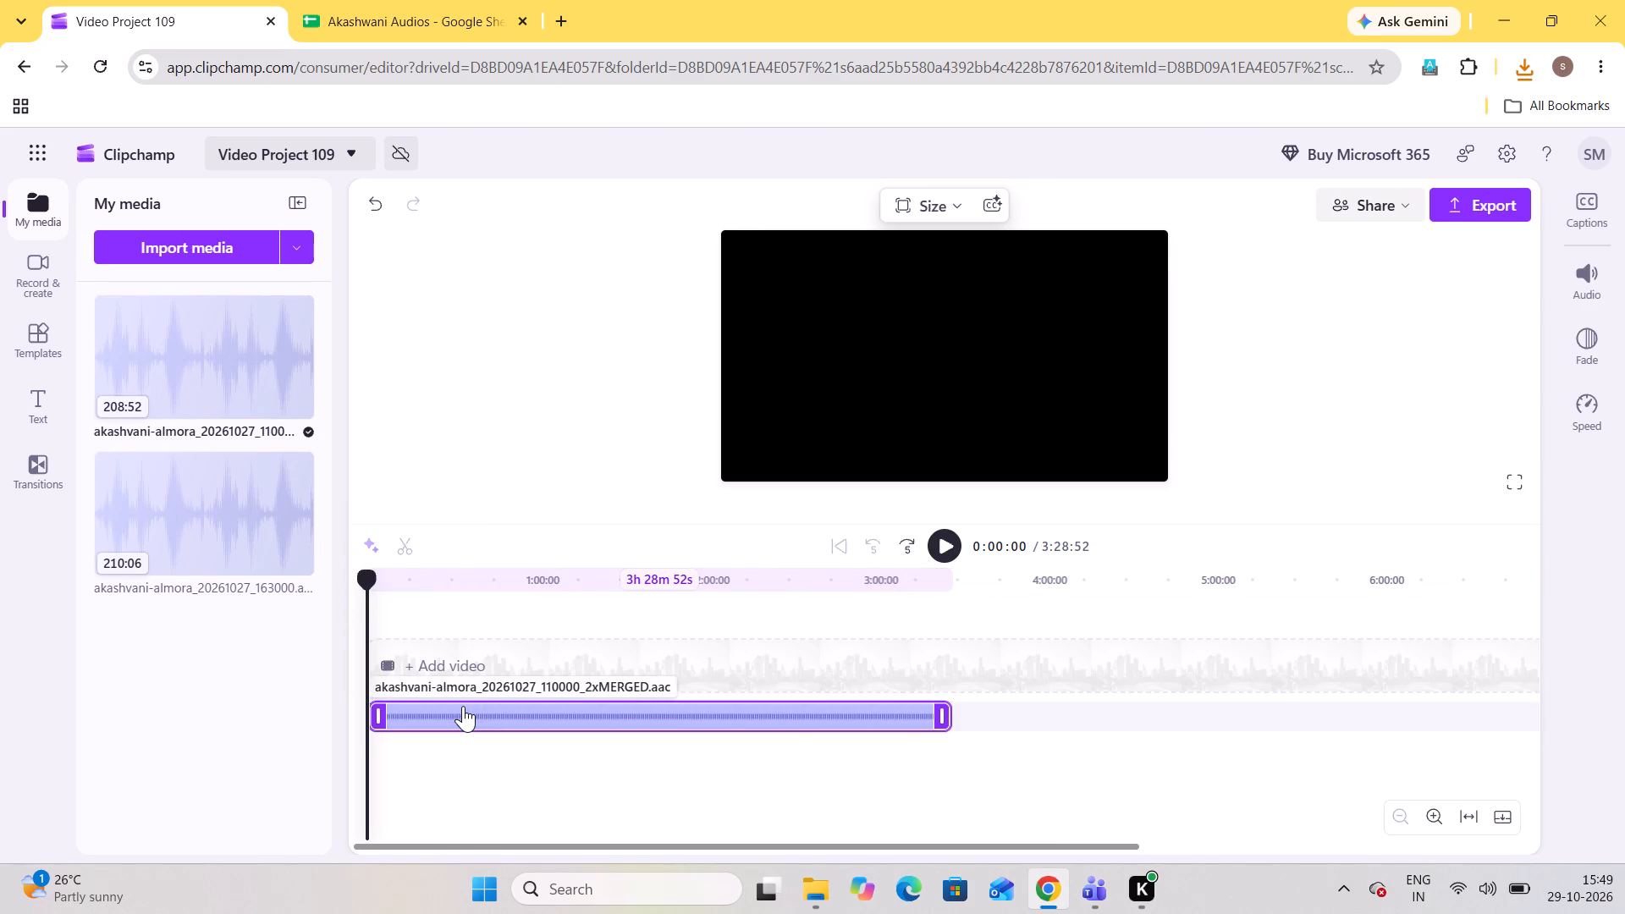
# Play the Almora 110000 recording from about 2:56:55 and seek between 3:04 and 3:10 to locate the next song's start near 3:05.
pyautogui.click(863, 613)
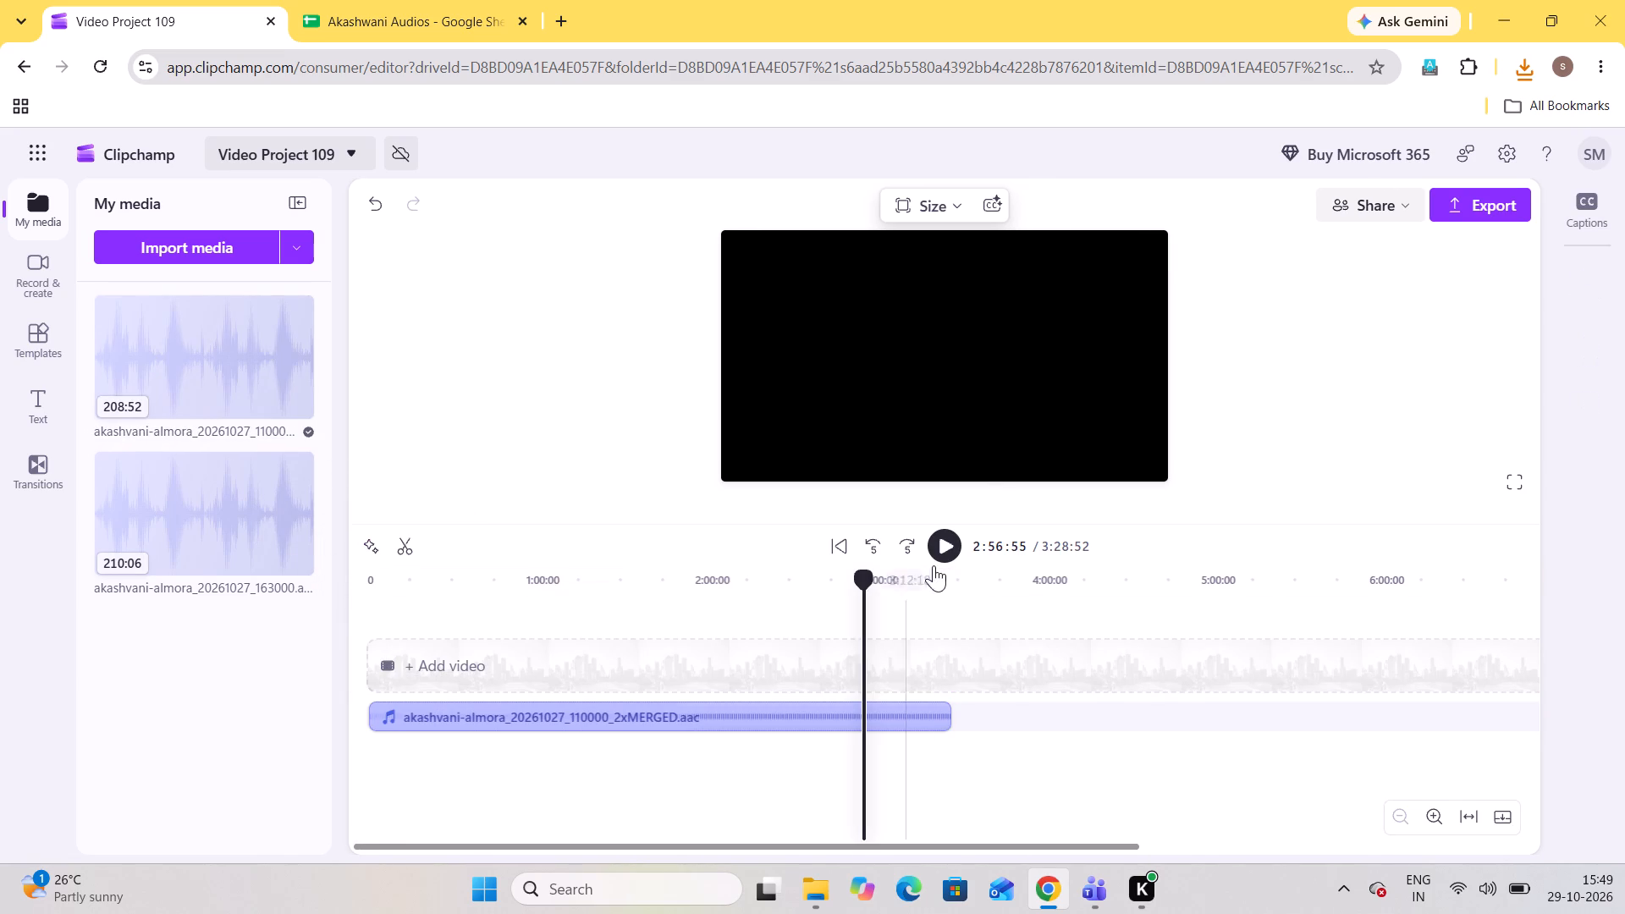
pyautogui.click(941, 548)
pyautogui.press('Right')
pyautogui.press('Right')
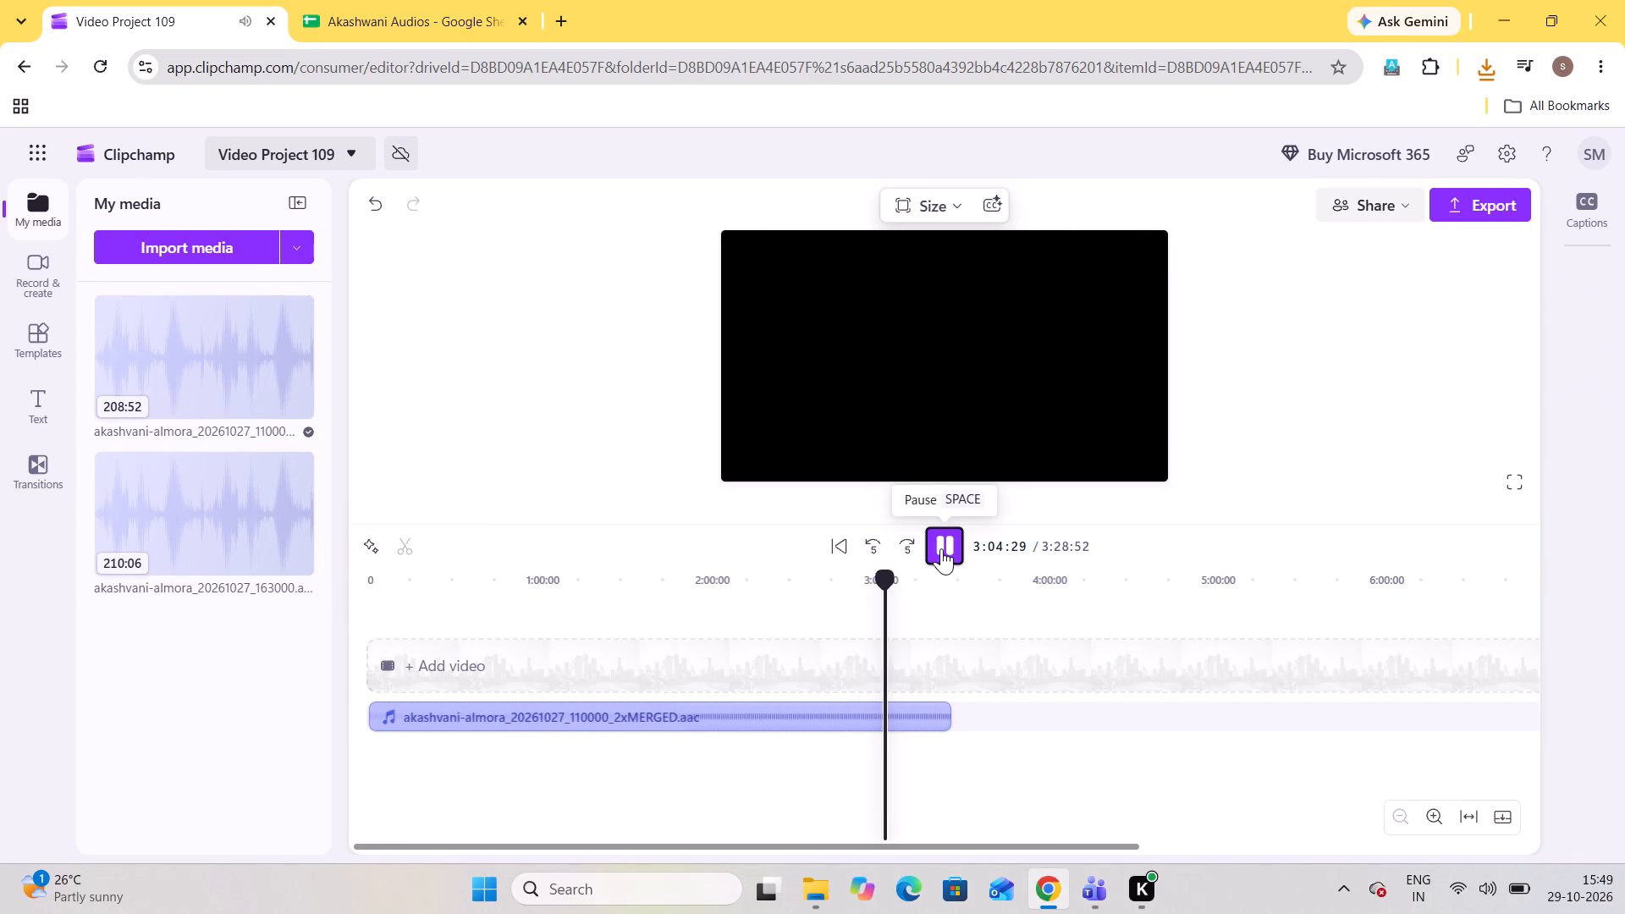
pyautogui.press('Right')
pyautogui.press('Left')
pyautogui.tripleClick(886, 536)
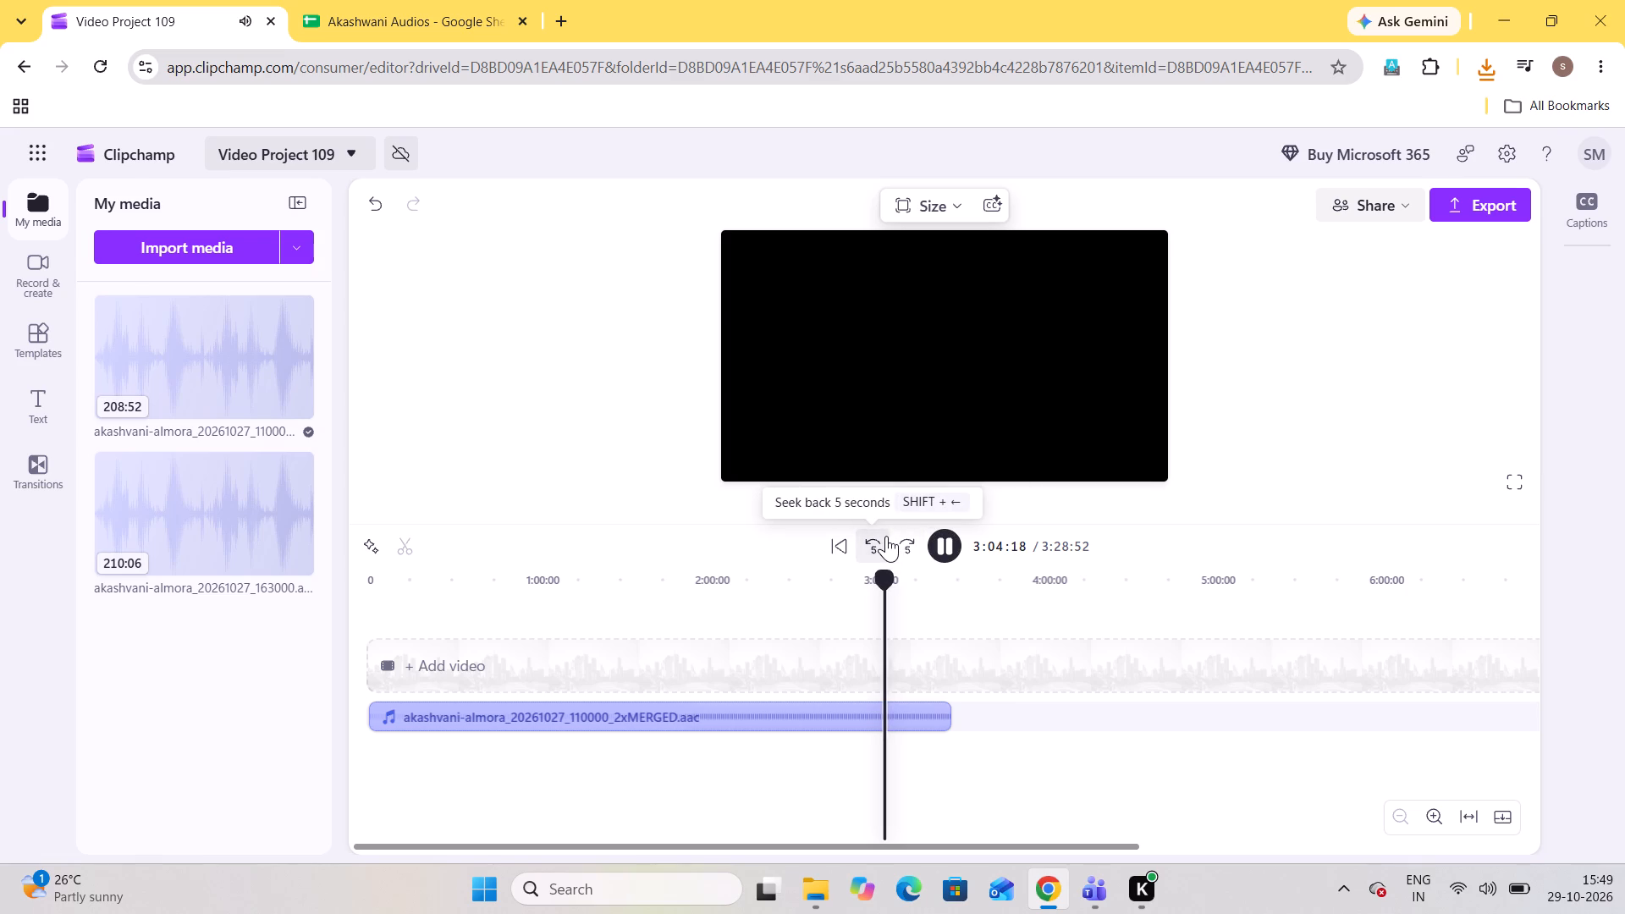
pyautogui.click(899, 576)
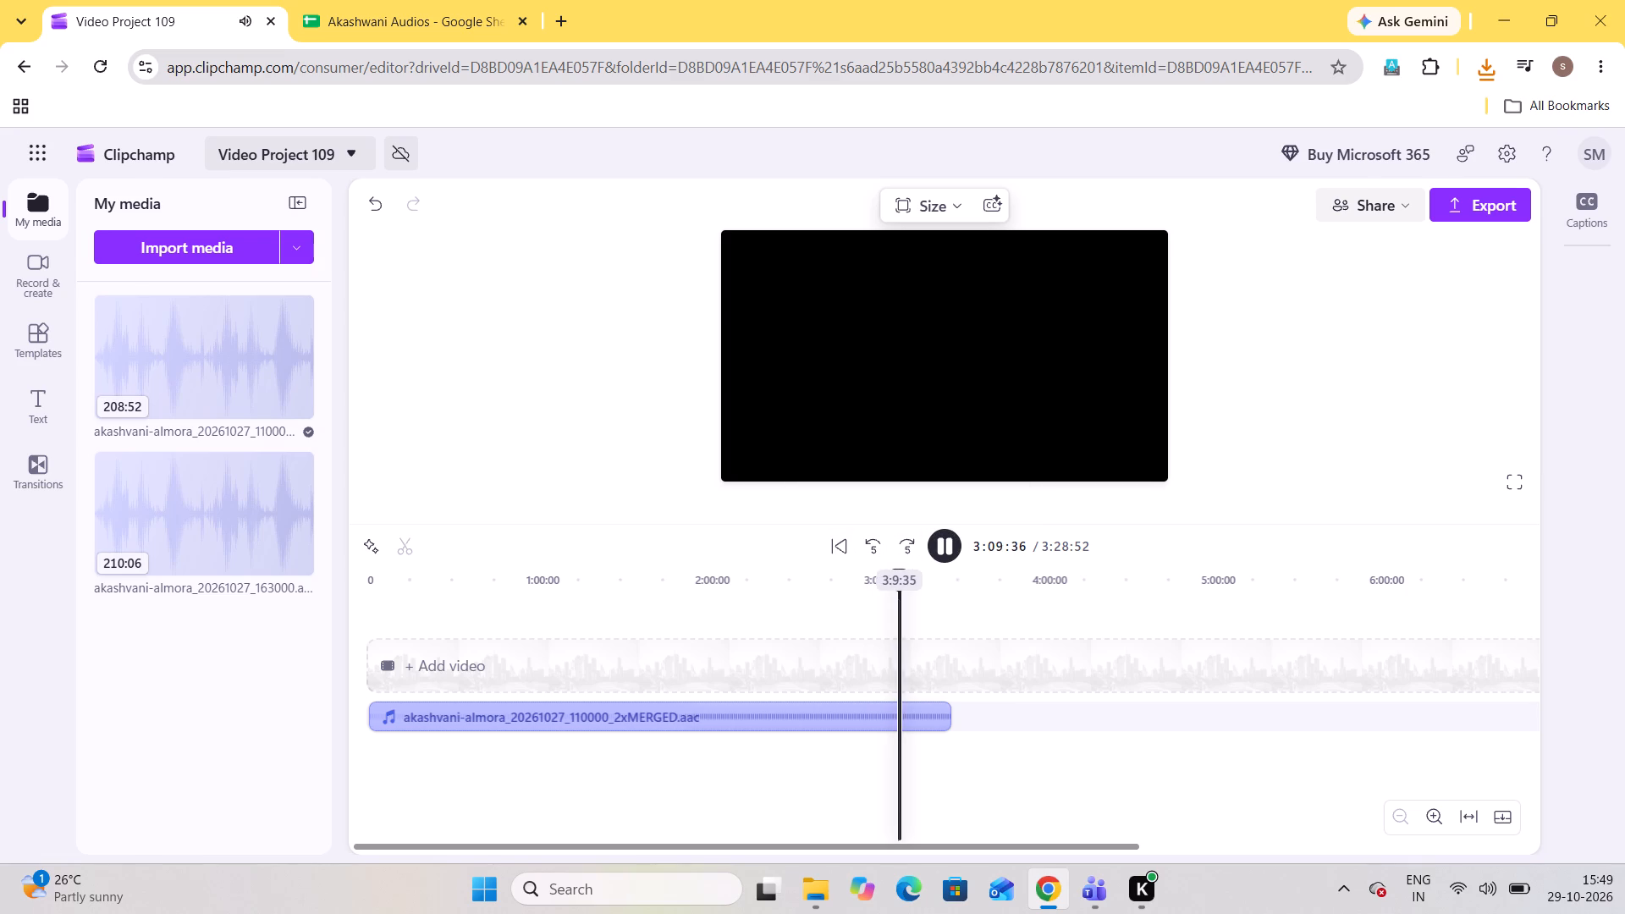
pyautogui.click(891, 581)
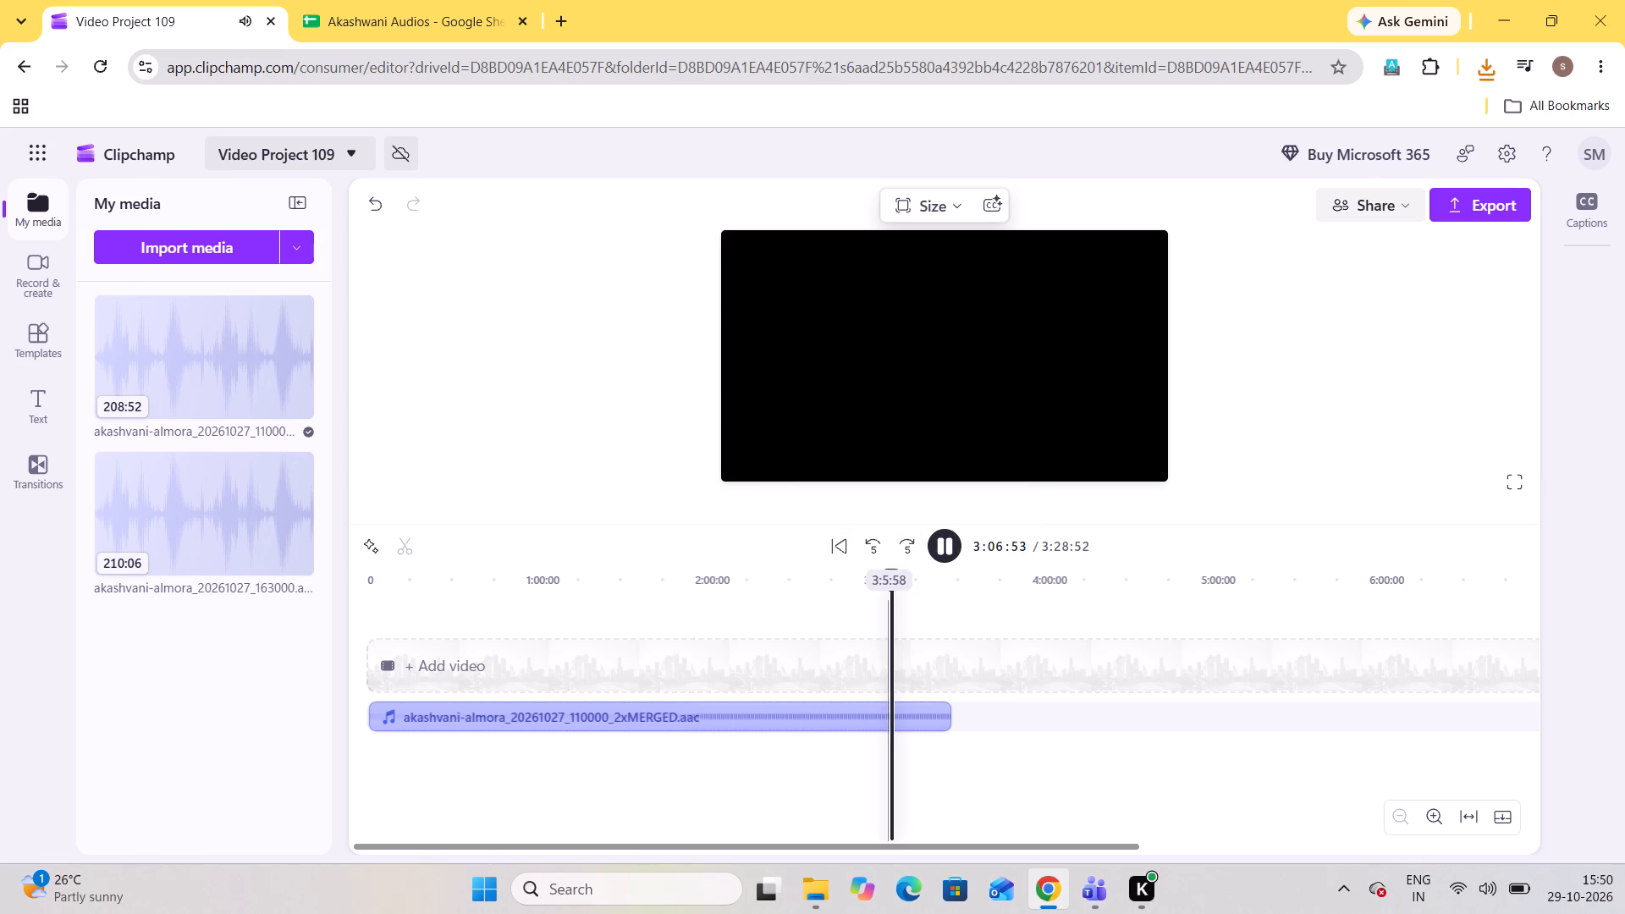
pyautogui.tripleClick(884, 549)
pyautogui.tripleClick(884, 549)
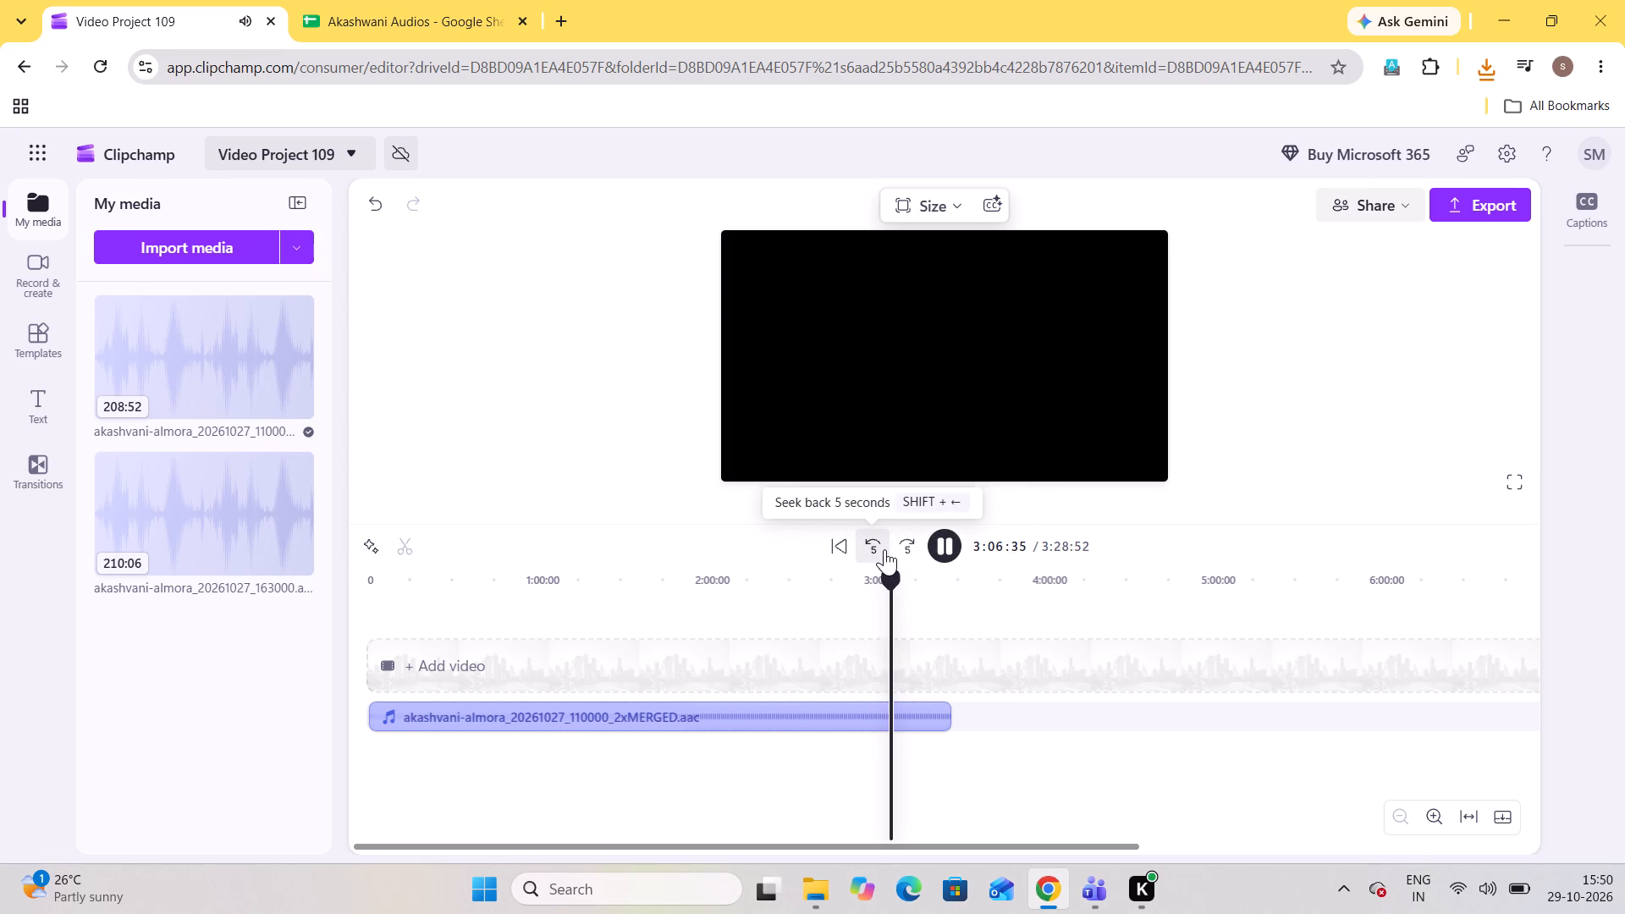
pyautogui.tripleClick(884, 549)
pyautogui.tripleClick(884, 549)
pyautogui.tripleClick(884, 549)
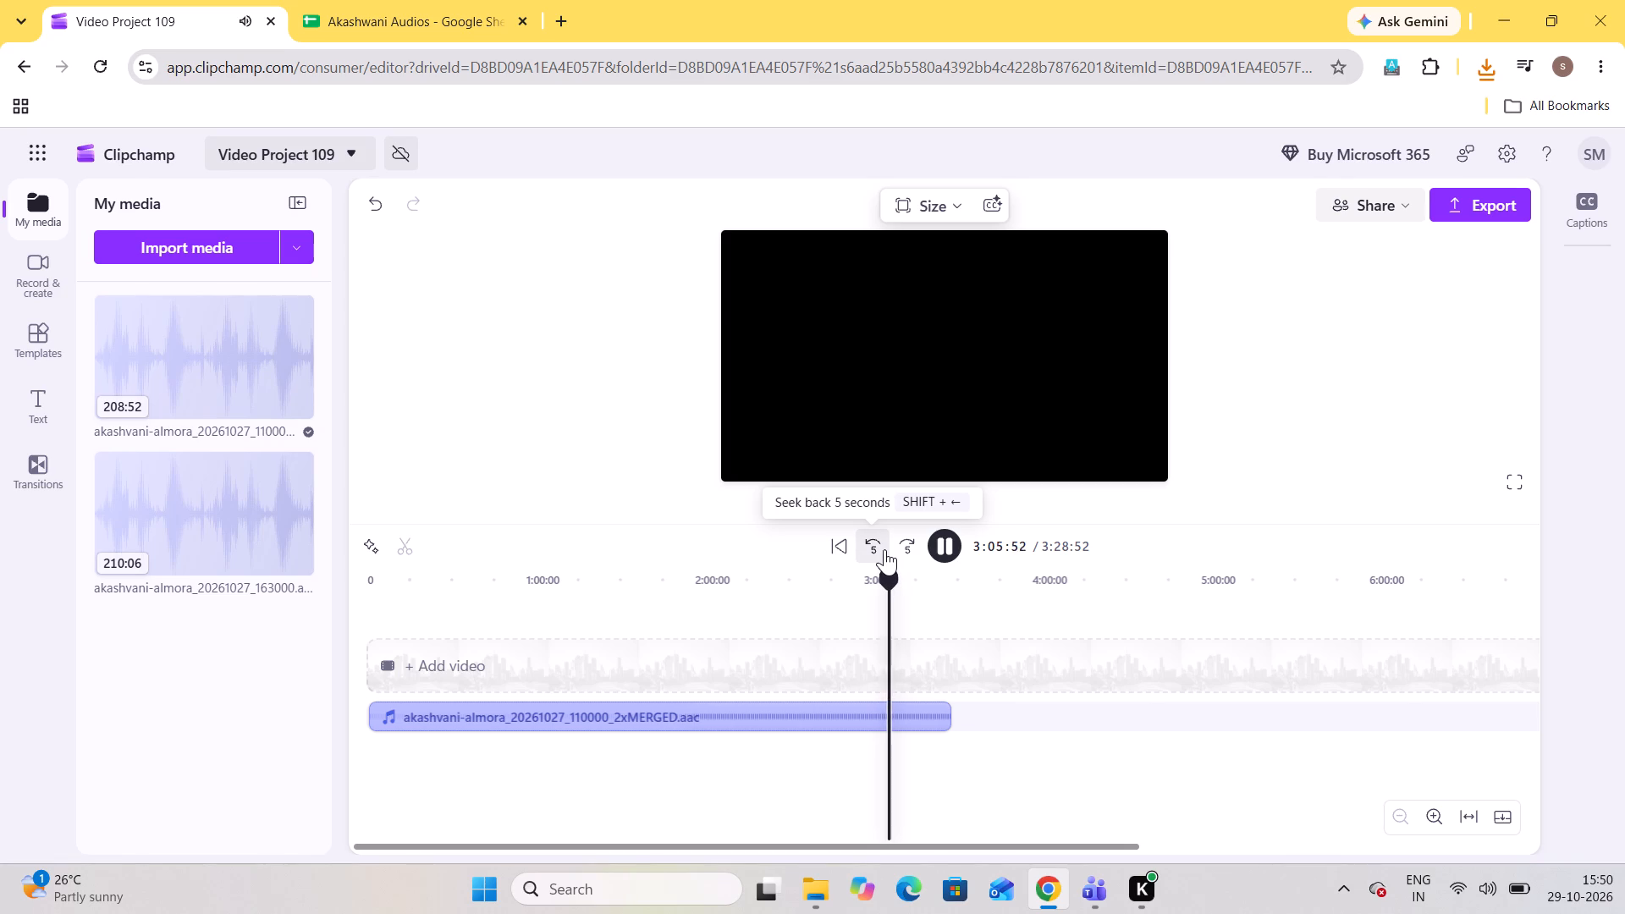
pyautogui.tripleClick(884, 549)
pyautogui.tripleClick(884, 549)
pyautogui.doubleClick(884, 549)
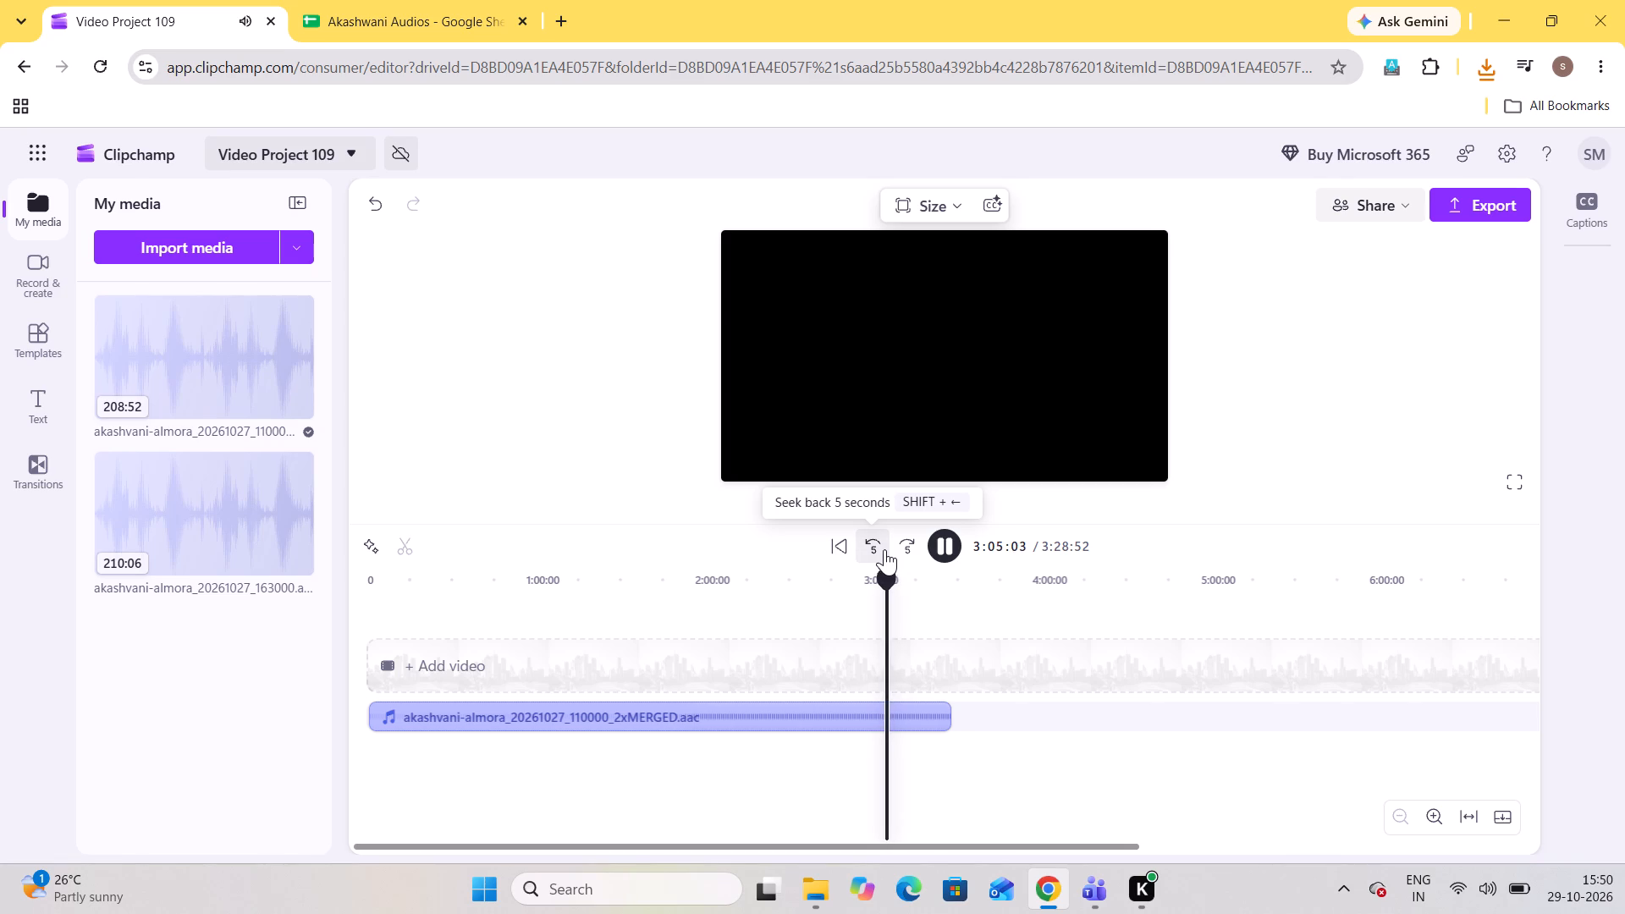
# Replace the singer and song title after "kumauni-" in the export file name with the new singer's name and a hyphen, closing the export settings.
pyautogui.click(1451, 215)
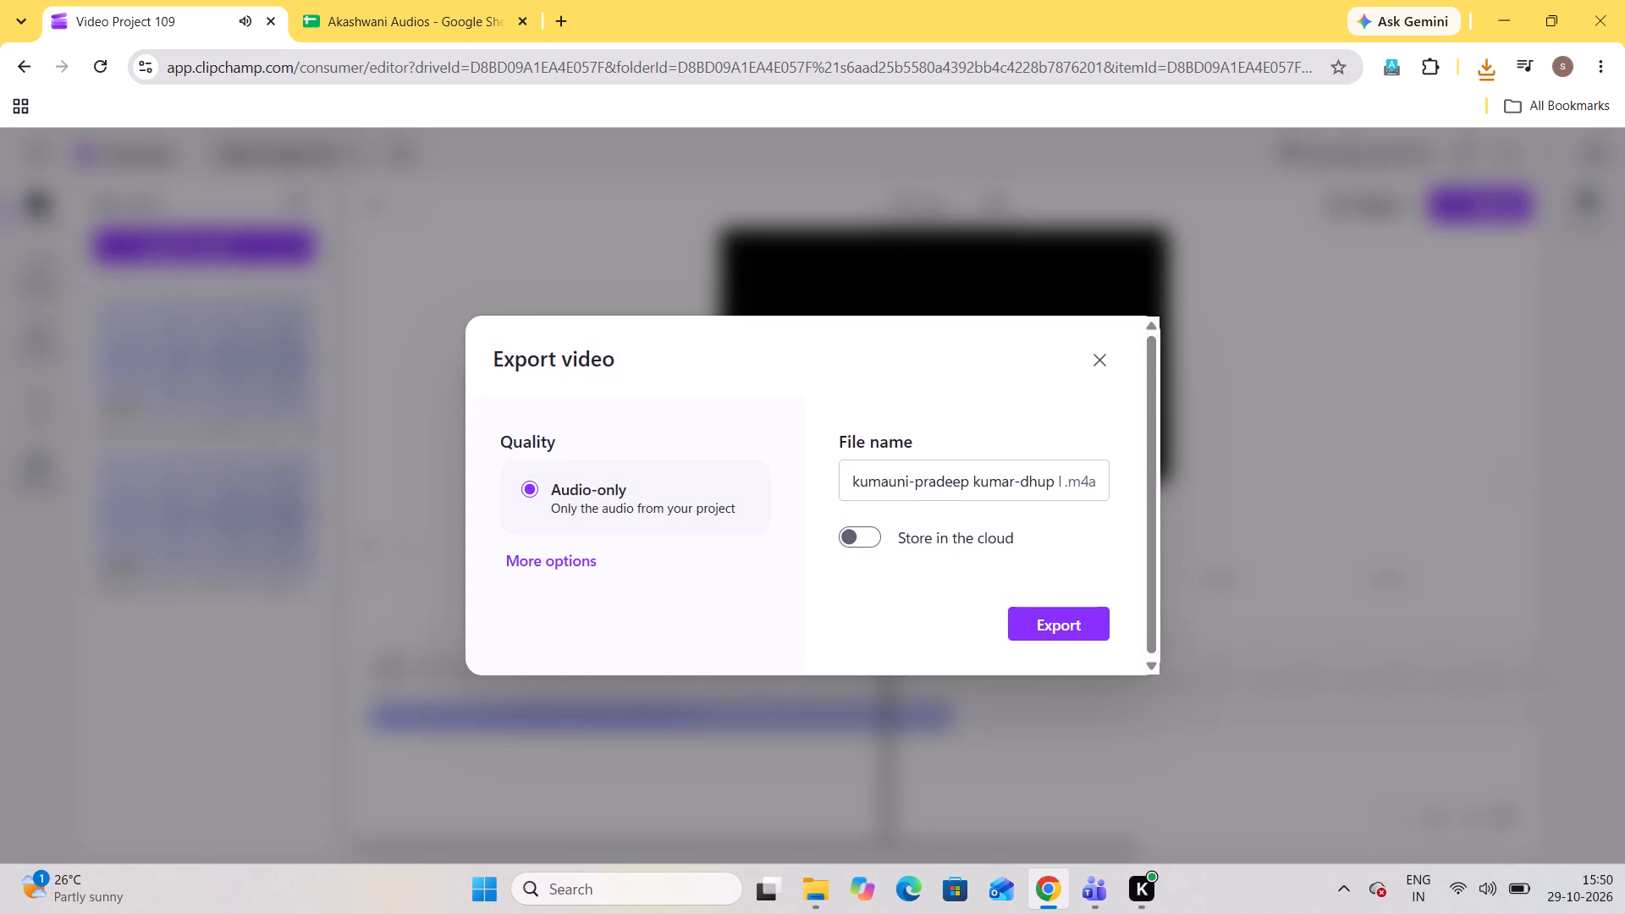
pyautogui.moveTo(914, 489); pyautogui.dragTo(1403, 494)
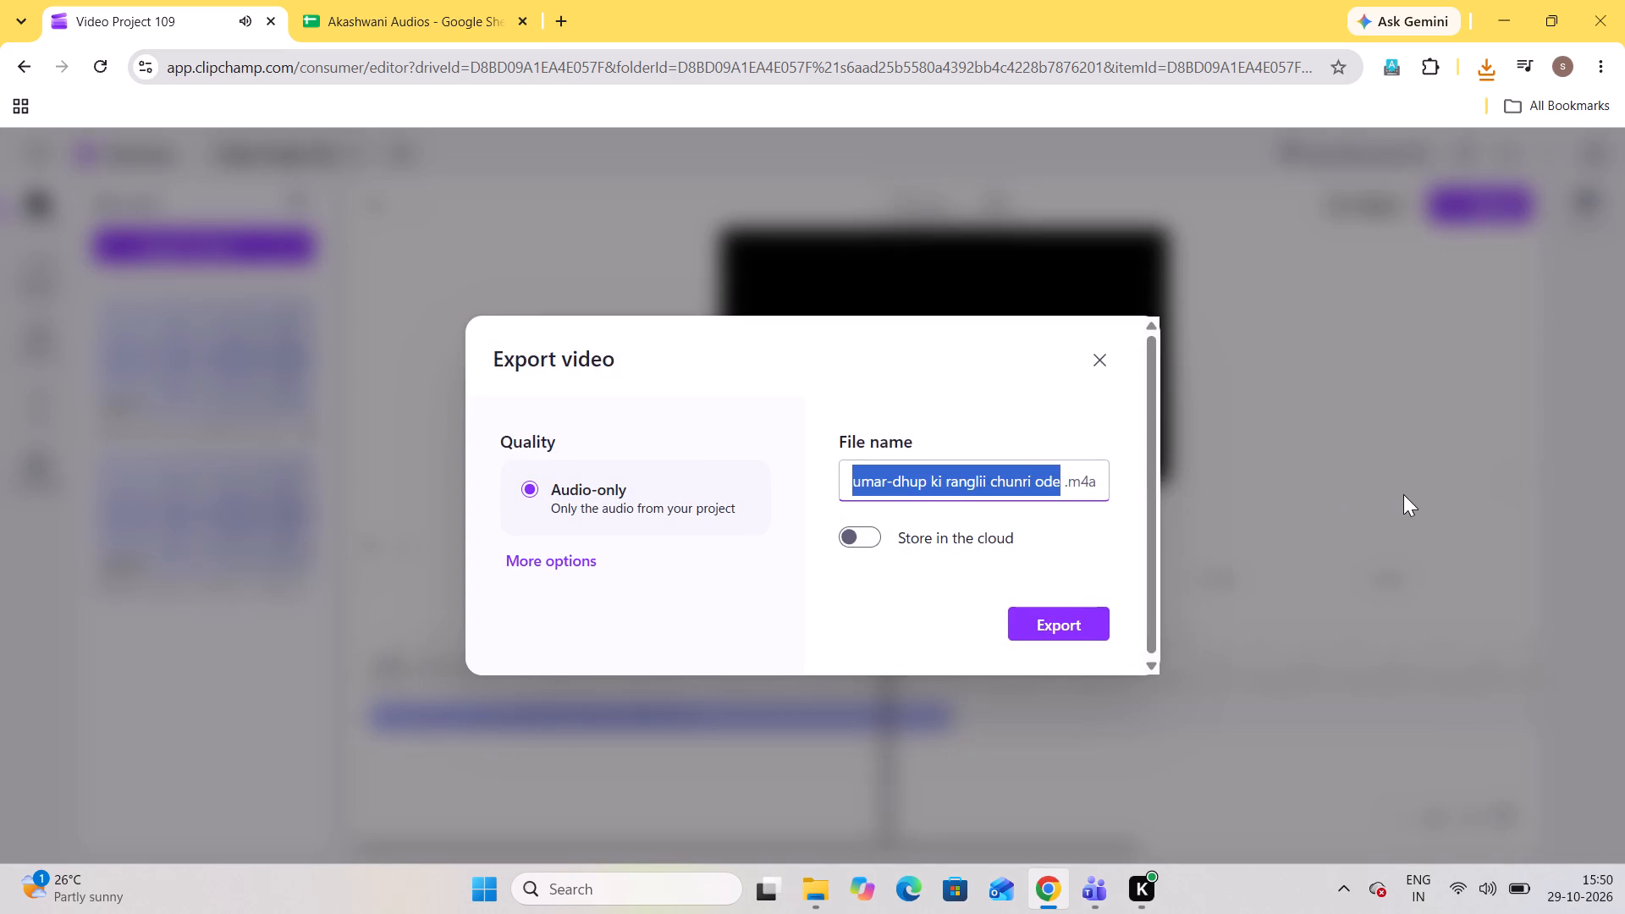
pyautogui.press('BackSpace')
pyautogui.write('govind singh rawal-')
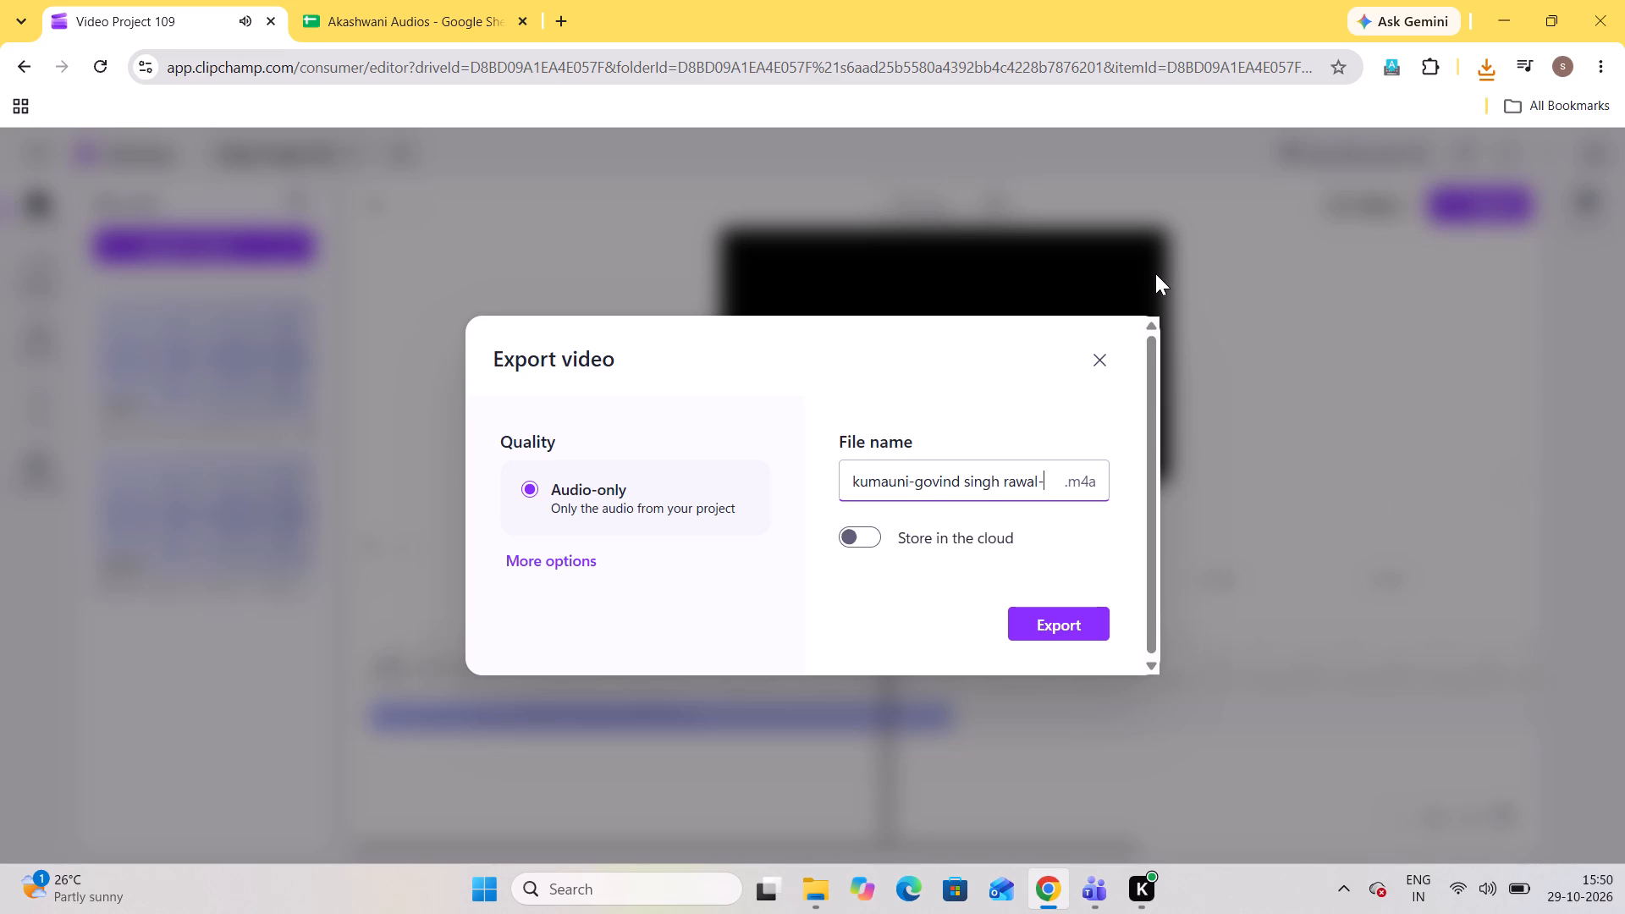
pyautogui.click(969, 277)
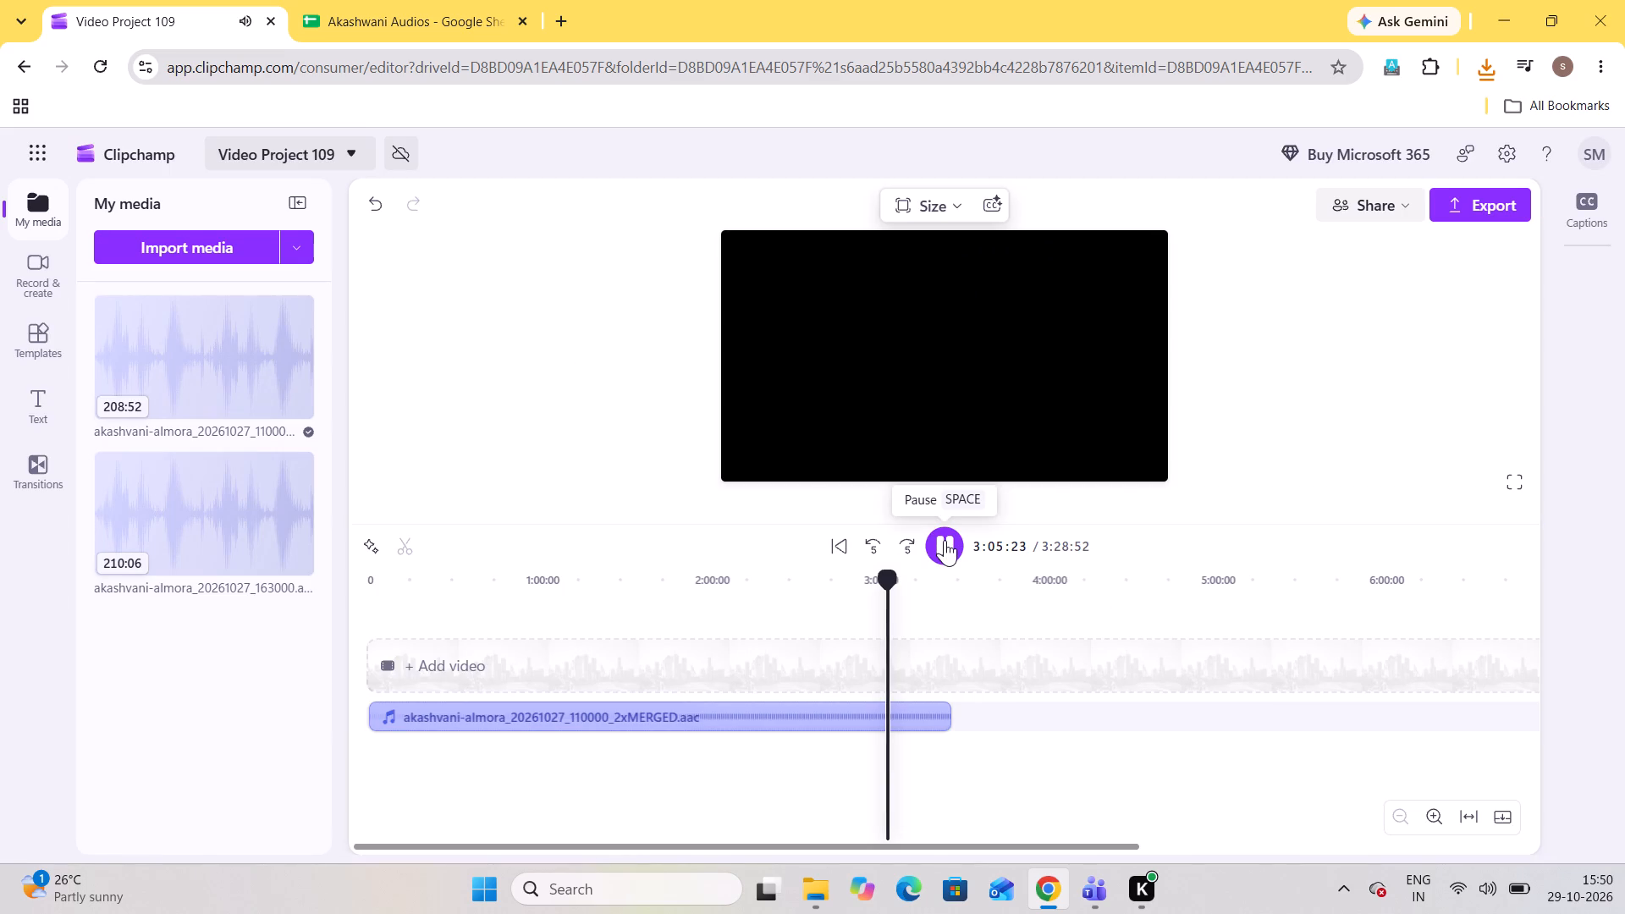
# Pause at 3:05:24 and split the Almora 110000 recording there.
pyautogui.click(945, 540)
pyautogui.click(411, 538)
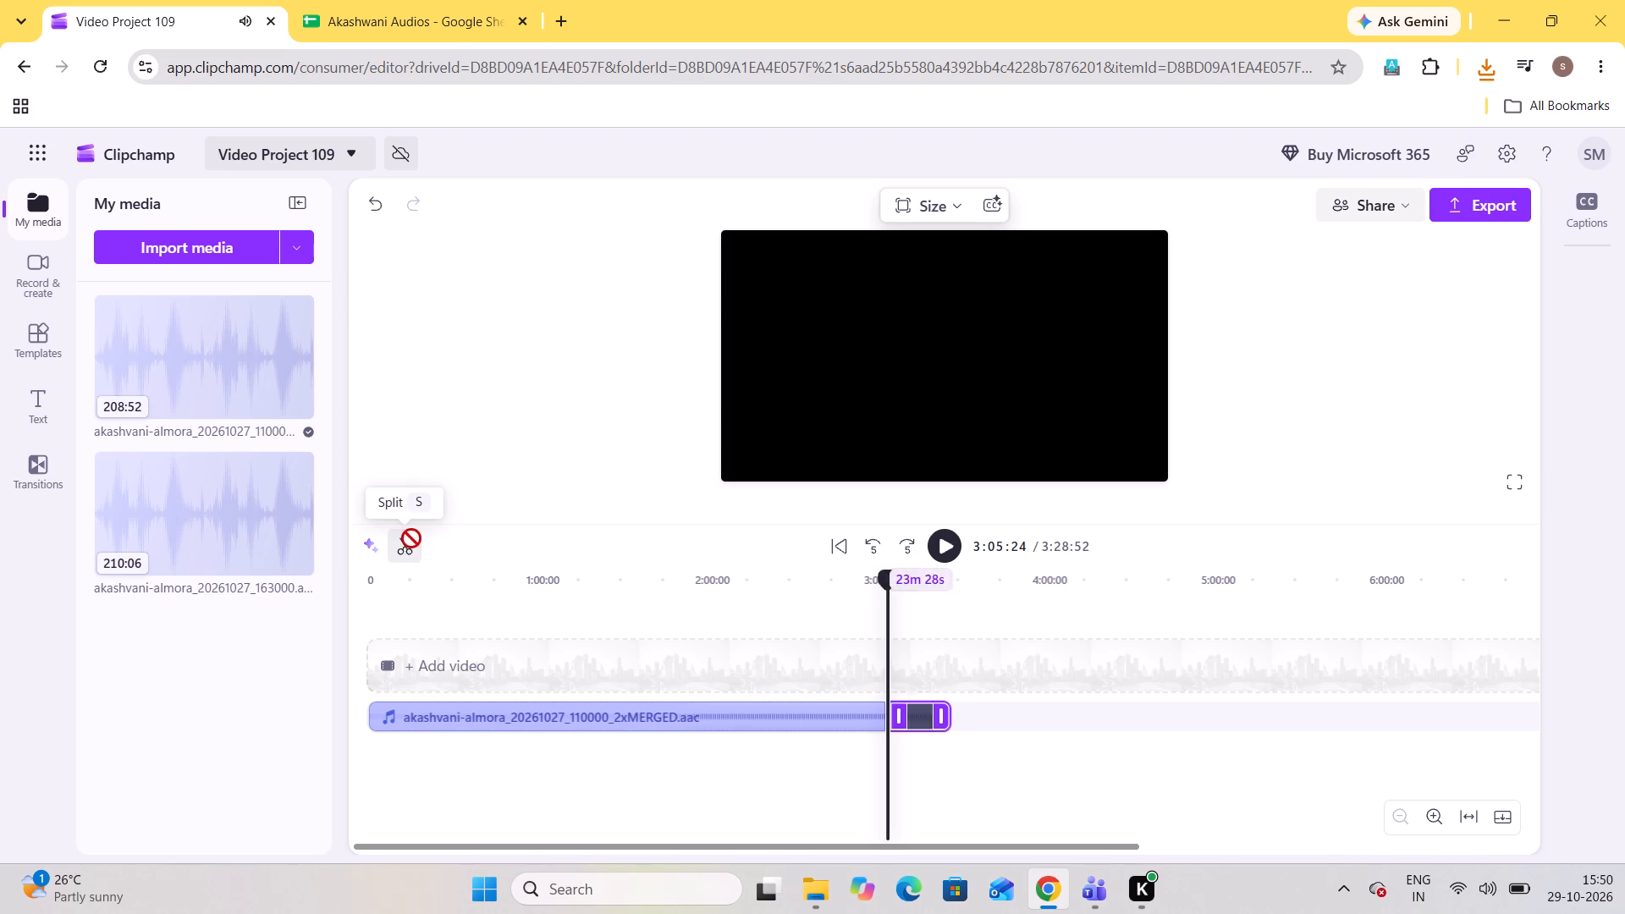
# Resume playback and append "chachri()" after the singer's name in the export file name, closing the export settings.
pyautogui.click(954, 546)
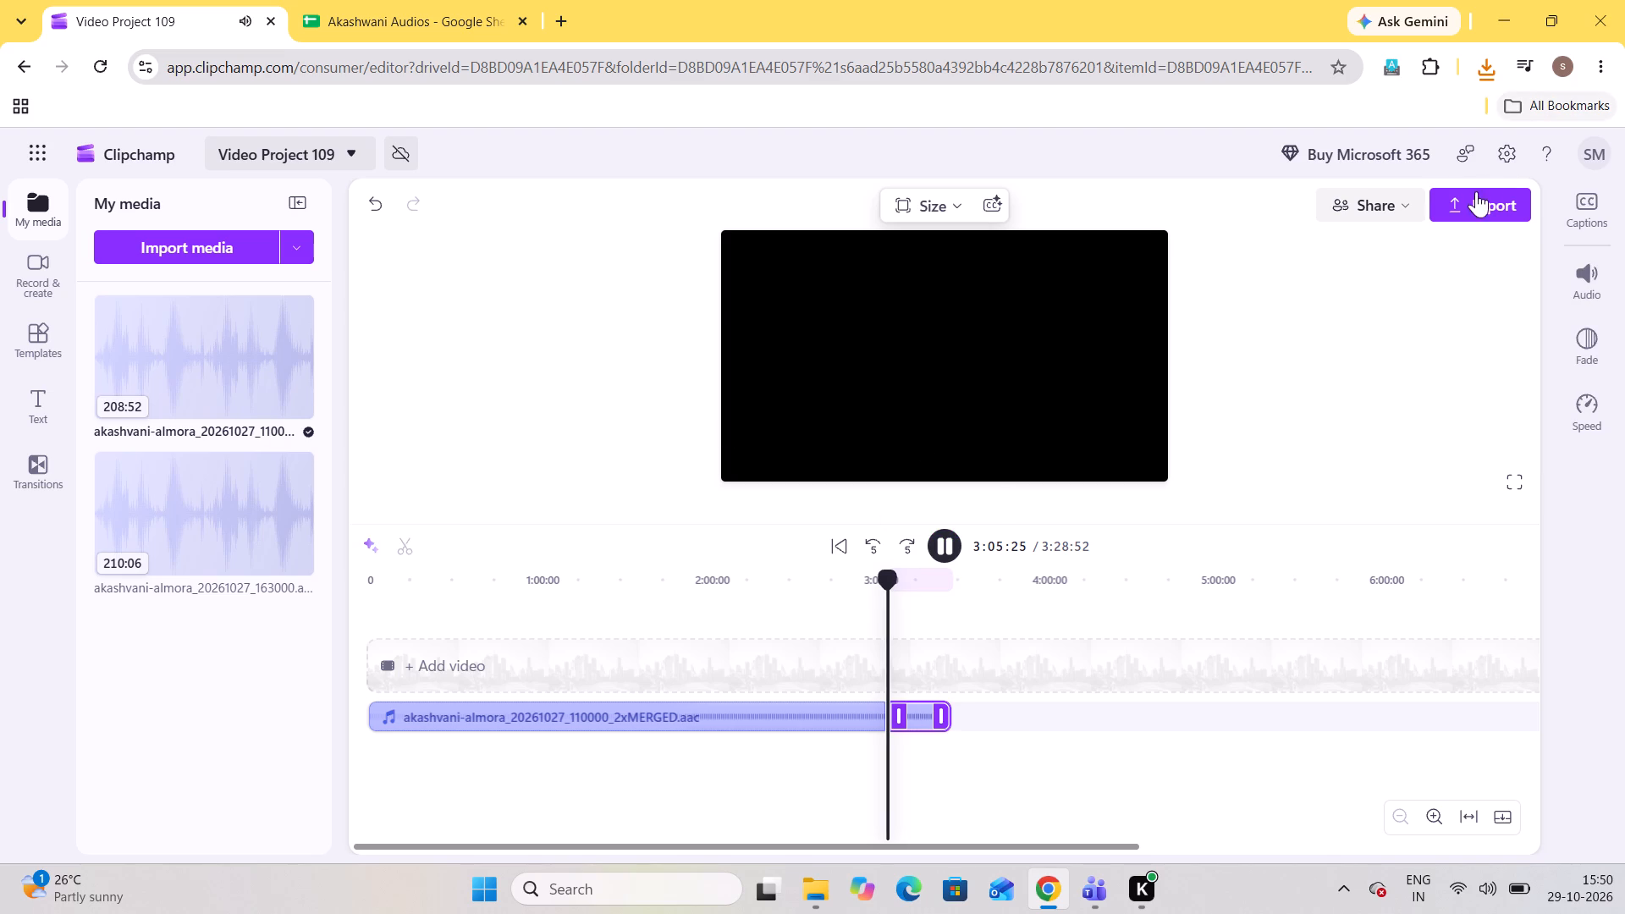
pyautogui.click(1472, 196)
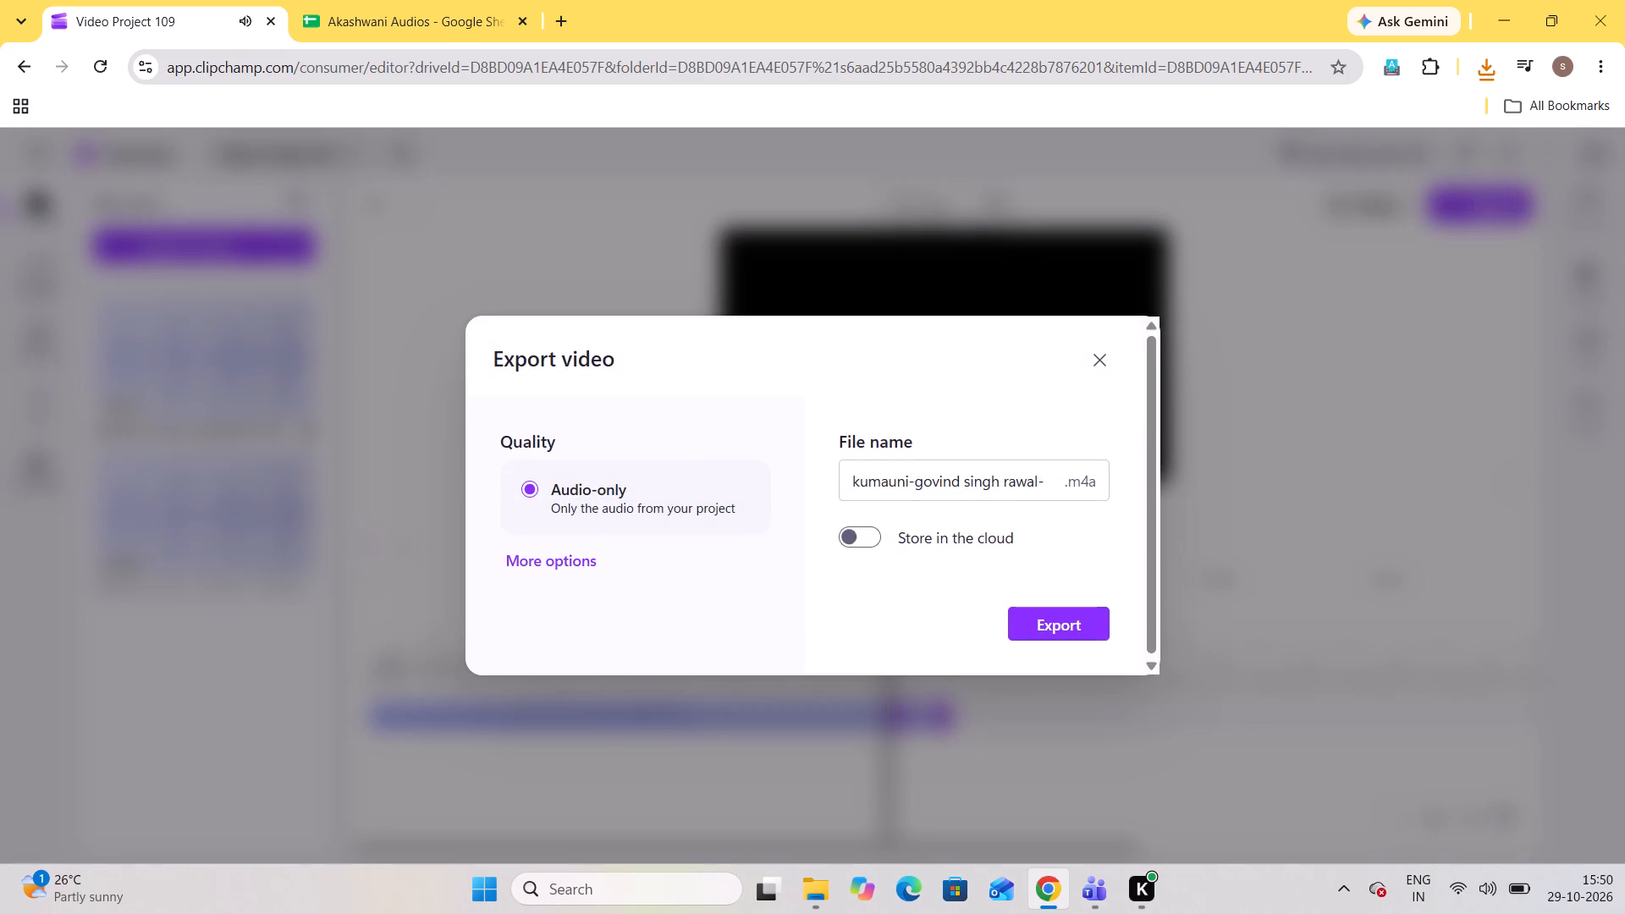
pyautogui.click(1046, 478)
pyautogui.write('chacheri')
pyautogui.write('==')
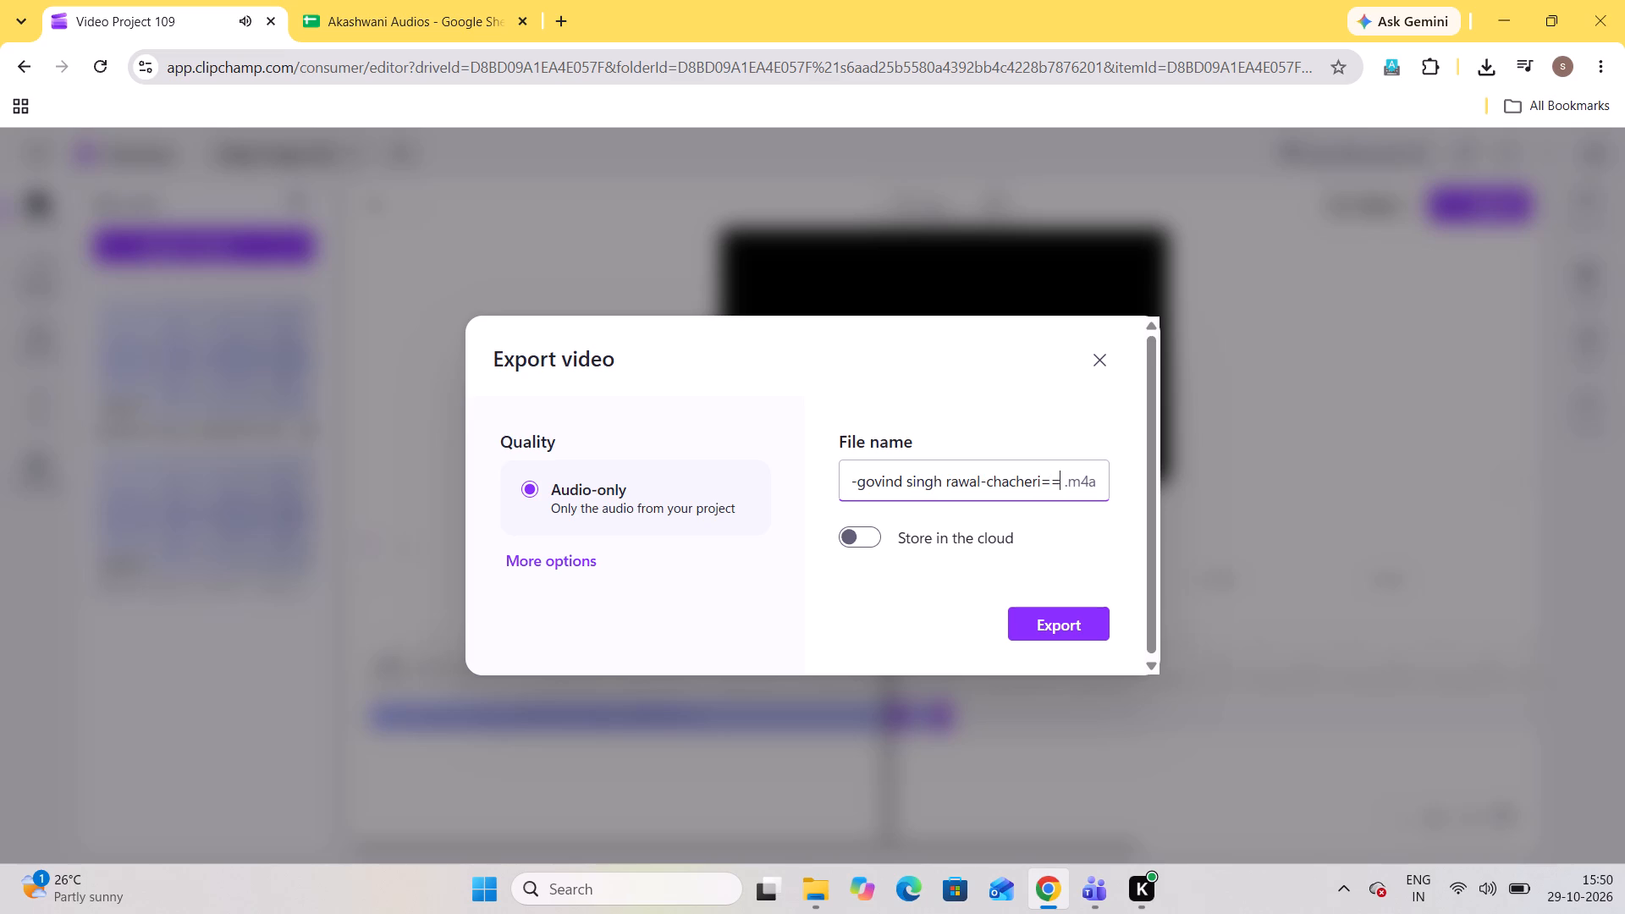
pyautogui.press('BackSpace')
pyautogui.press('BackSpace')
pyautogui.press('BackSpace')
pyautogui.press('BackSpace')
pyautogui.press('BackSpace')
pyautogui.write('ri')
pyautogui.write('()')
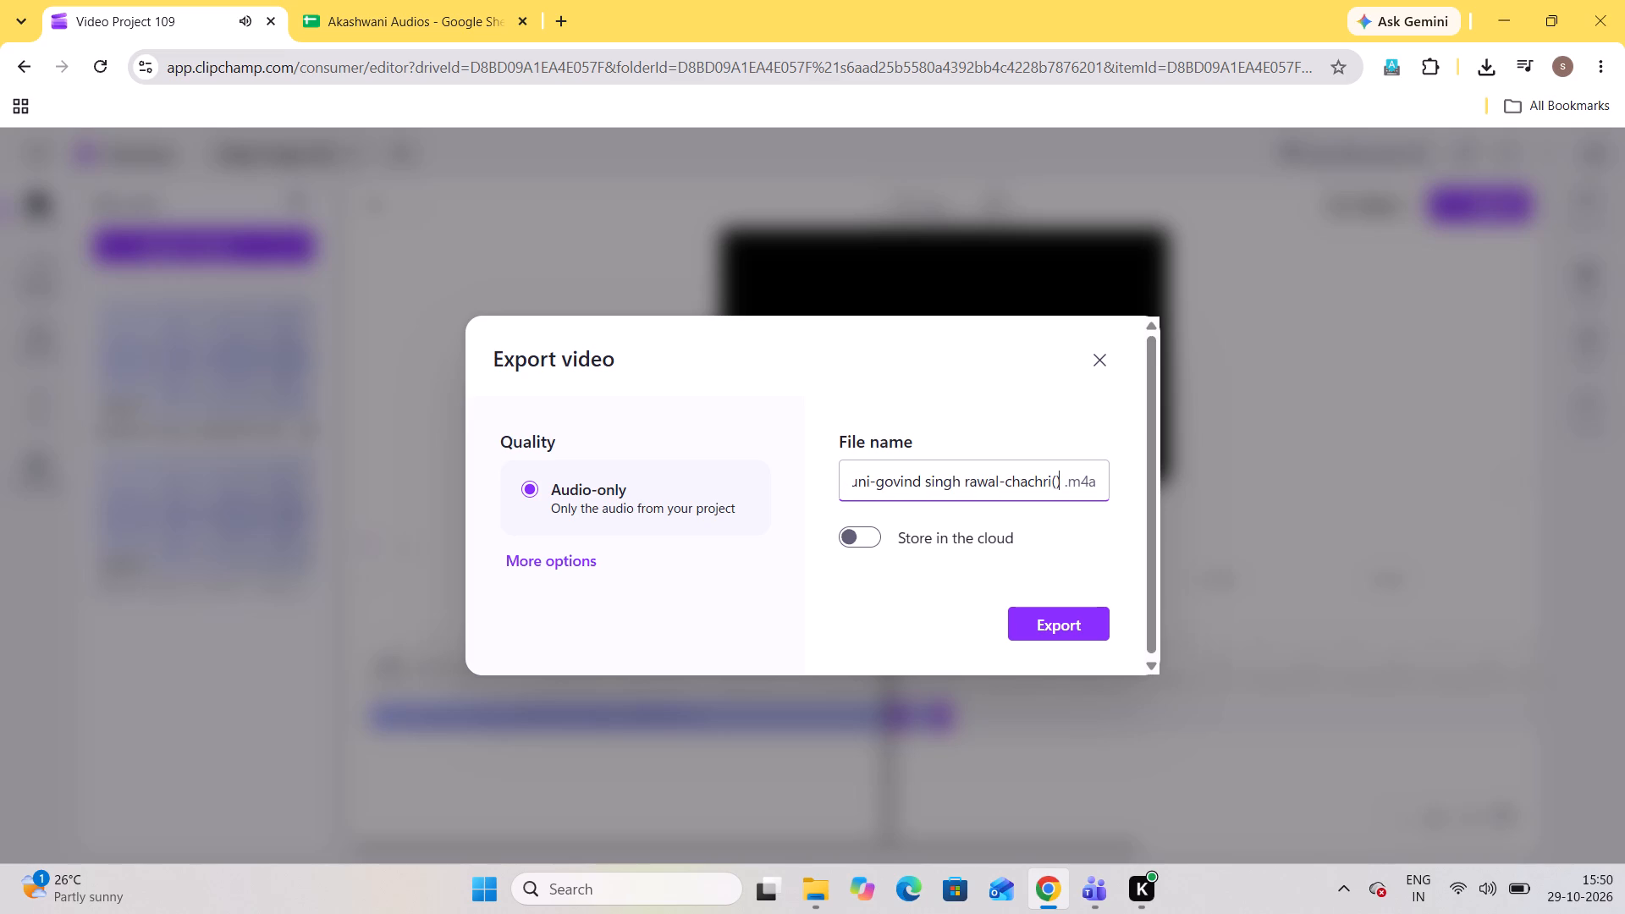
pyautogui.press('Left')
pyautogui.click(973, 238)
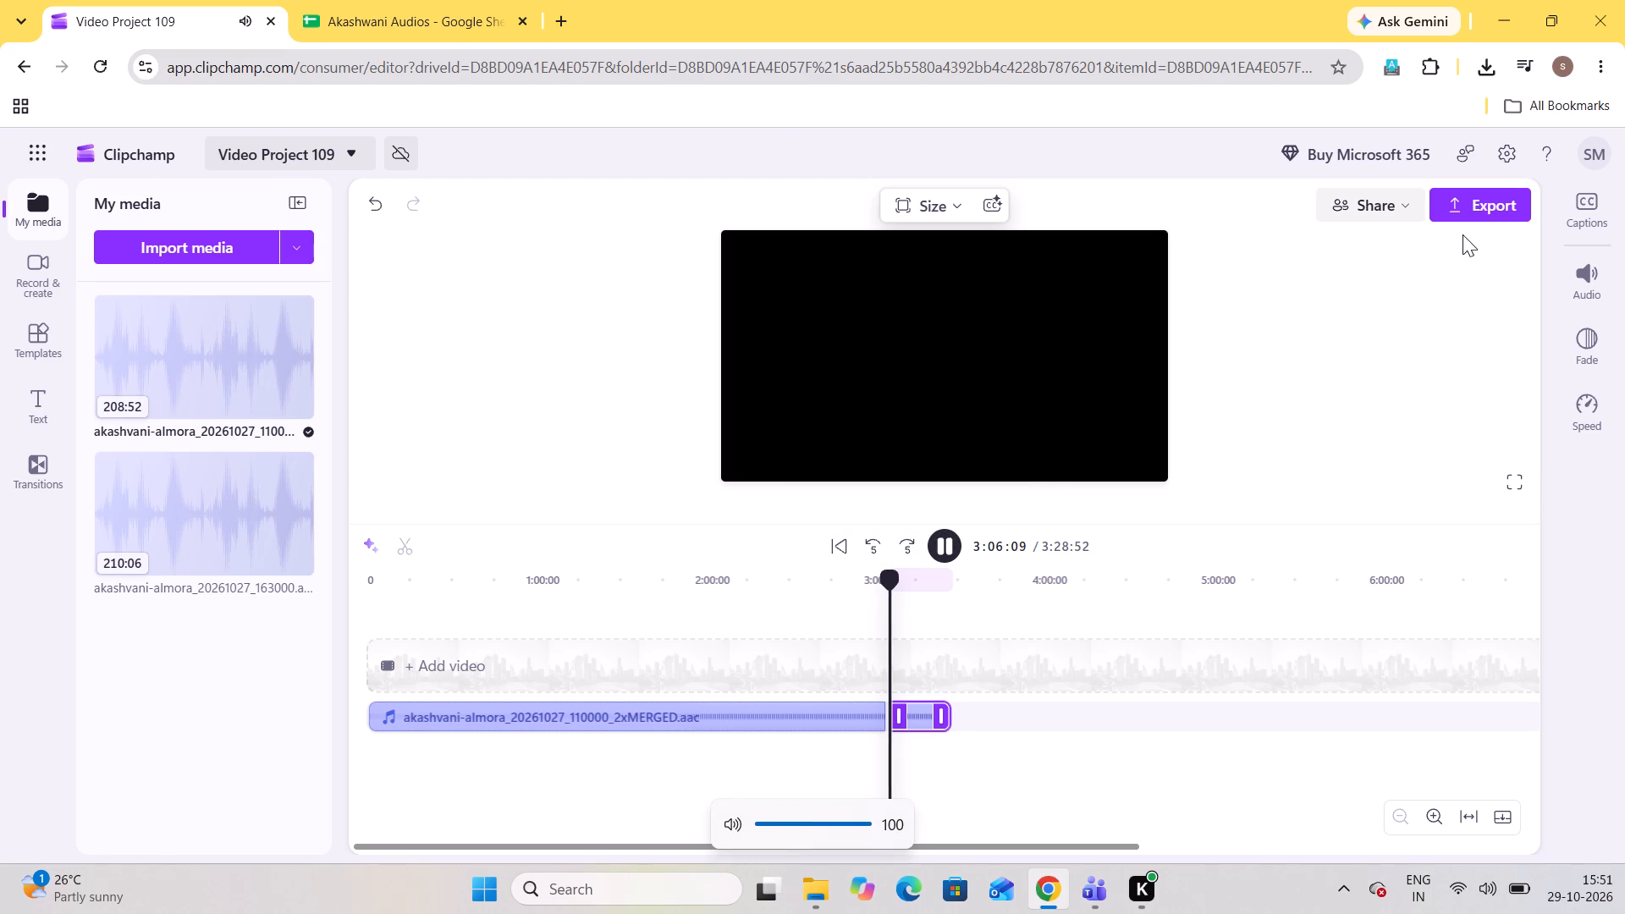
# Raise the volume of the Almora 110000 section after the 3:05:24 split to 194%.
pyautogui.click(1596, 260)
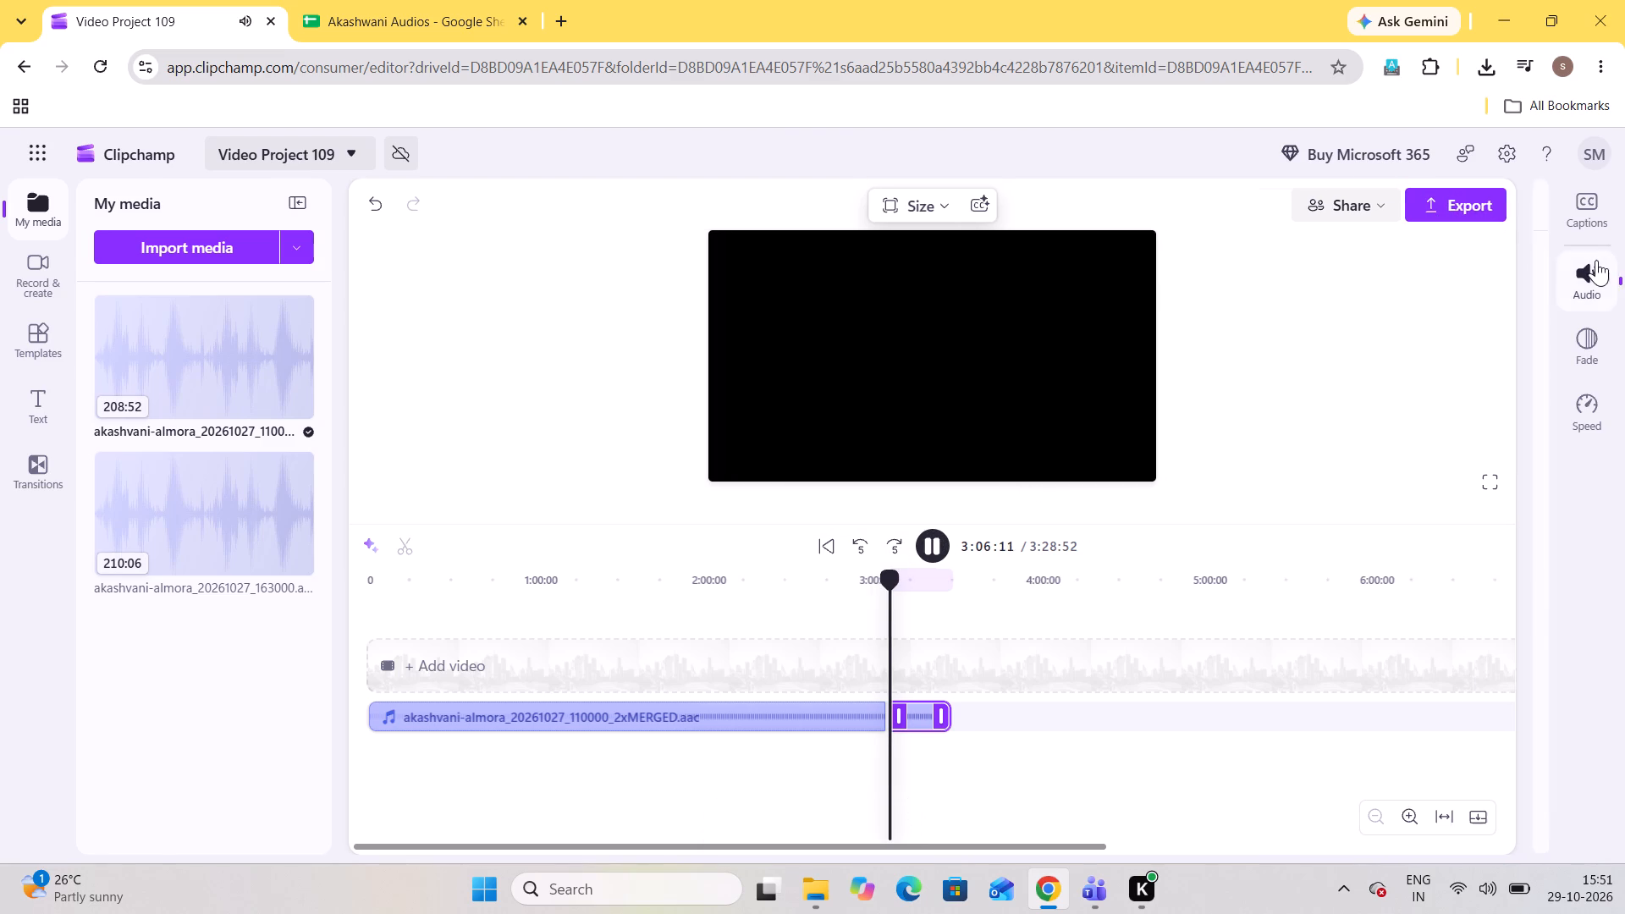
pyautogui.click(1506, 295)
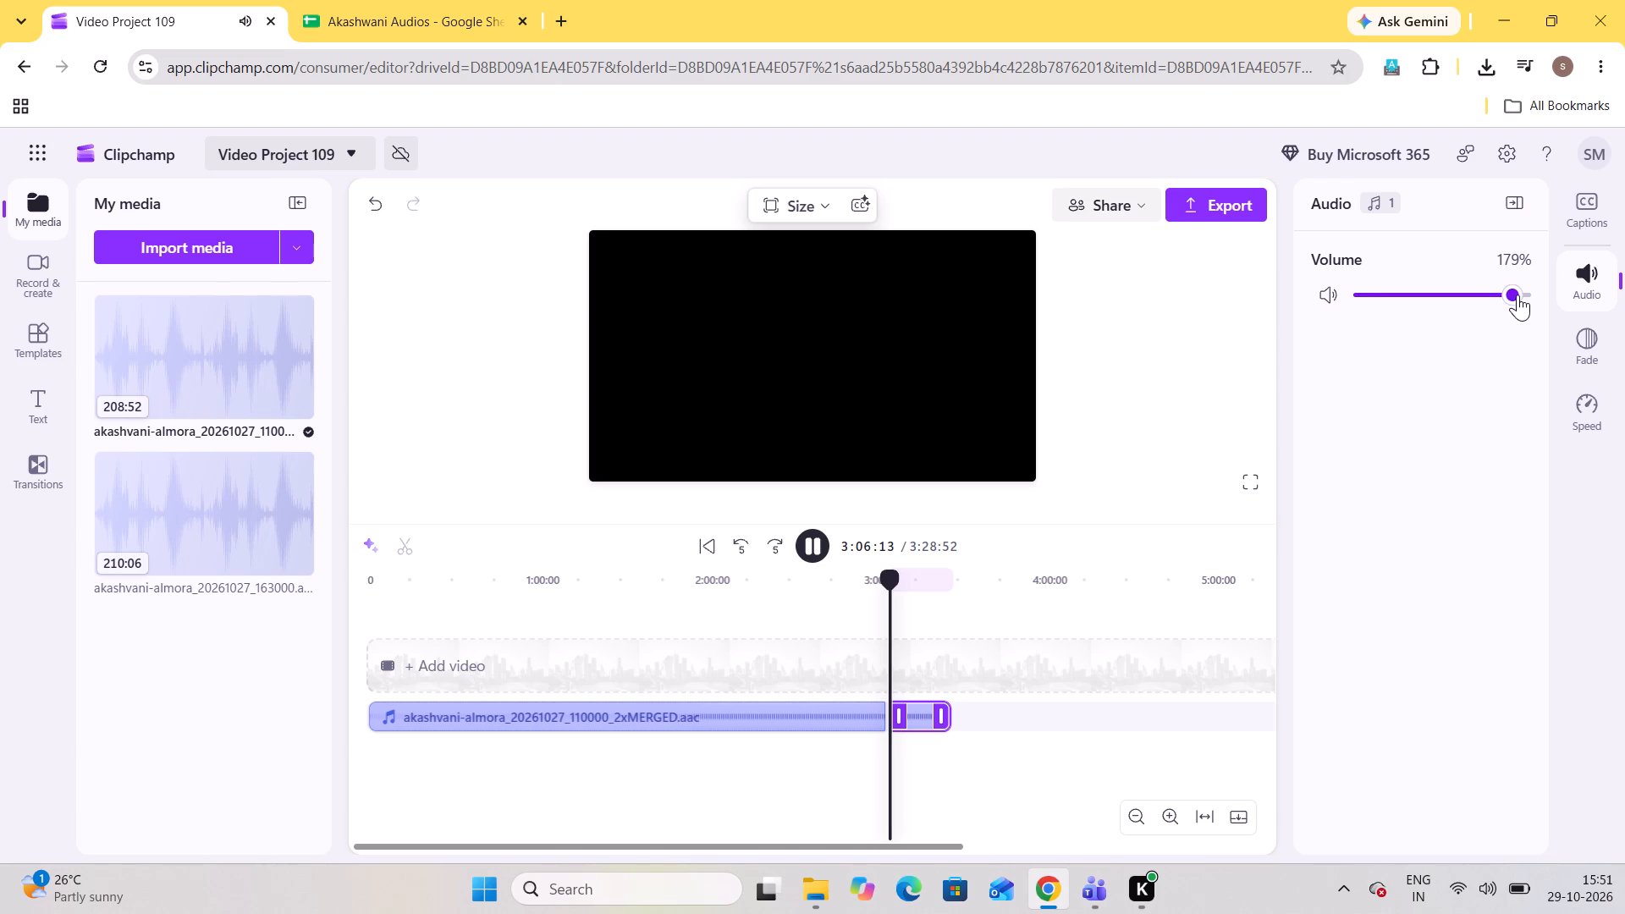
pyautogui.click(1518, 295)
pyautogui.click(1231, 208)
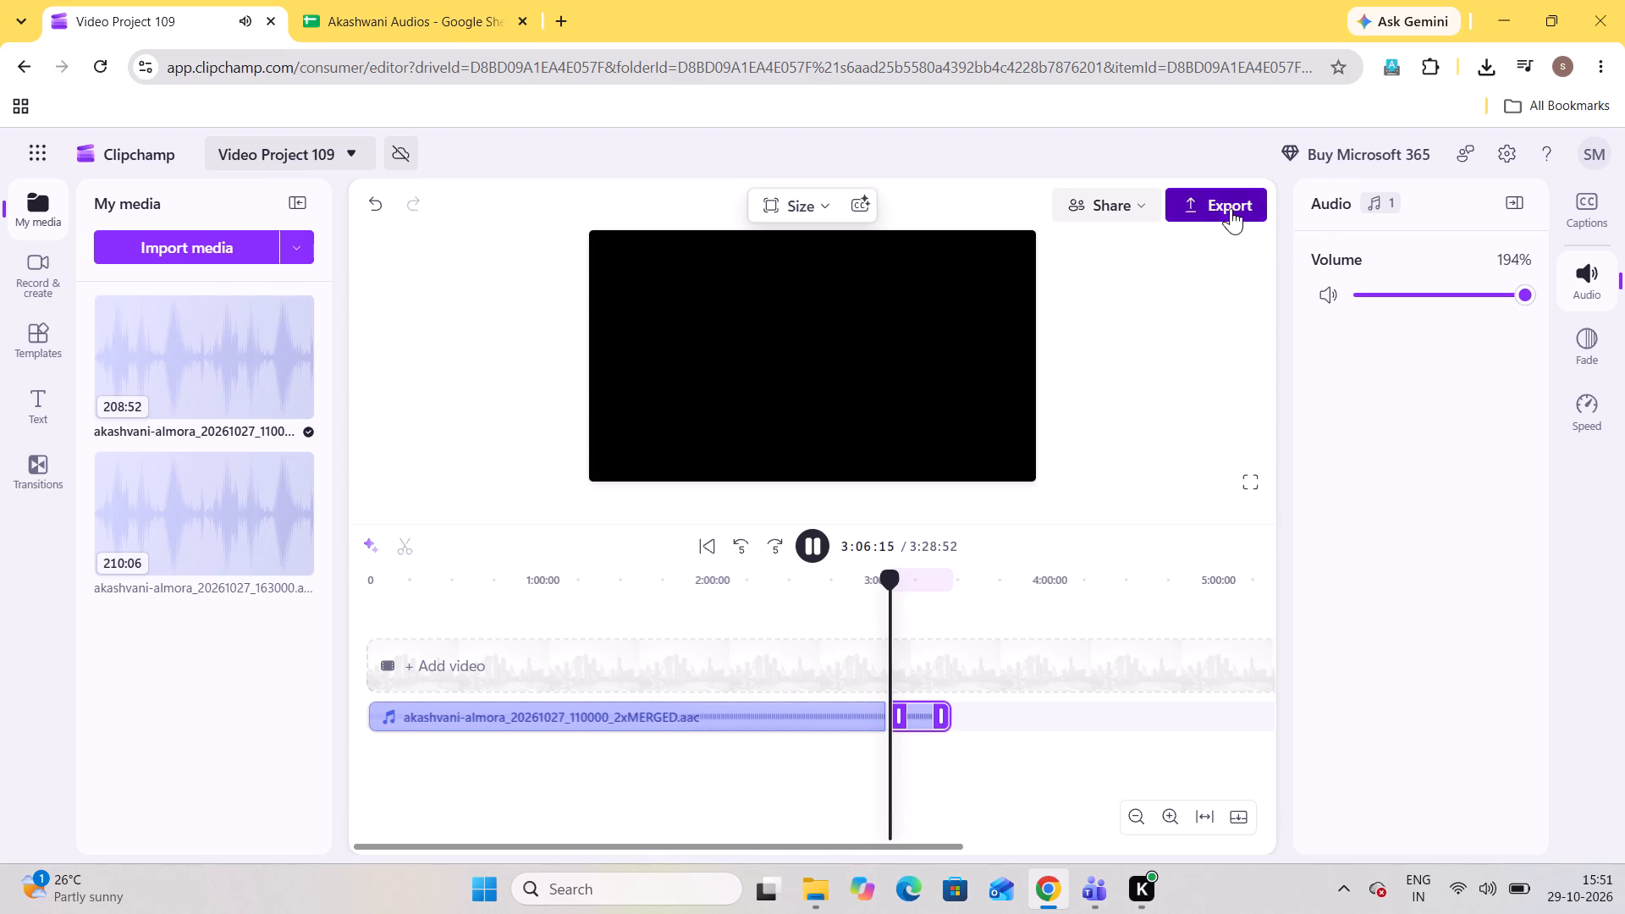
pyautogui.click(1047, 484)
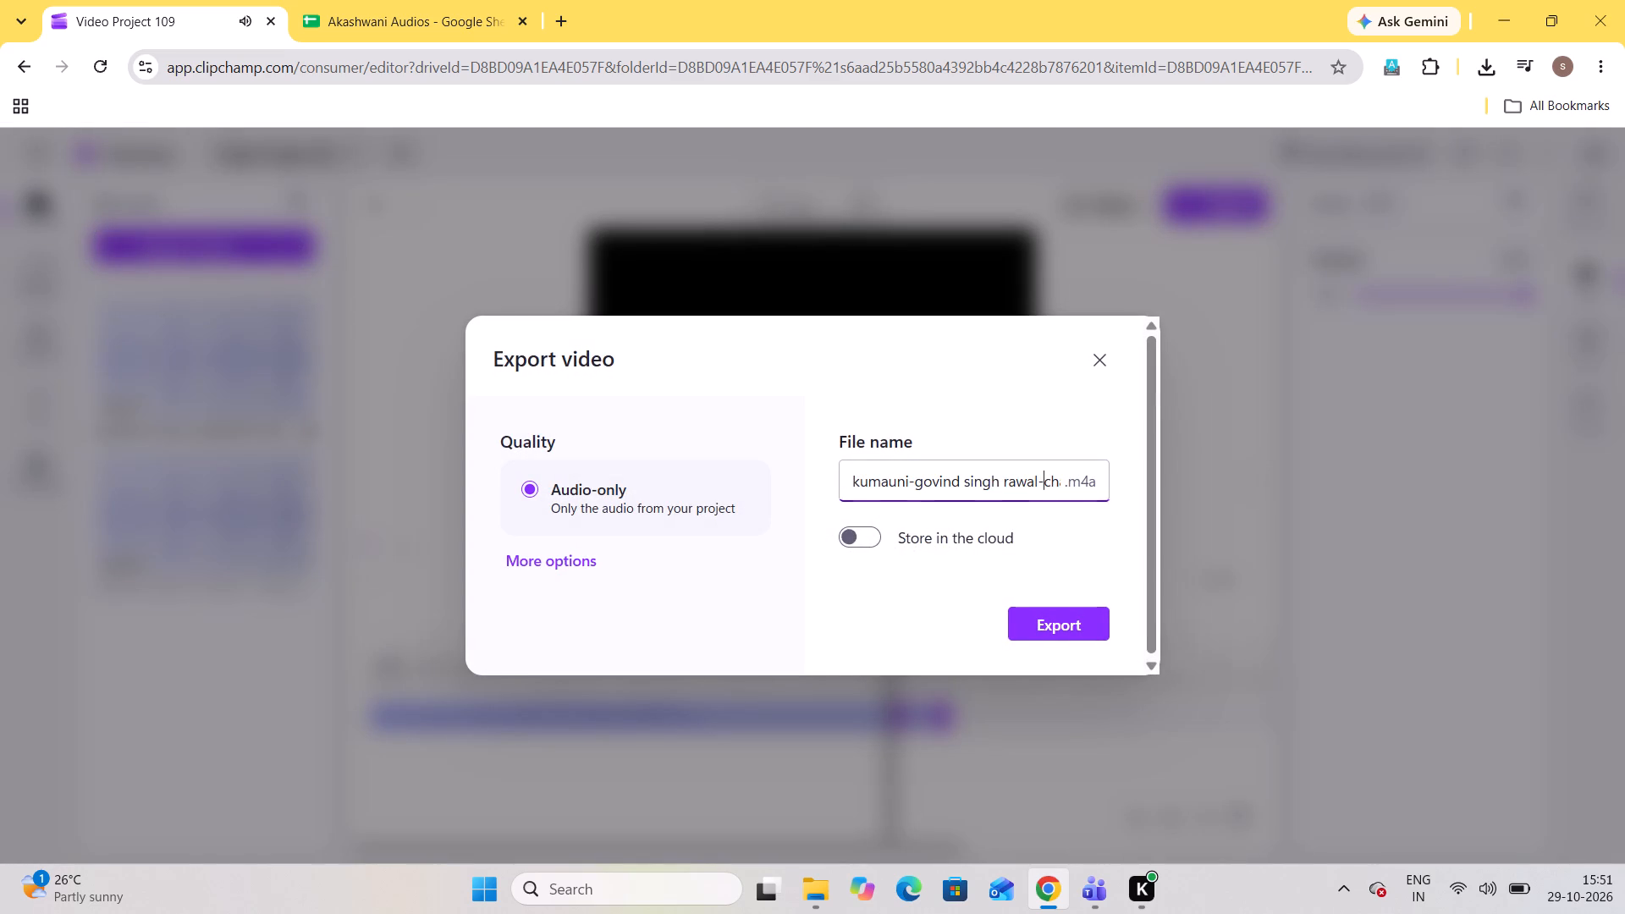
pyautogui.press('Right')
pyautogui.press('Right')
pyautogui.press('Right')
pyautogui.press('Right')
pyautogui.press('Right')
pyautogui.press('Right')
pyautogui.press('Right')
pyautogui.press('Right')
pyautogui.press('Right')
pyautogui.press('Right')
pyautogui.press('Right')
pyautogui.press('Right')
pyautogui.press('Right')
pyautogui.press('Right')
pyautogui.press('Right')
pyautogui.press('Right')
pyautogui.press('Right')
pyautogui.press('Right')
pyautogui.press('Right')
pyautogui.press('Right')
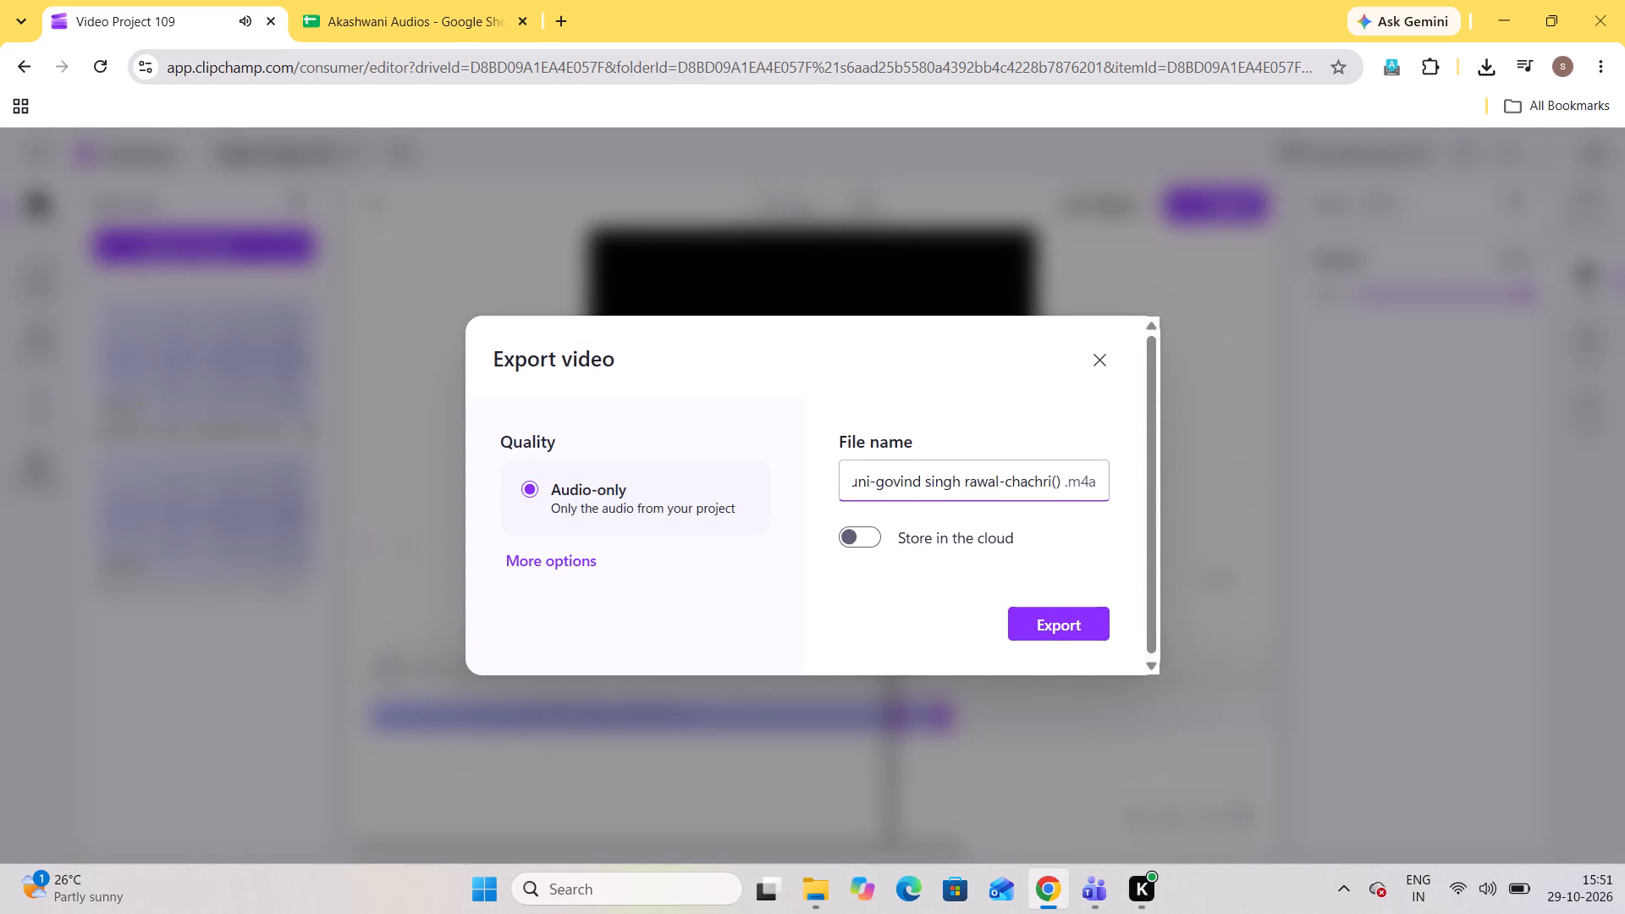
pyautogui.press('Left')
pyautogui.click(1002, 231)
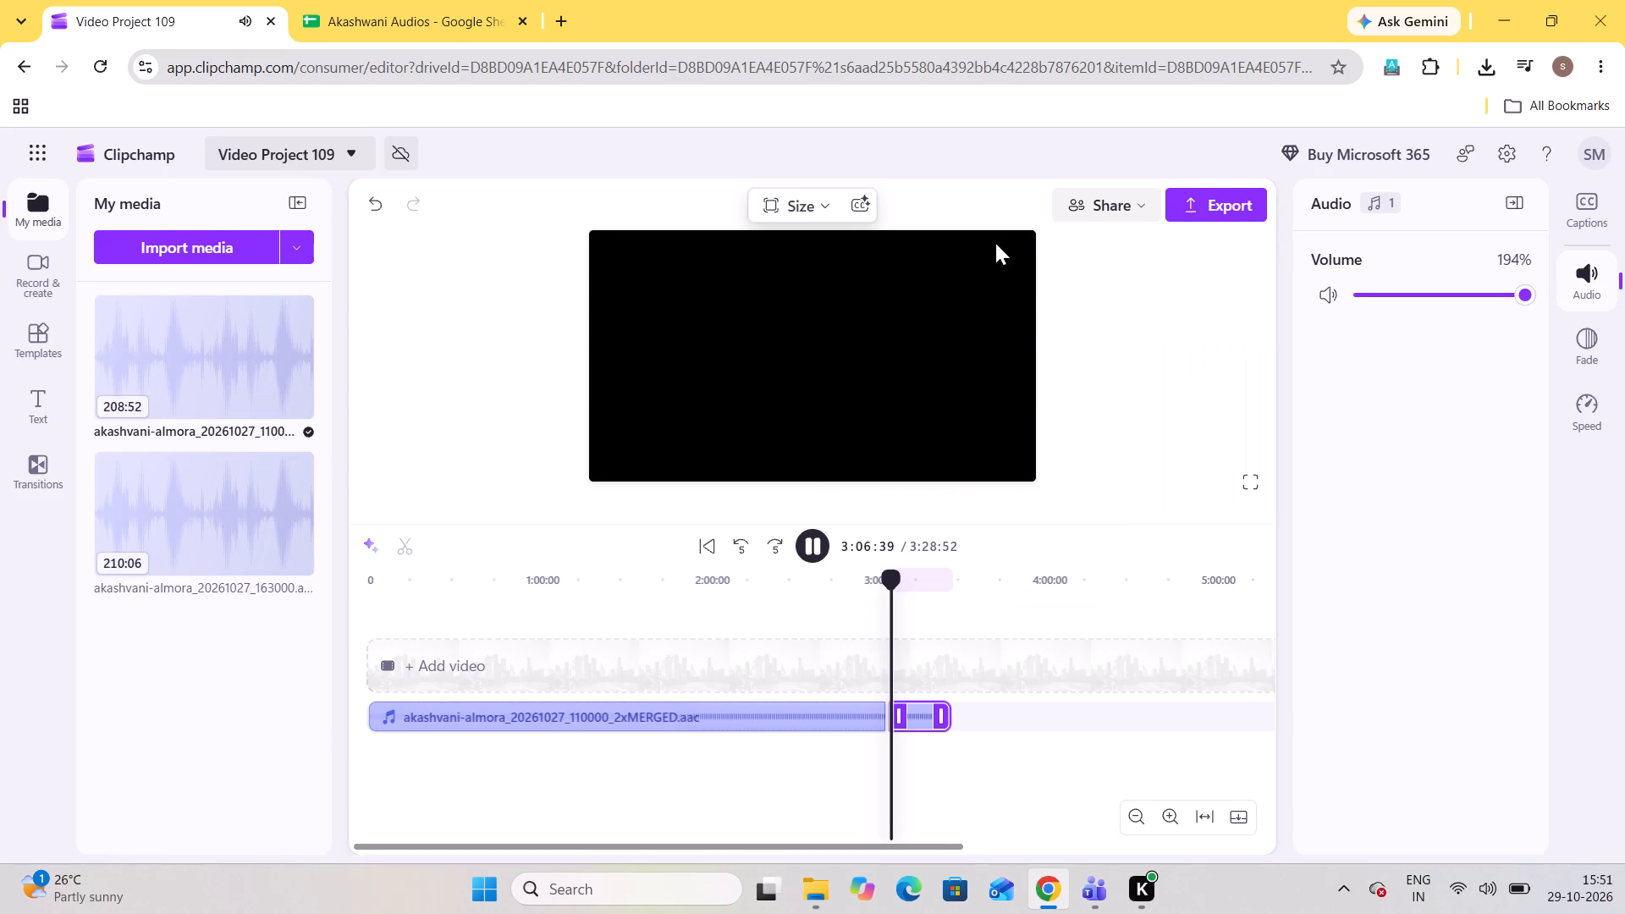
# Replay the song from around 3:06:00 and insert "mayadara launda mohna" inside the parentheses after "chachri" in the export file name, closing the export settings.
pyautogui.tripleClick(736, 538)
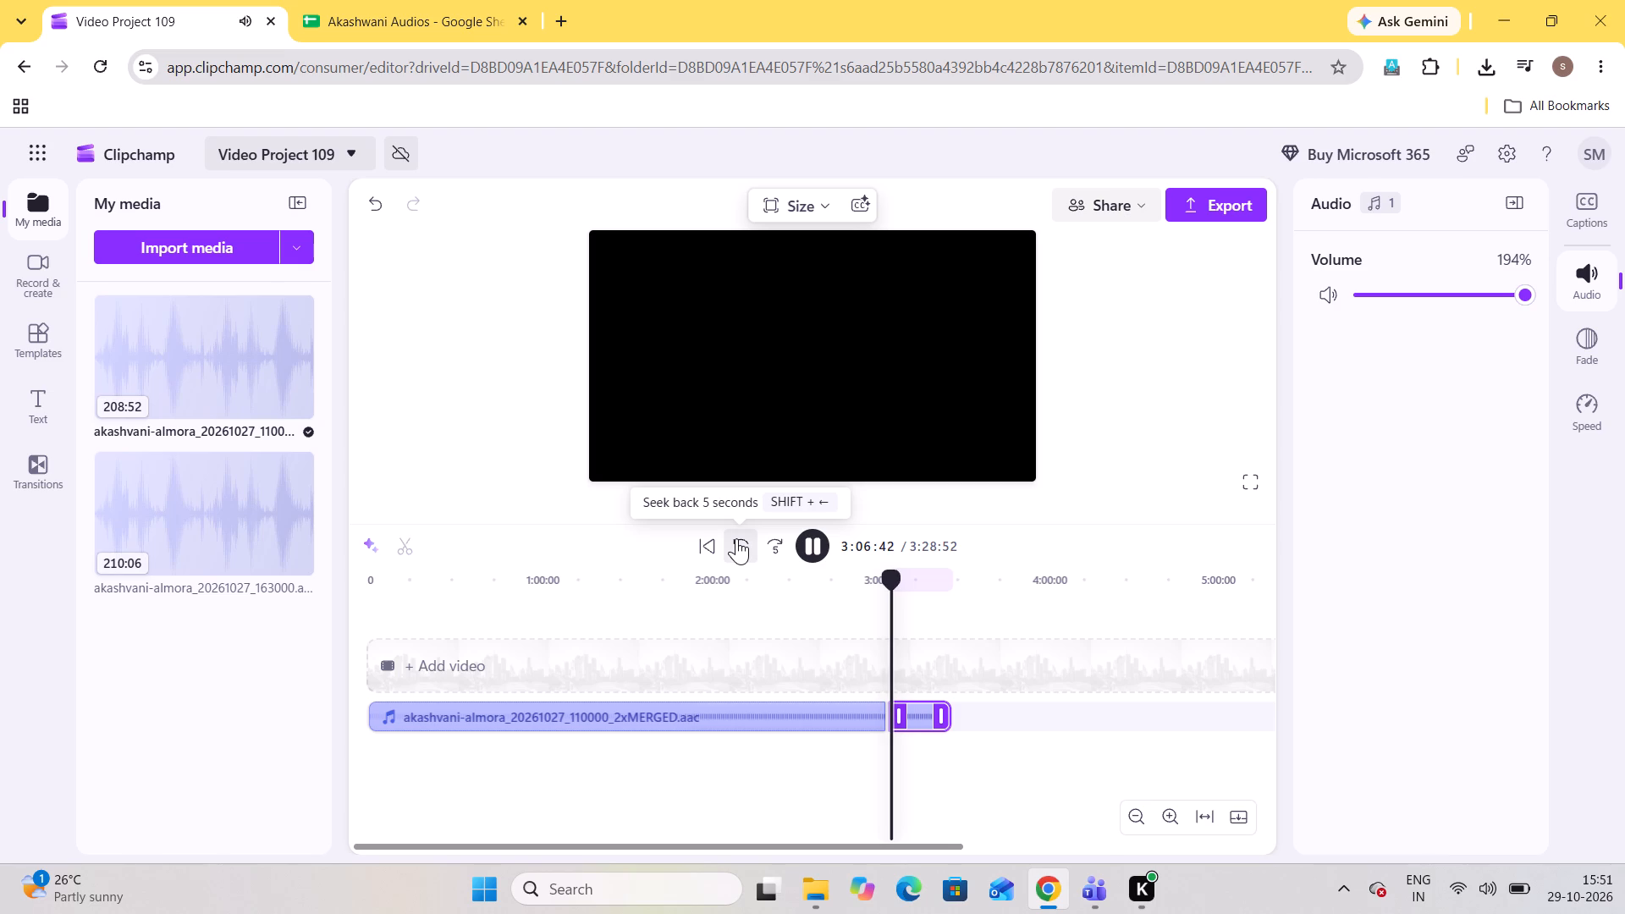
pyautogui.tripleClick(736, 538)
pyautogui.click(736, 538)
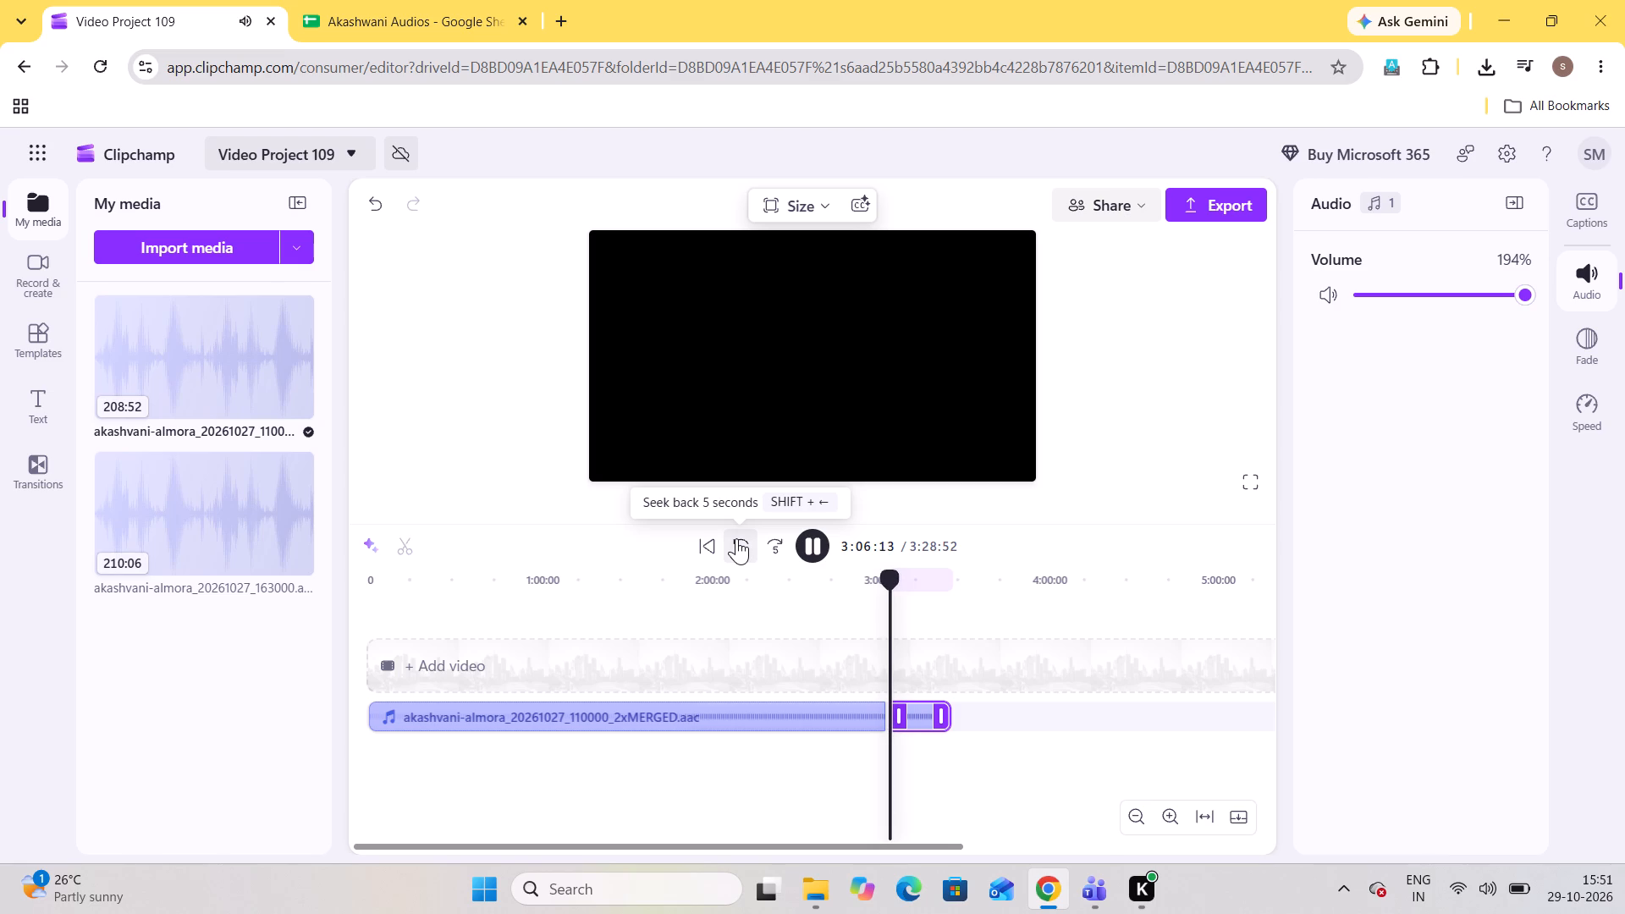
pyautogui.tripleClick(736, 538)
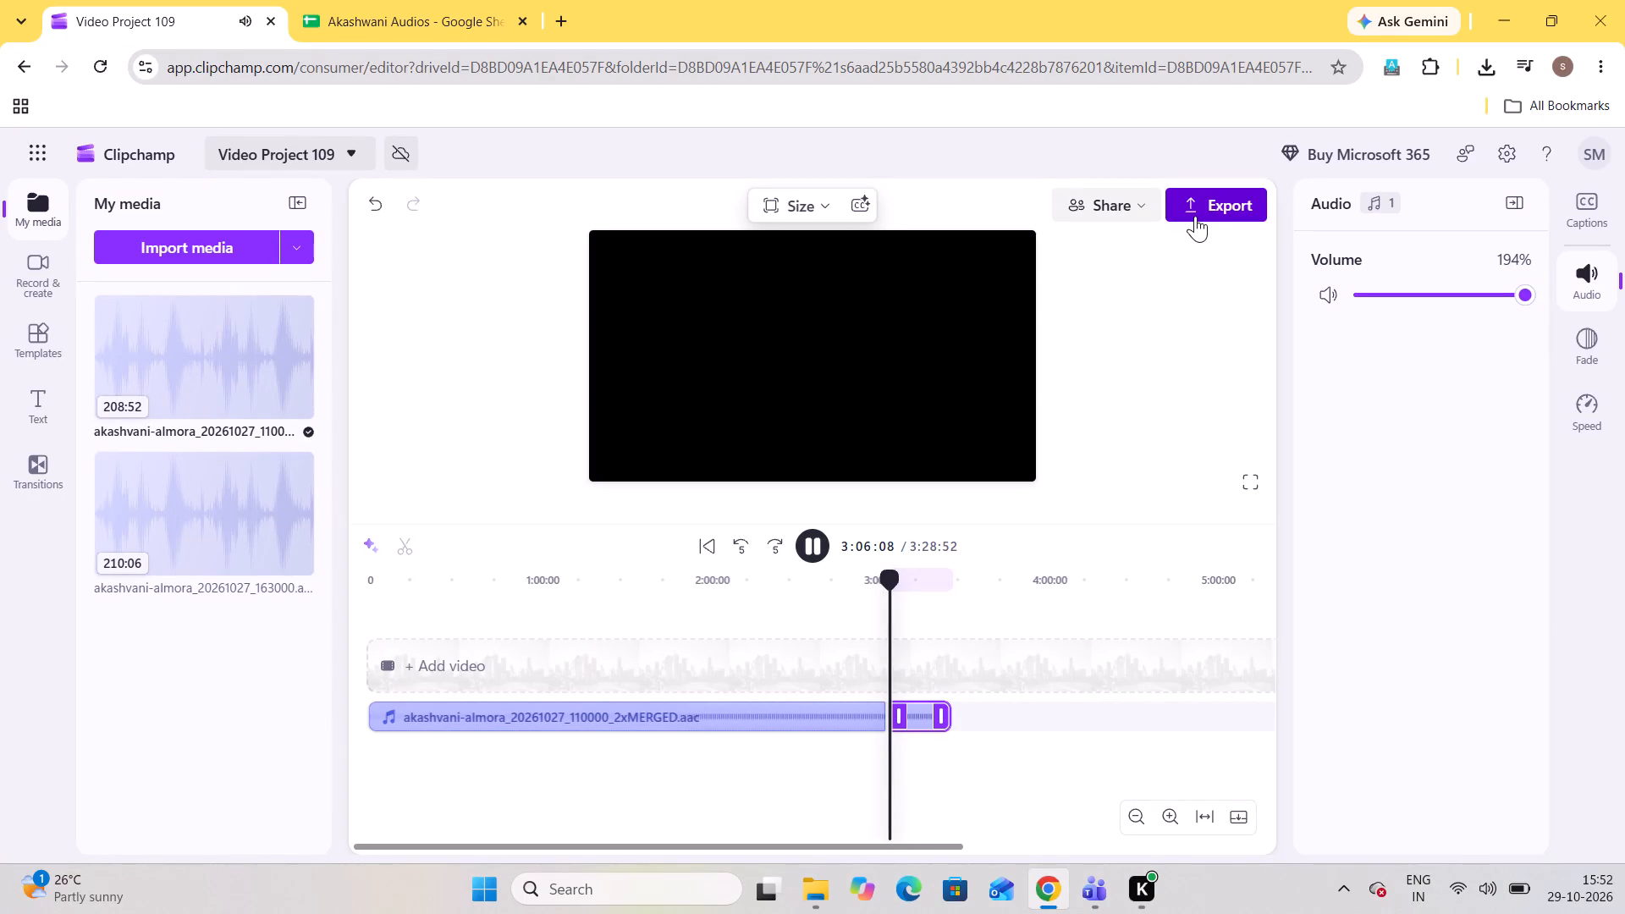
pyautogui.click(1195, 216)
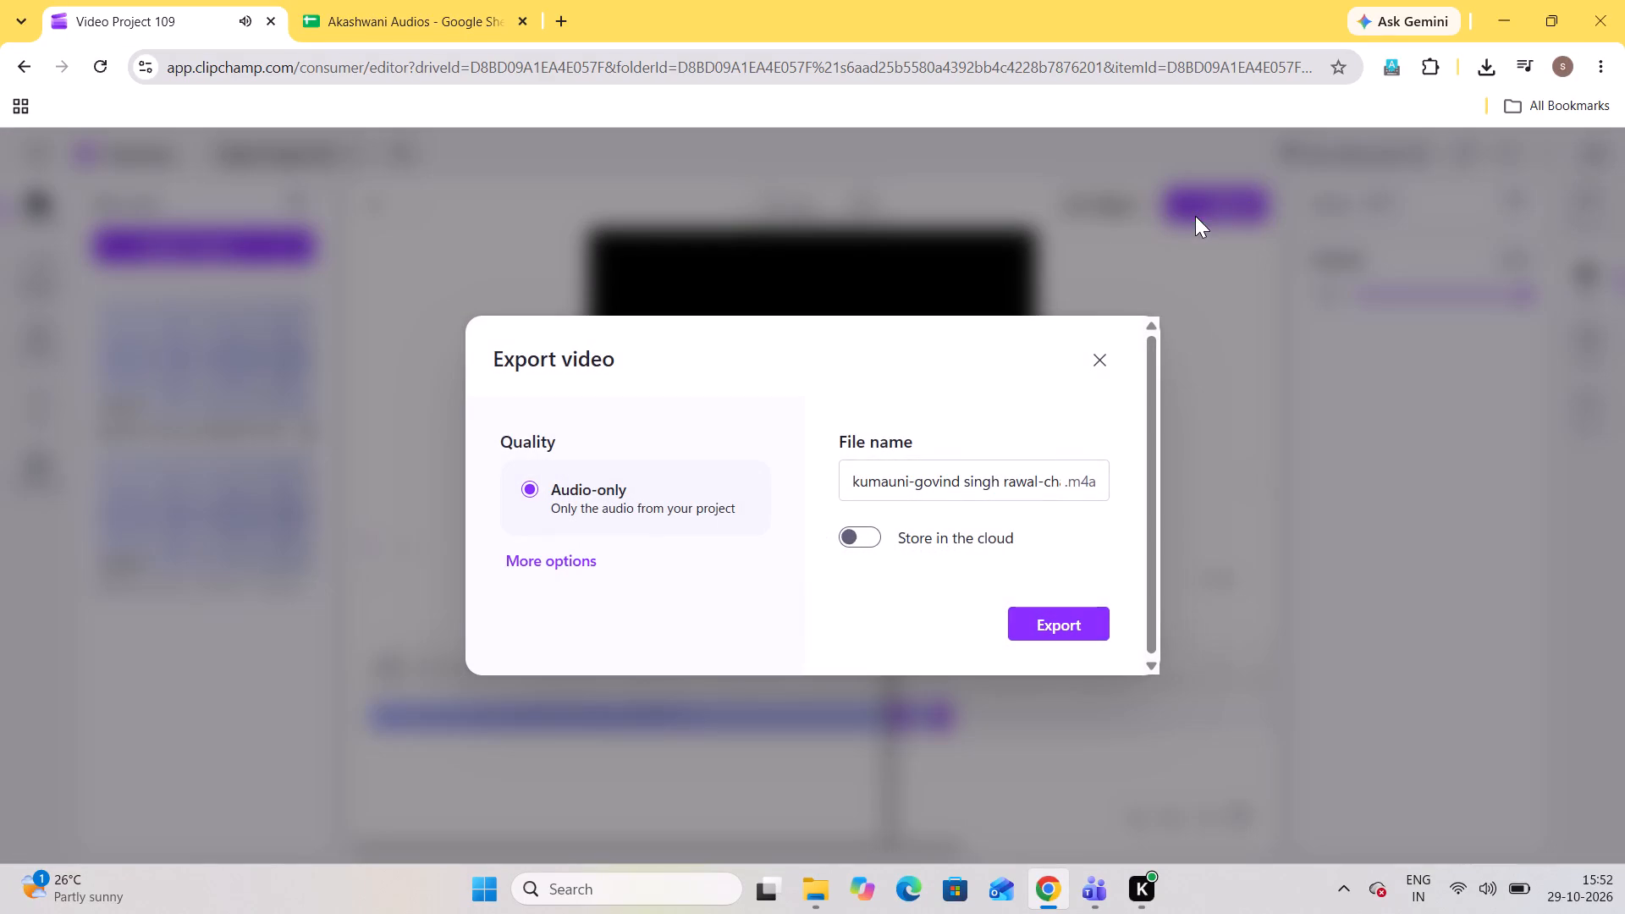
pyautogui.press('Right')
pyautogui.press('Right')
pyautogui.press('Right')
pyautogui.press('Right')
pyautogui.press('Right')
pyautogui.doubleClick(1065, 479)
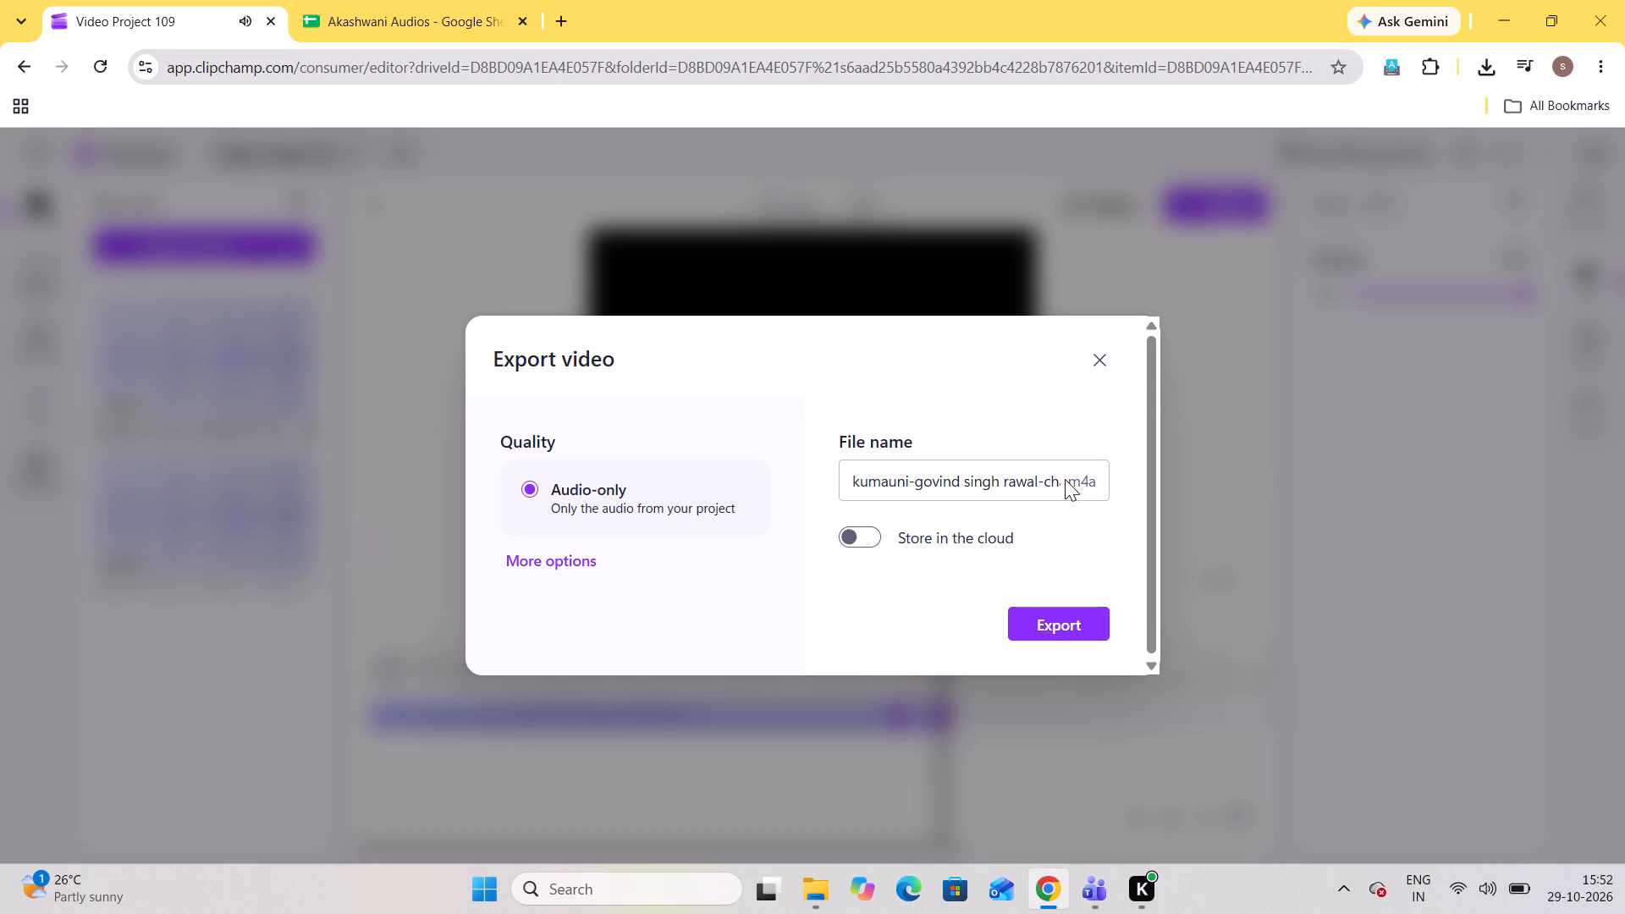
pyautogui.click(1055, 479)
pyautogui.press('Right')
pyautogui.press('Right')
pyautogui.press('Right')
pyautogui.press('Right')
pyautogui.press('Right')
pyautogui.press('Right')
pyautogui.press('Right')
pyautogui.press('Right')
pyautogui.press('Right')
pyautogui.press('Right')
pyautogui.press('Right')
pyautogui.press('Right')
pyautogui.press('Right')
pyautogui.press('Right')
pyautogui.press('Right')
pyautogui.press('Right')
pyautogui.press('Right')
pyautogui.press('Right')
pyautogui.press('Right')
pyautogui.press('Right')
pyautogui.press('Left')
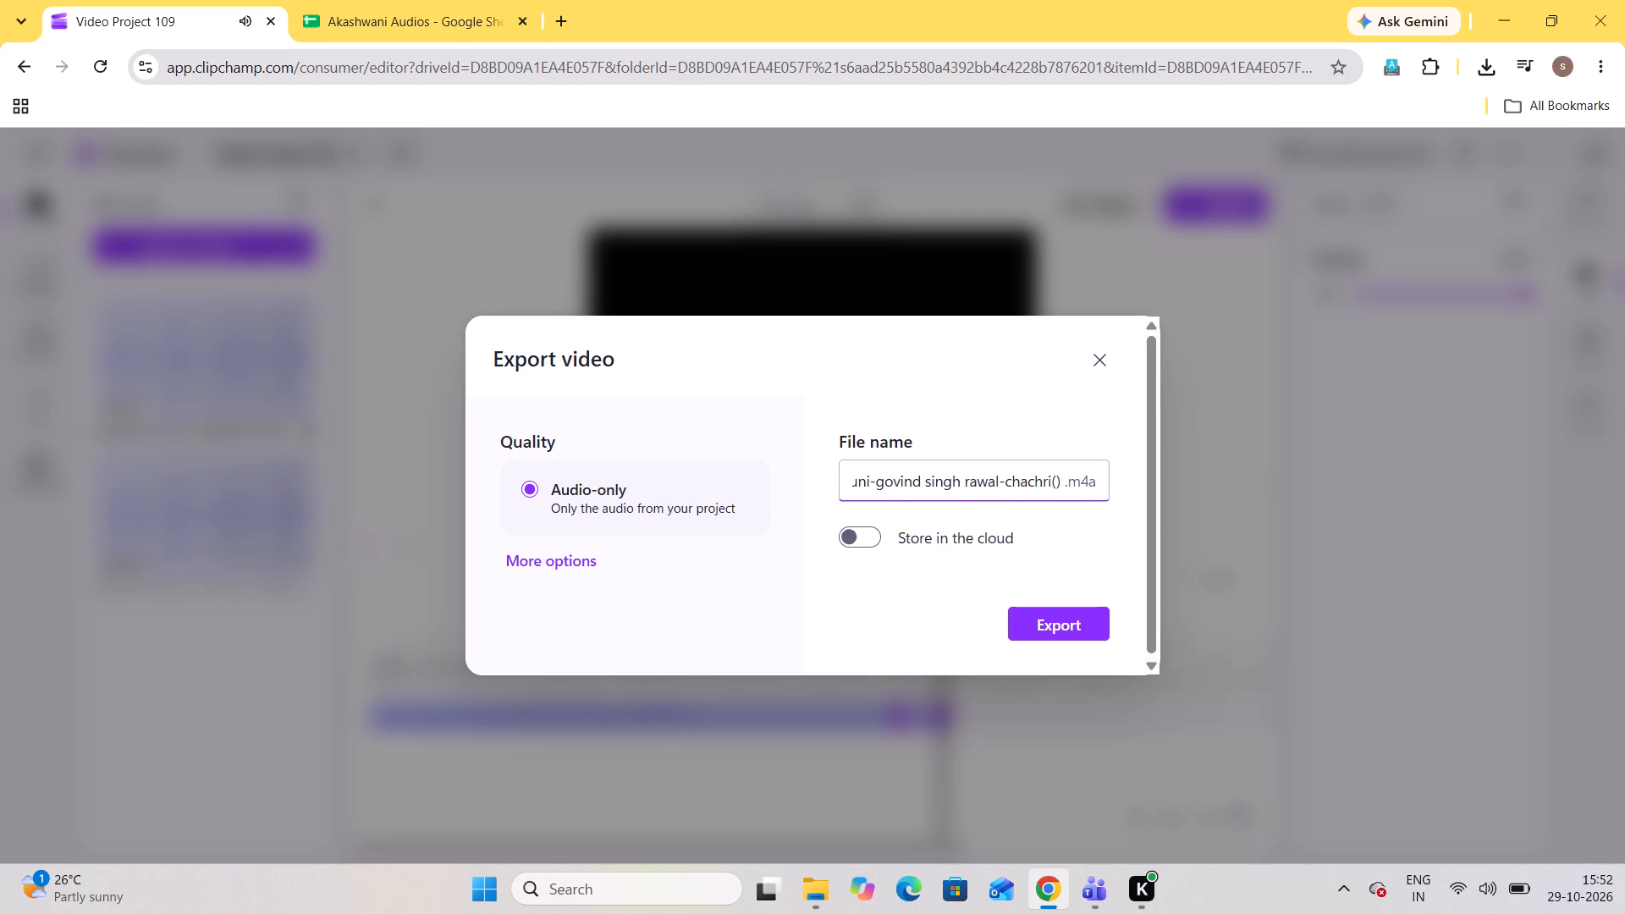
pyautogui.write('mayadara')
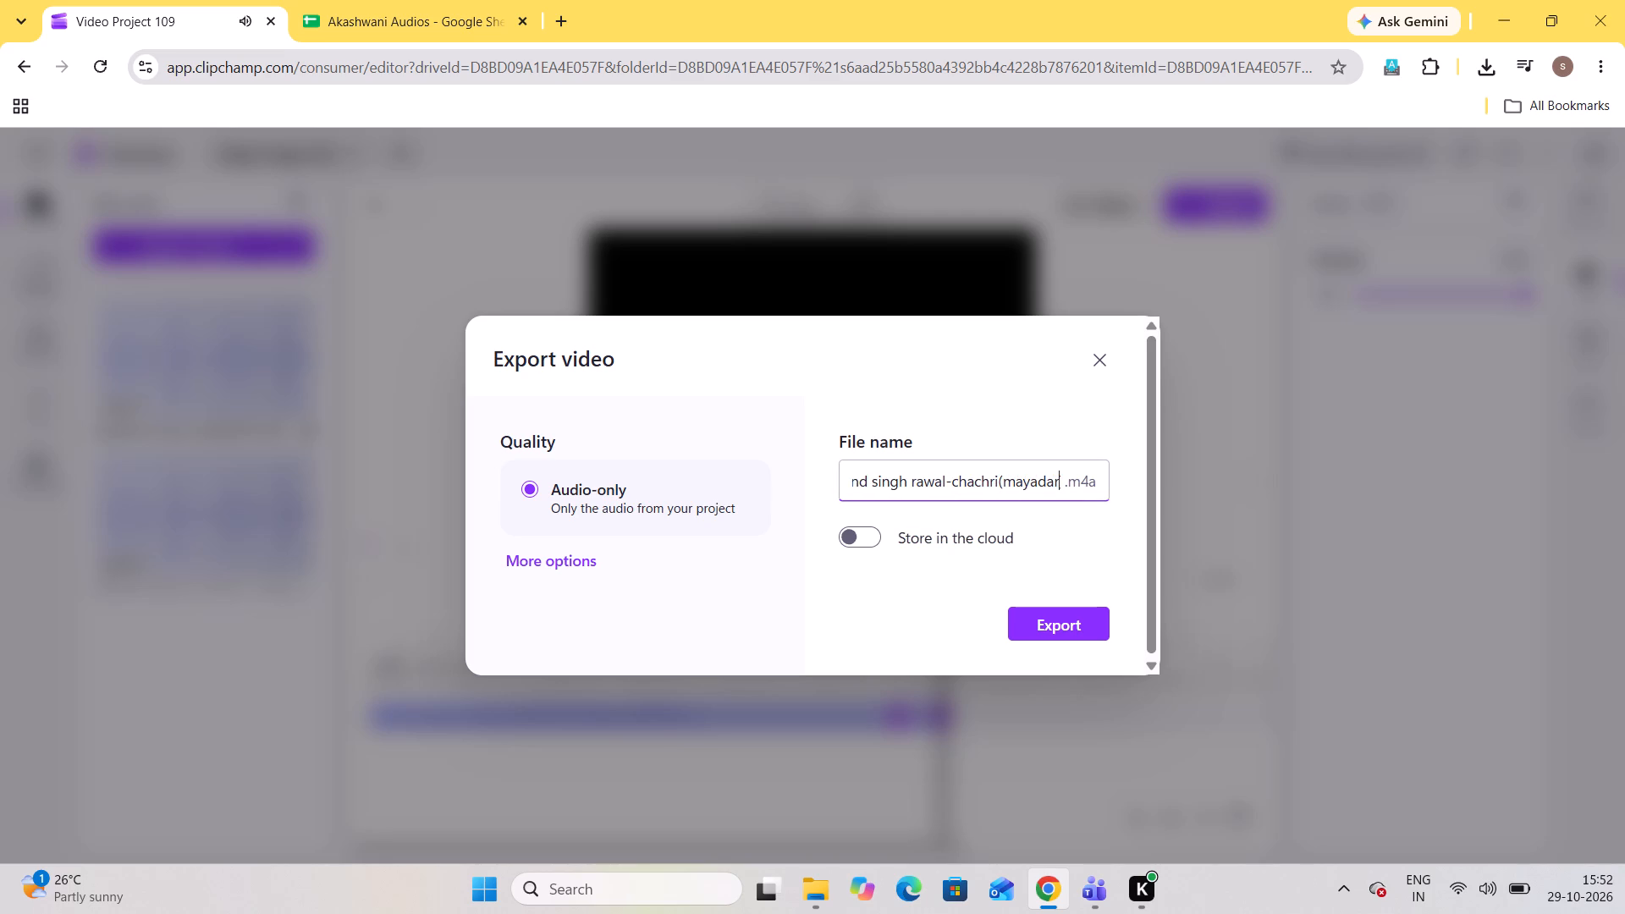
pyautogui.press('space')
pyautogui.write('launda mohna')
pyautogui.click(965, 272)
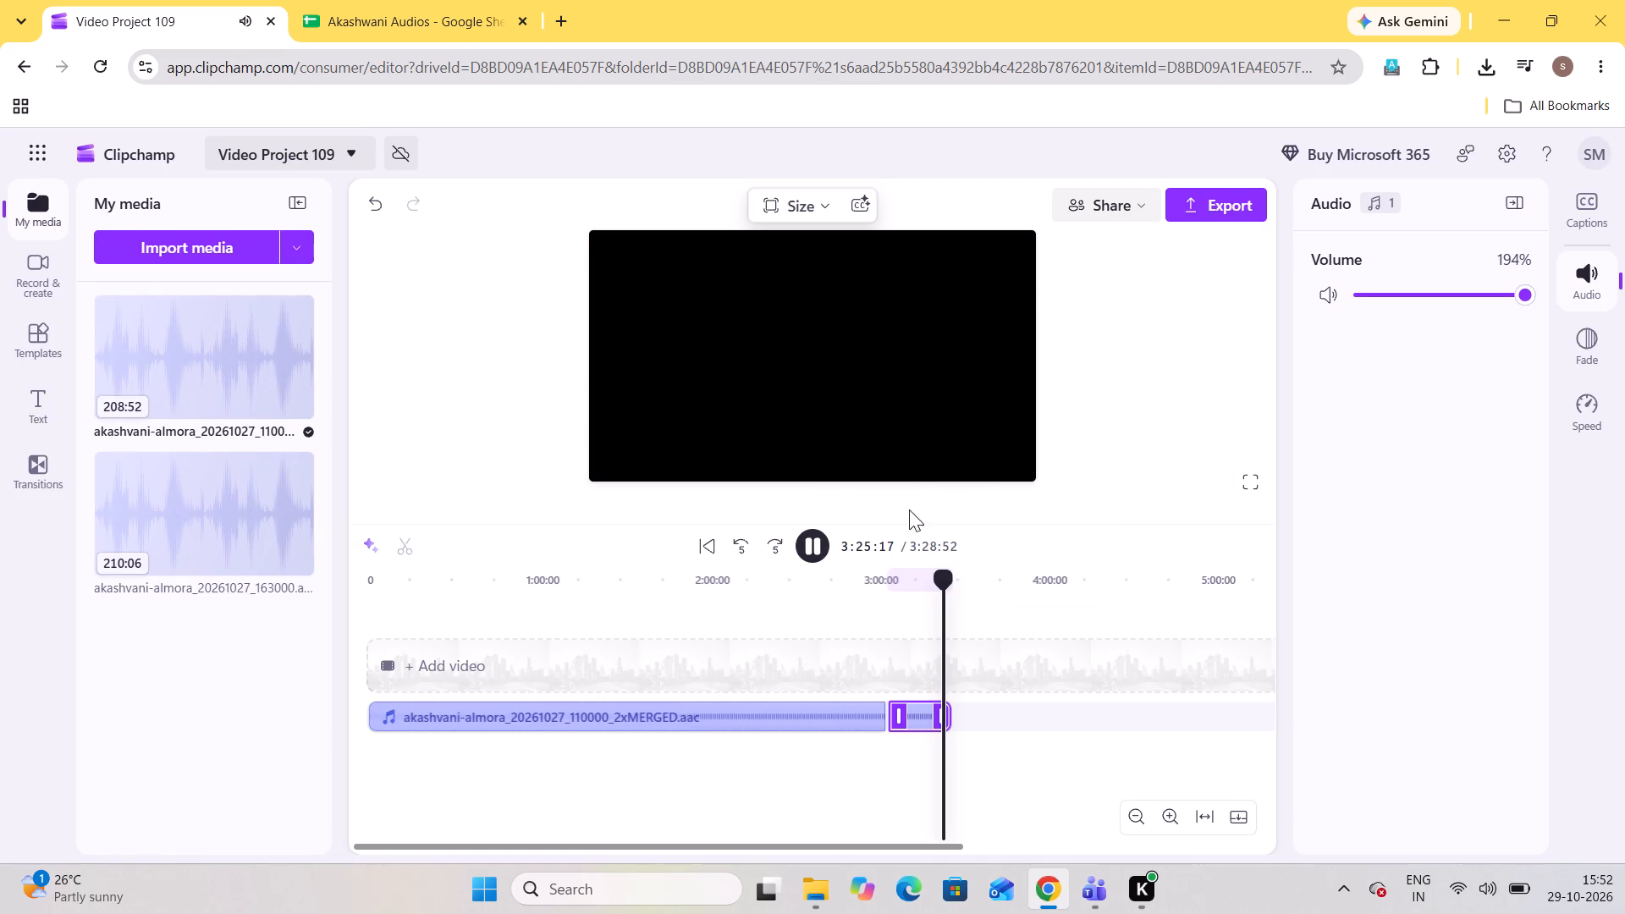
# Find the end of the chachri song, pause at 3:10:01 and split the Almora 110000 recording there.
pyautogui.moveTo(937, 575); pyautogui.dragTo(916, 581)
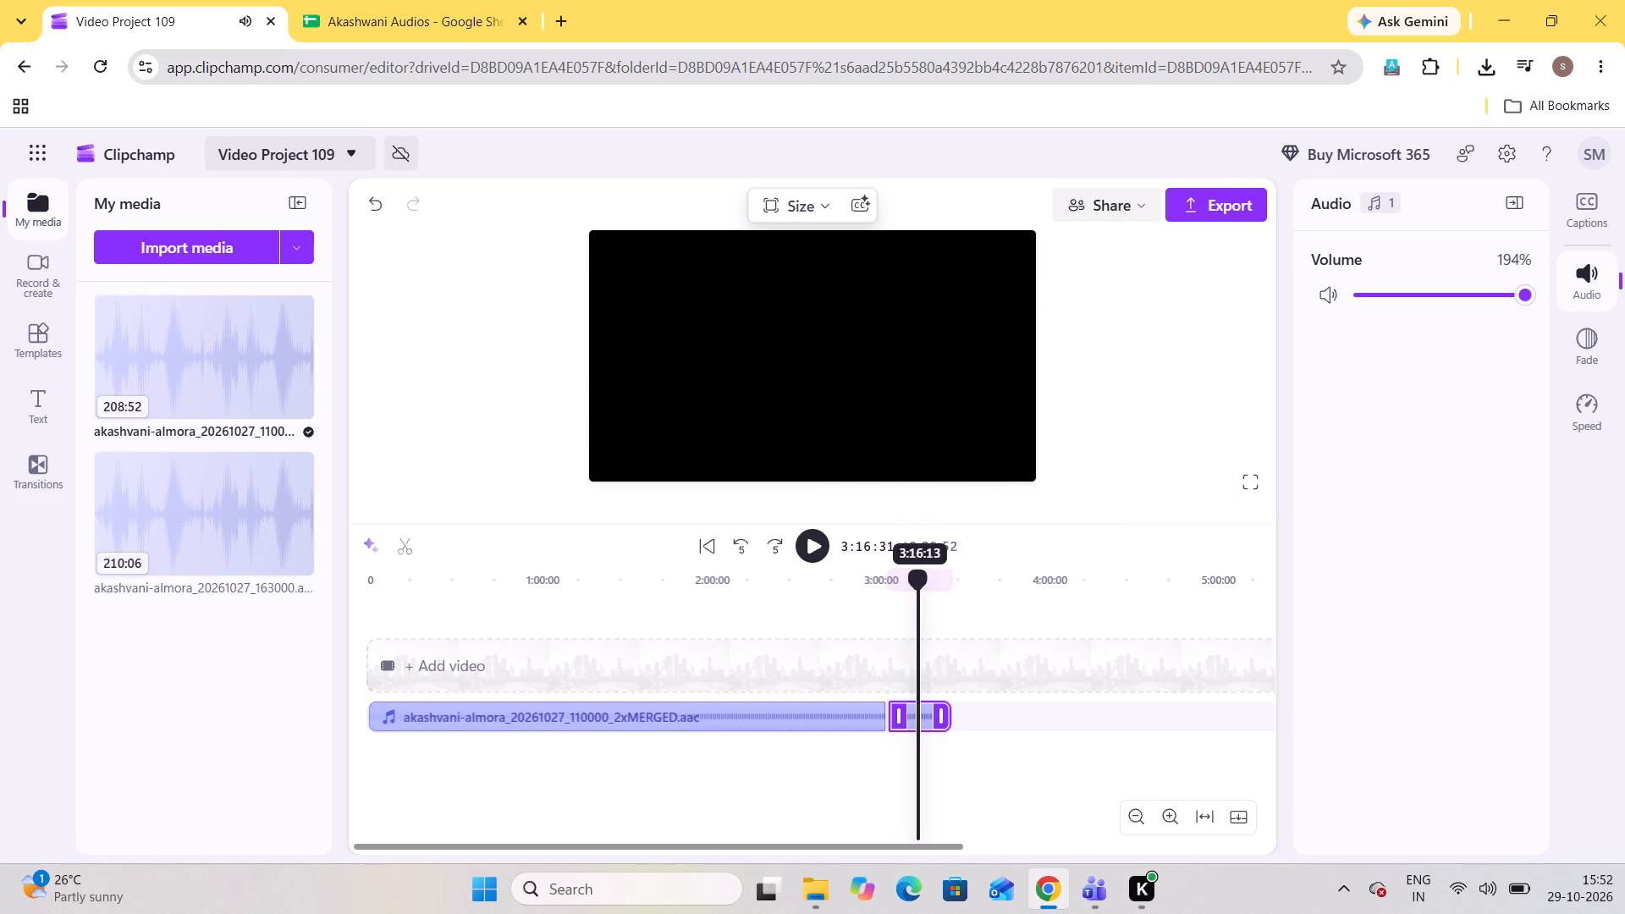
pyautogui.moveTo(916, 581); pyautogui.dragTo(901, 583)
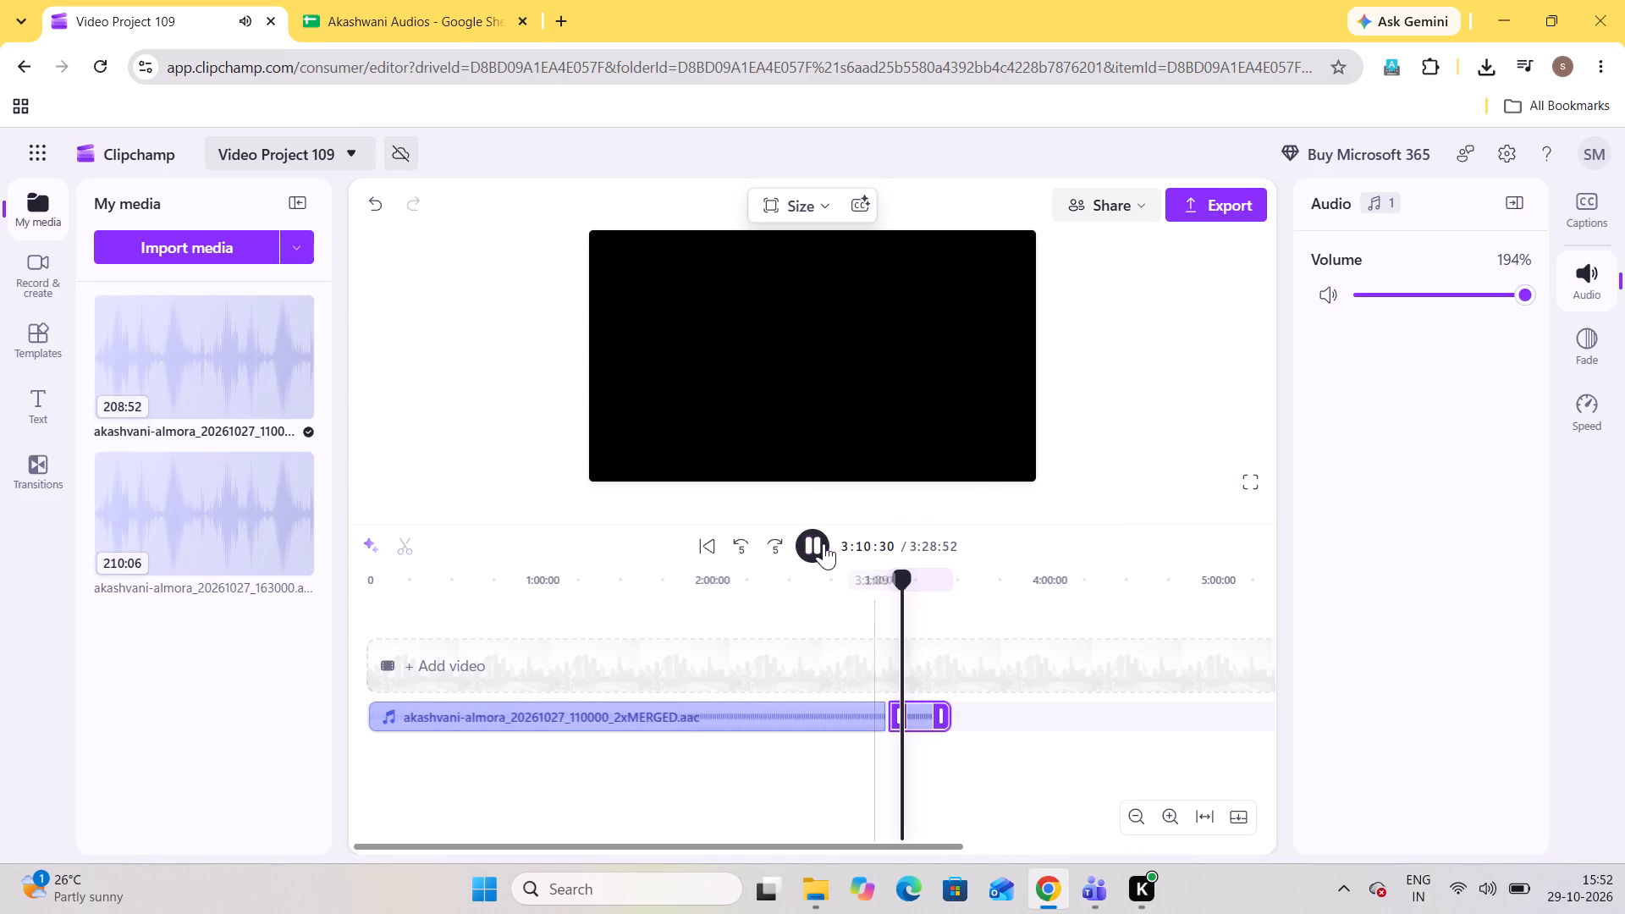
pyautogui.click(747, 527)
pyautogui.moveTo(747, 527); pyautogui.dragTo(740, 533)
pyautogui.tripleClick(740, 533)
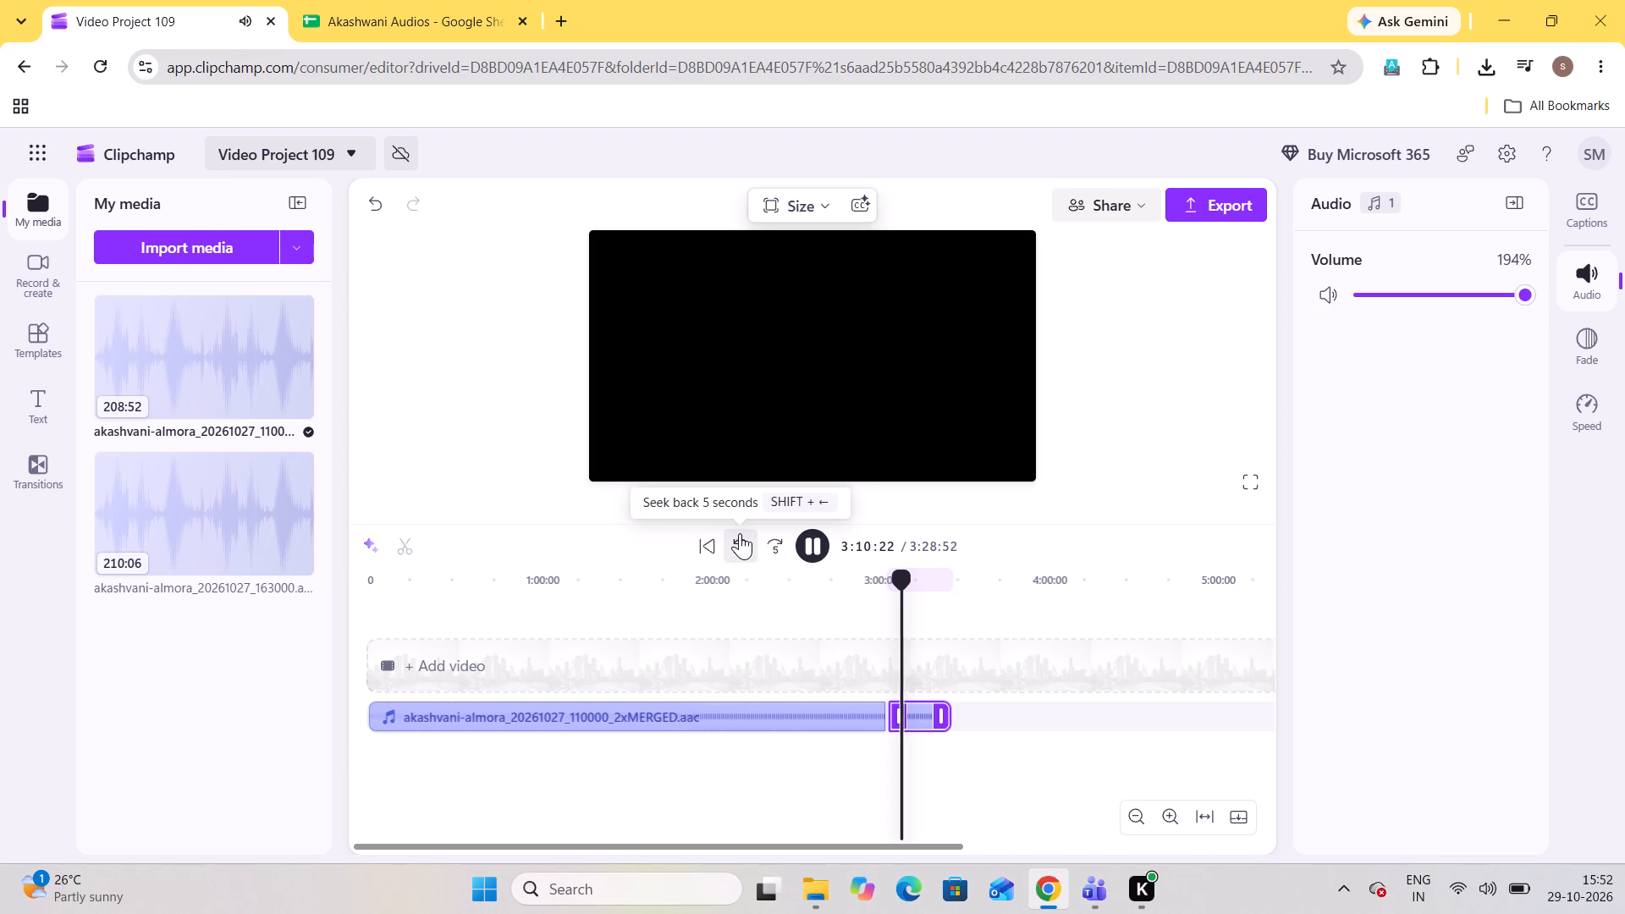
pyautogui.tripleClick(740, 533)
pyautogui.tripleClick(740, 533)
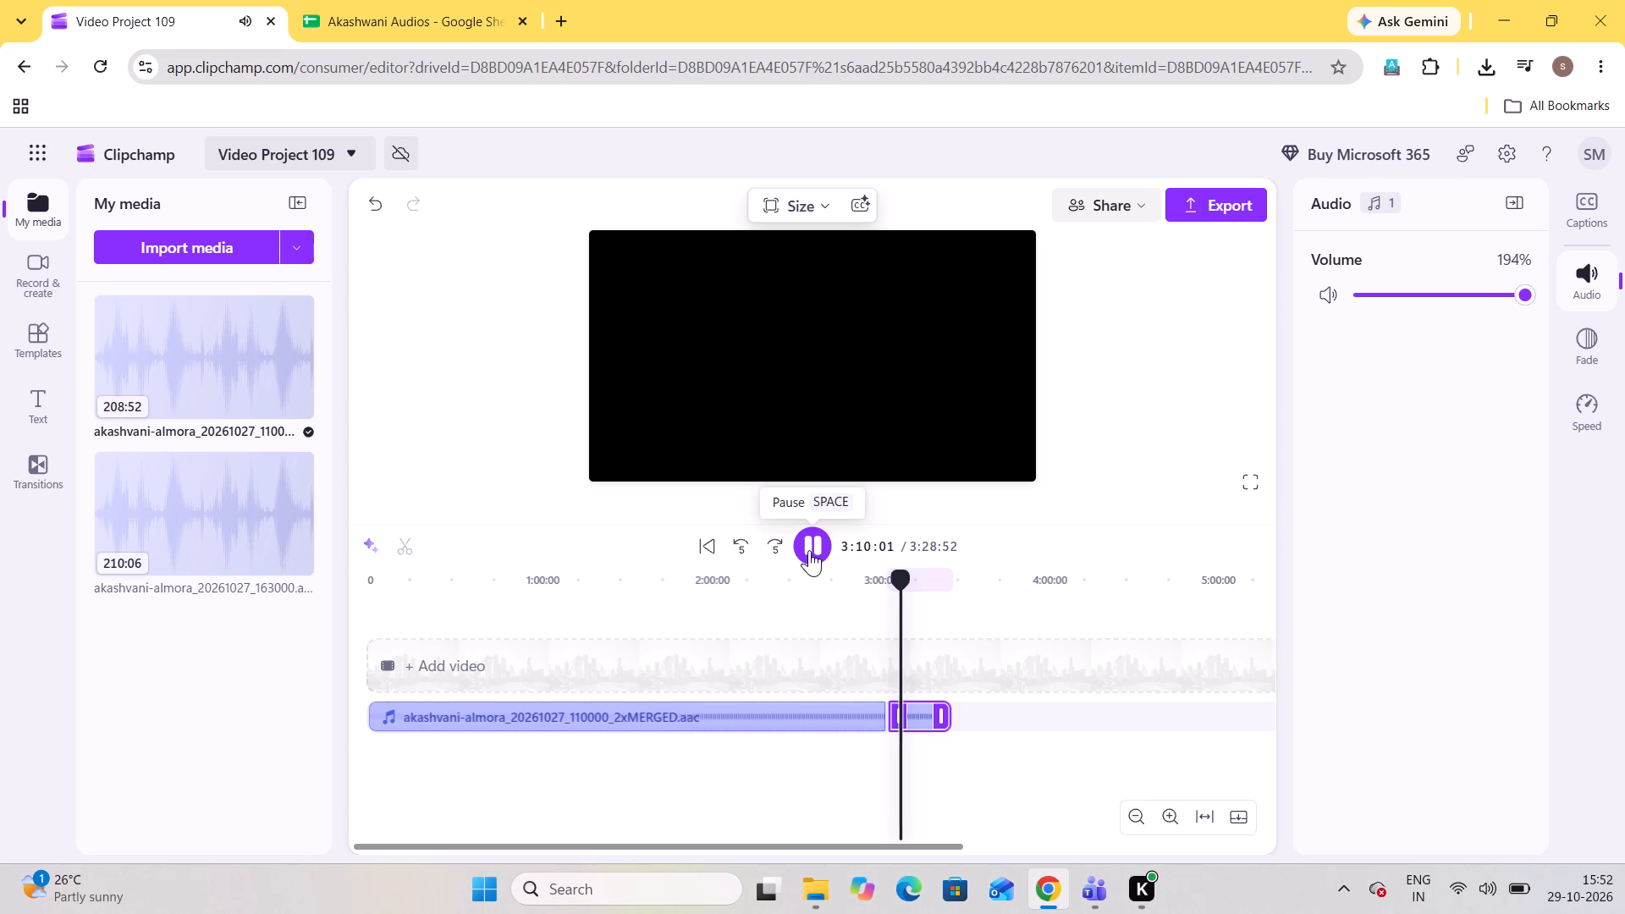
pyautogui.click(809, 550)
pyautogui.click(405, 538)
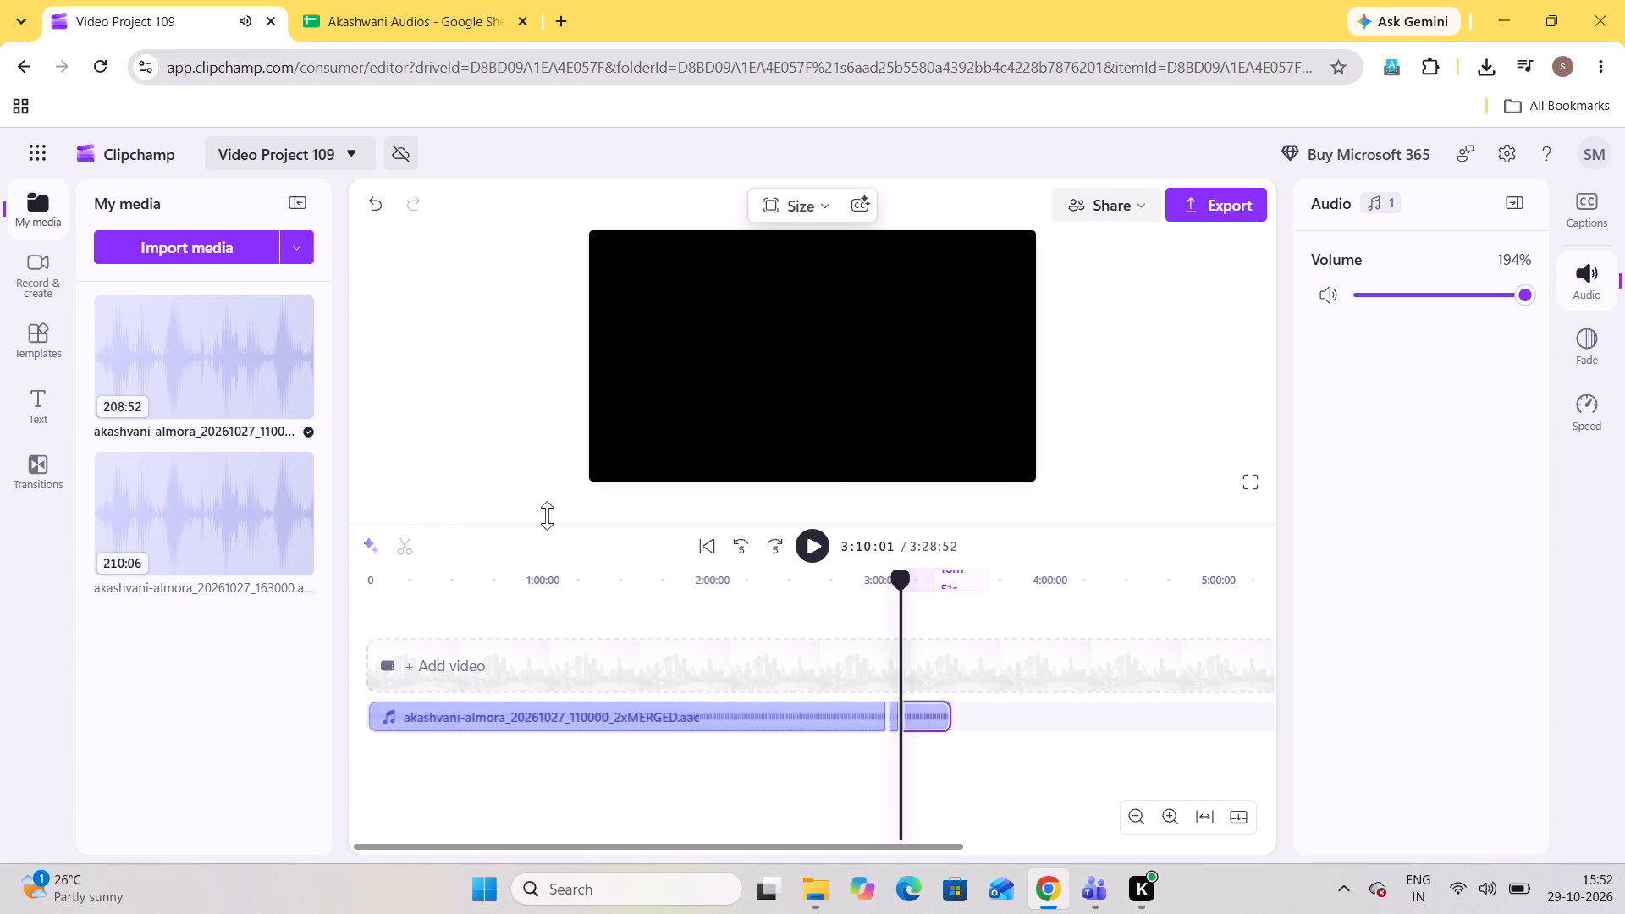
# Resume playback, delete the Almora 110000 section before the chachri song and close the empty gap on the track.
pyautogui.press('space')
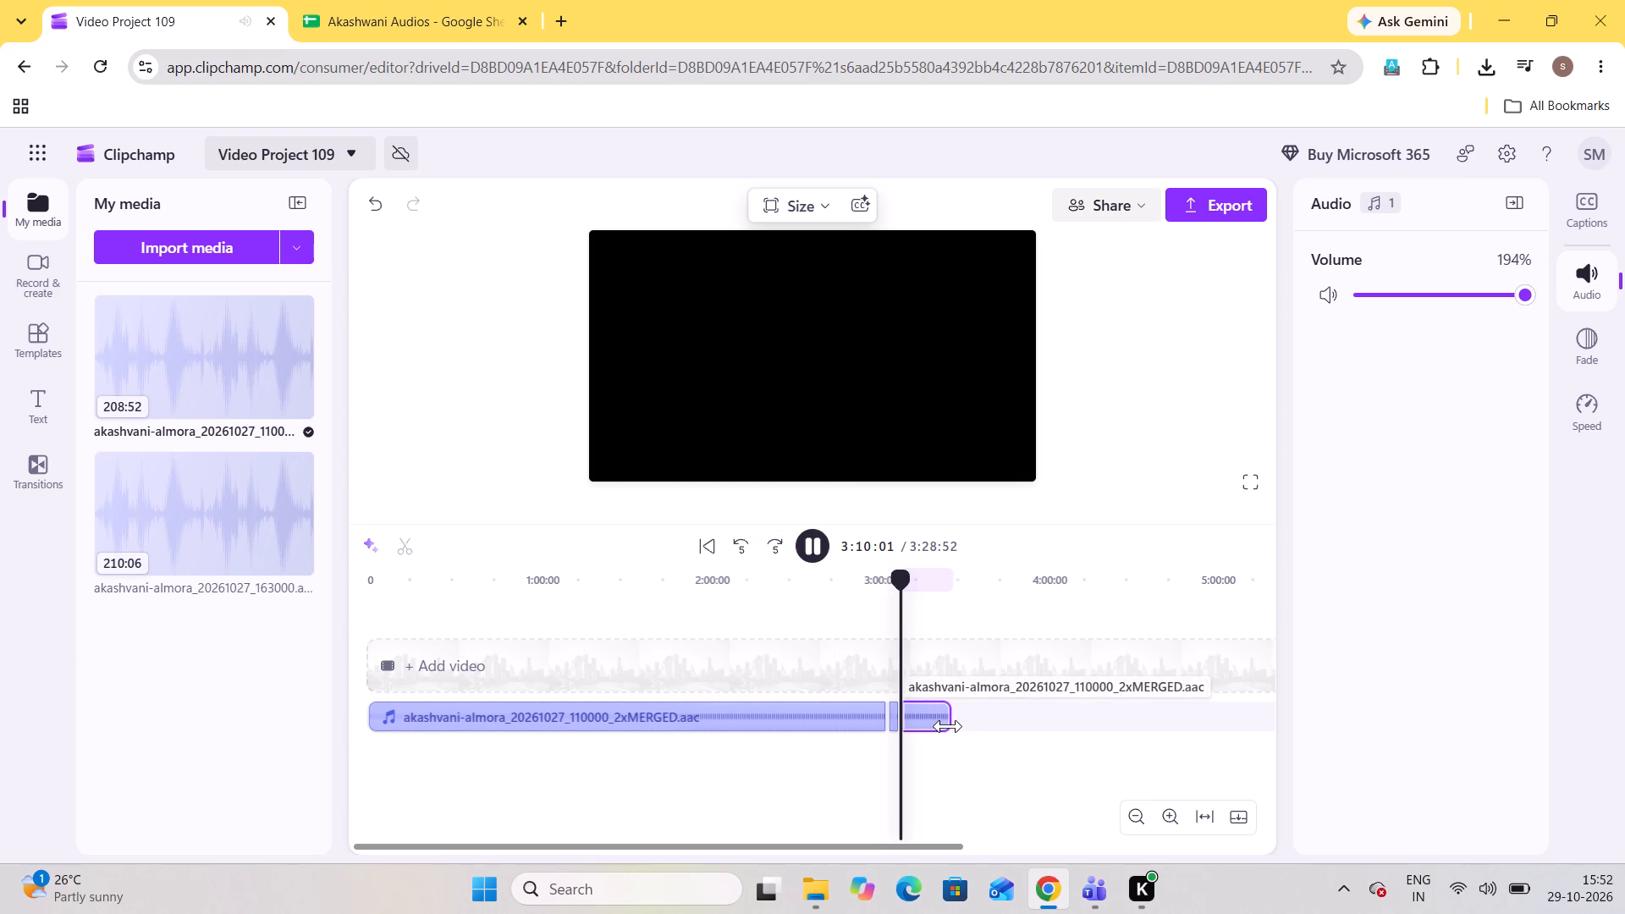
pyautogui.click(796, 720)
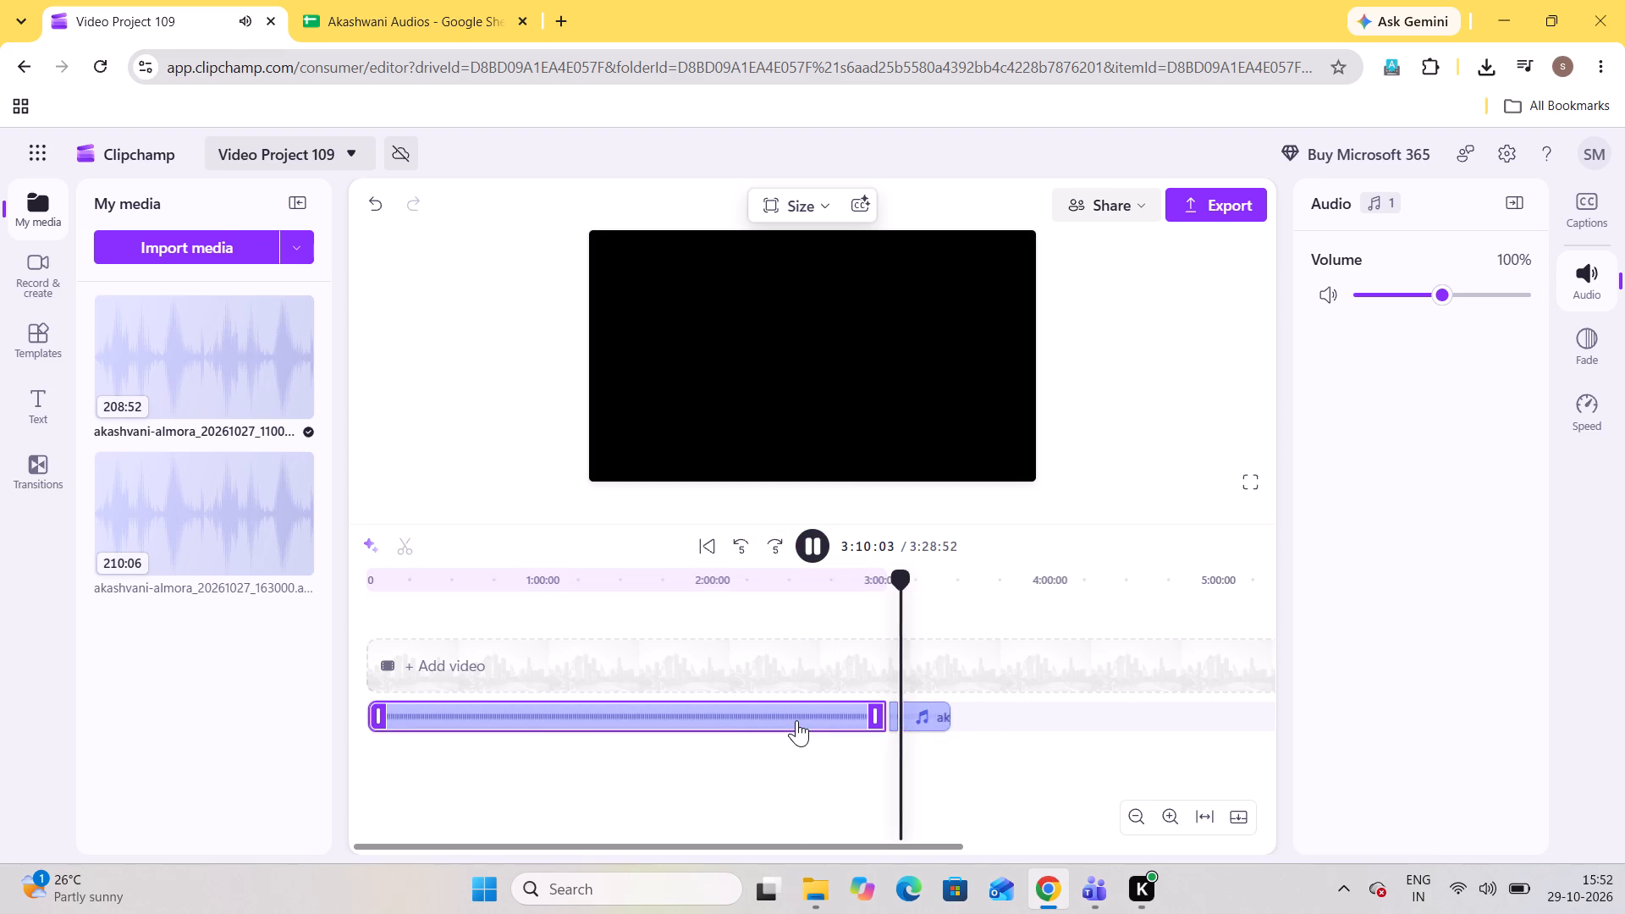
pyautogui.press('Delete')
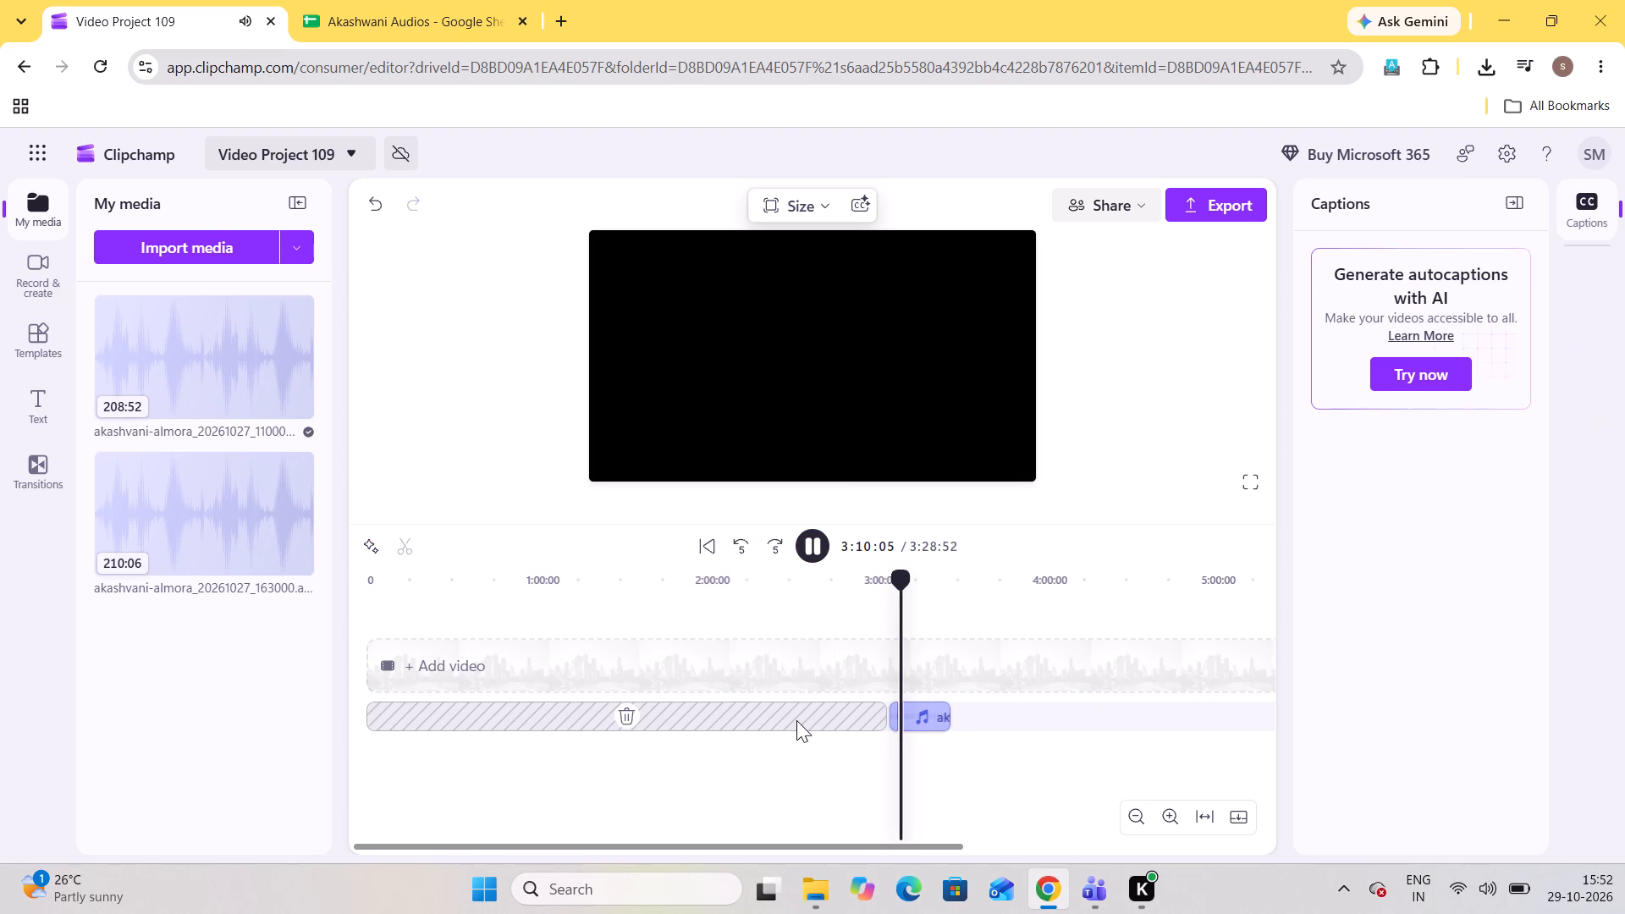
pyautogui.click(928, 704)
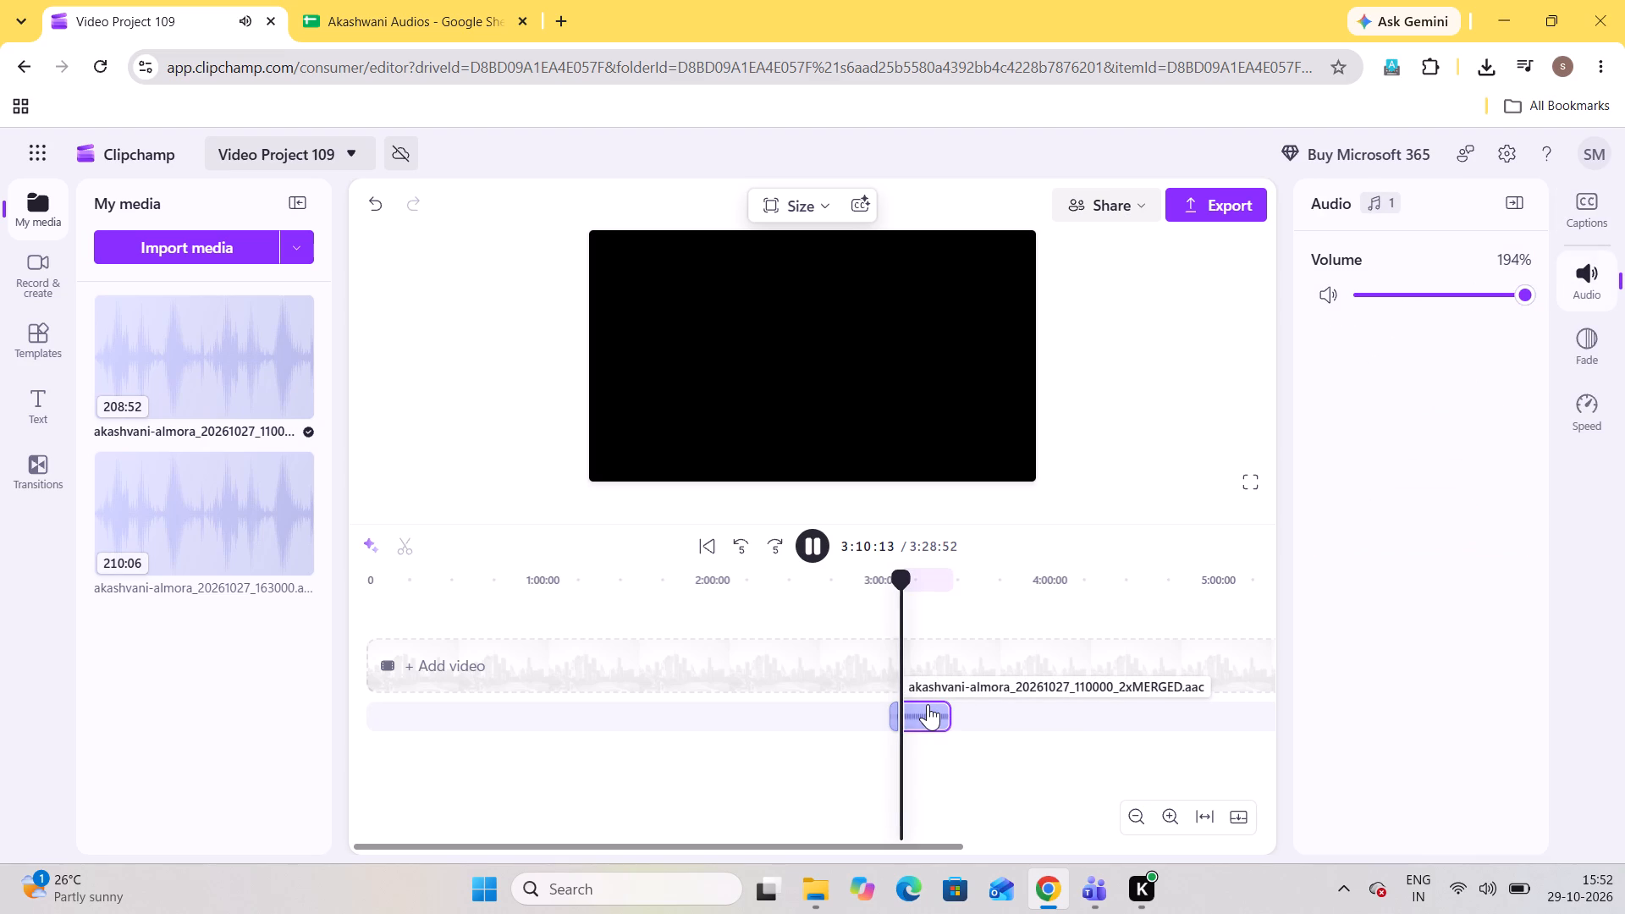
pyautogui.press('Right')
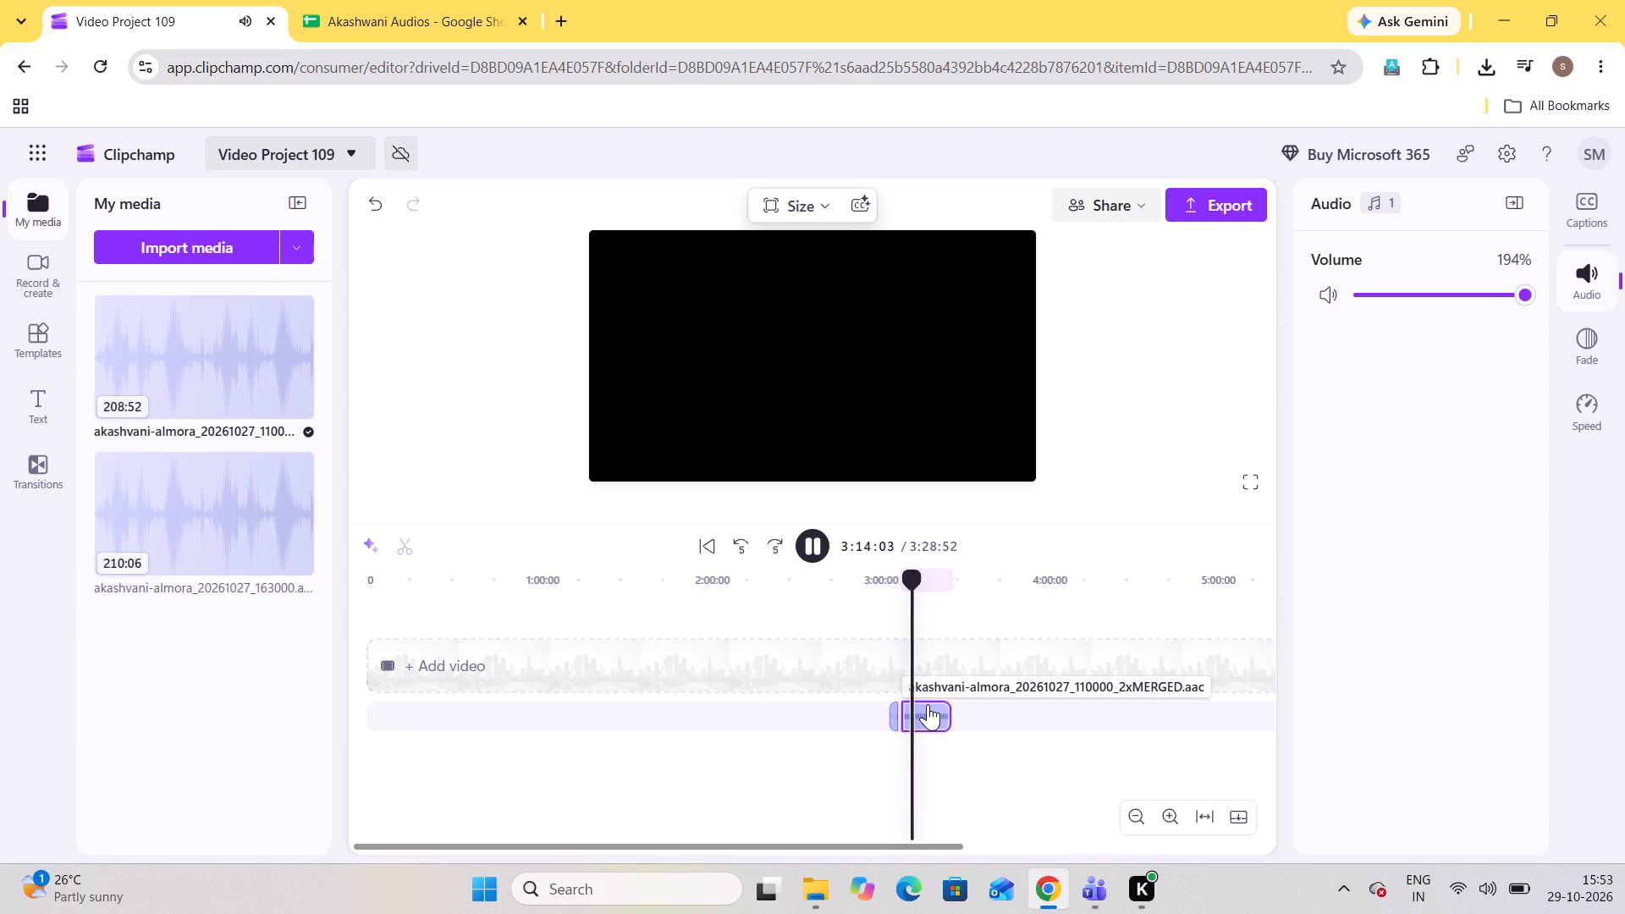
pyautogui.click(912, 581)
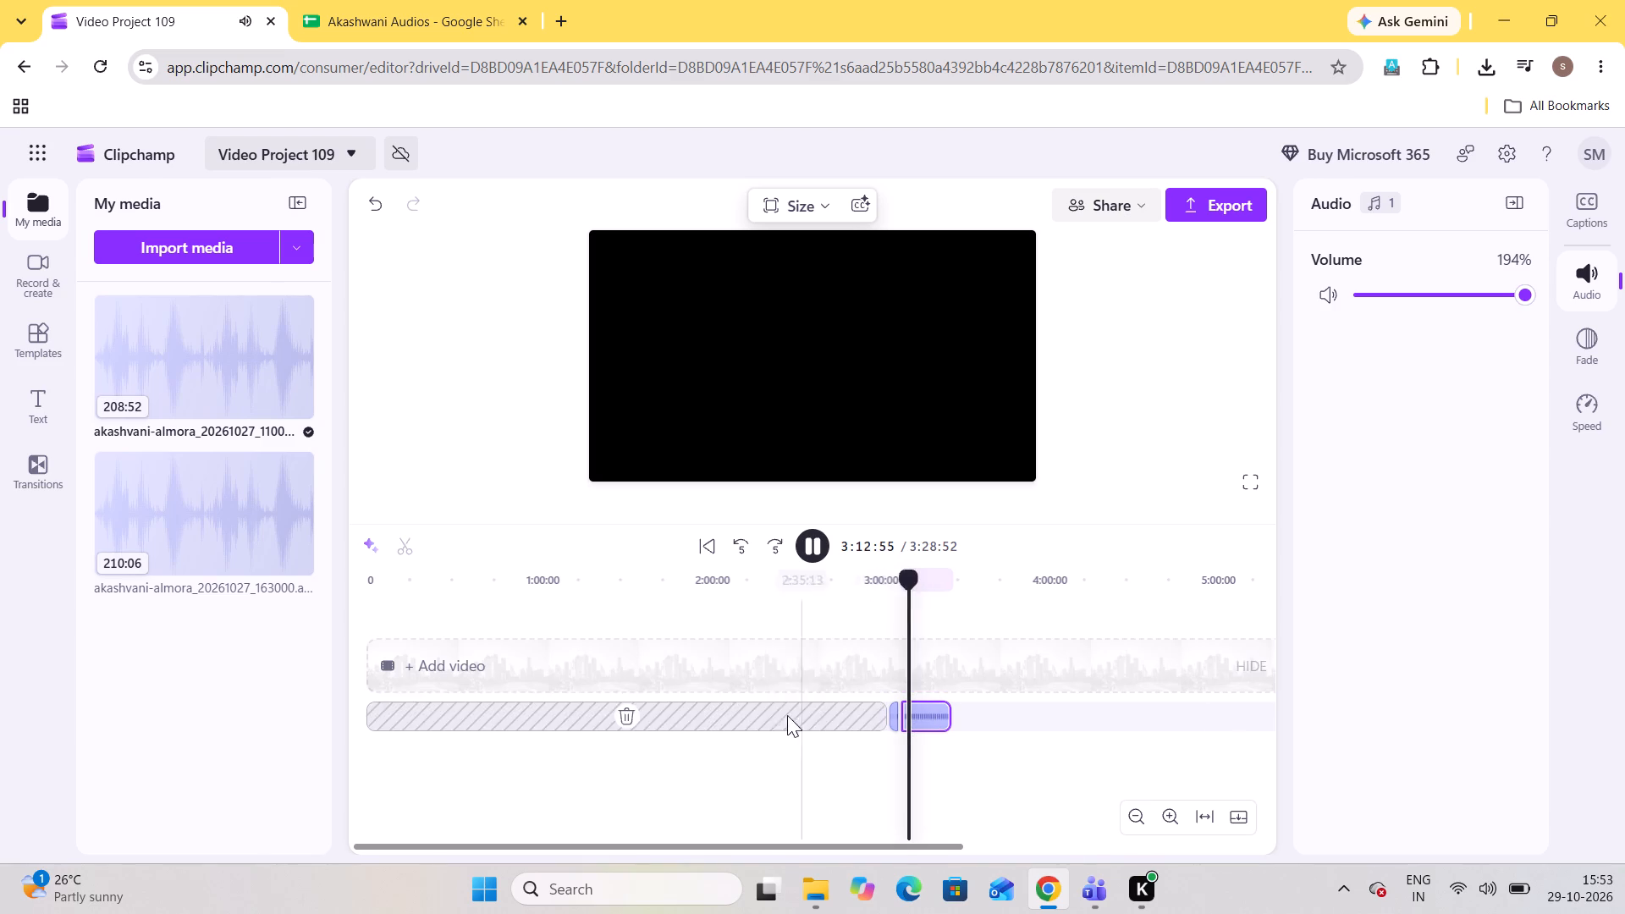
pyautogui.click(925, 725)
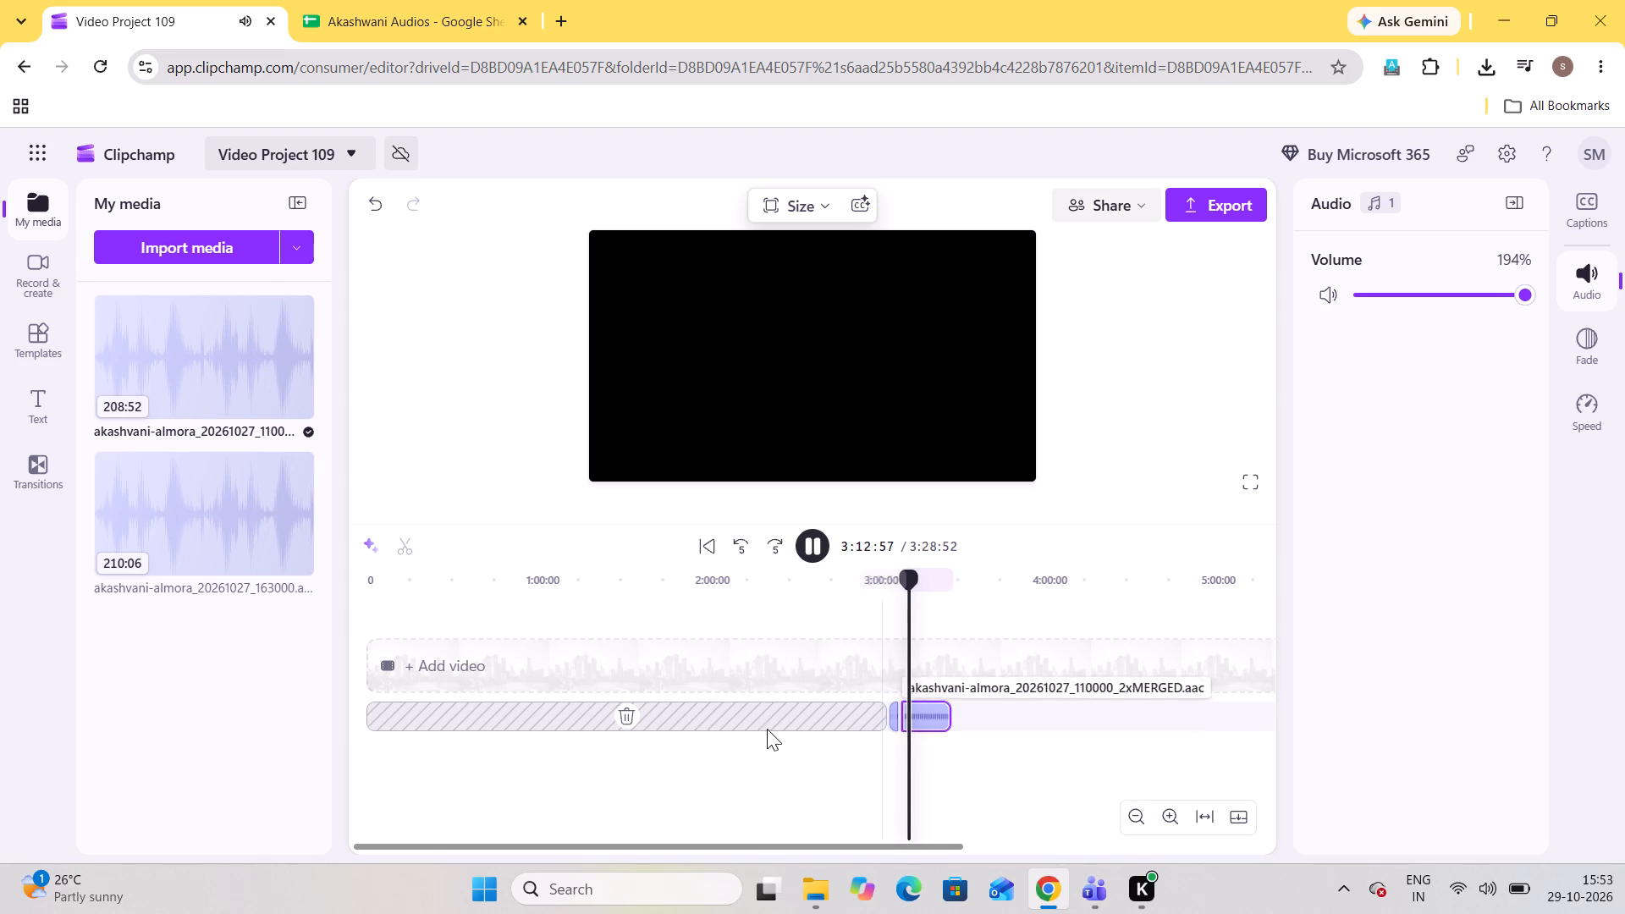
pyautogui.click(634, 718)
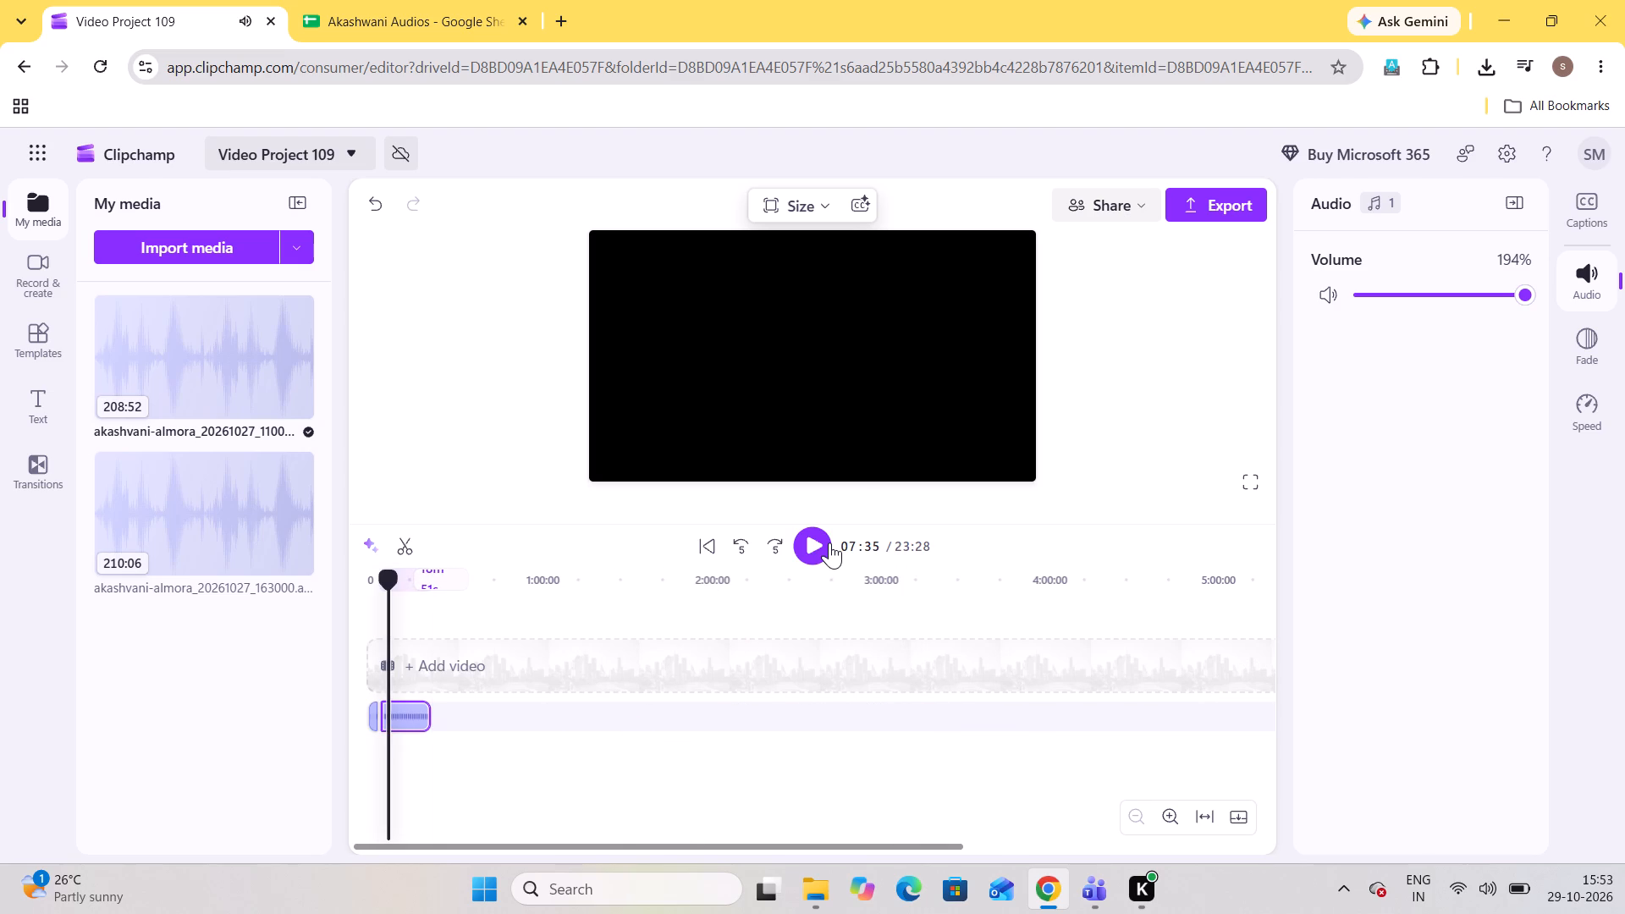
# Play the remaining audio and delete the section that follows the chachri song.
pyautogui.click(829, 542)
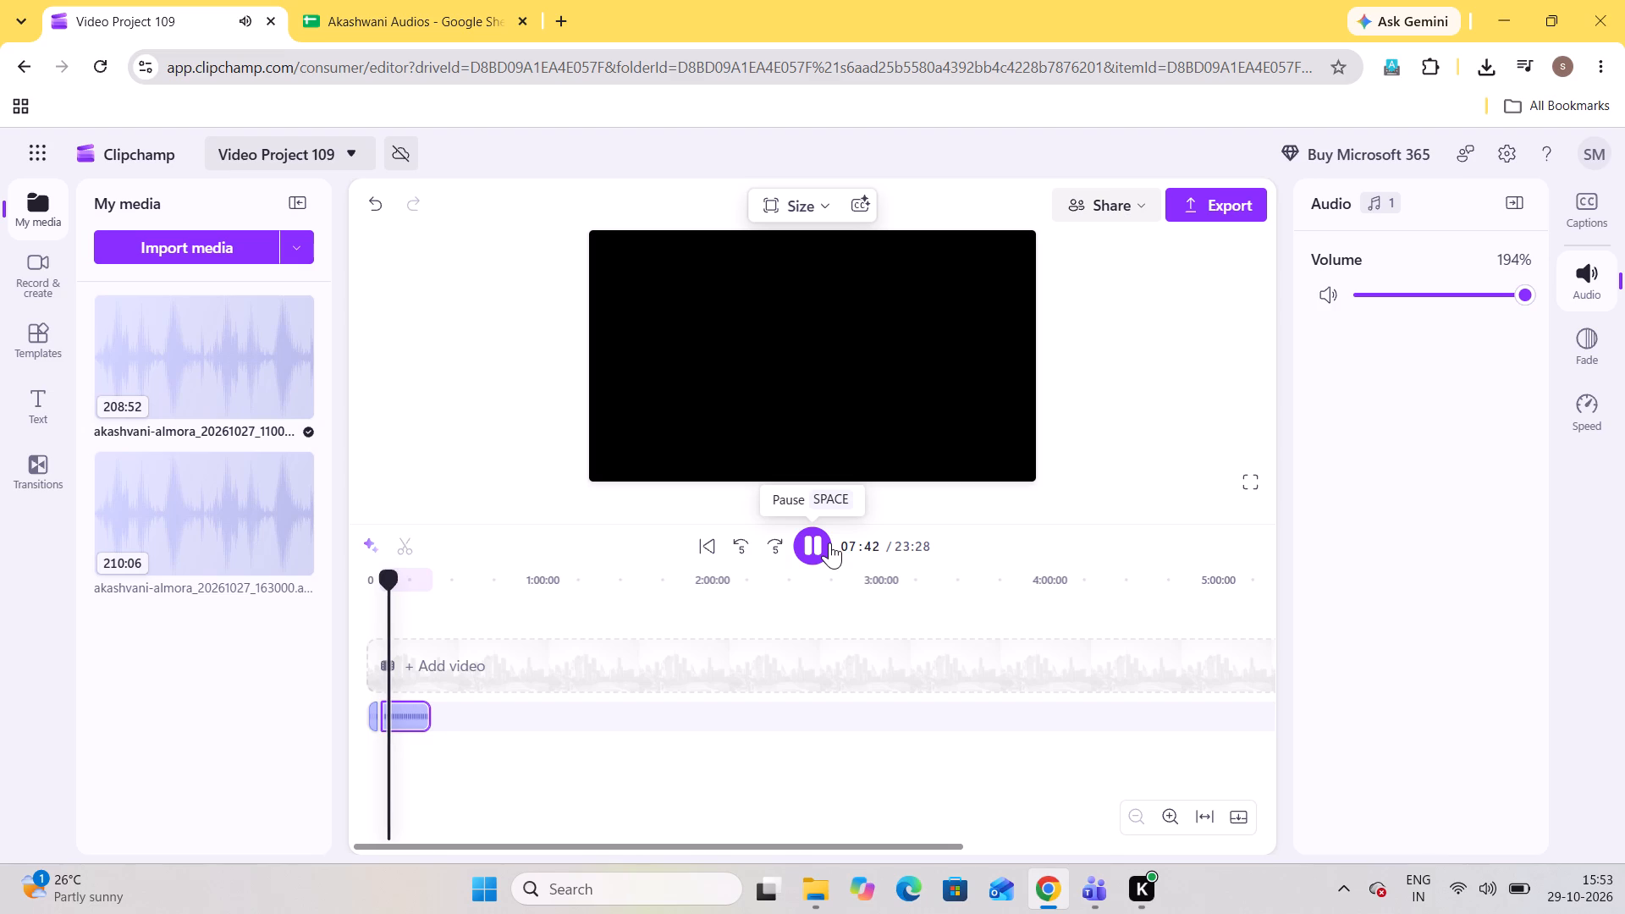
pyautogui.click(401, 722)
pyautogui.press('Delete')
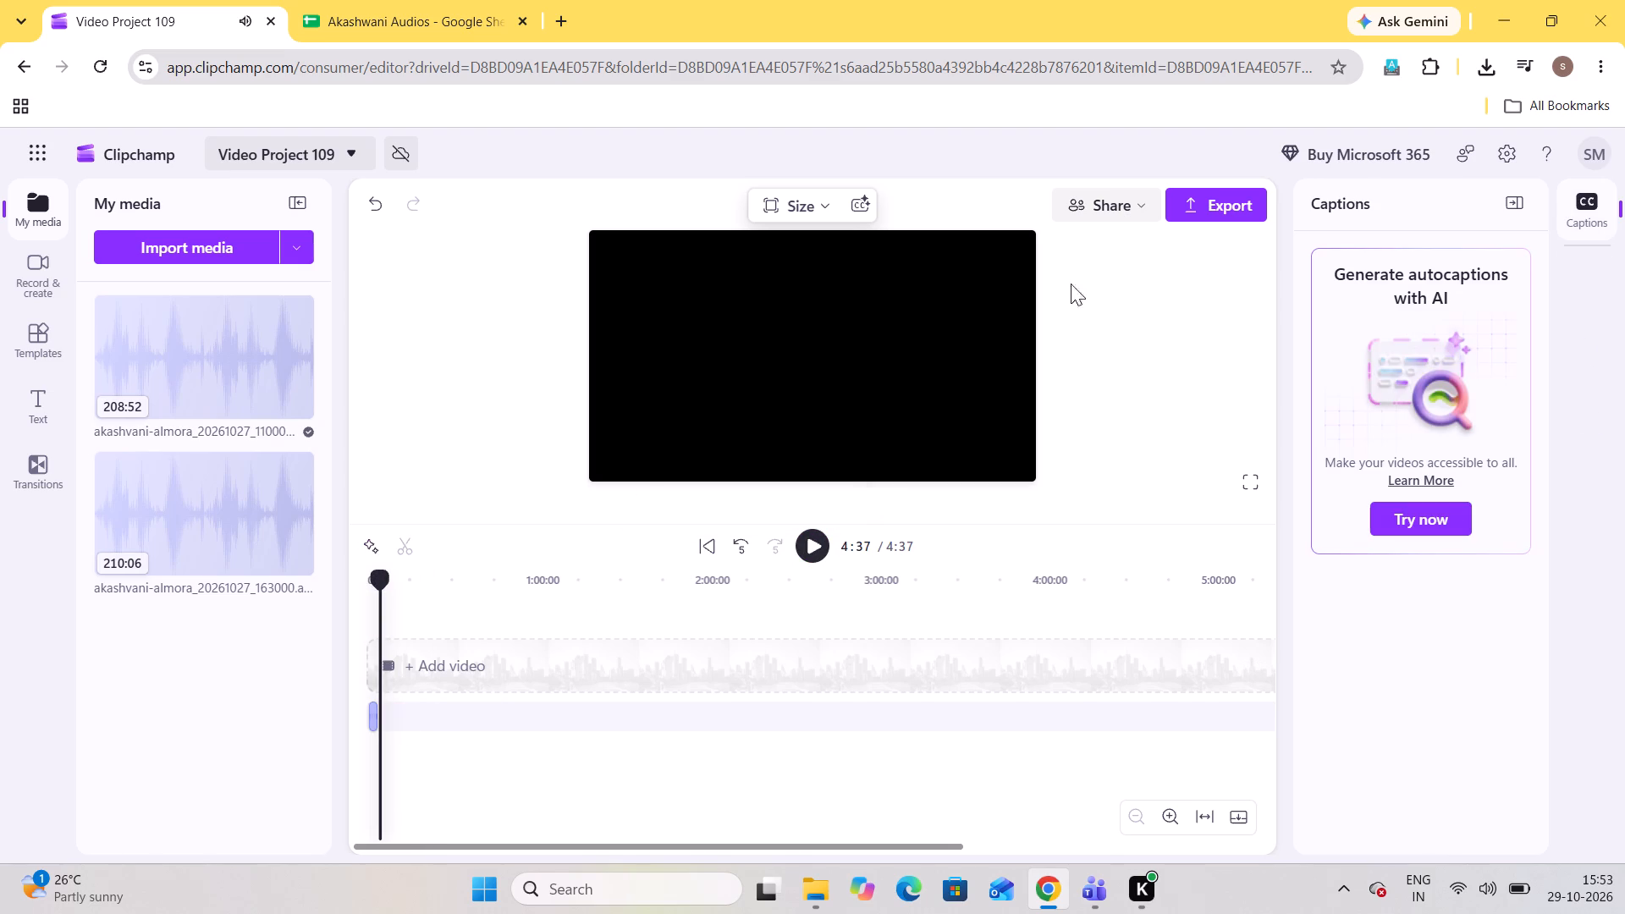
# Export the chachri song as audio only, save the m4a file to the computer and return to editing.
pyautogui.click(1248, 191)
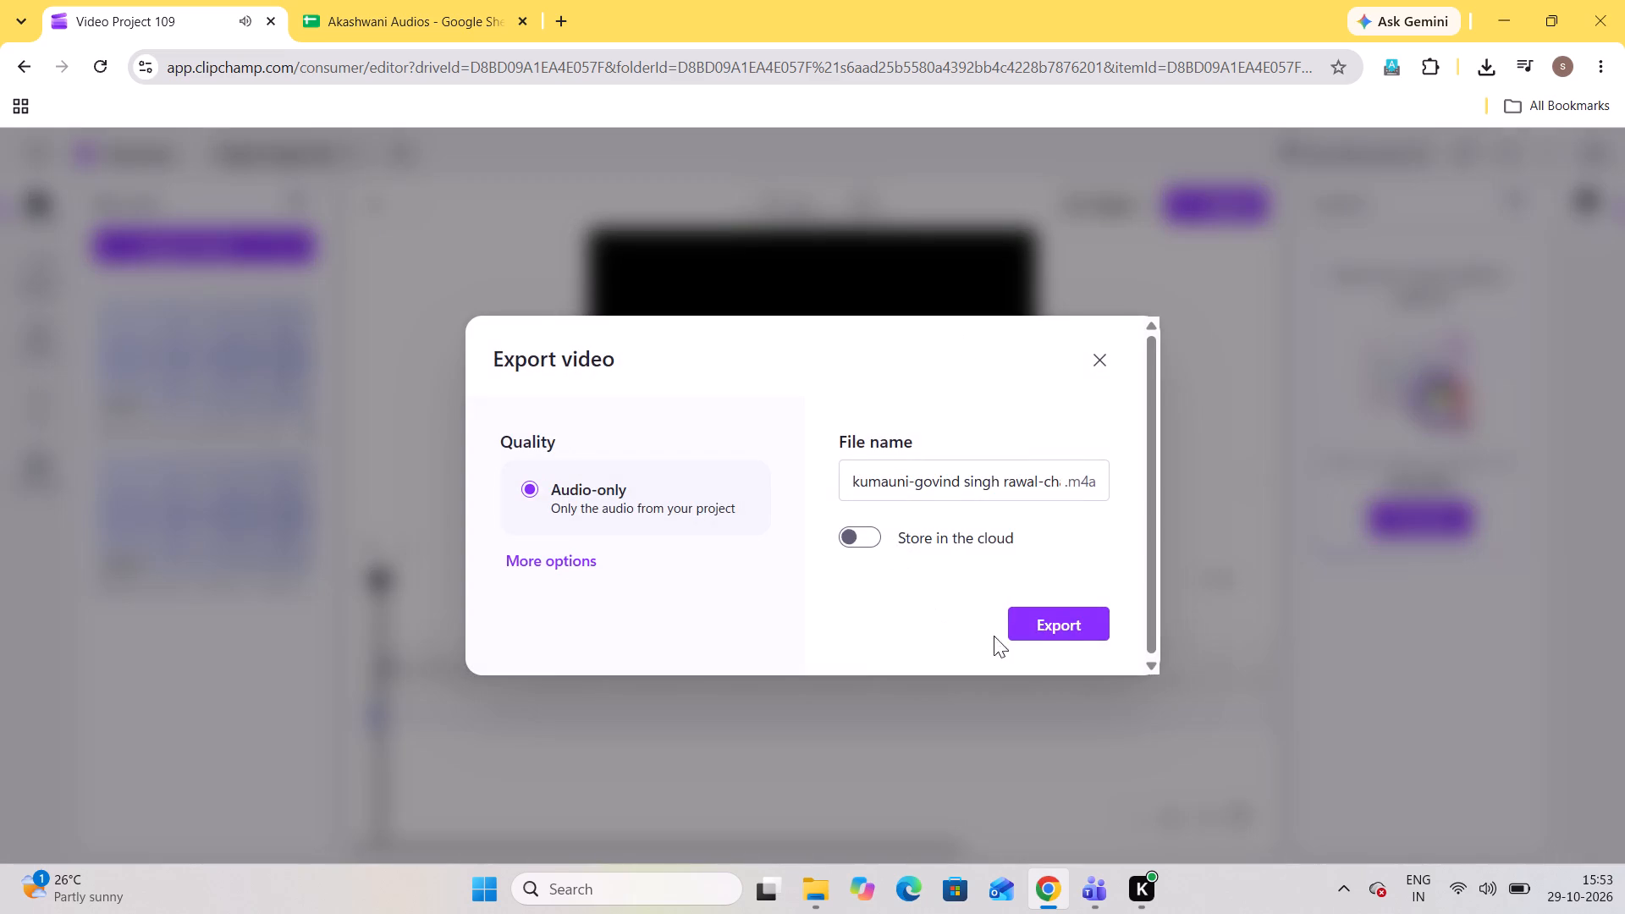
pyautogui.click(1058, 623)
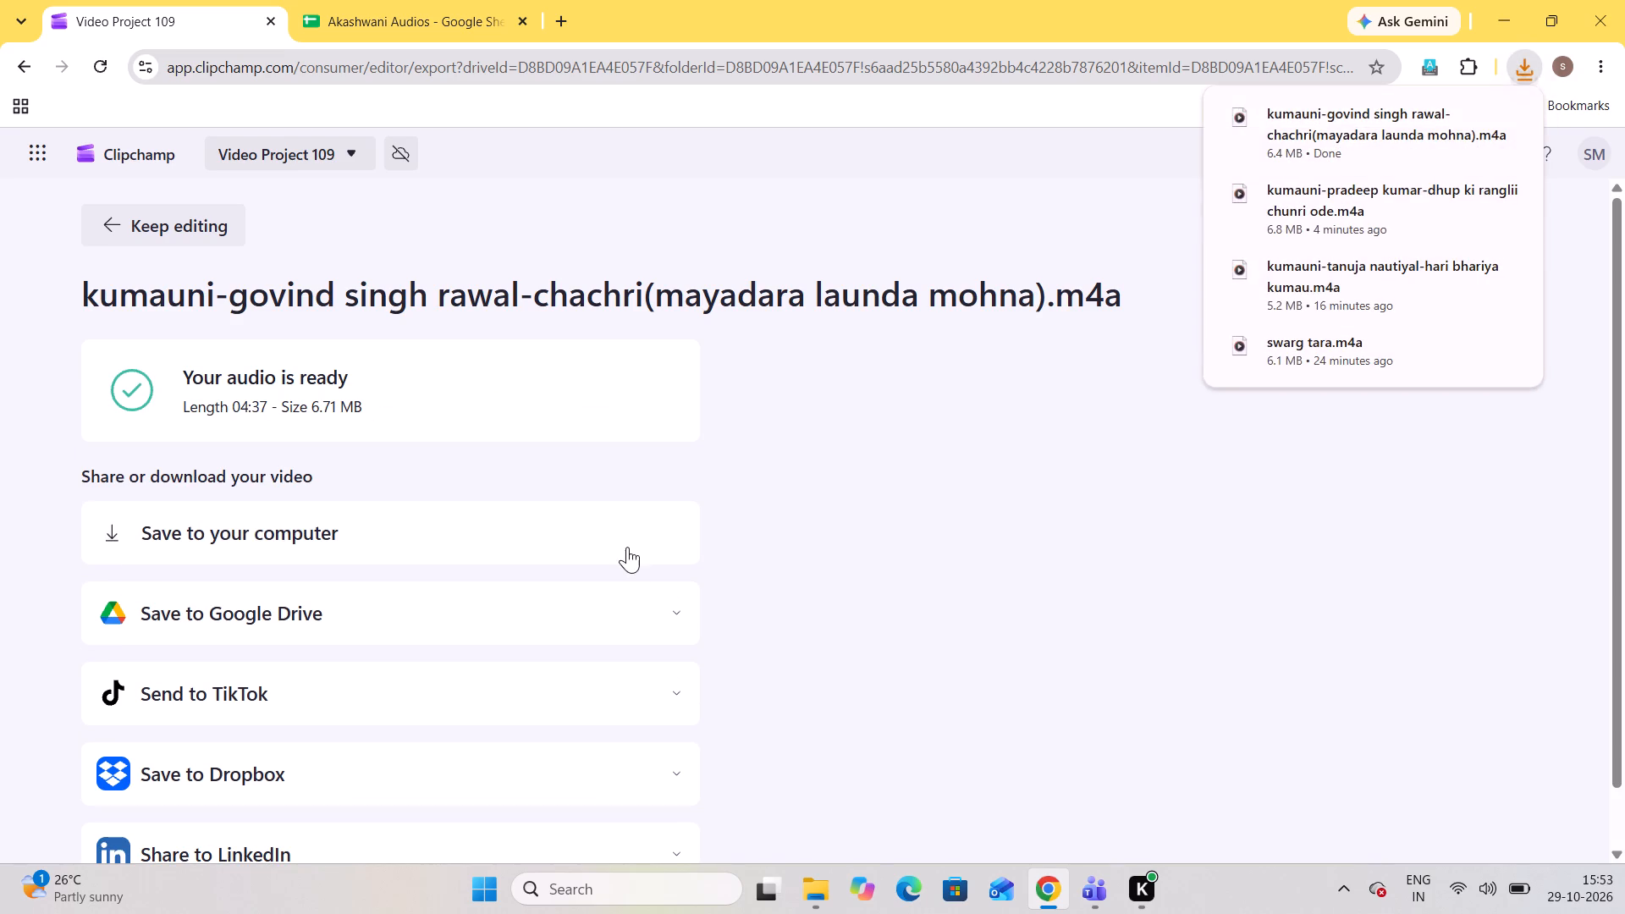
pyautogui.click(624, 532)
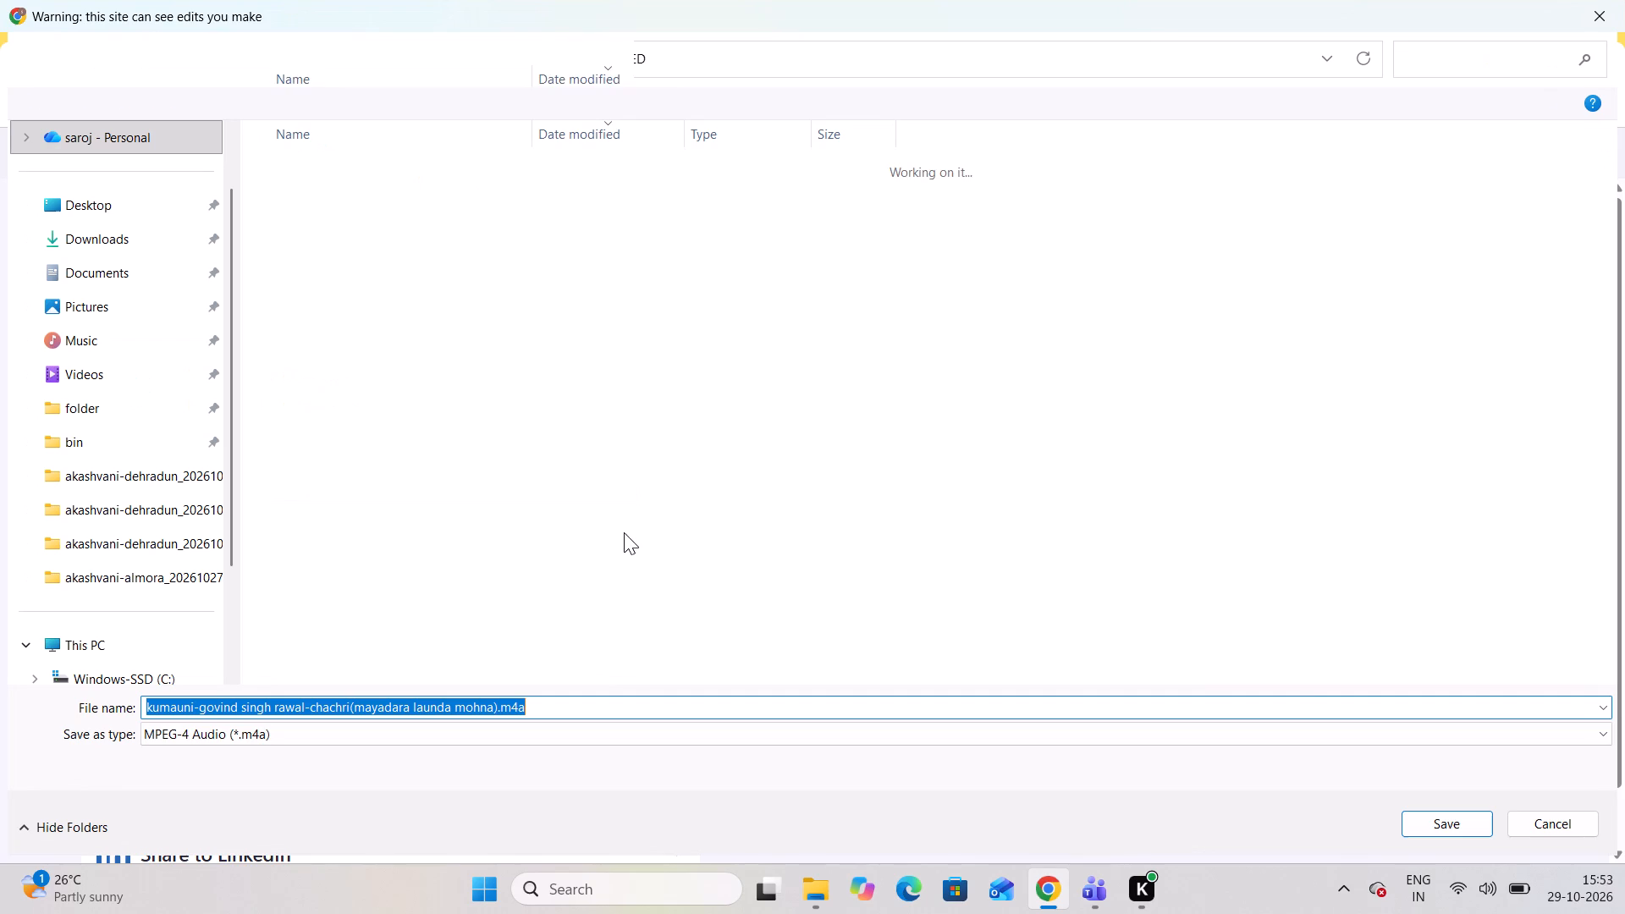
pyautogui.click(1444, 819)
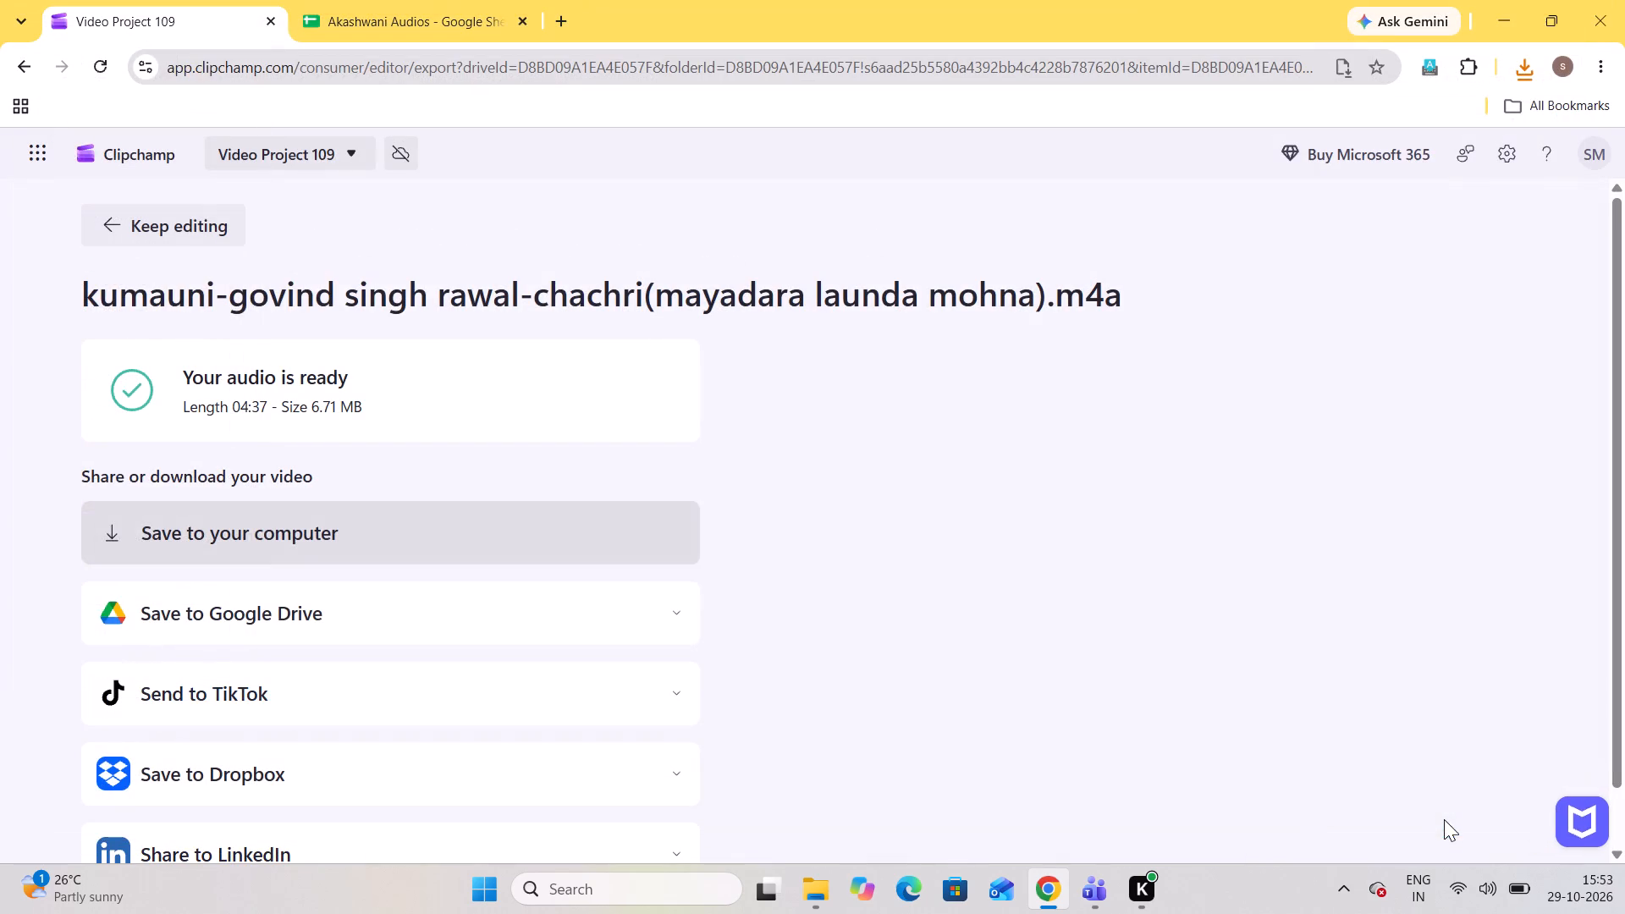
pyautogui.click(129, 228)
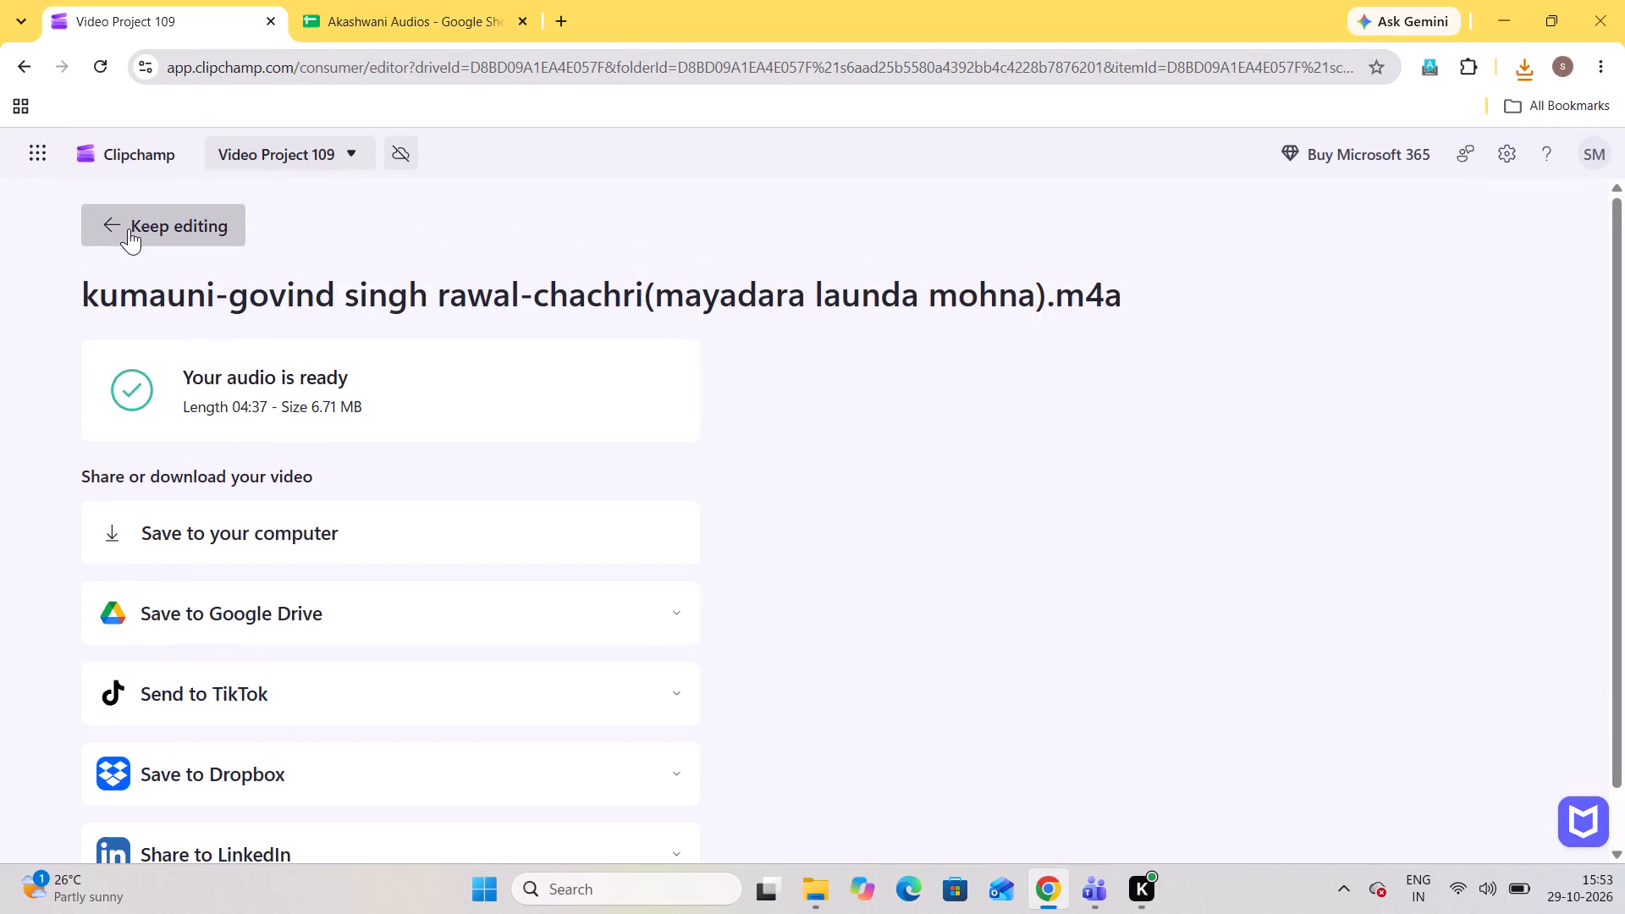
# Replace the exported chachri clip on the timeline with the full akashvani-almora 110000 recording.
pyautogui.click(746, 728)
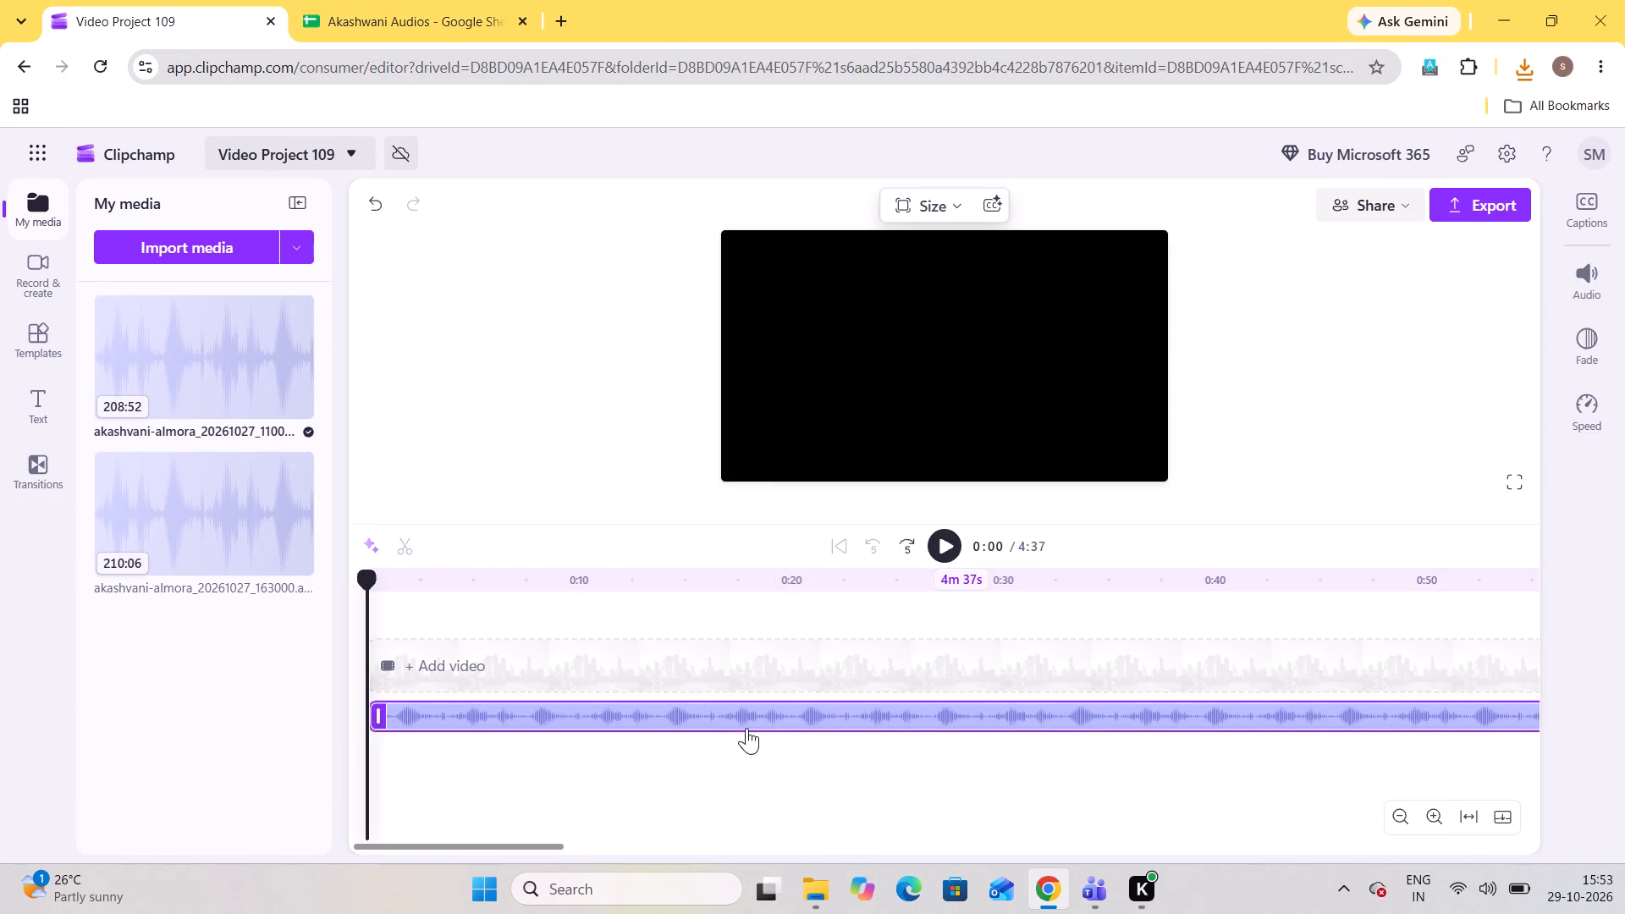
pyautogui.press('Delete')
pyautogui.moveTo(204, 371); pyautogui.dragTo(477, 675)
# Listen from about 3:07:28 for the start of the next song, pause at 3:10:15 and split the Almora 110000 recording there.
pyautogui.hscroll(1, 477, 675)
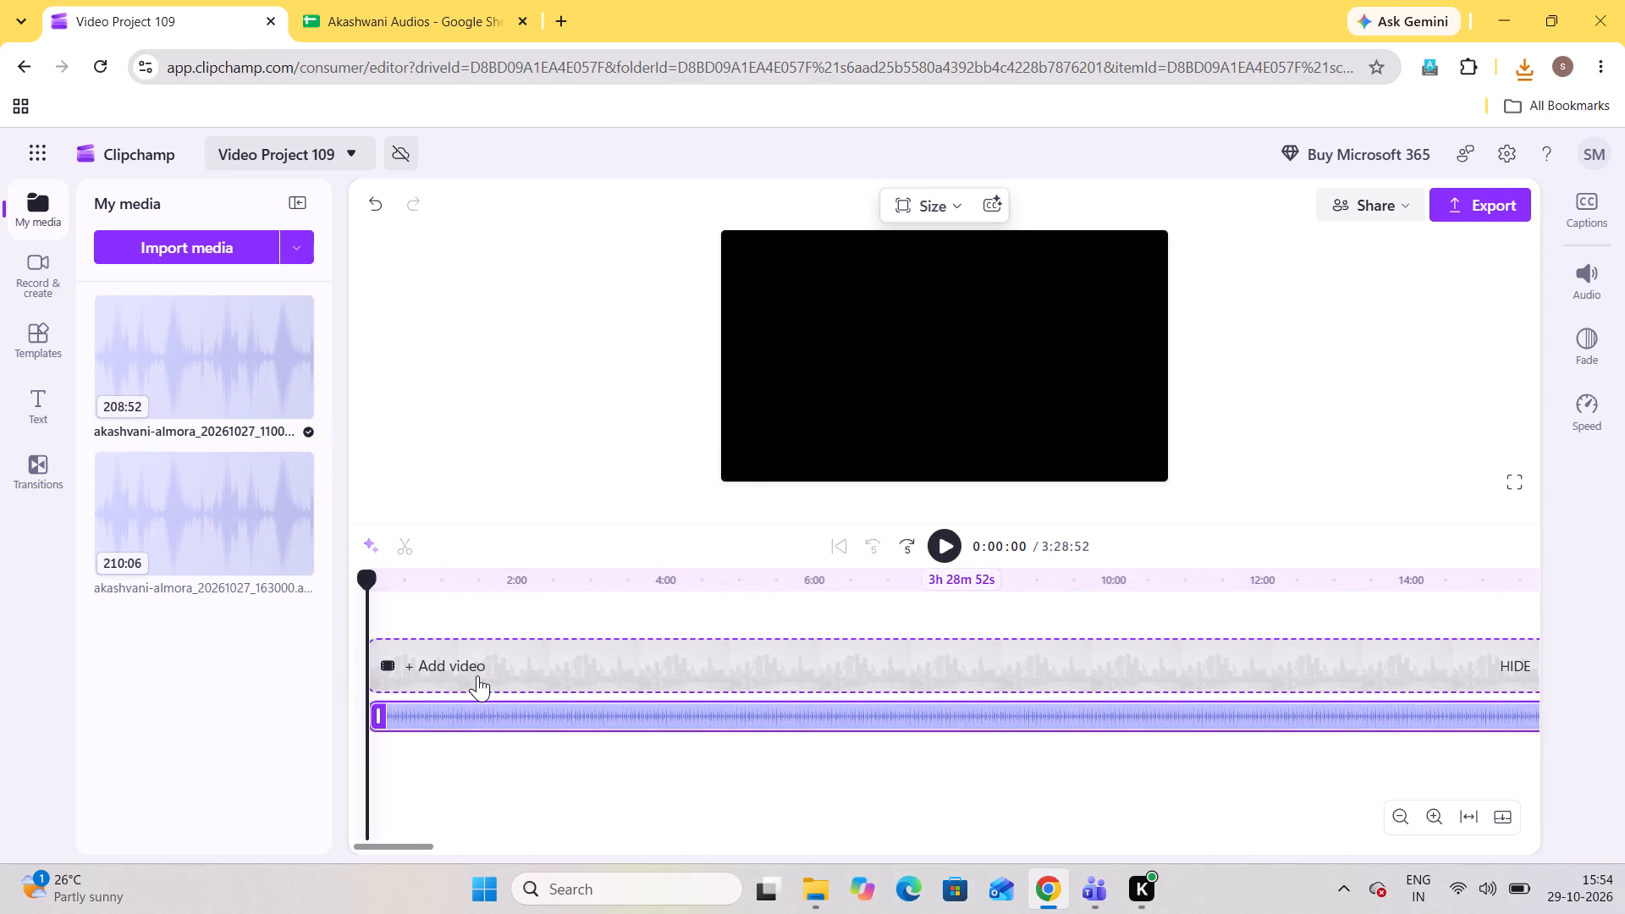
pyautogui.click(893, 603)
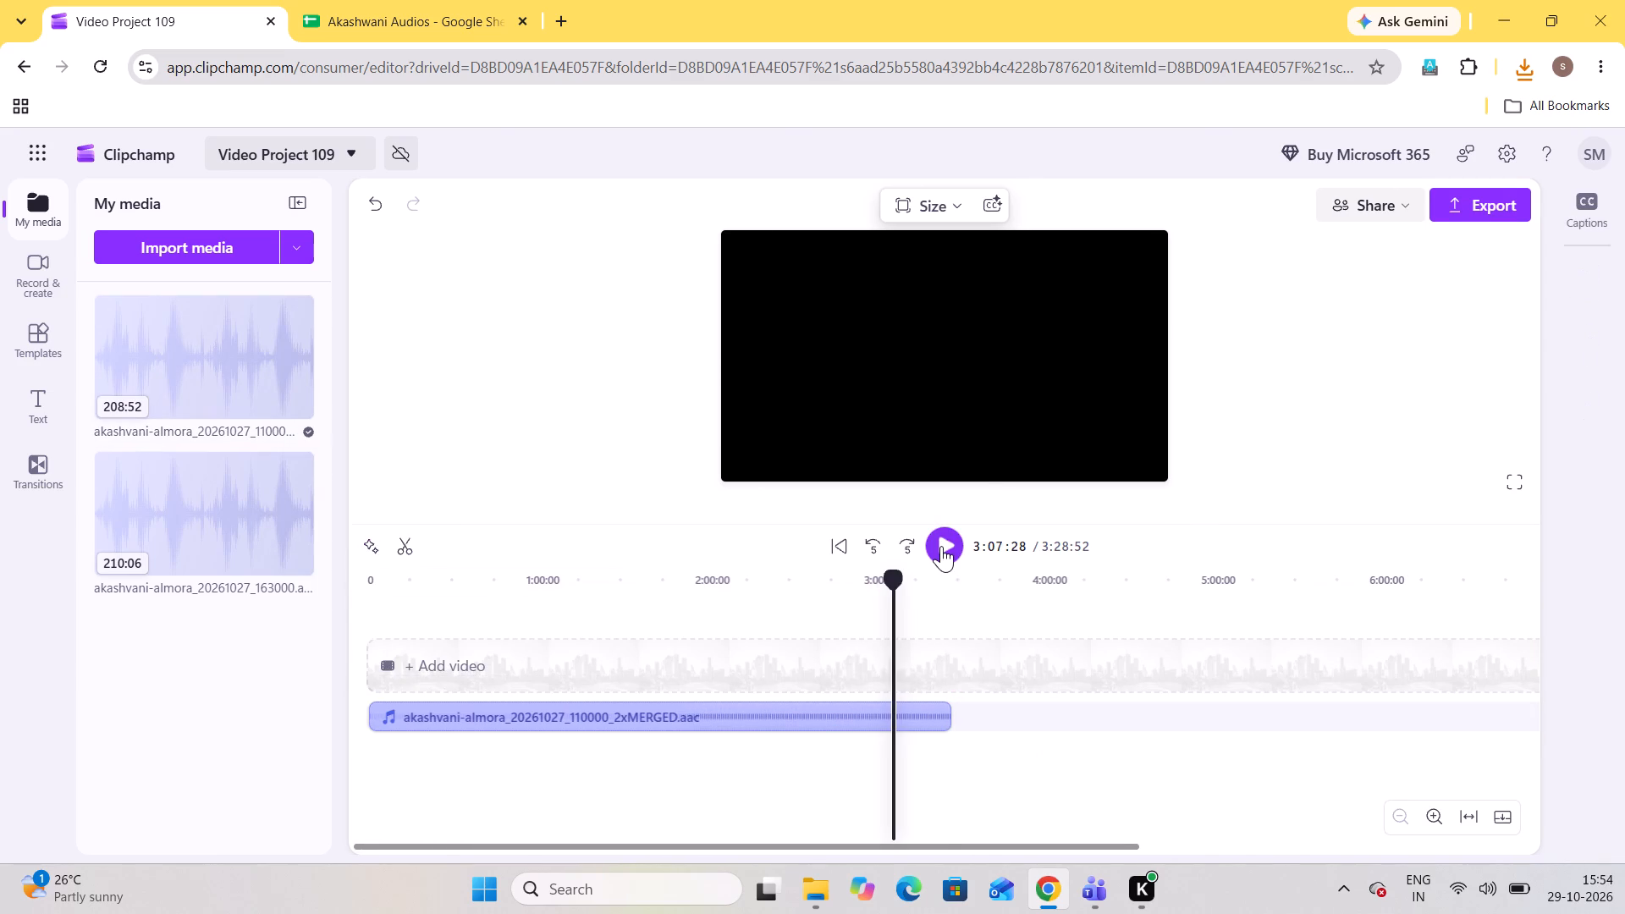
pyautogui.click(941, 546)
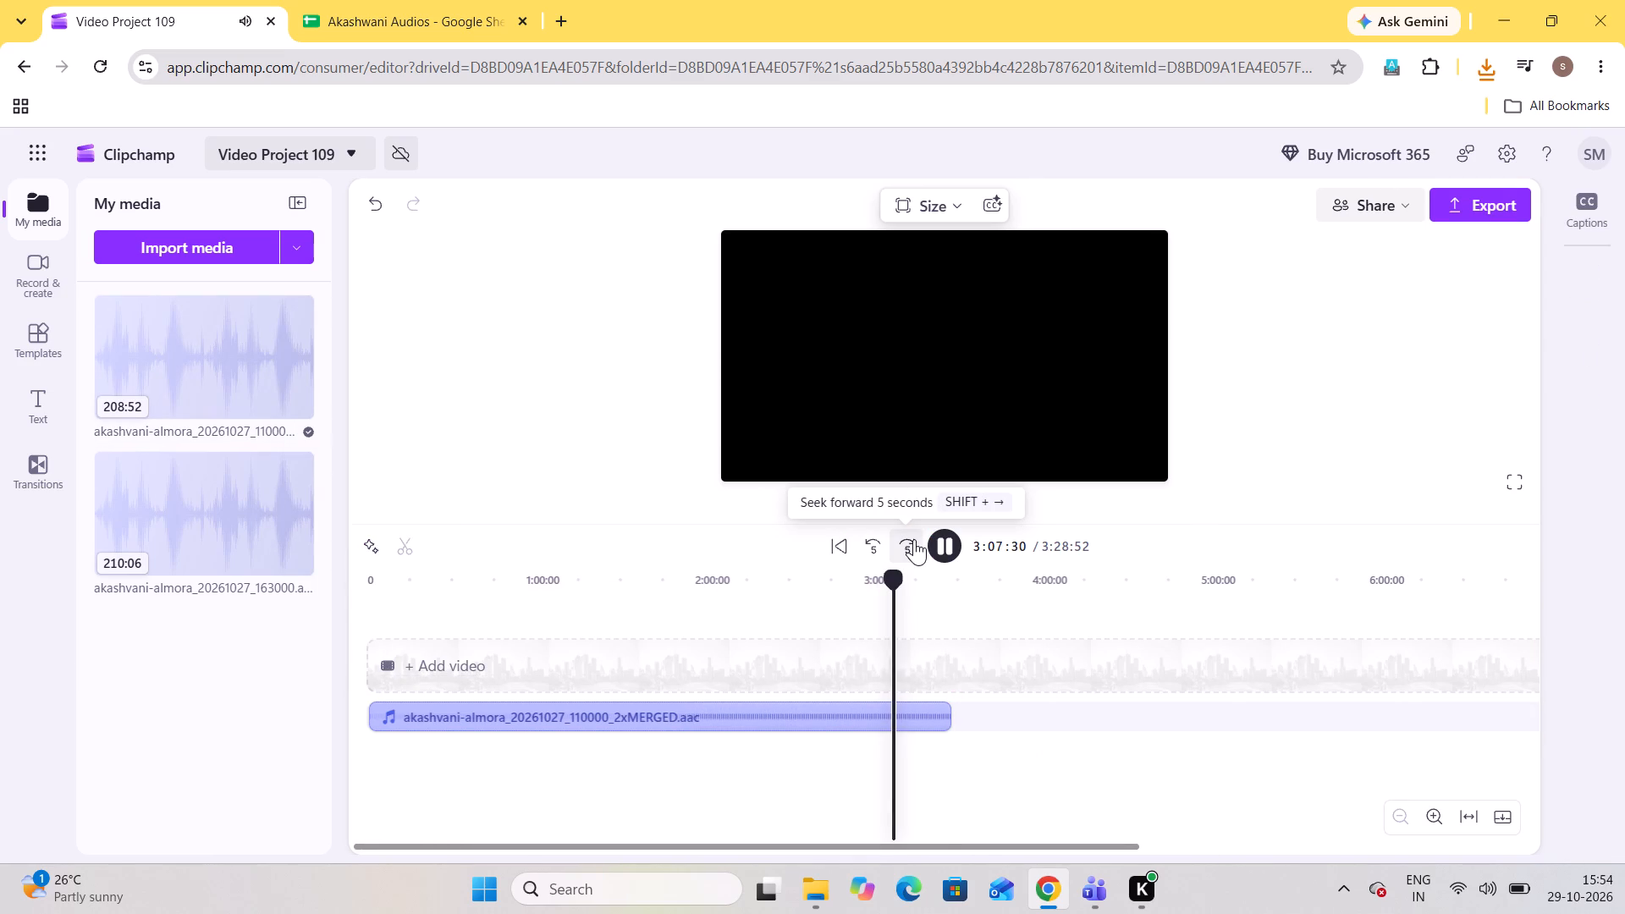
pyautogui.tripleClick(914, 539)
pyautogui.tripleClick(914, 539)
pyautogui.tripleClick(914, 539)
pyautogui.tripleClick(914, 539)
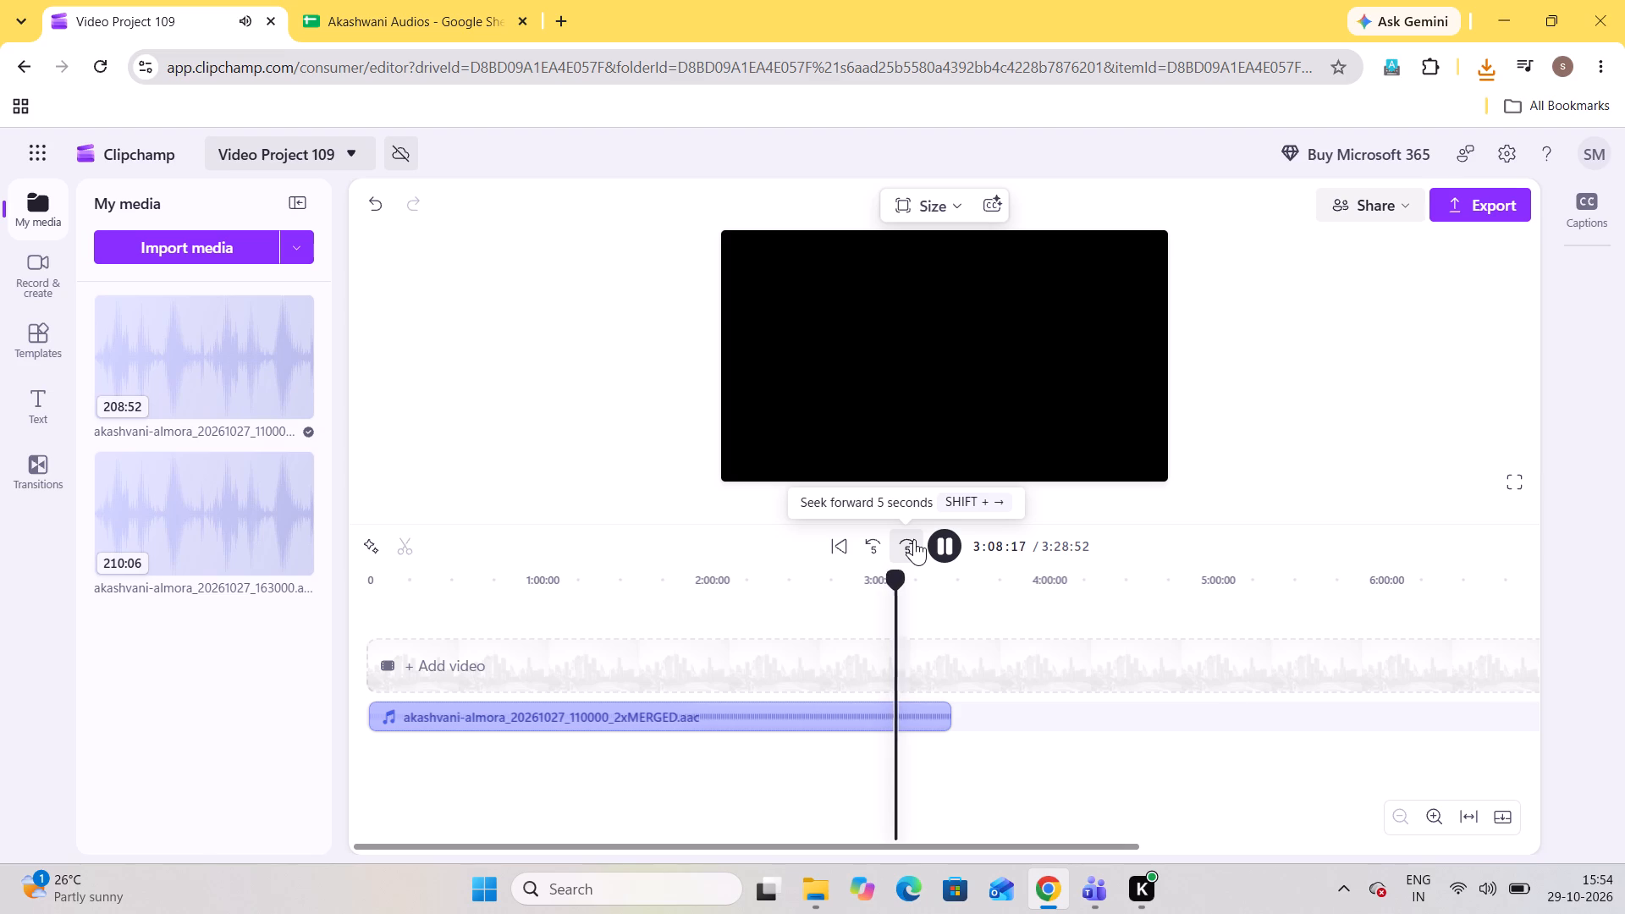
pyautogui.tripleClick(914, 539)
pyautogui.tripleClick(914, 539)
pyautogui.tripleClick(914, 539)
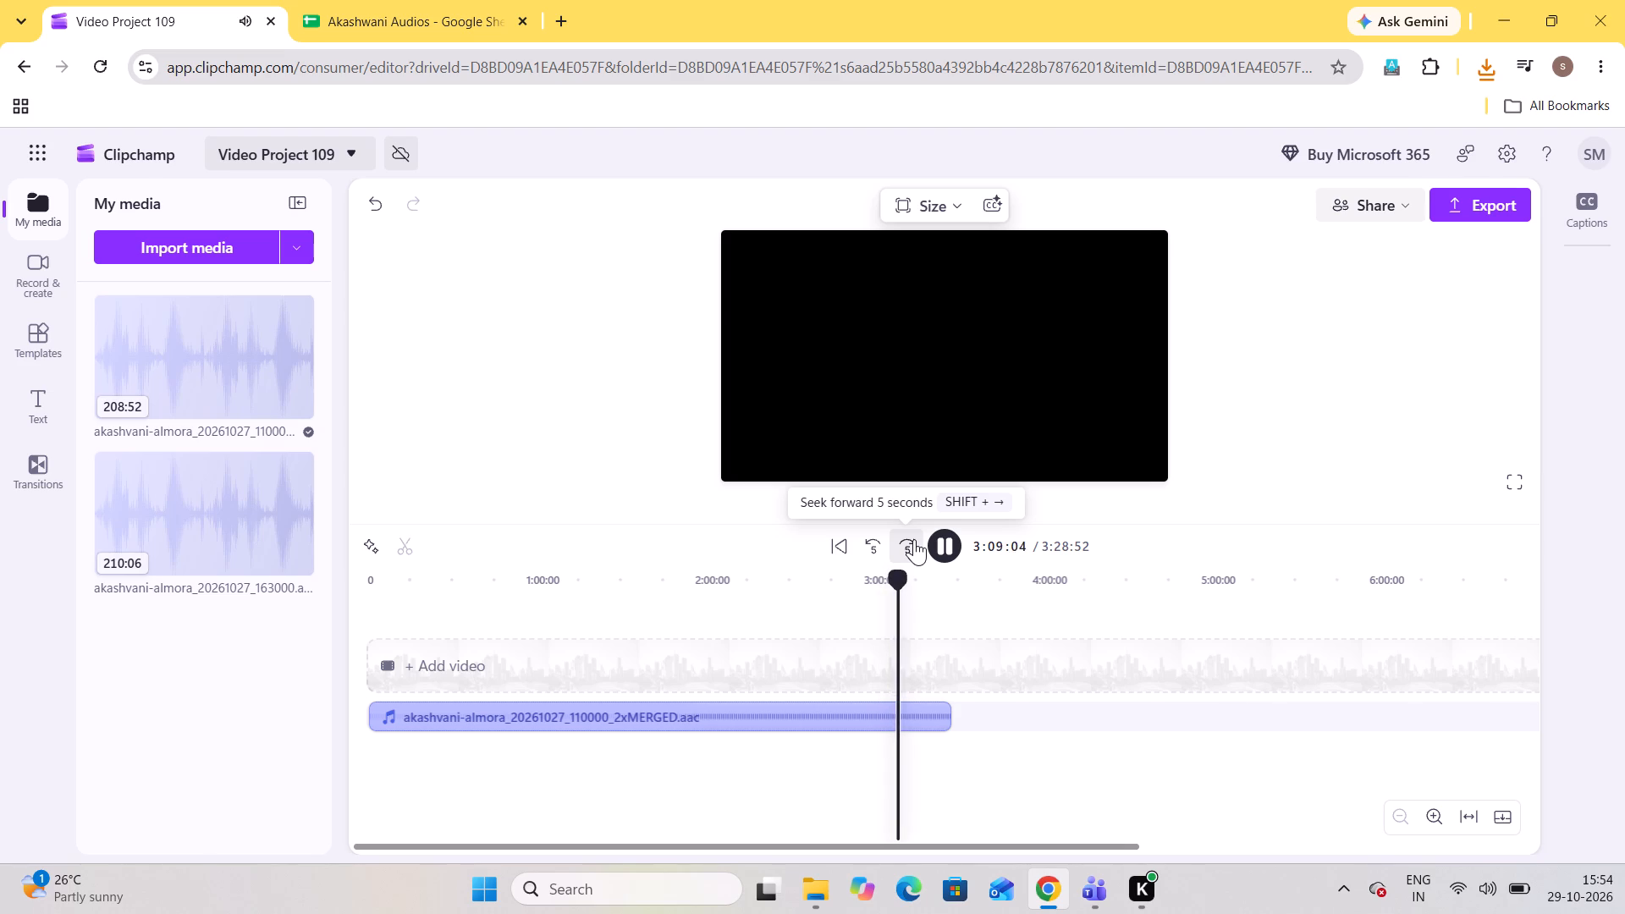
pyautogui.tripleClick(914, 539)
pyautogui.tripleClick(914, 539)
pyautogui.tripleClick(914, 539)
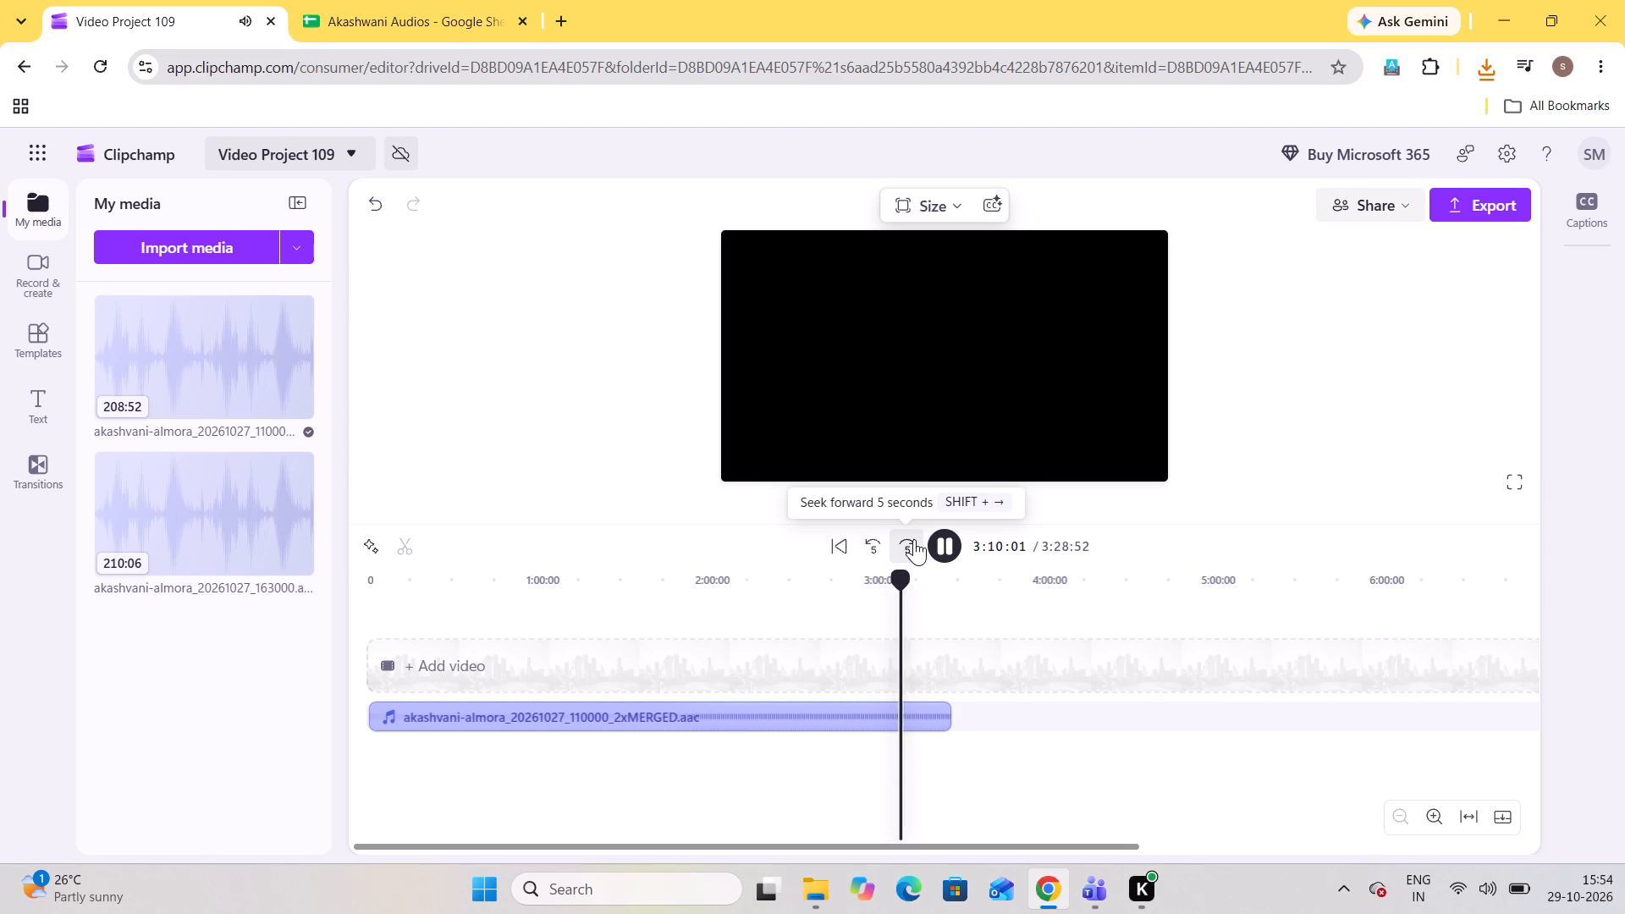
pyautogui.tripleClick(914, 539)
pyautogui.doubleClick(863, 544)
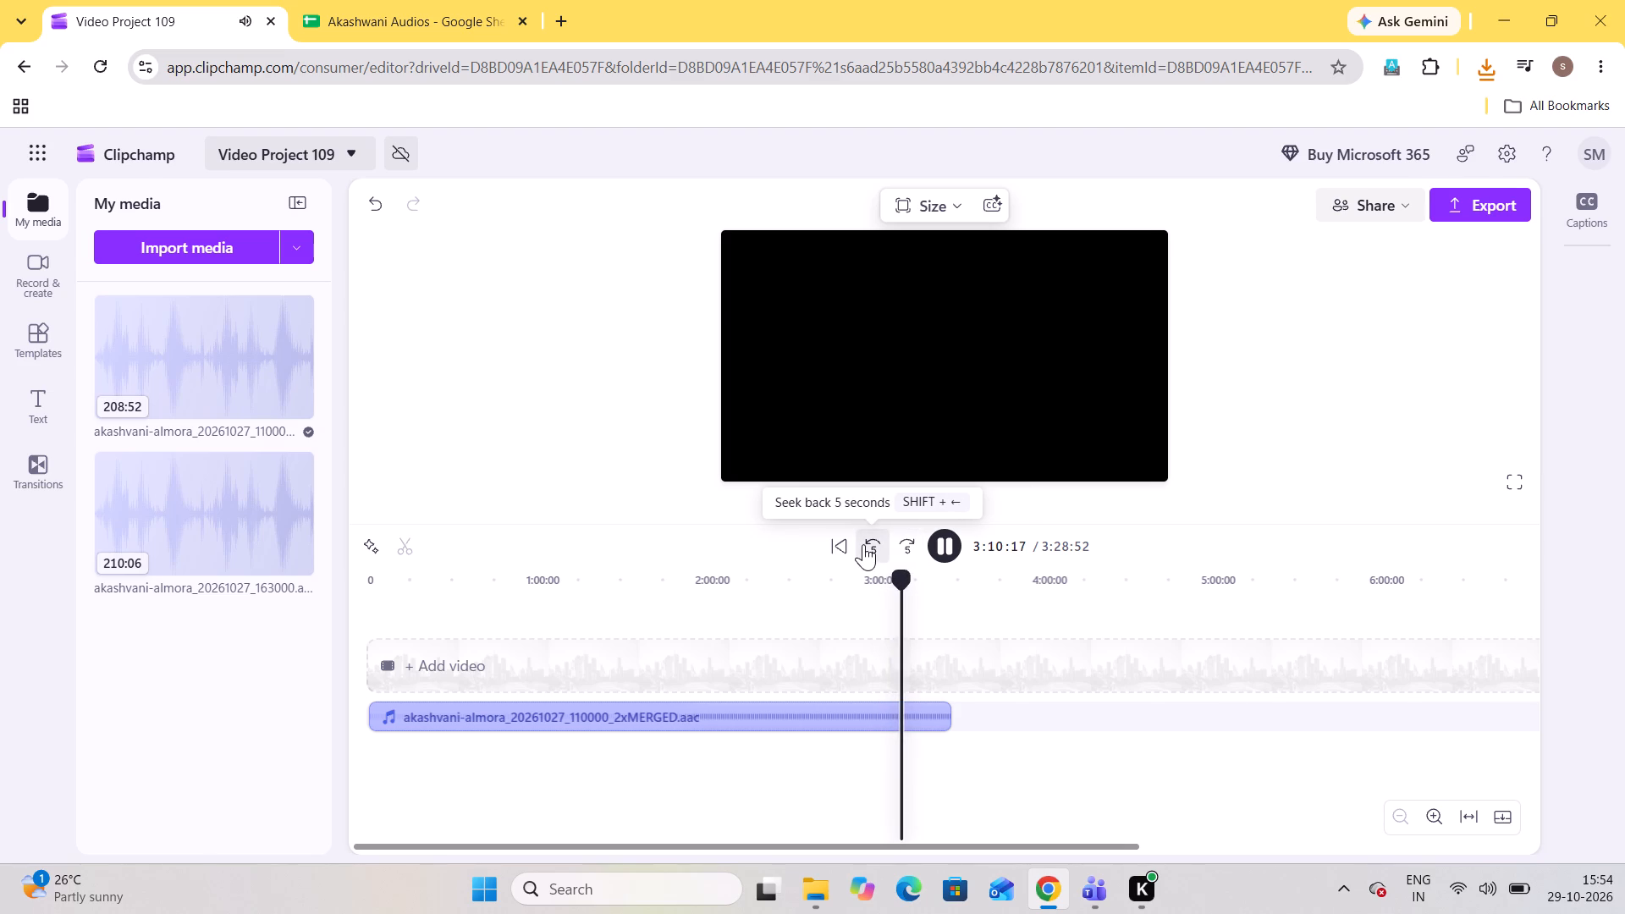
pyautogui.click(952, 534)
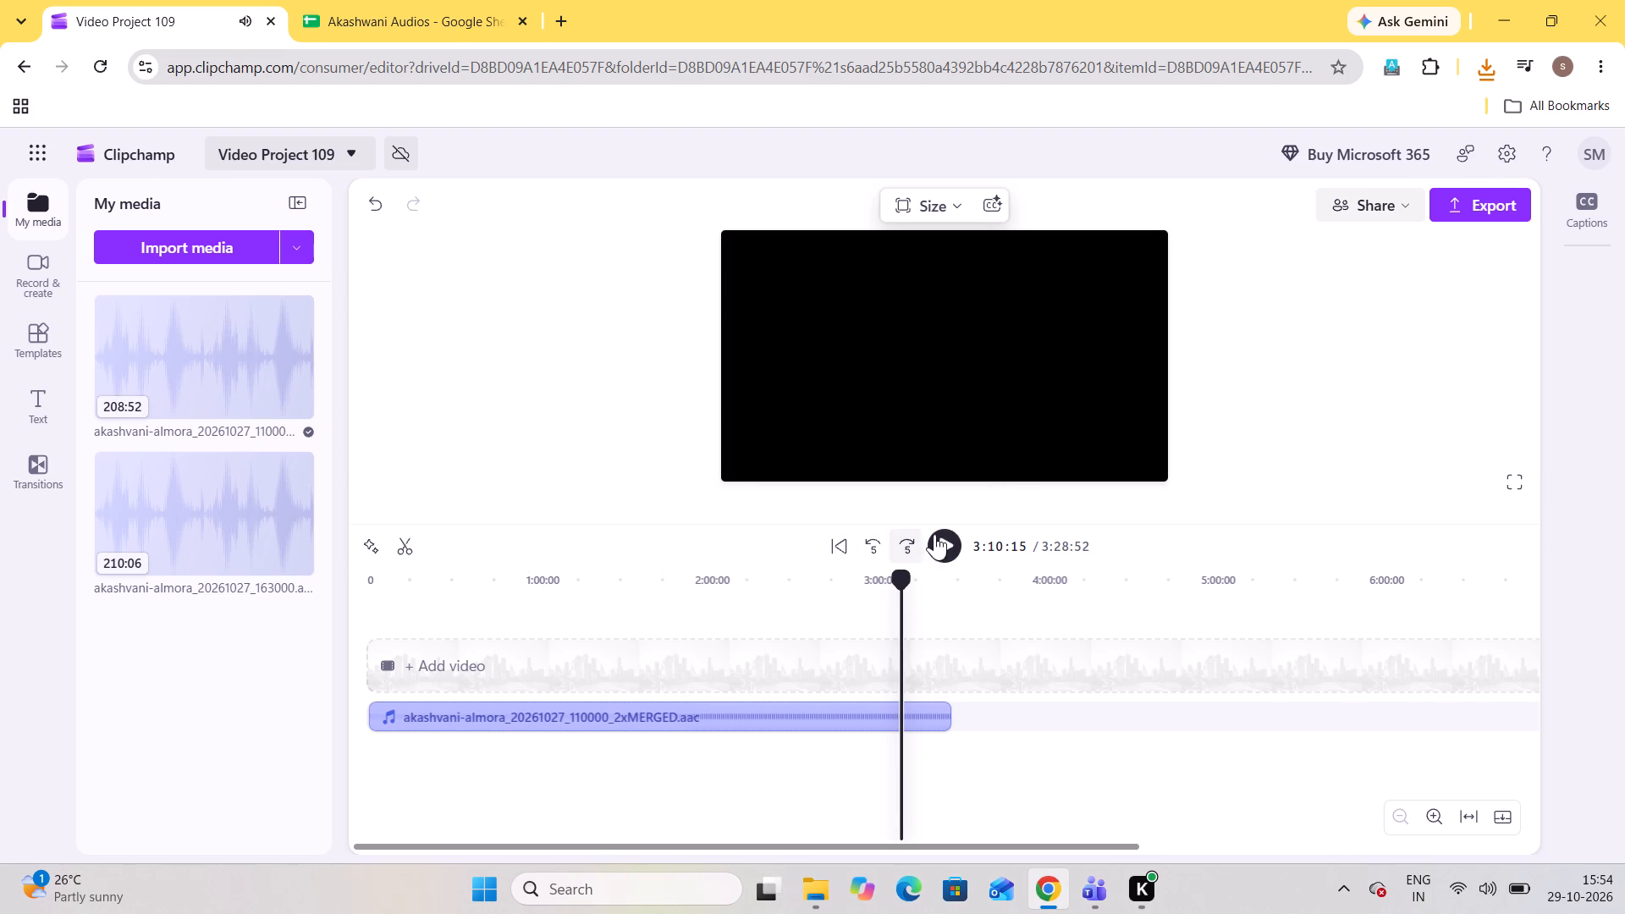
pyautogui.click(945, 536)
pyautogui.doubleClick(873, 546)
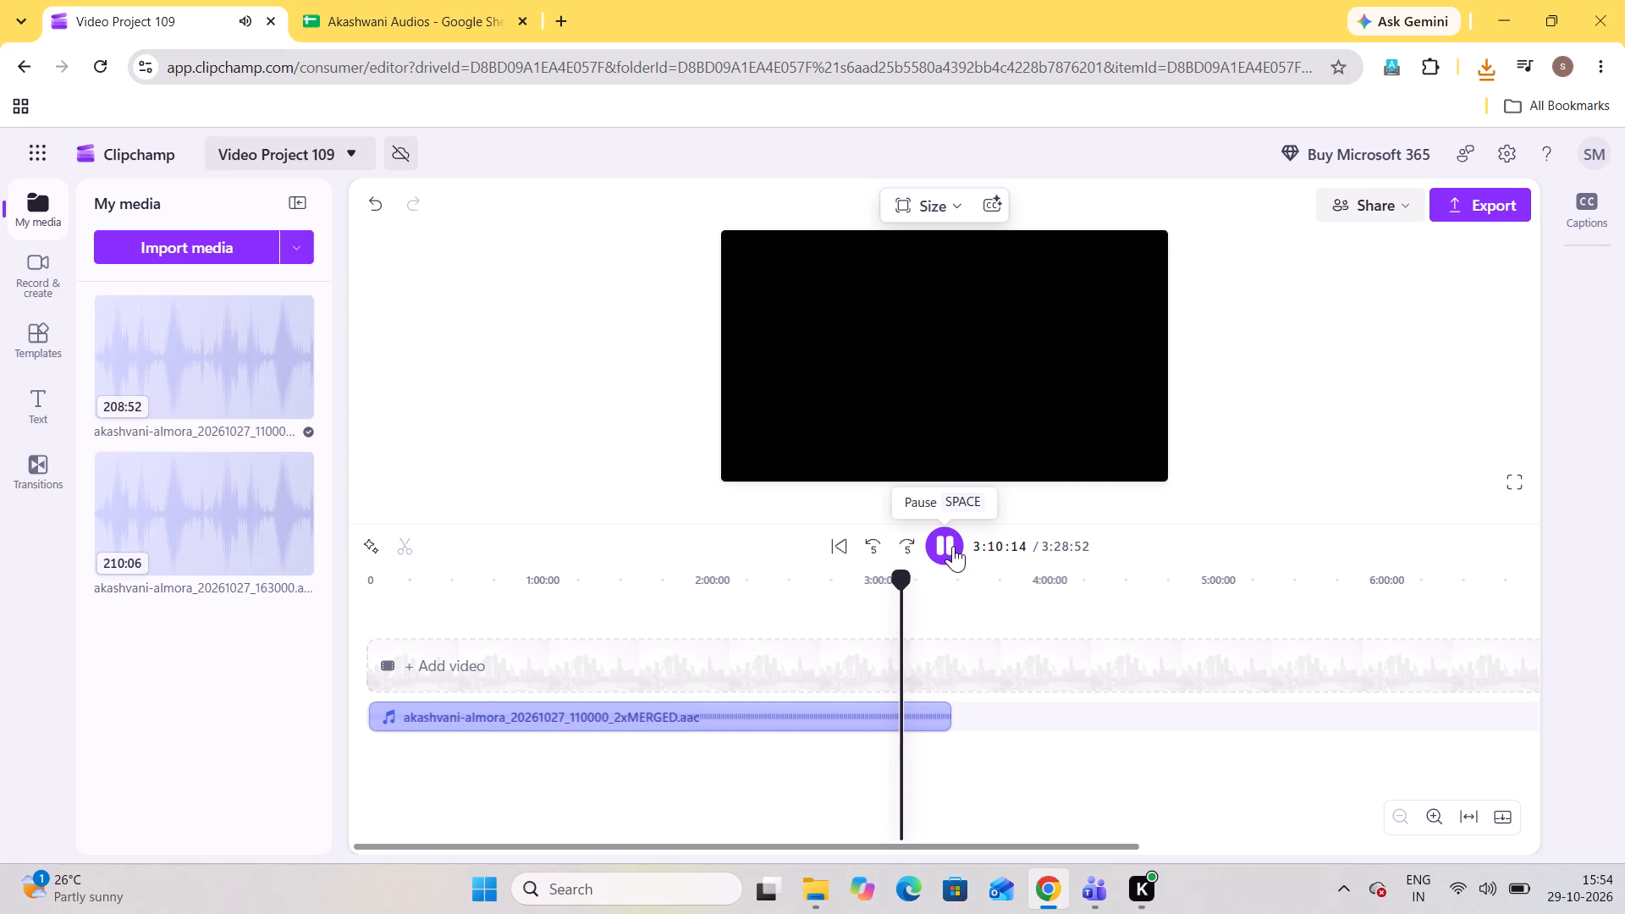
pyautogui.click(953, 546)
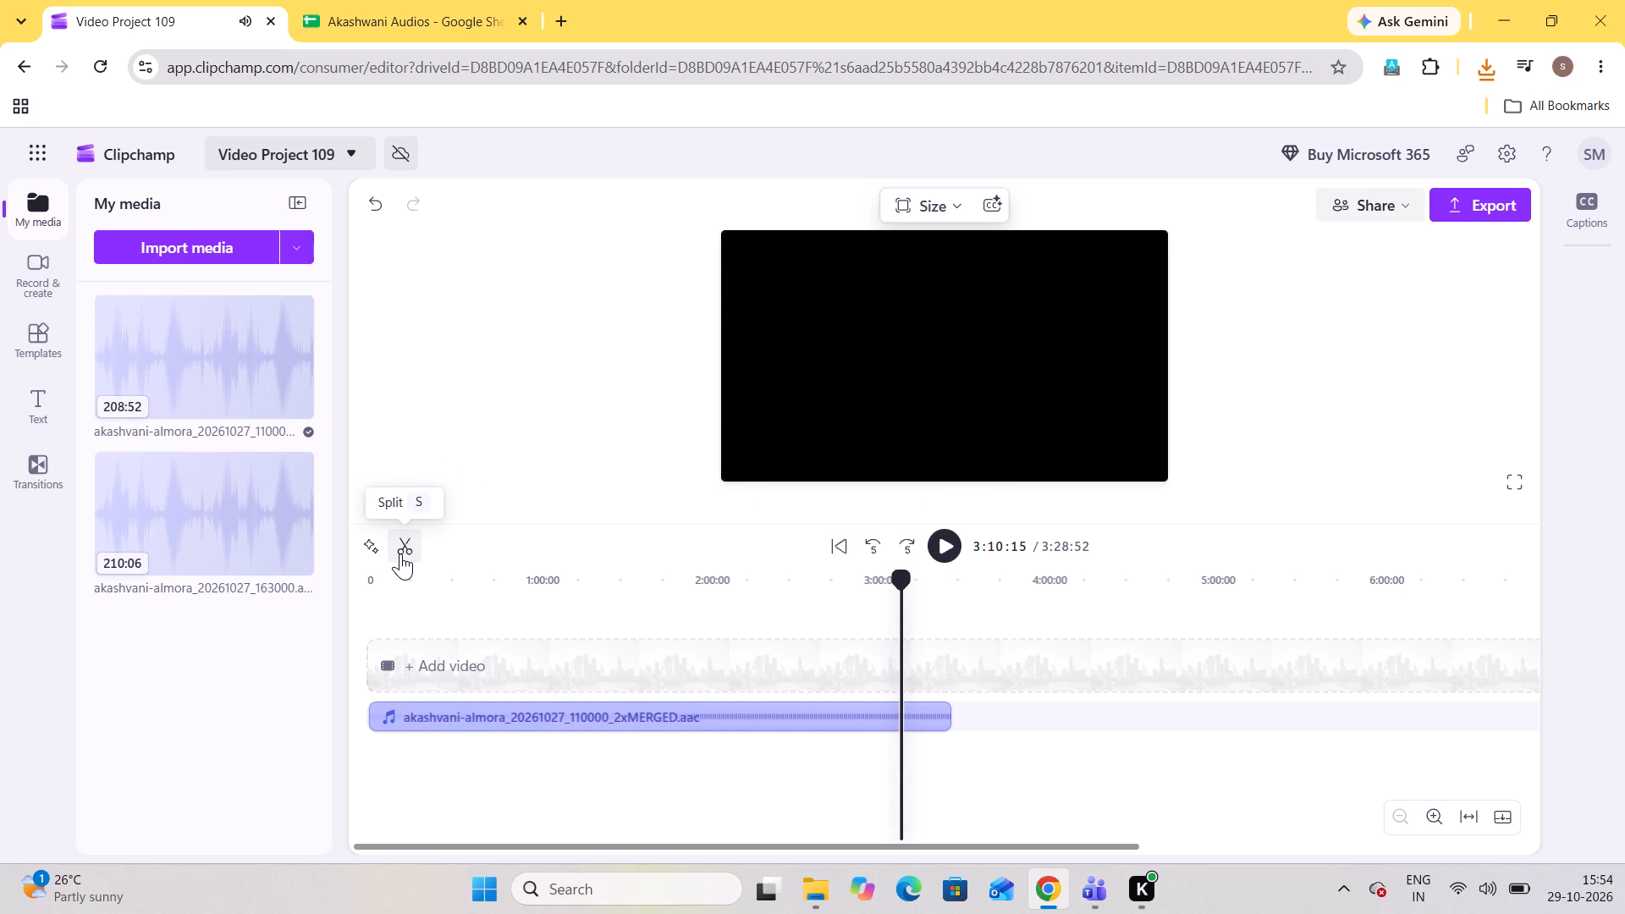
pyautogui.click(400, 553)
# Enter an export file name made of "gadhwali-", the singer's name and a trailing hyphen, and close the export settings without exporting.
pyautogui.click(1512, 212)
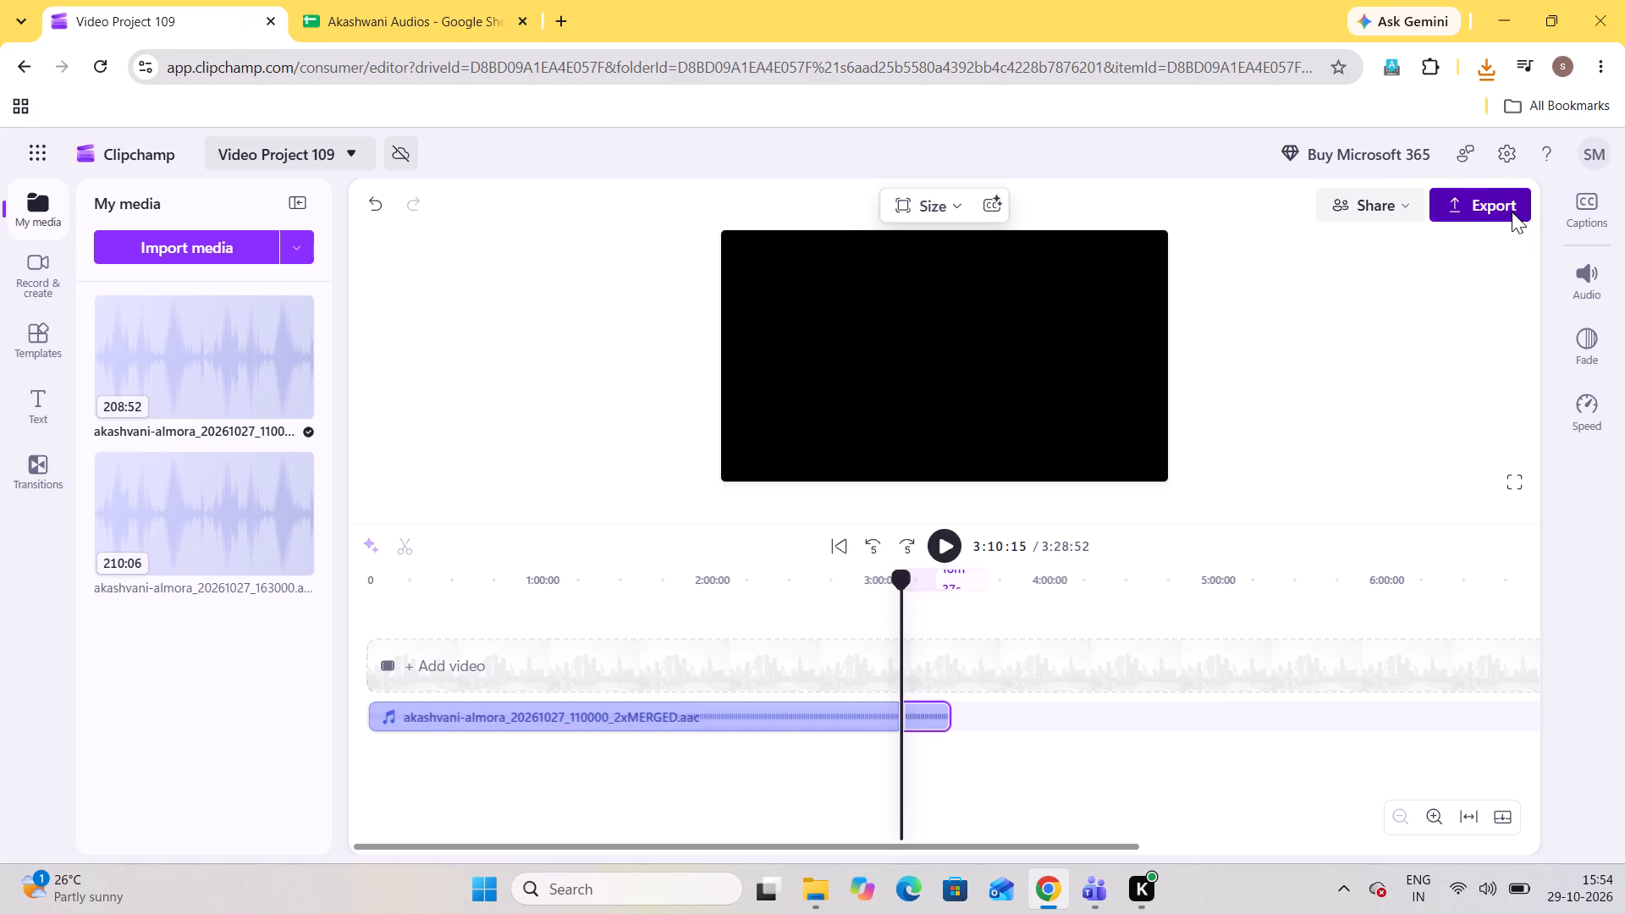
pyautogui.click(912, 486)
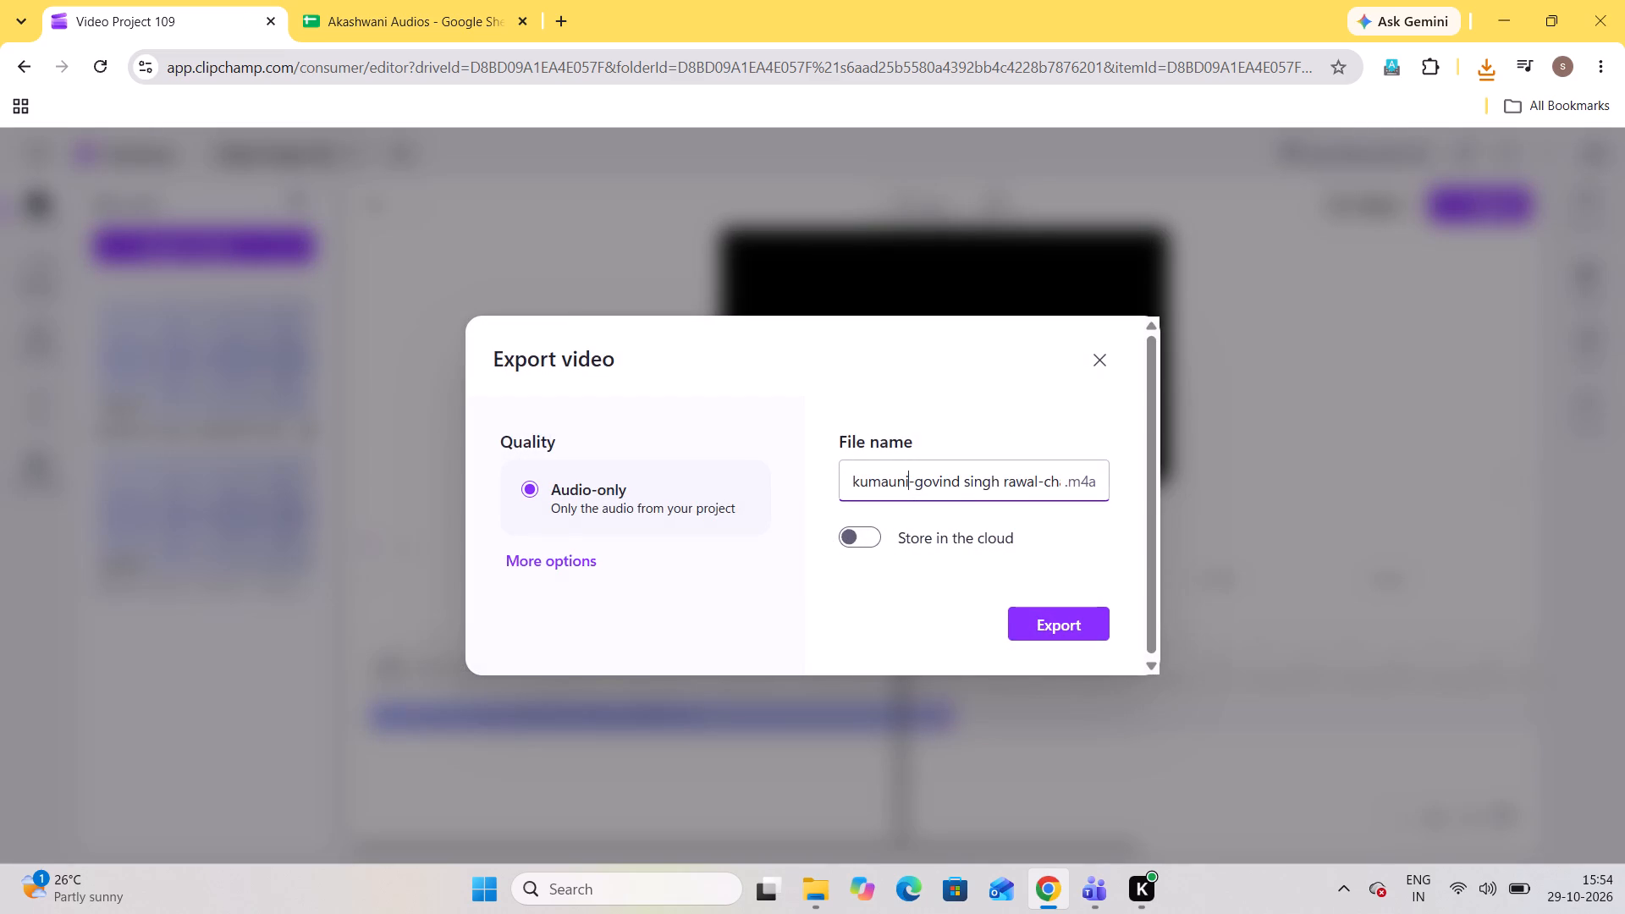
pyautogui.hotkey('ctrl', 'a')
pyautogui.press('BackSpace')
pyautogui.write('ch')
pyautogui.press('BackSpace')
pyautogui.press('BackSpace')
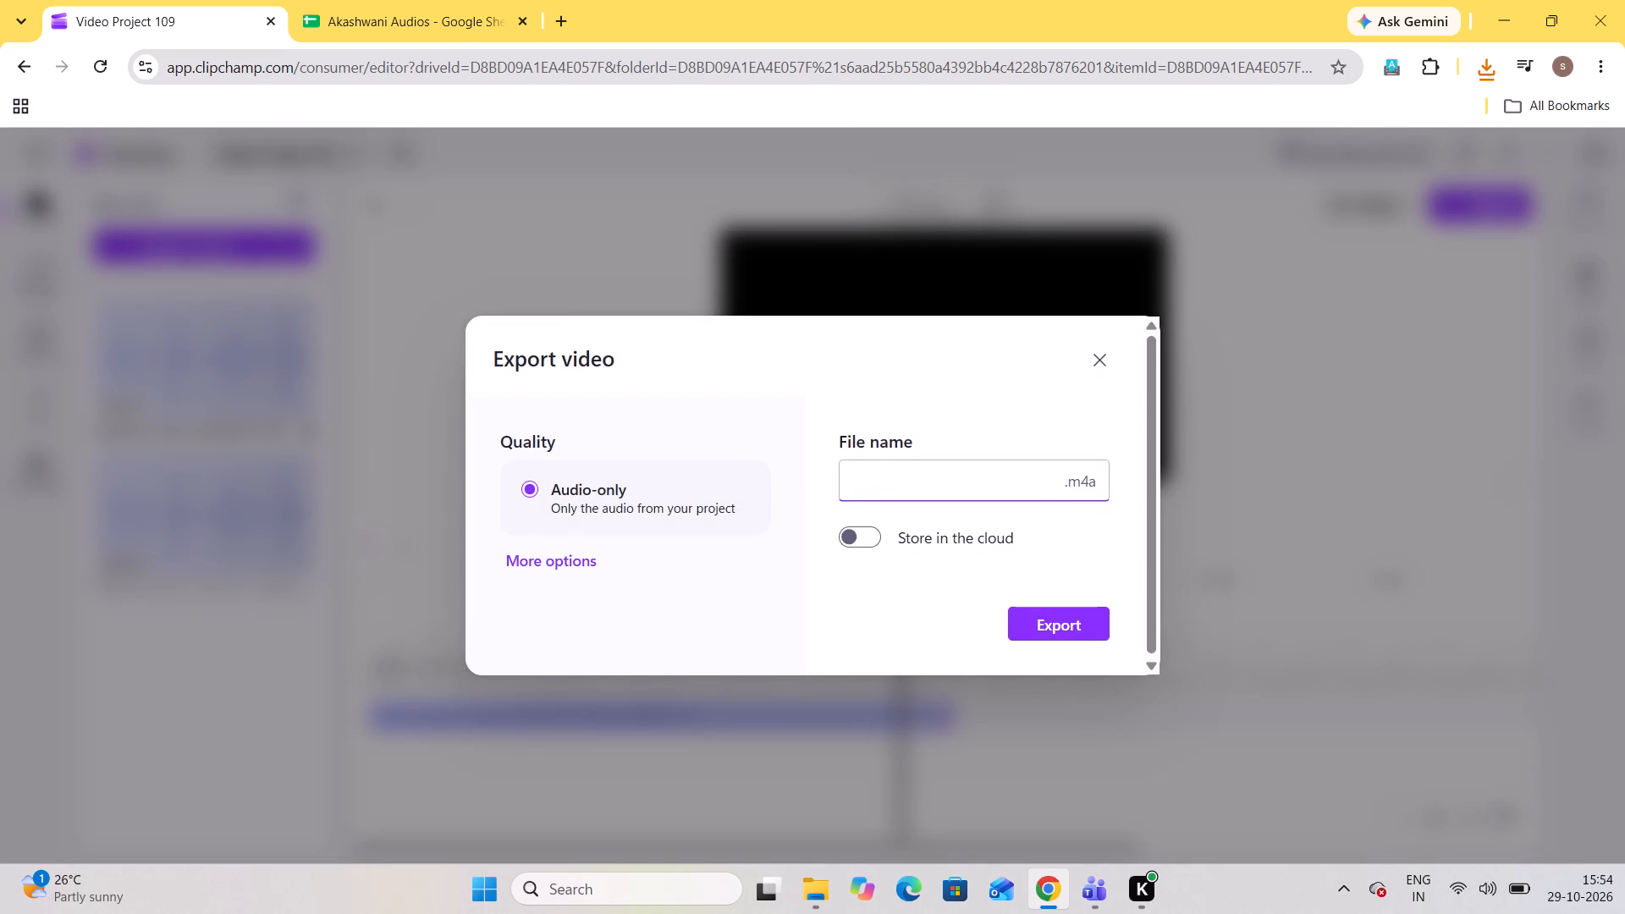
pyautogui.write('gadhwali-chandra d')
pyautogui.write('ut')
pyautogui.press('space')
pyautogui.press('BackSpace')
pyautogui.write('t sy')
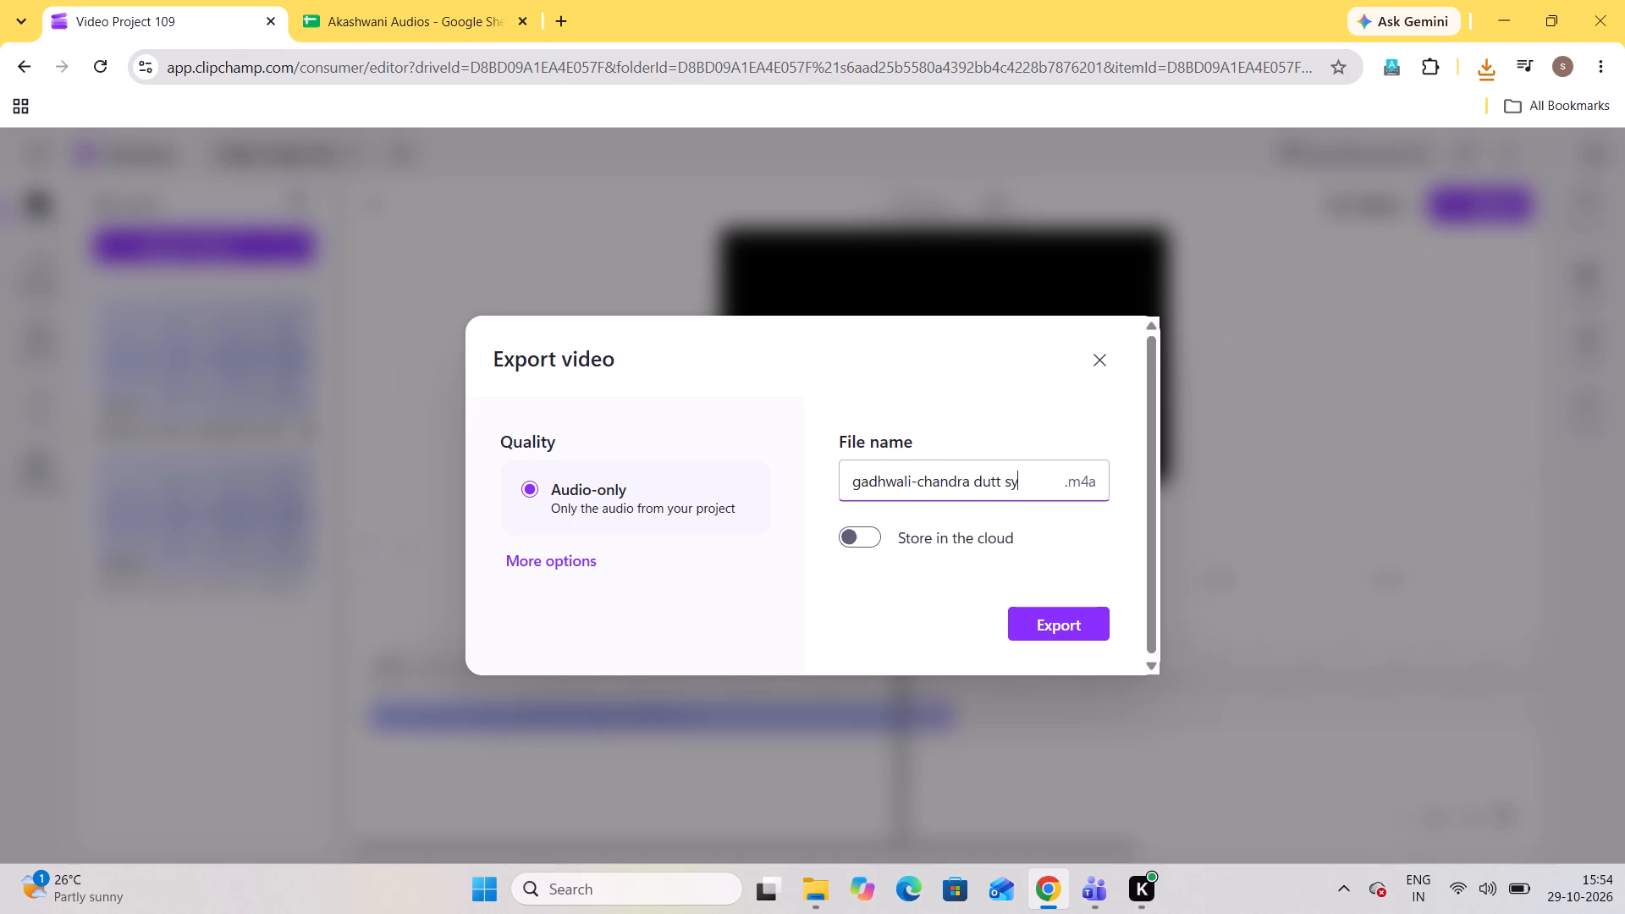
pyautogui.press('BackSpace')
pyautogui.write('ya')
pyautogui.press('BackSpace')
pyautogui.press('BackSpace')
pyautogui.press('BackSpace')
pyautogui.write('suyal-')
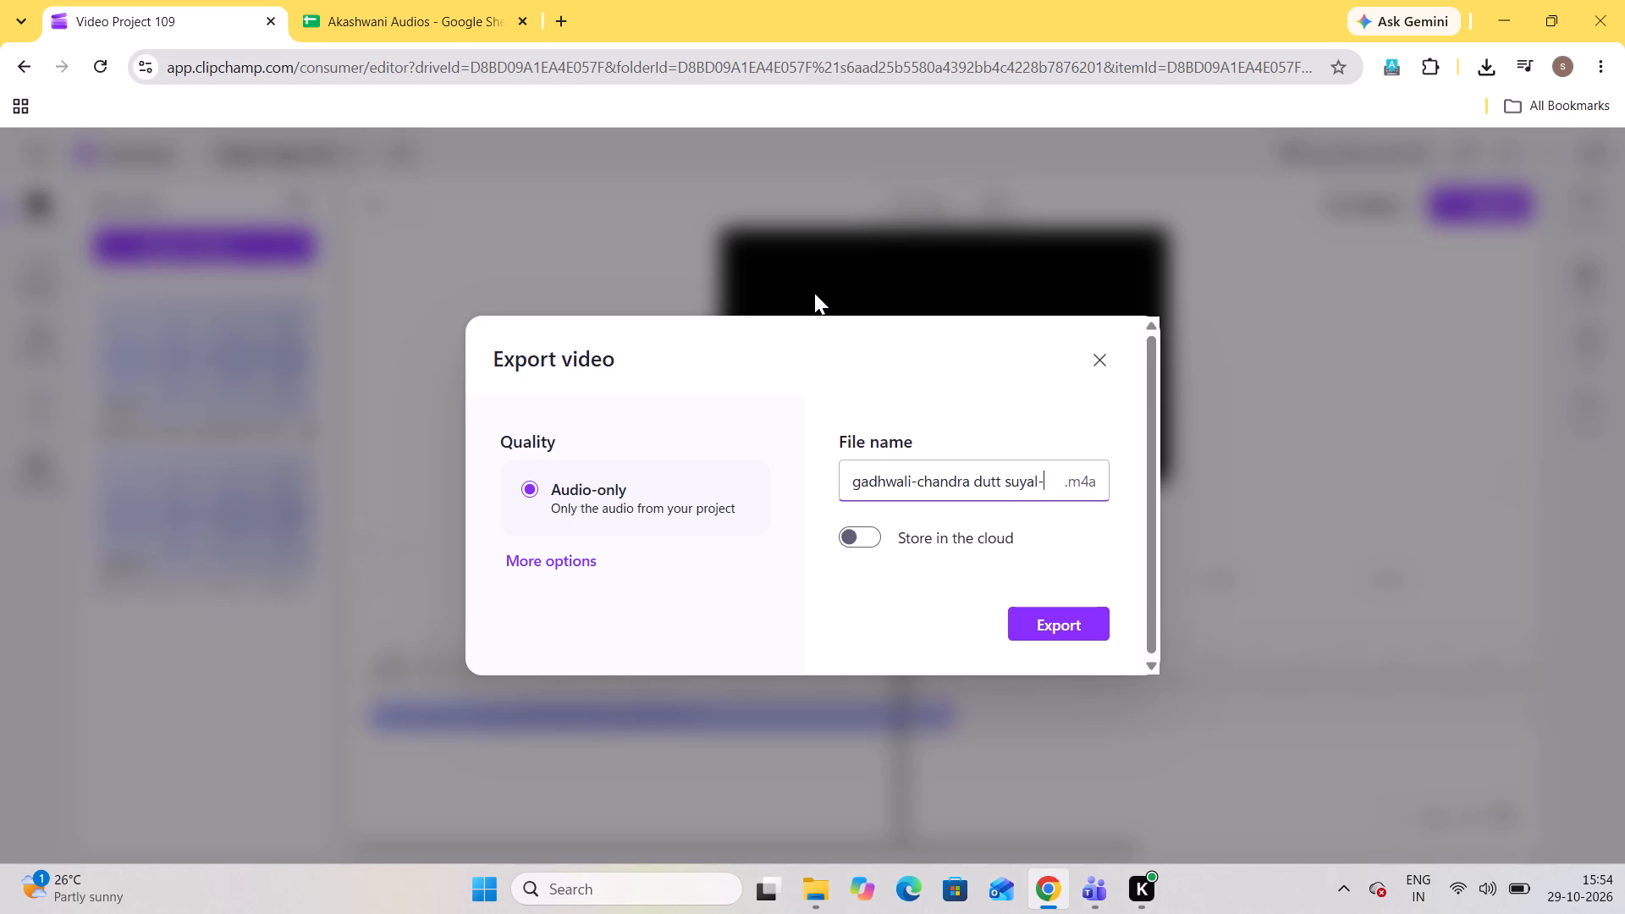
pyautogui.click(814, 293)
# Play the recording briefly, pause at 3:10:16 and split it again at that point.
pyautogui.click(950, 539)
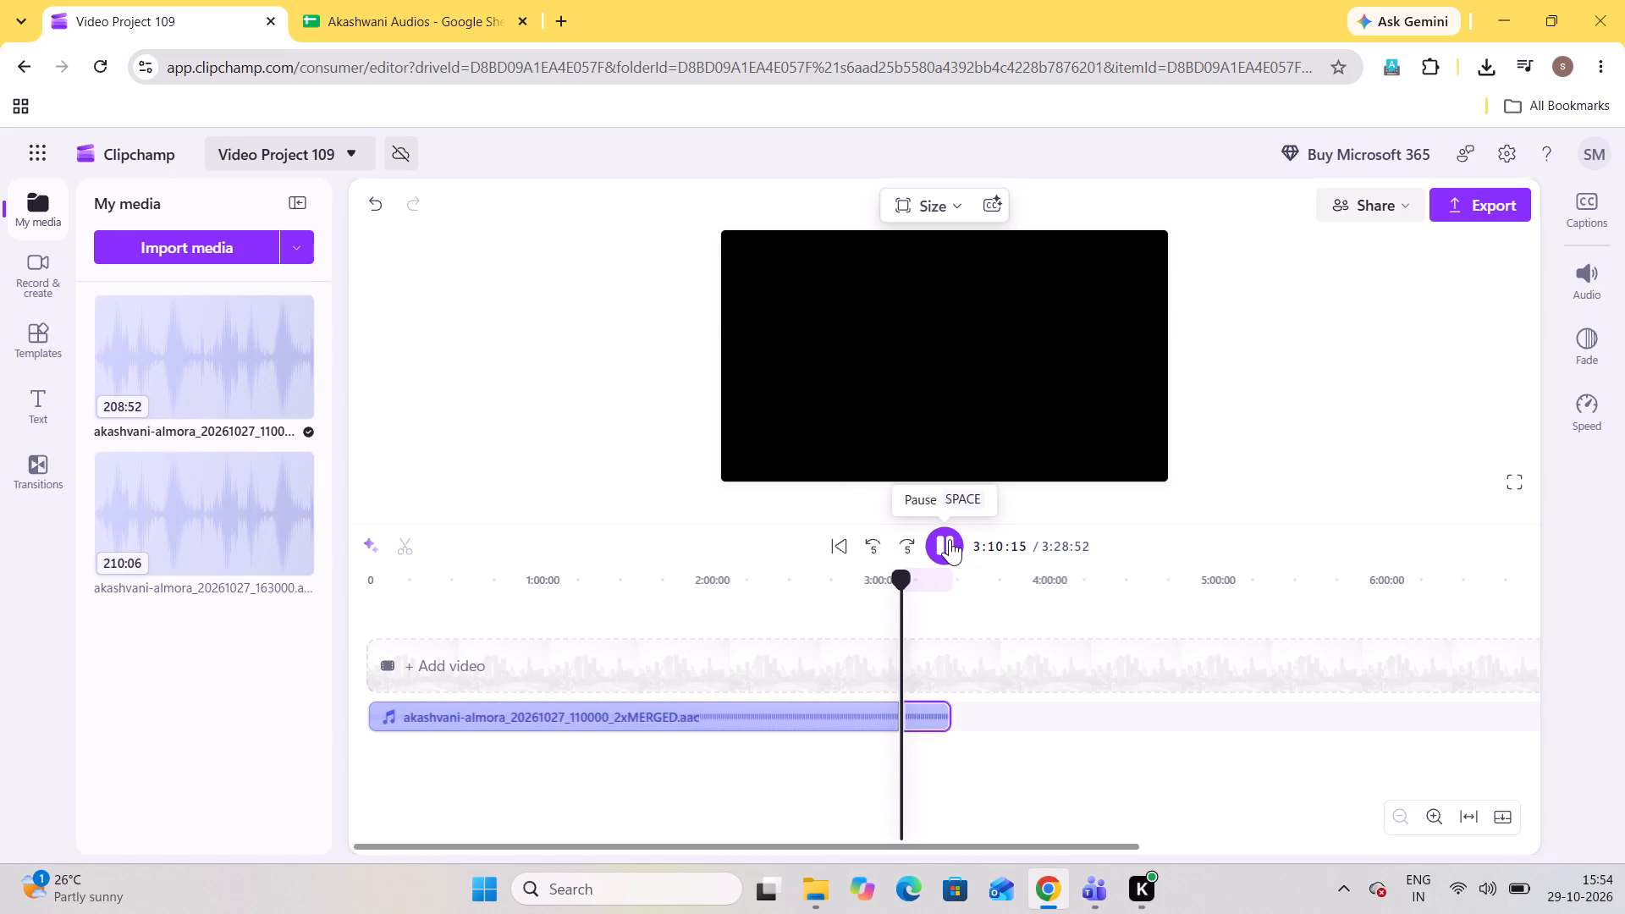
pyautogui.click(950, 539)
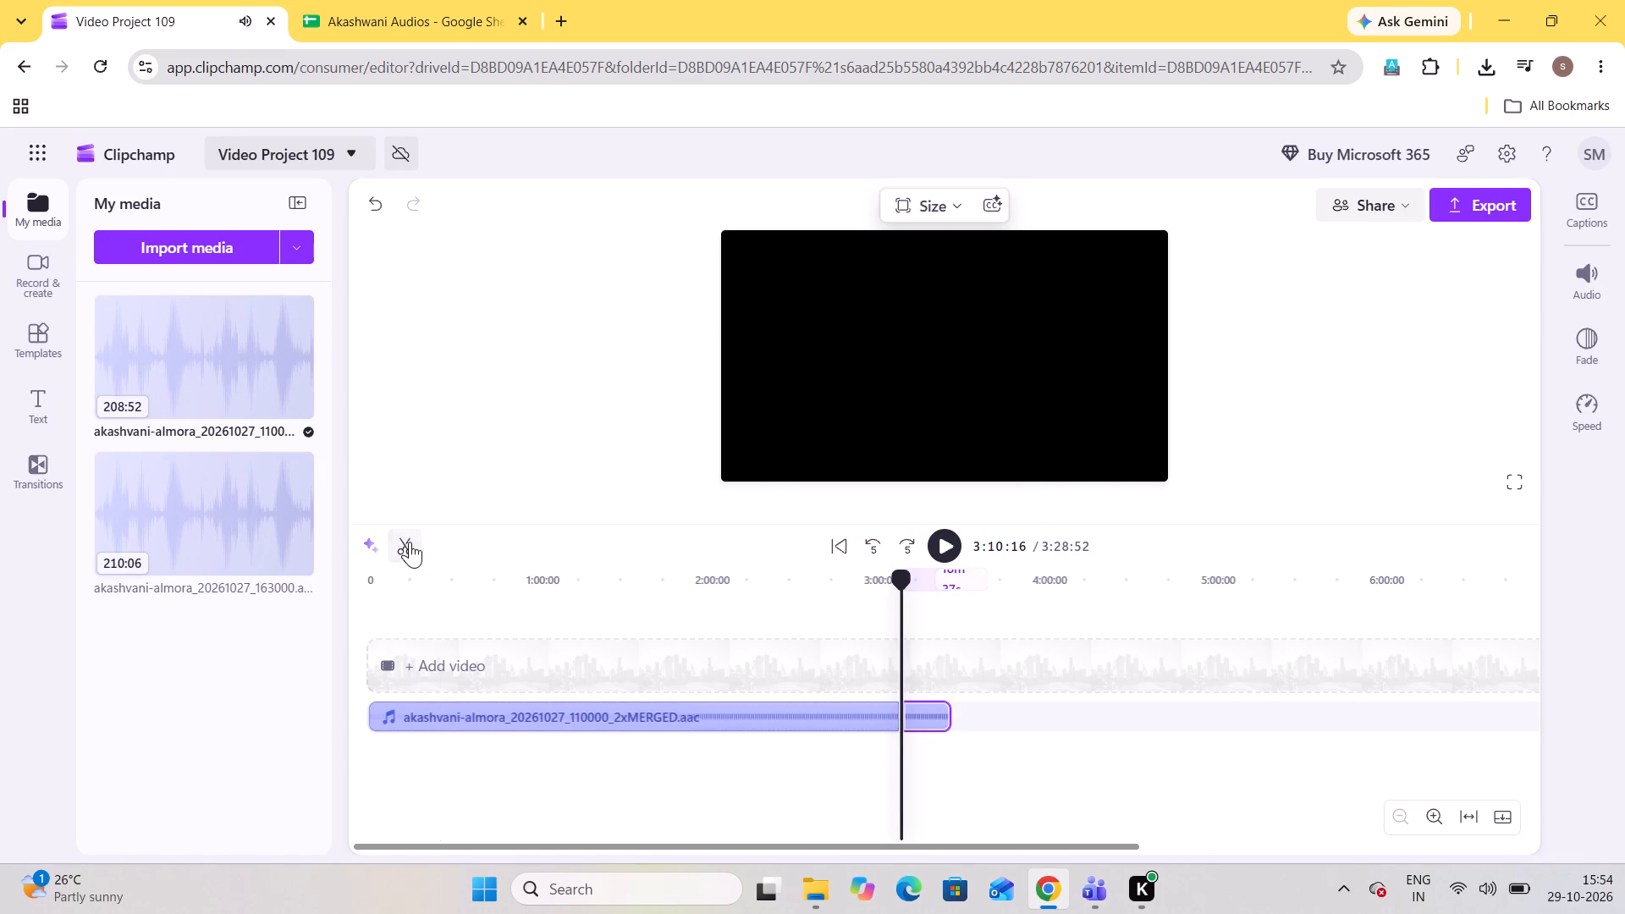
pyautogui.click(410, 541)
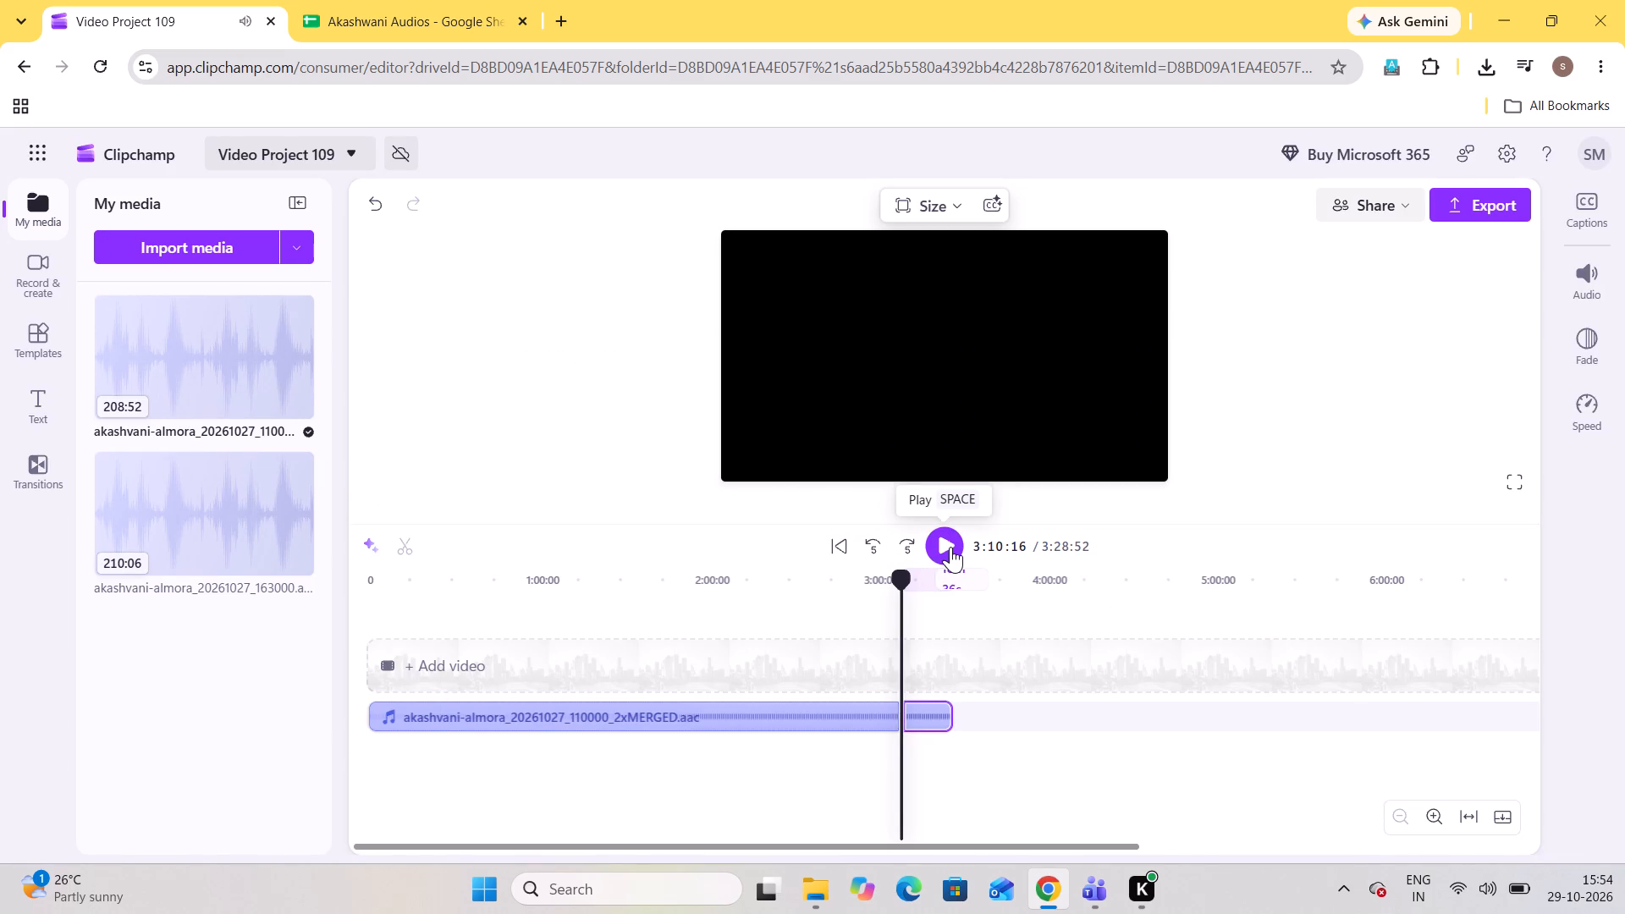
# Resume playback from 3:10:16 to listen to the gadhwali song.
pyautogui.click(950, 547)
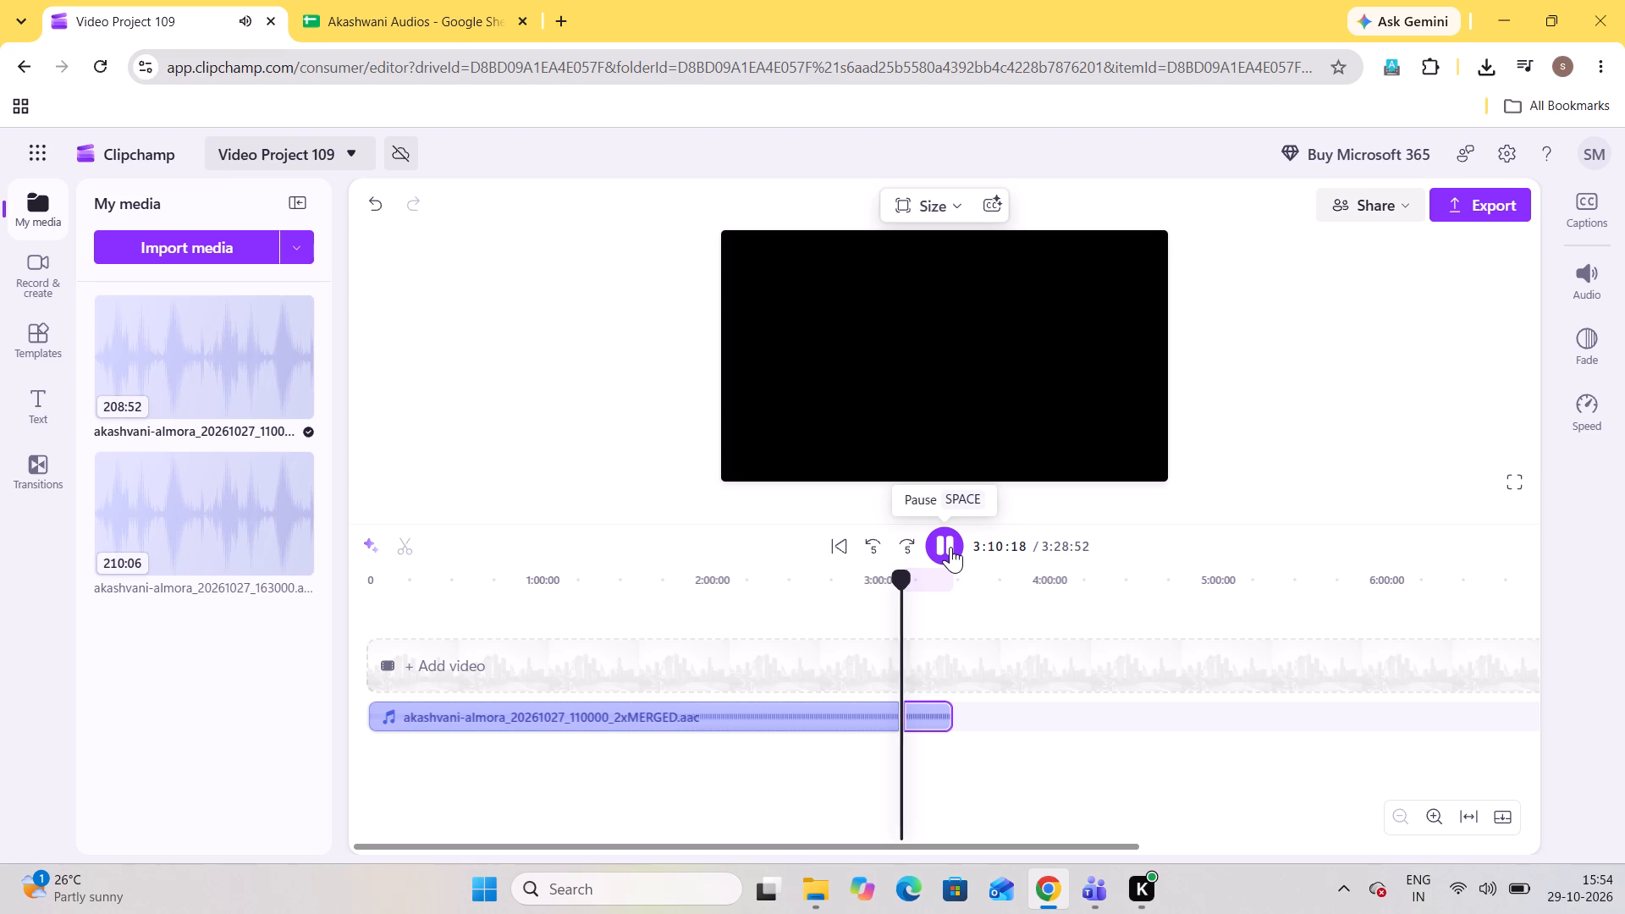
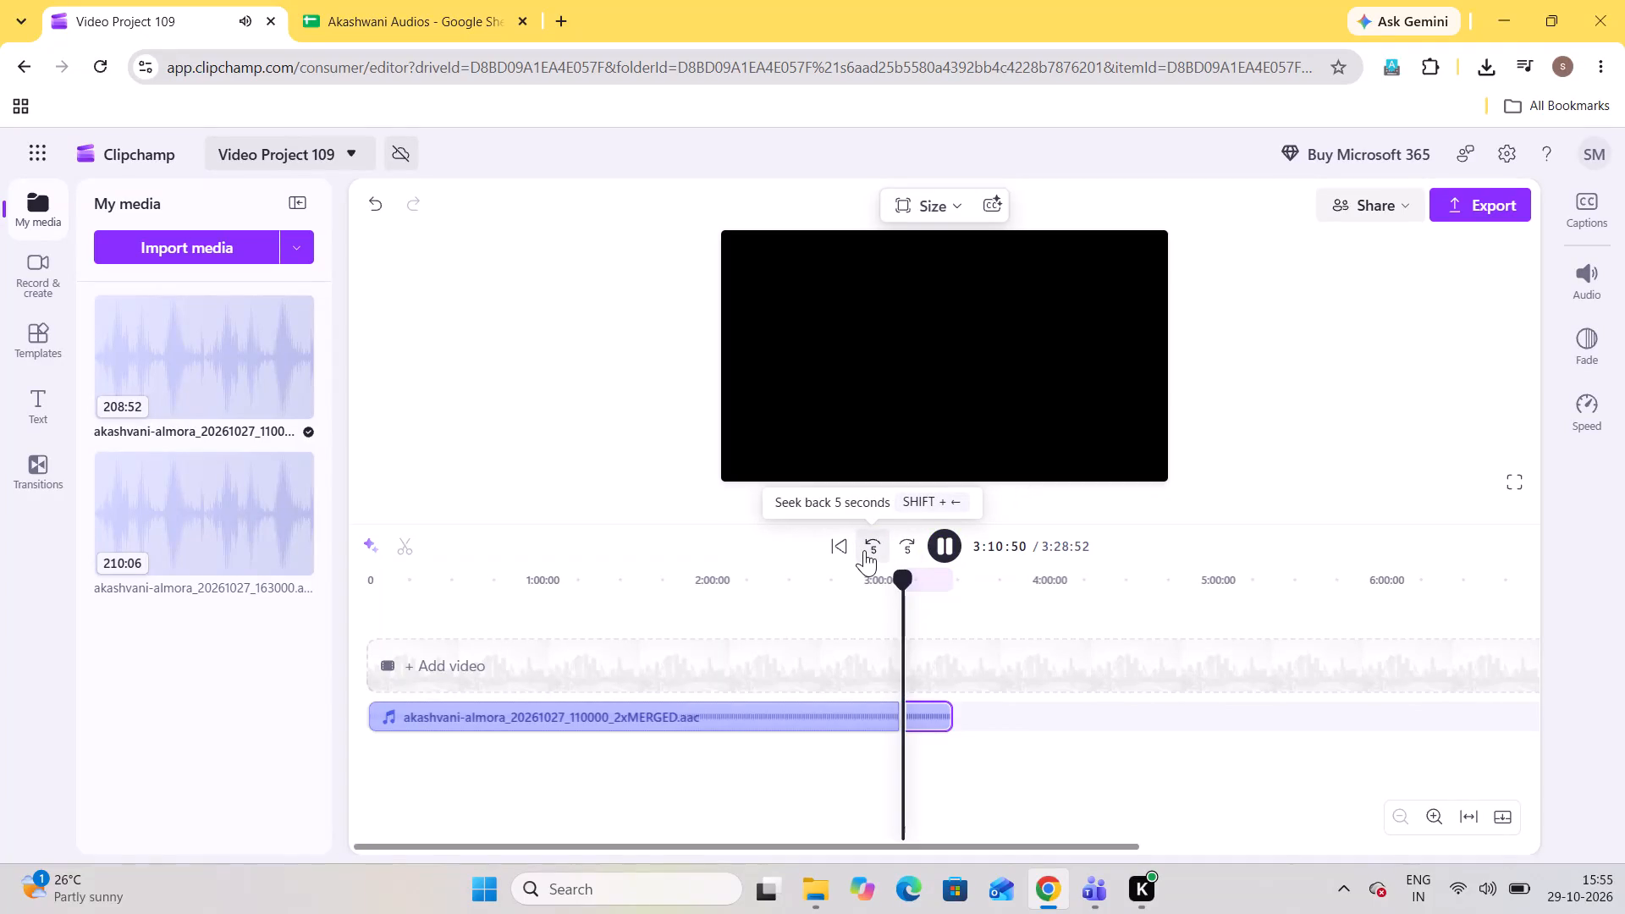
# Replay the song's opening, pause at 3:10:41, append "rangili bhana" to the export file name and close the export settings without exporting.
pyautogui.doubleClick(864, 550)
pyautogui.tripleClick(864, 550)
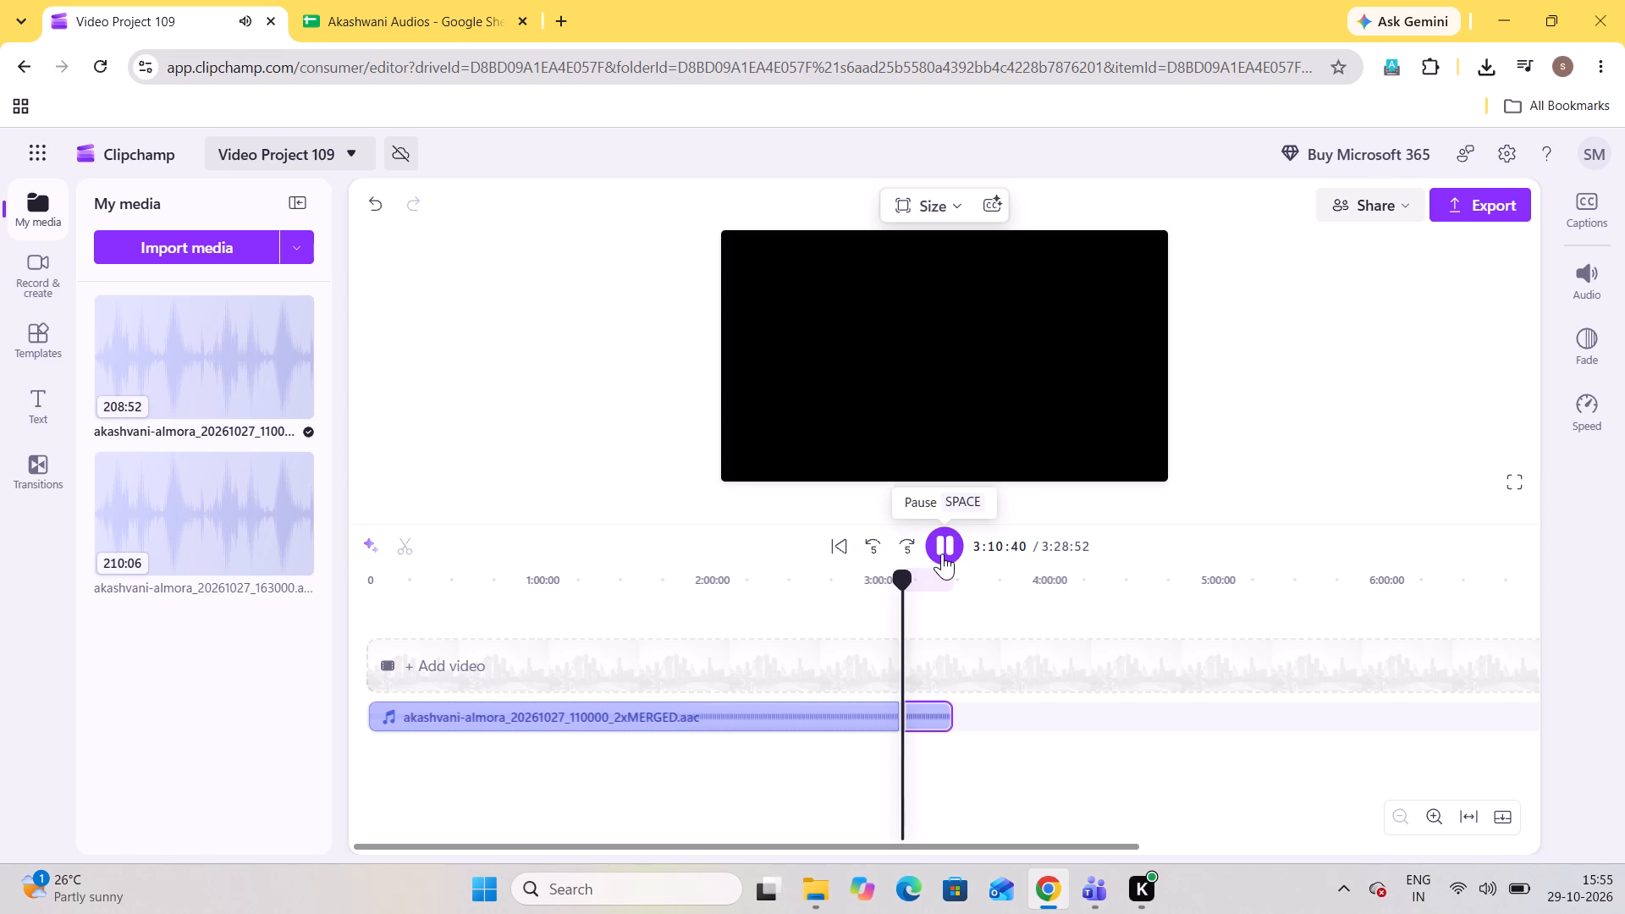
pyautogui.click(942, 553)
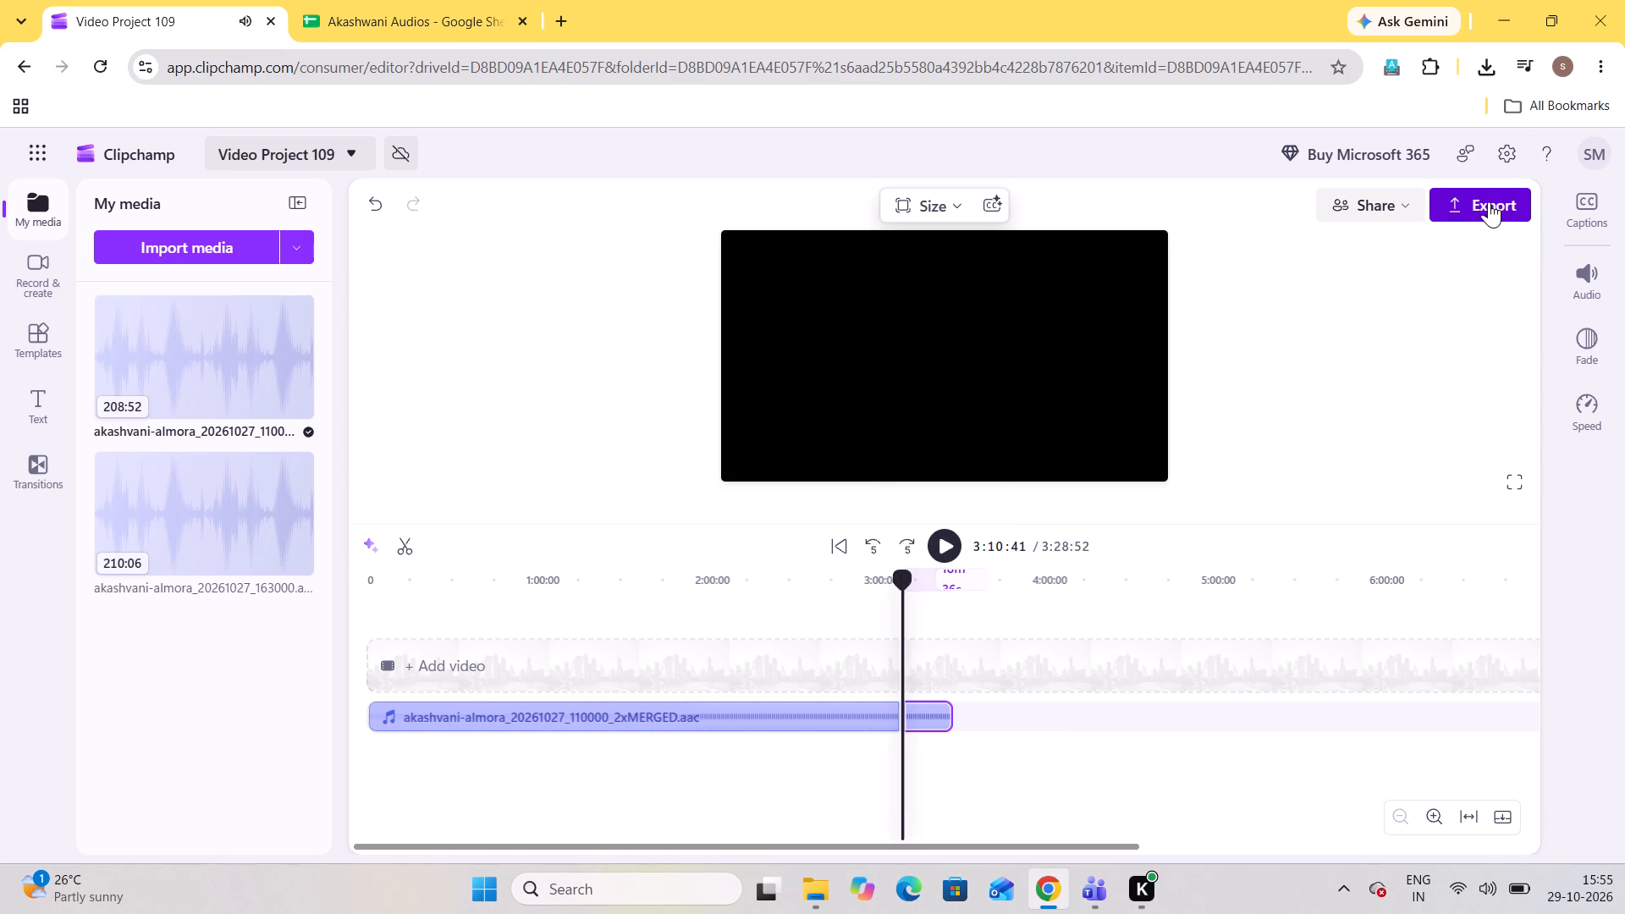
pyautogui.click(1489, 201)
pyautogui.click(1062, 476)
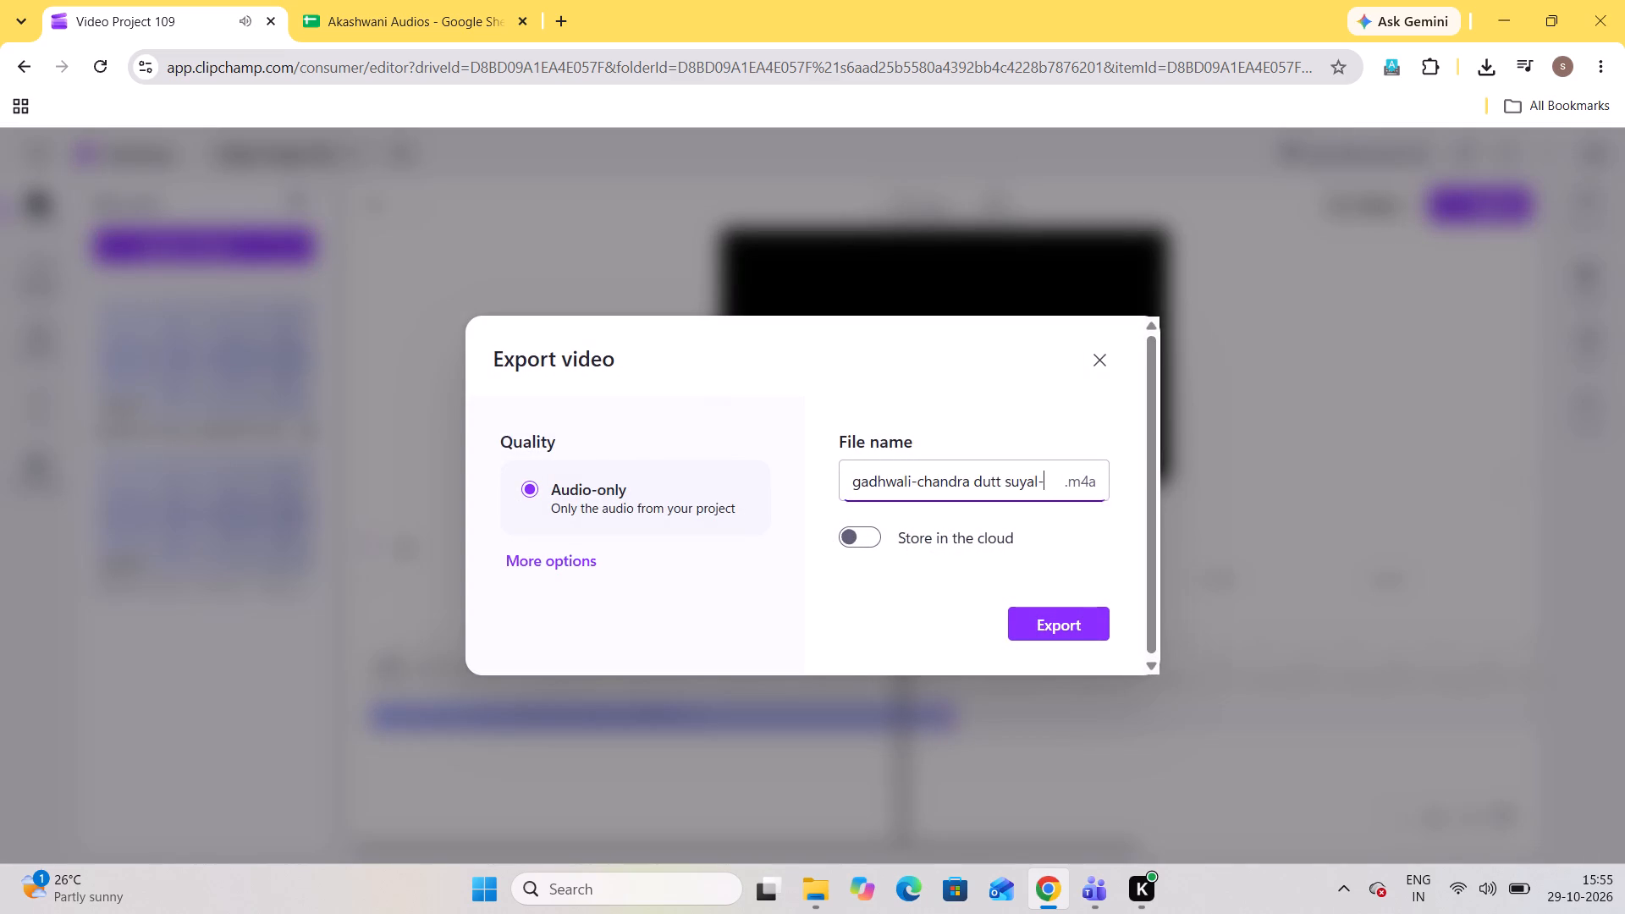
pyautogui.write('ran')
pyautogui.write('gili bja')
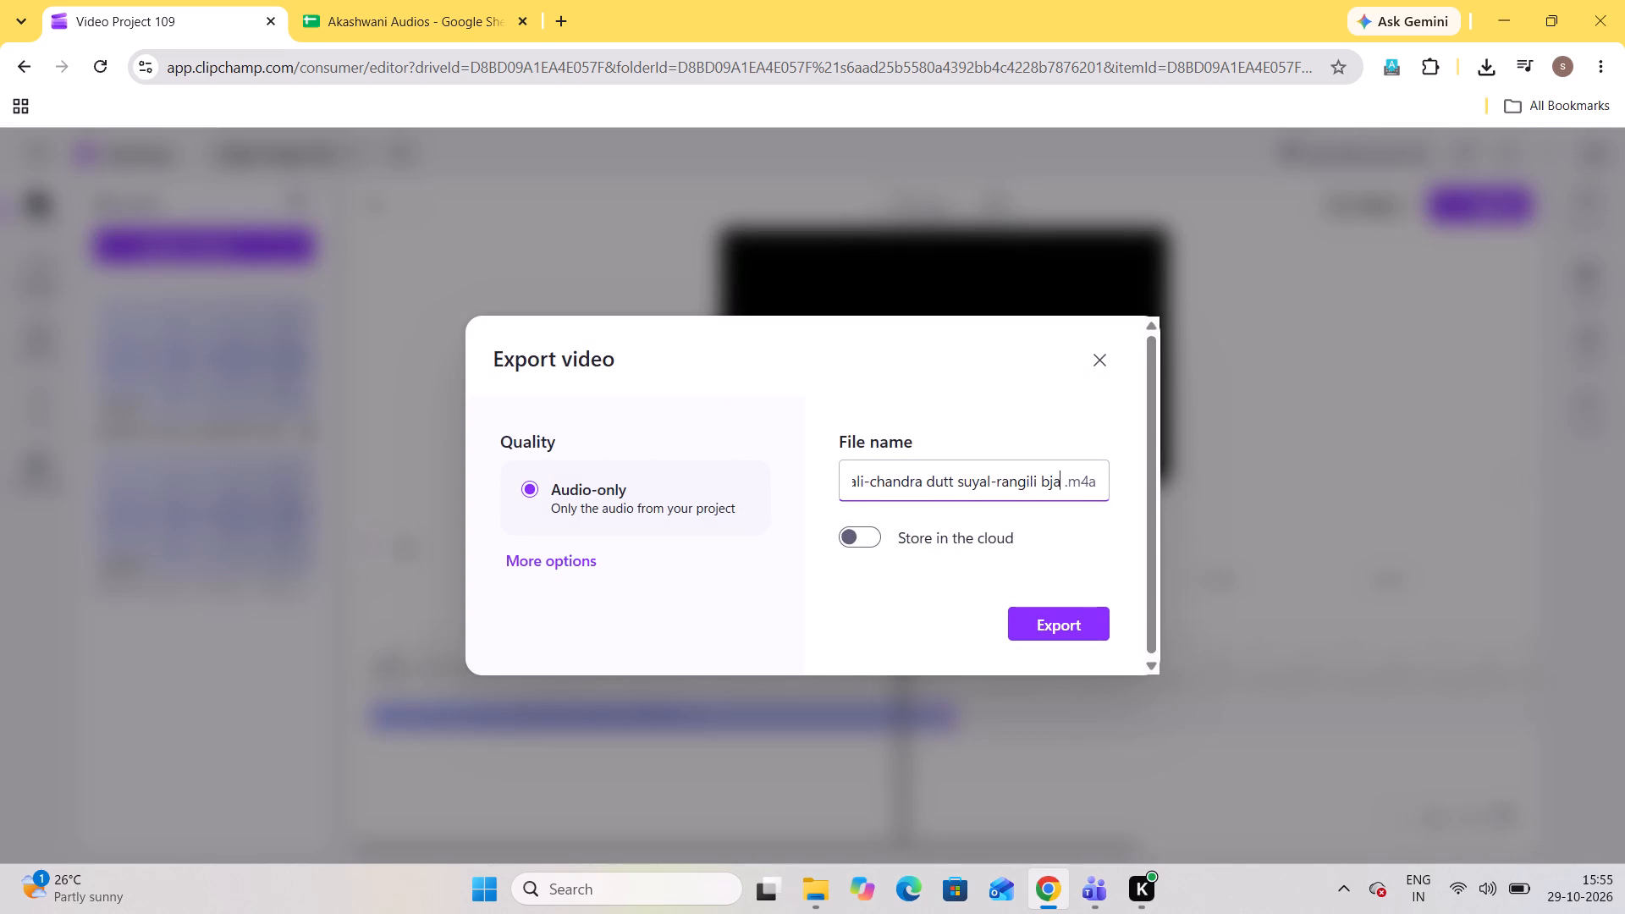
pyautogui.press('BackSpace')
pyautogui.press('BackSpace')
pyautogui.write('hana')
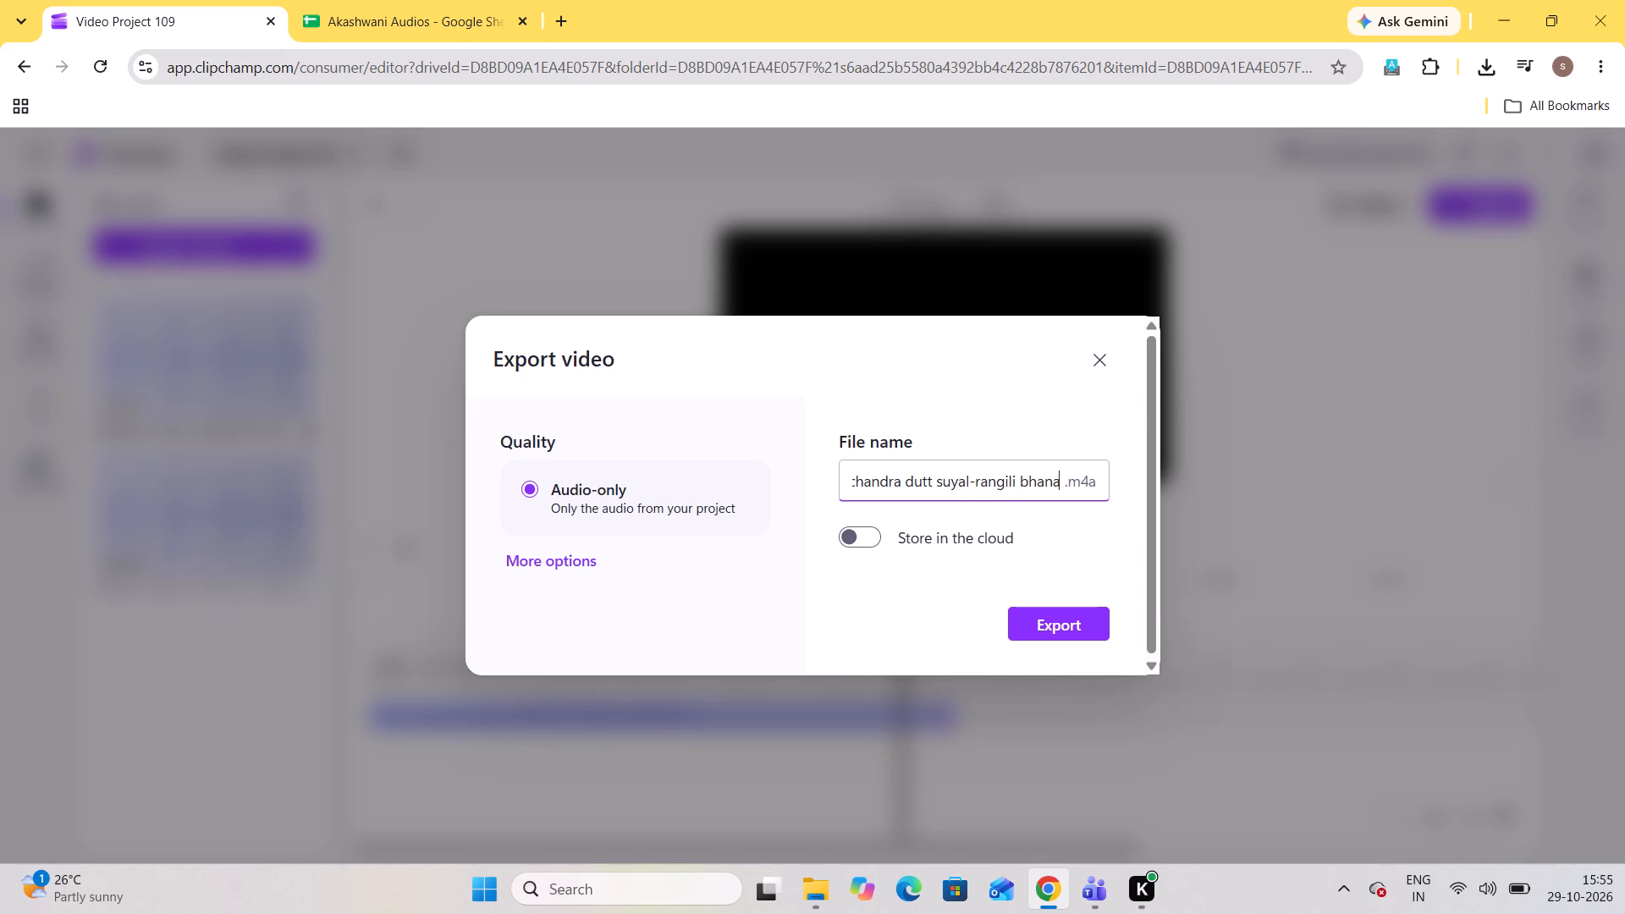
pyautogui.click(967, 297)
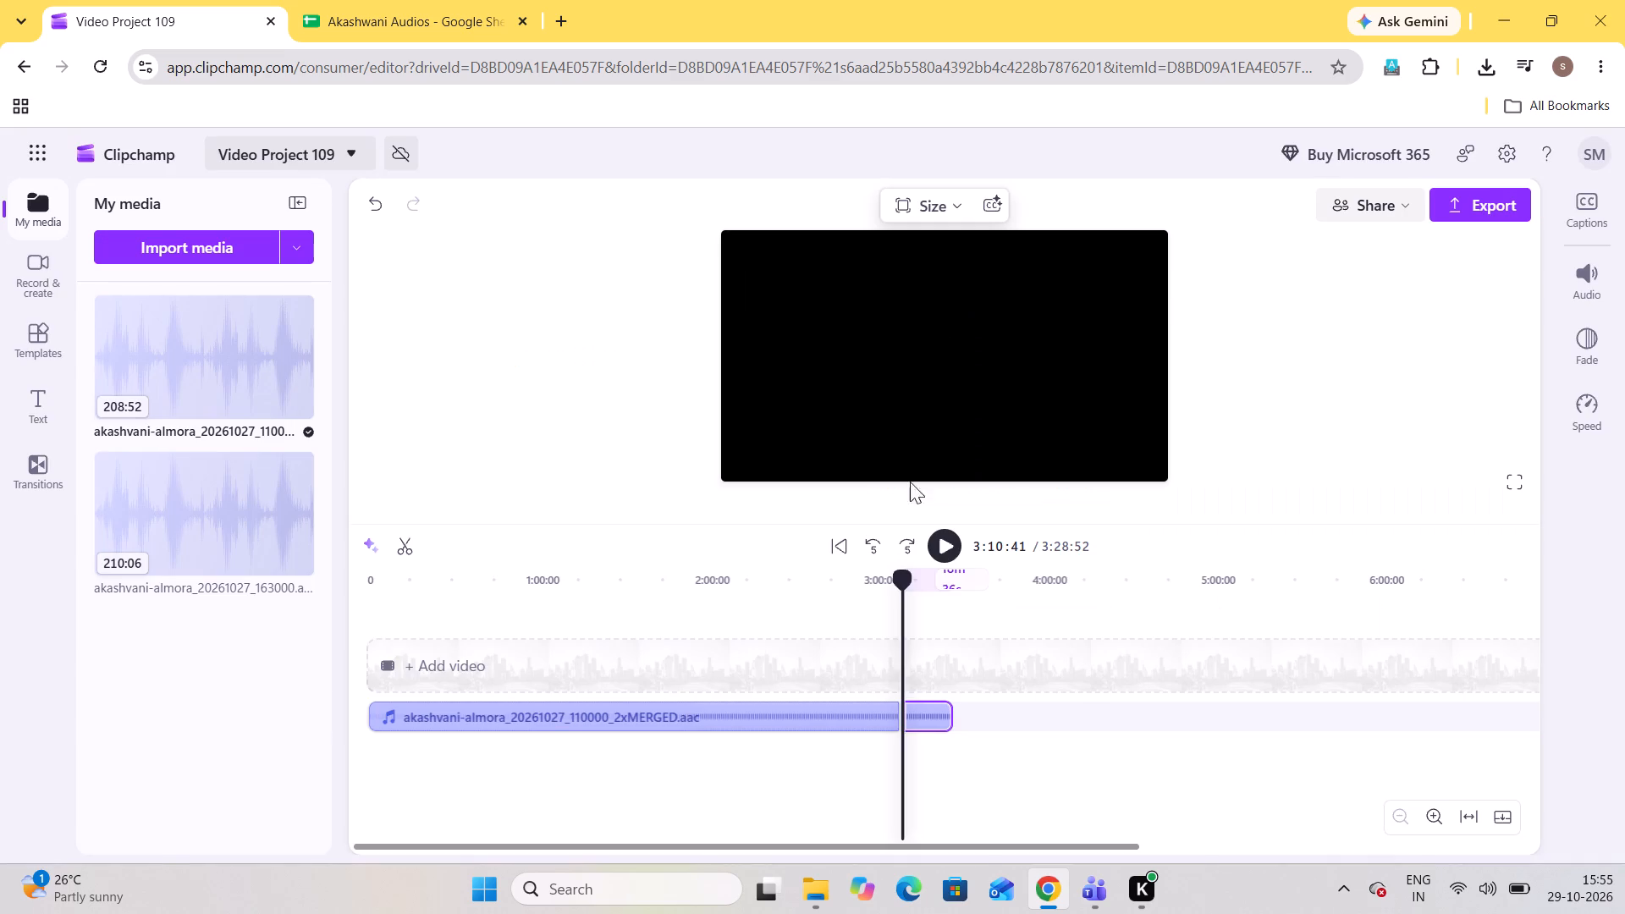
# Skip through the gadhwali song to find its end, pause at 3:14:02 and split the recording there.
pyautogui.click(946, 538)
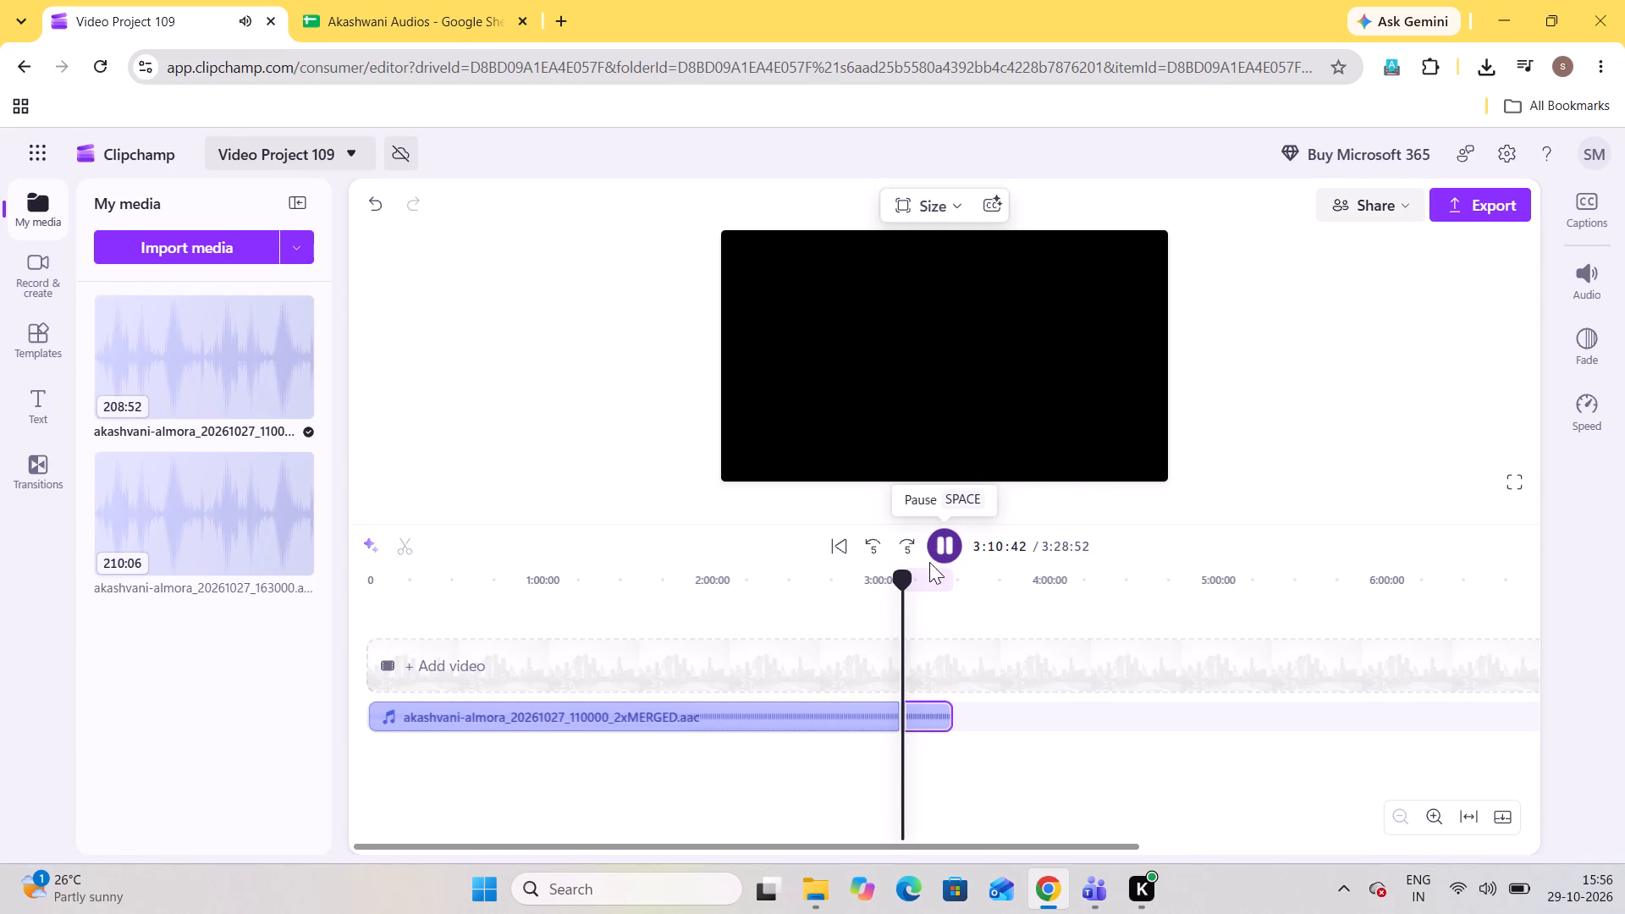
pyautogui.tripleClick(902, 548)
pyautogui.tripleClick(902, 548)
pyautogui.tripleClick(902, 548)
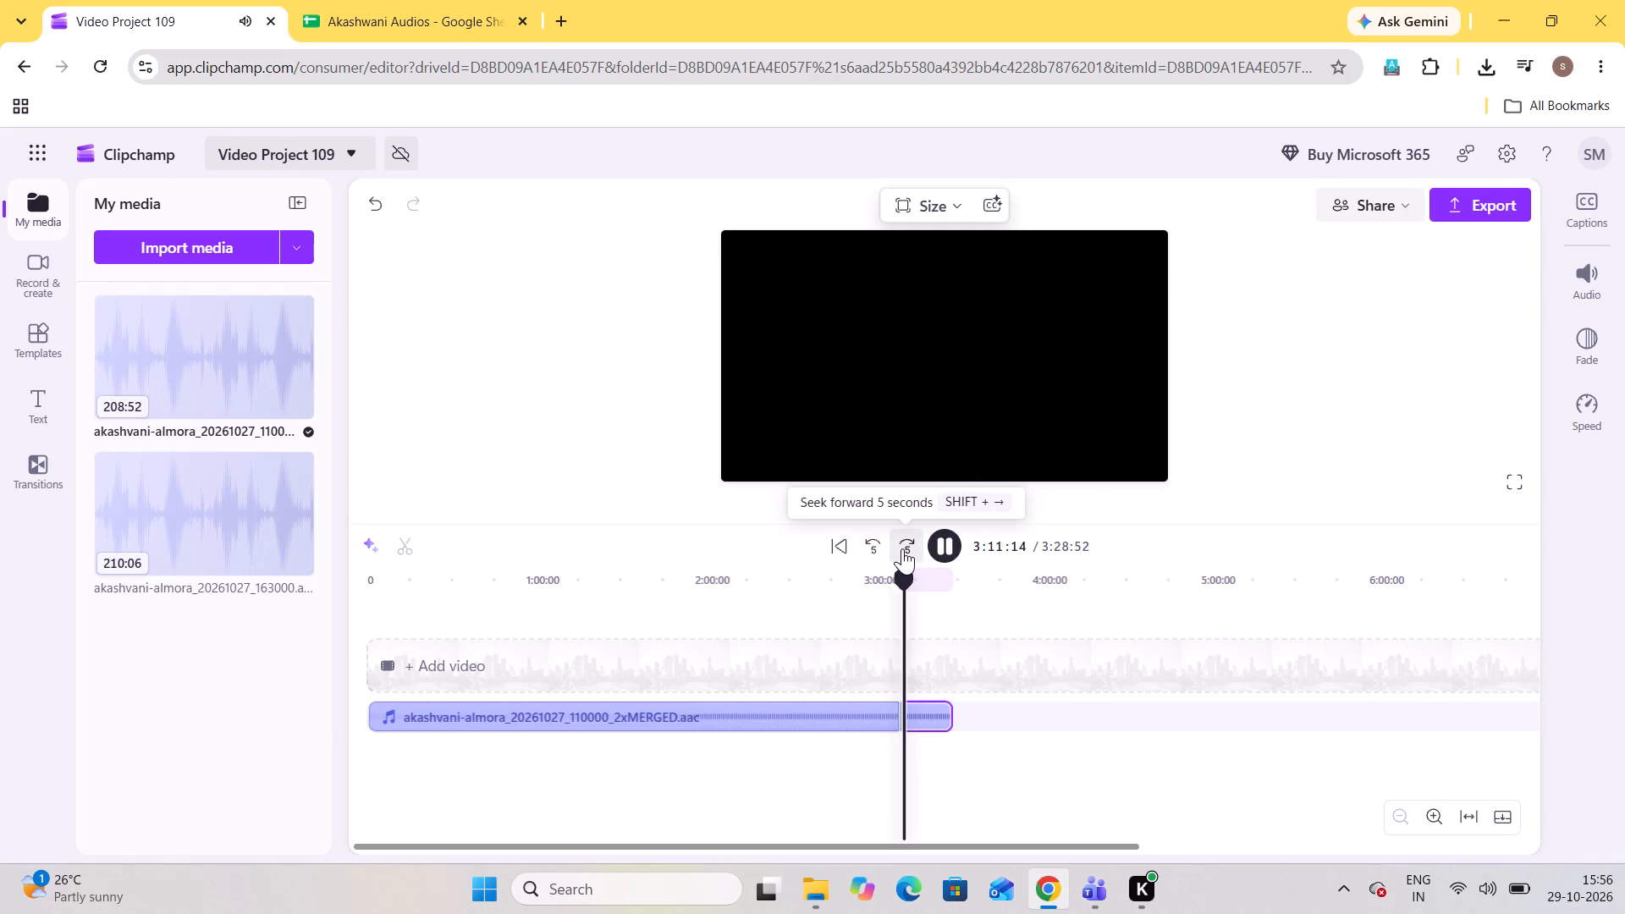
pyautogui.tripleClick(902, 548)
pyautogui.tripleClick(902, 548)
pyautogui.tripleClick(902, 548)
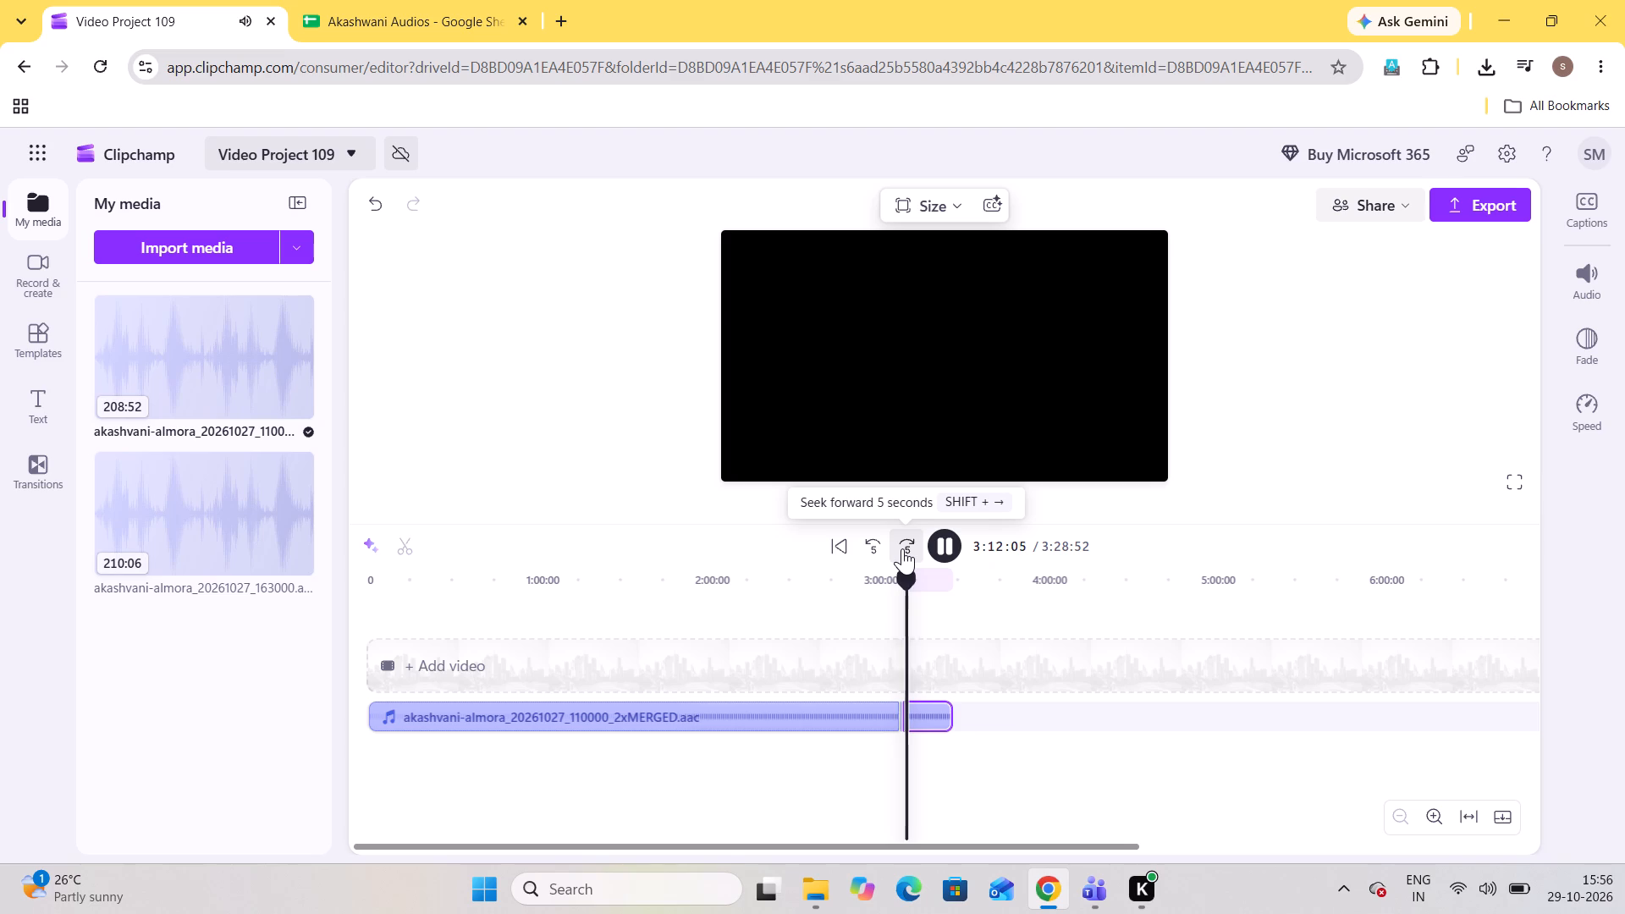
pyautogui.tripleClick(902, 548)
pyautogui.tripleClick(902, 548)
pyautogui.tripleClick(902, 548)
pyautogui.tripleClick(902, 548)
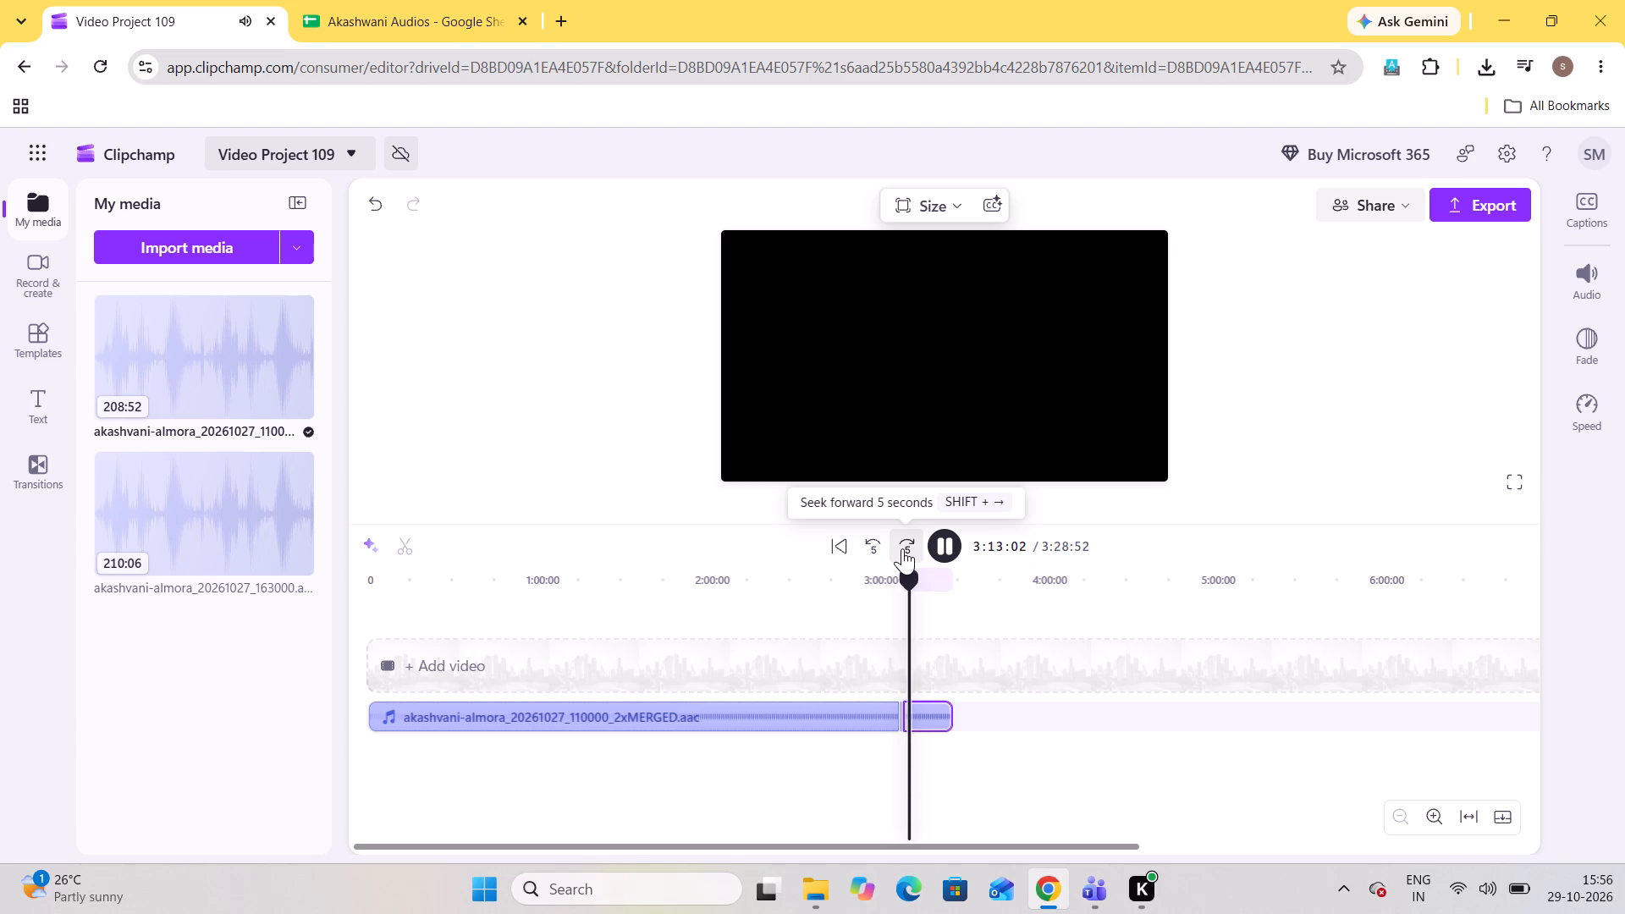
pyautogui.tripleClick(902, 548)
pyautogui.tripleClick(902, 548)
pyautogui.tripleClick(902, 548)
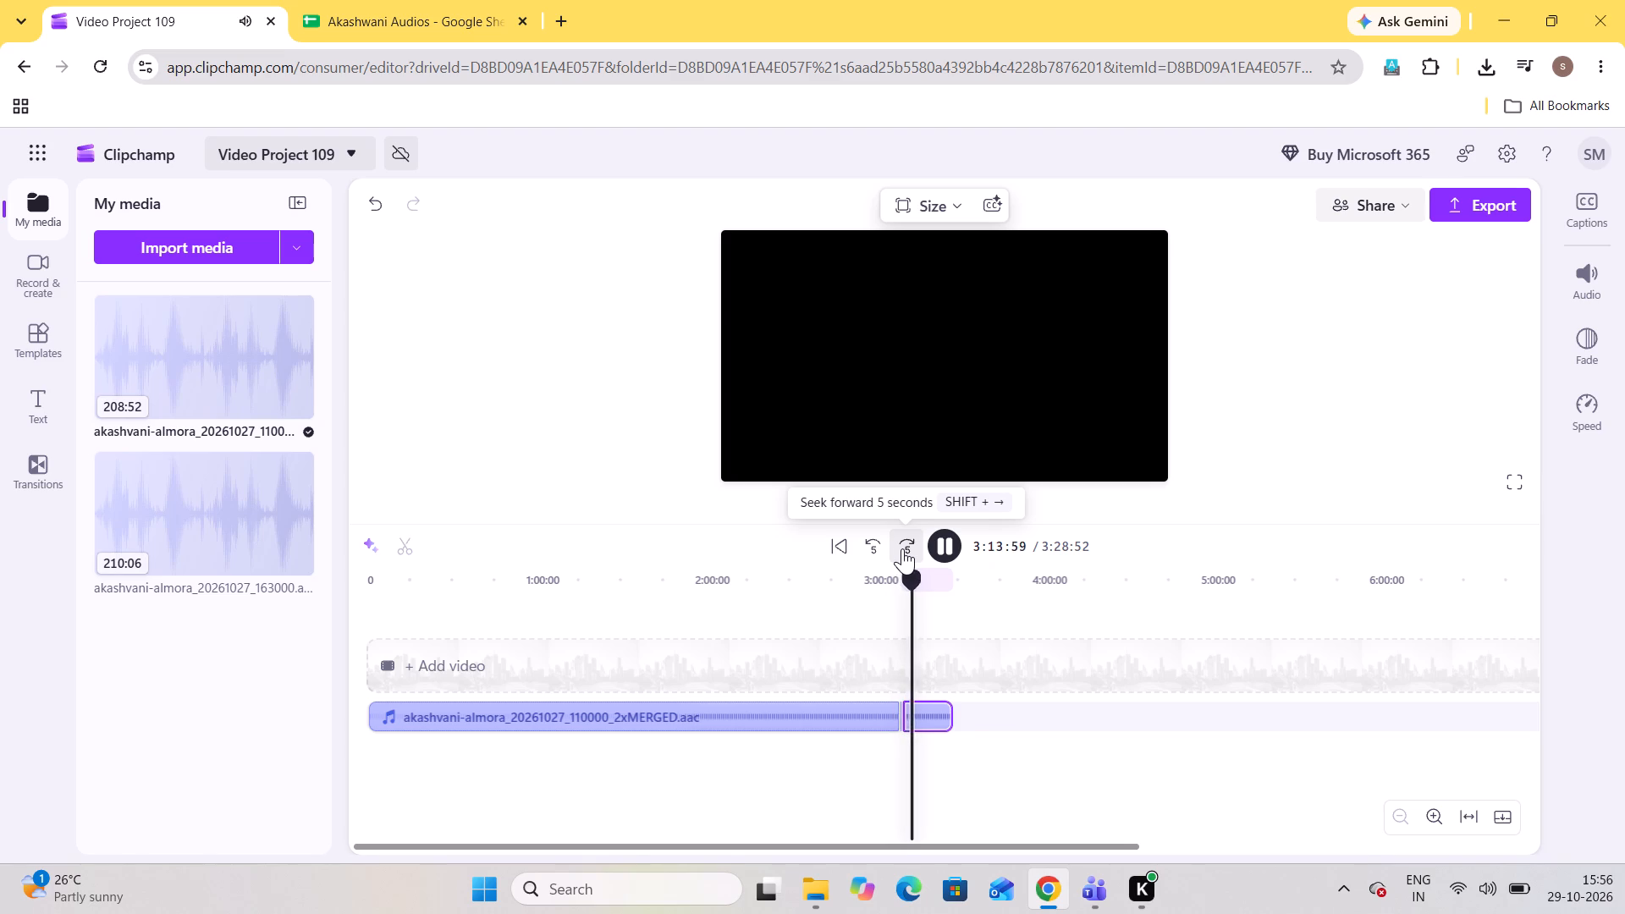
pyautogui.tripleClick(902, 548)
pyautogui.tripleClick(880, 543)
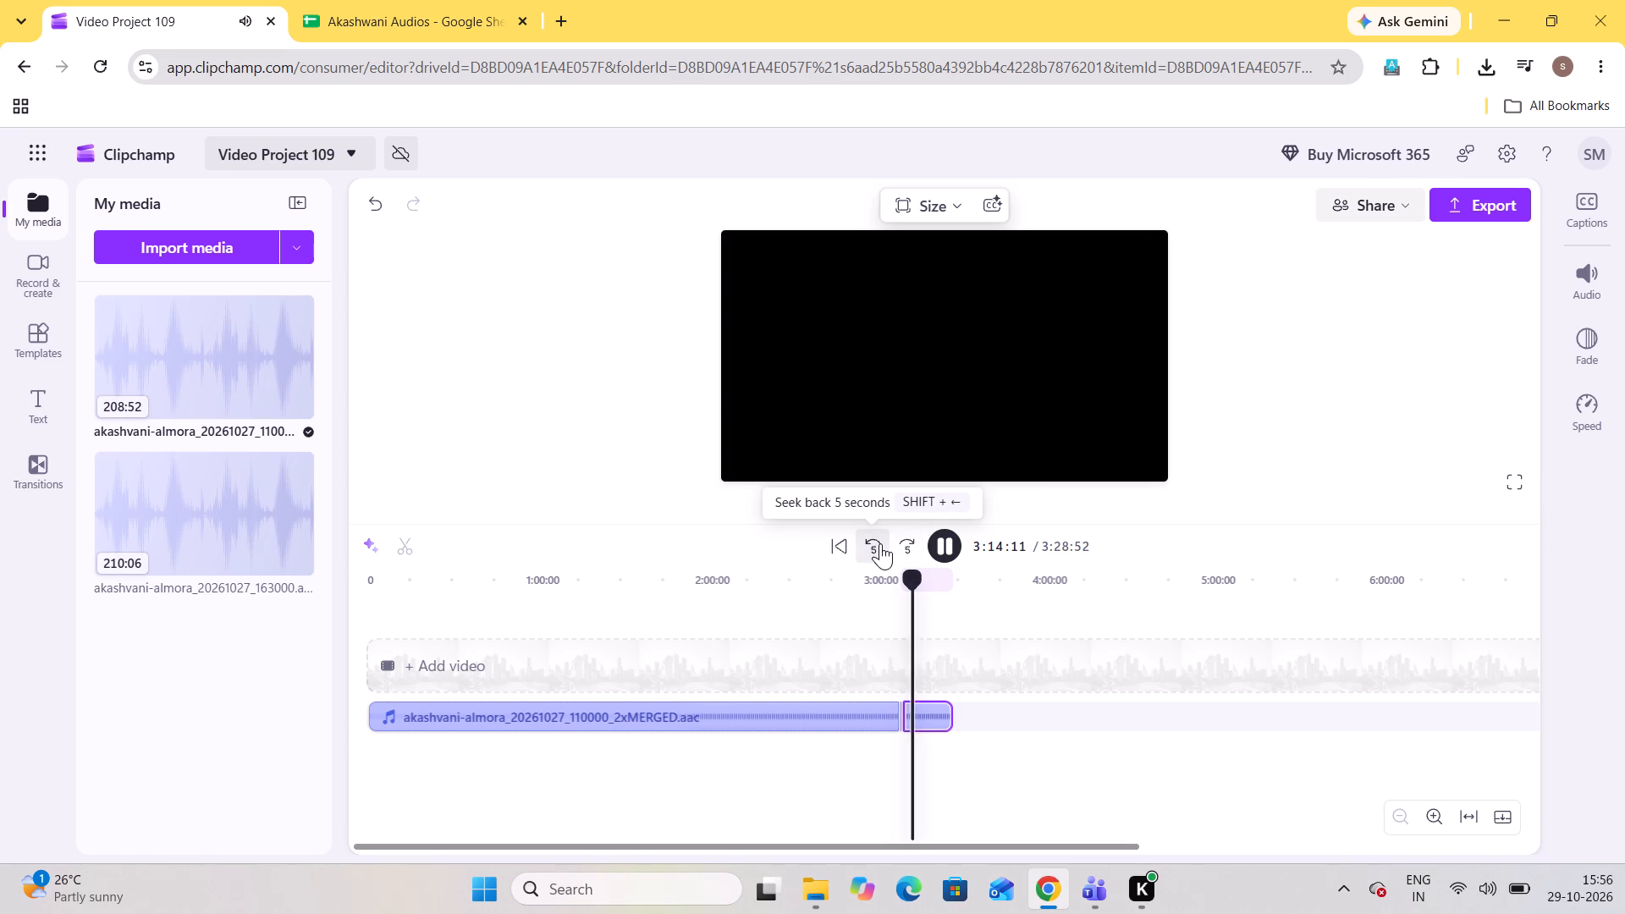
pyautogui.doubleClick(880, 543)
pyautogui.click(880, 543)
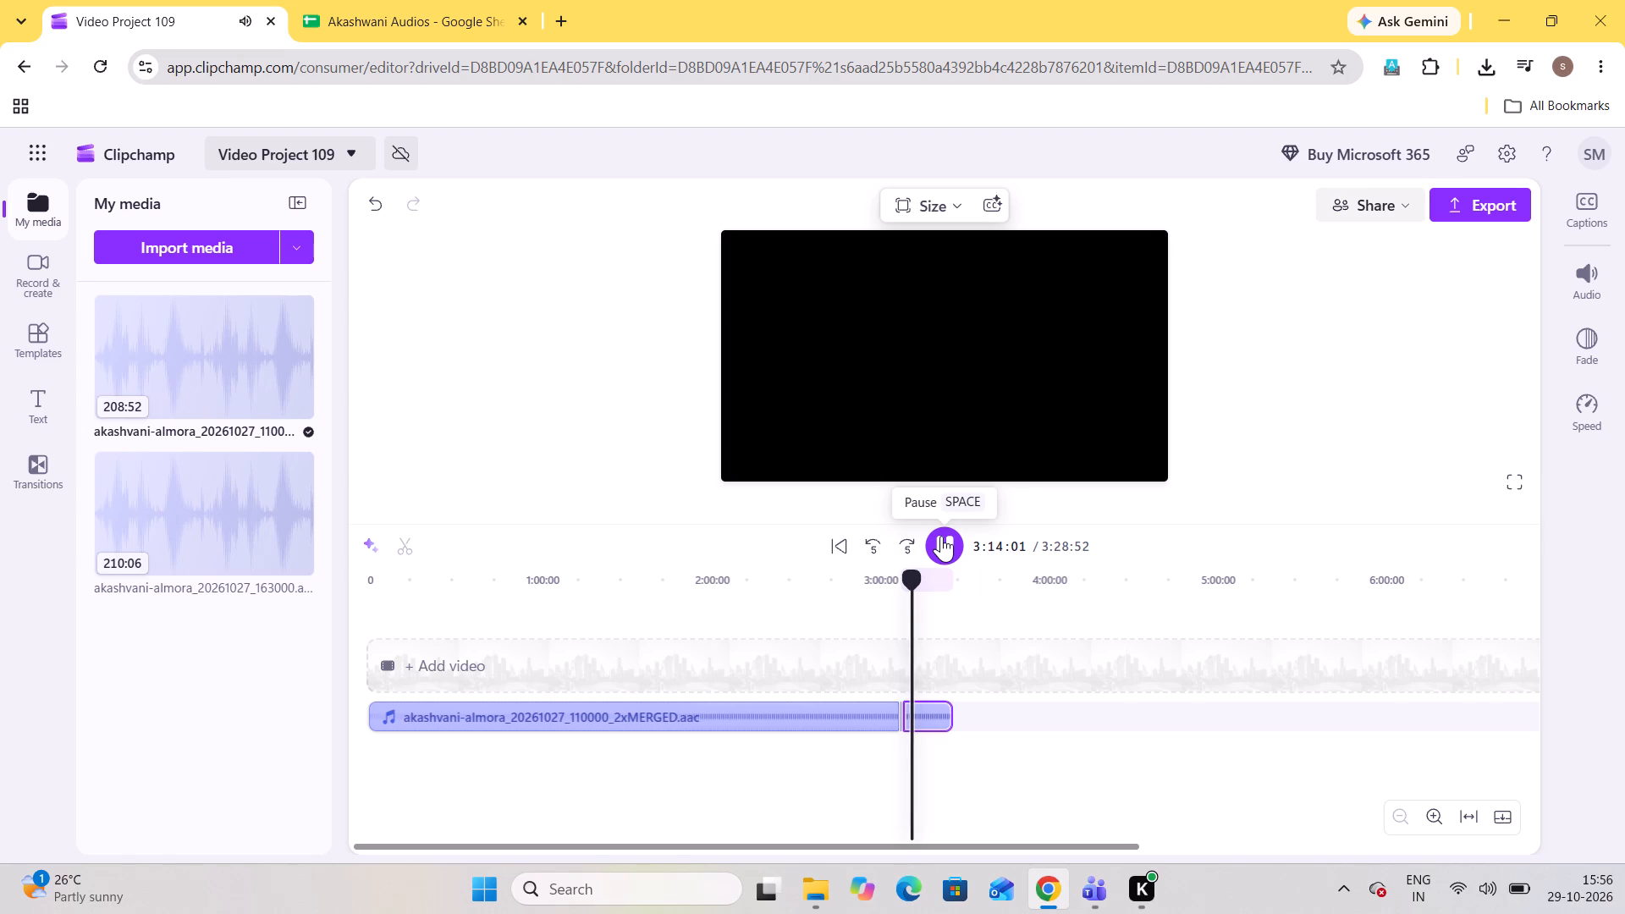
pyautogui.click(941, 536)
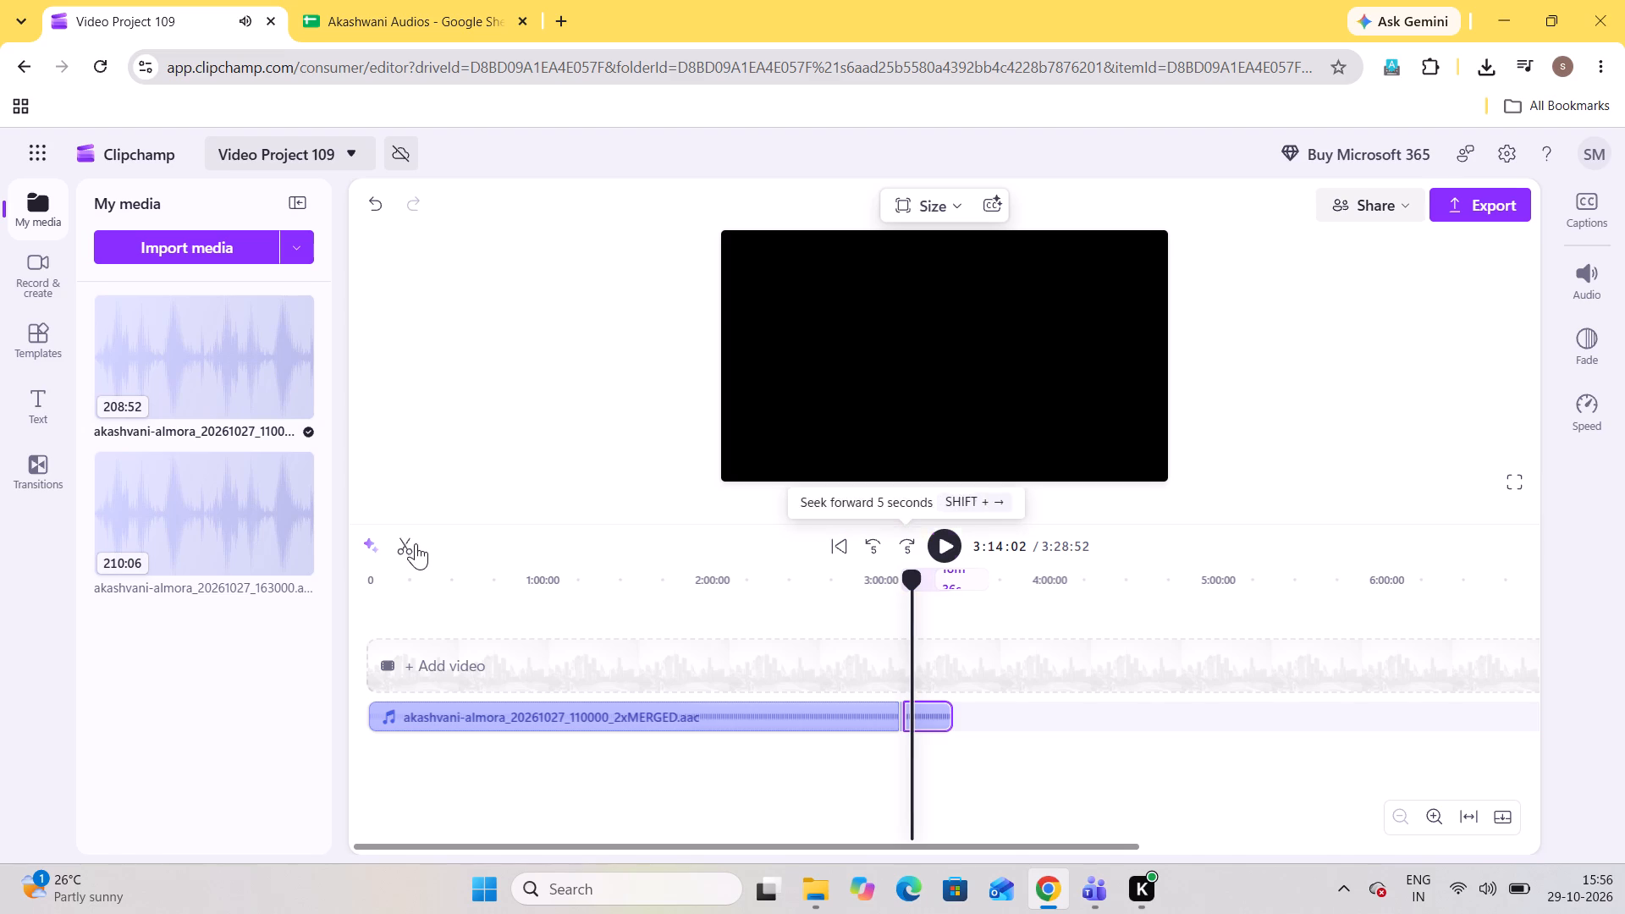
pyautogui.click(410, 542)
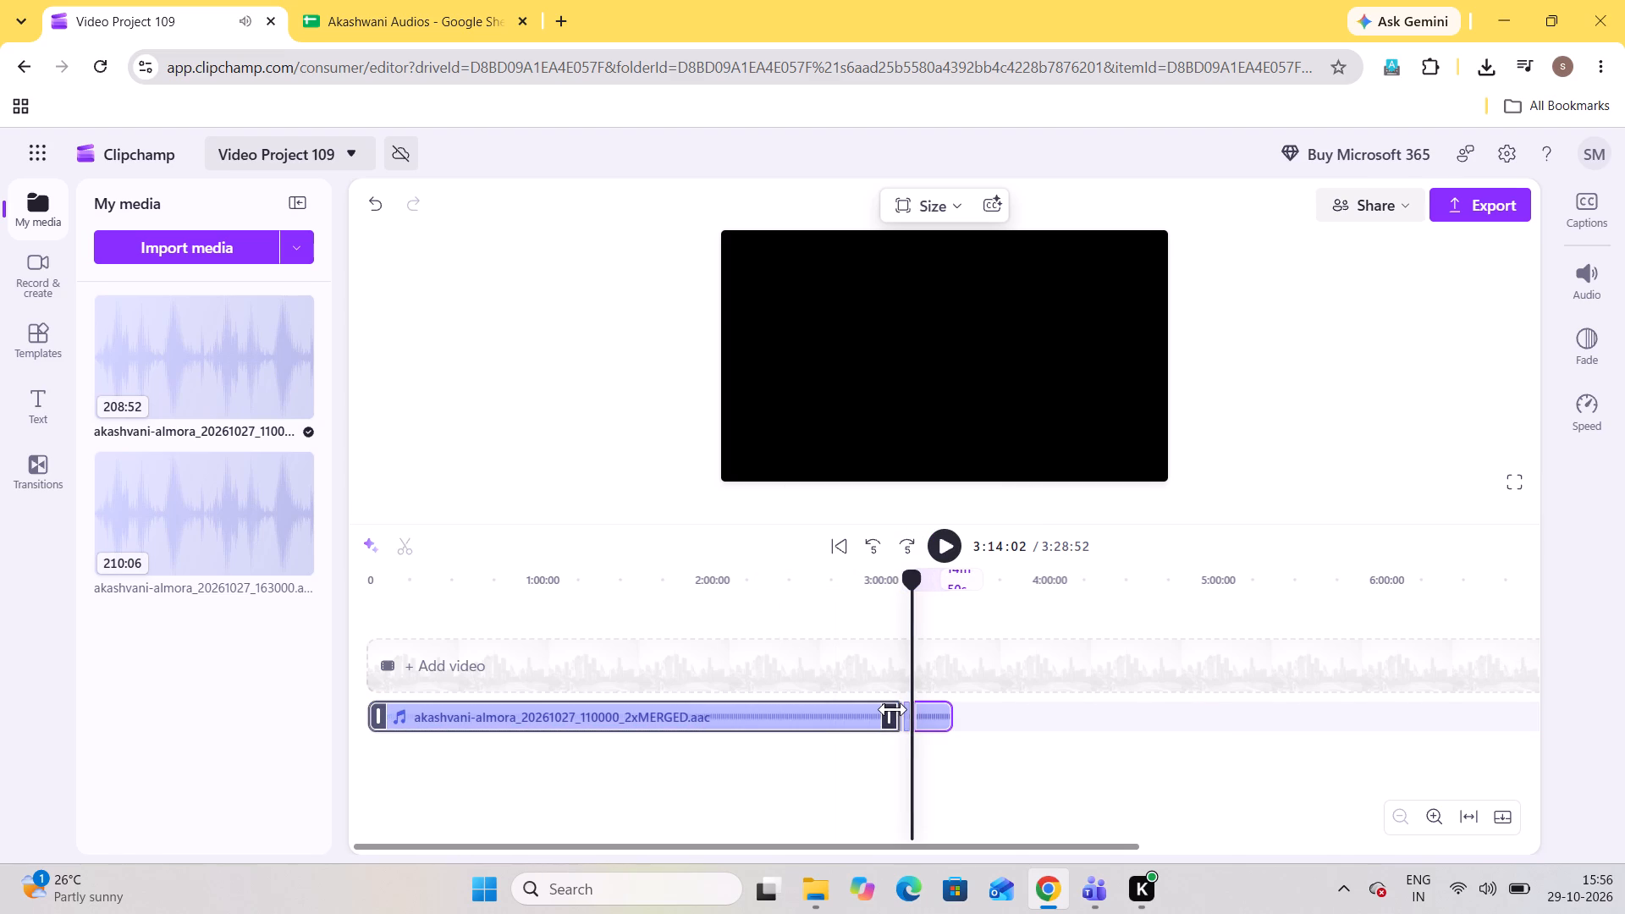
# Delete the recording parts after and before the gadhwali song, including the short sliver, and close the gap ahead of it.
pyautogui.press('Delete')
pyautogui.click(822, 709)
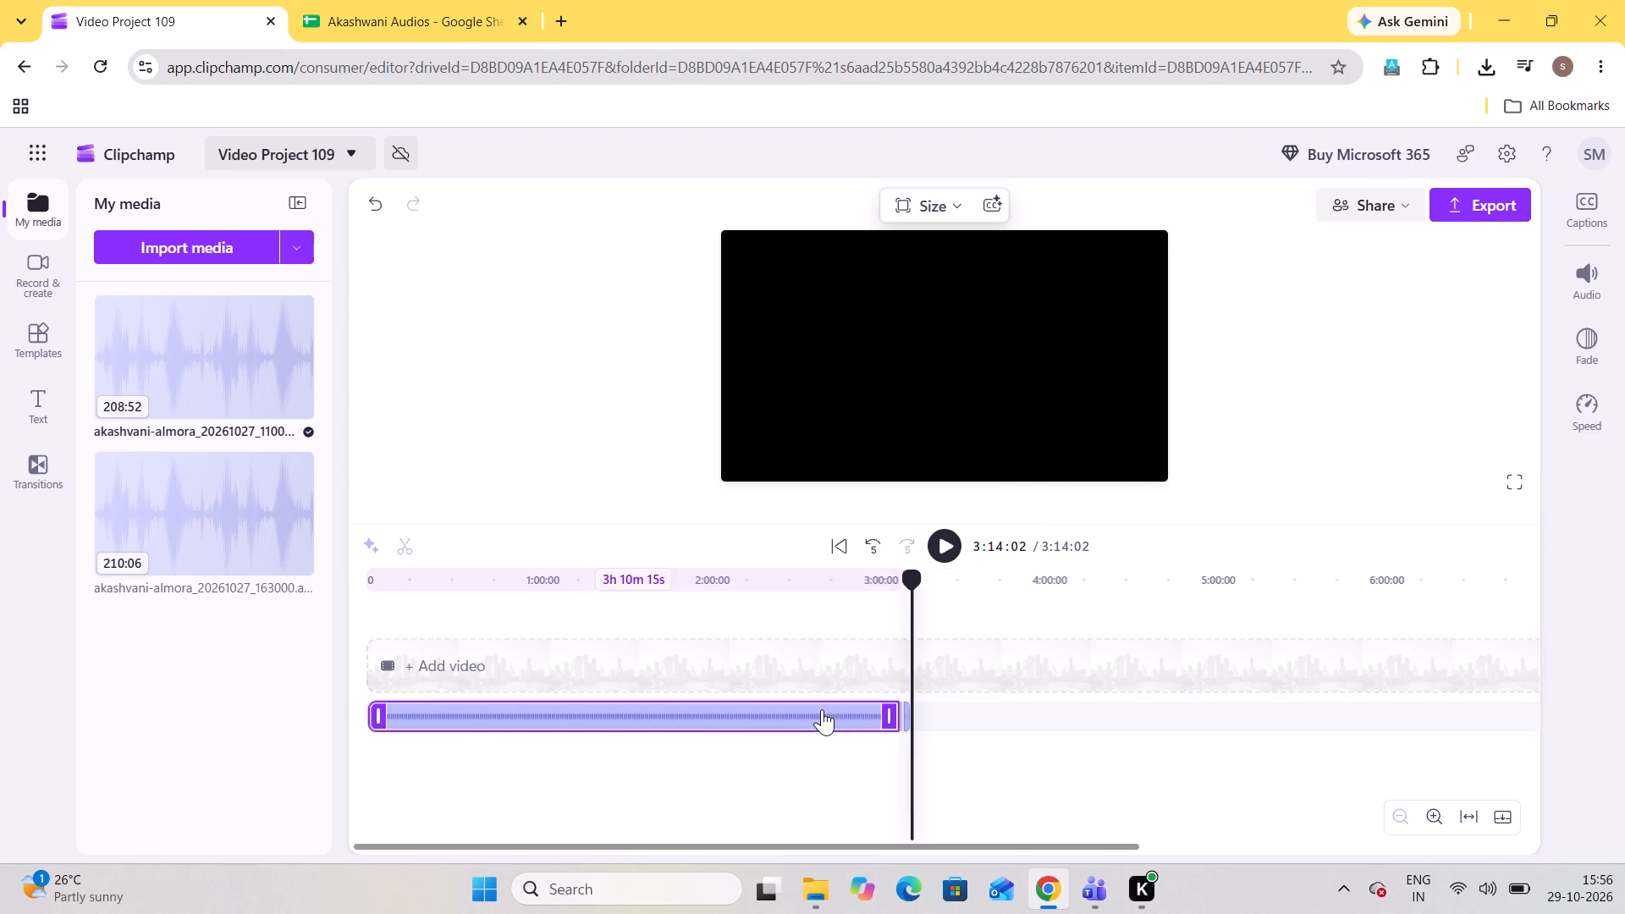
pyautogui.press('Delete')
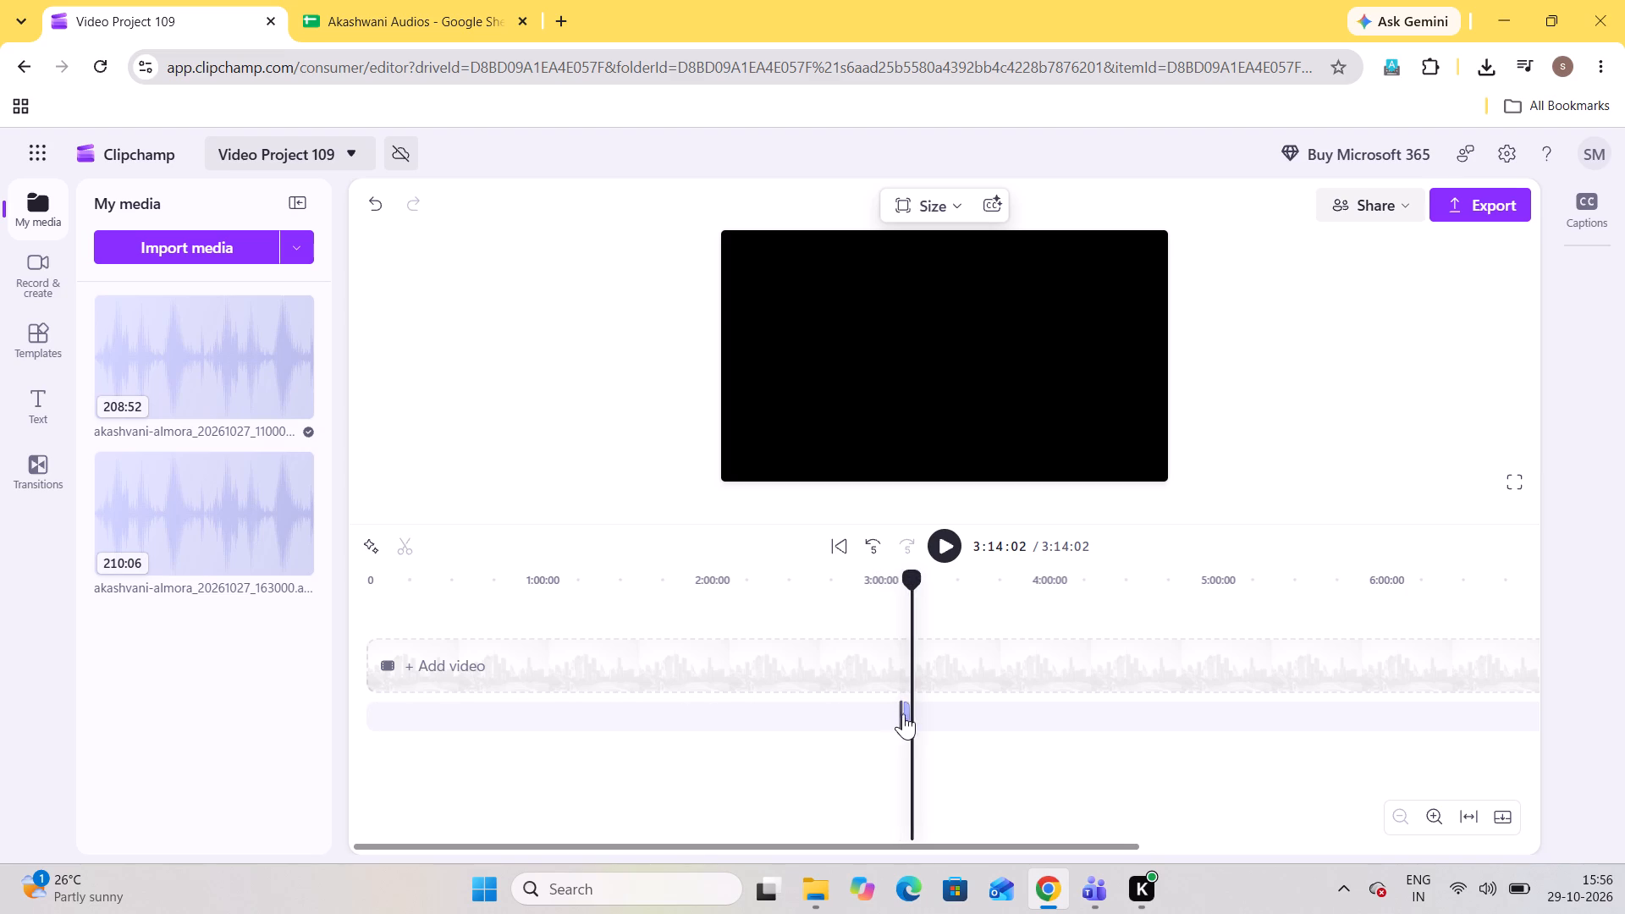
pyautogui.click(901, 713)
pyautogui.press('Delete')
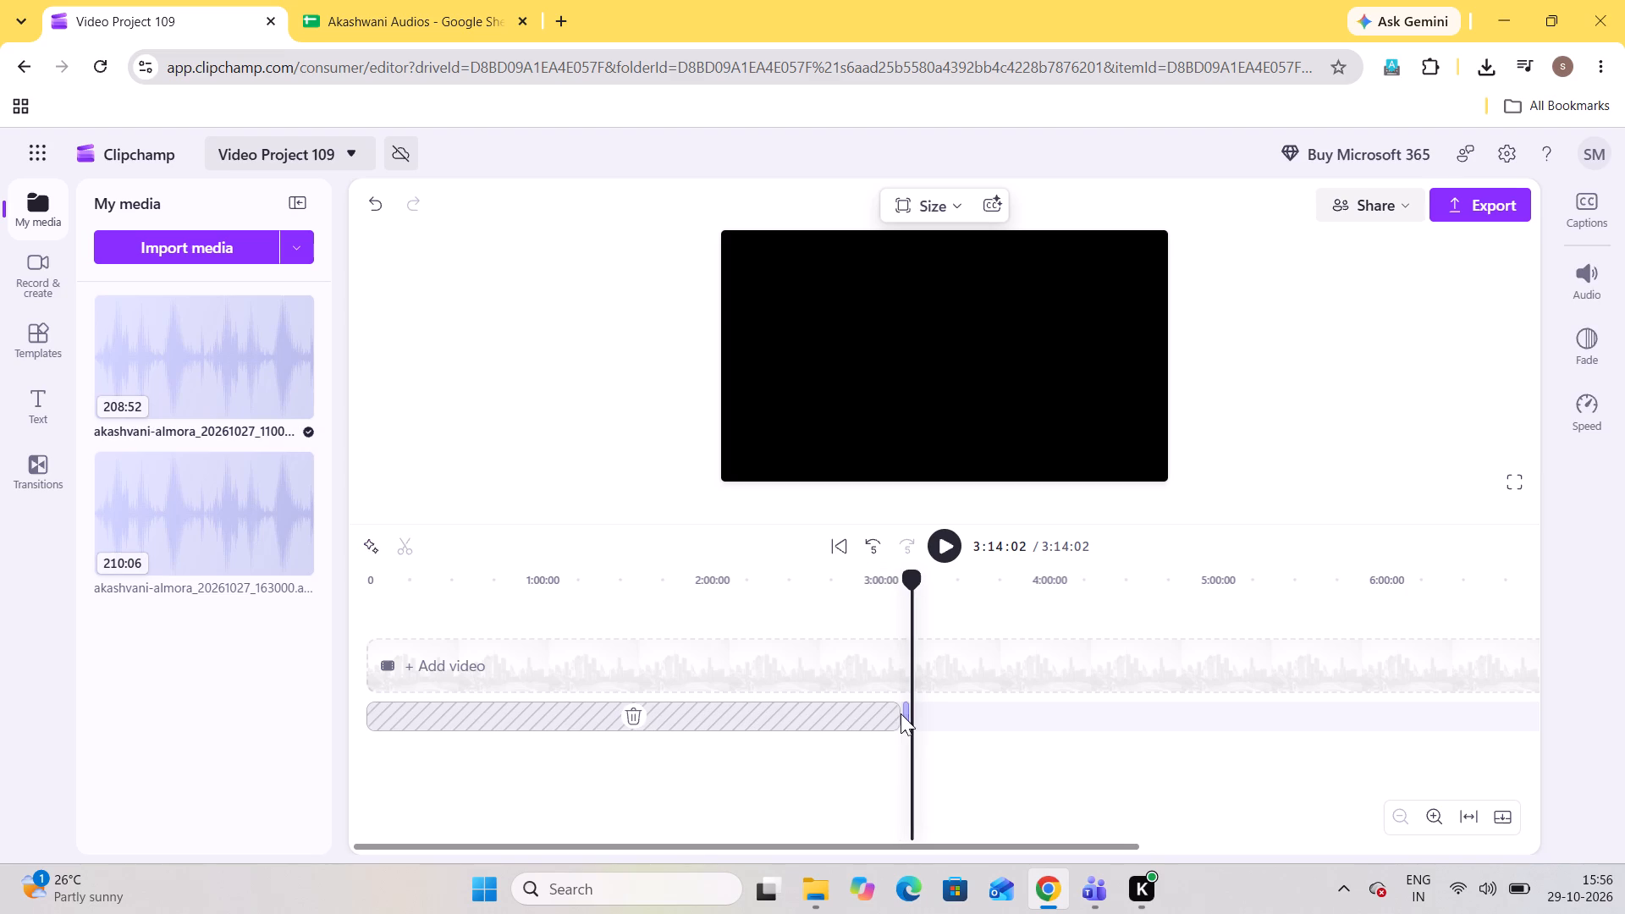
pyautogui.click(639, 710)
# Export the gadhwali song as audio and save the m4a file in the akashvani-almora_20261027_110000_2xMERGED folder.
pyautogui.click(1491, 208)
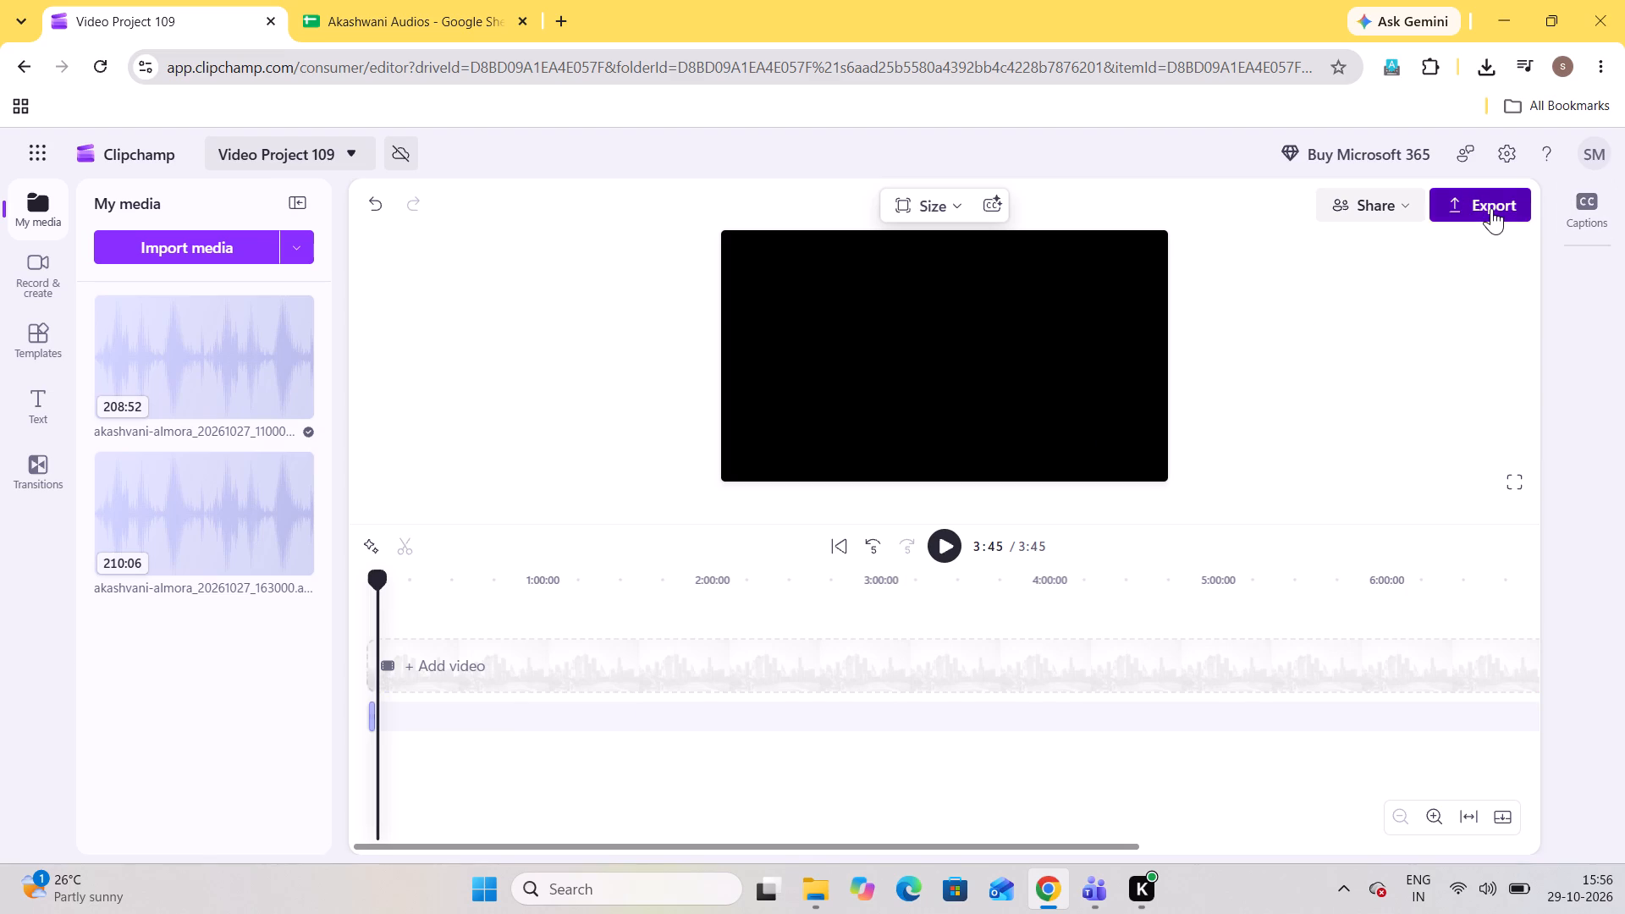
pyautogui.click(1058, 611)
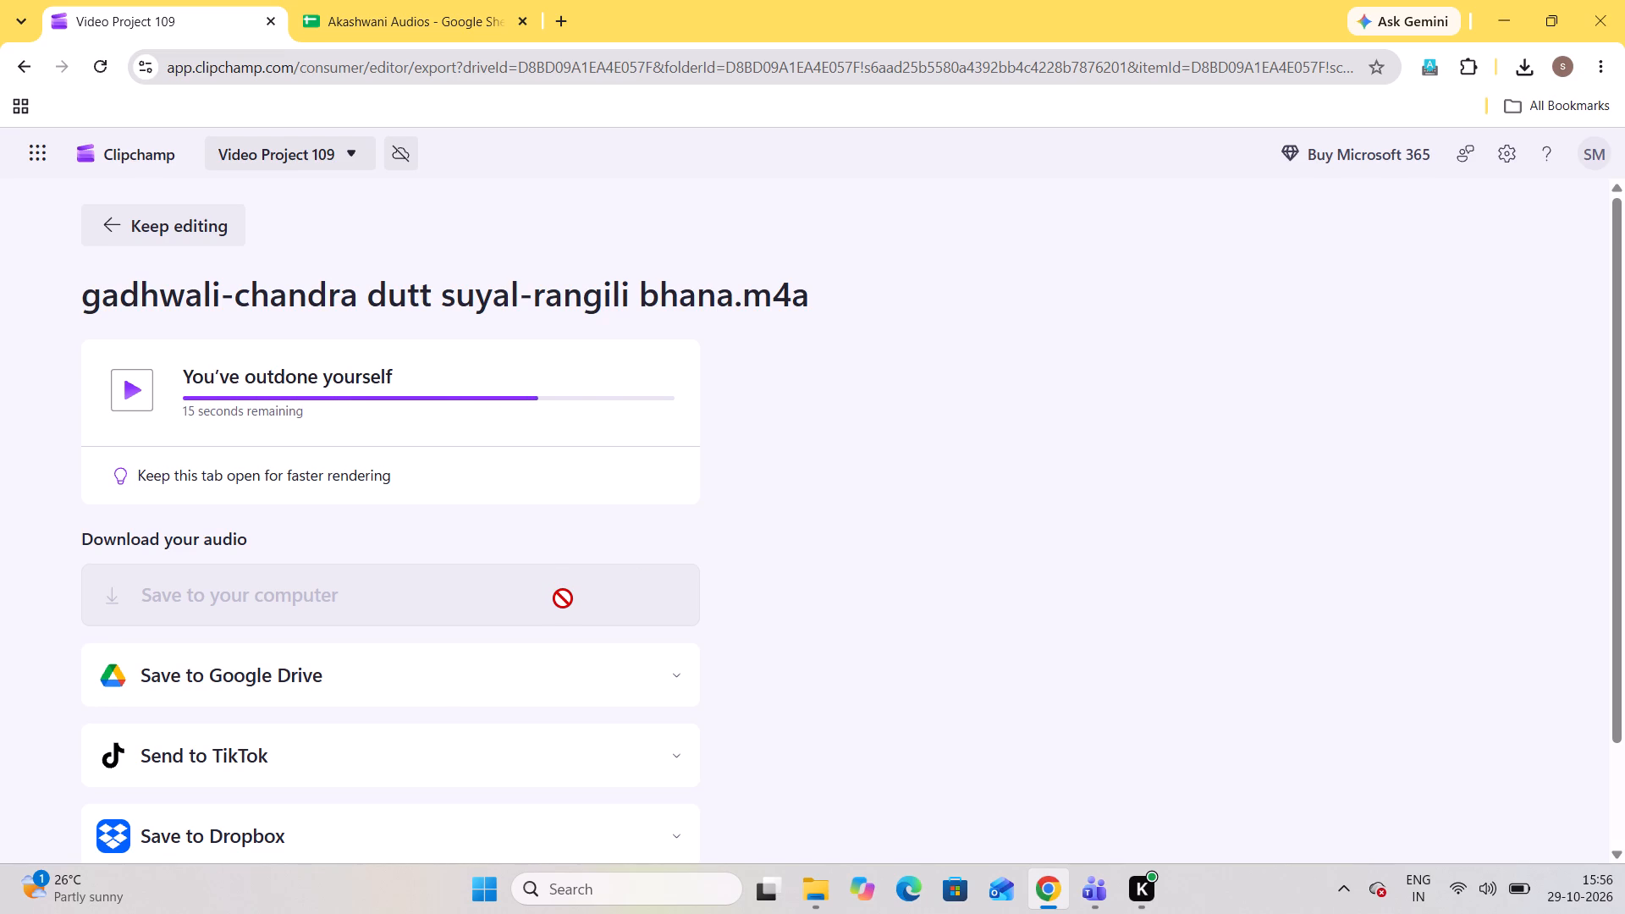
pyautogui.click(561, 548)
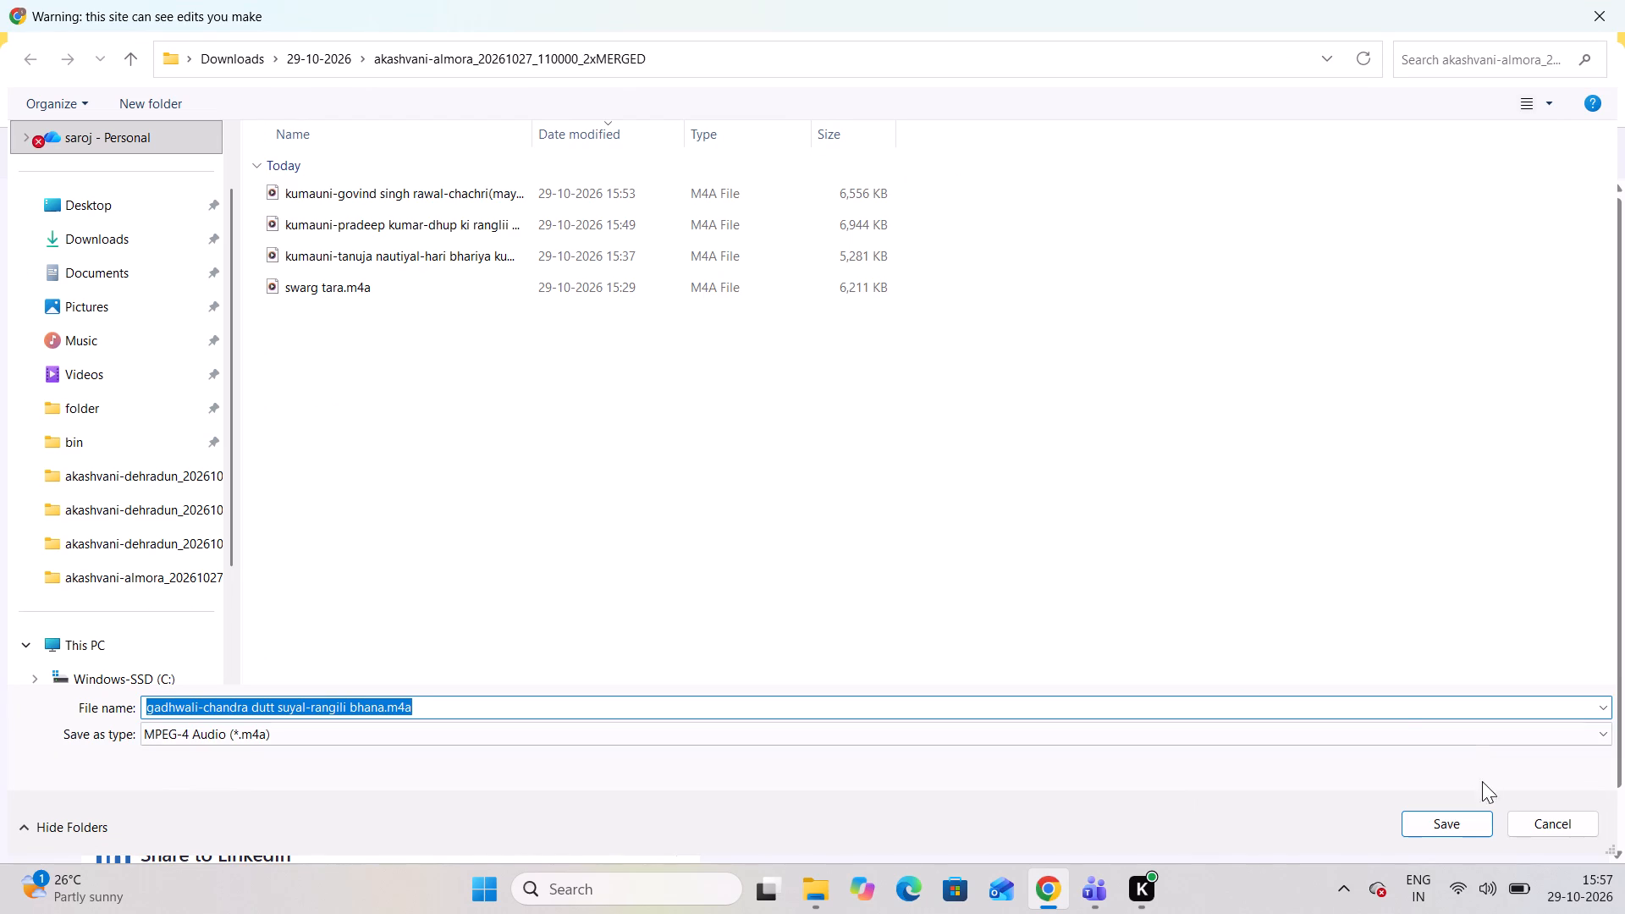
pyautogui.click(1452, 821)
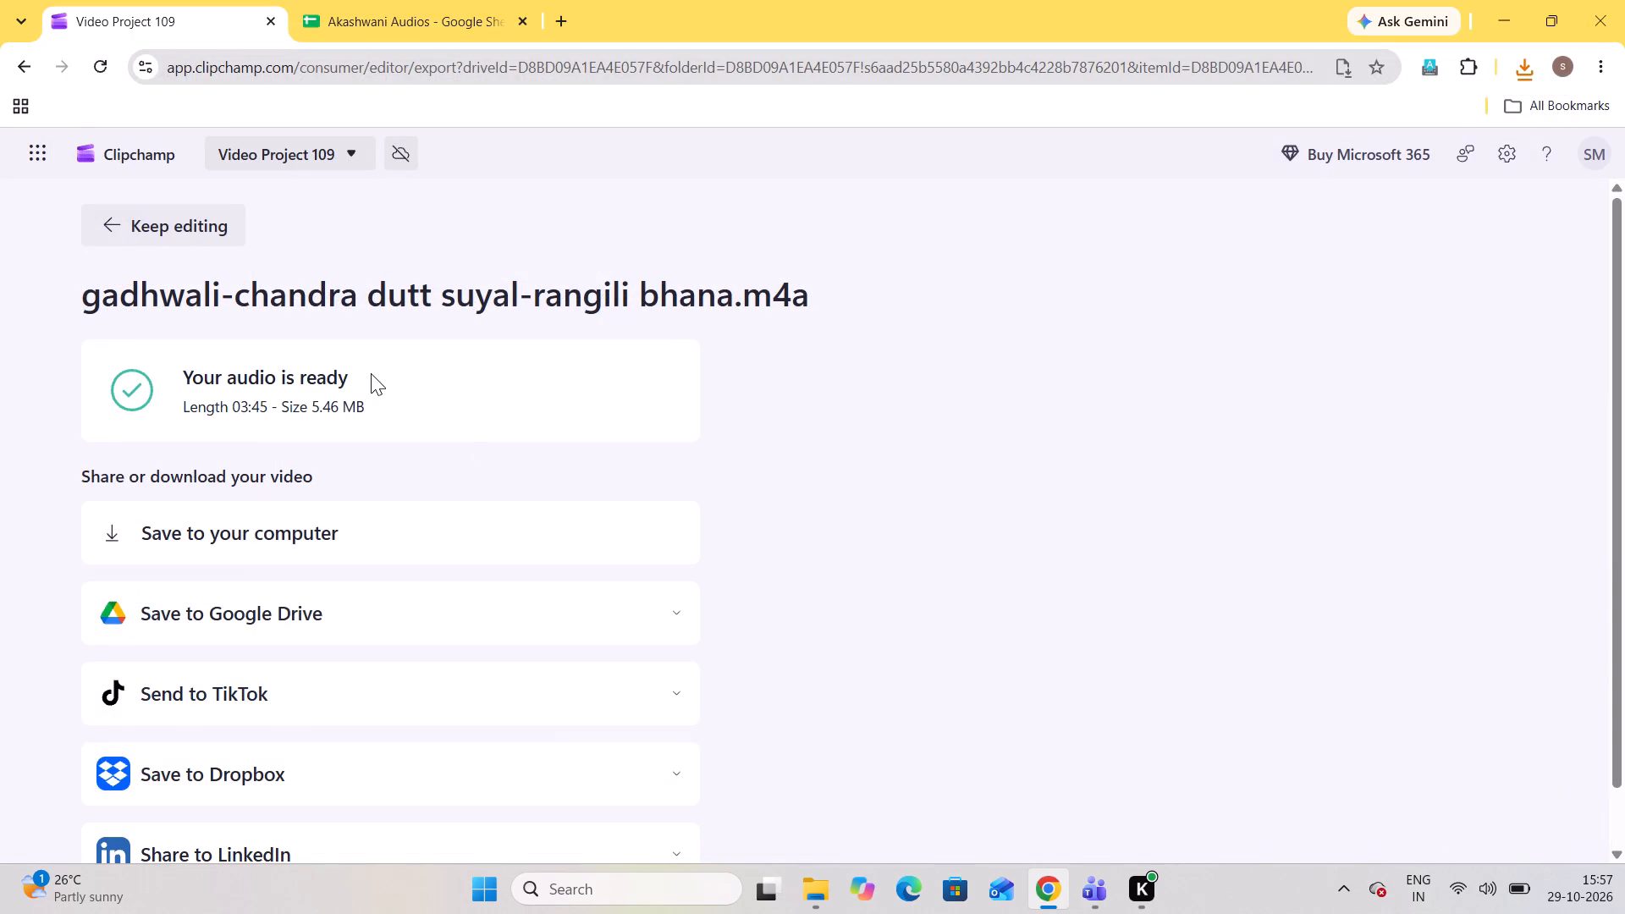
# Return to editing, delete the exported song from the timeline and remove the Almora 110000 recording from the project media.
pyautogui.click(182, 234)
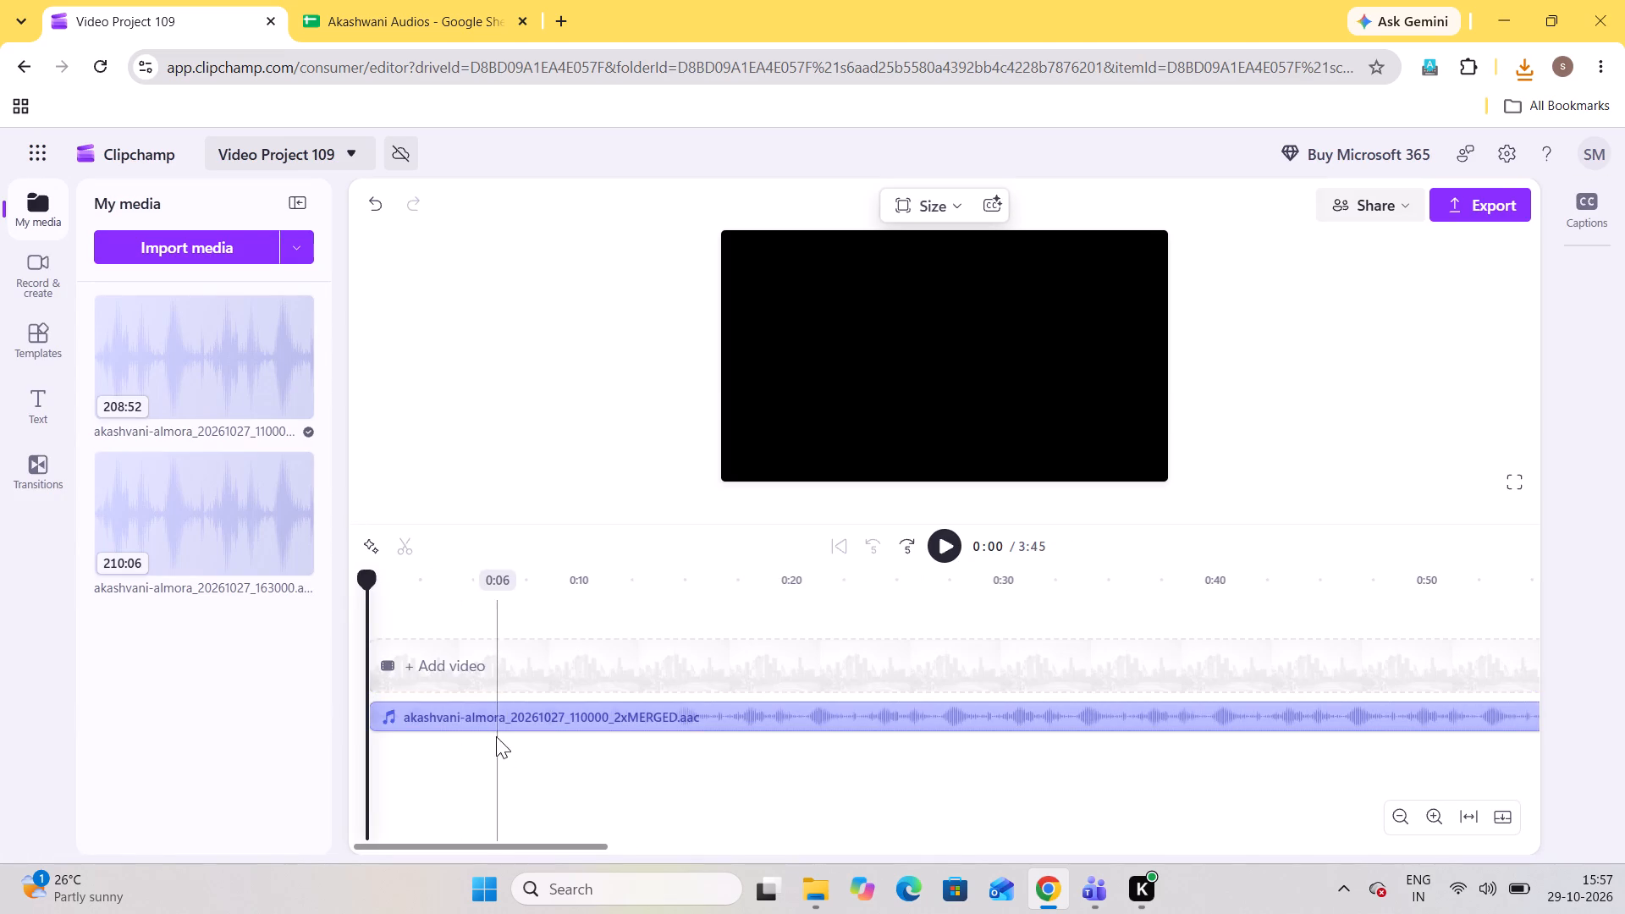
pyautogui.click(493, 722)
pyautogui.press('Delete')
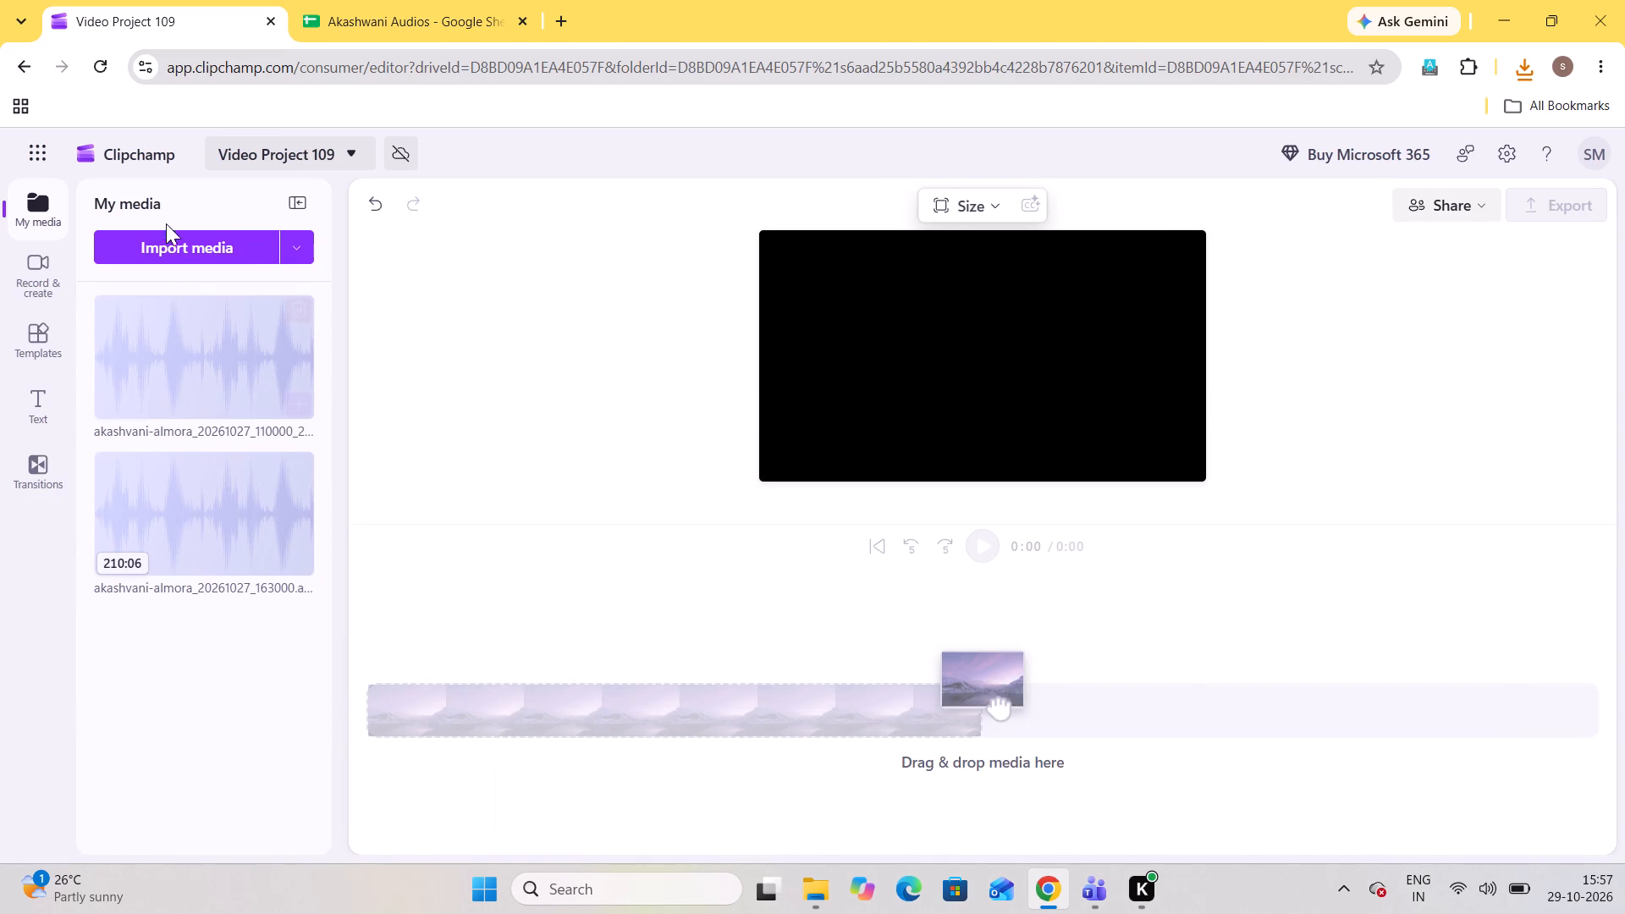
pyautogui.click(303, 304)
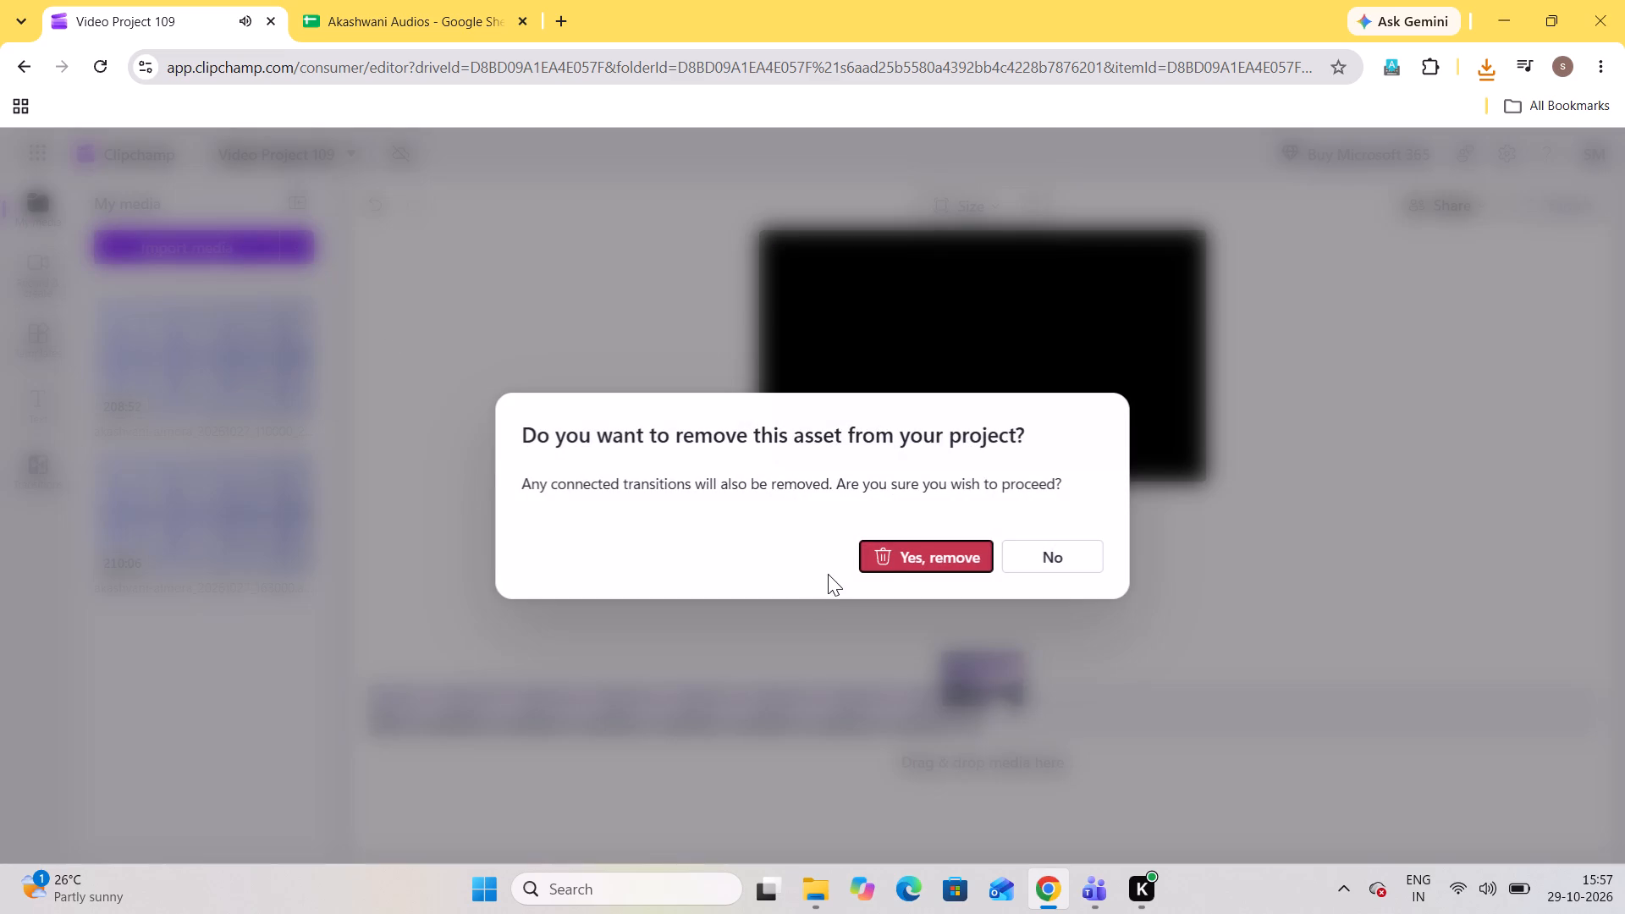
pyautogui.click(902, 543)
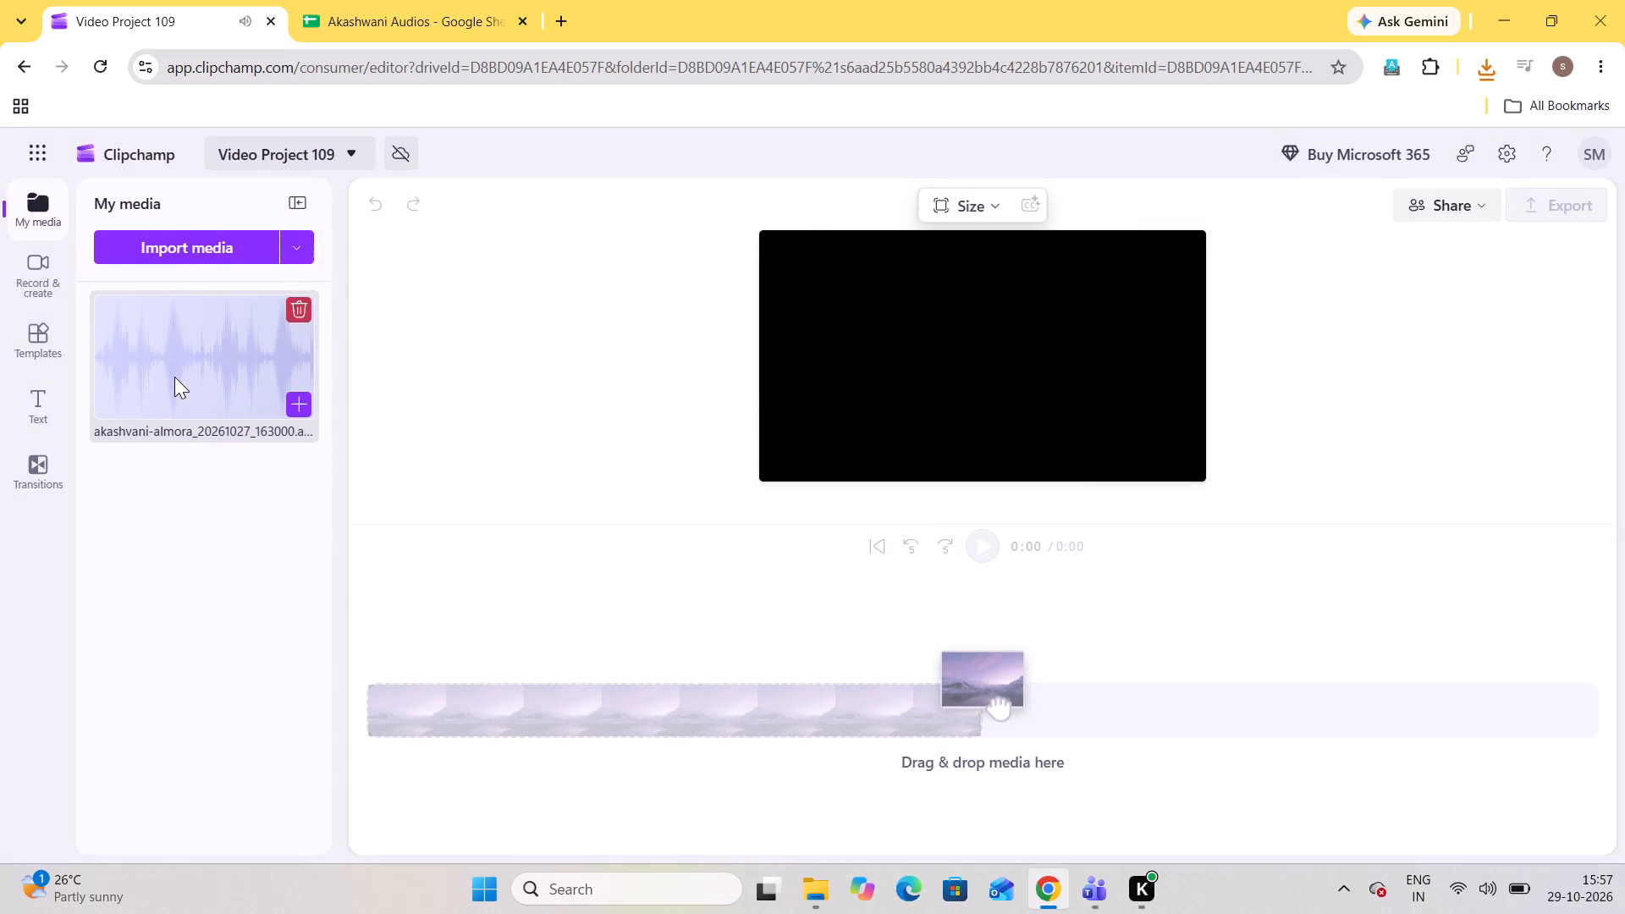
# Add the akashvani-almora_20261027_163000 recording to the empty timeline and start playing it.
pyautogui.moveTo(174, 377); pyautogui.dragTo(432, 608)
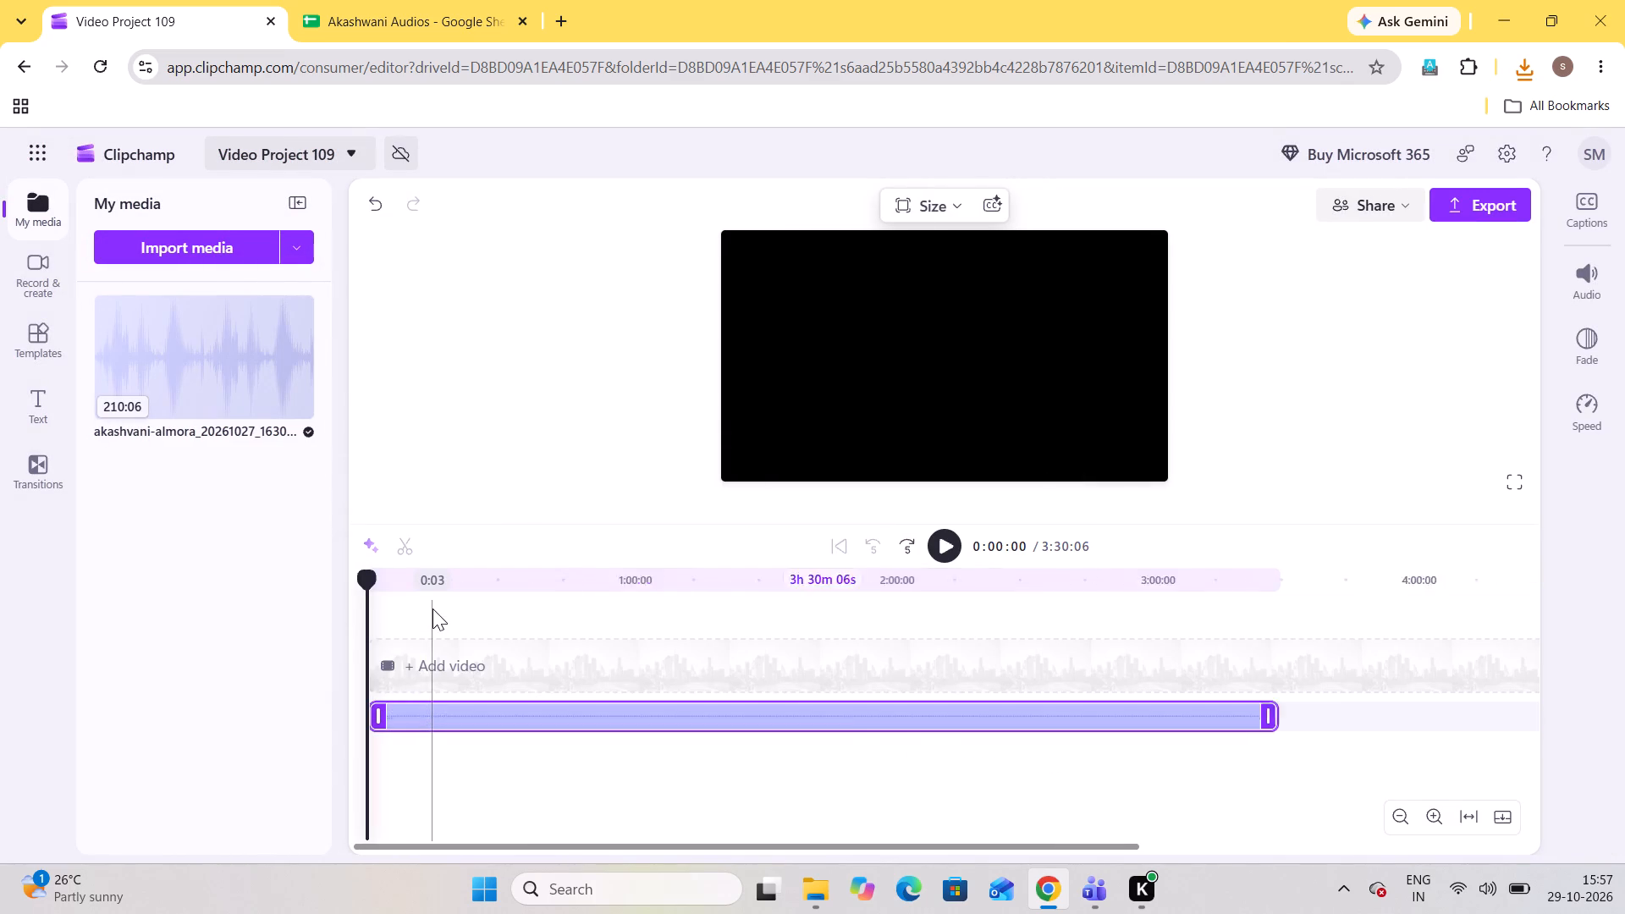
pyautogui.press('space')
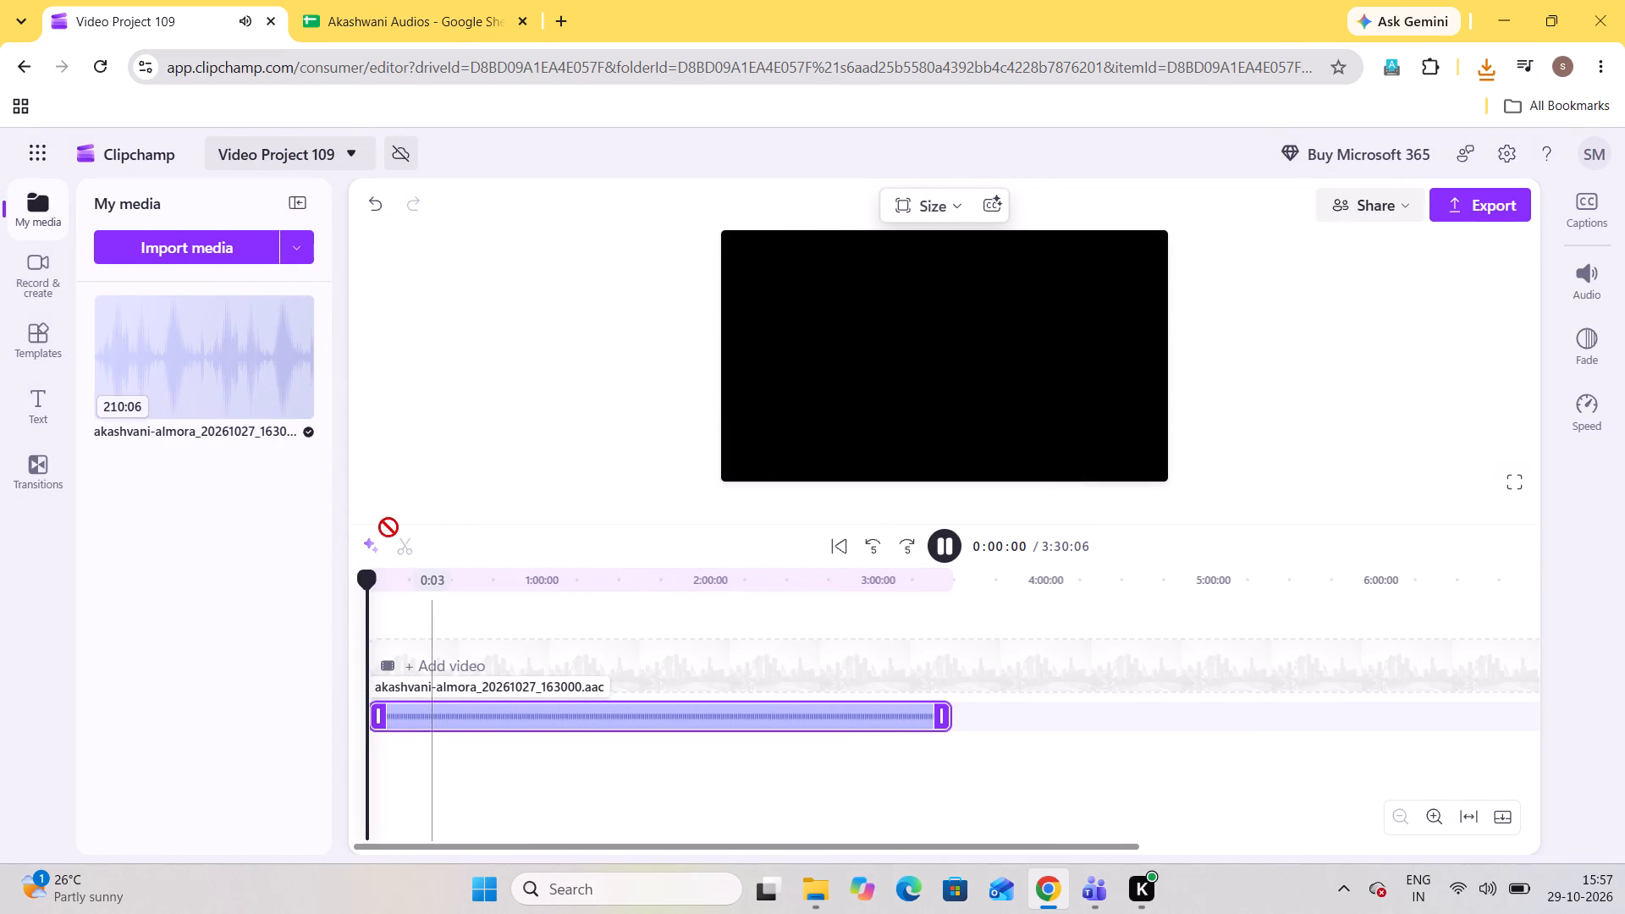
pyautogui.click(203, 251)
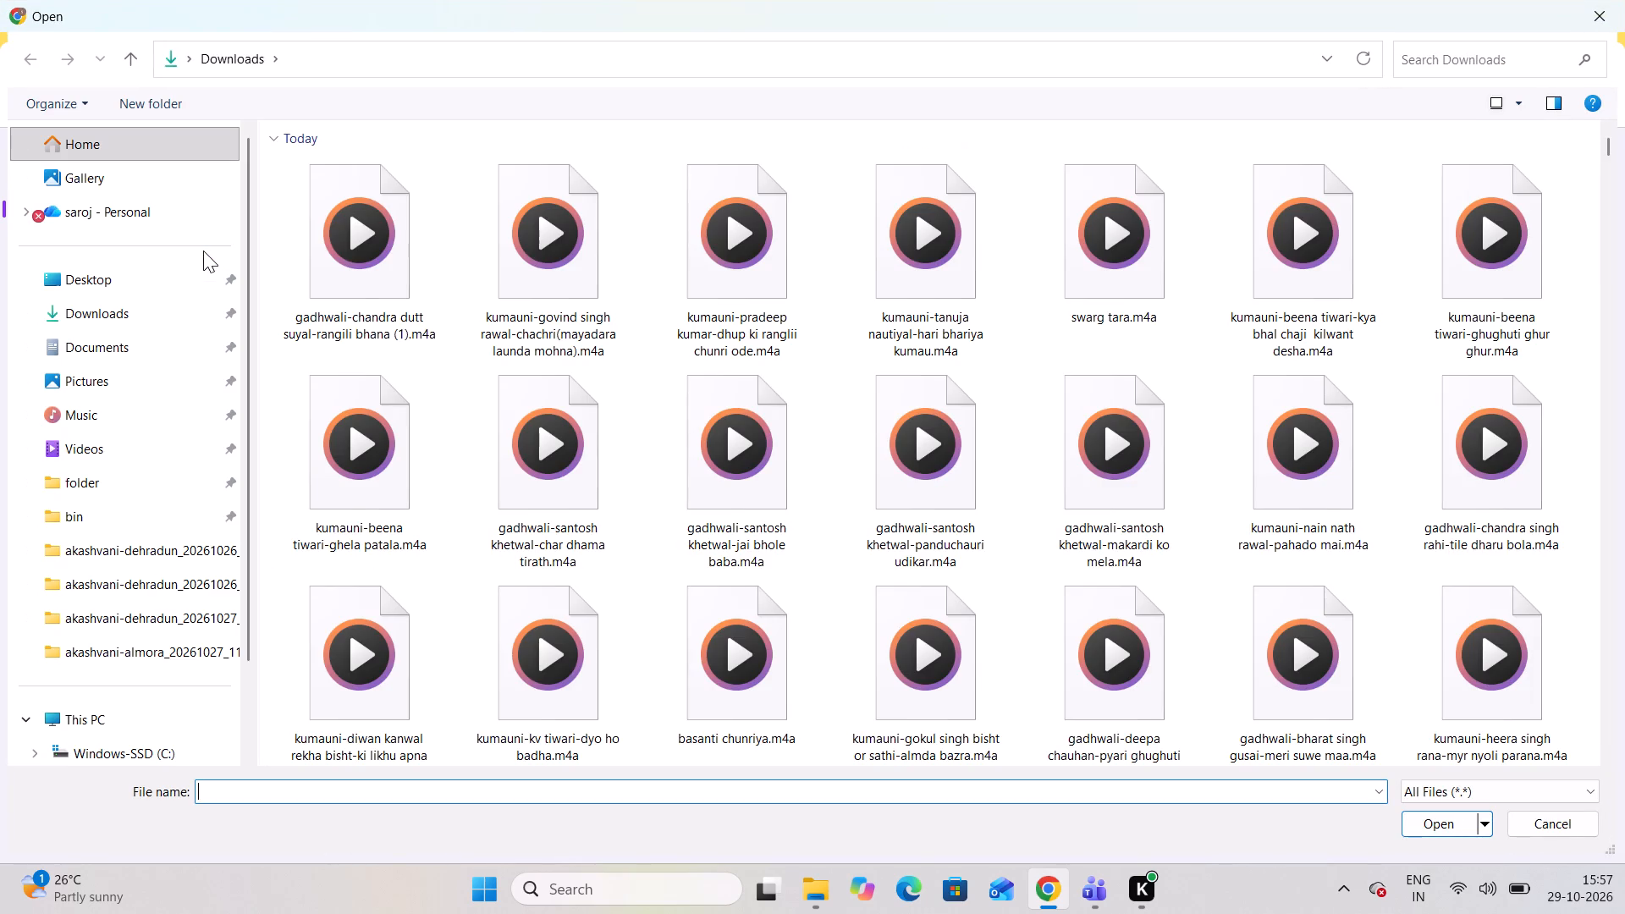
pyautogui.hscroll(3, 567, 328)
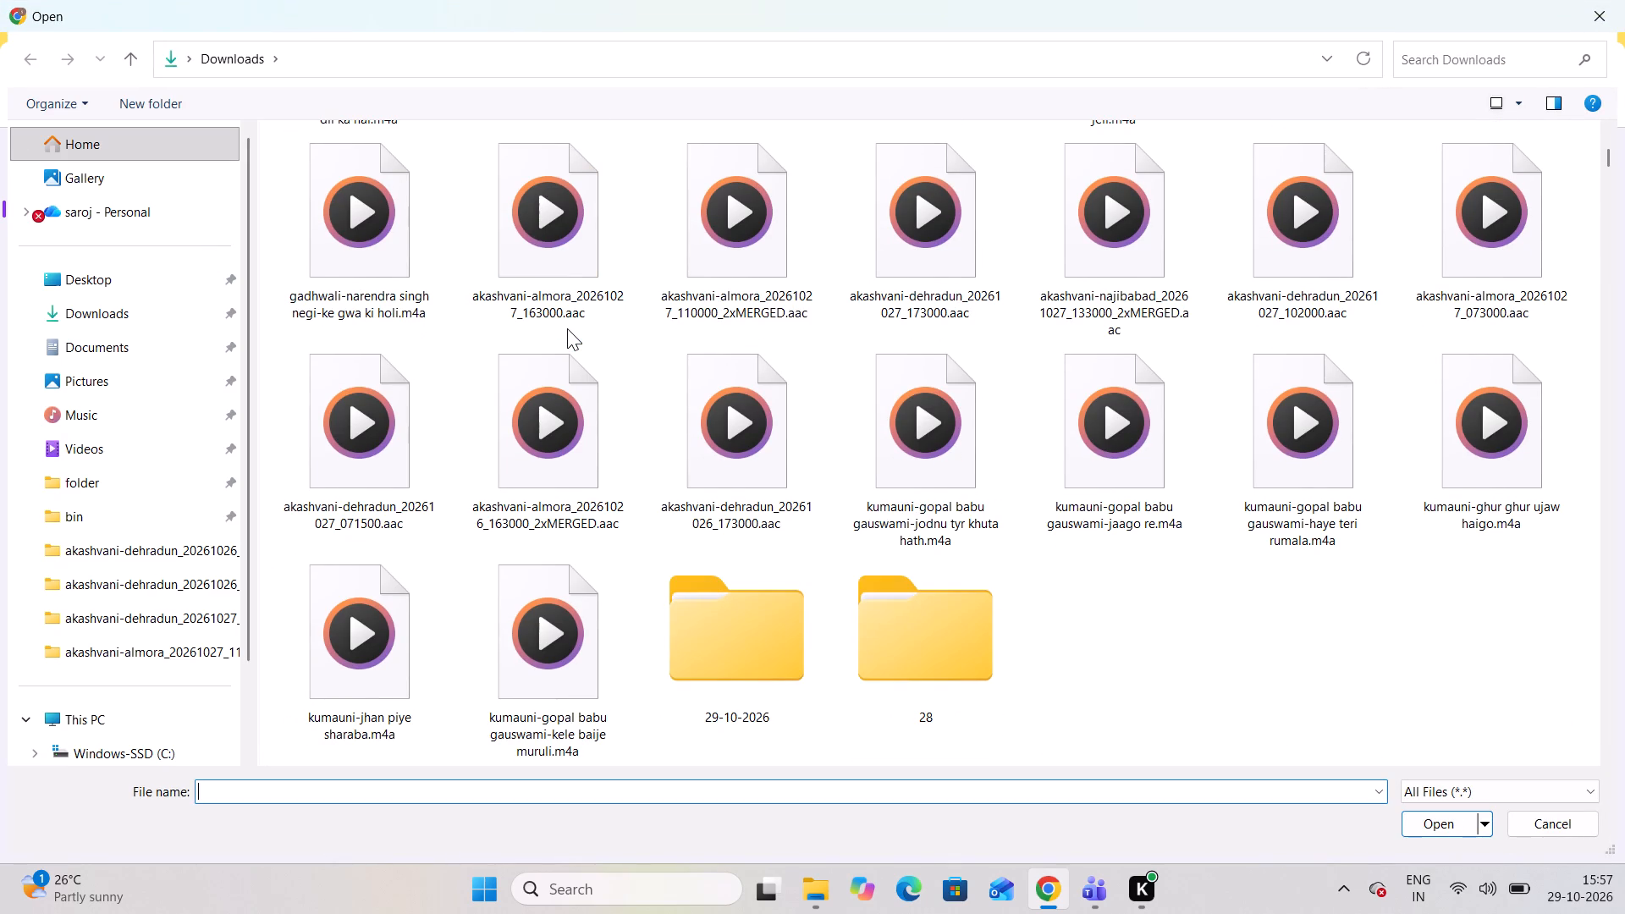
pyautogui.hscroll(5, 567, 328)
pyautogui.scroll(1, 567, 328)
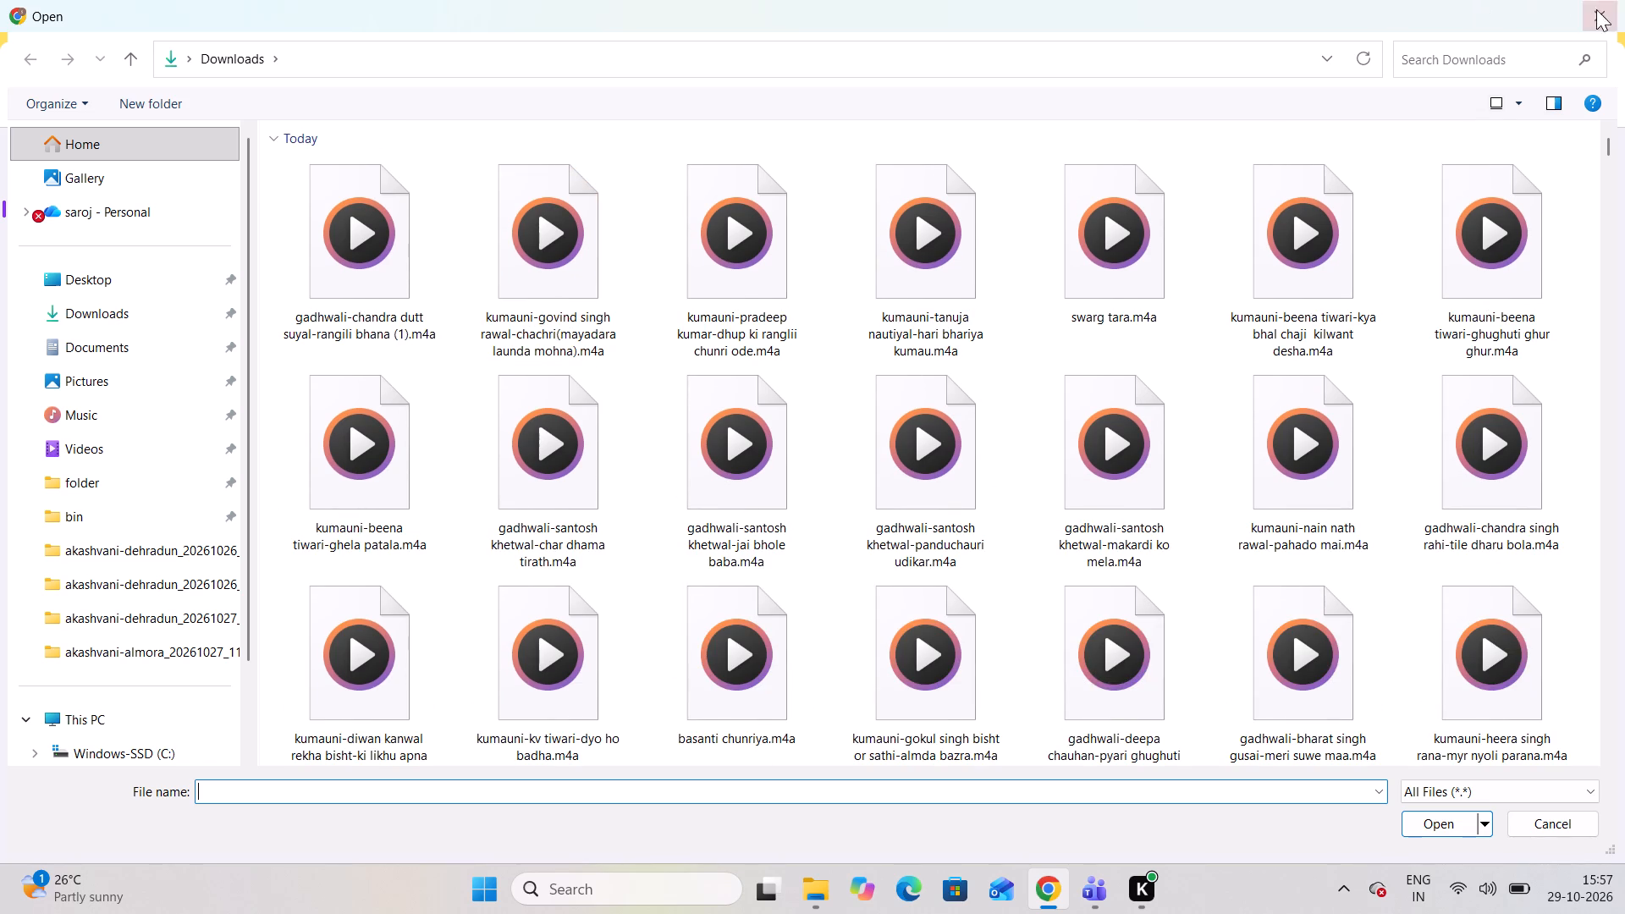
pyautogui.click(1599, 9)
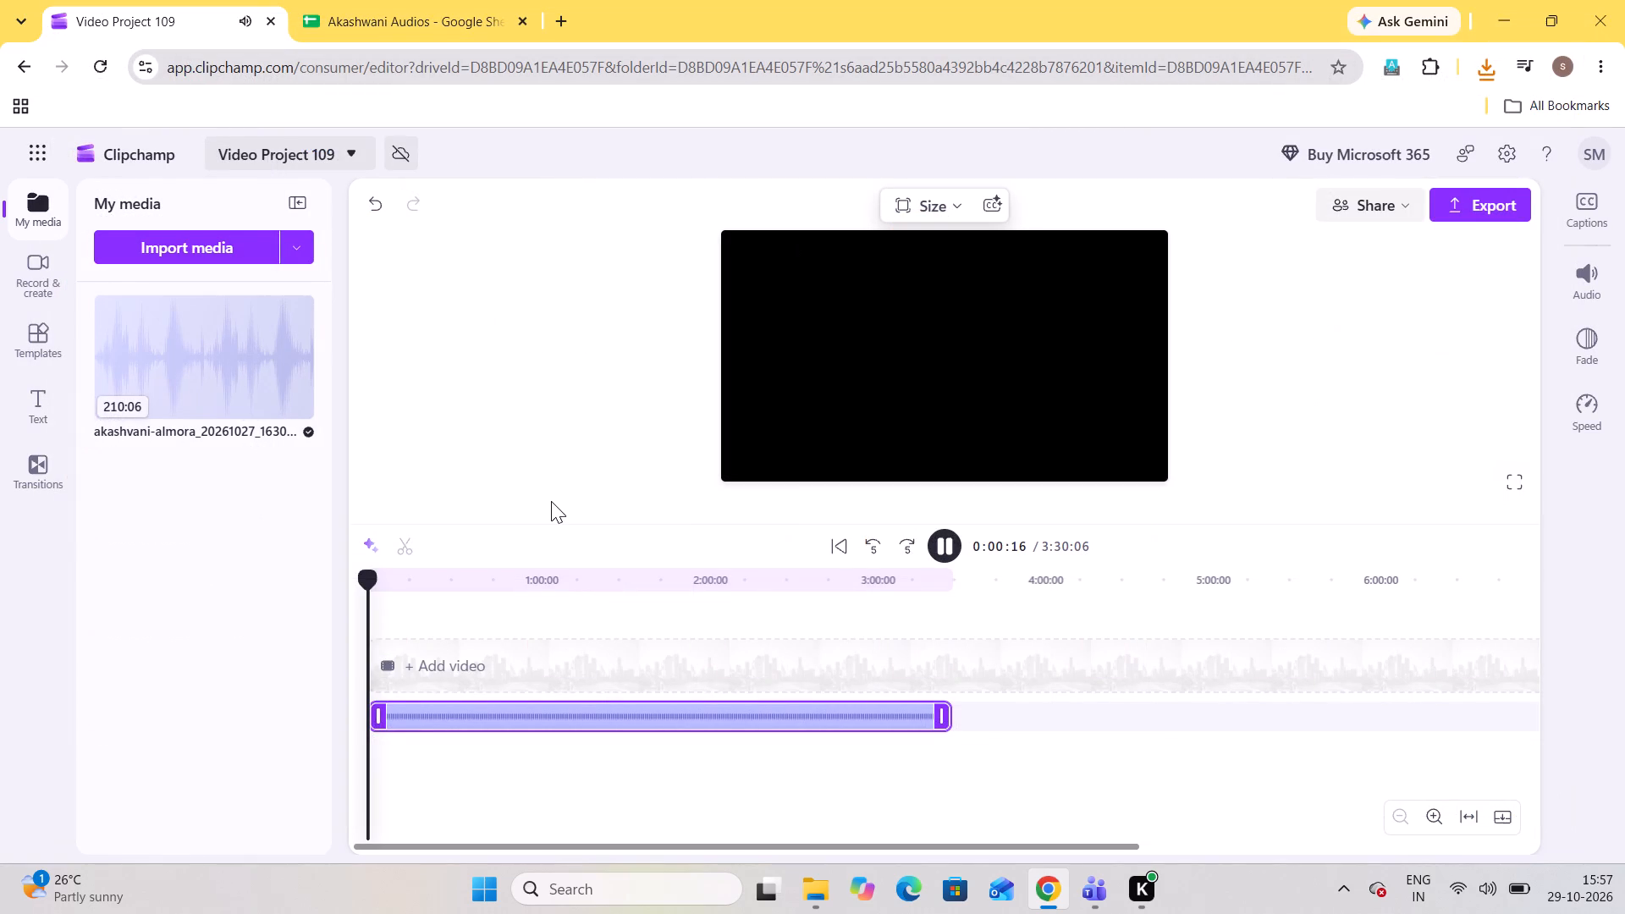
# Find the start of the kumauni song in the recording and split the audio there at 0:36:00.
pyautogui.press('Right')
pyautogui.press('Right')
pyautogui.press('Right')
pyautogui.press('Right')
pyautogui.press('Right')
pyautogui.press('Right')
pyautogui.press('Right')
pyautogui.press('Right')
pyautogui.press('Right')
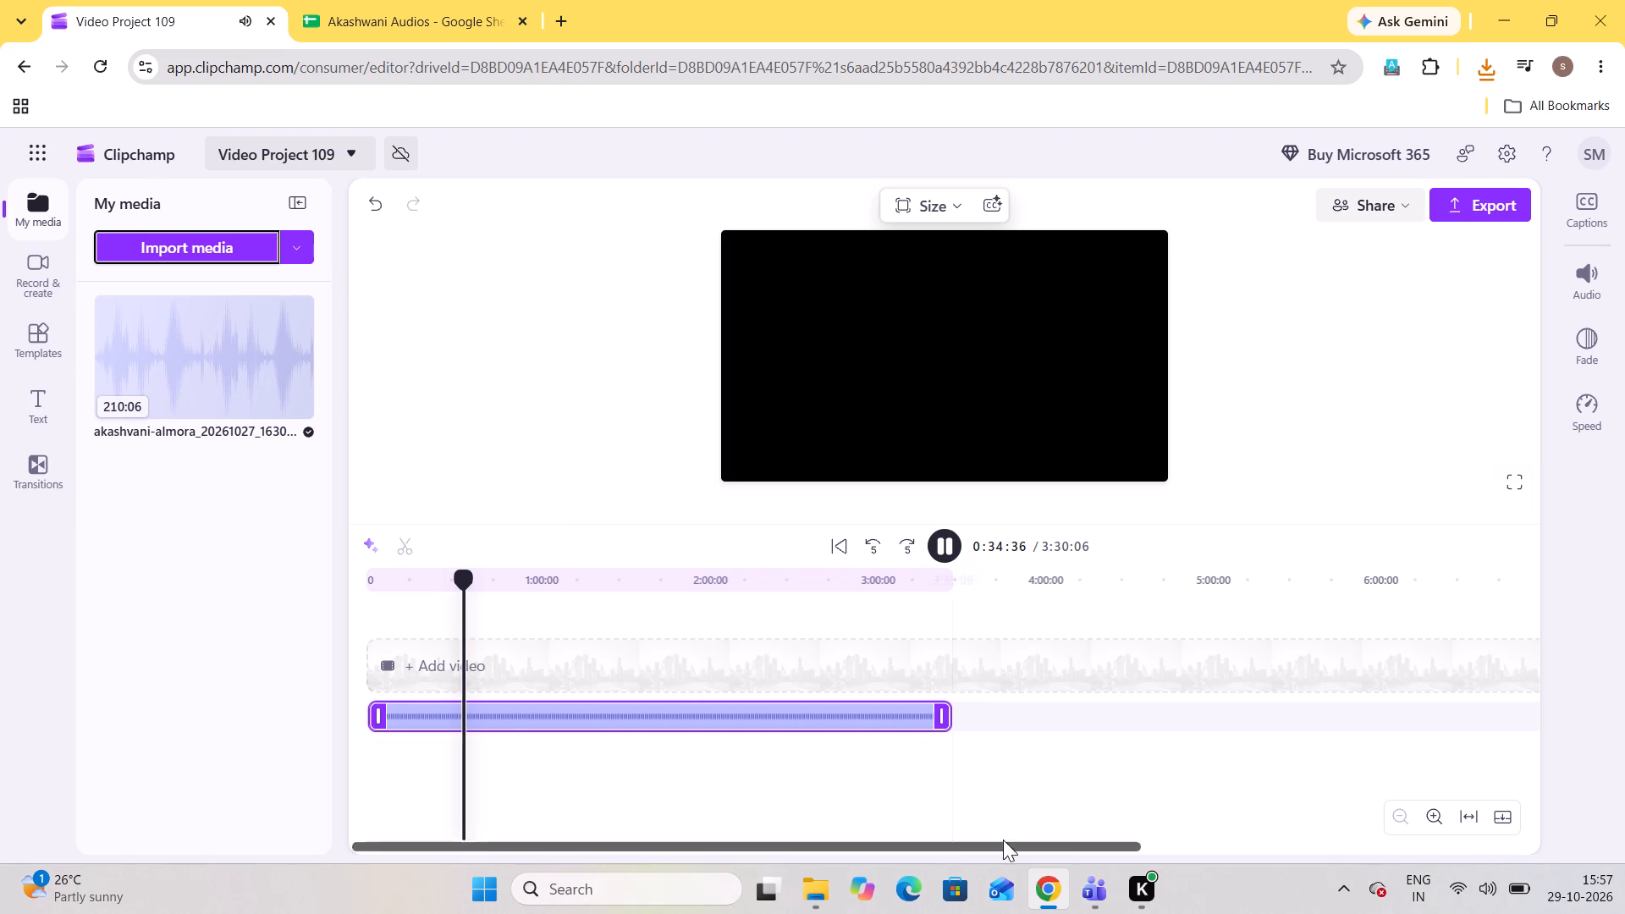
pyautogui.click(476, 575)
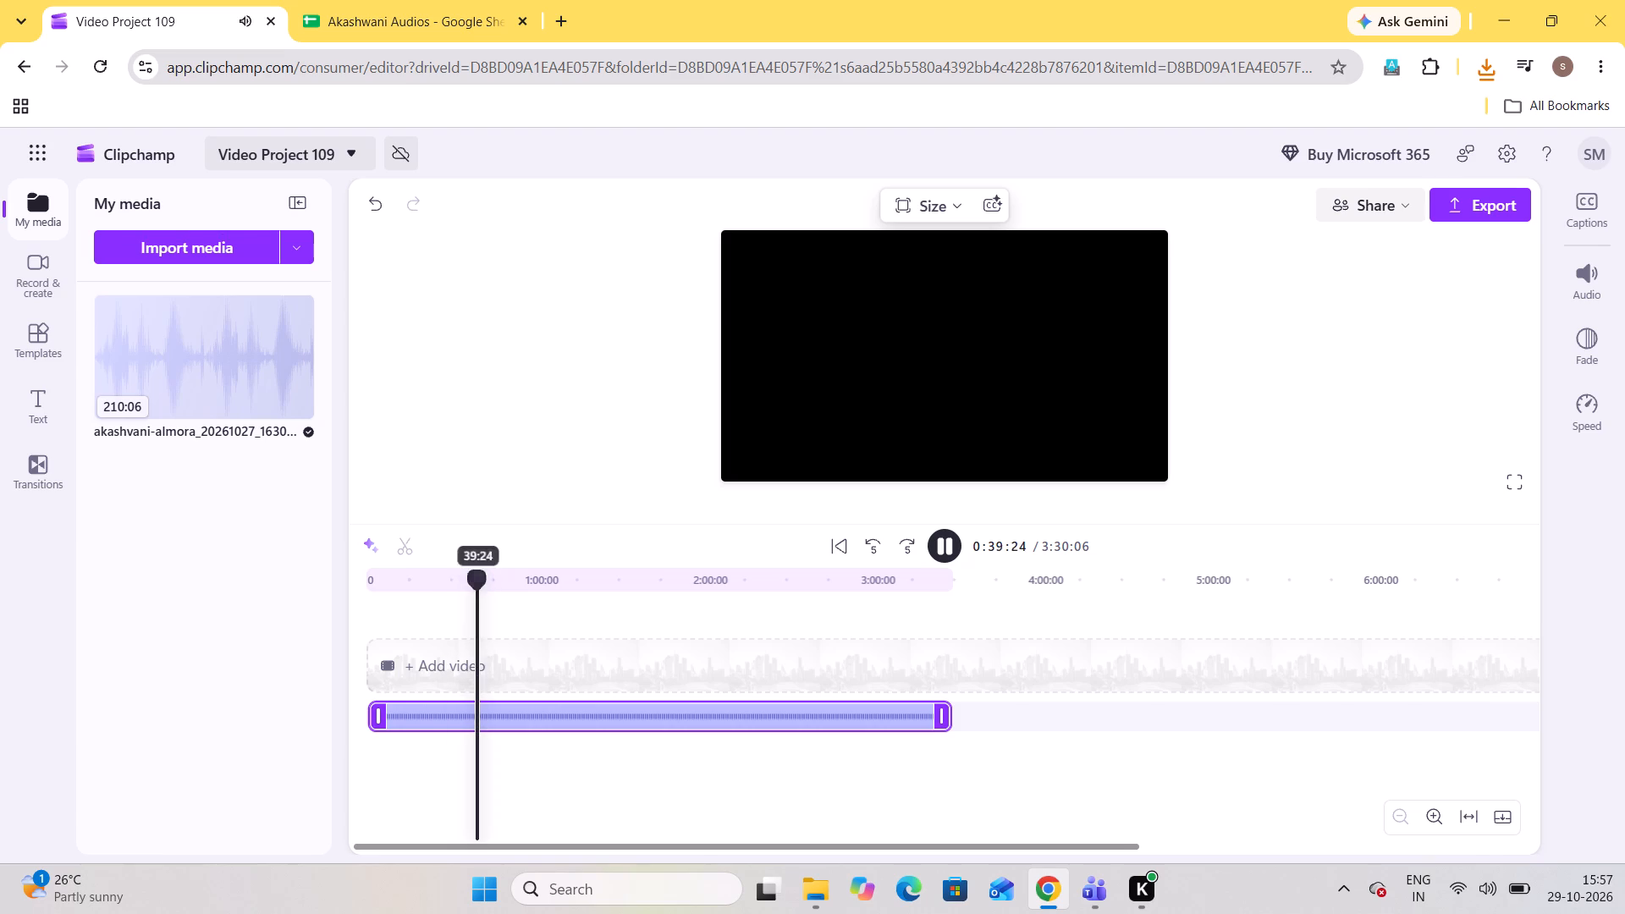
pyautogui.click(473, 581)
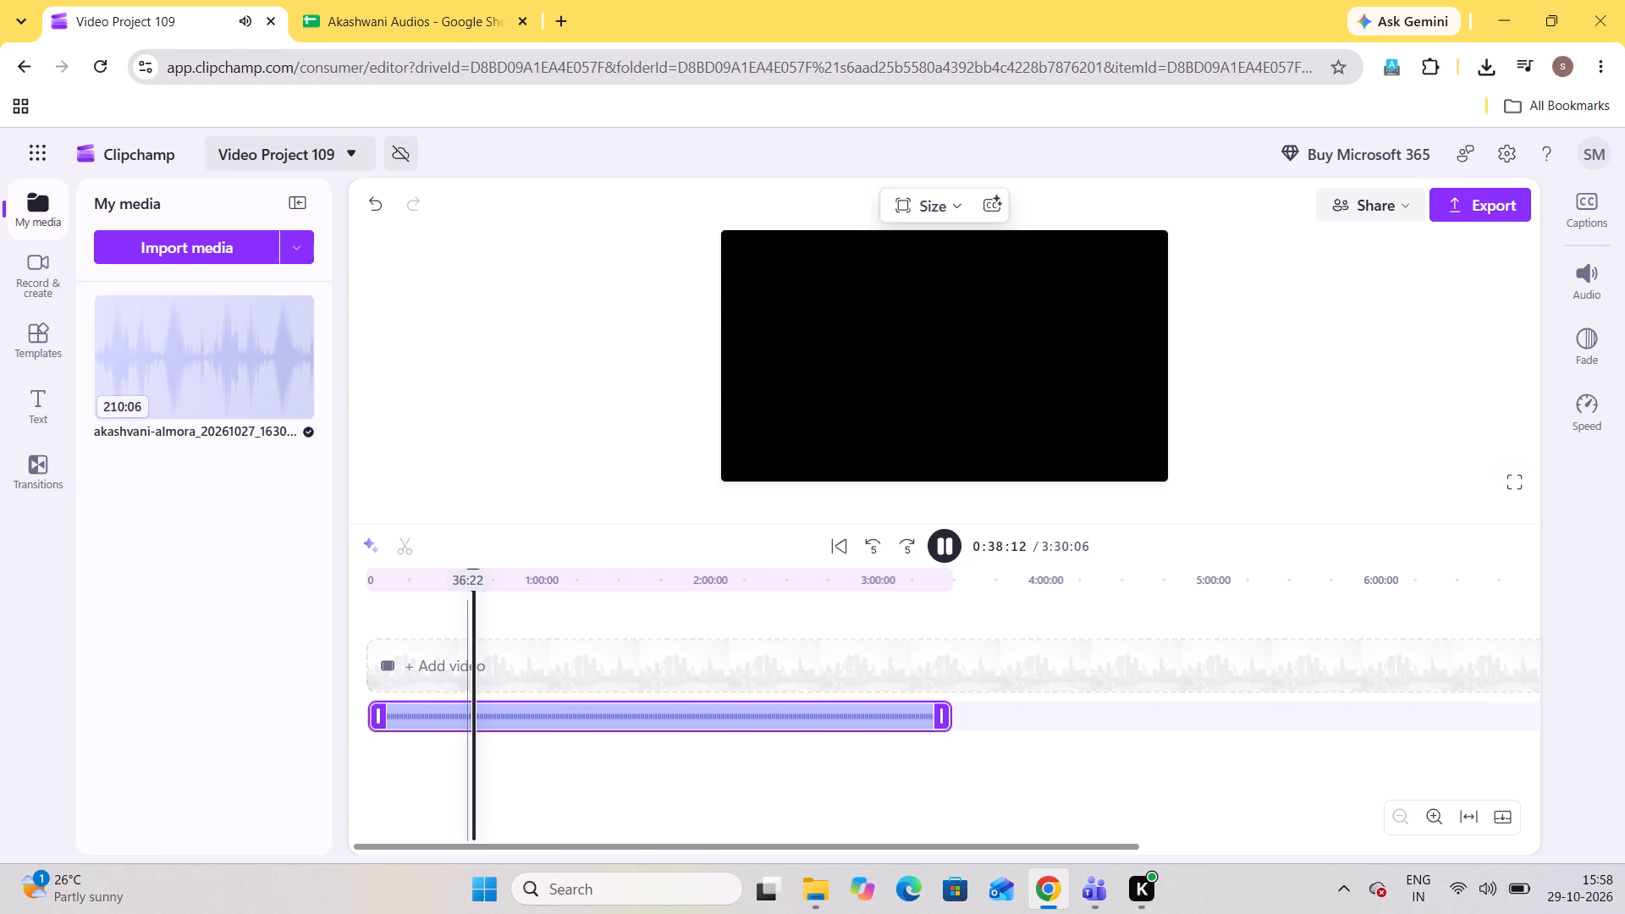
pyautogui.click(468, 581)
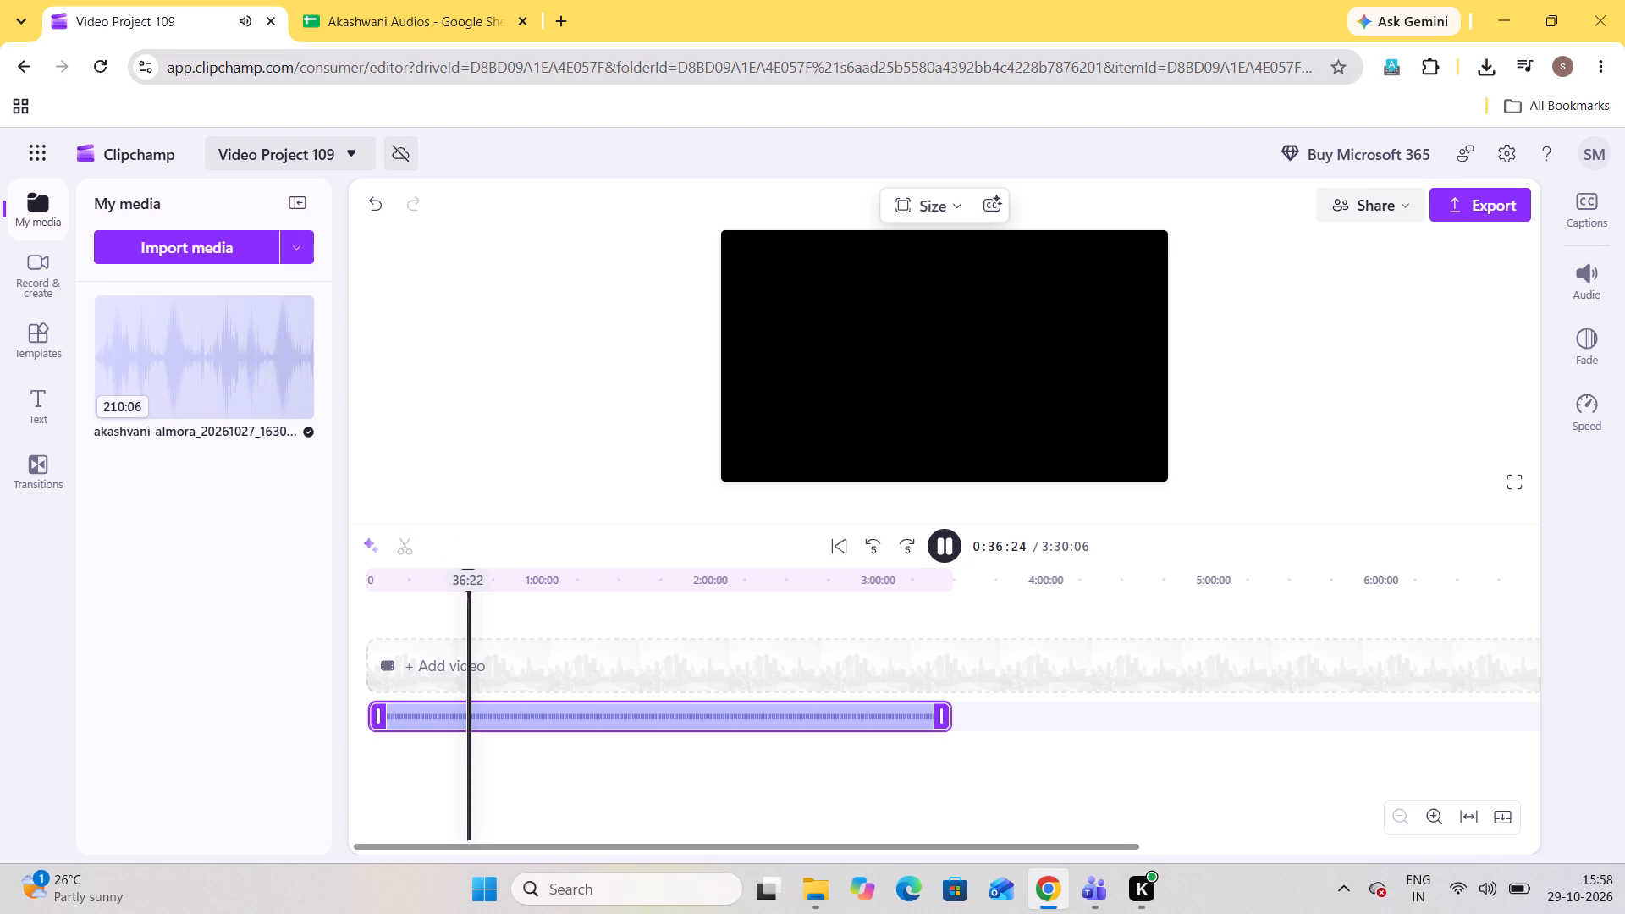
pyautogui.click(466, 581)
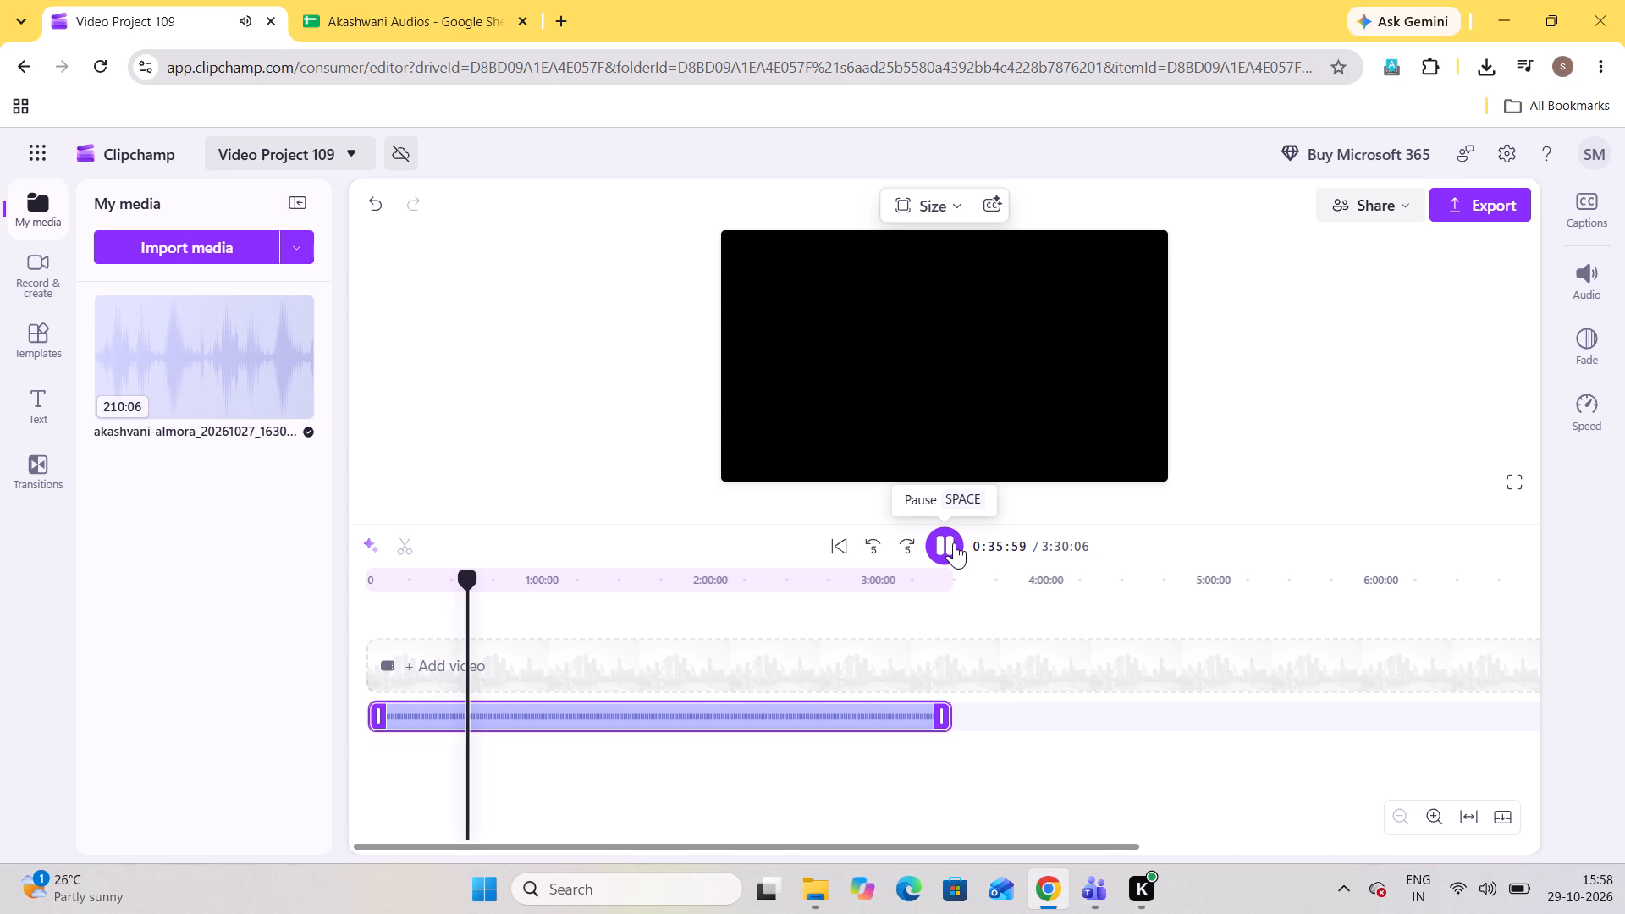
pyautogui.click(954, 542)
pyautogui.click(406, 544)
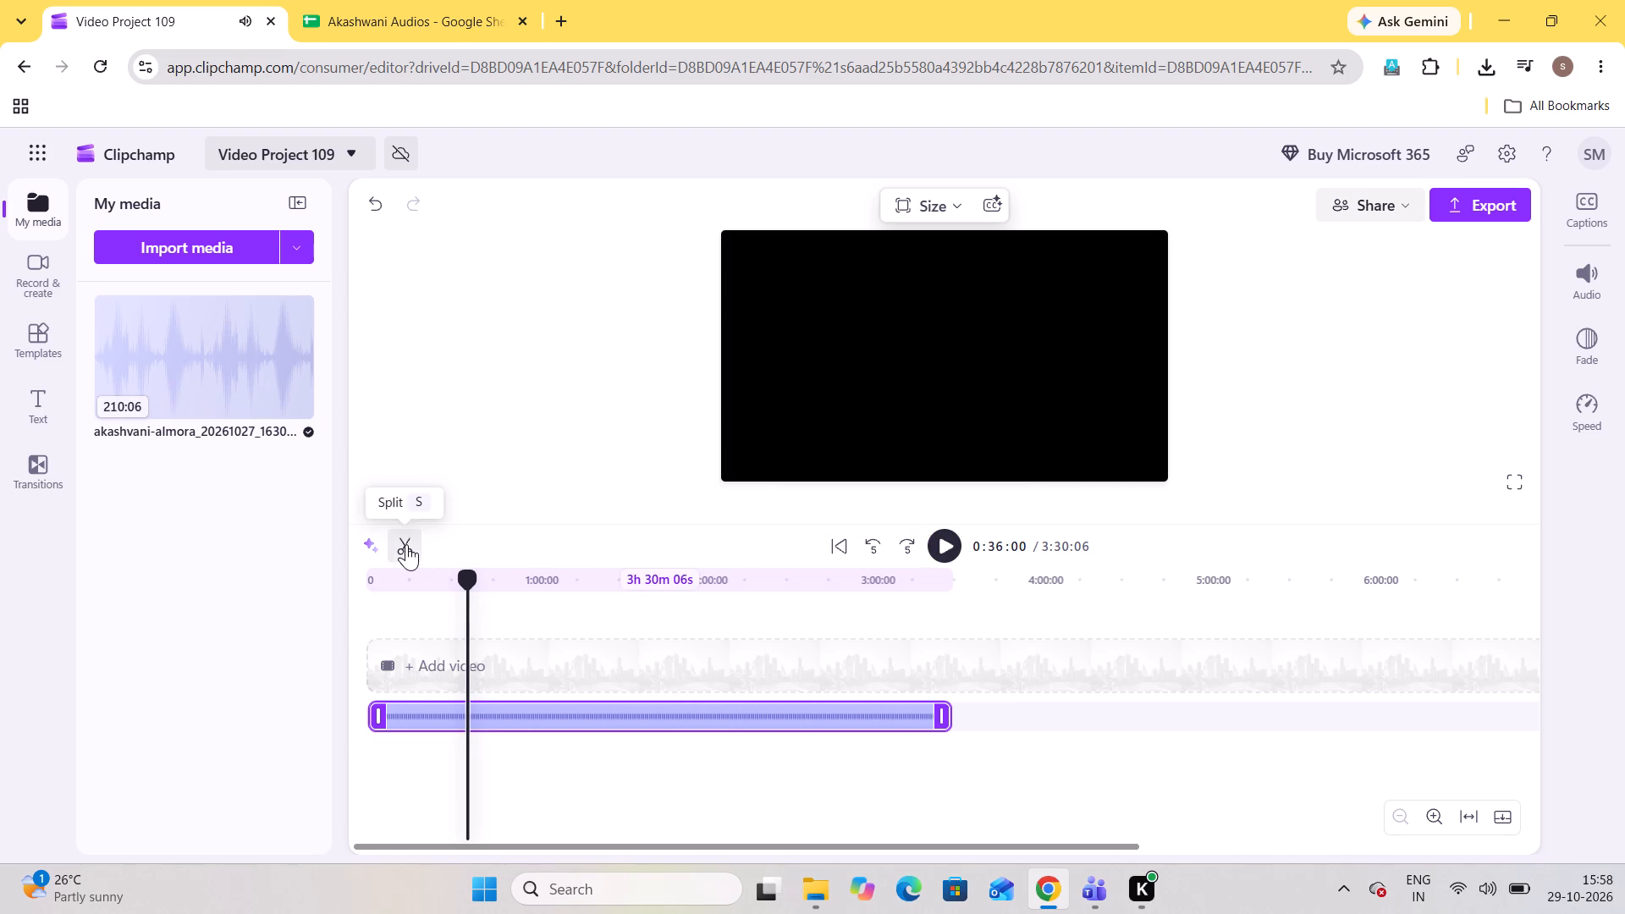
# Replace the export file name with "kumauni-", the singer's name and a trailing hyphen, then return to the timeline without exporting.
pyautogui.click(1467, 202)
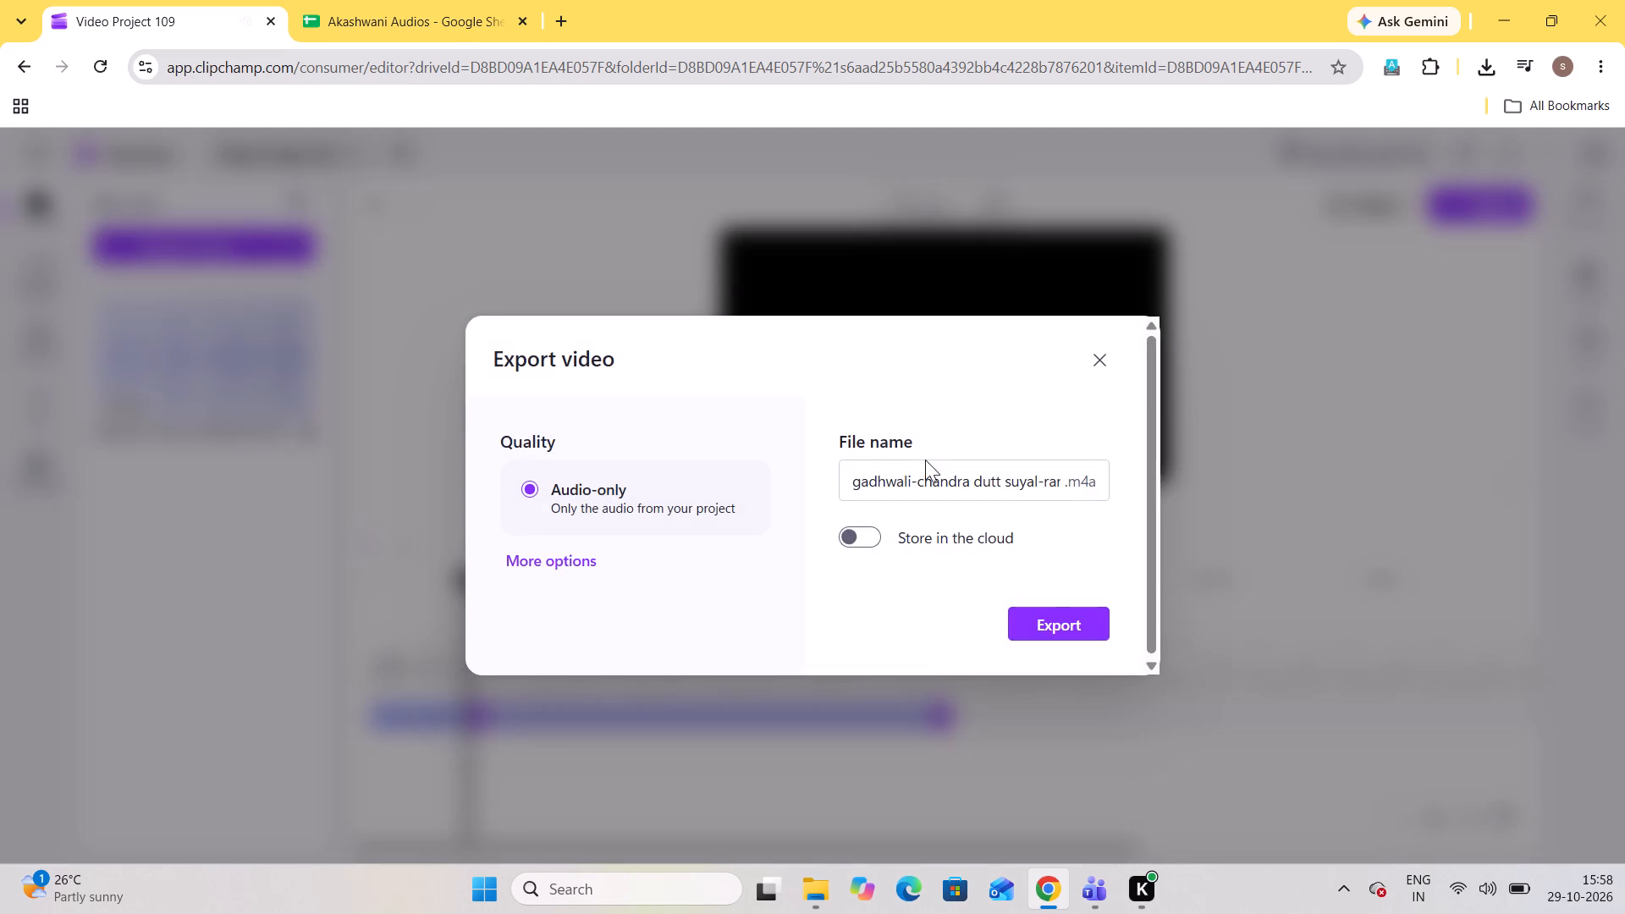
pyautogui.moveTo(850, 477); pyautogui.dragTo(1369, 457)
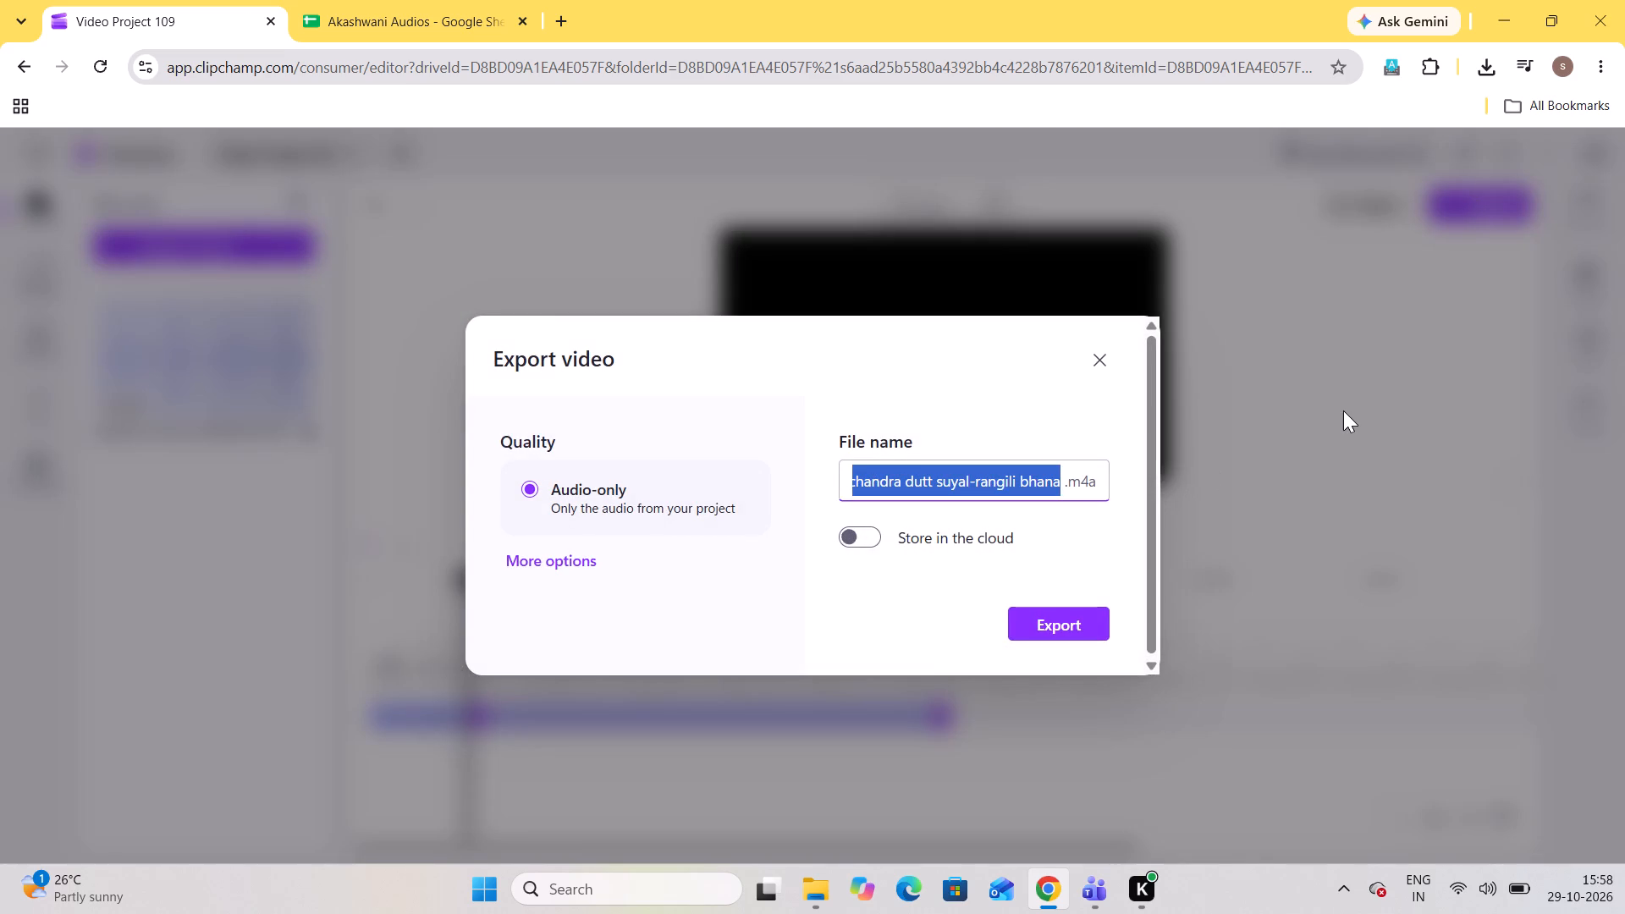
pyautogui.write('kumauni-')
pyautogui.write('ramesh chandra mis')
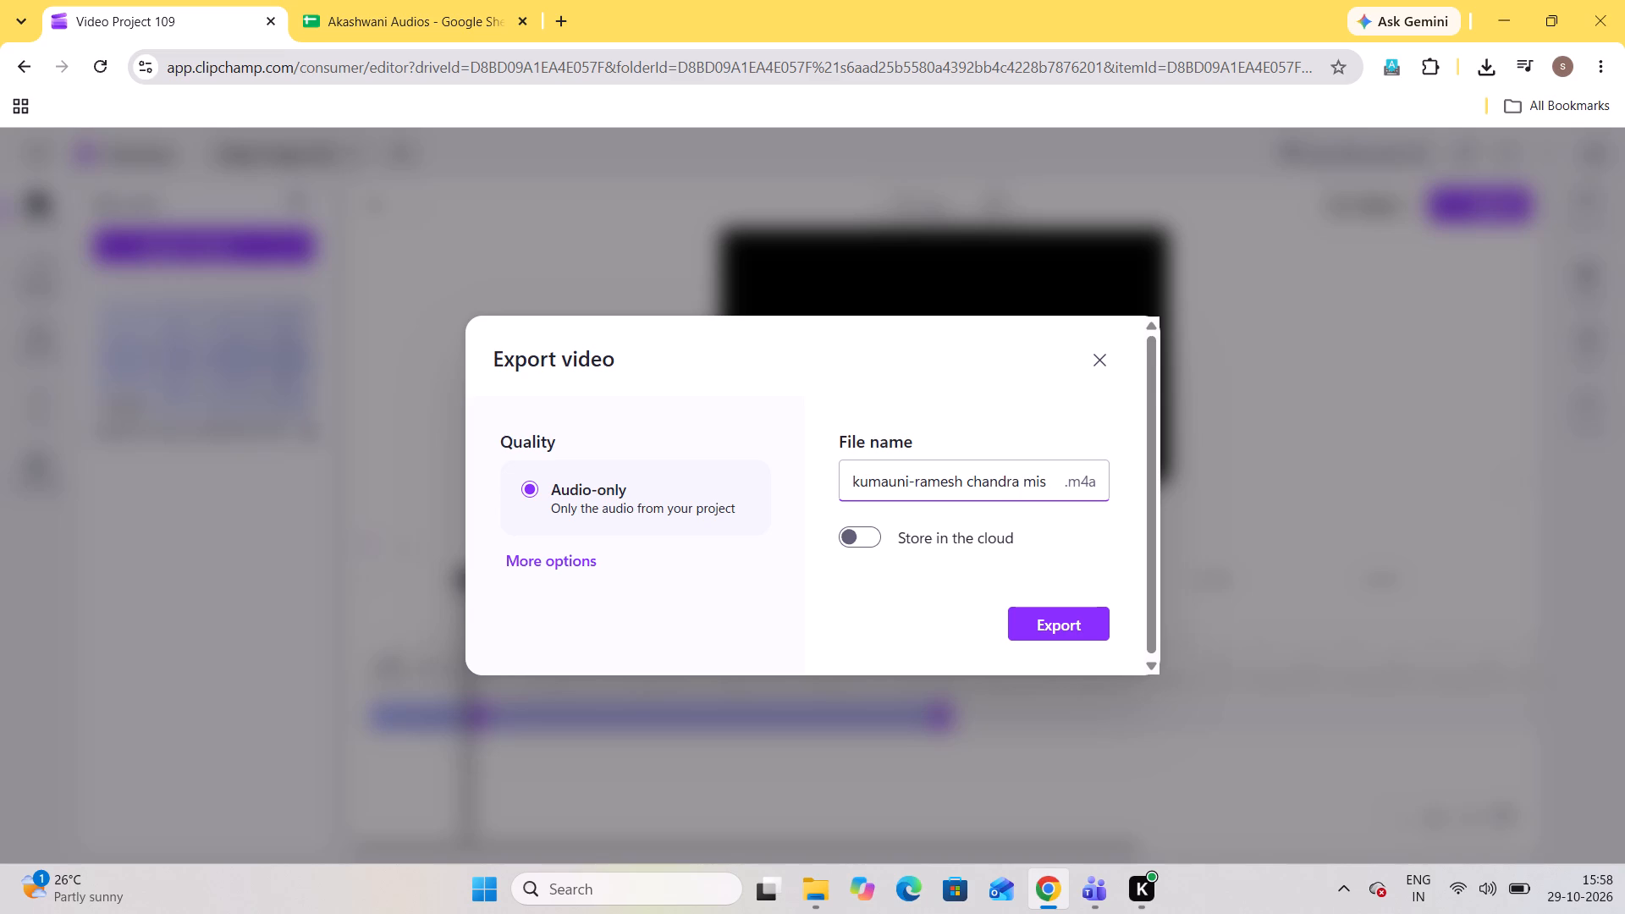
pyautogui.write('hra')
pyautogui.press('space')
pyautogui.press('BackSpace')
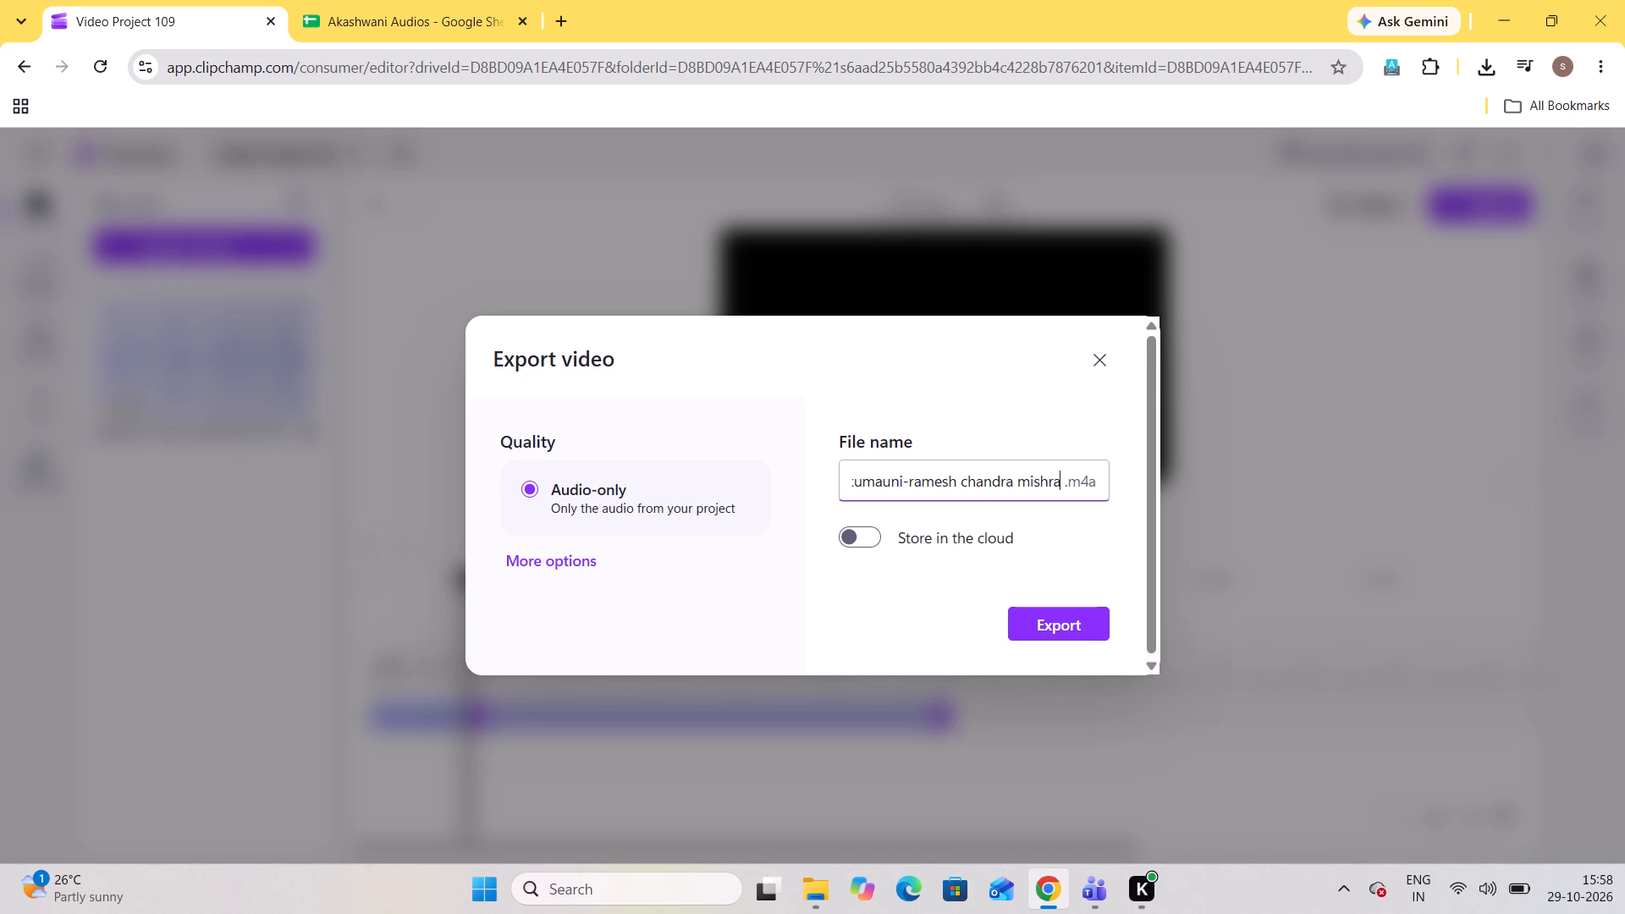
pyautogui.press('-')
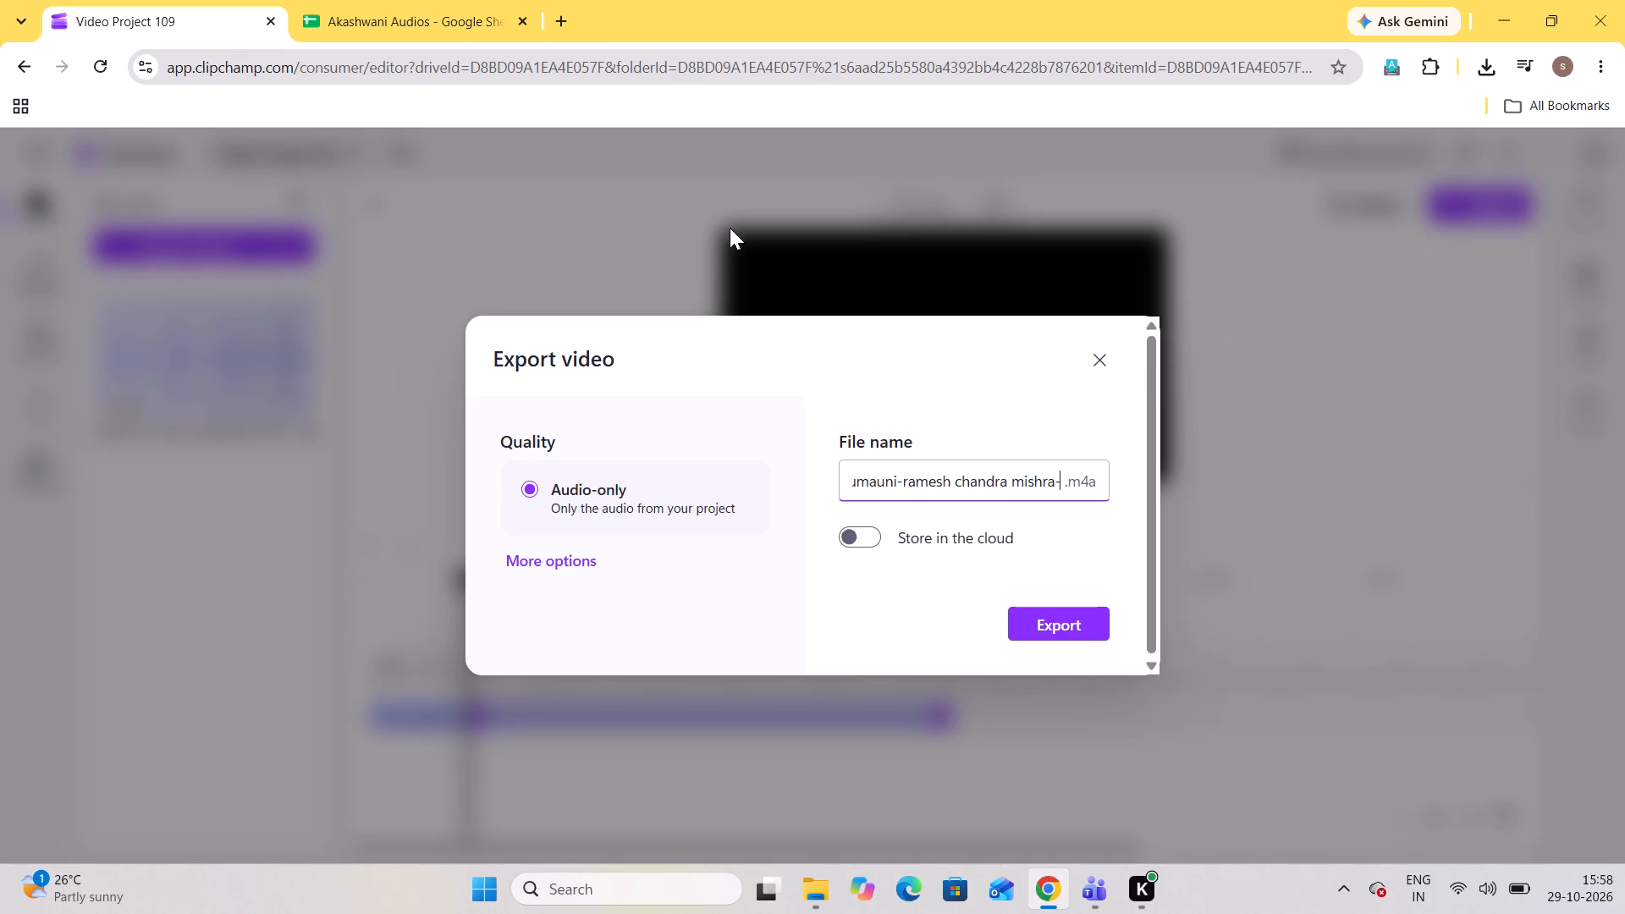
pyautogui.click(748, 246)
# Listen to the song for its title and append "chupka bheja kilmodi jaal" to the export file name, without exporting.
pyautogui.click(949, 547)
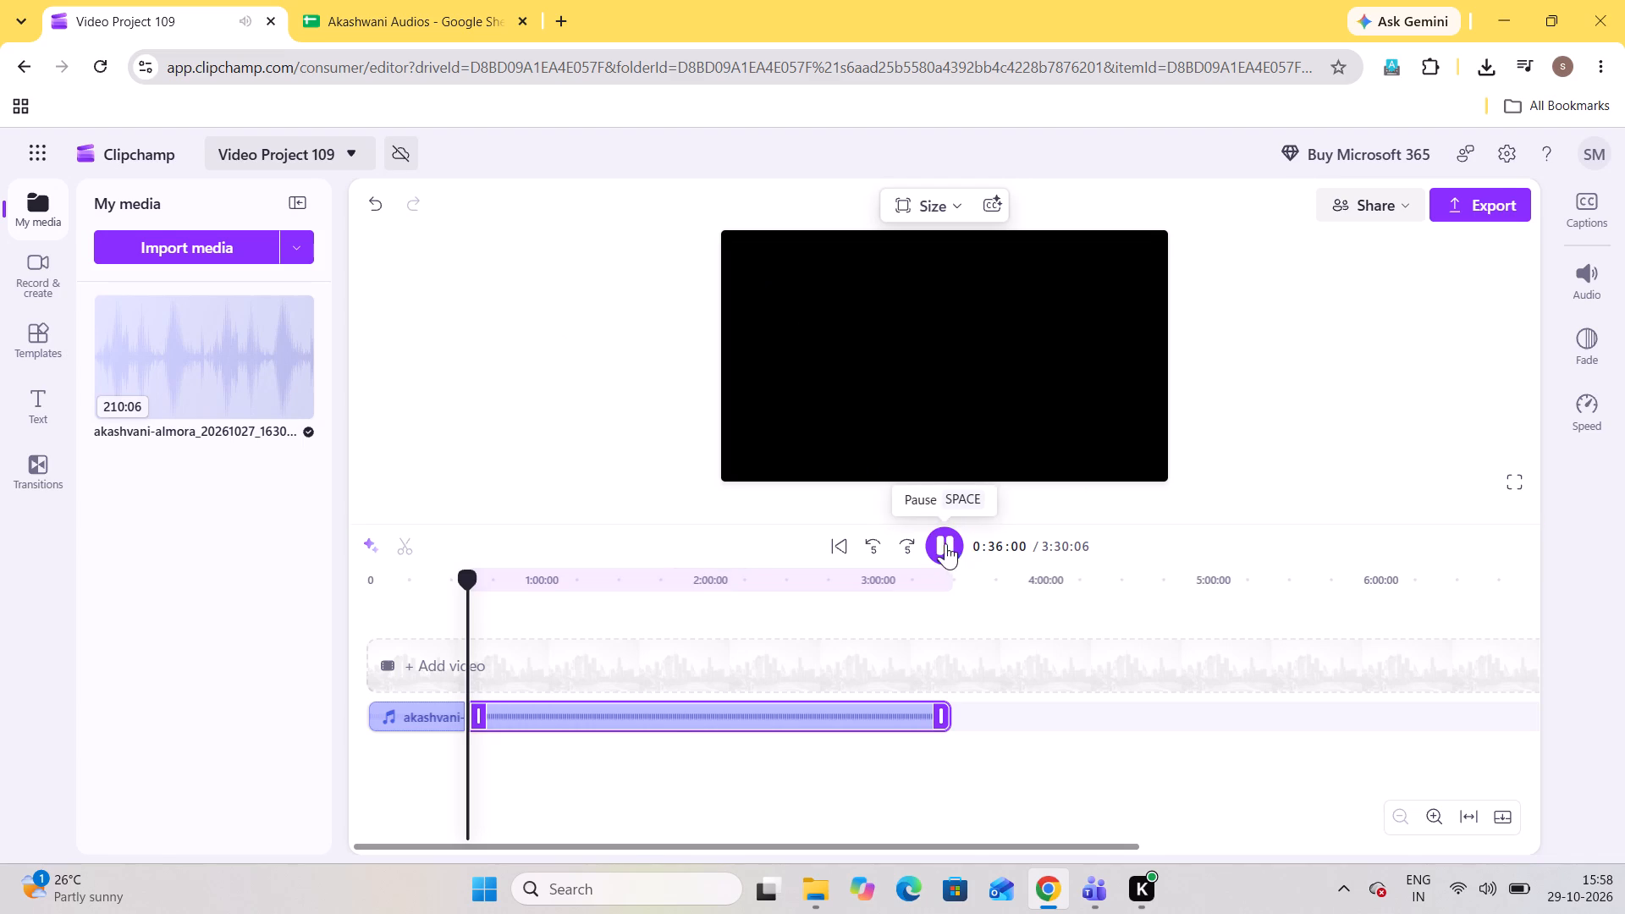
pyautogui.click(477, 586)
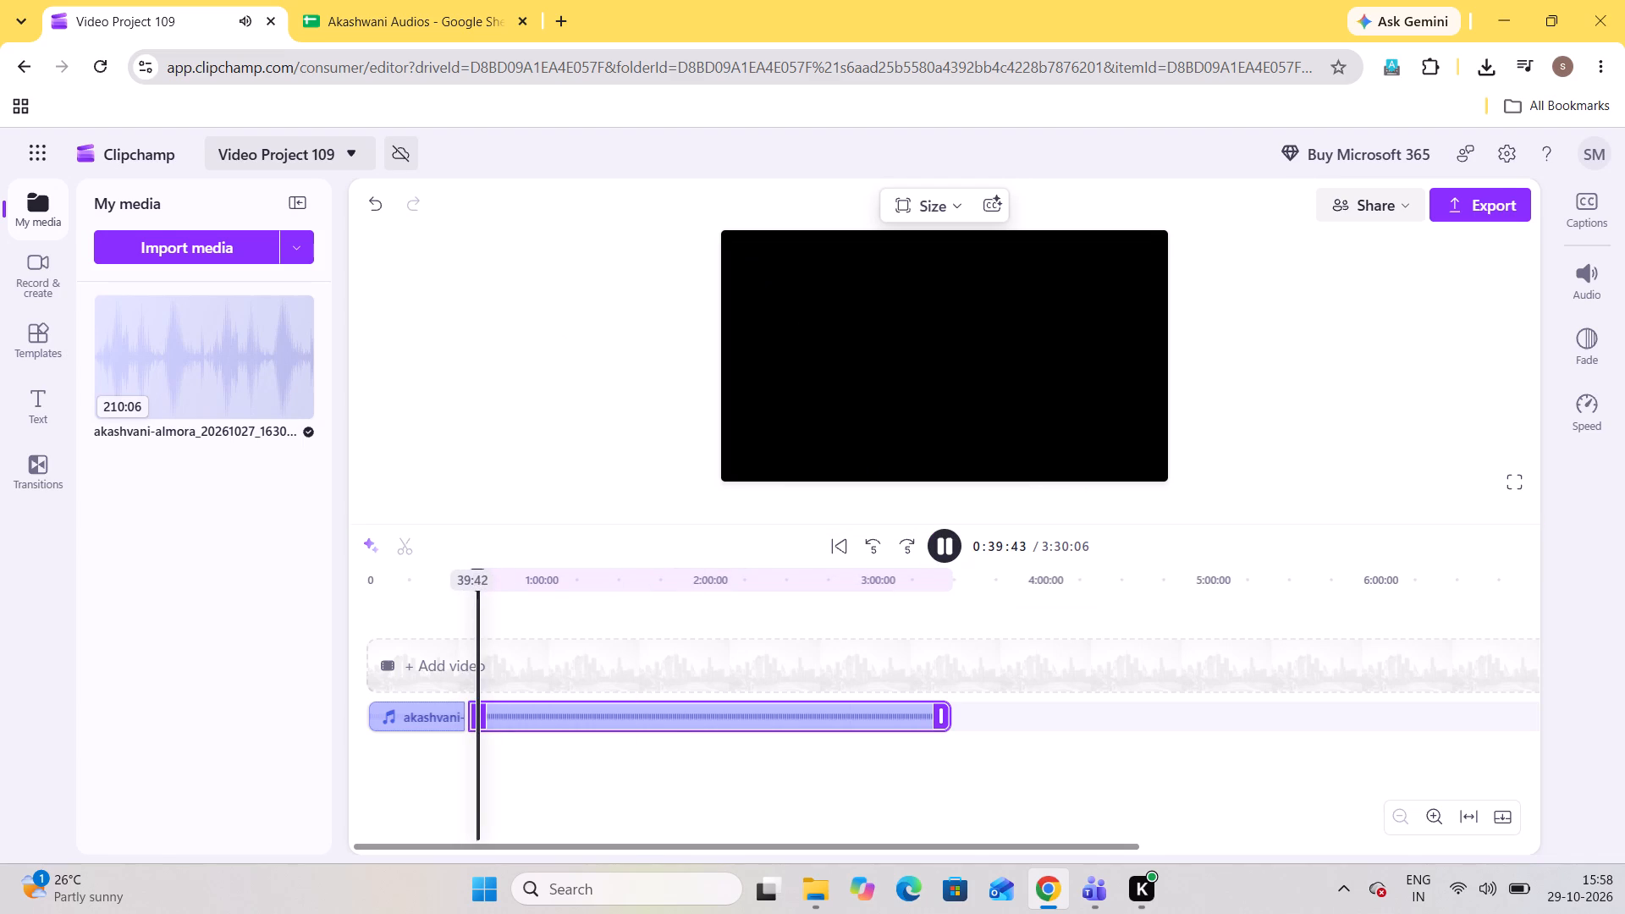
pyautogui.click(471, 588)
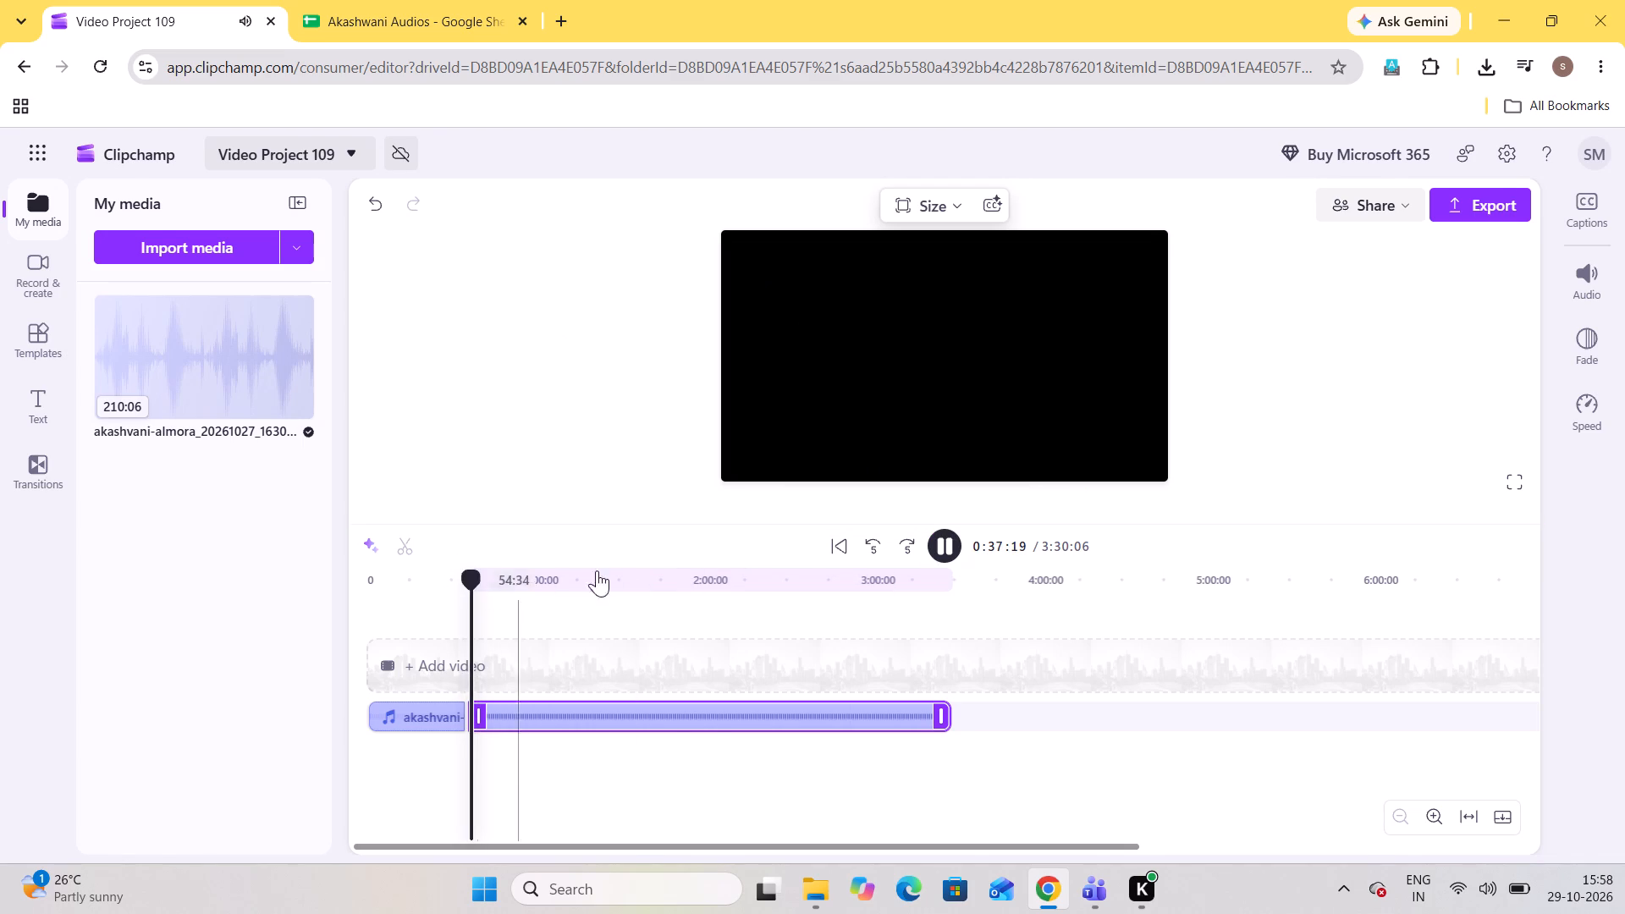
pyautogui.click(906, 542)
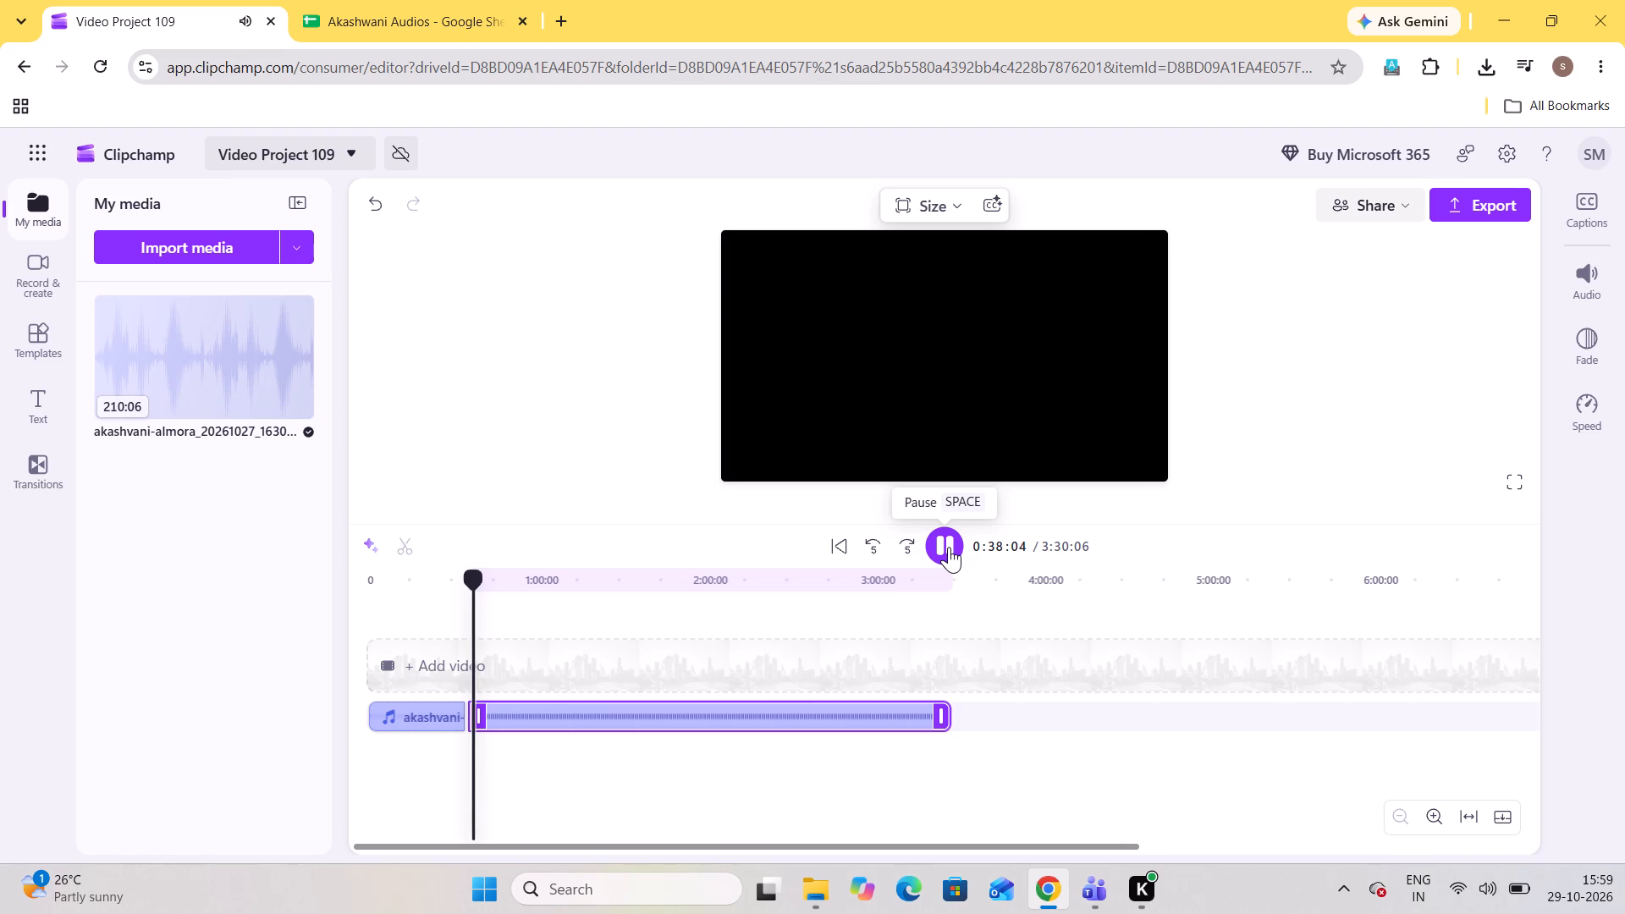
pyautogui.click(949, 547)
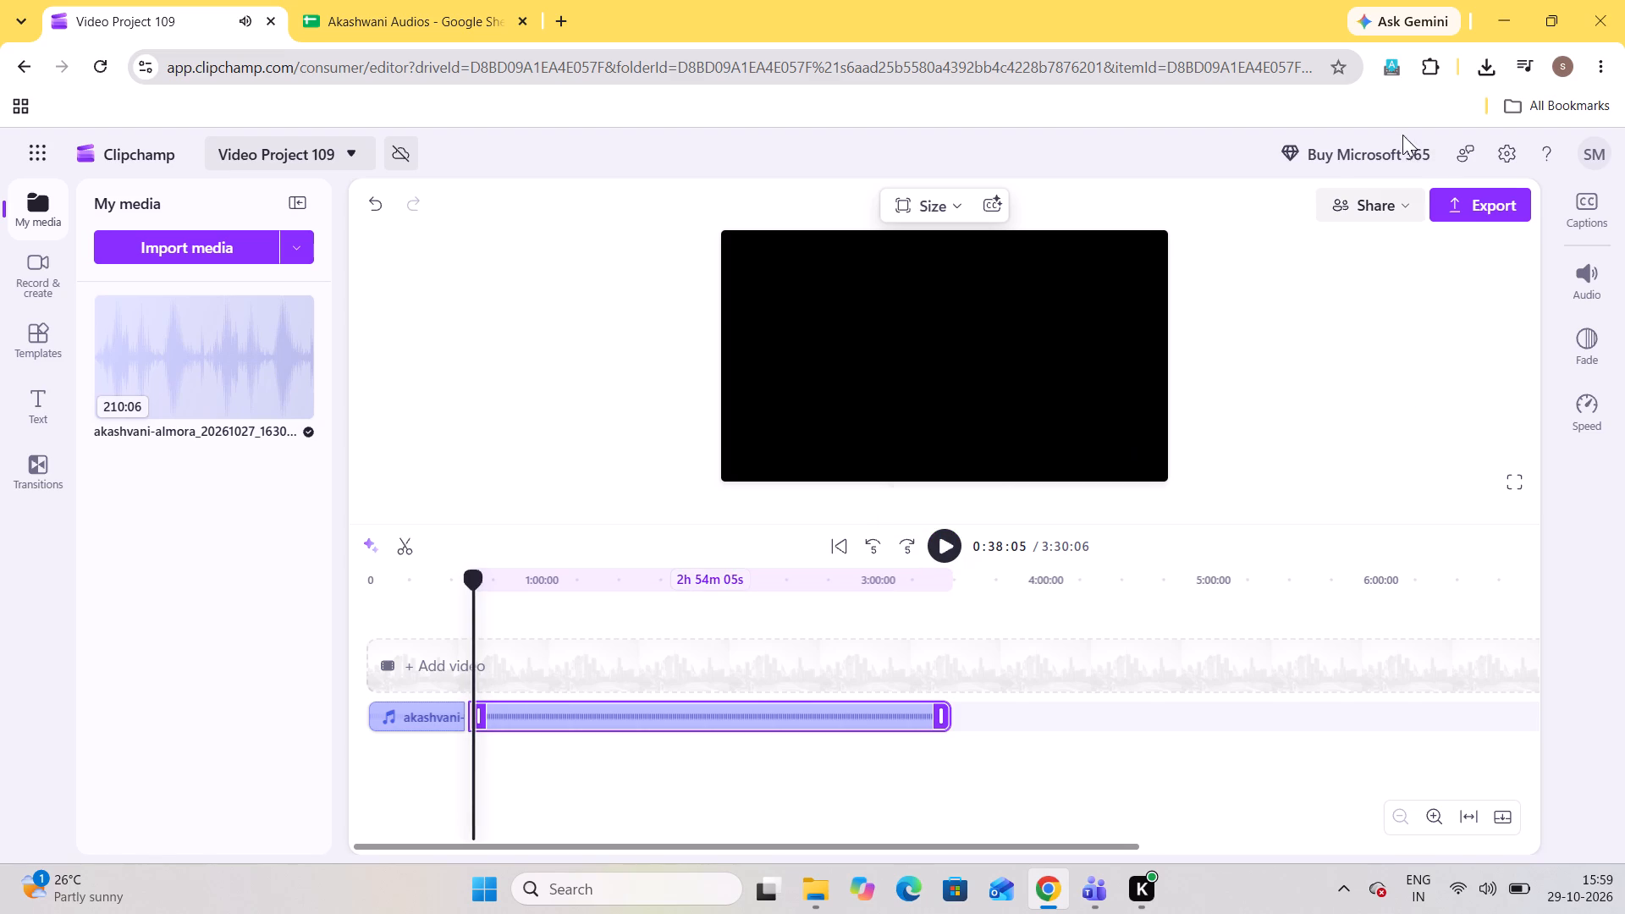
pyautogui.click(1468, 201)
pyautogui.click(1060, 480)
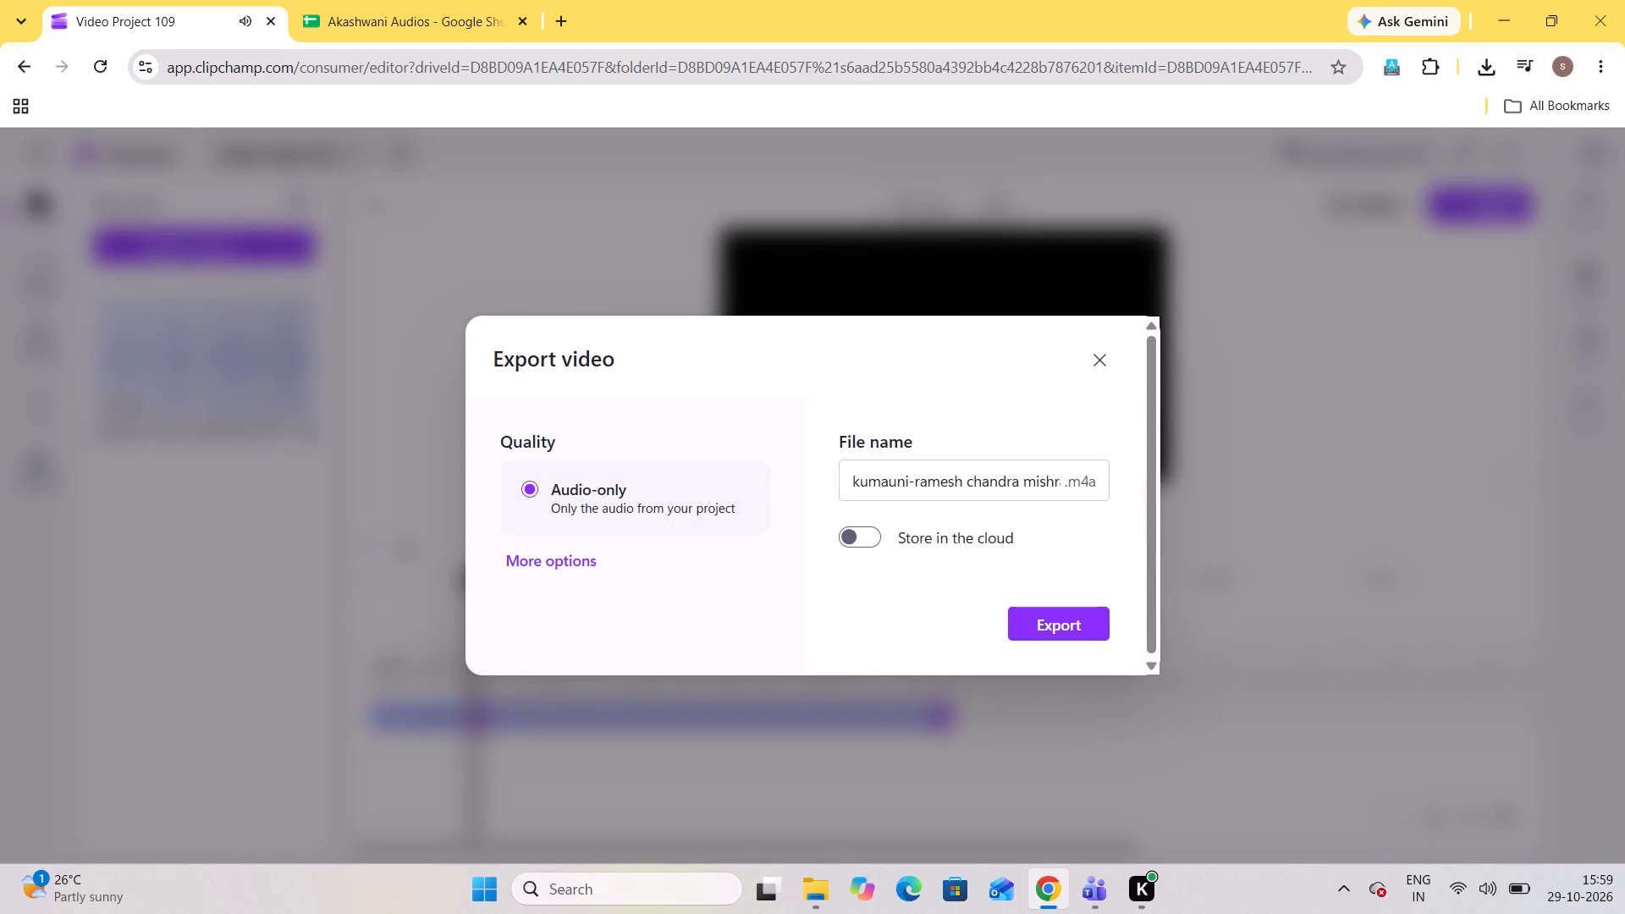
pyautogui.press('Right')
pyautogui.press('Right')
pyautogui.press('Right')
pyautogui.press('Right')
pyautogui.press('Right')
pyautogui.press('Right')
pyautogui.press('Right')
pyautogui.press('Right')
pyautogui.press('Right')
pyautogui.press('Right')
pyautogui.press('Right')
pyautogui.press('Right')
pyautogui.press('Right')
pyautogui.press('Right')
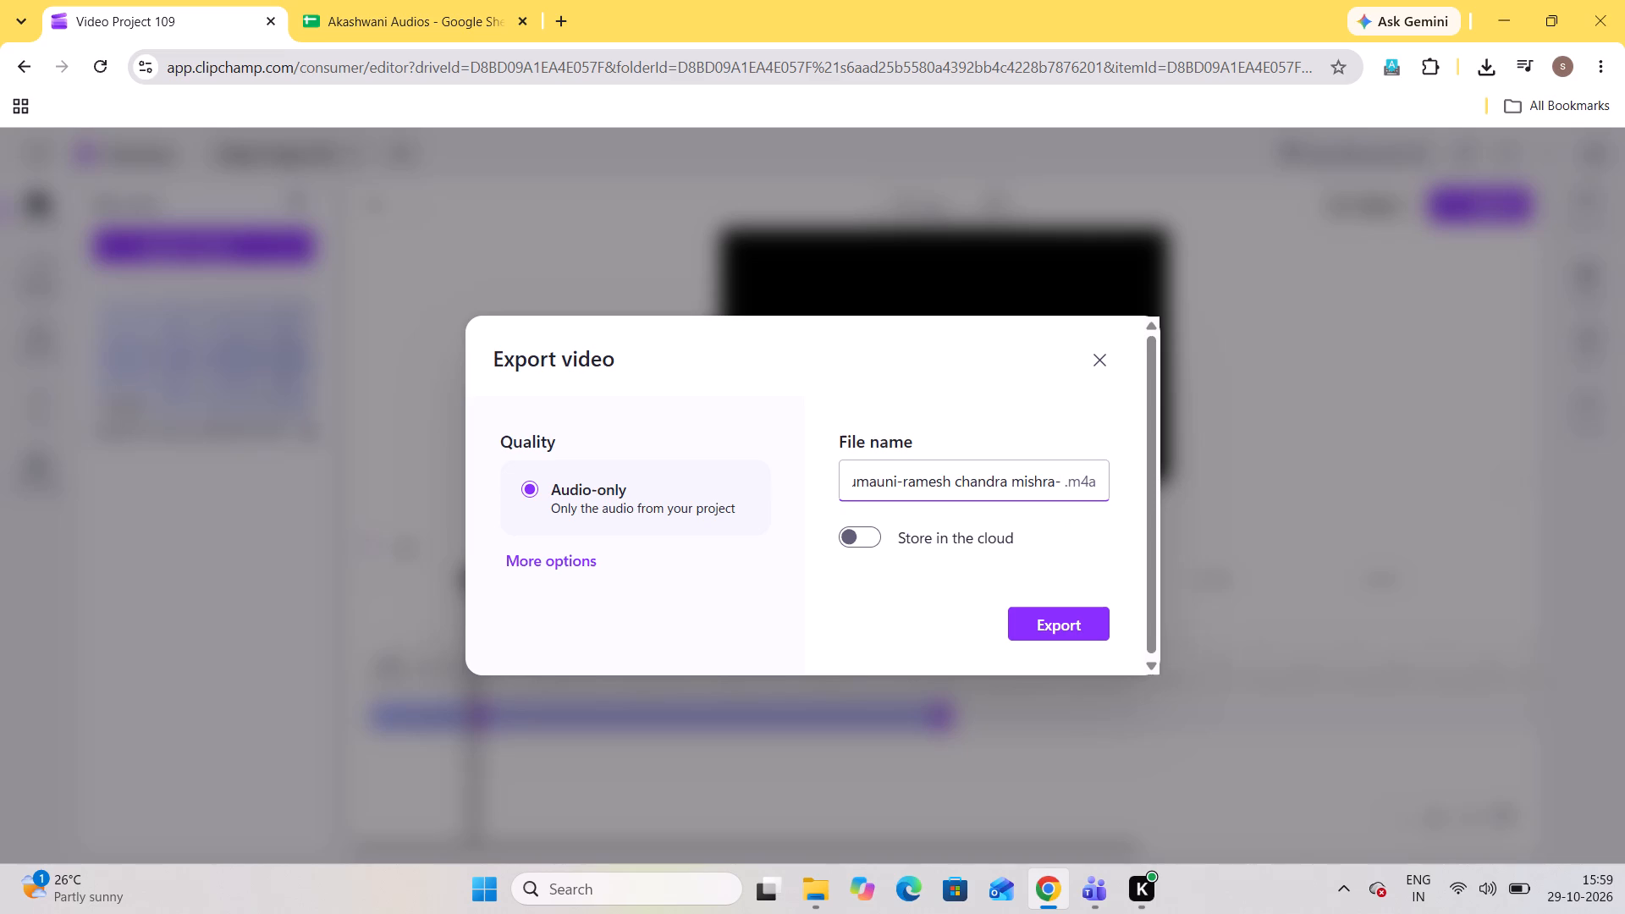
pyautogui.write('chupka bheja kilmodi jaal')
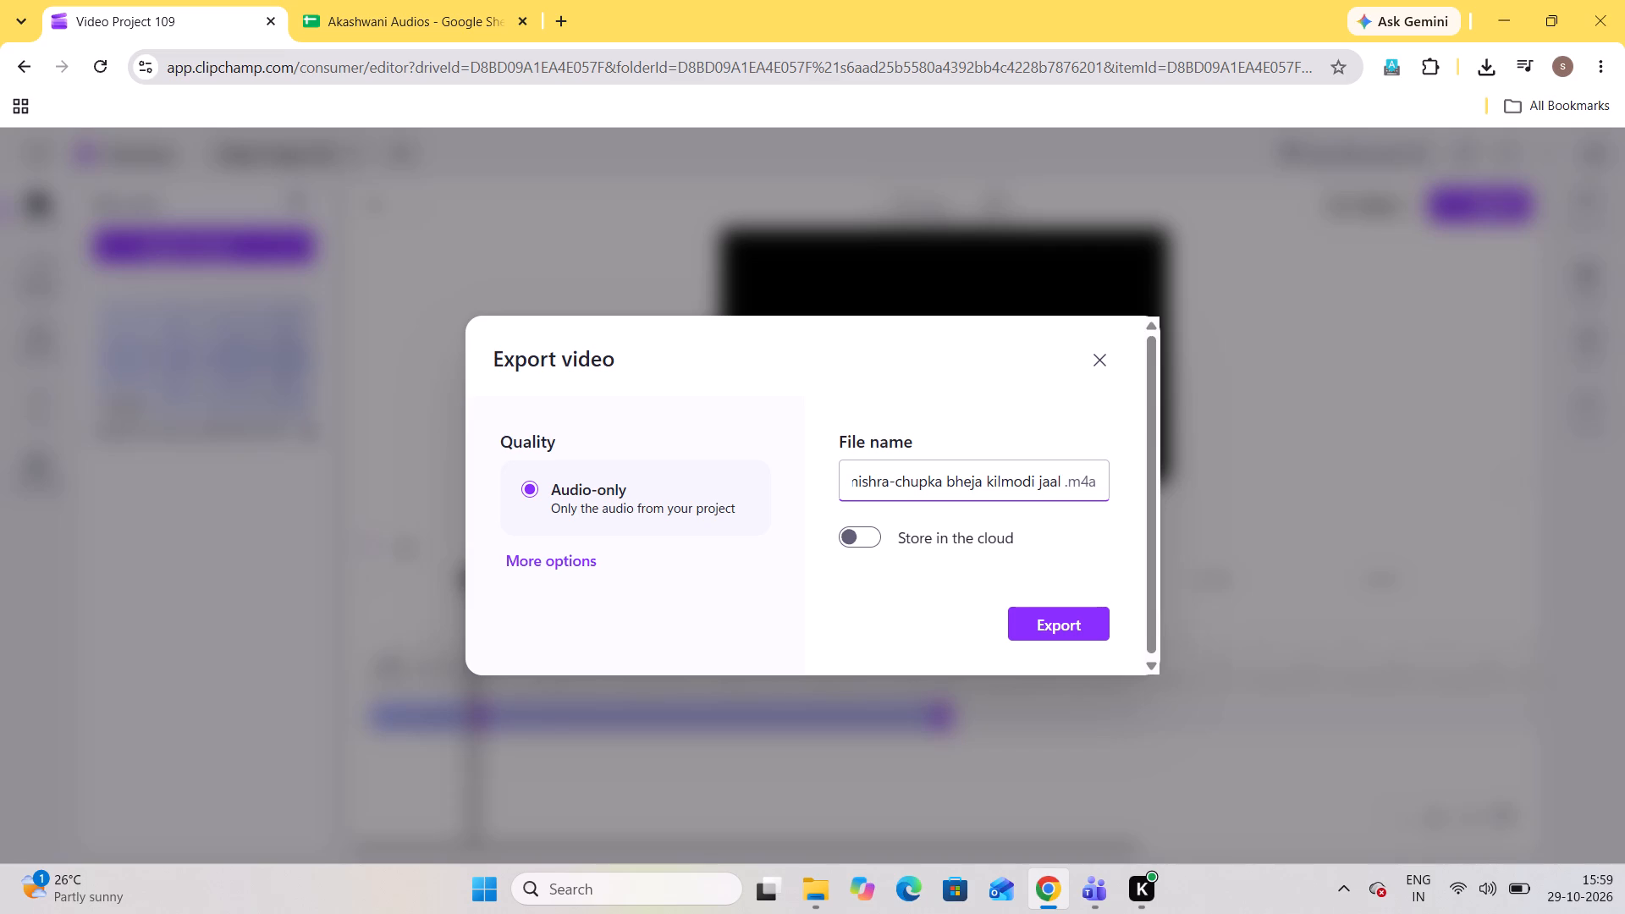
pyautogui.click(757, 215)
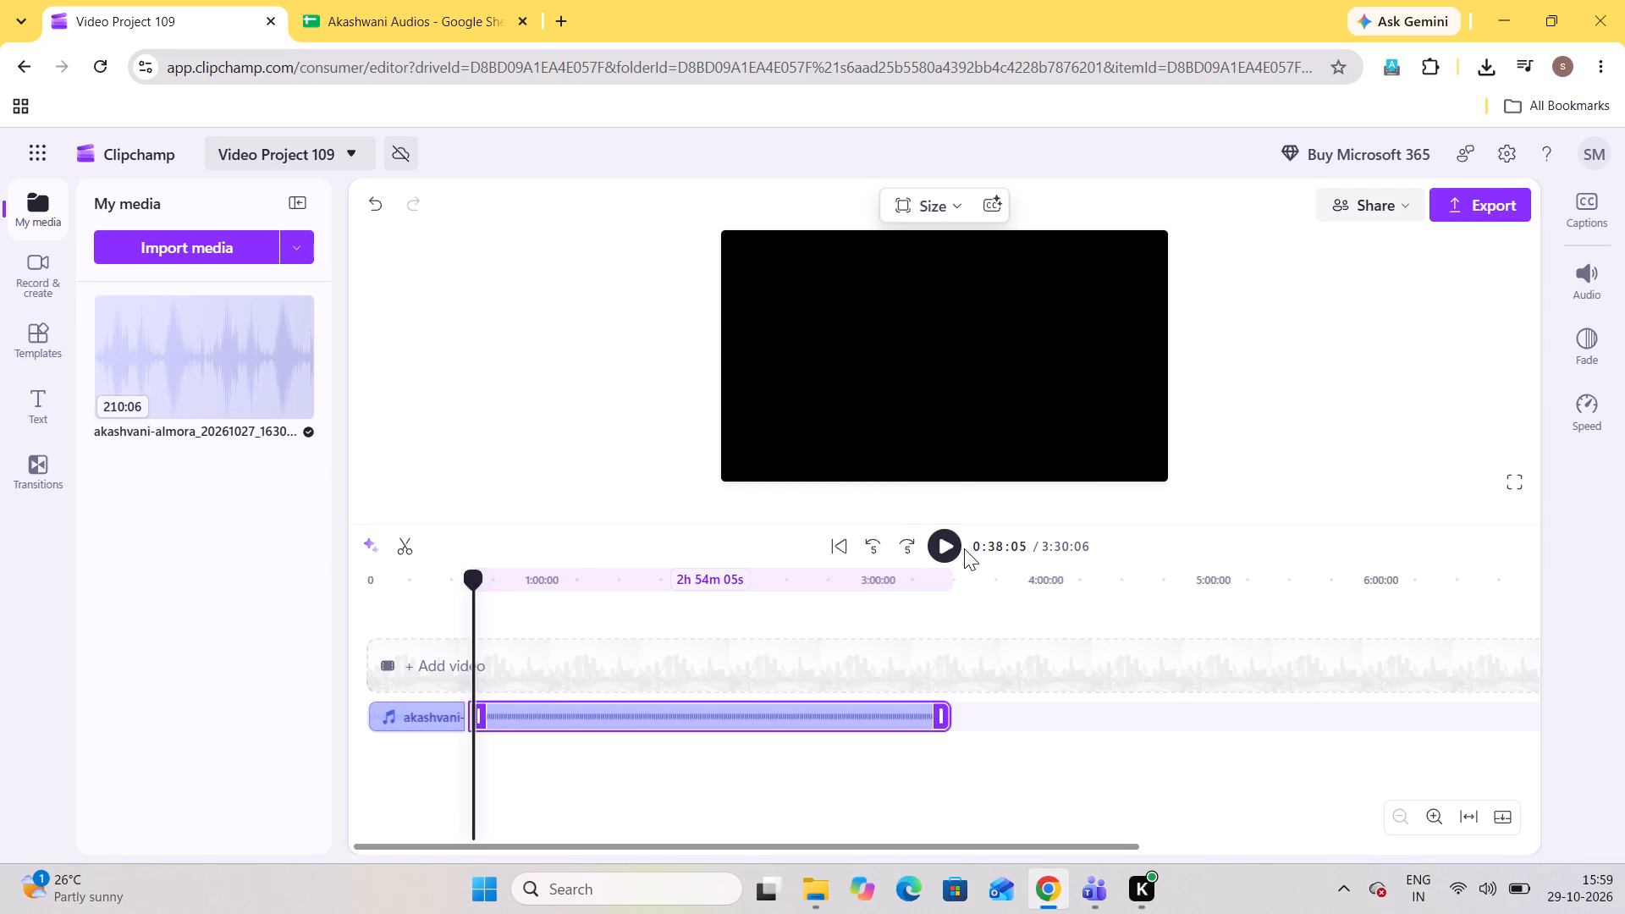
# Find the end of the kumauni song and split the recording there at 0:39:31.
pyautogui.click(950, 546)
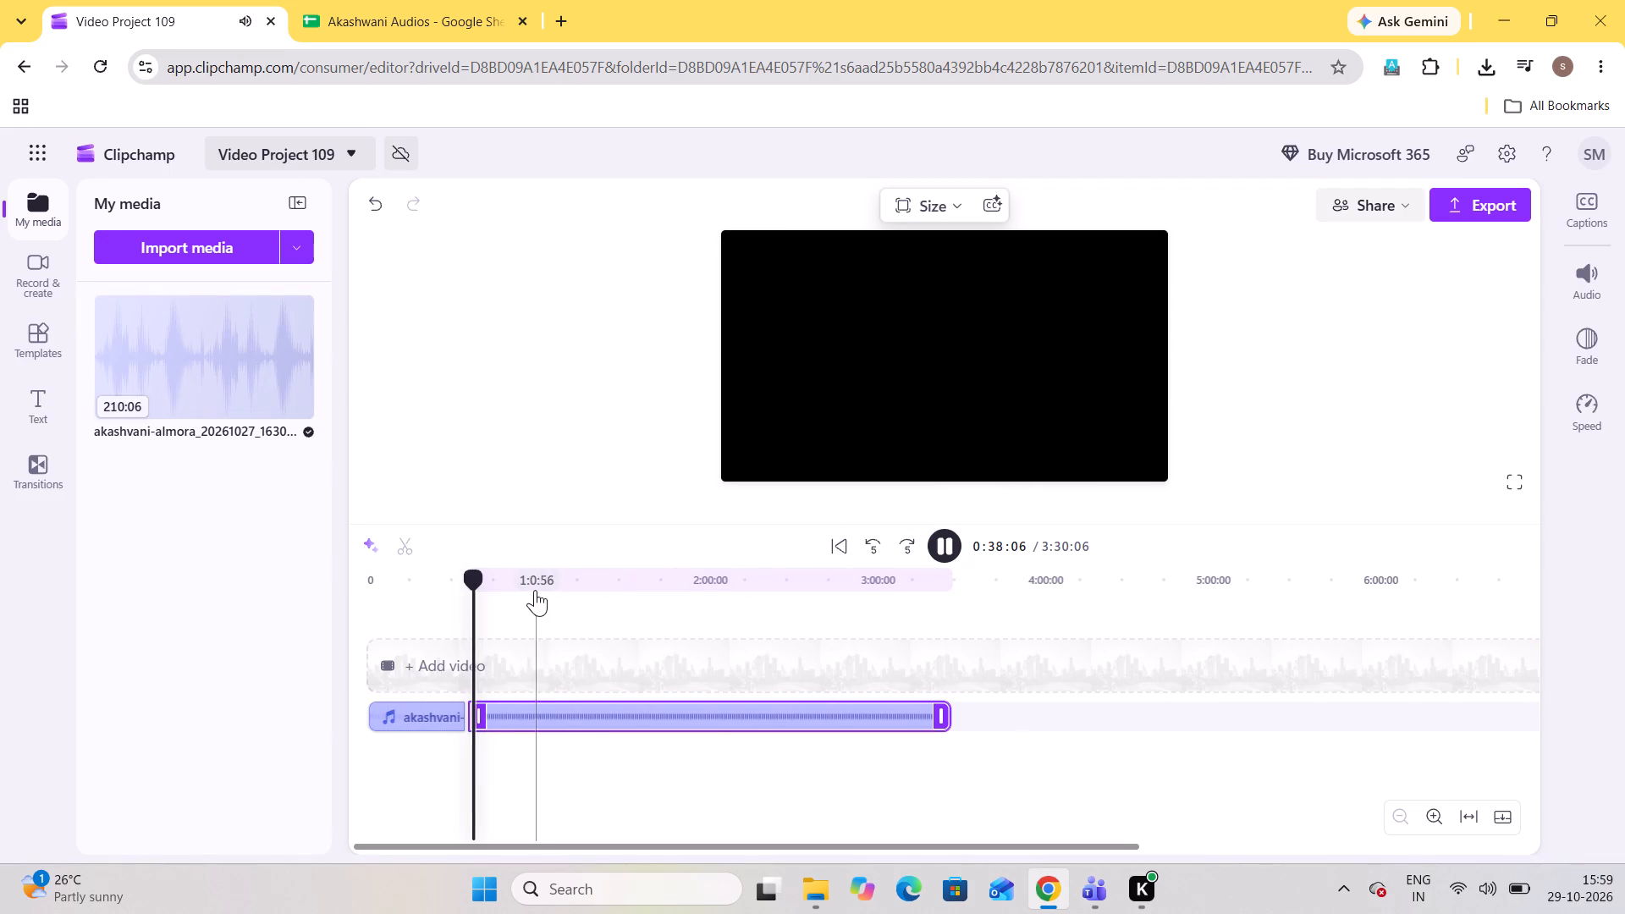
pyautogui.click(482, 576)
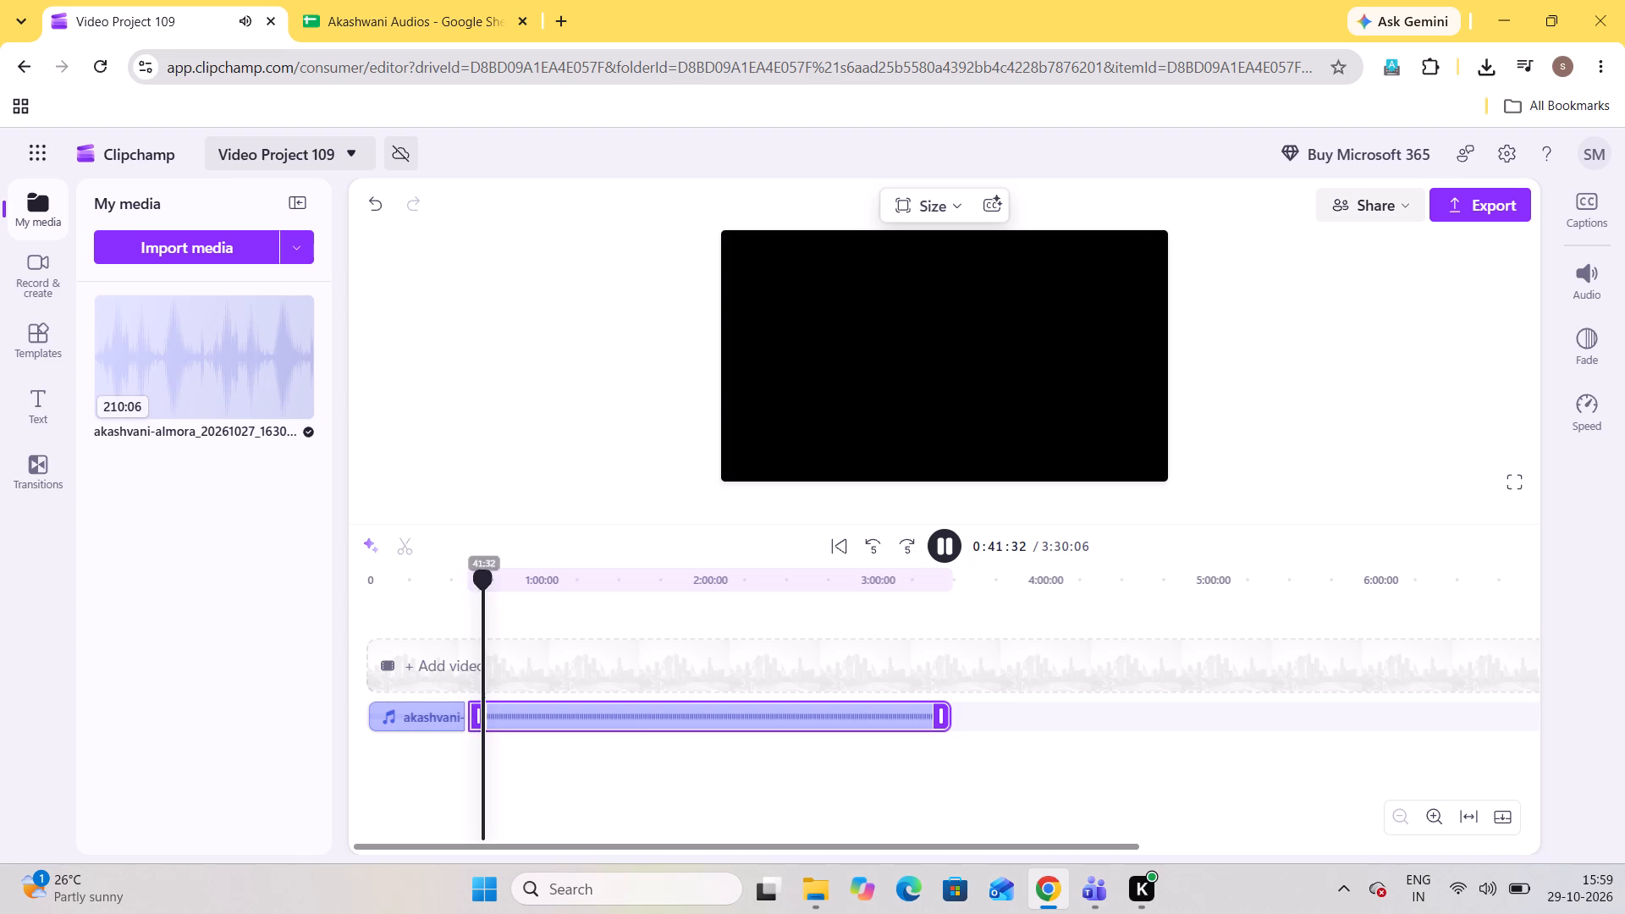
pyautogui.click(482, 576)
pyautogui.click(479, 578)
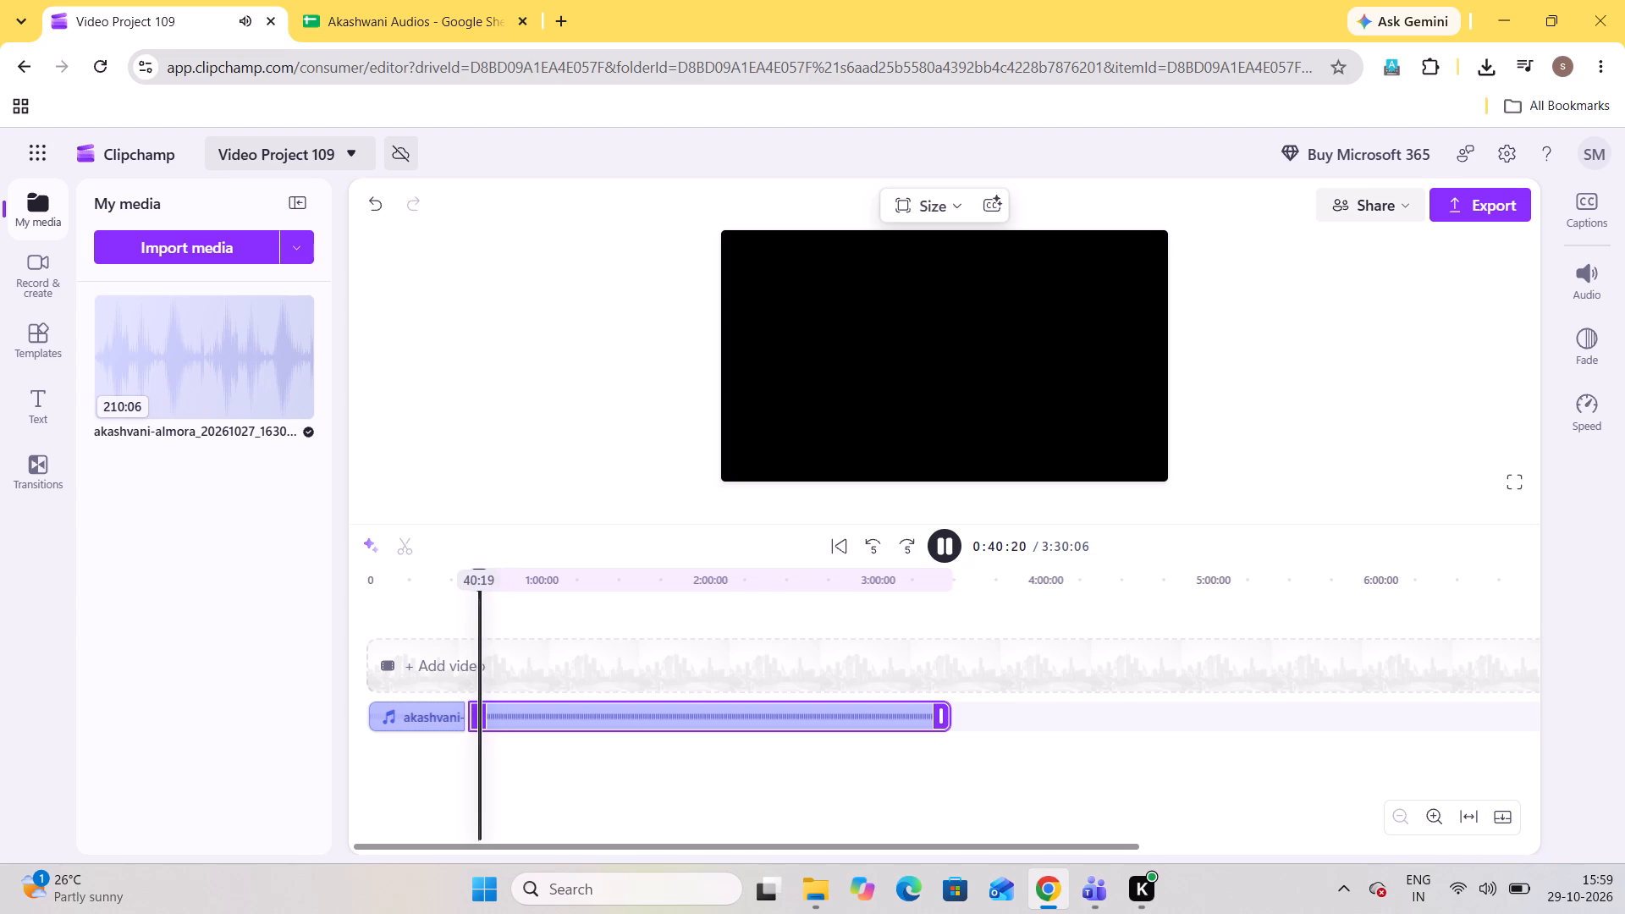
pyautogui.click(479, 578)
pyautogui.click(477, 578)
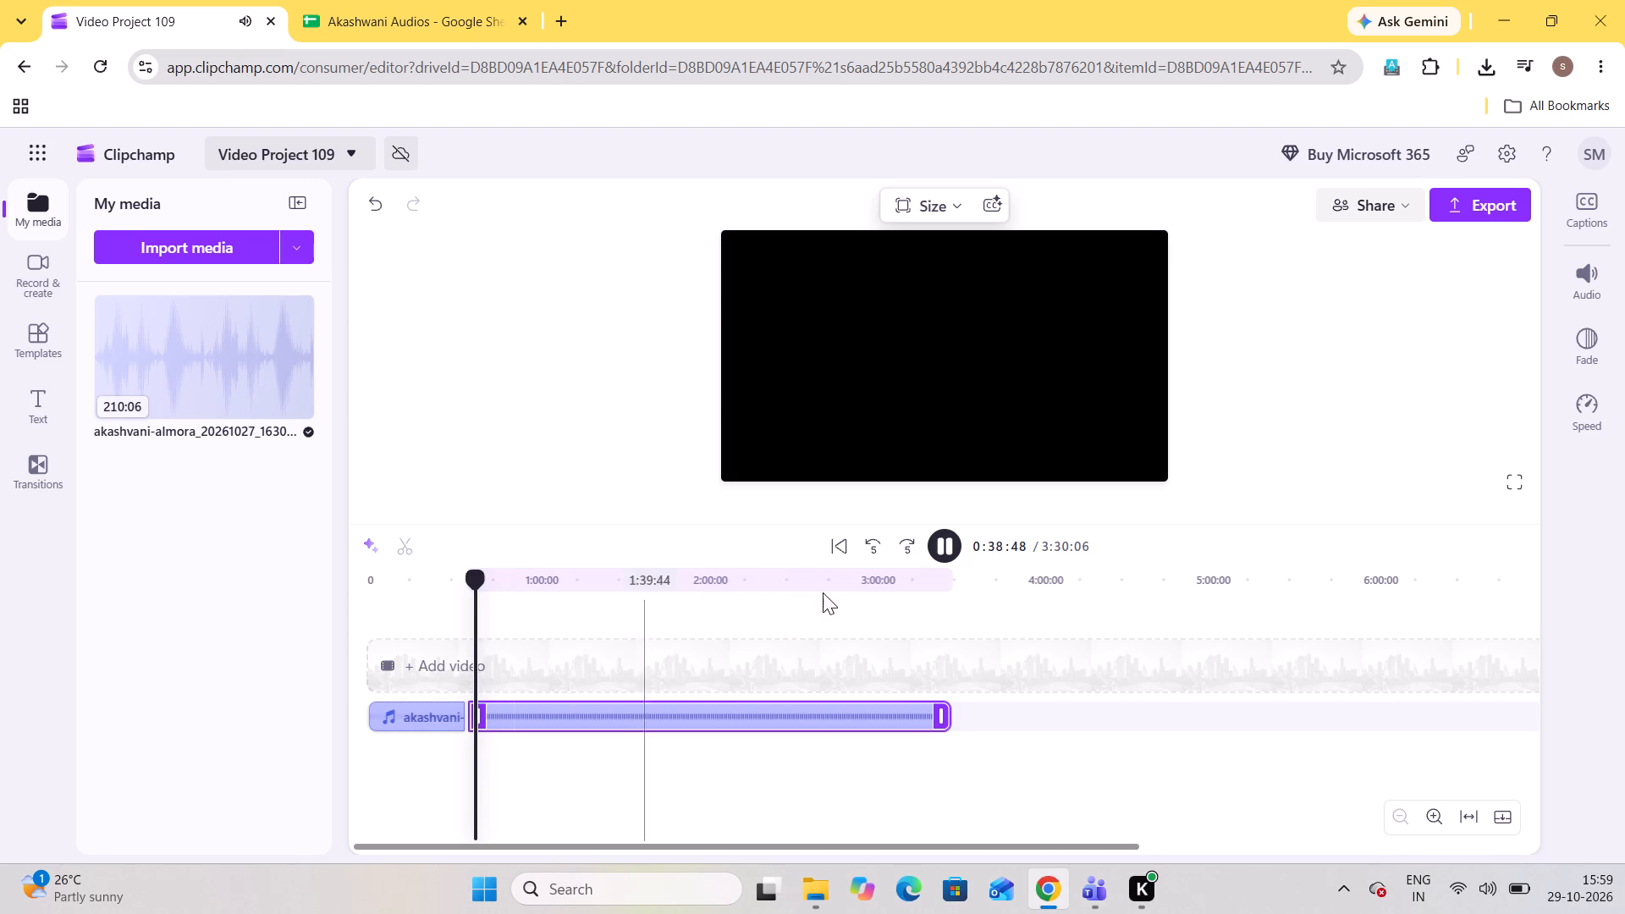
pyautogui.tripleClick(901, 541)
pyautogui.click(901, 541)
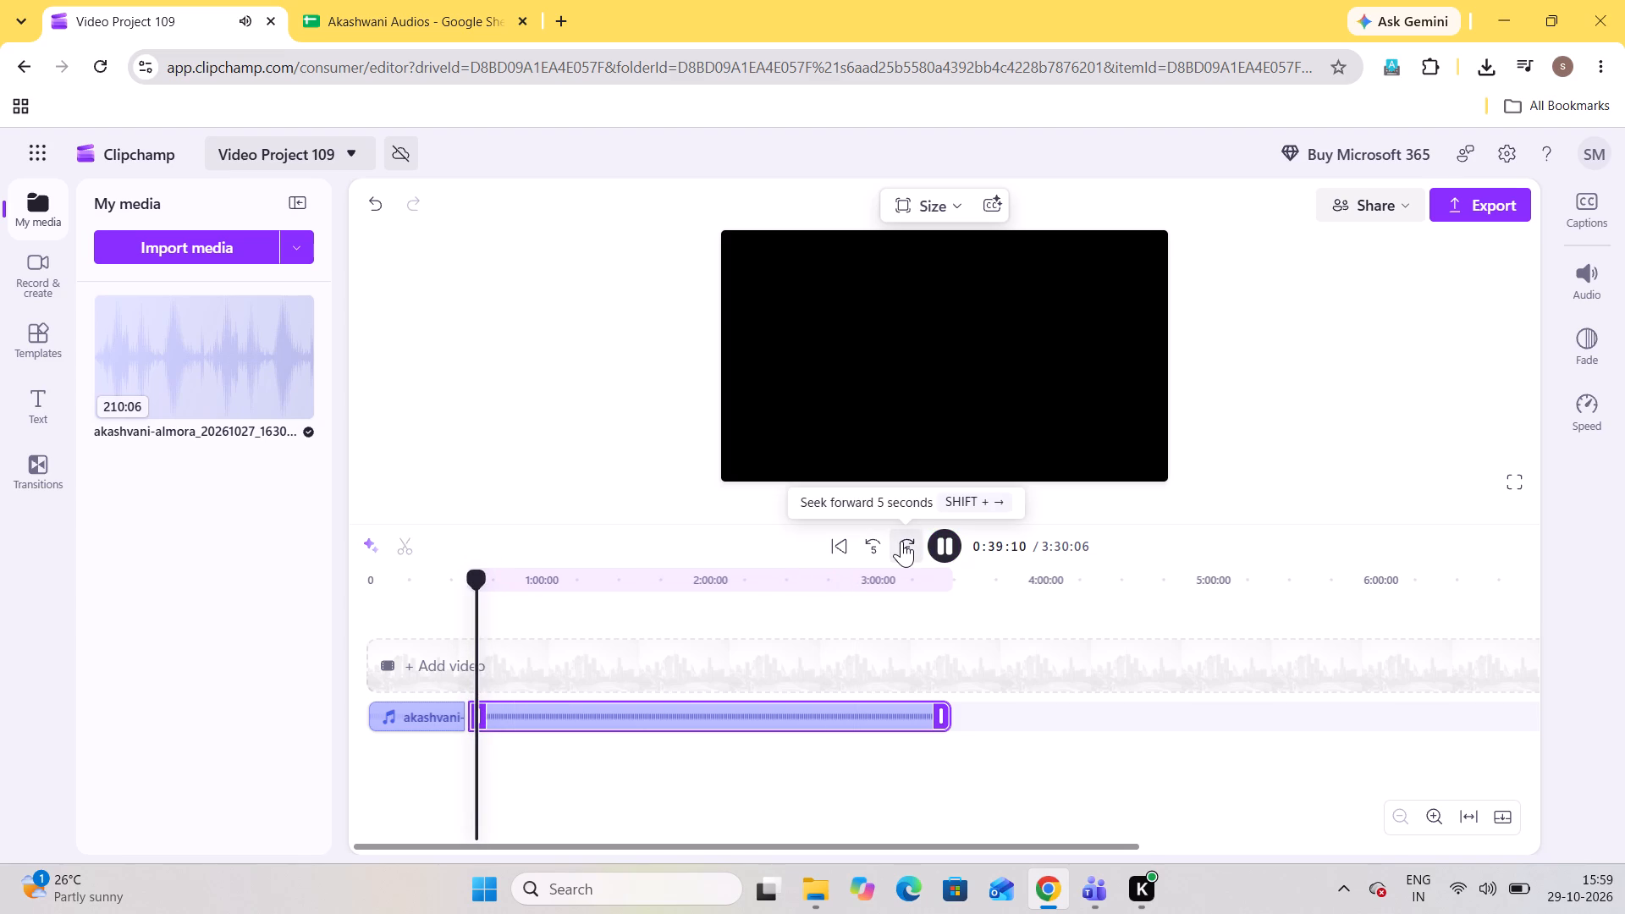
pyautogui.click(910, 548)
pyautogui.click(911, 548)
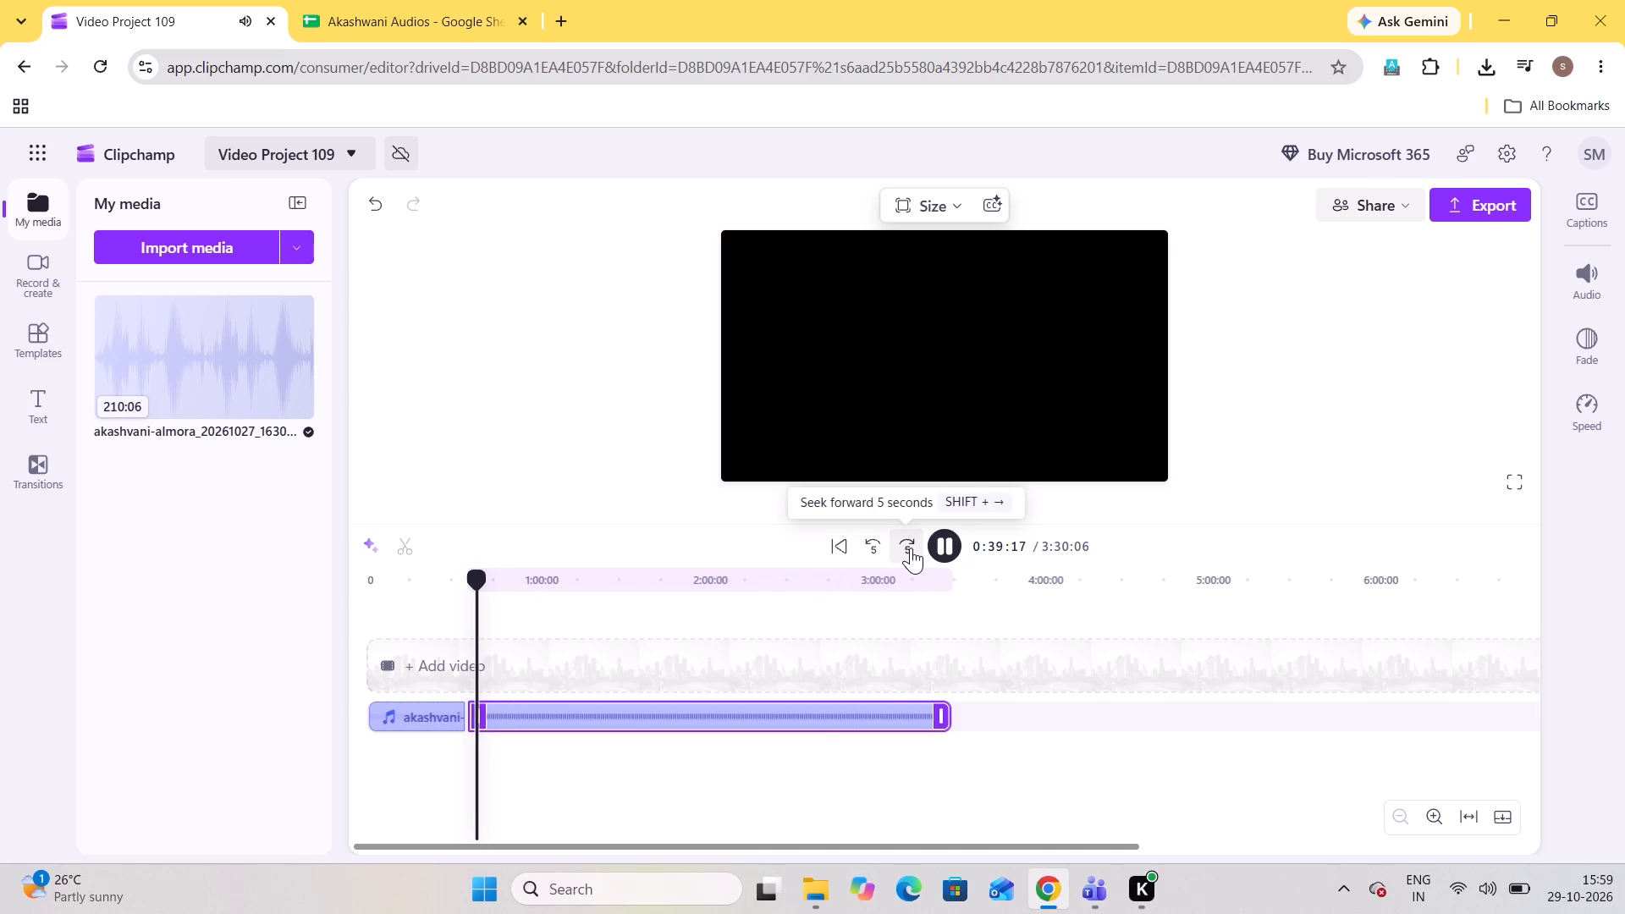
pyautogui.doubleClick(911, 548)
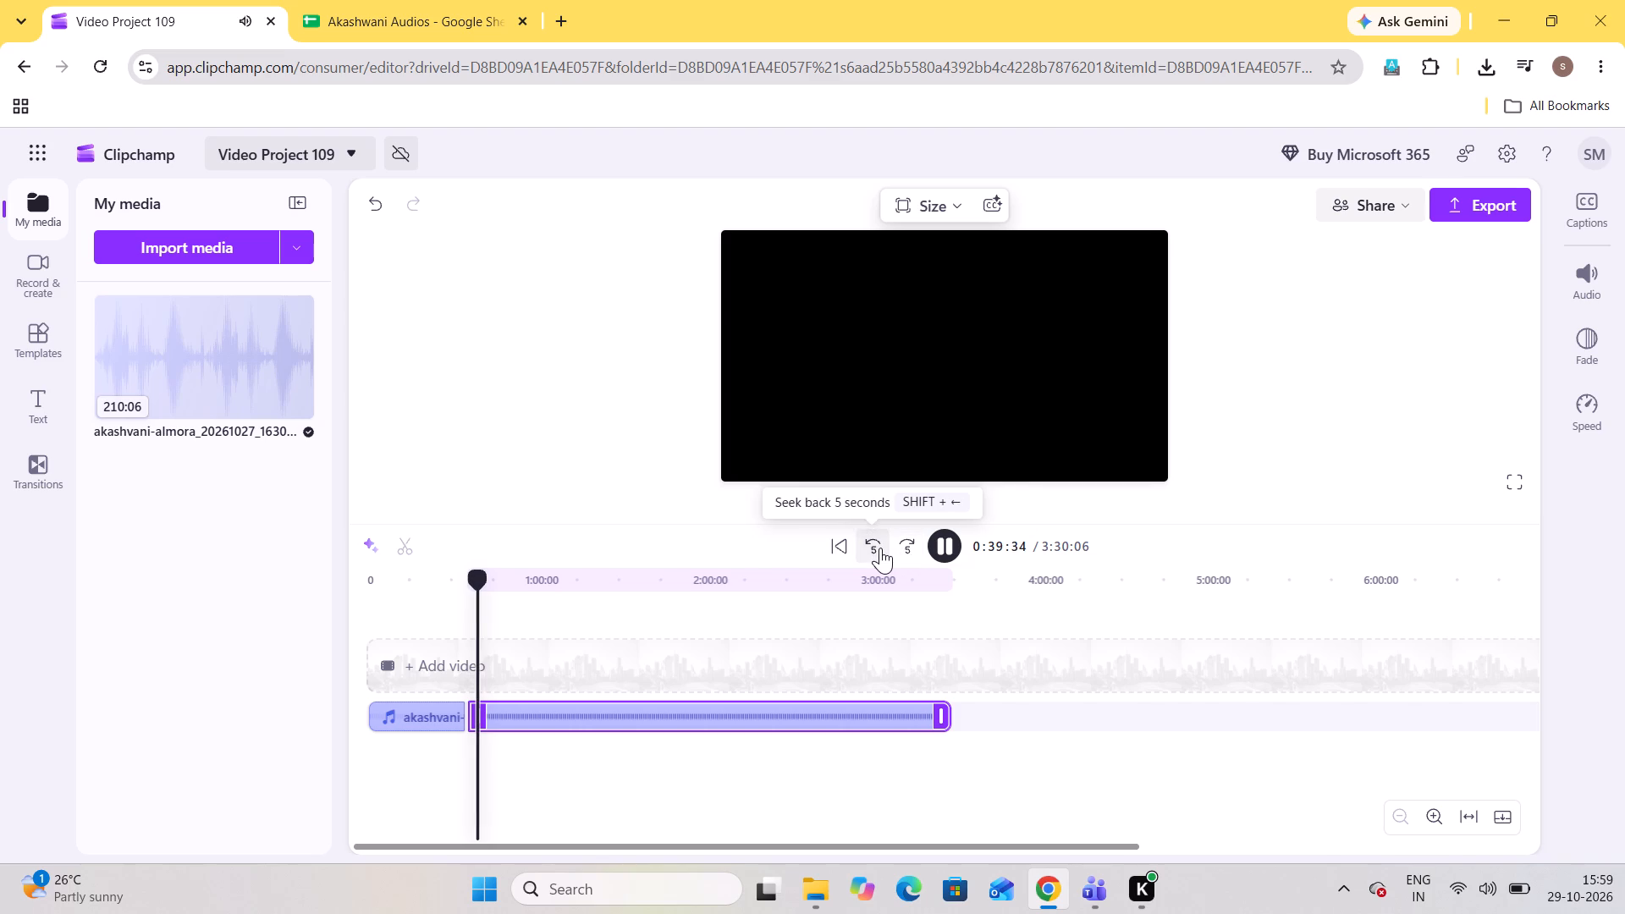
pyautogui.click(880, 548)
pyautogui.click(959, 547)
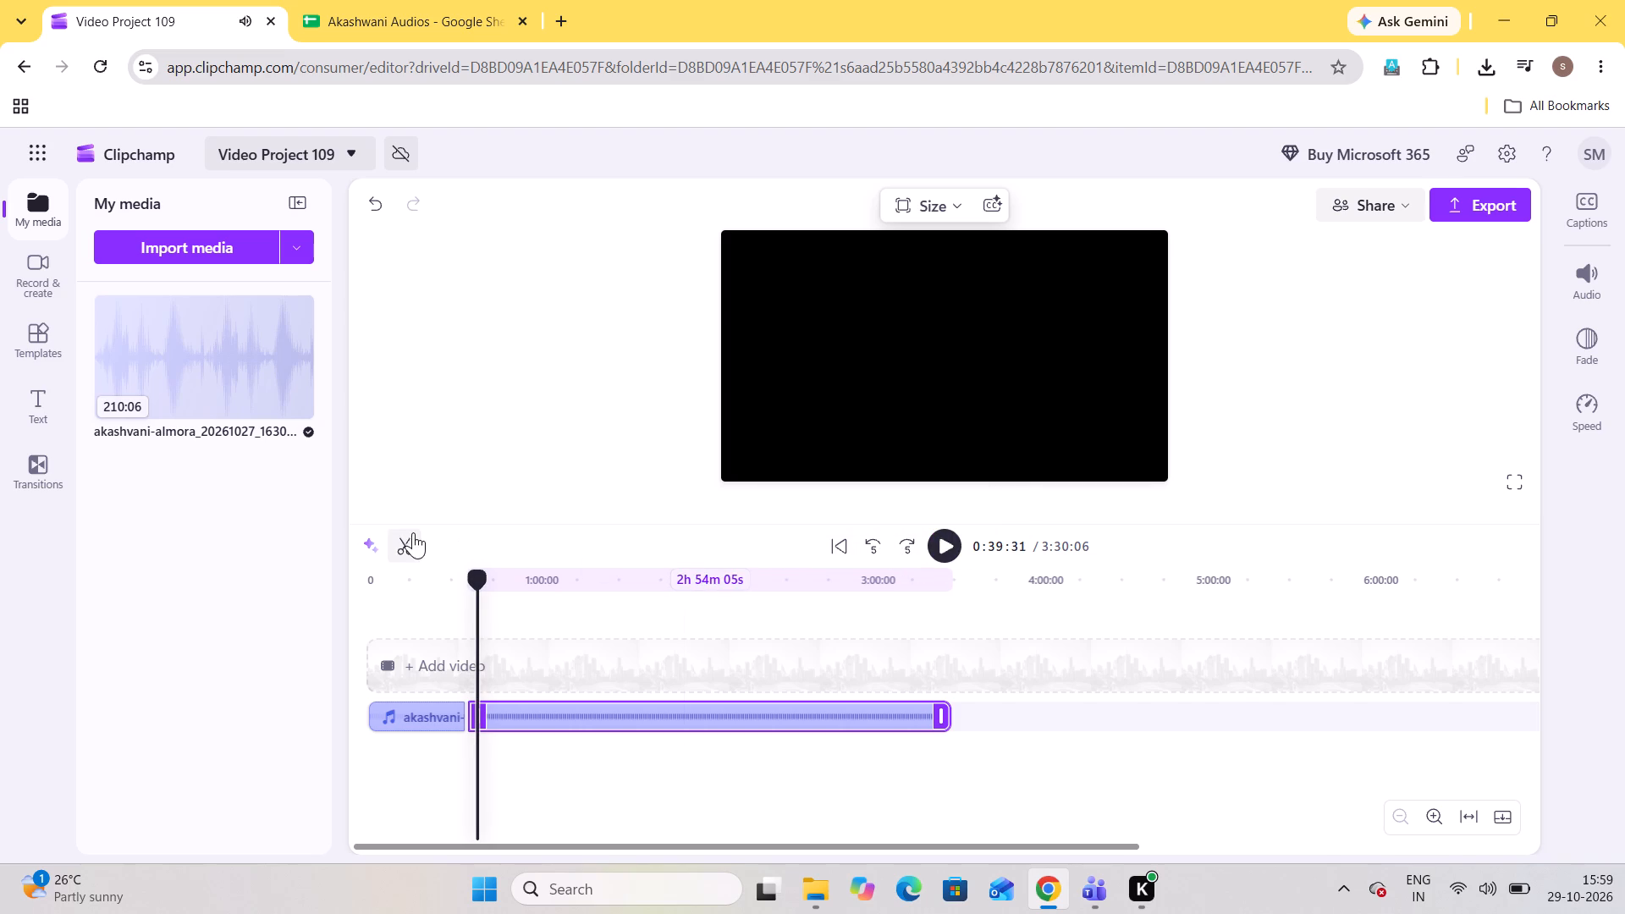
pyautogui.click(408, 533)
# Delete the recording parts after and before the kumauni song from the timeline.
pyautogui.click(587, 716)
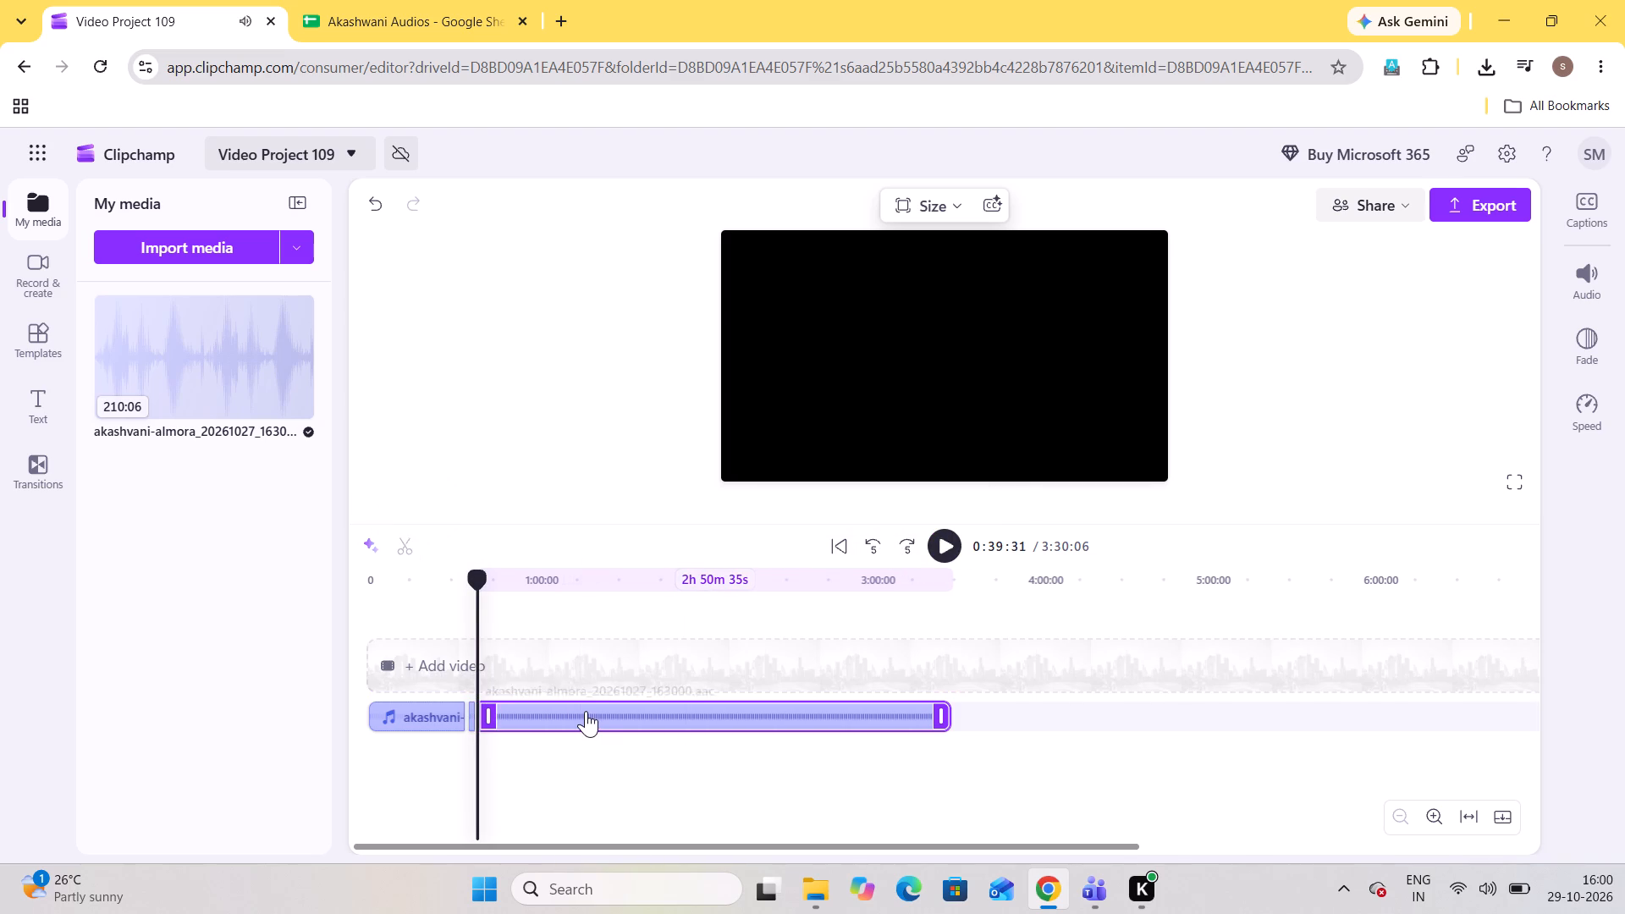
pyautogui.press('BackSpace')
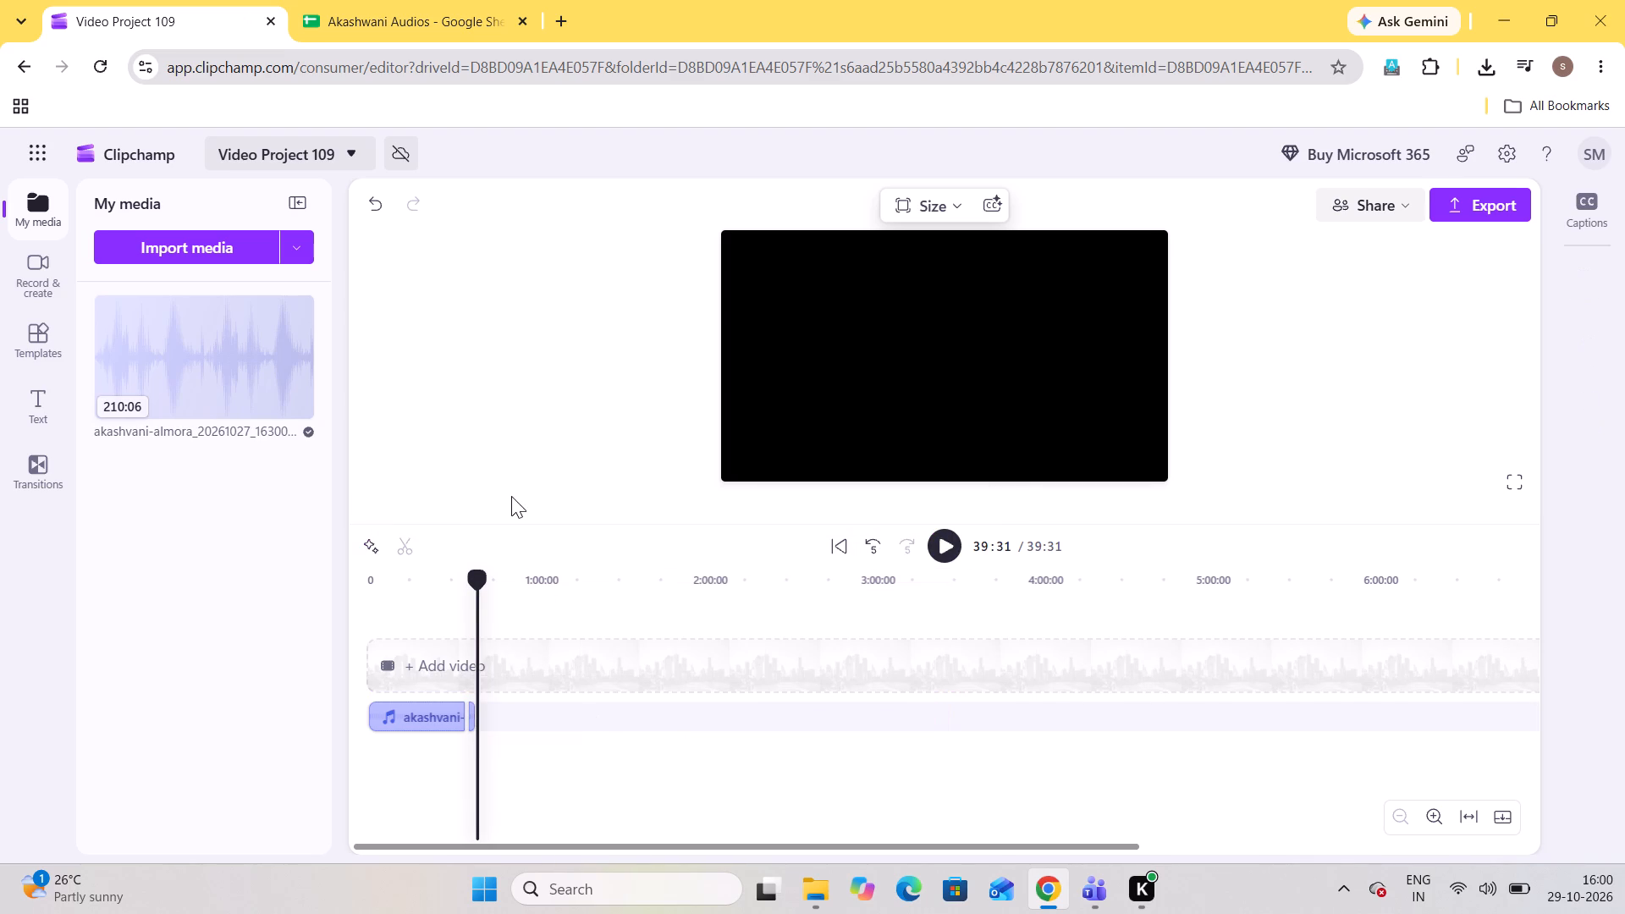
pyautogui.click(417, 712)
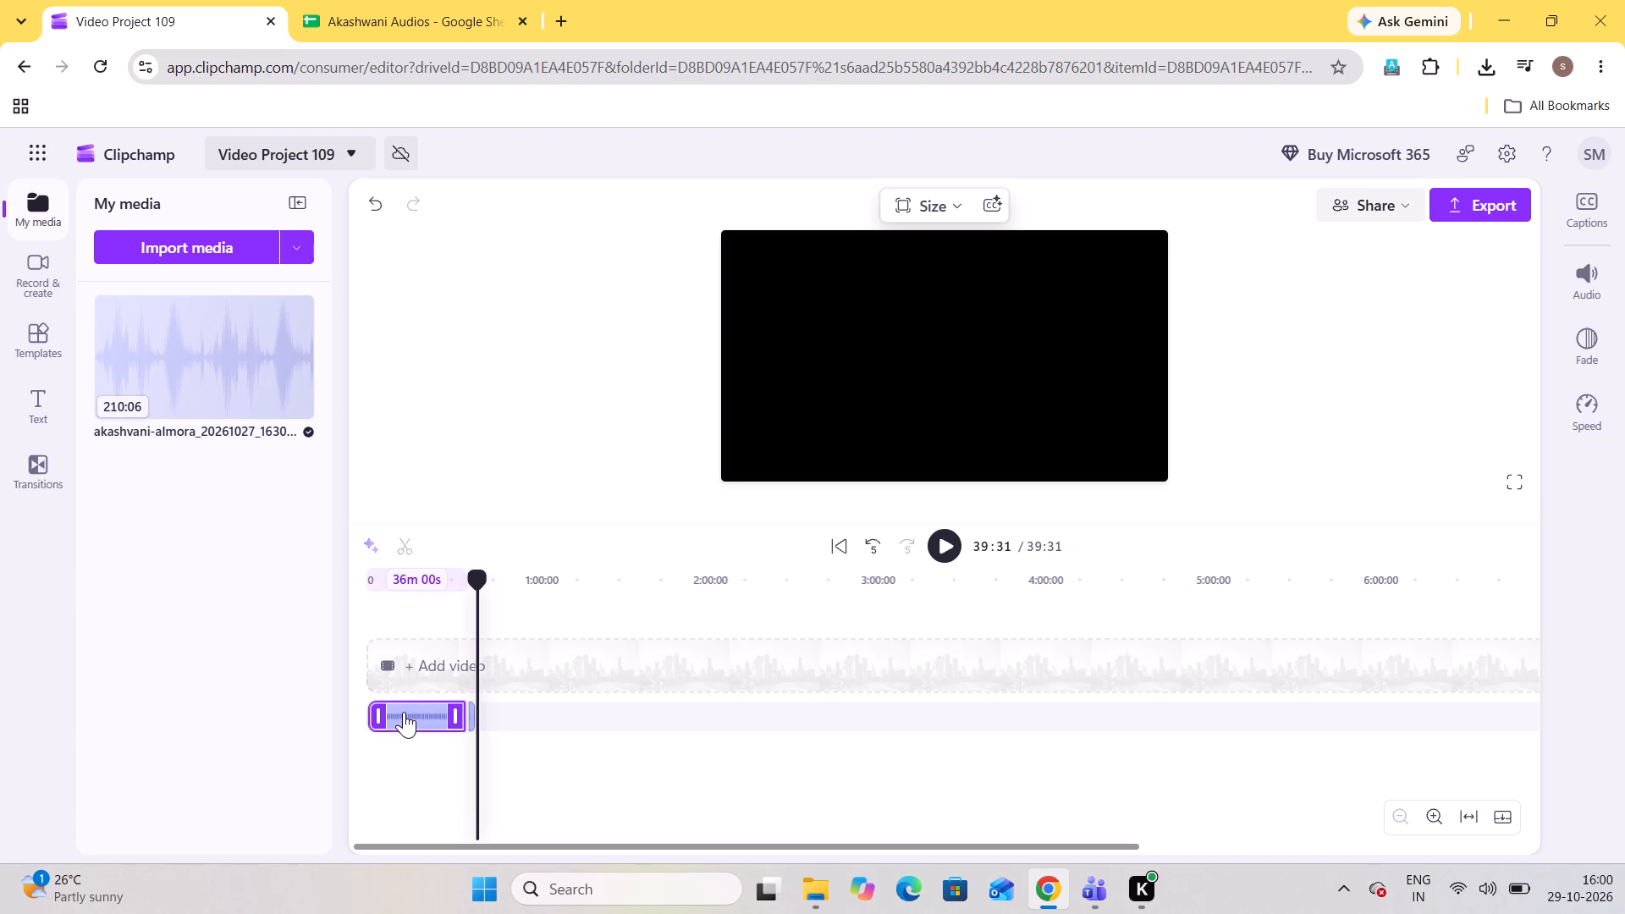
pyautogui.press('Delete')
pyautogui.click(416, 714)
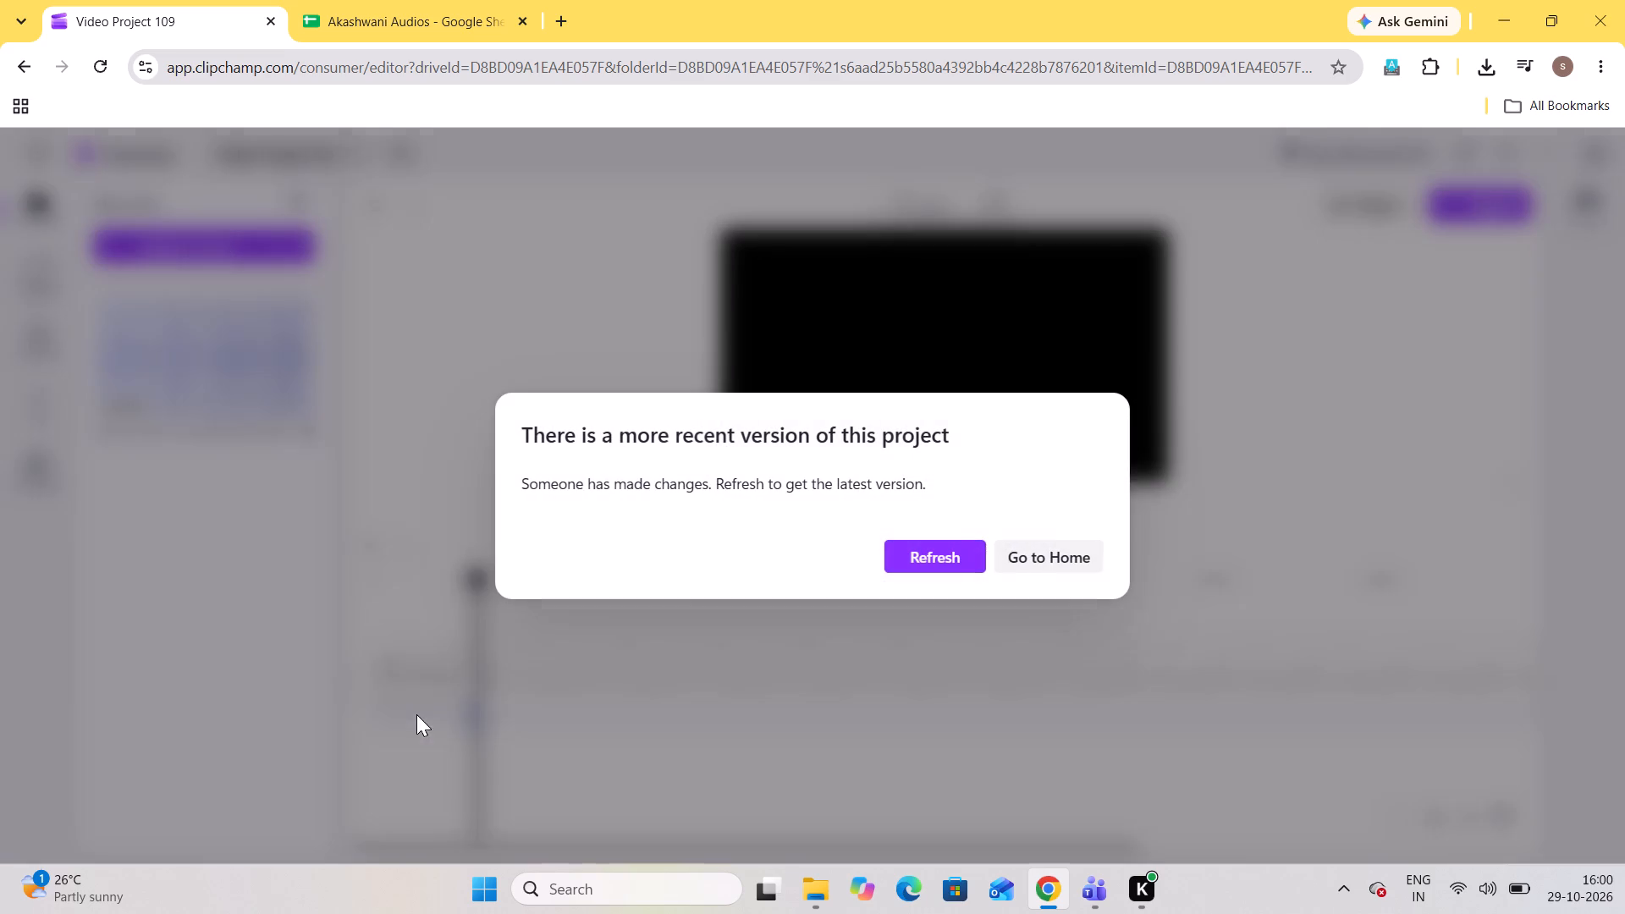
# Refresh the project to get its latest version.
pyautogui.click(899, 552)
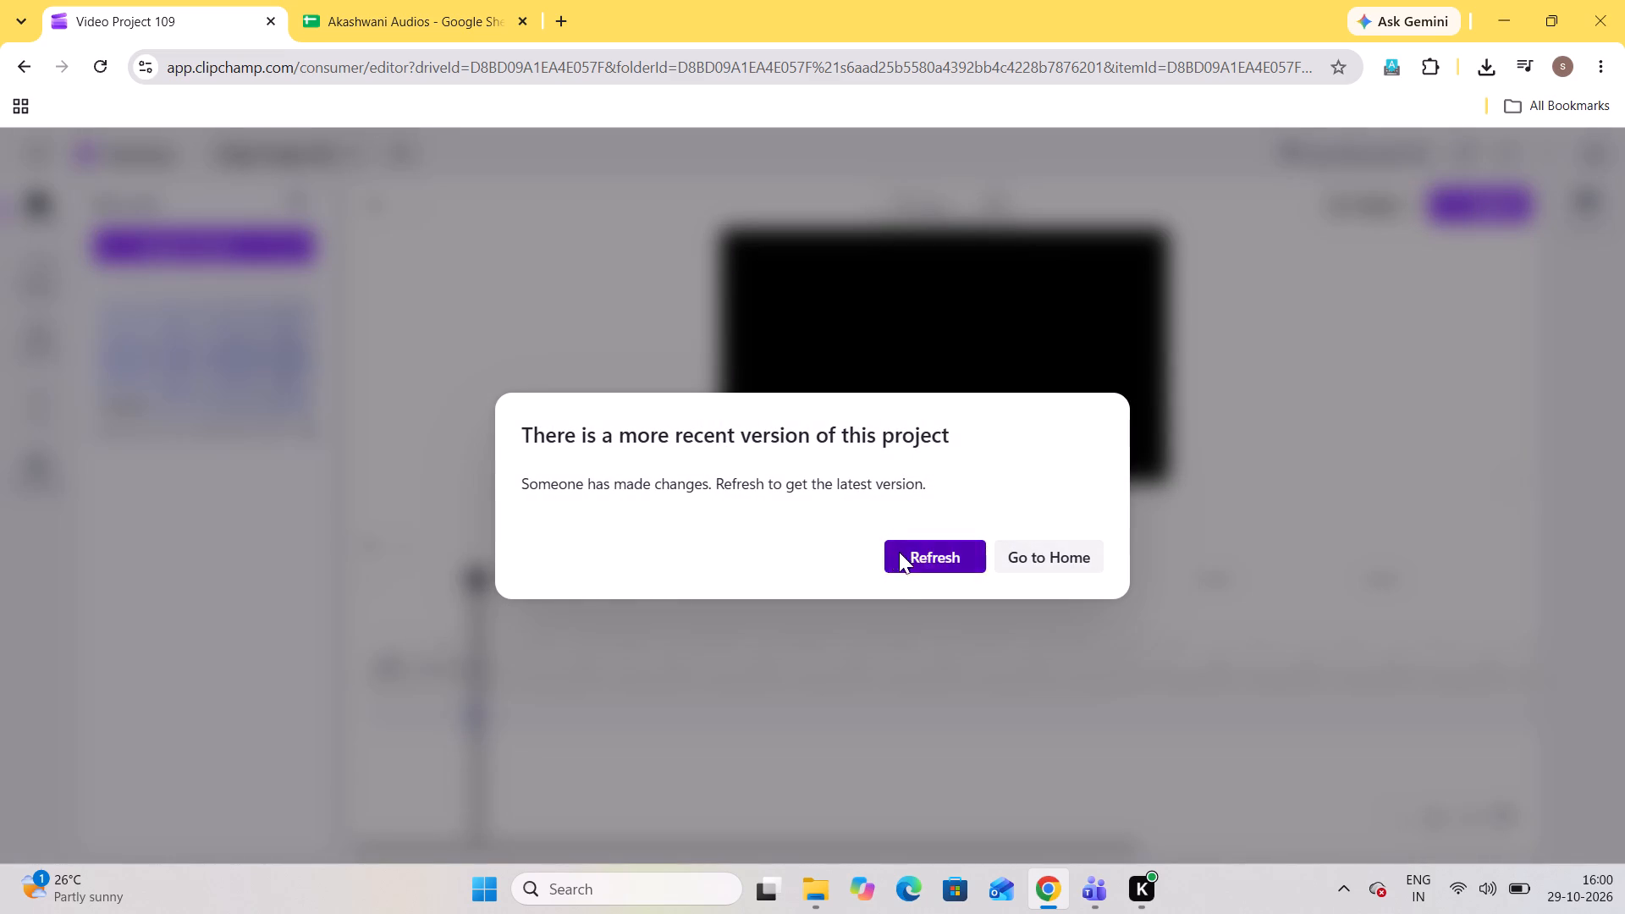
pyautogui.click(908, 203)
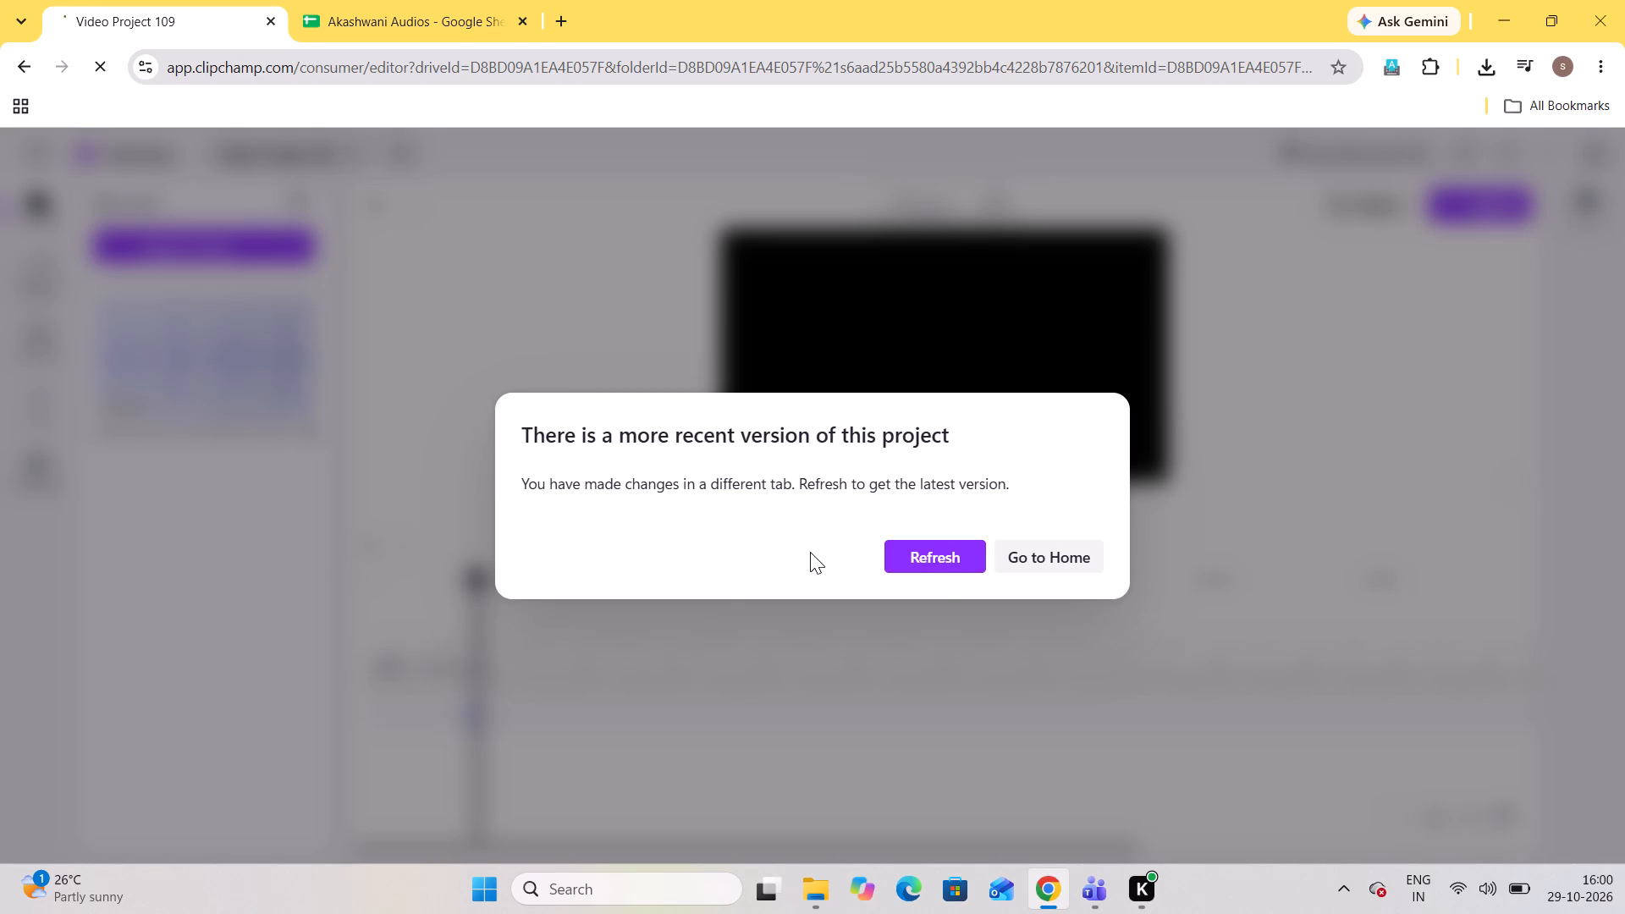
pyautogui.click(941, 564)
pyautogui.click(1034, 558)
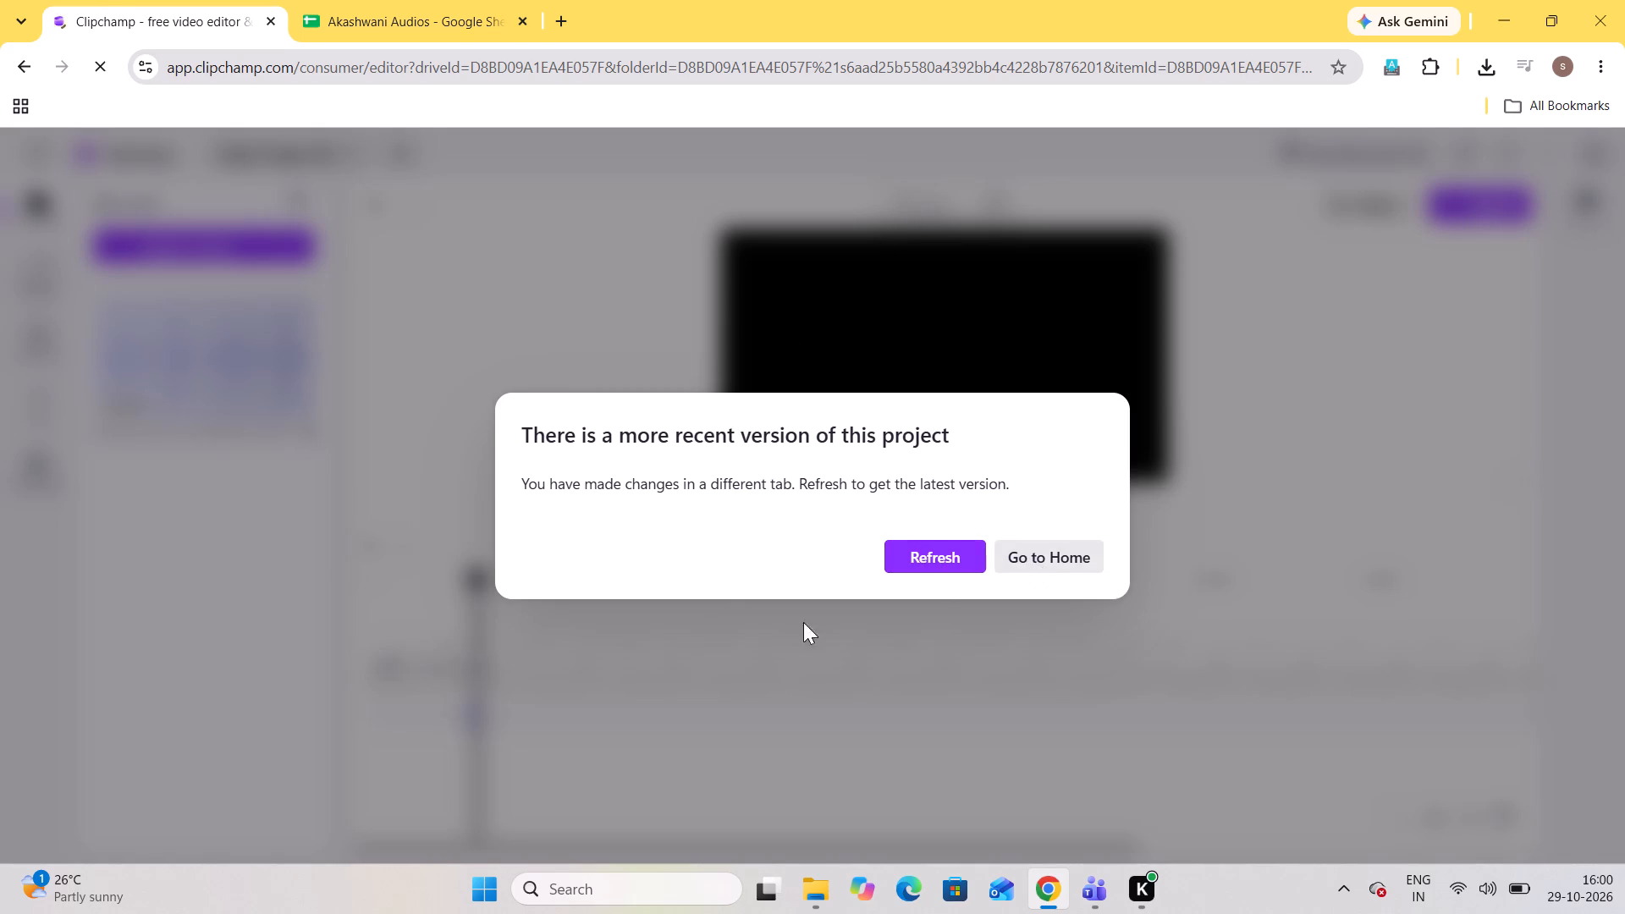
# In File Explorer, create a folder in Downloads > 29-10-2026 named after the recording, "akashvani-almora_20261027_163000", then return to Chrome.
pyautogui.click(824, 887)
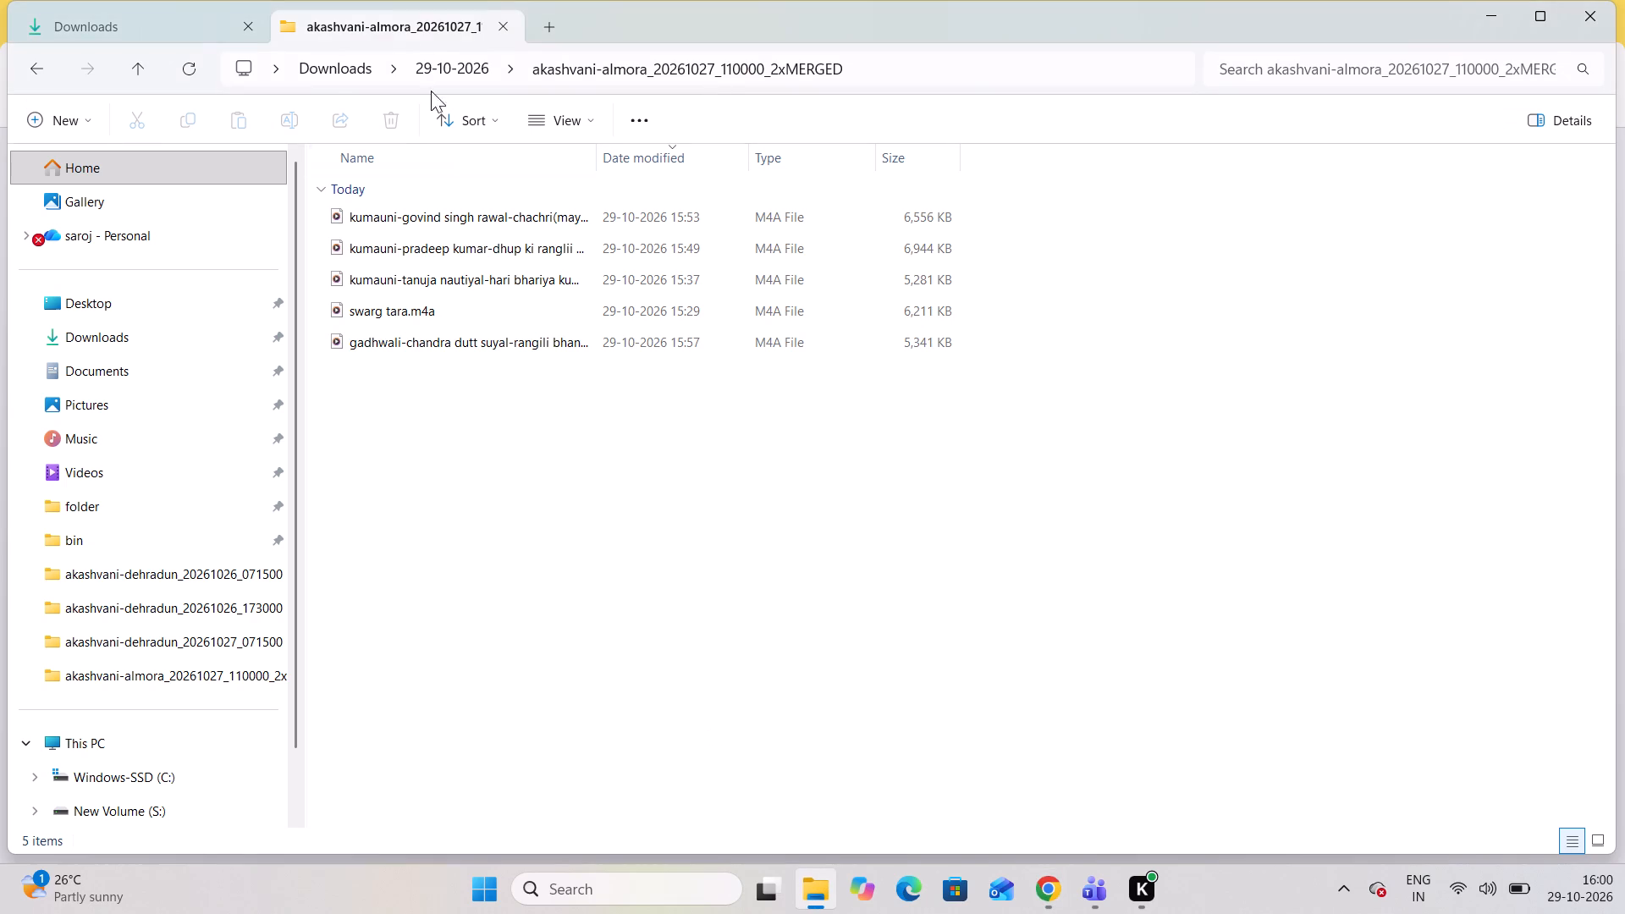
pyautogui.click(200, 30)
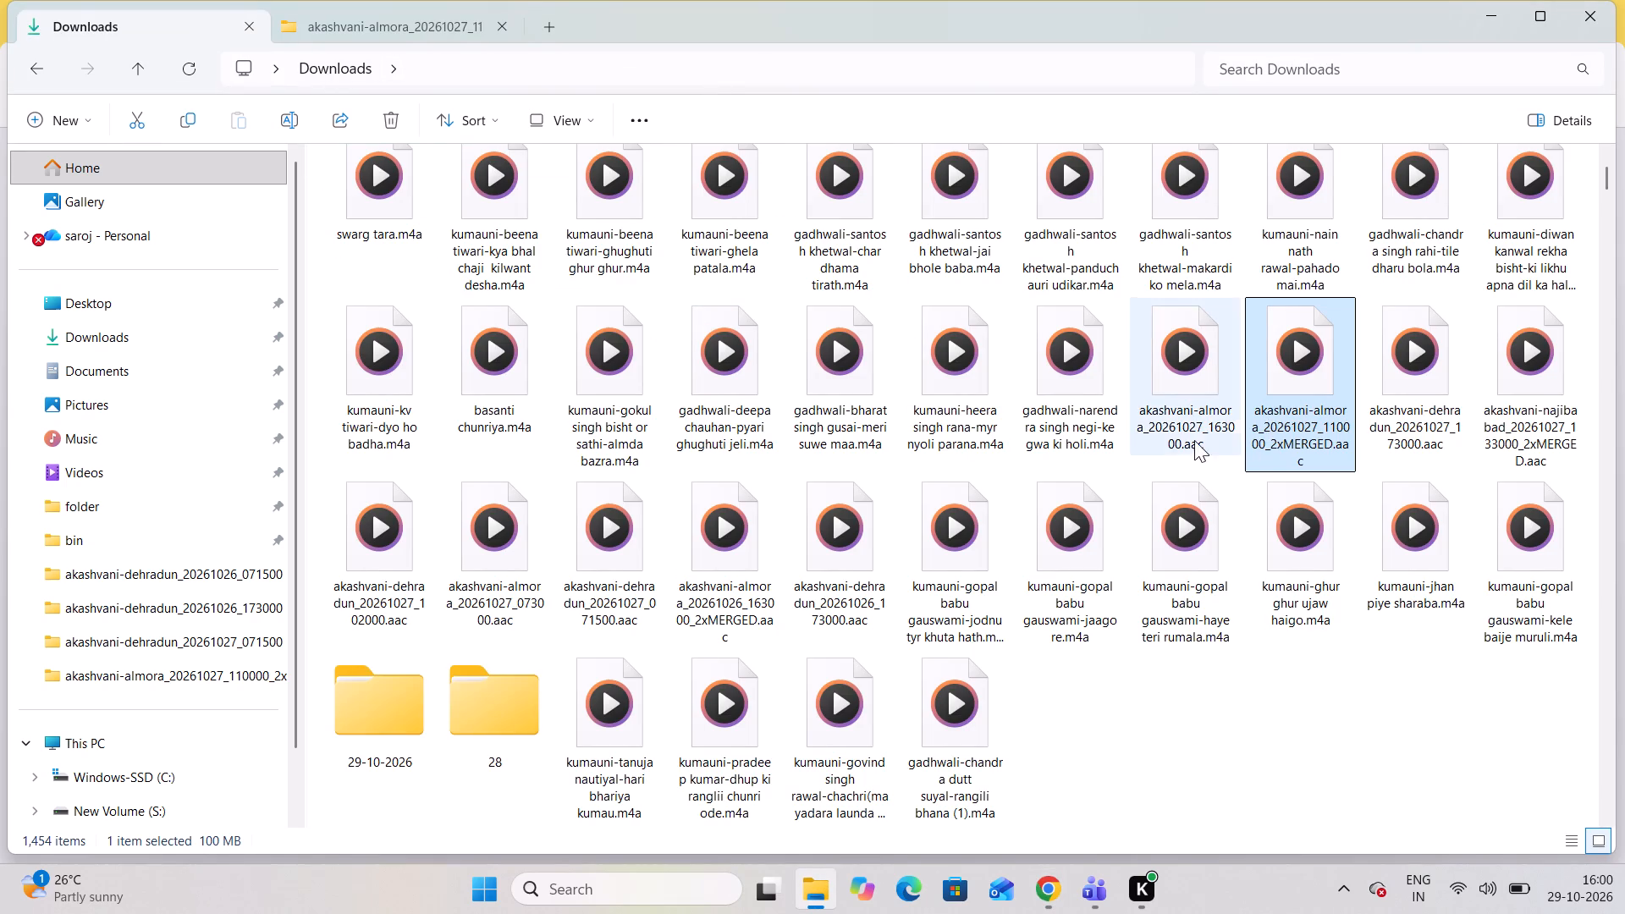
pyautogui.click(1186, 430)
pyautogui.click(1186, 430)
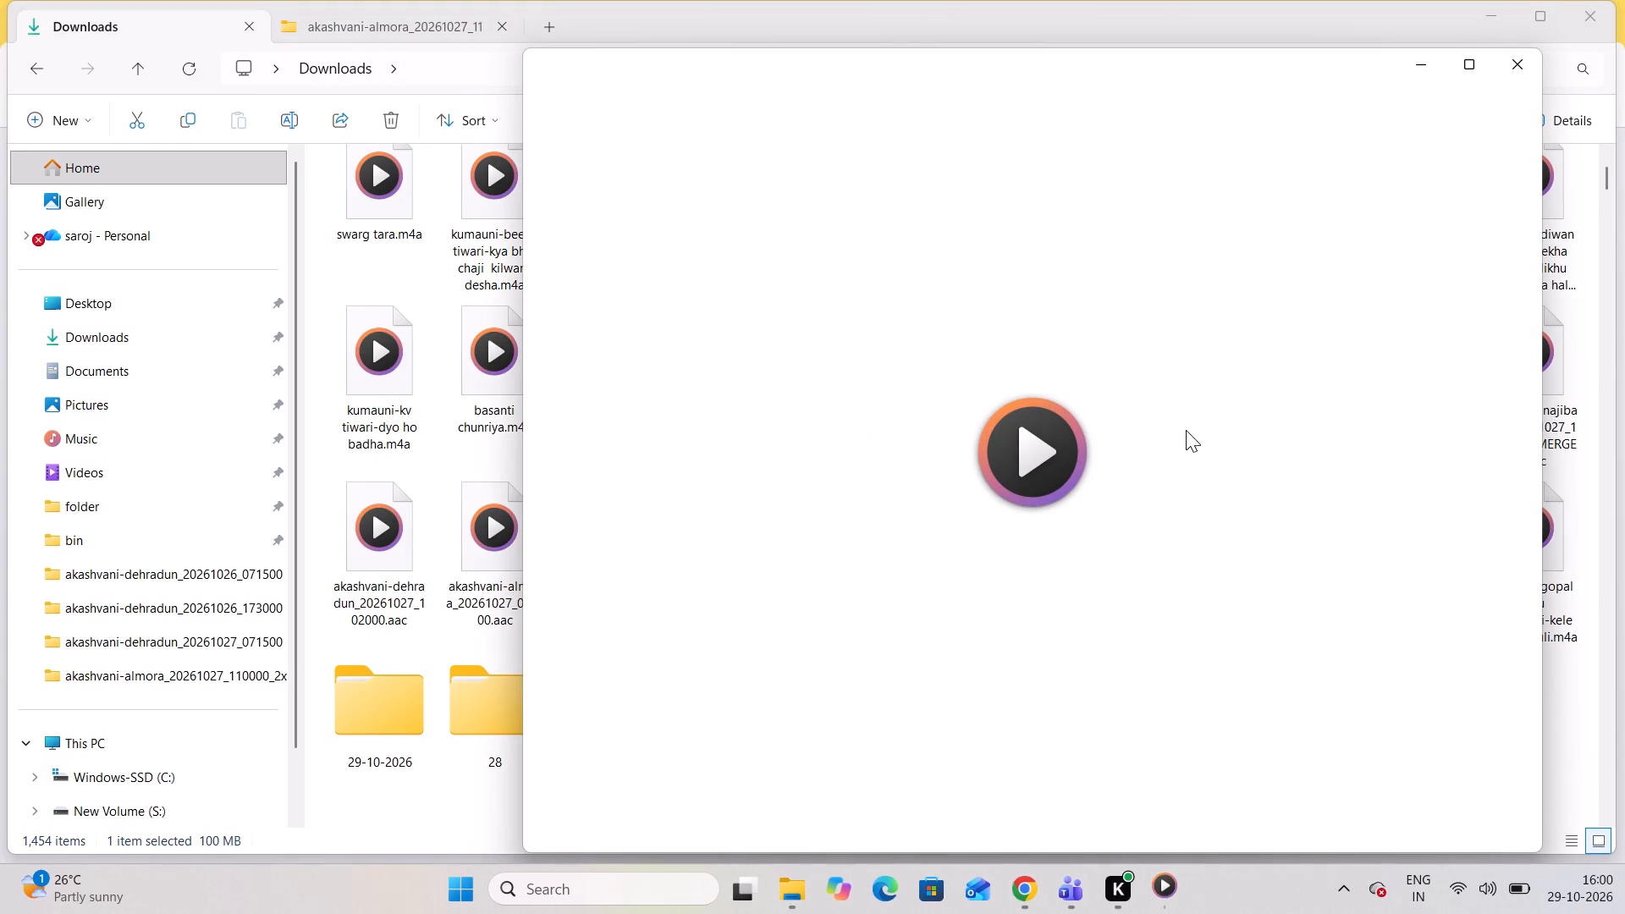
pyautogui.click(1524, 62)
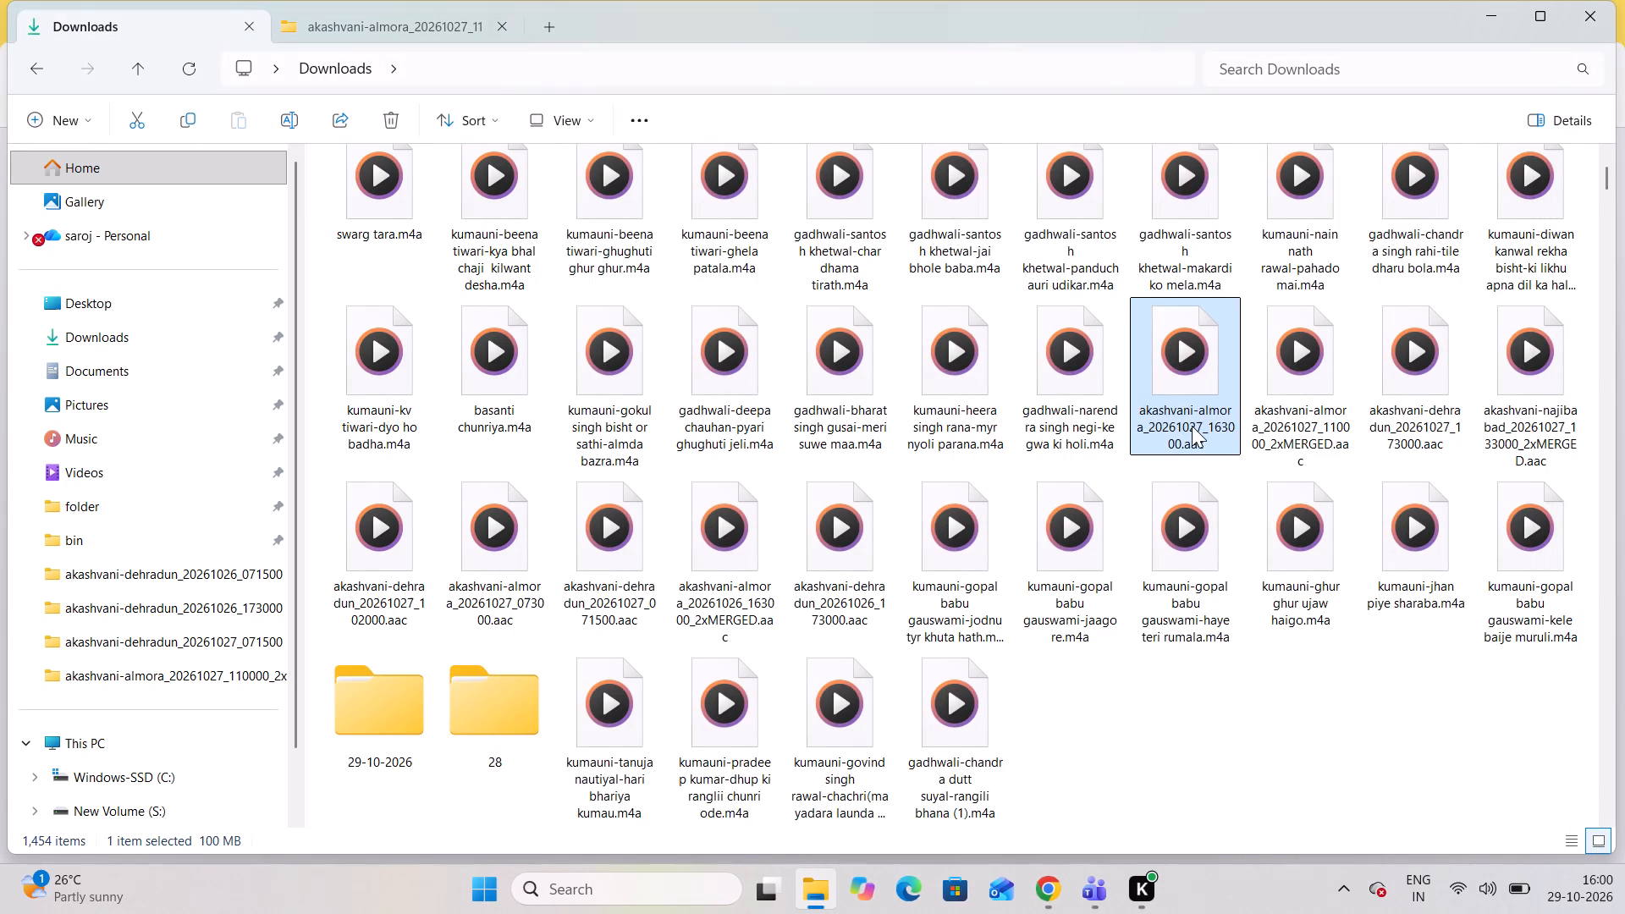
pyautogui.click(1192, 425)
pyautogui.hotkey('ctrl', 'c')
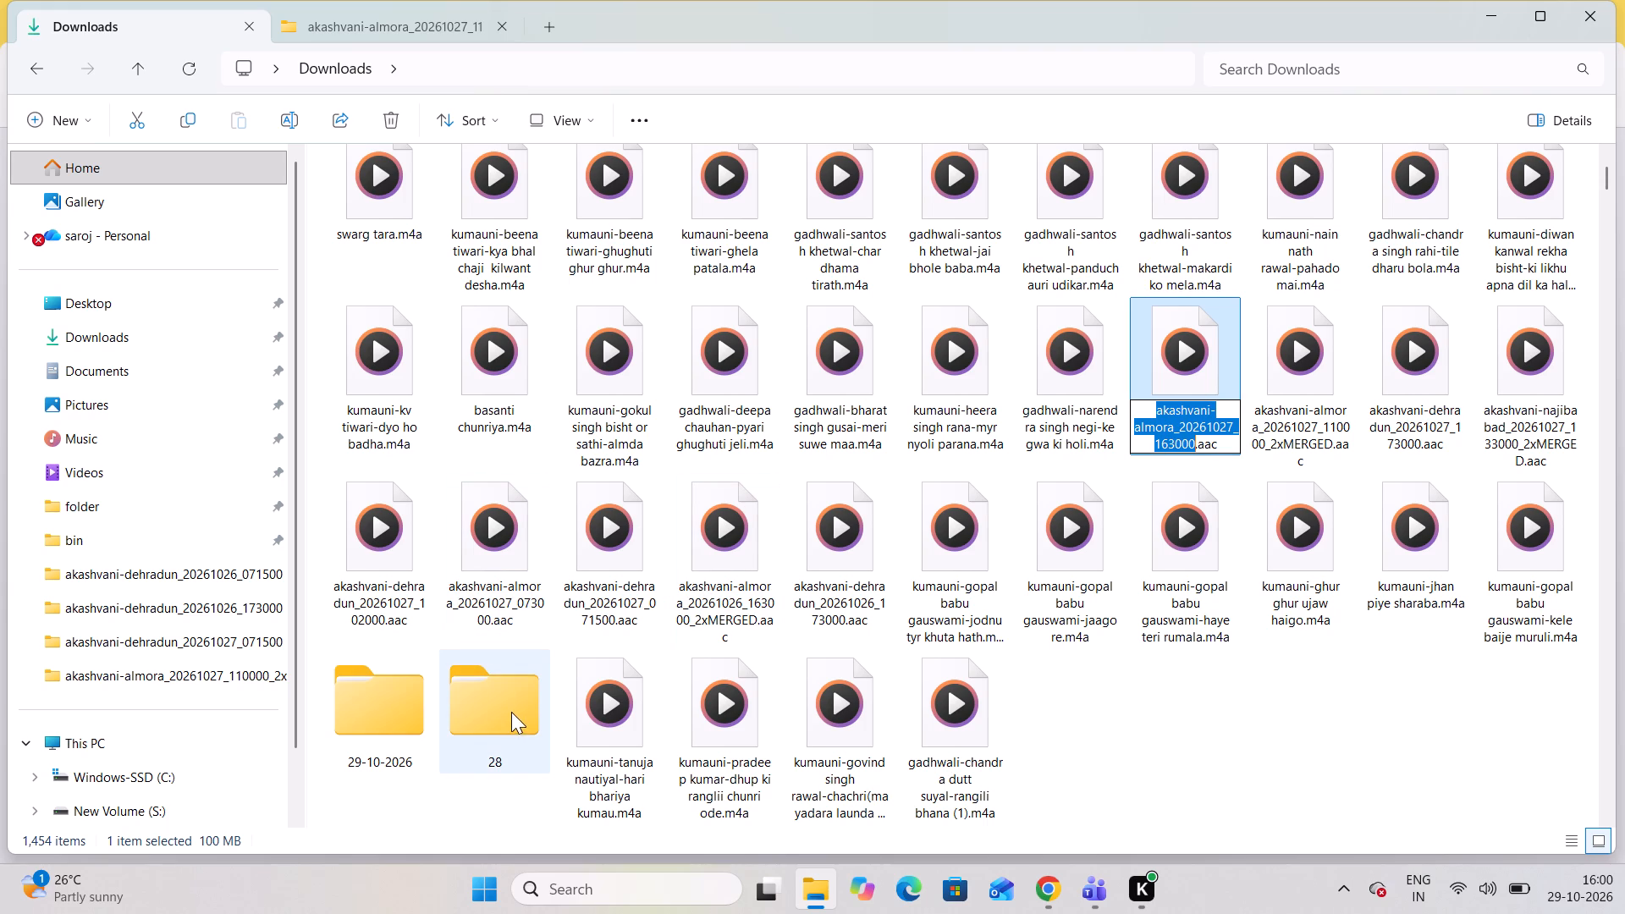
pyautogui.doubleClick(392, 721)
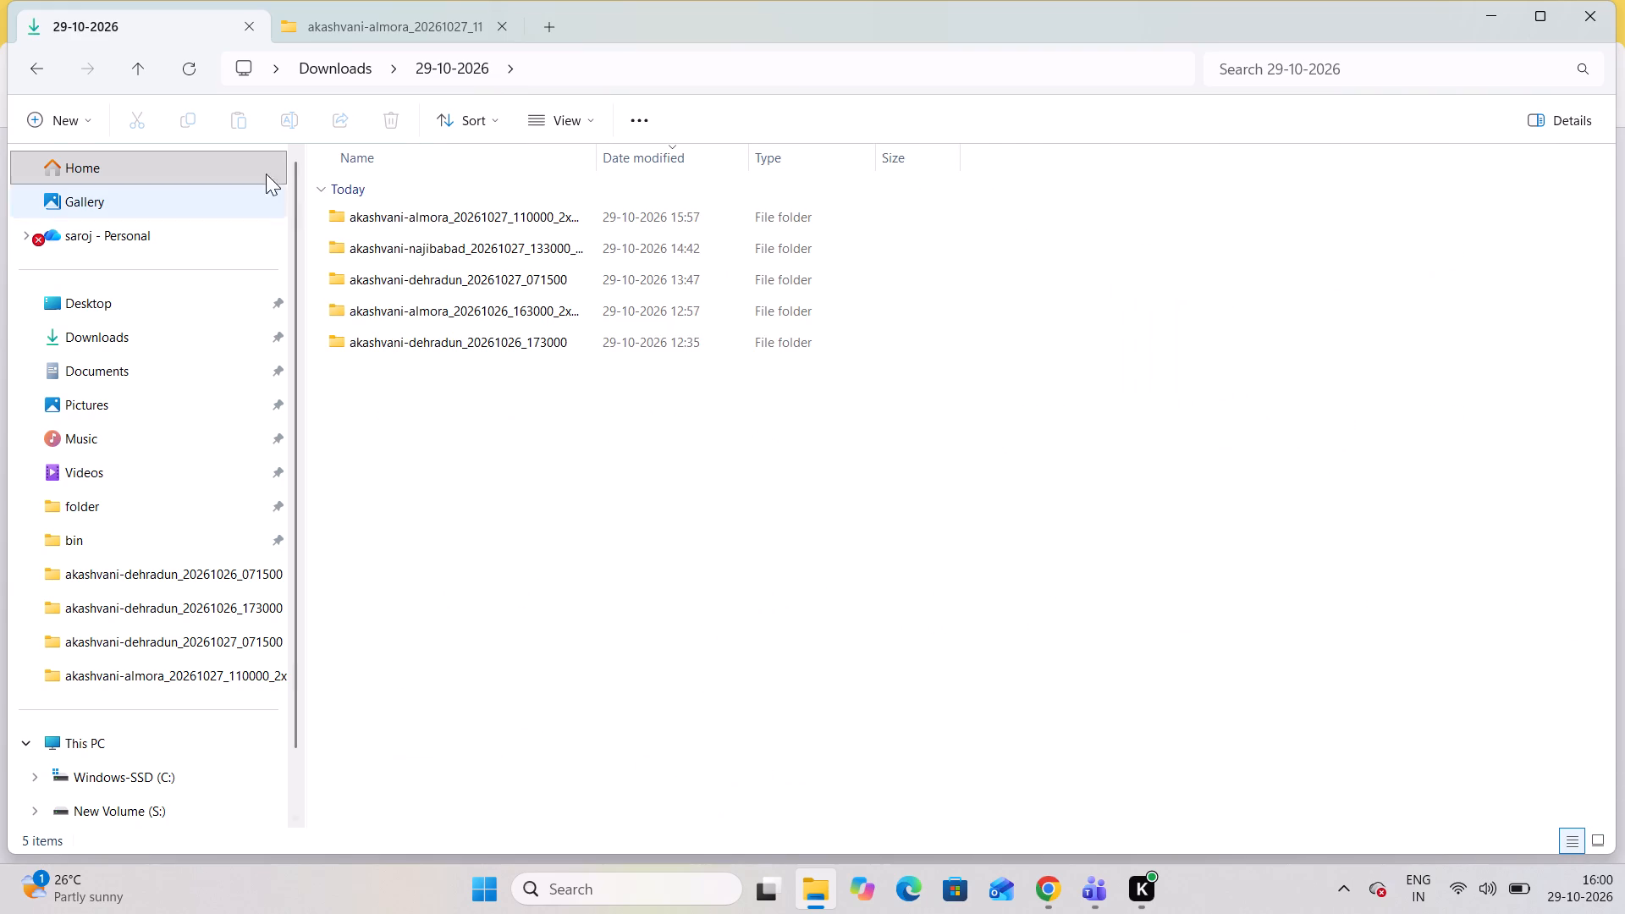
pyautogui.click(58, 121)
pyautogui.click(95, 177)
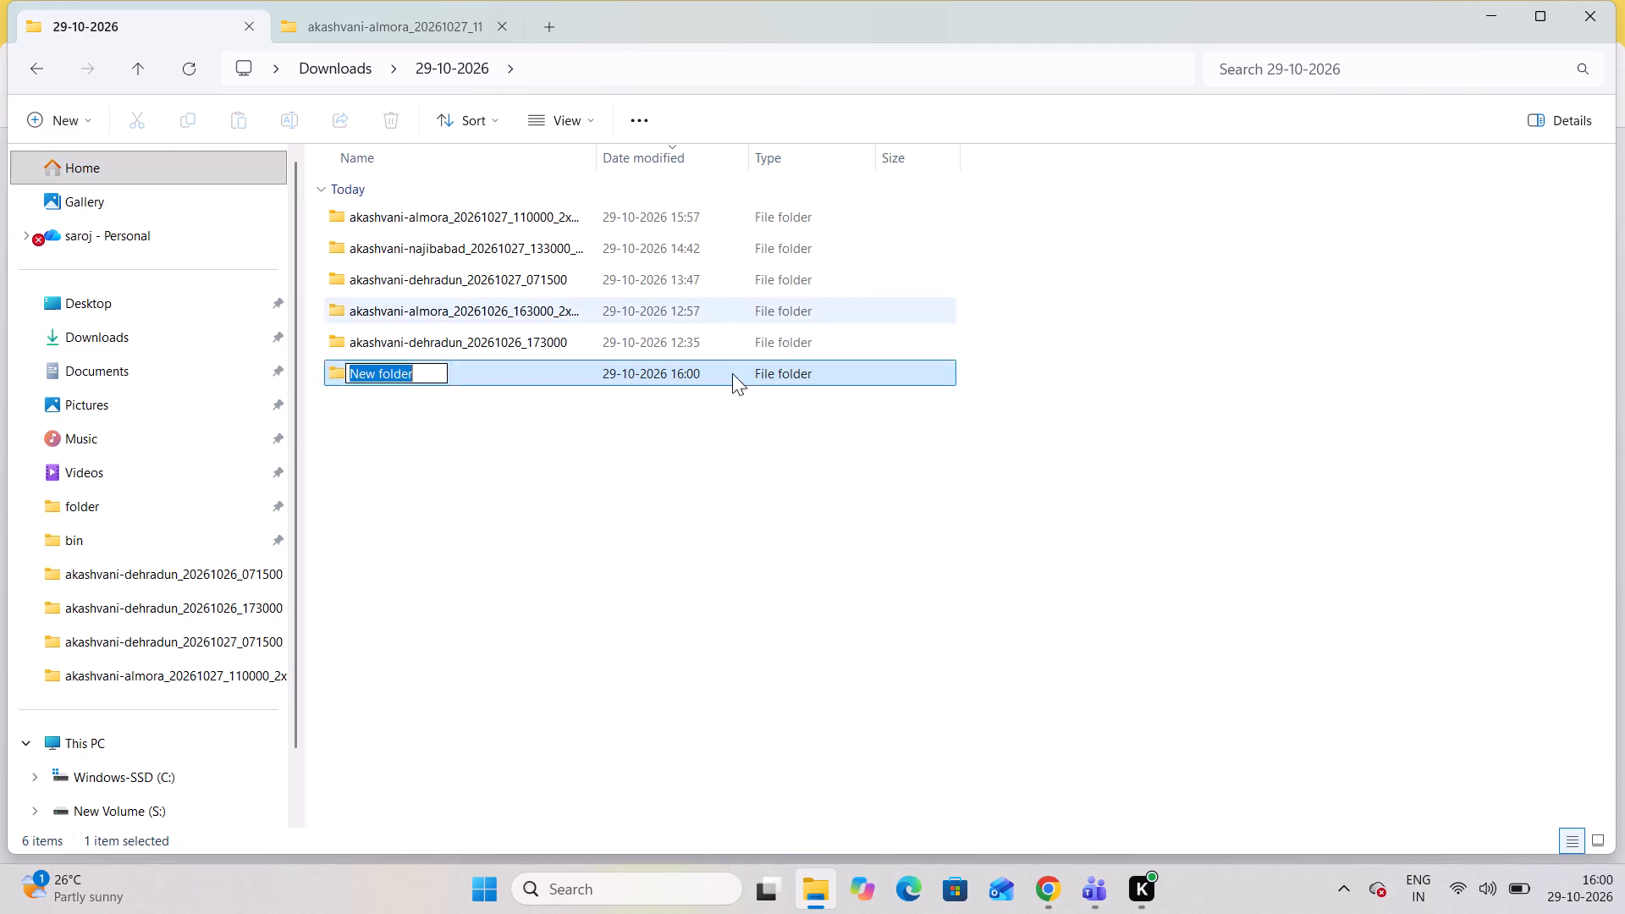
pyautogui.hotkey('ctrl', 'v')
pyautogui.press('Return')
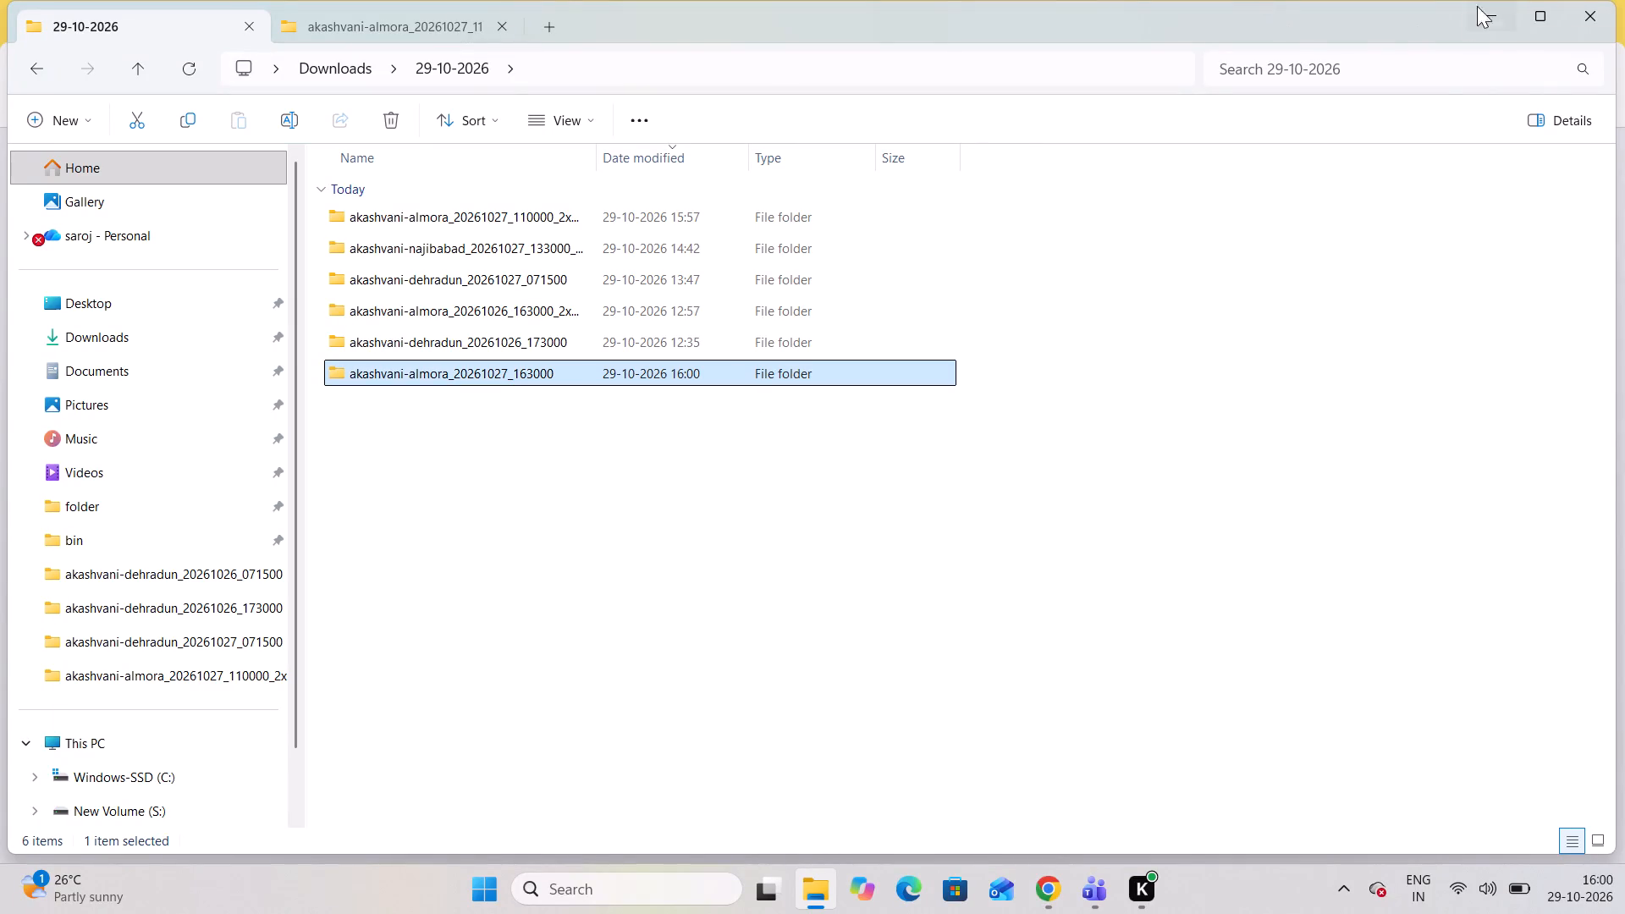
pyautogui.click(1505, 7)
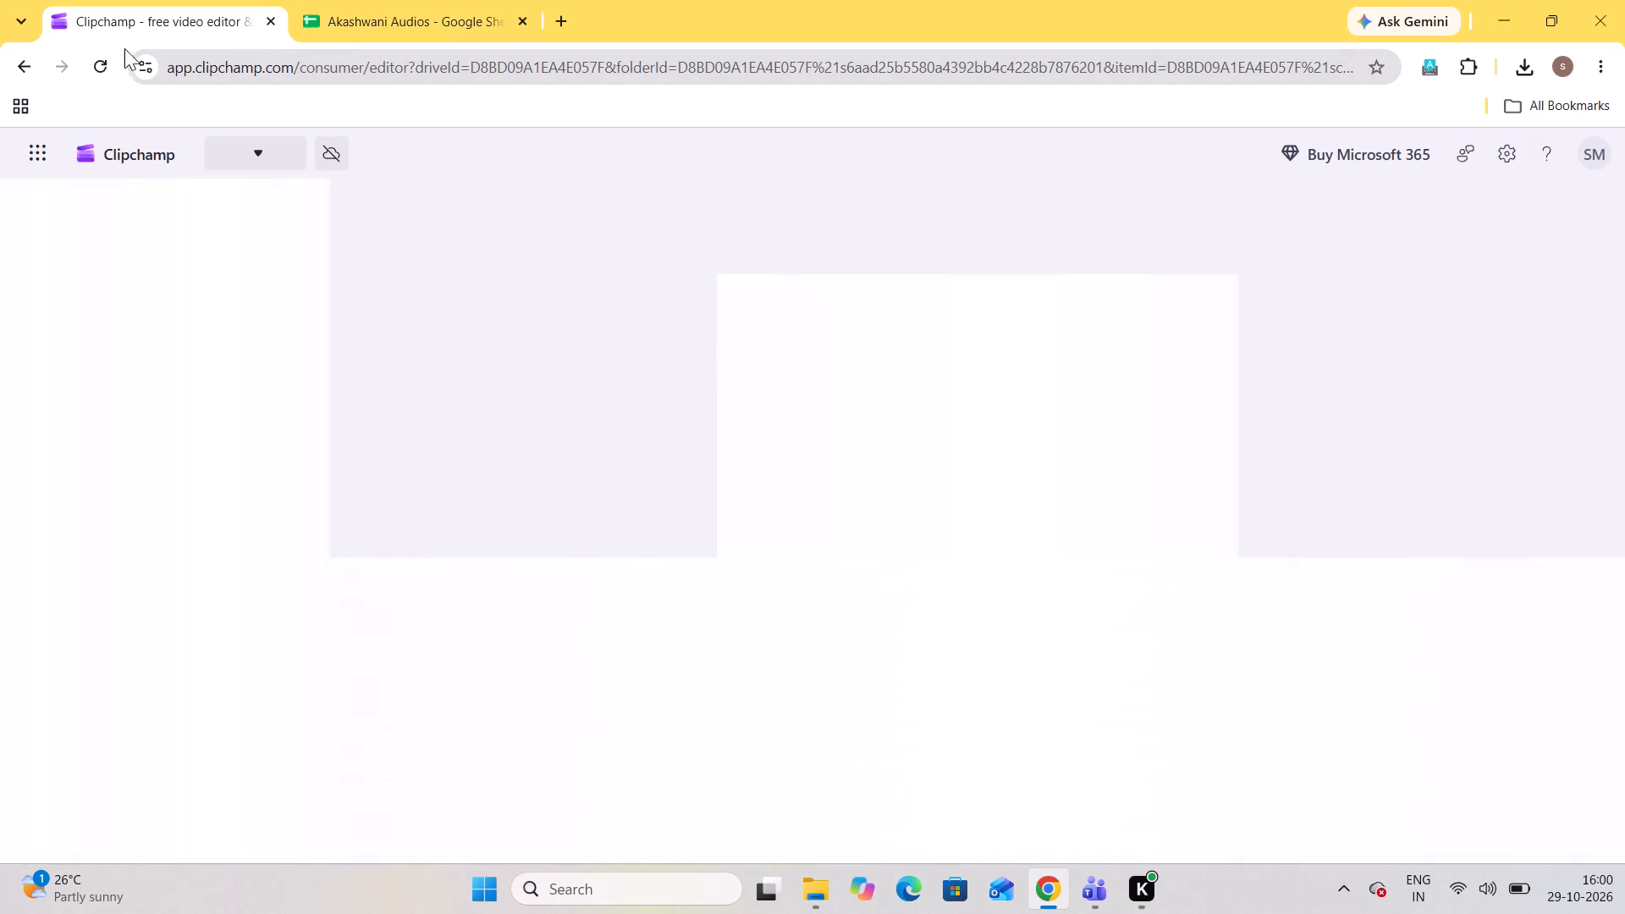
# Reload the Clipchamp editor page to reopen the project.
pyautogui.click(97, 60)
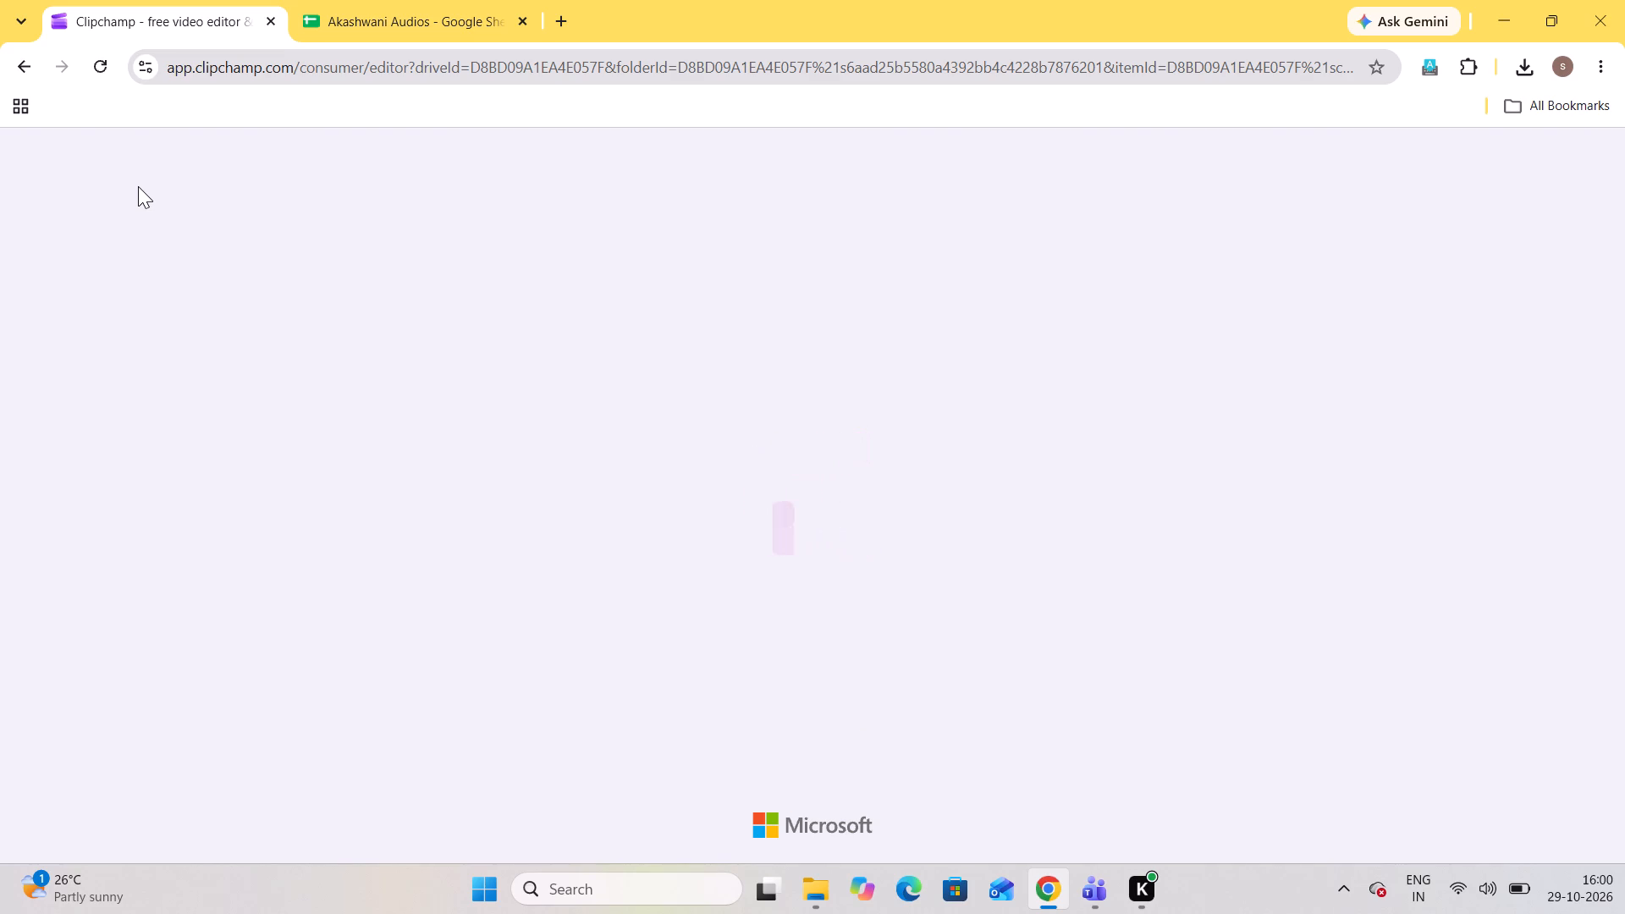
pyautogui.click(100, 70)
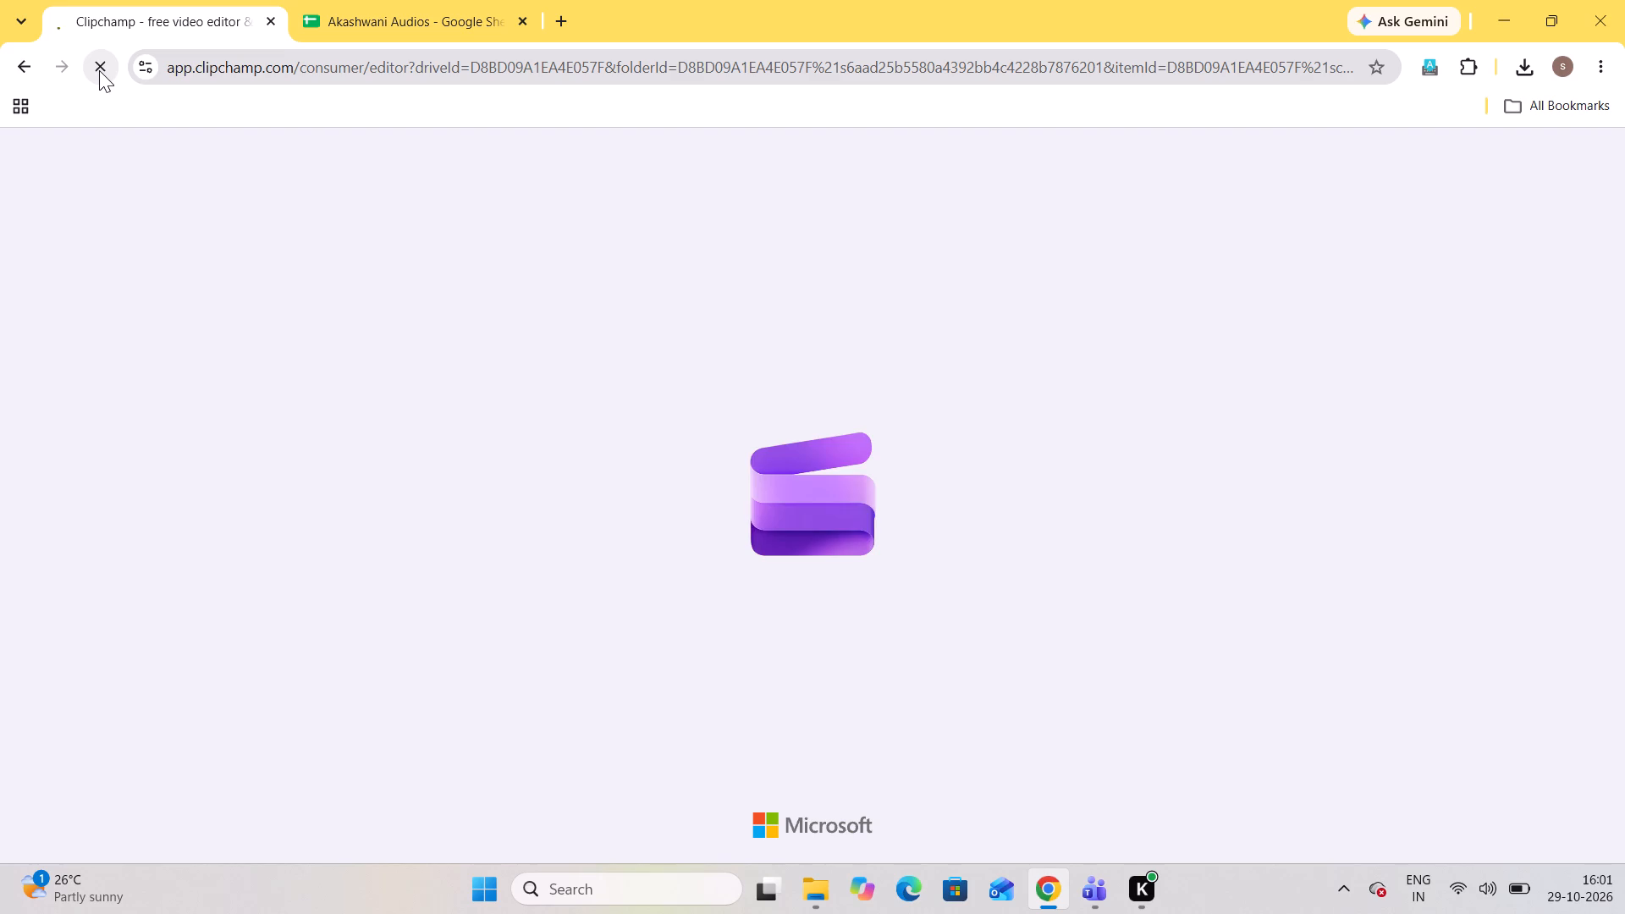